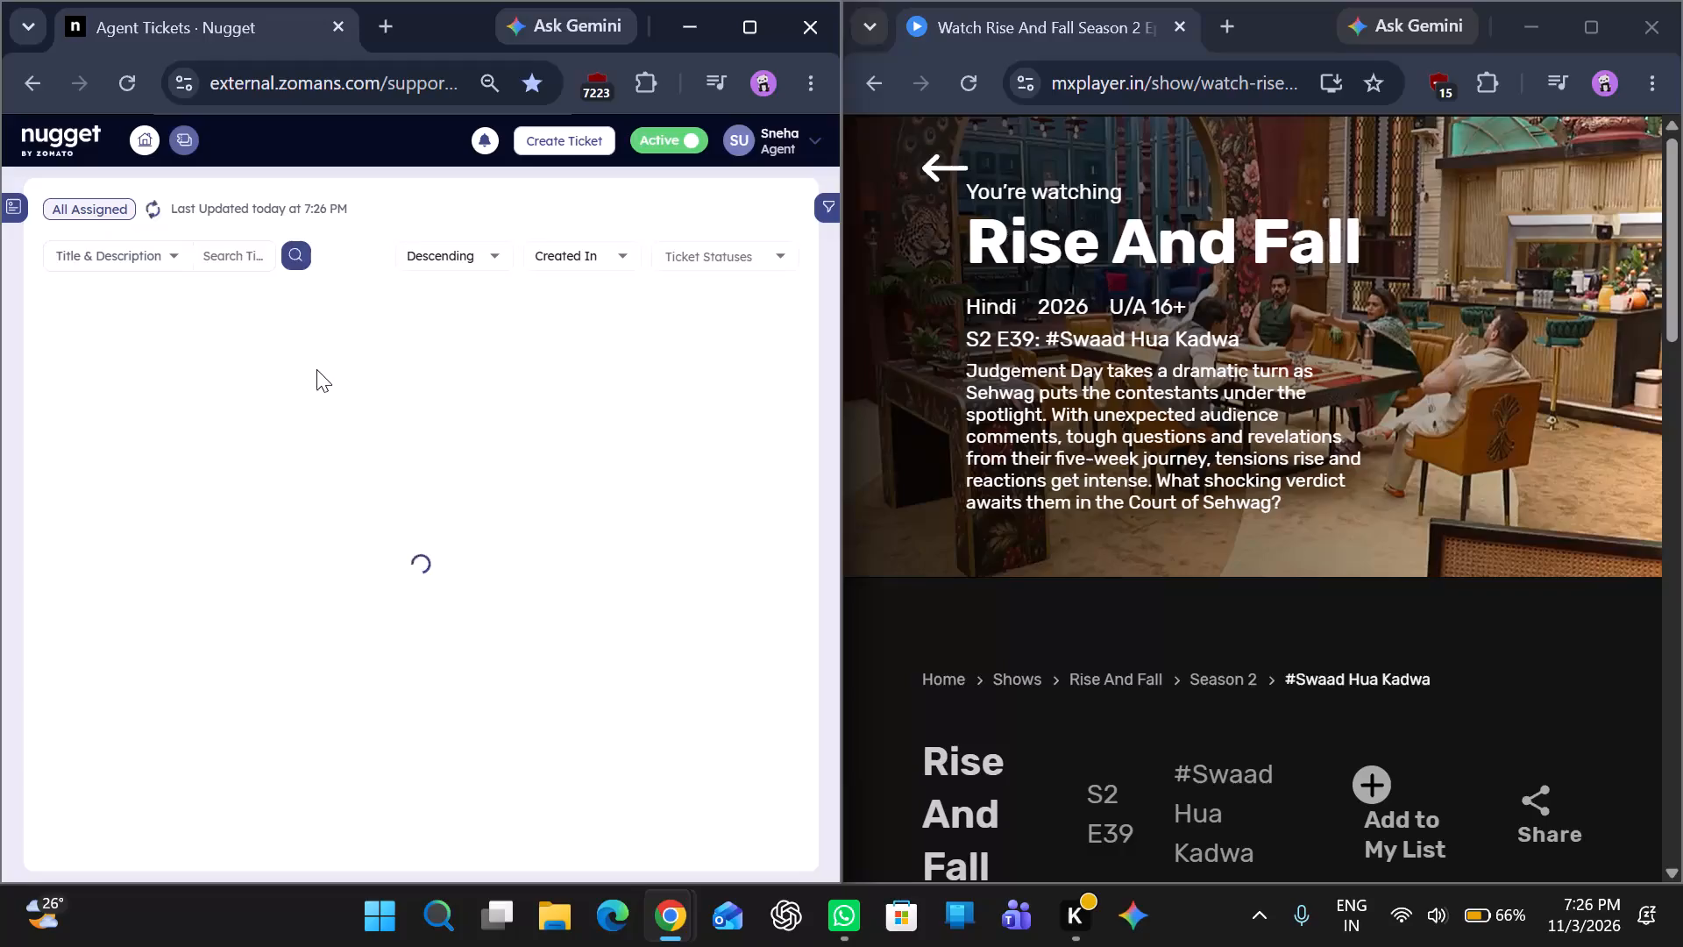
pyautogui.click(224, 317)
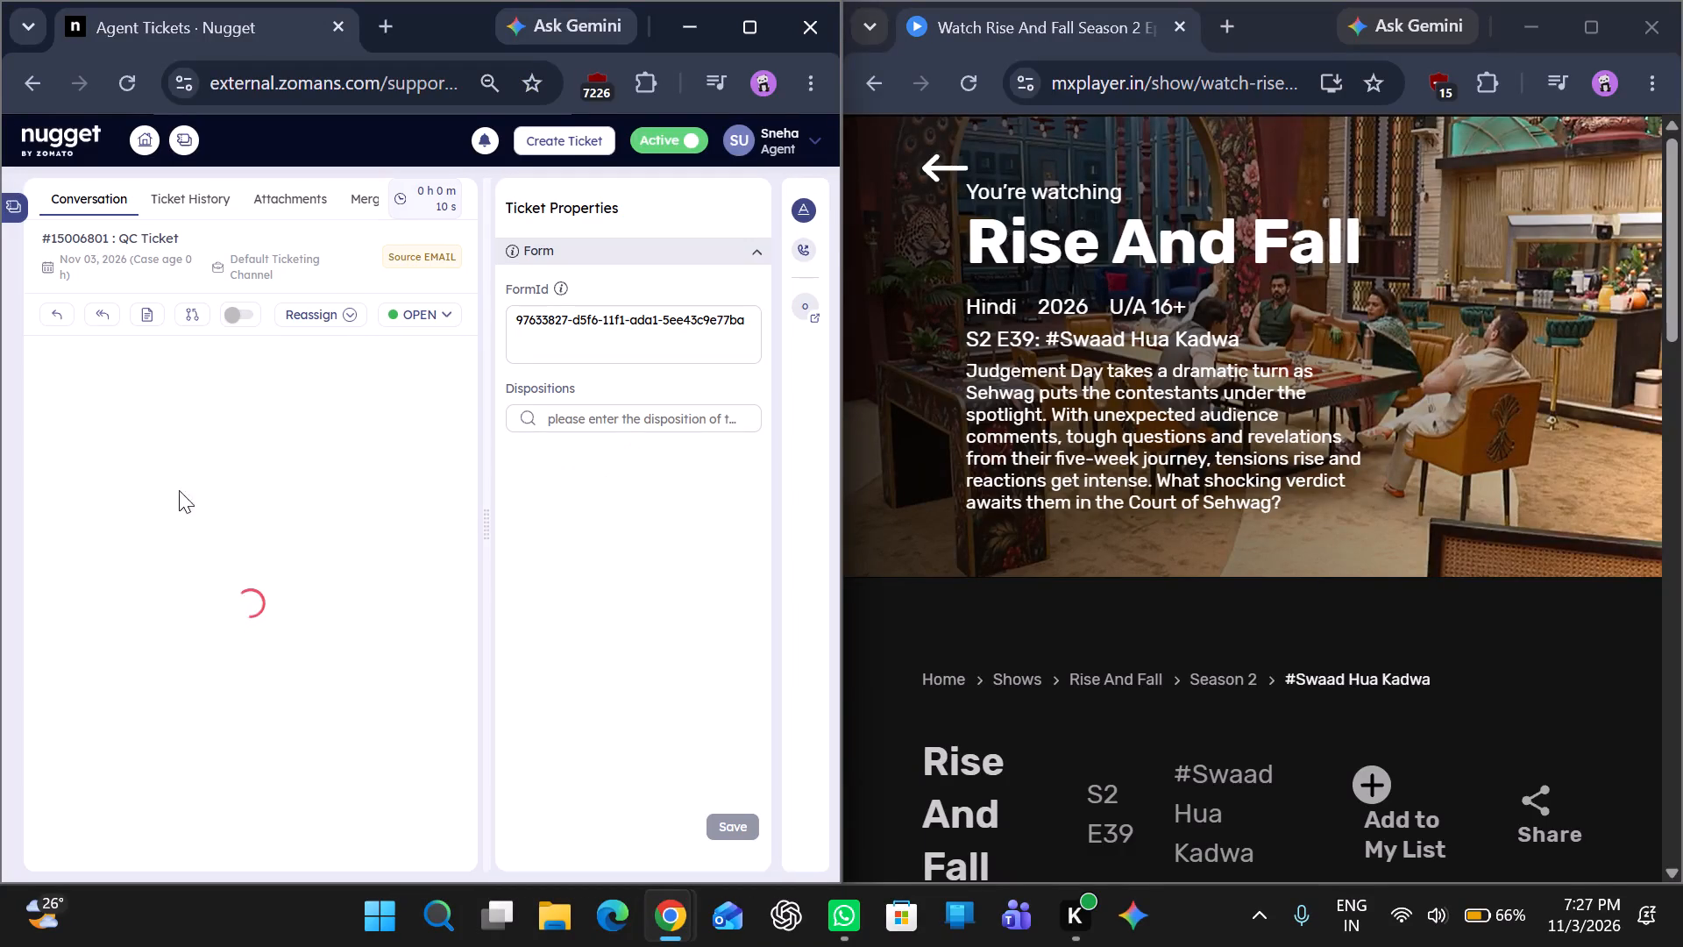
pyautogui.doubleClick(193, 557)
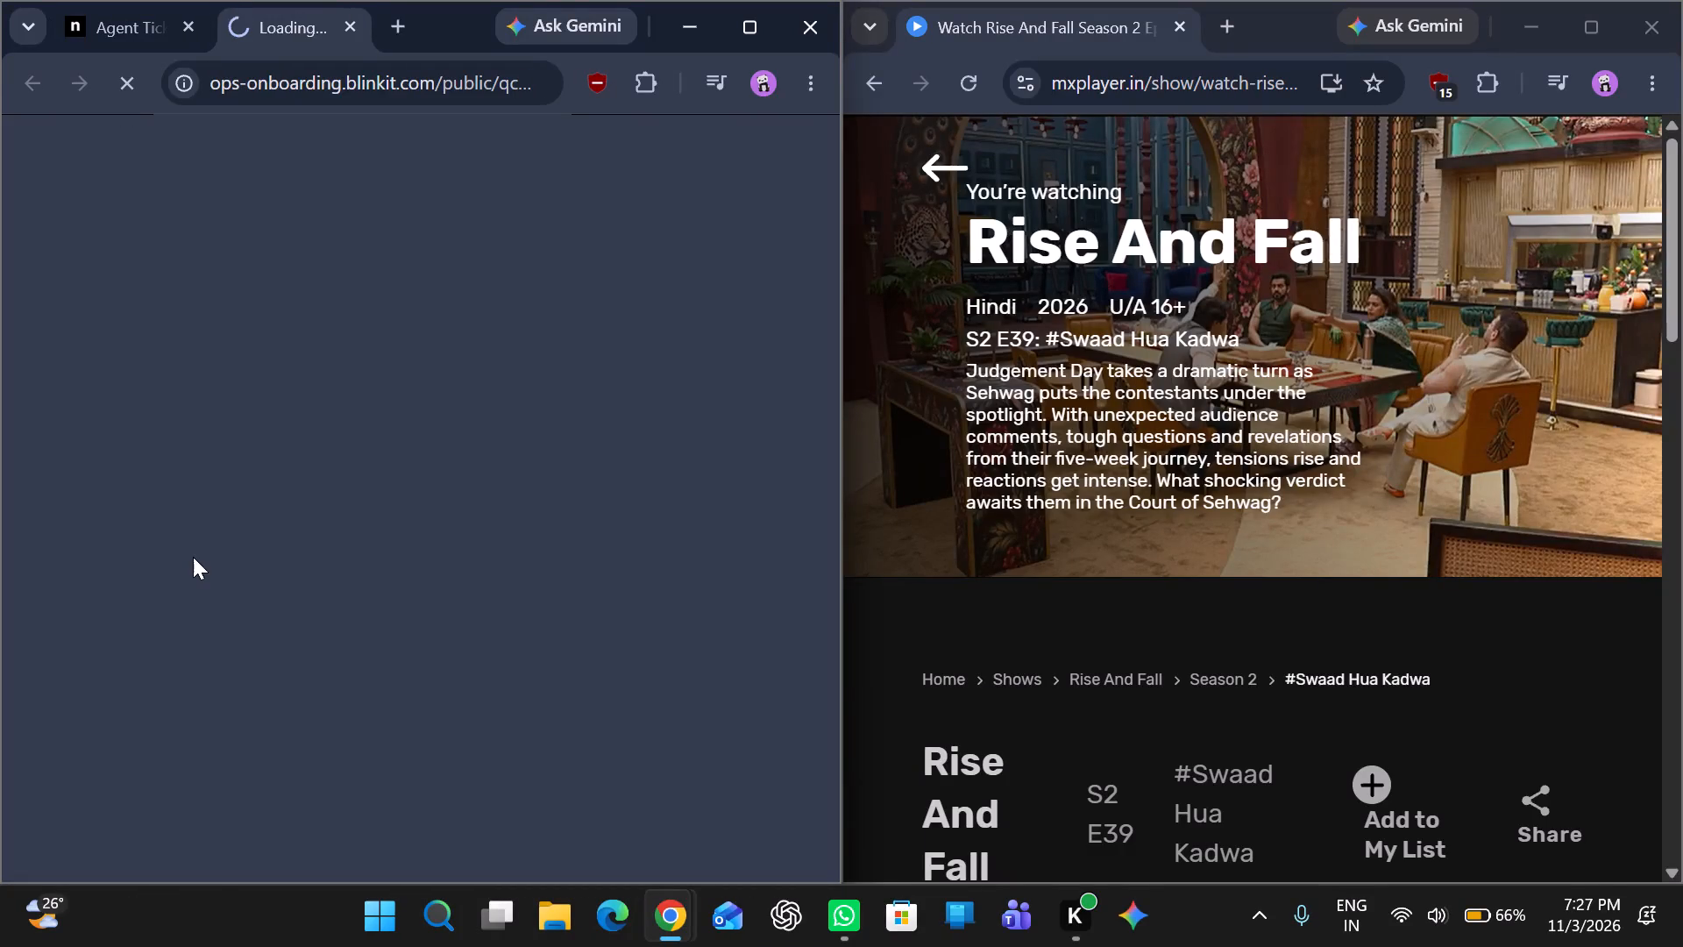
# Reject the selfie in the QC Dashboard form with the reason Improper posture.
pyautogui.scroll(-5, 514, 552)
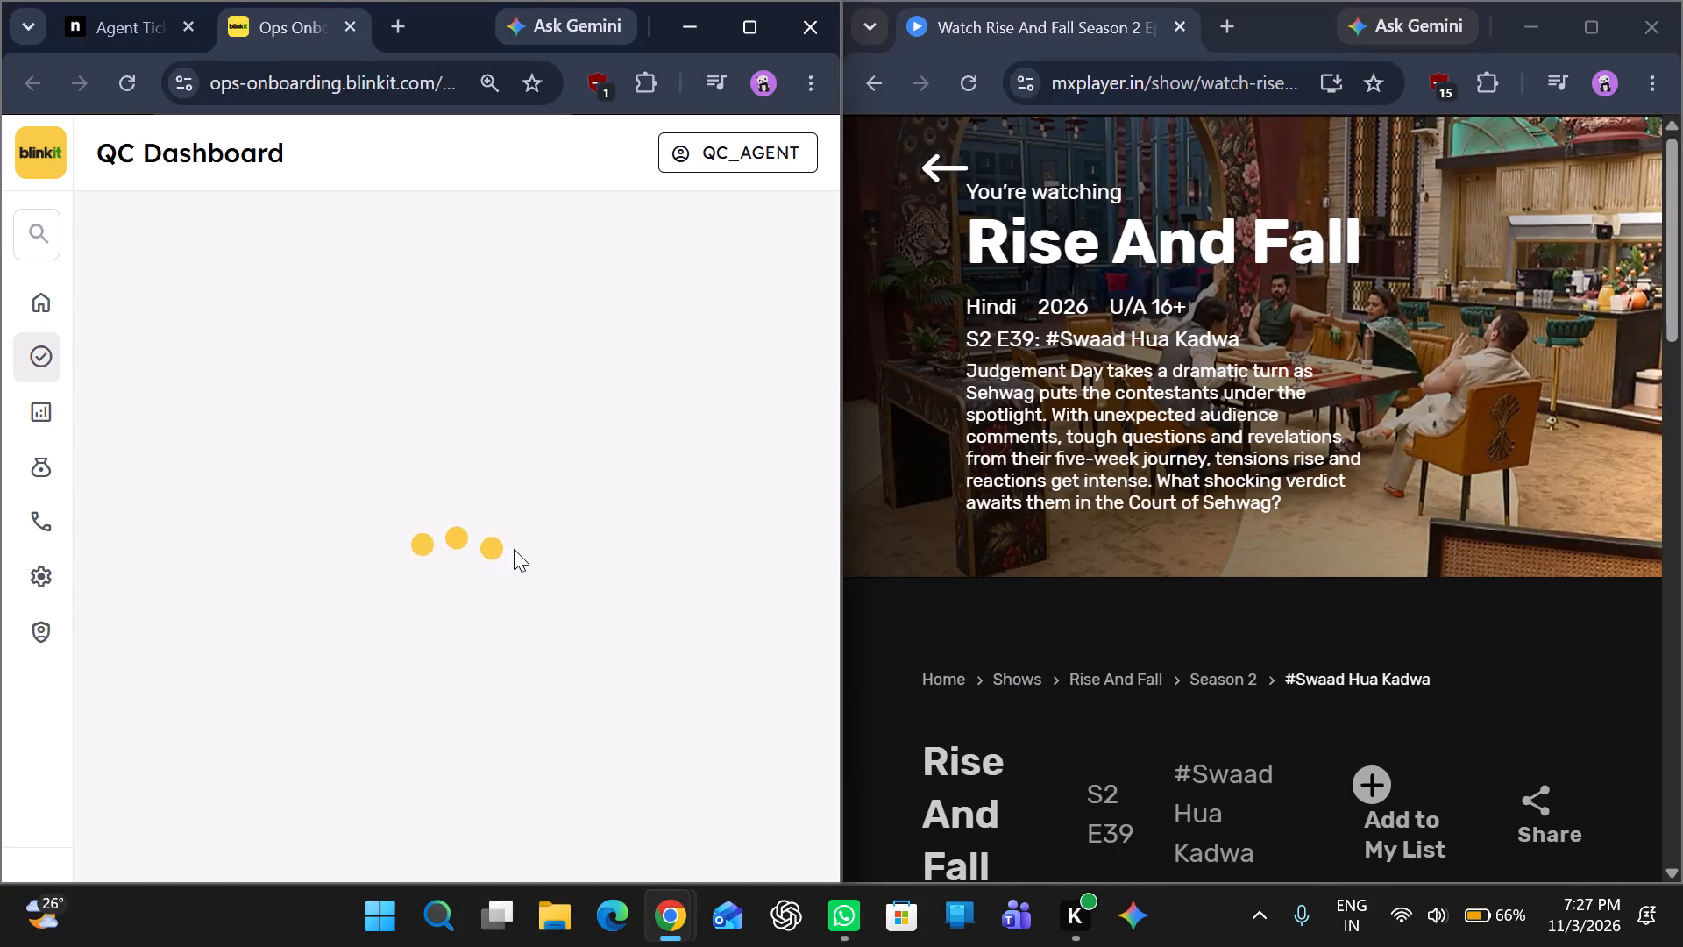
pyautogui.scroll(-3, 533, 473)
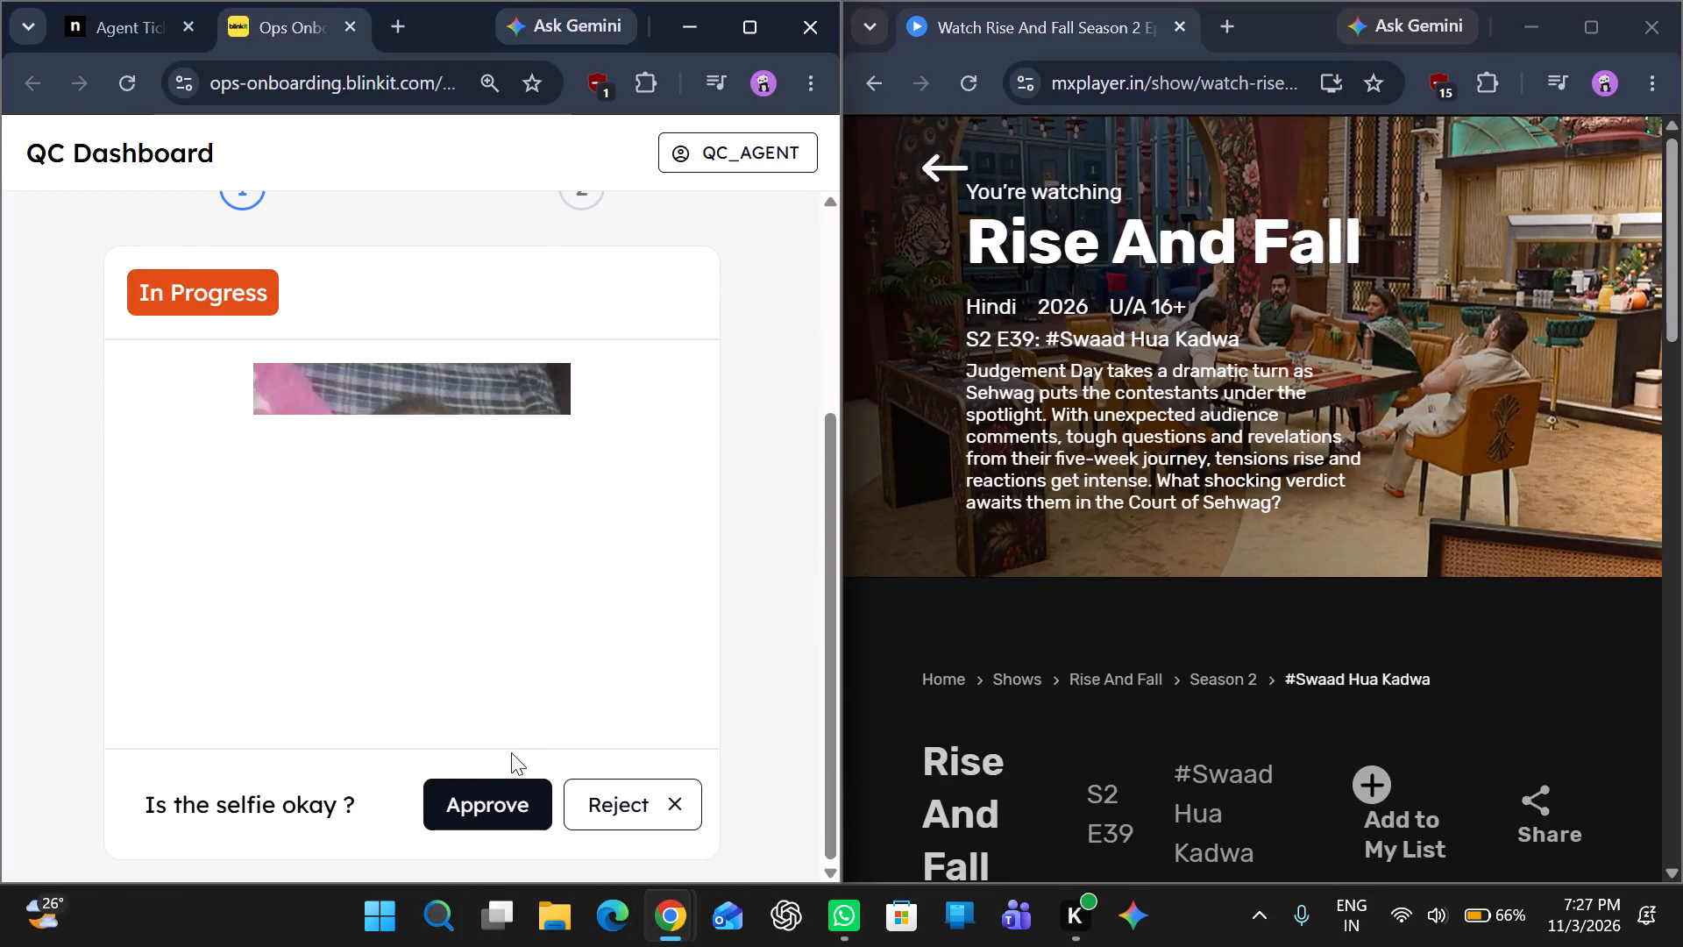
pyautogui.click(618, 795)
pyautogui.scroll(-3, 579, 567)
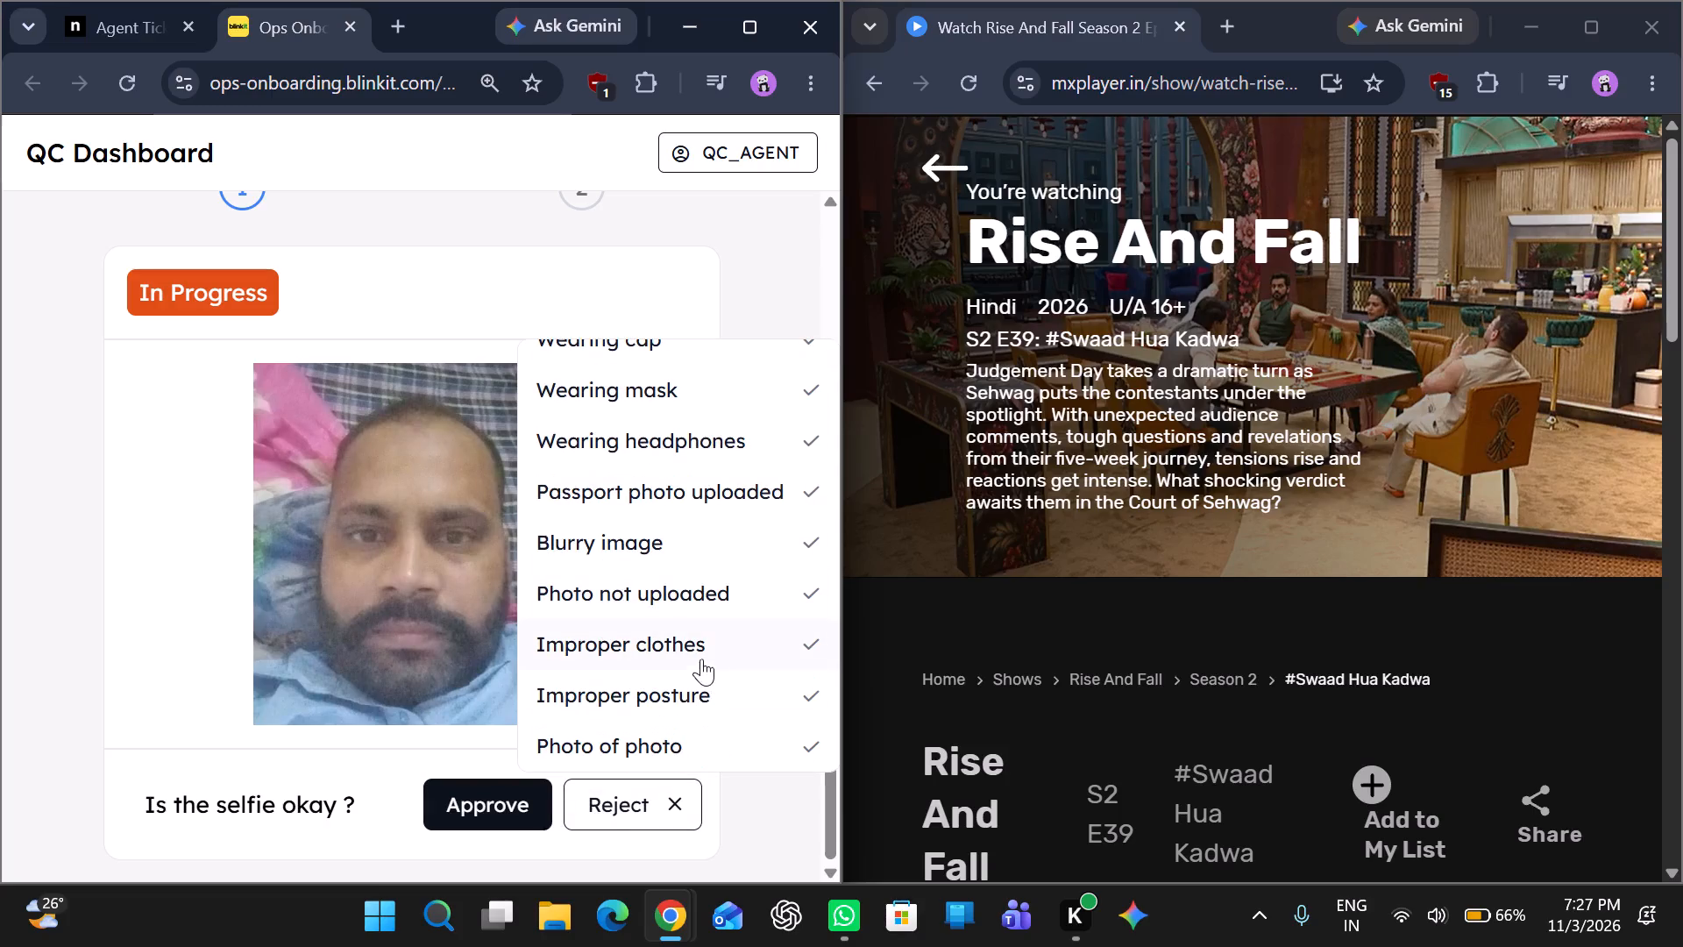
pyautogui.click(694, 691)
# Return to the QC ticket in Nugget and change its status to CLOSED, submitting the change.
pyautogui.click(144, 18)
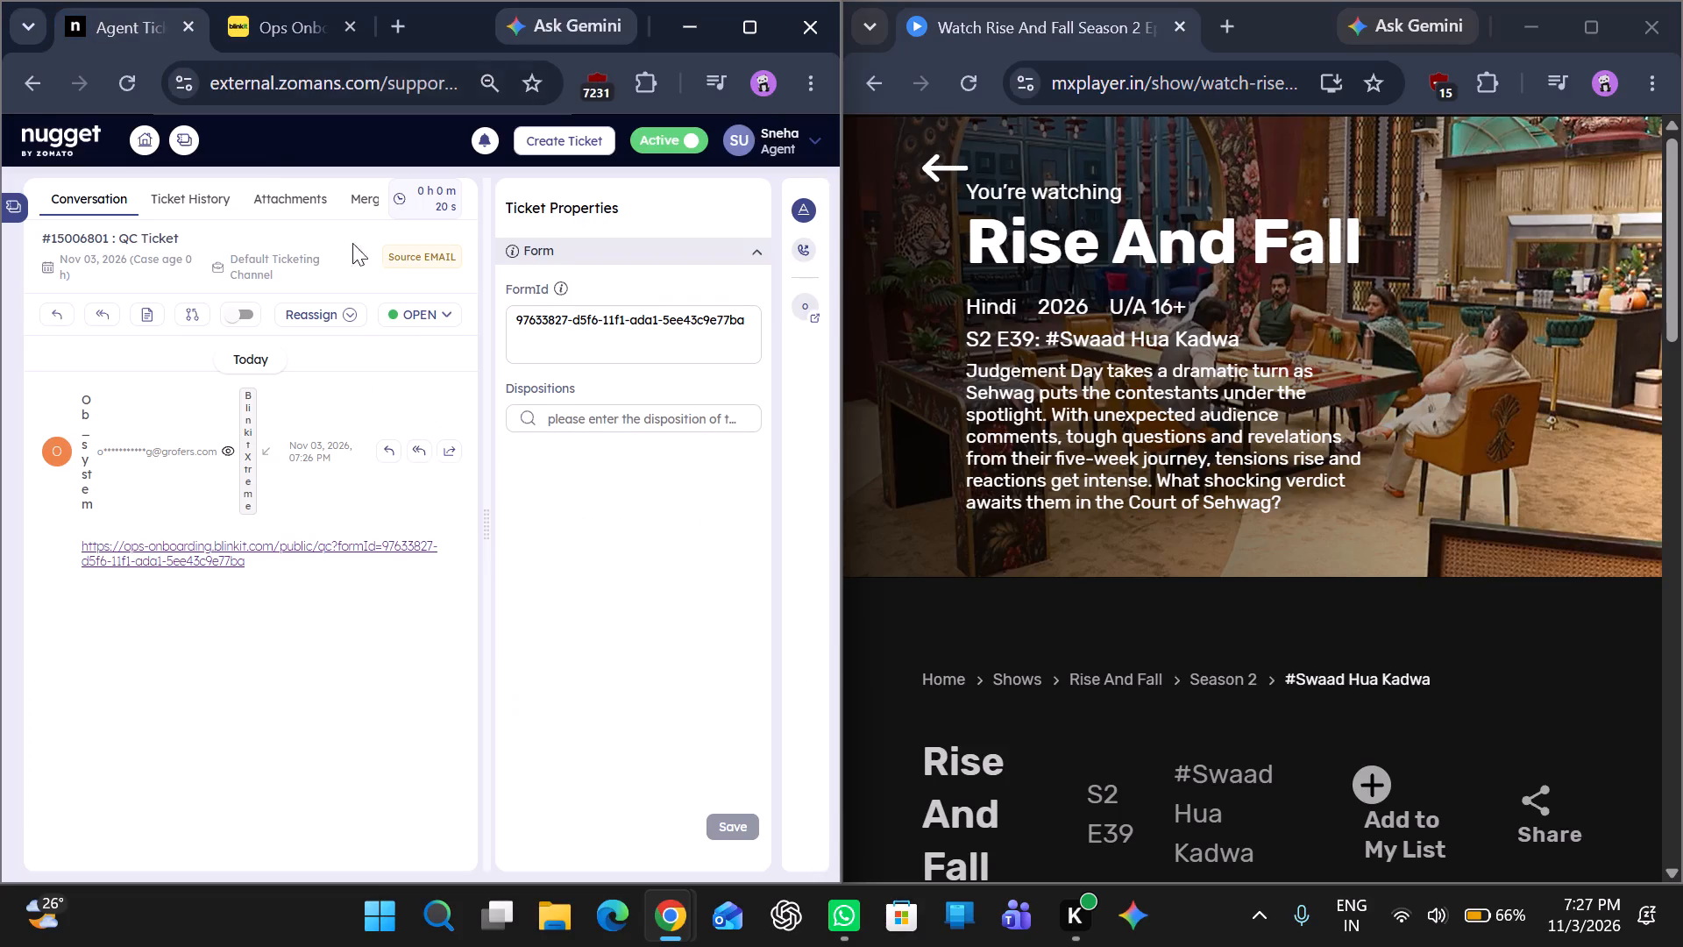
pyautogui.click(430, 315)
pyautogui.click(418, 355)
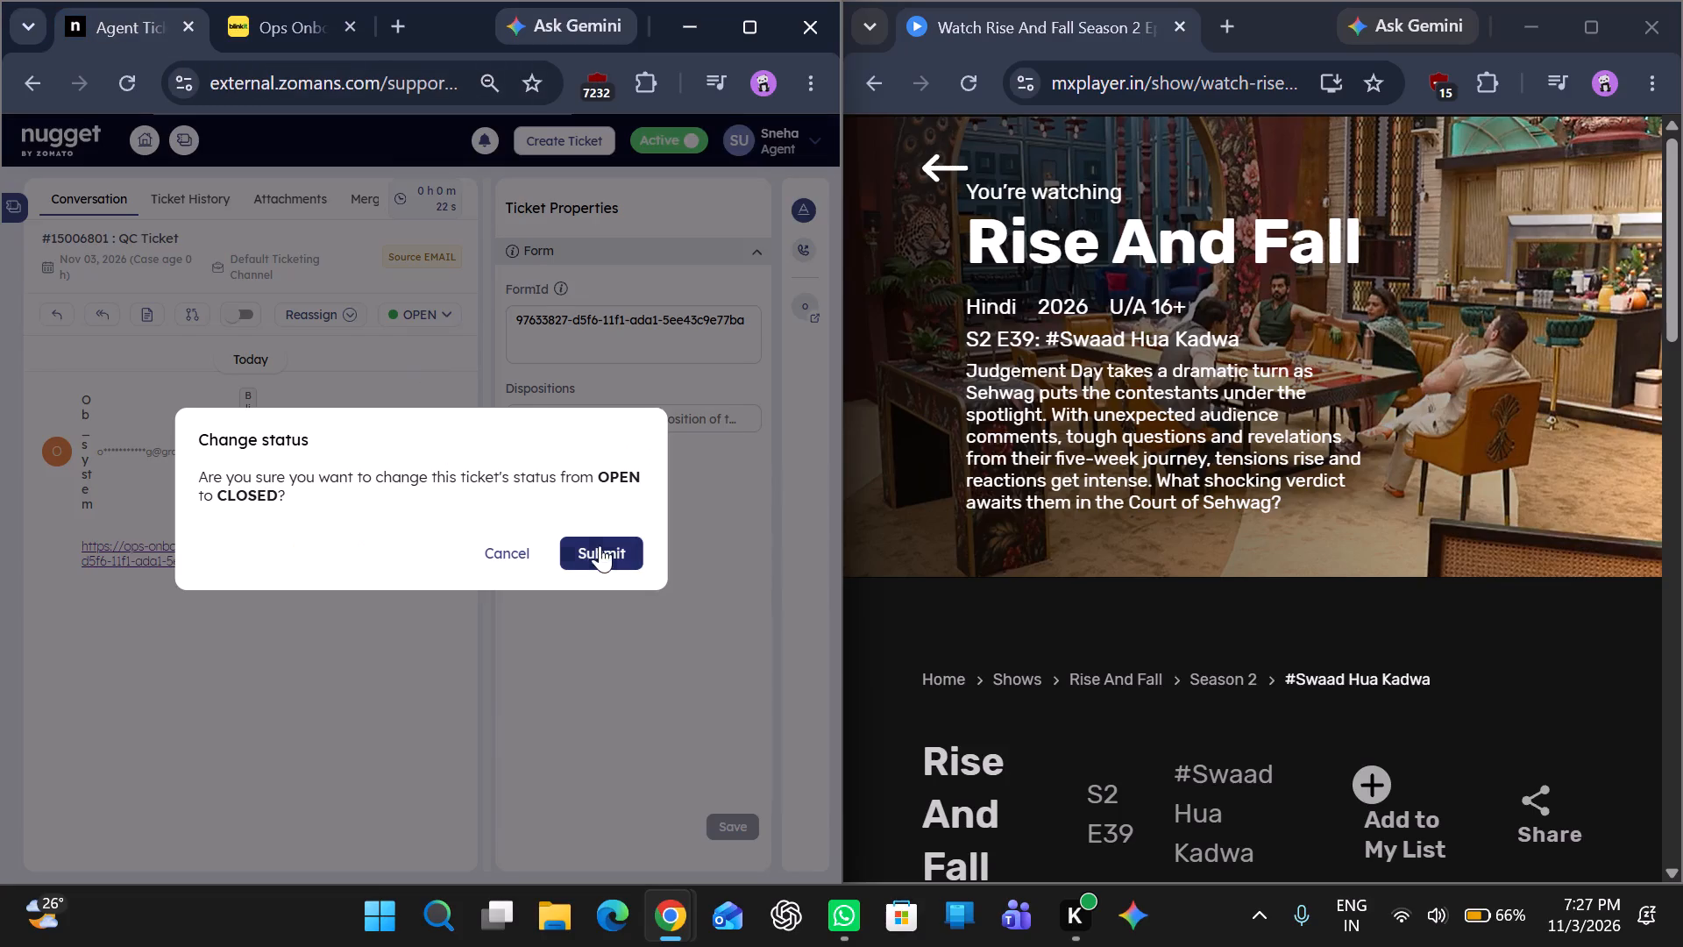
pyautogui.click(600, 545)
pyautogui.click(469, 692)
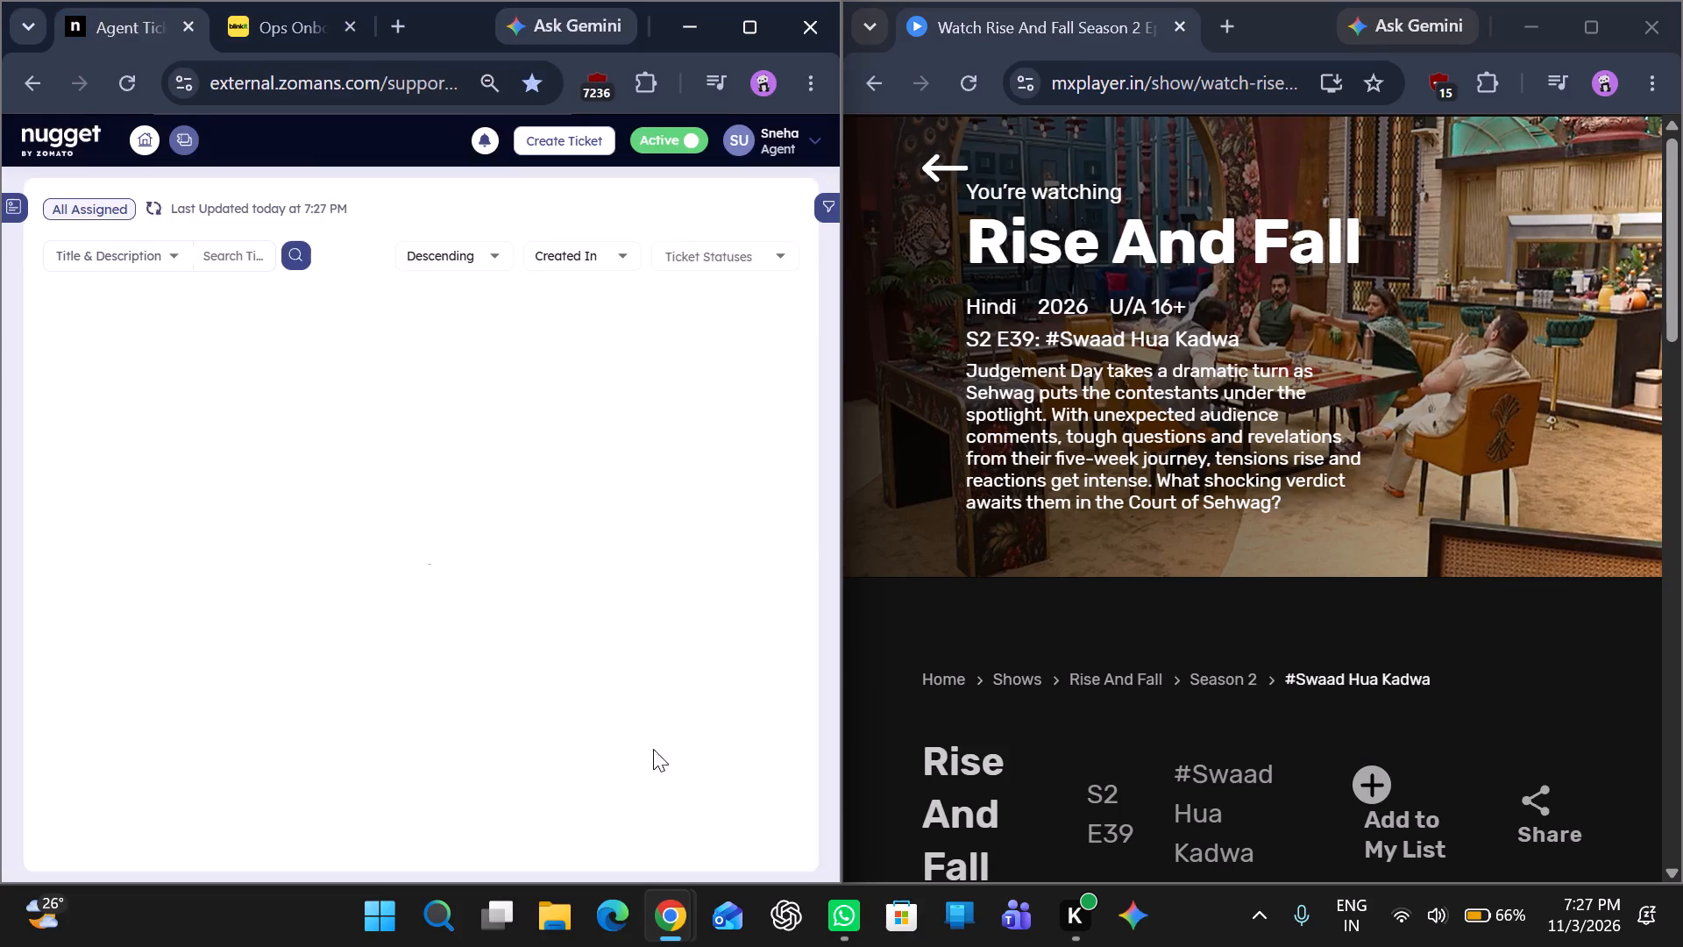
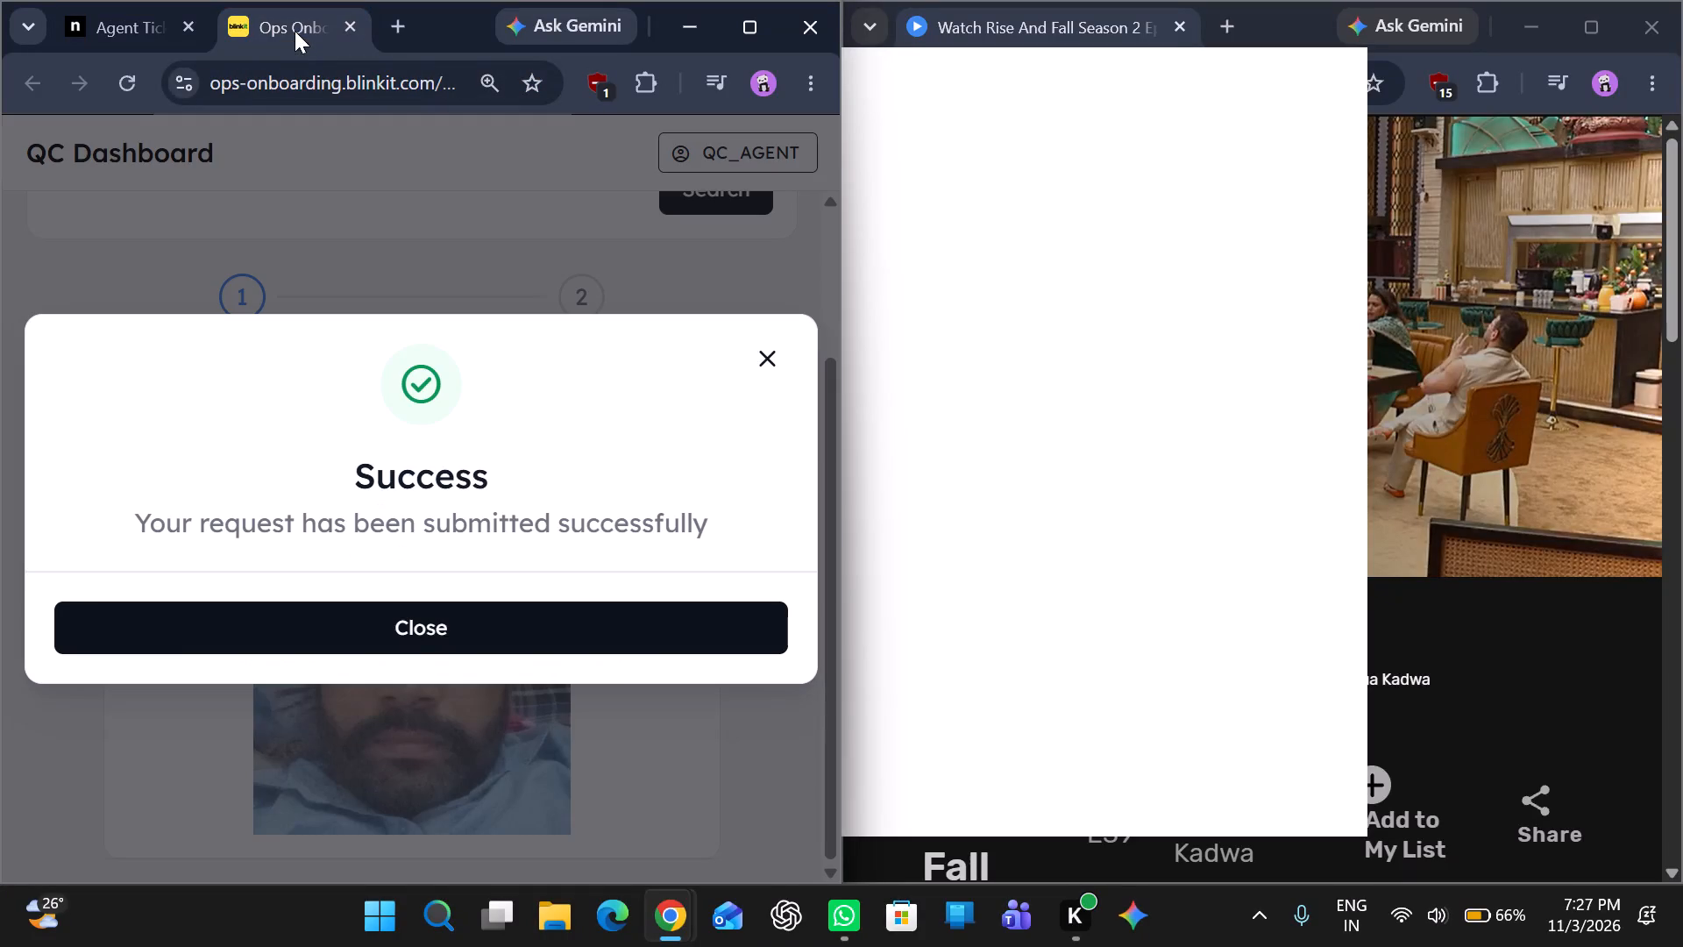
# Close the submitted onboarding form and return to the assigned ticket list.
pyautogui.click(342, 23)
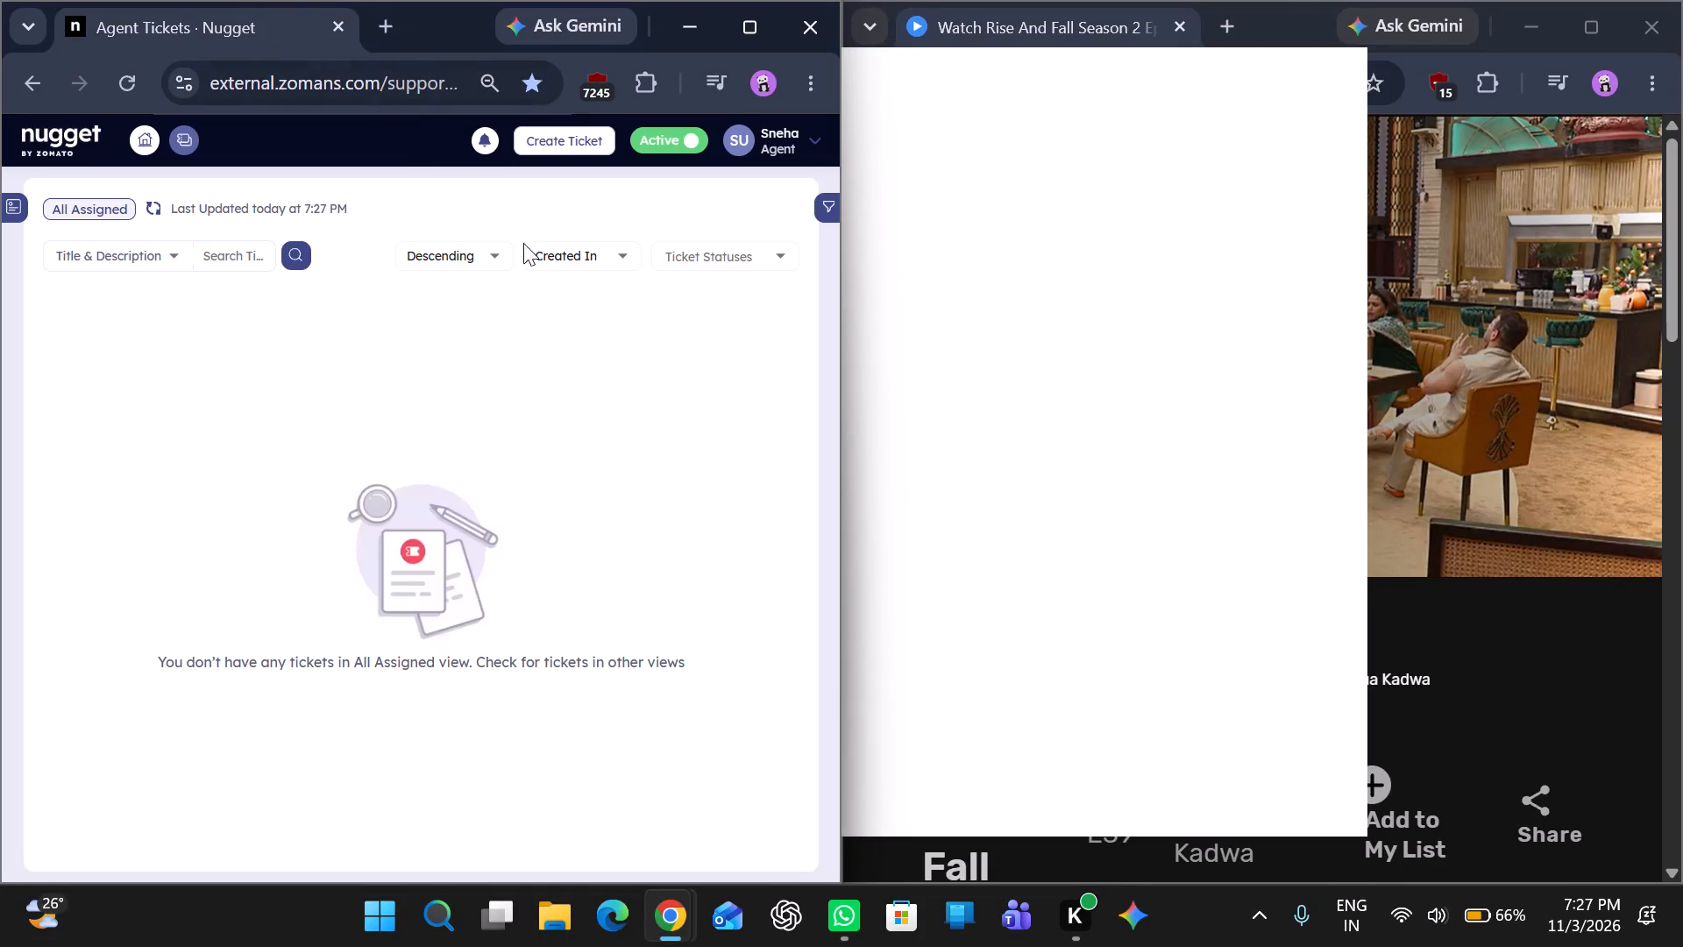
# Resume playback of the Rise And Fall episode in the other browser window.
pyautogui.click(1500, 683)
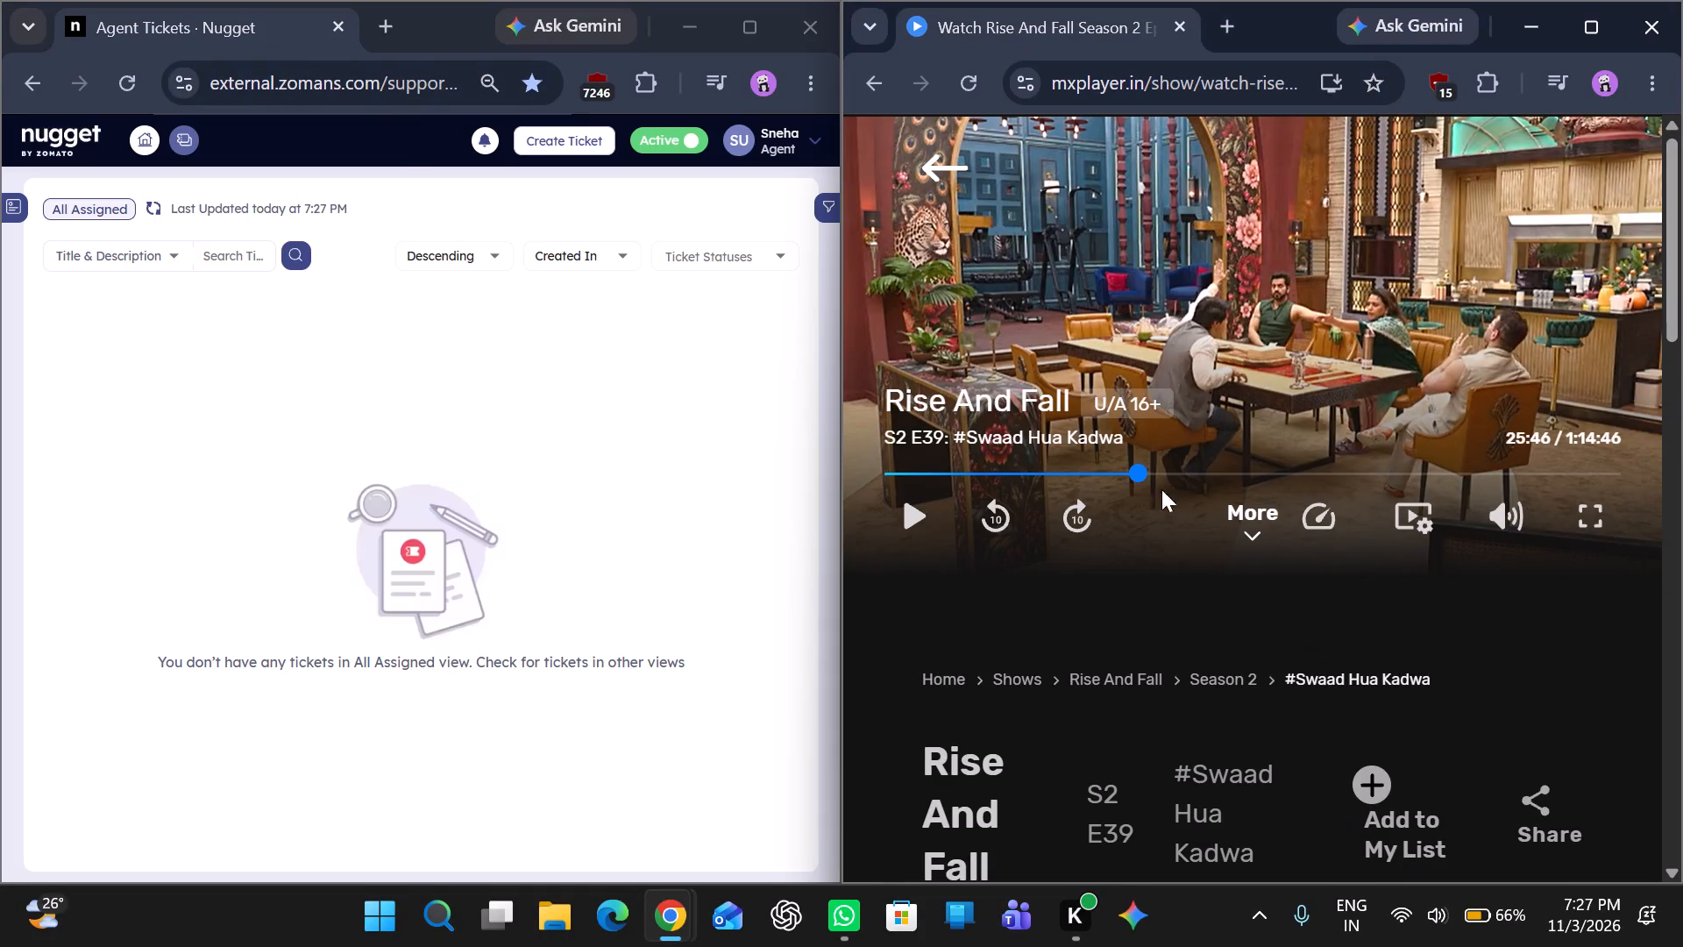
pyautogui.click(913, 528)
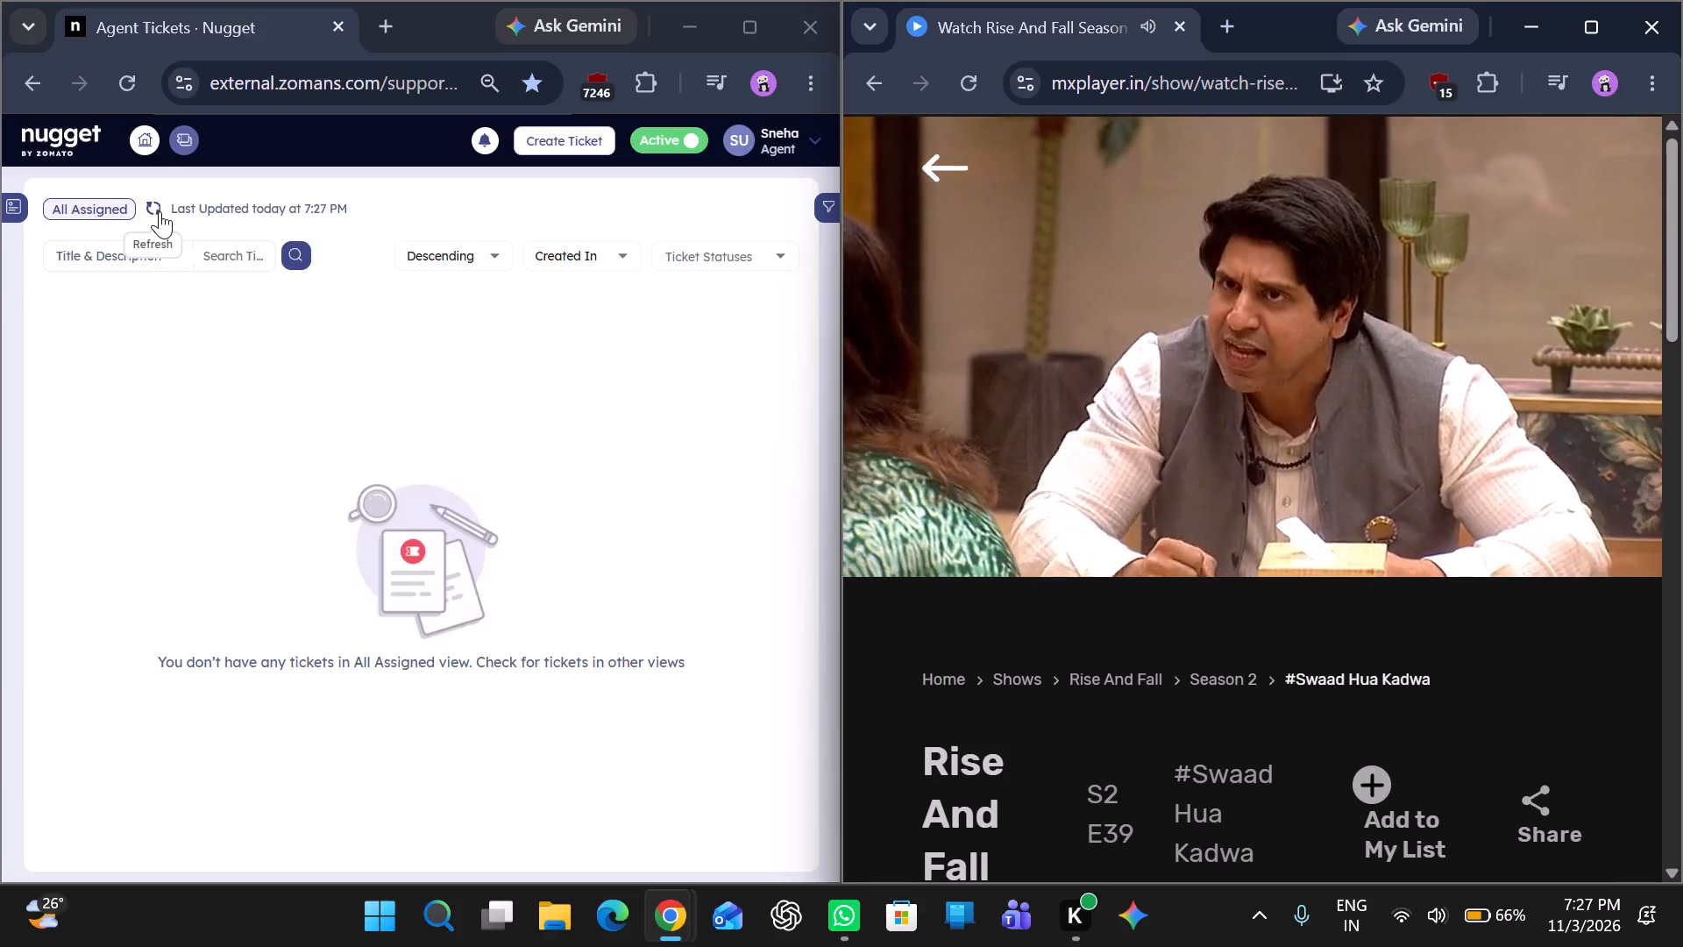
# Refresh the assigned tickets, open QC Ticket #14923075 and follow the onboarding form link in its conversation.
pyautogui.click(160, 211)
pyautogui.click(191, 345)
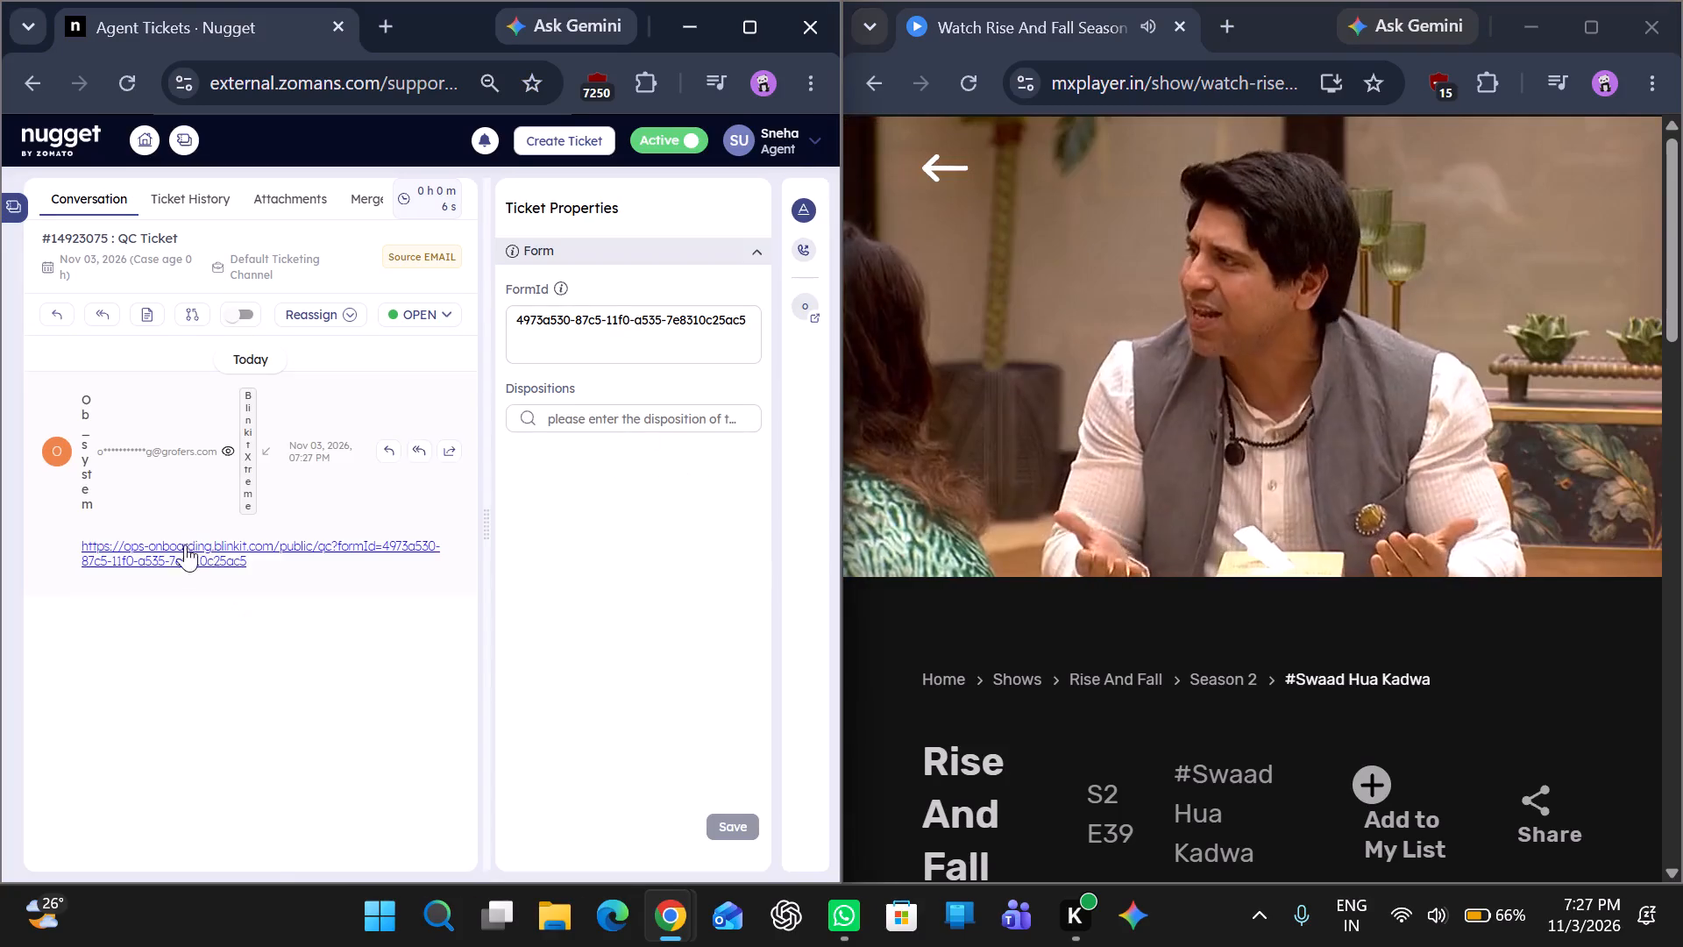
pyautogui.tripleClick(185, 548)
pyautogui.click(185, 548)
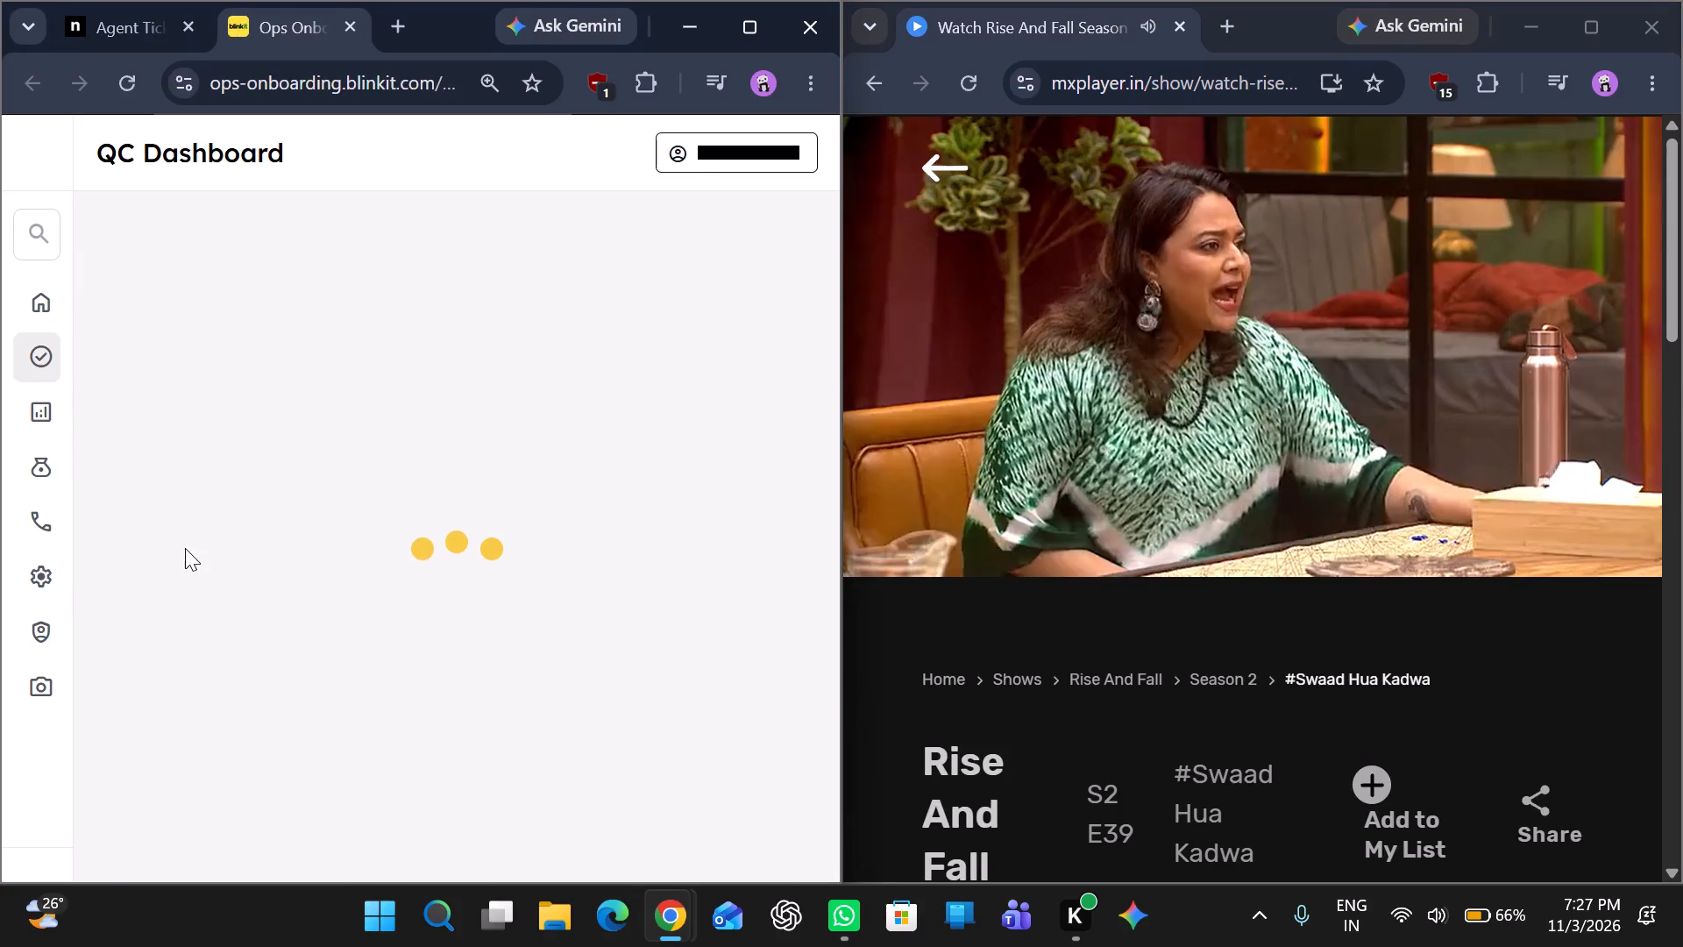
# Approve the selfie in the QC Dashboard form, and approve the Aadhar photo and selfie as the same person.
pyautogui.scroll(-4, 489, 545)
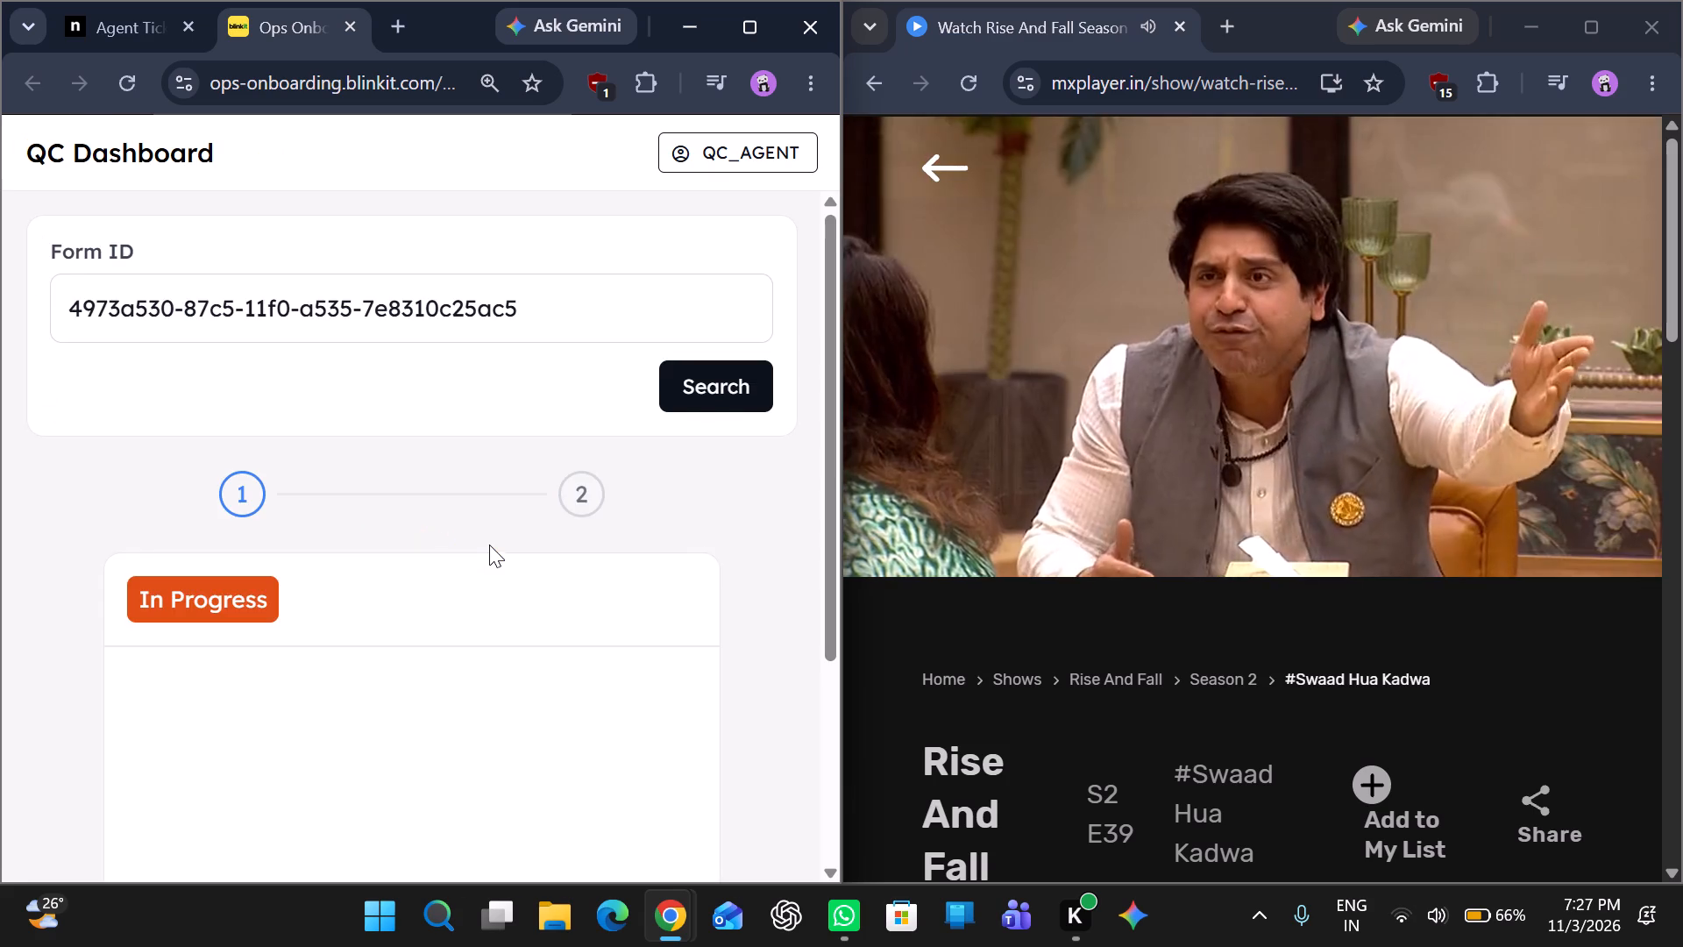
pyautogui.scroll(-5, 489, 545)
pyautogui.click(514, 799)
pyautogui.scroll(-2, 514, 795)
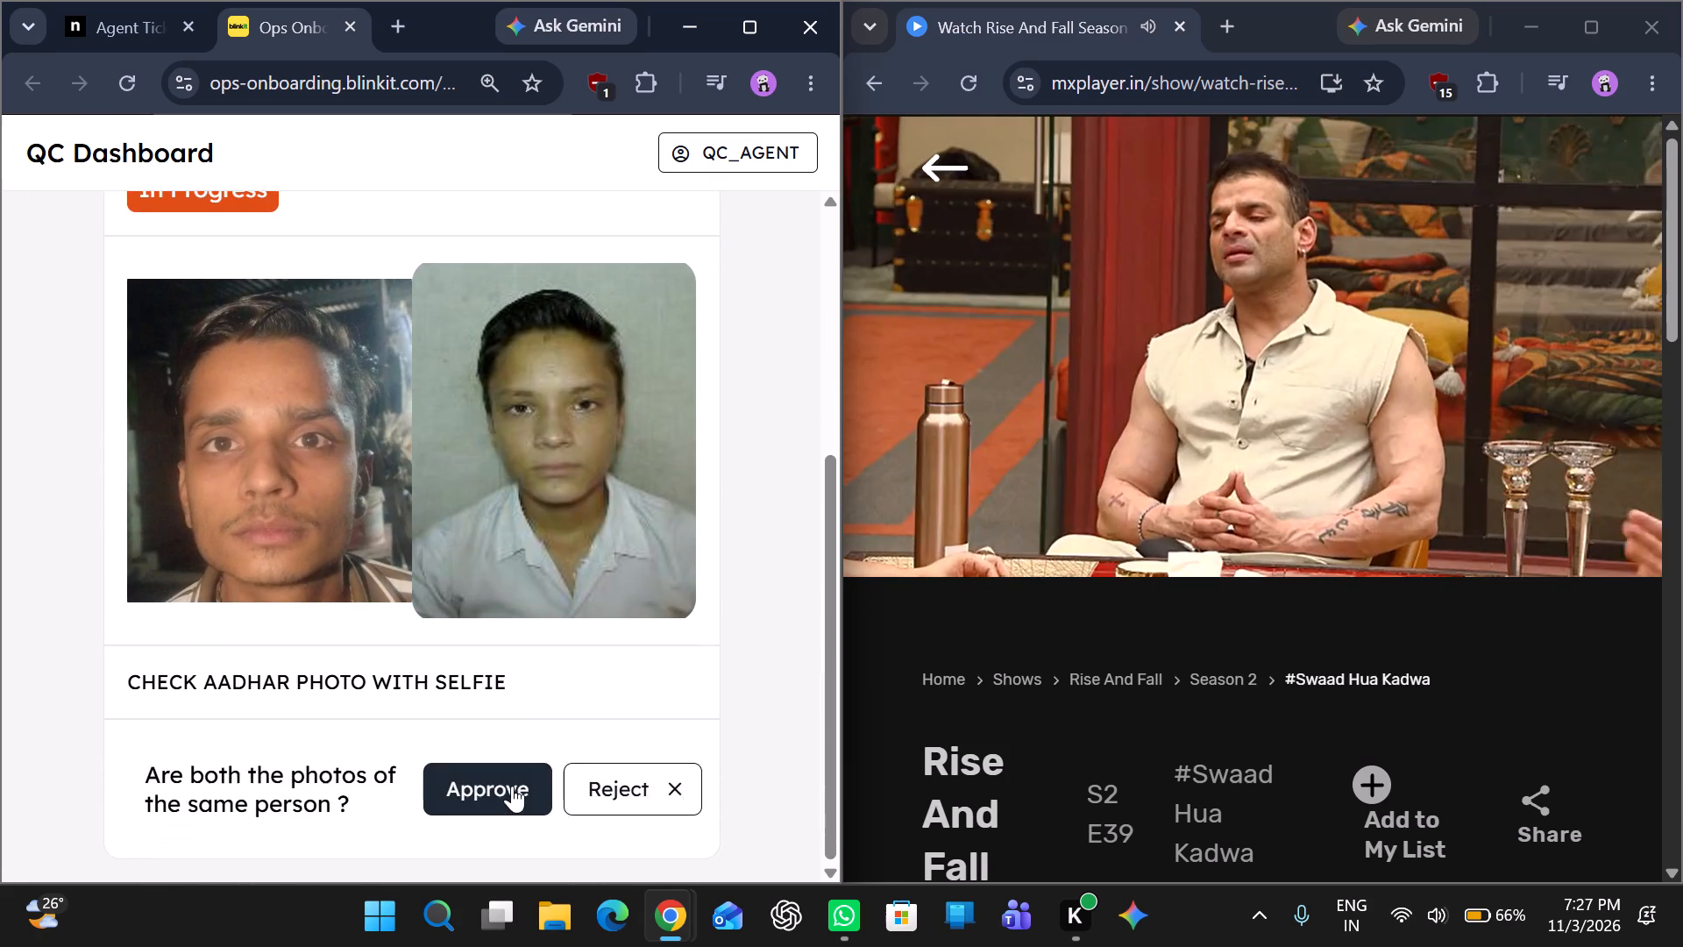
pyautogui.click(512, 786)
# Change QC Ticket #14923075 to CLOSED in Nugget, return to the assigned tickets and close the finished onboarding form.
pyautogui.click(144, 42)
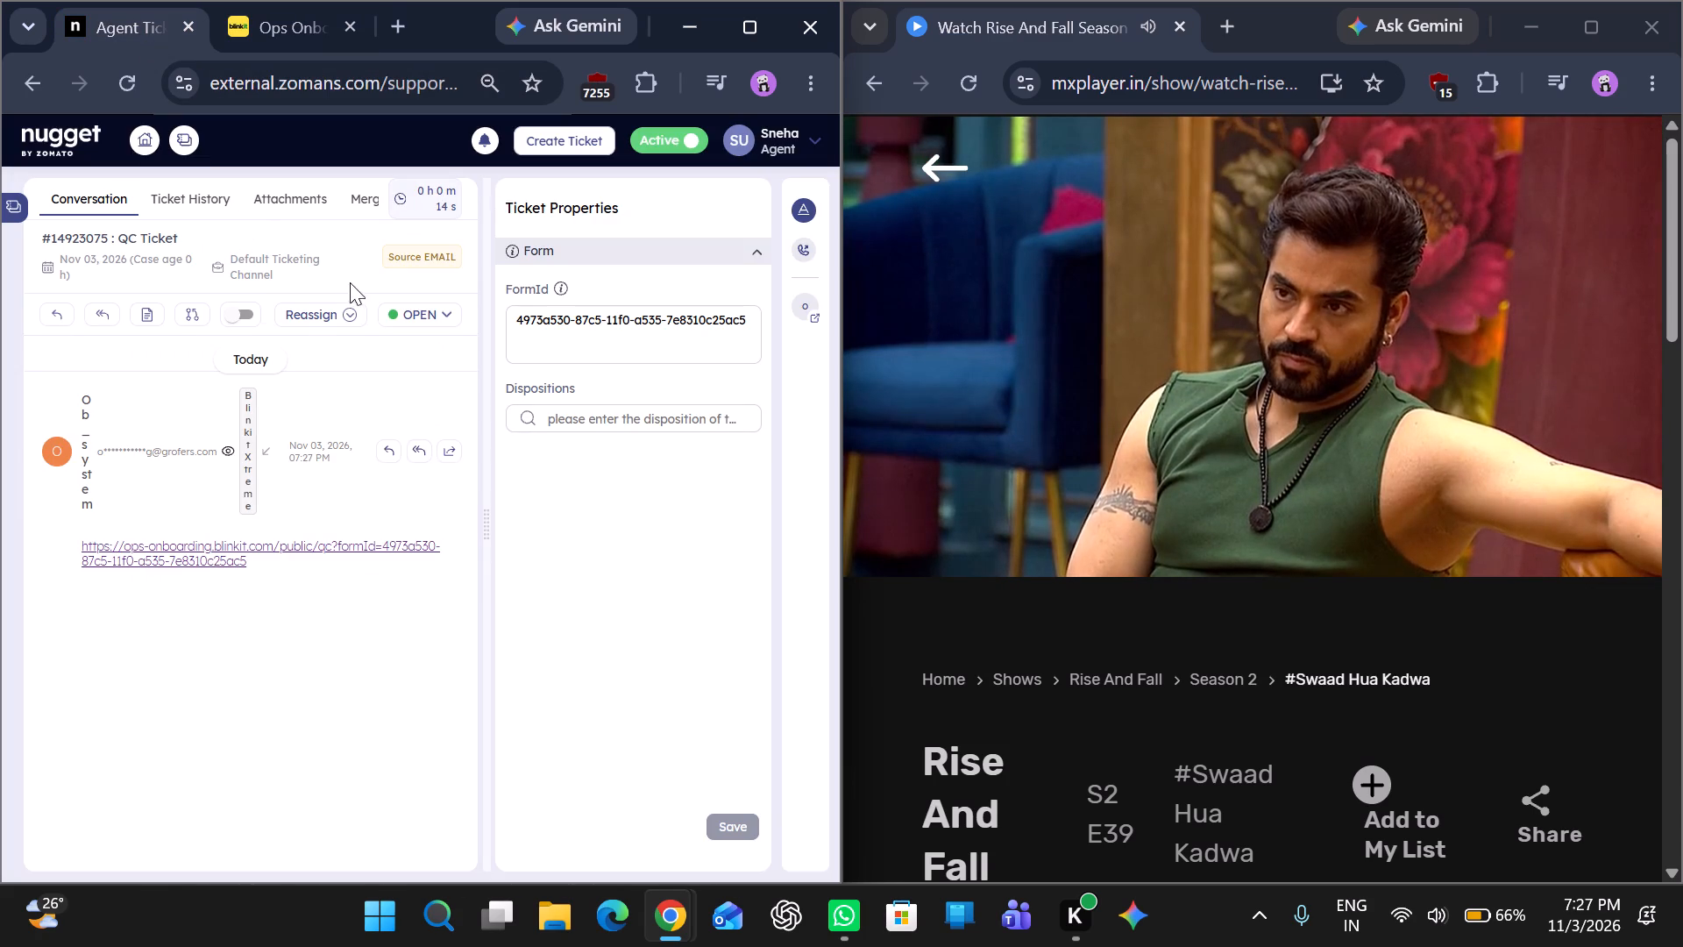
pyautogui.click(414, 307)
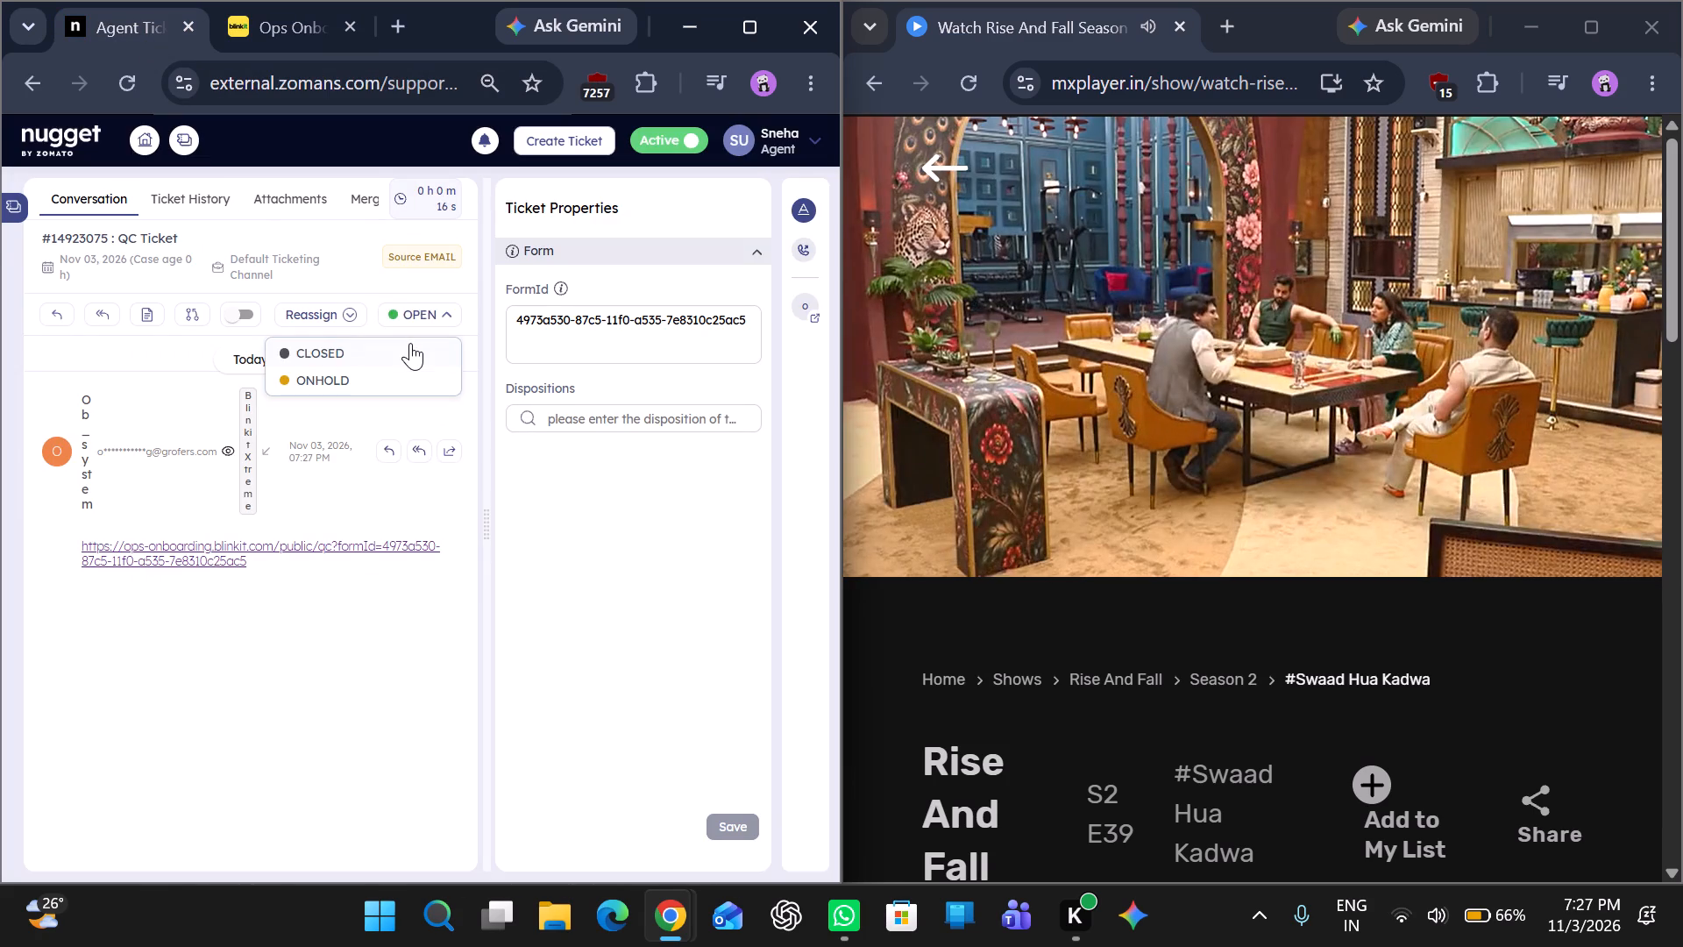
pyautogui.click(410, 343)
pyautogui.click(599, 537)
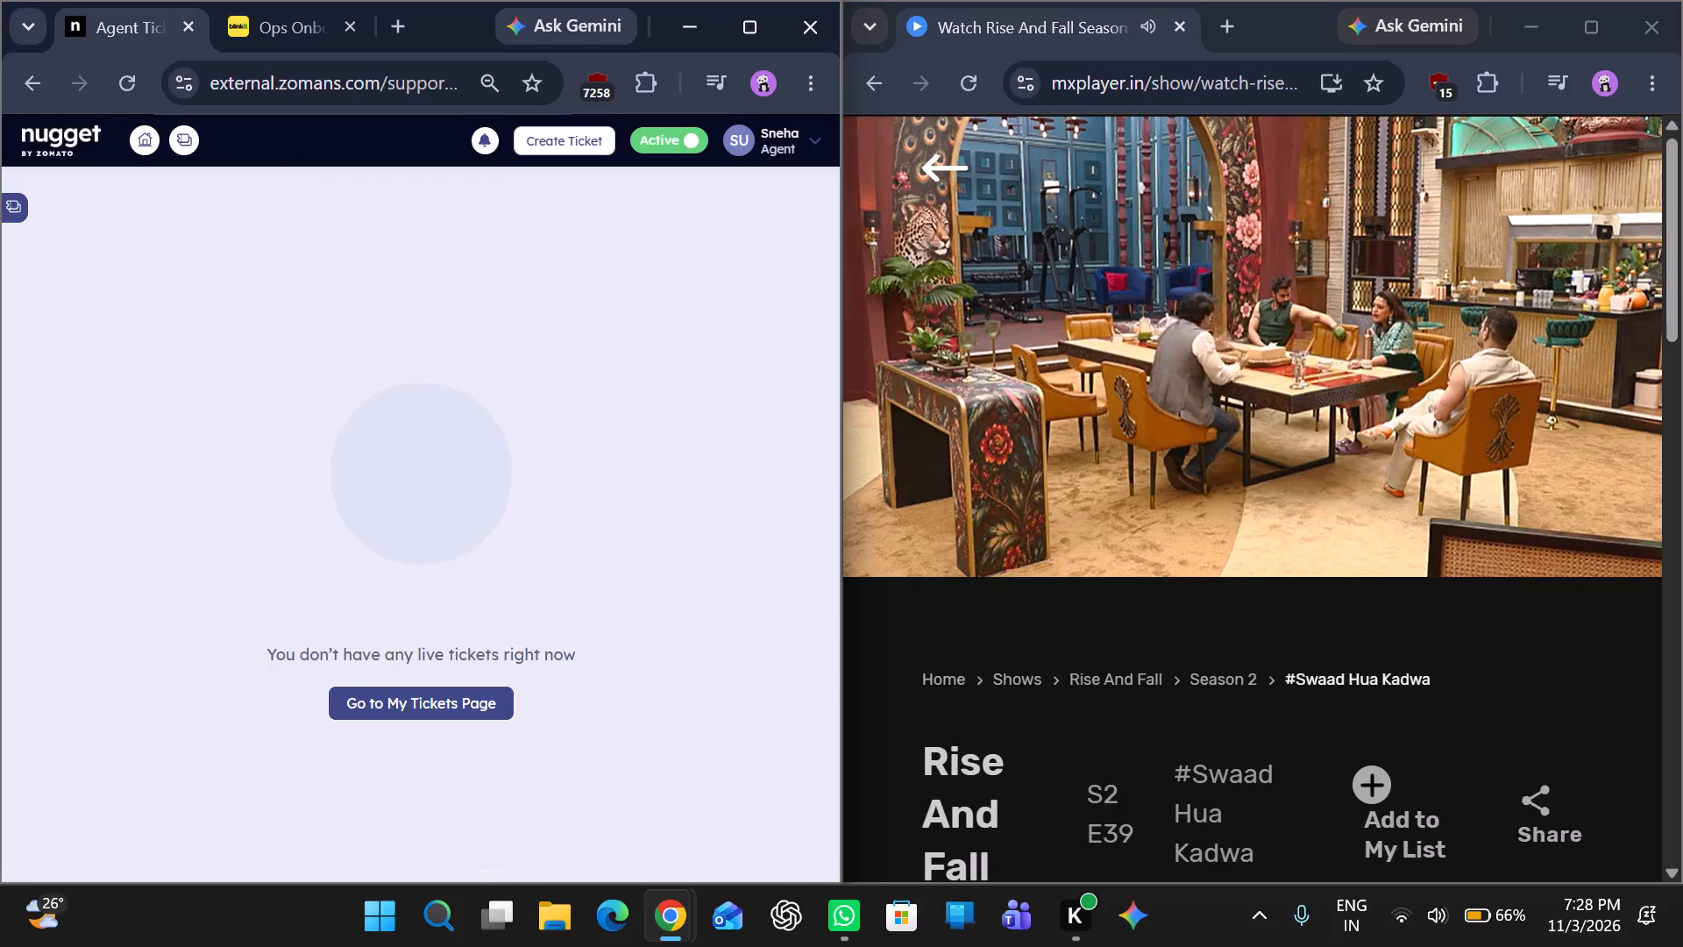
pyautogui.click(477, 687)
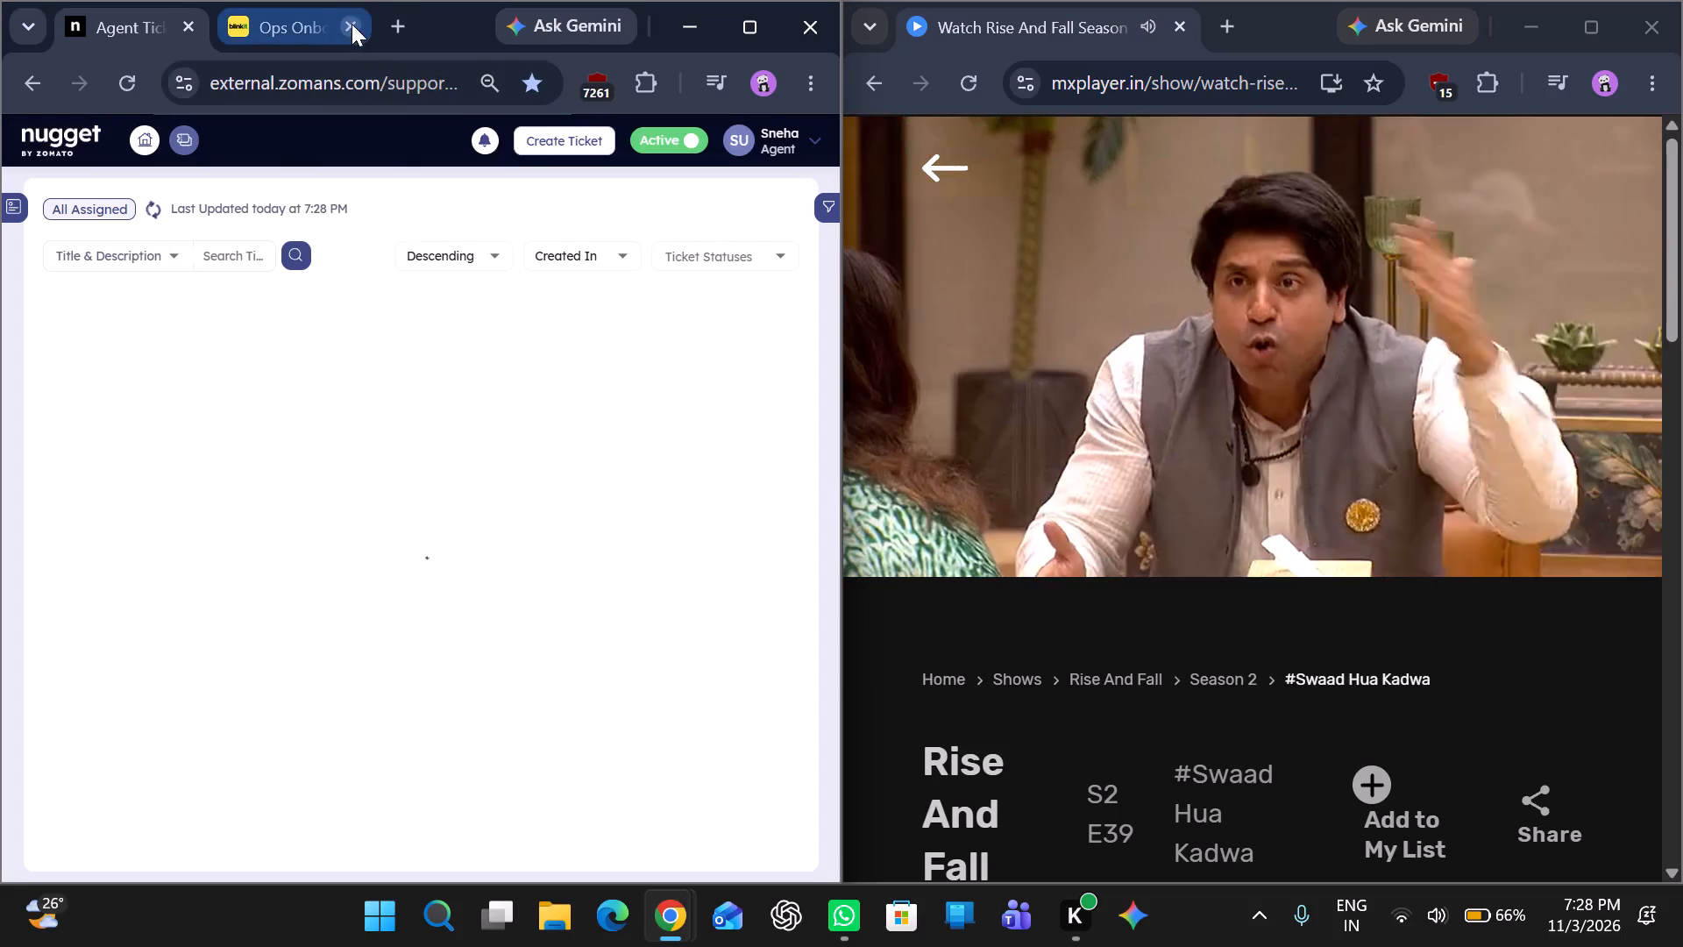
pyautogui.click(352, 24)
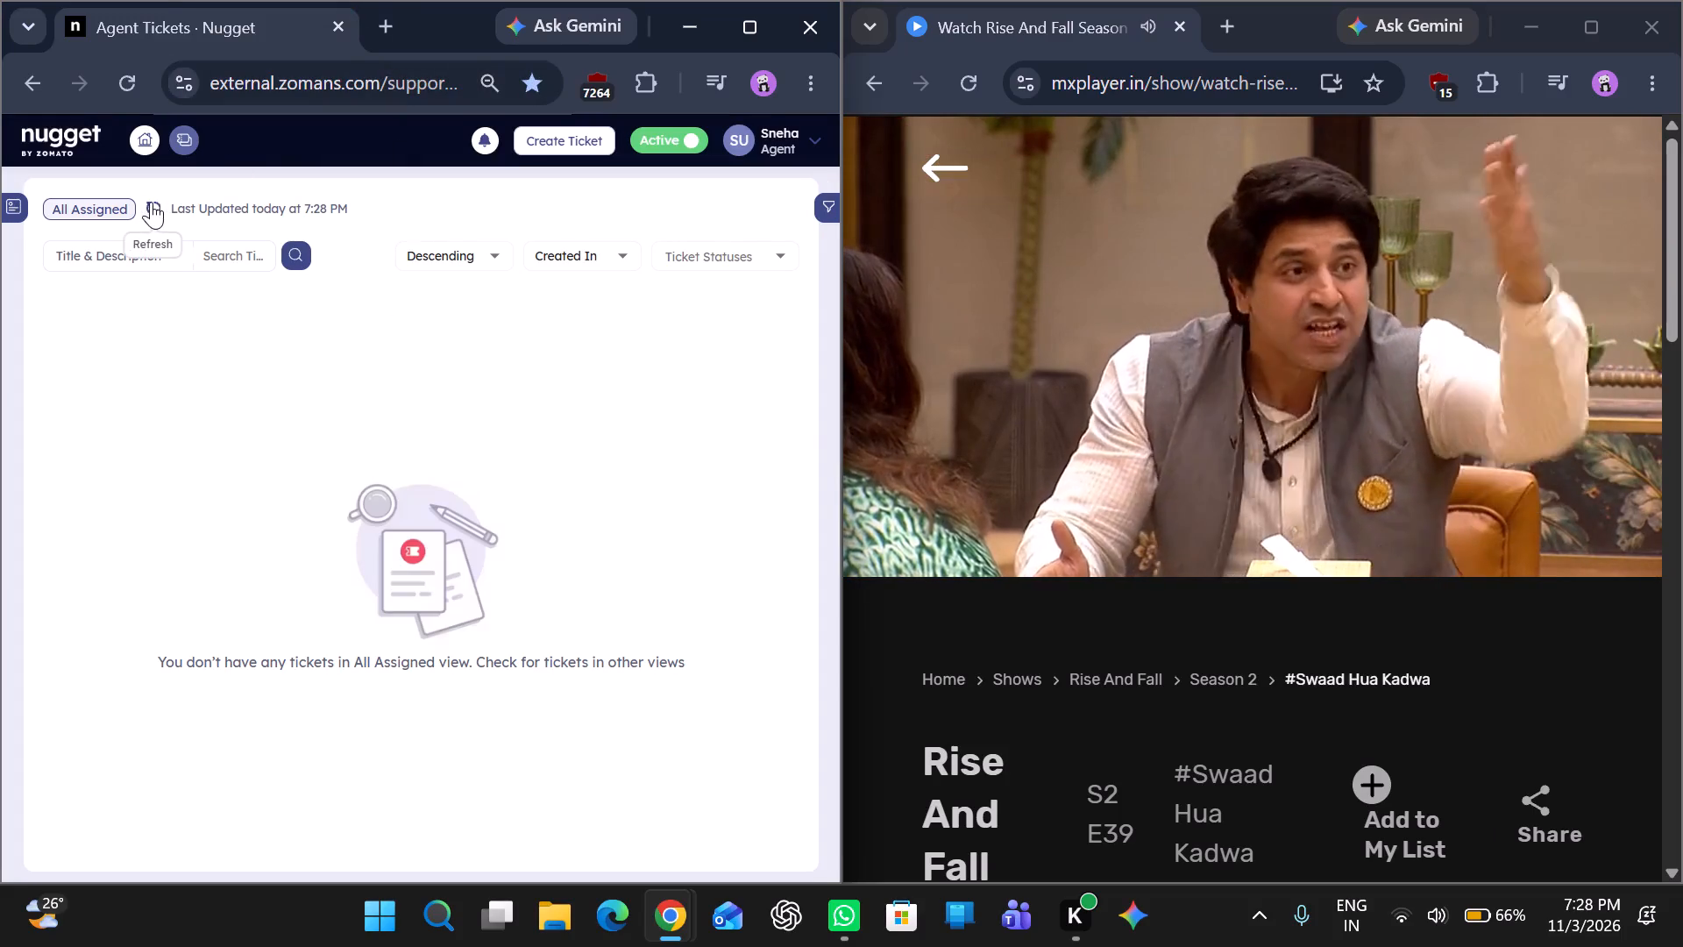
pyautogui.click(151, 202)
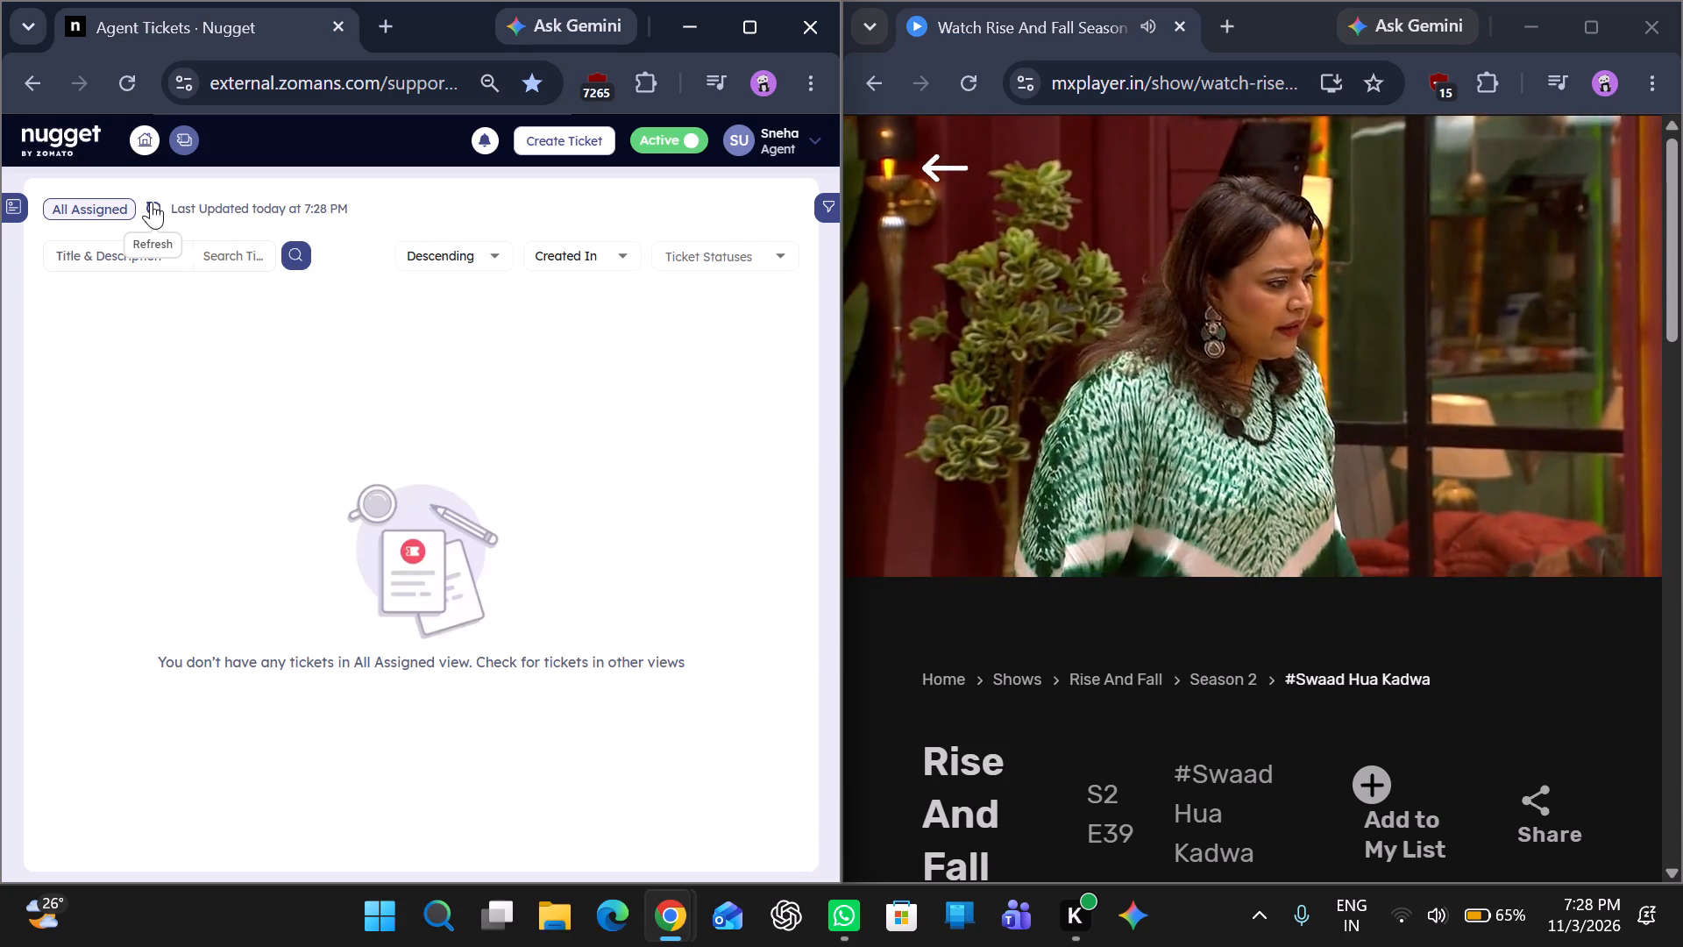
pyautogui.click(151, 202)
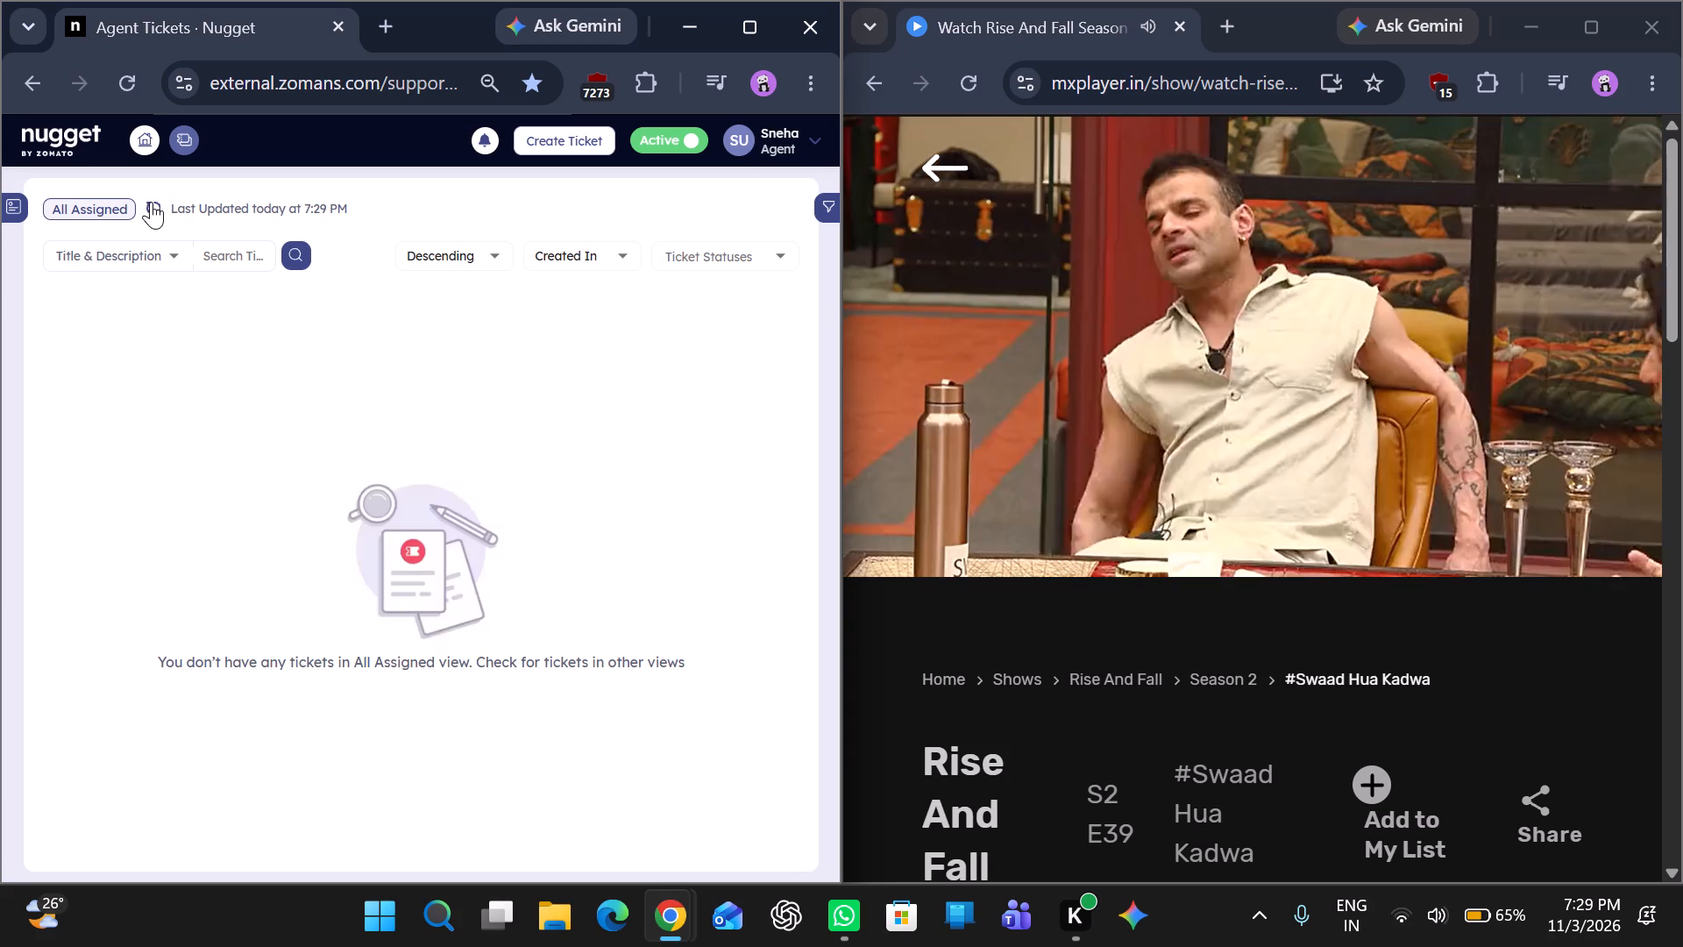
pyautogui.click(151, 202)
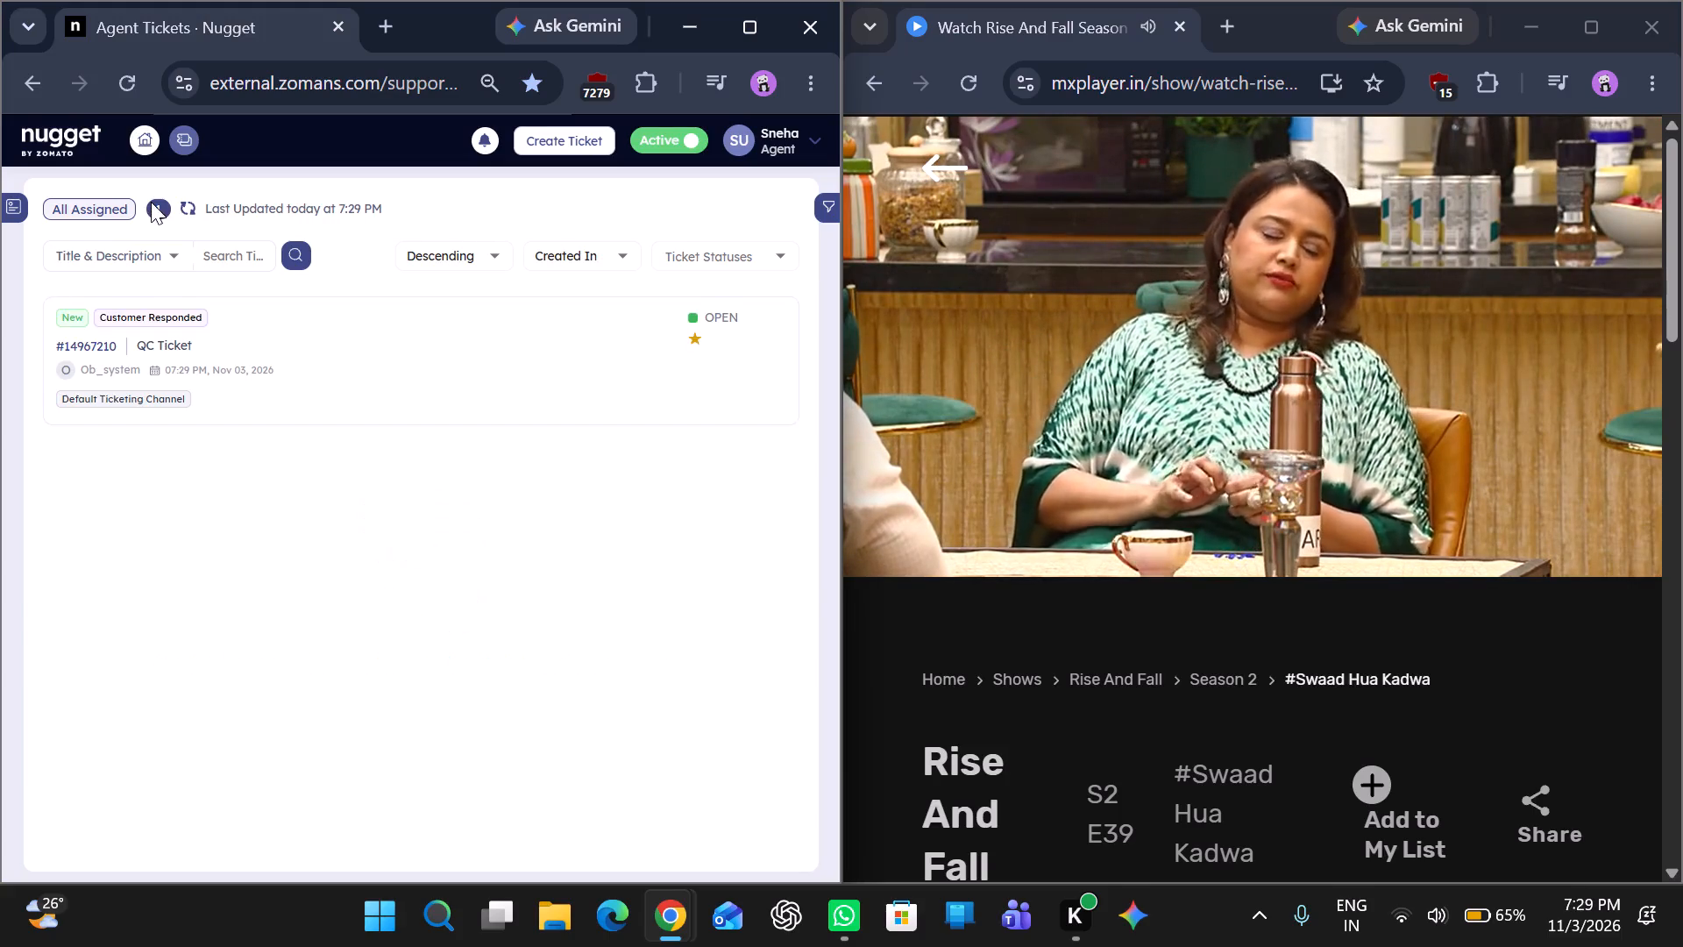
pyautogui.click(186, 396)
pyautogui.click(175, 549)
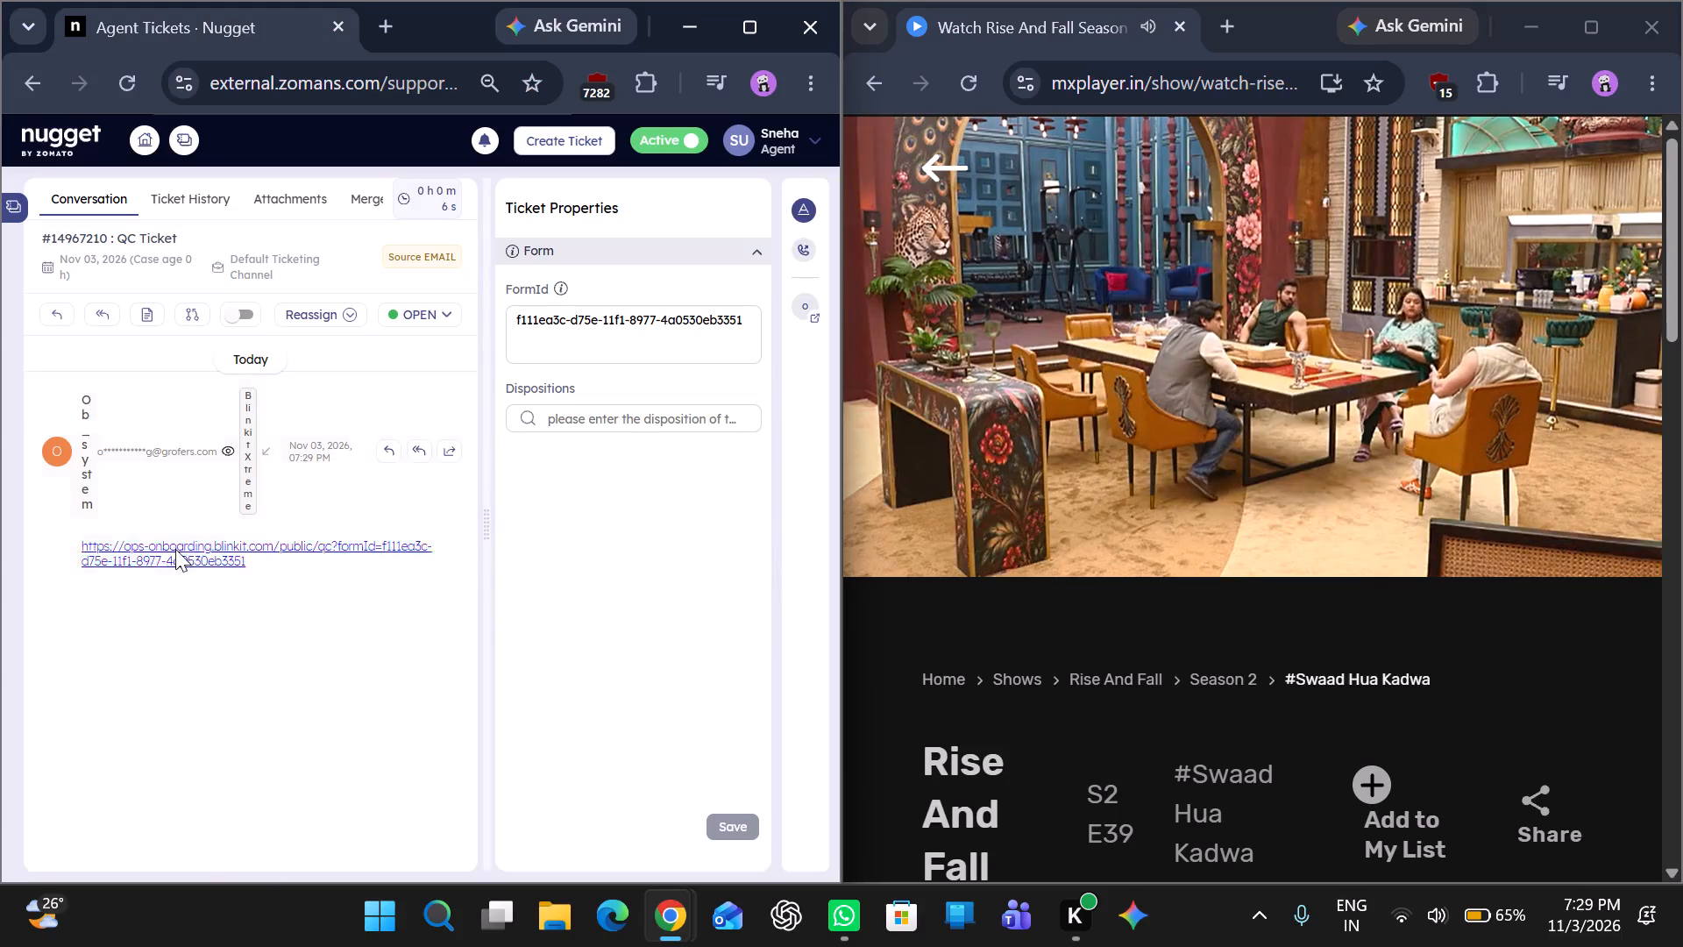
pyautogui.click(175, 549)
# Approve the selfie in the QC Dashboard form, and approve the Aadhar photo and selfie as the same person.
pyautogui.scroll(-4, 434, 474)
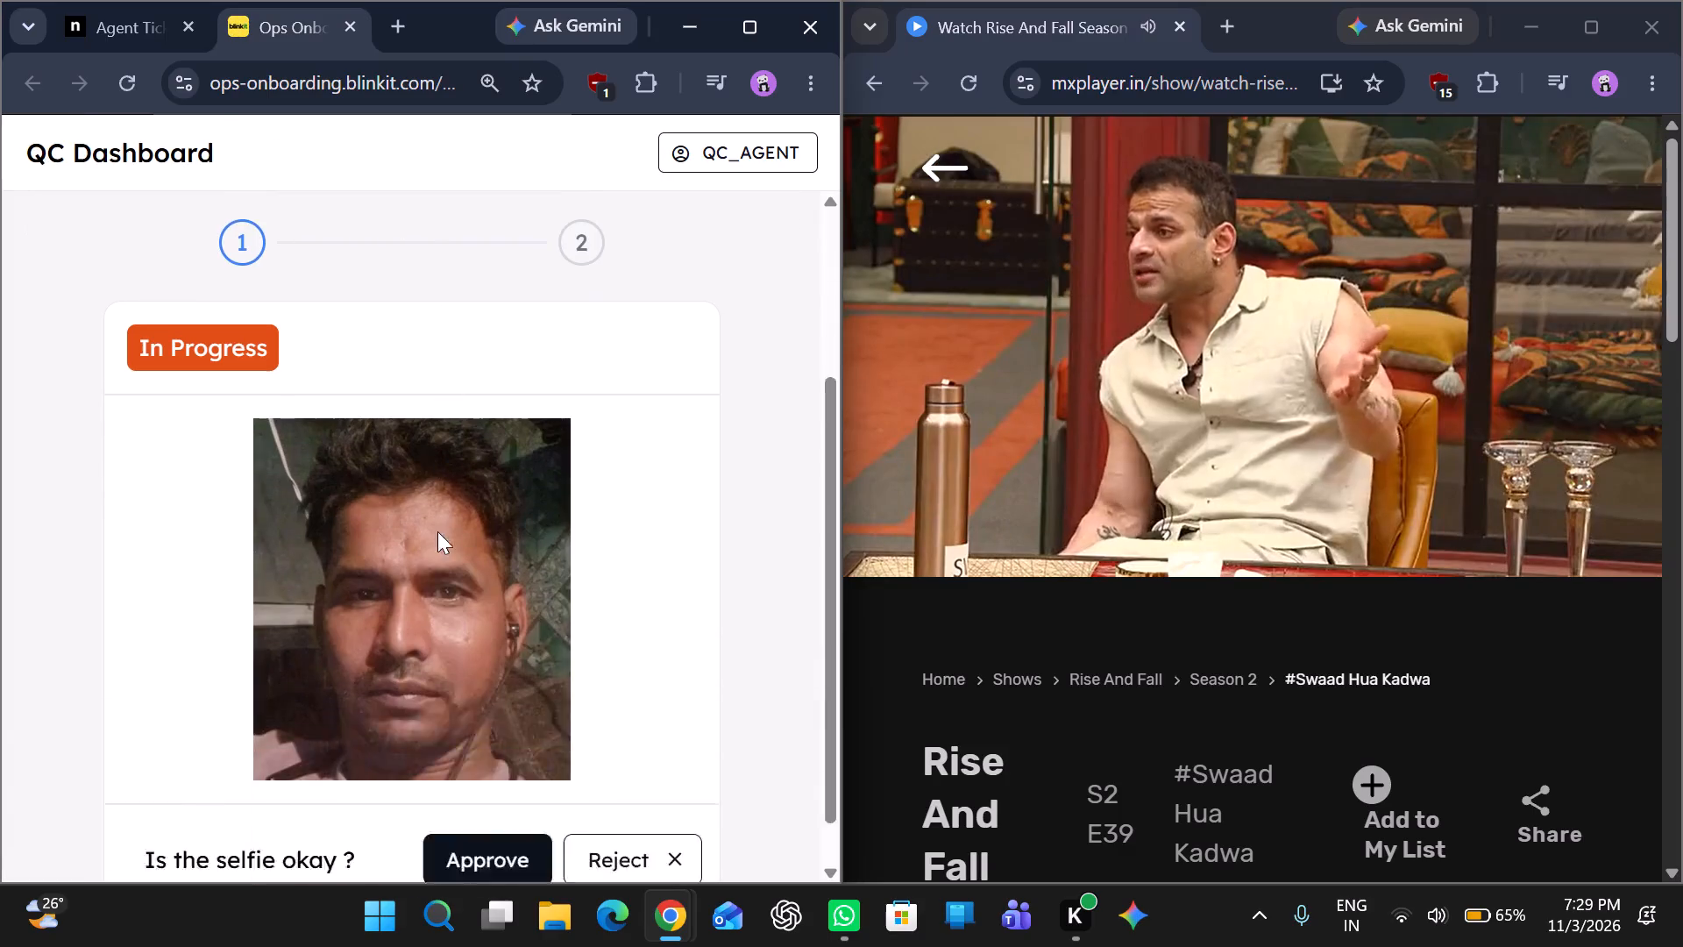
pyautogui.click(532, 800)
pyautogui.scroll(-3, 532, 799)
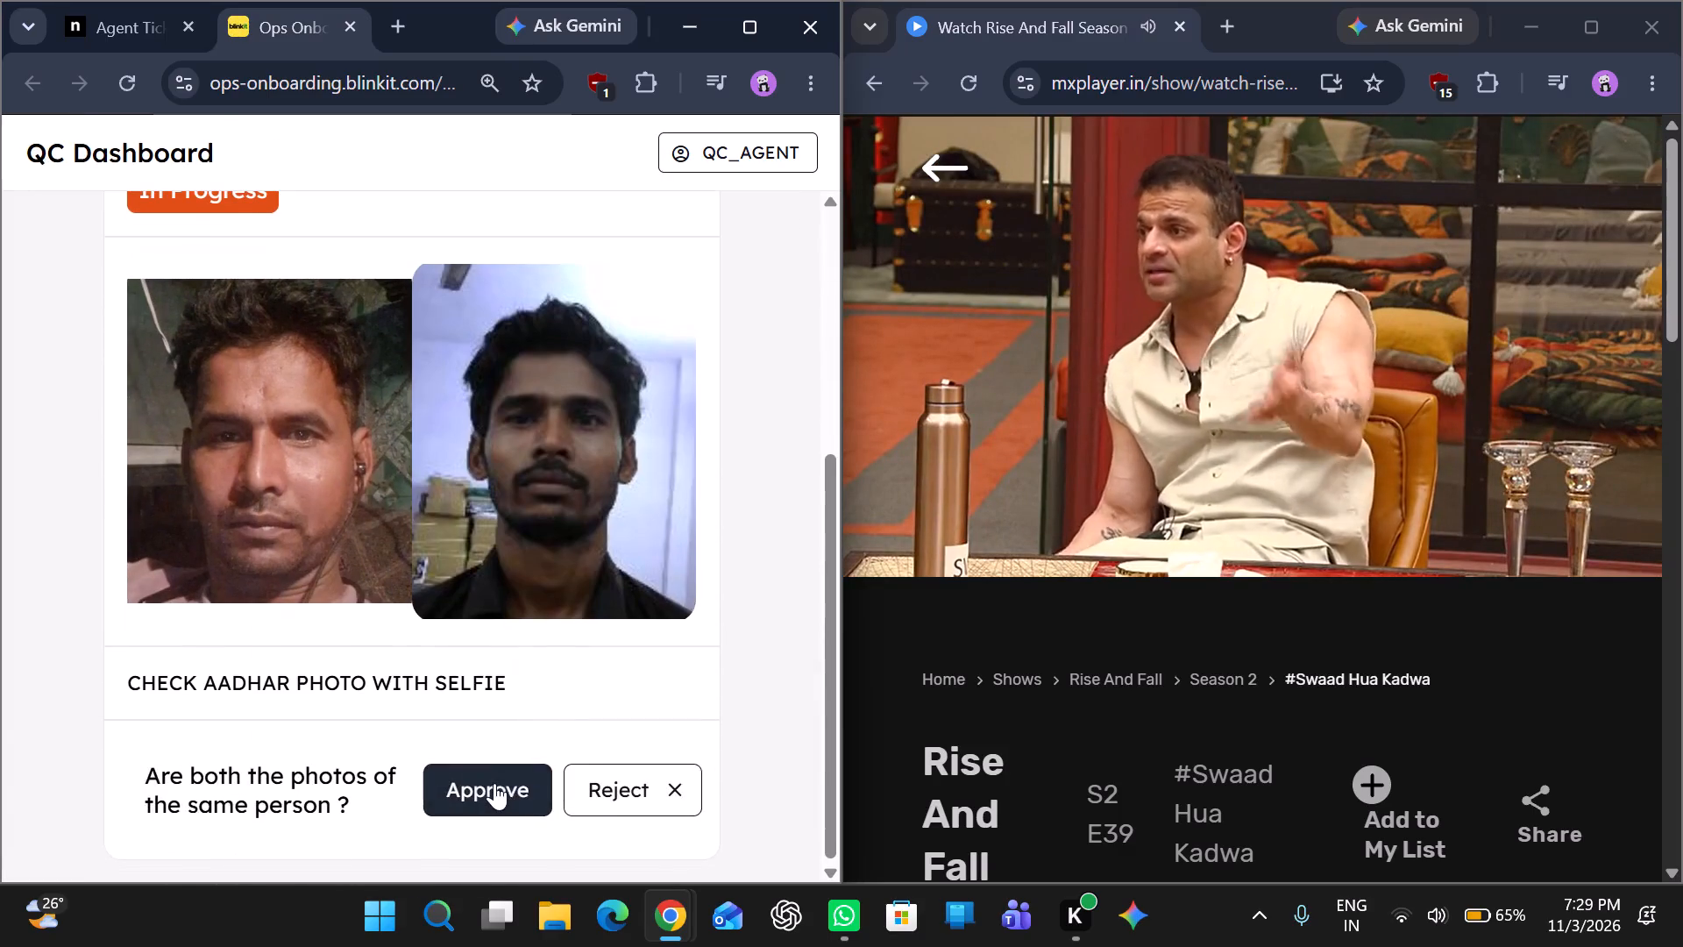
pyautogui.click(494, 783)
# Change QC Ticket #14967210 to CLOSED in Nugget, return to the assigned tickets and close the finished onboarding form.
pyautogui.click(86, 8)
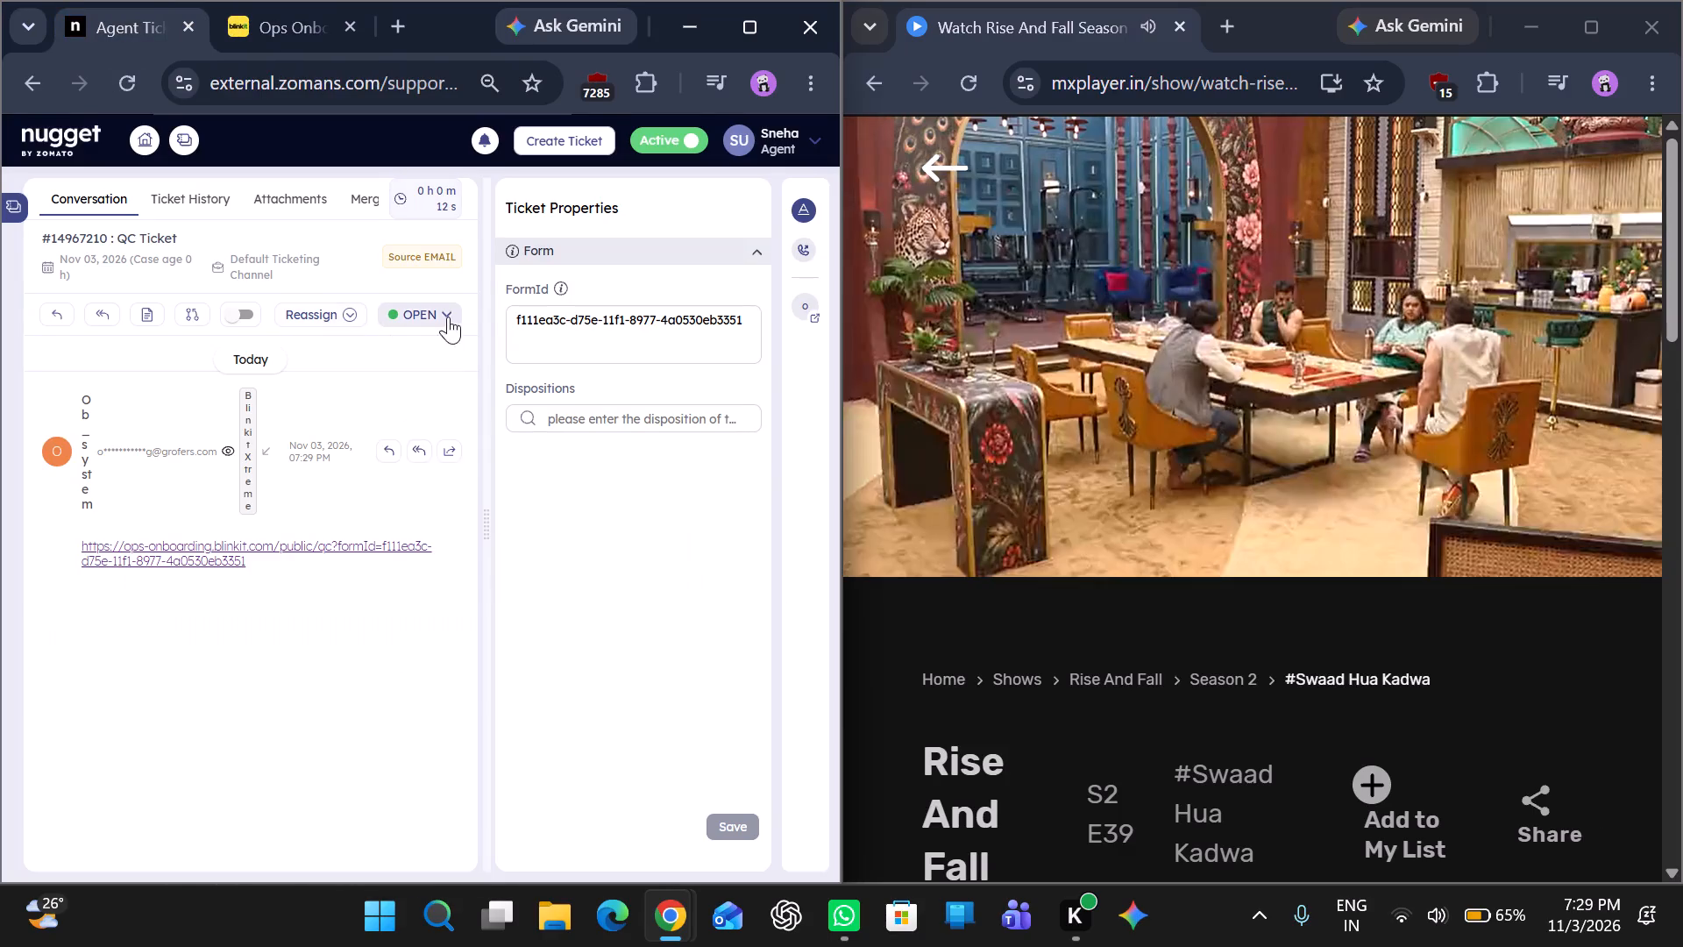
pyautogui.click(448, 317)
pyautogui.click(392, 343)
pyautogui.click(612, 545)
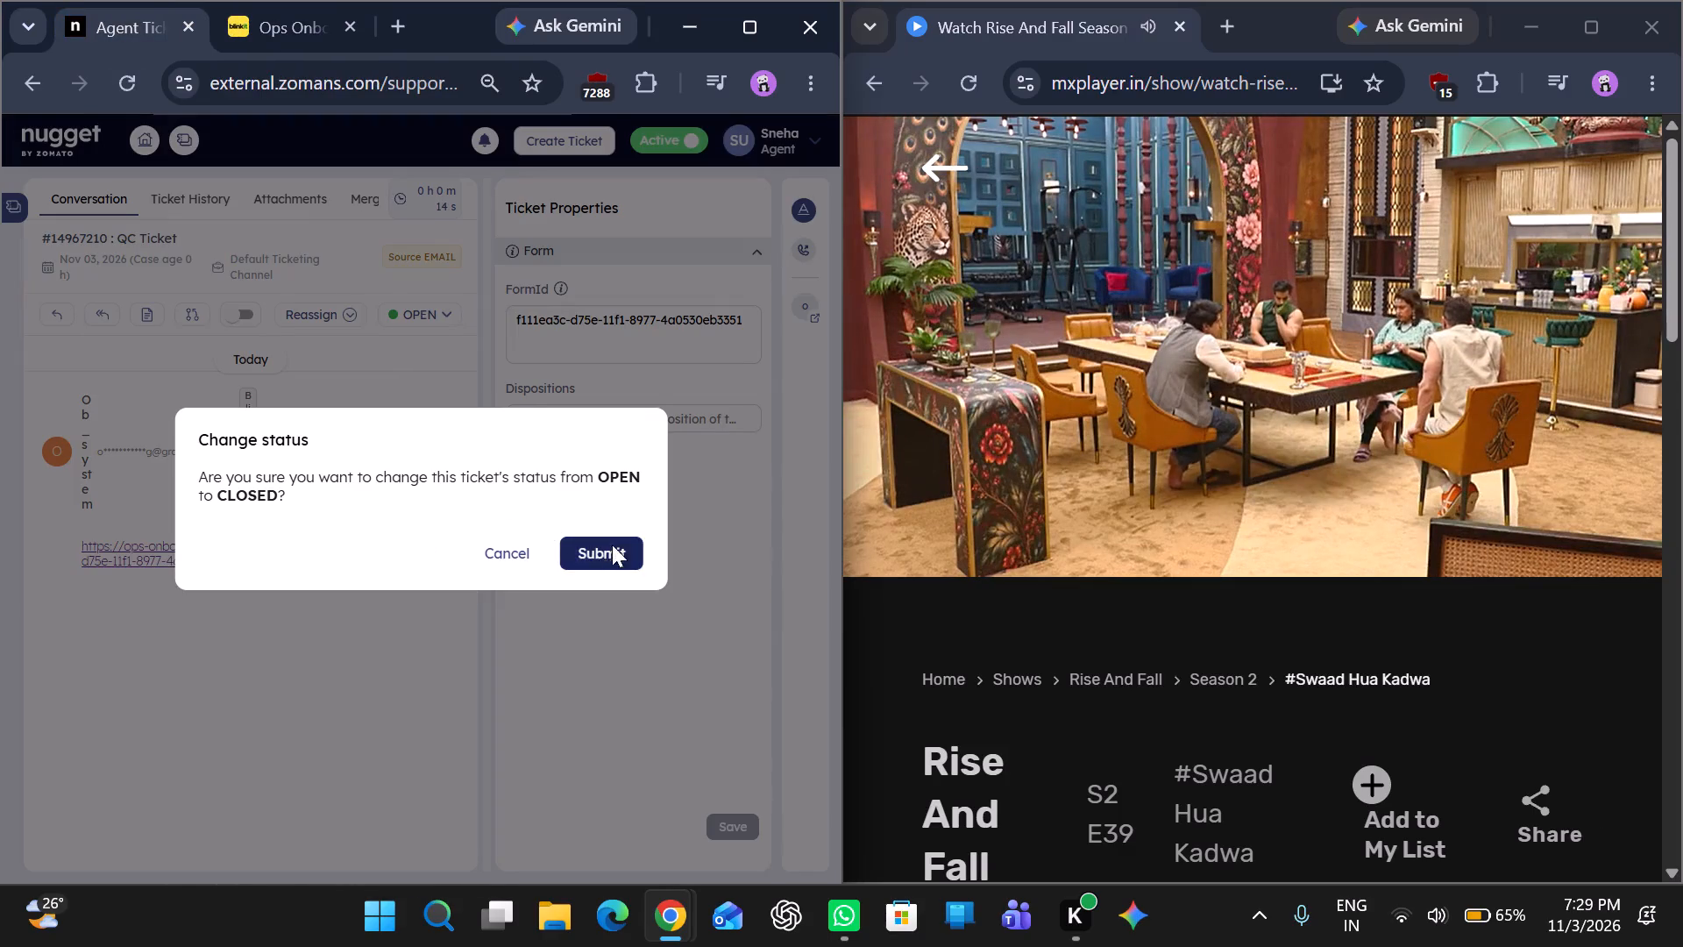
pyautogui.click(498, 694)
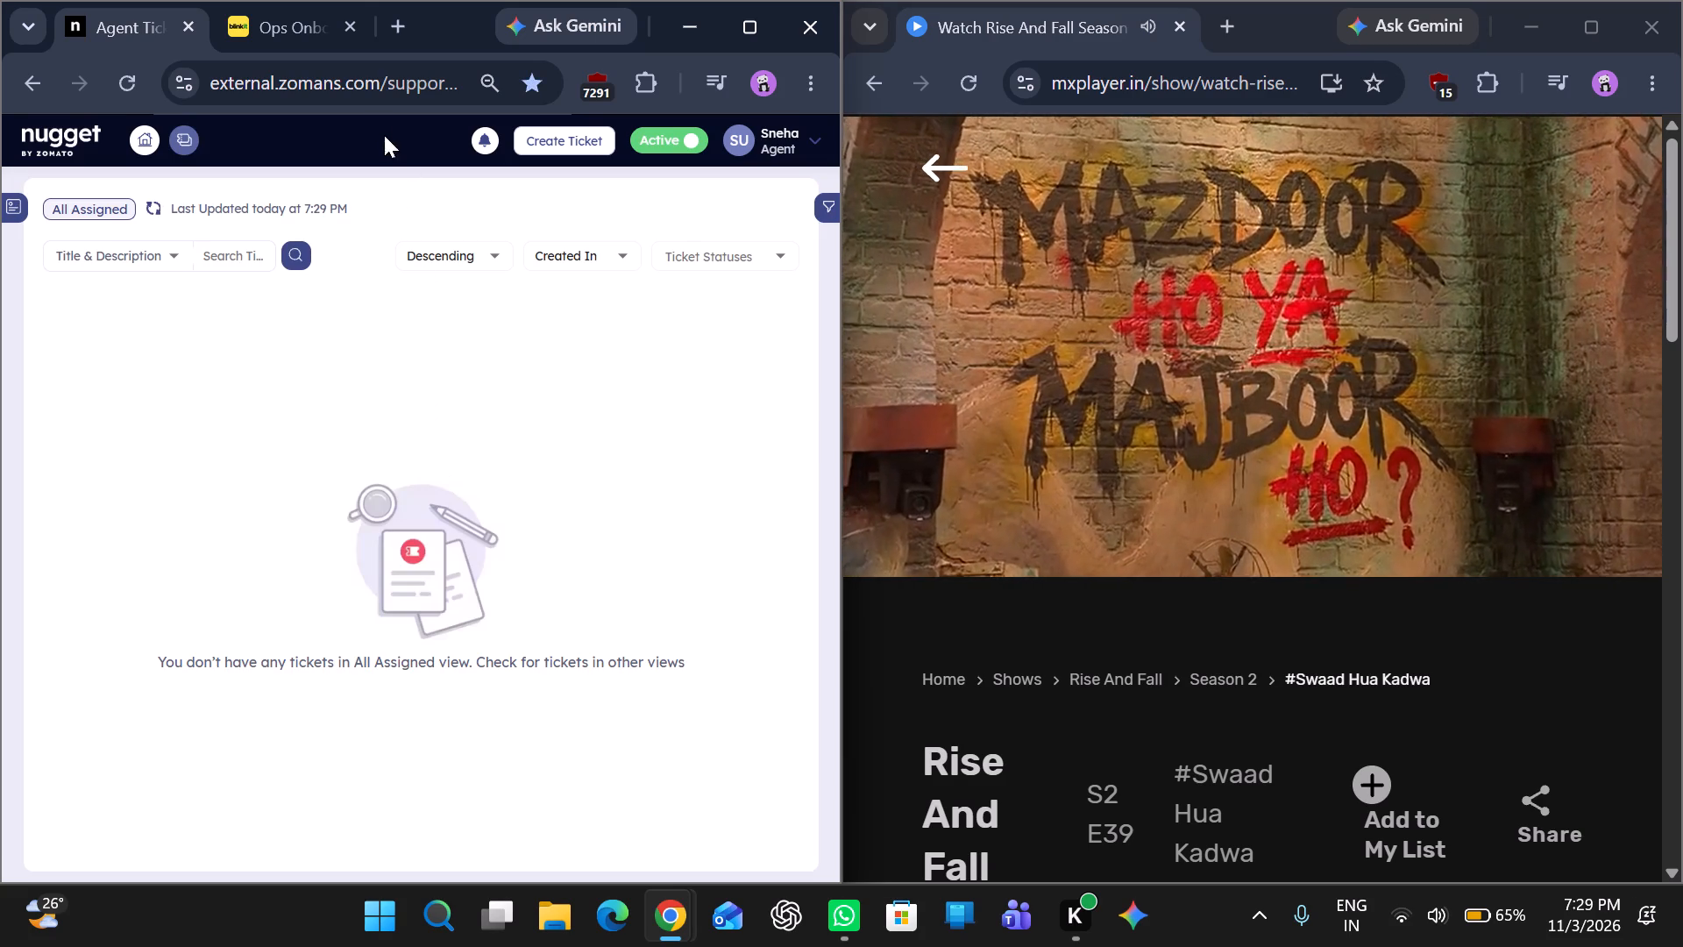
pyautogui.click(355, 35)
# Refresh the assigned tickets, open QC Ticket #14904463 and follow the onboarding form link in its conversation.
pyautogui.click(153, 205)
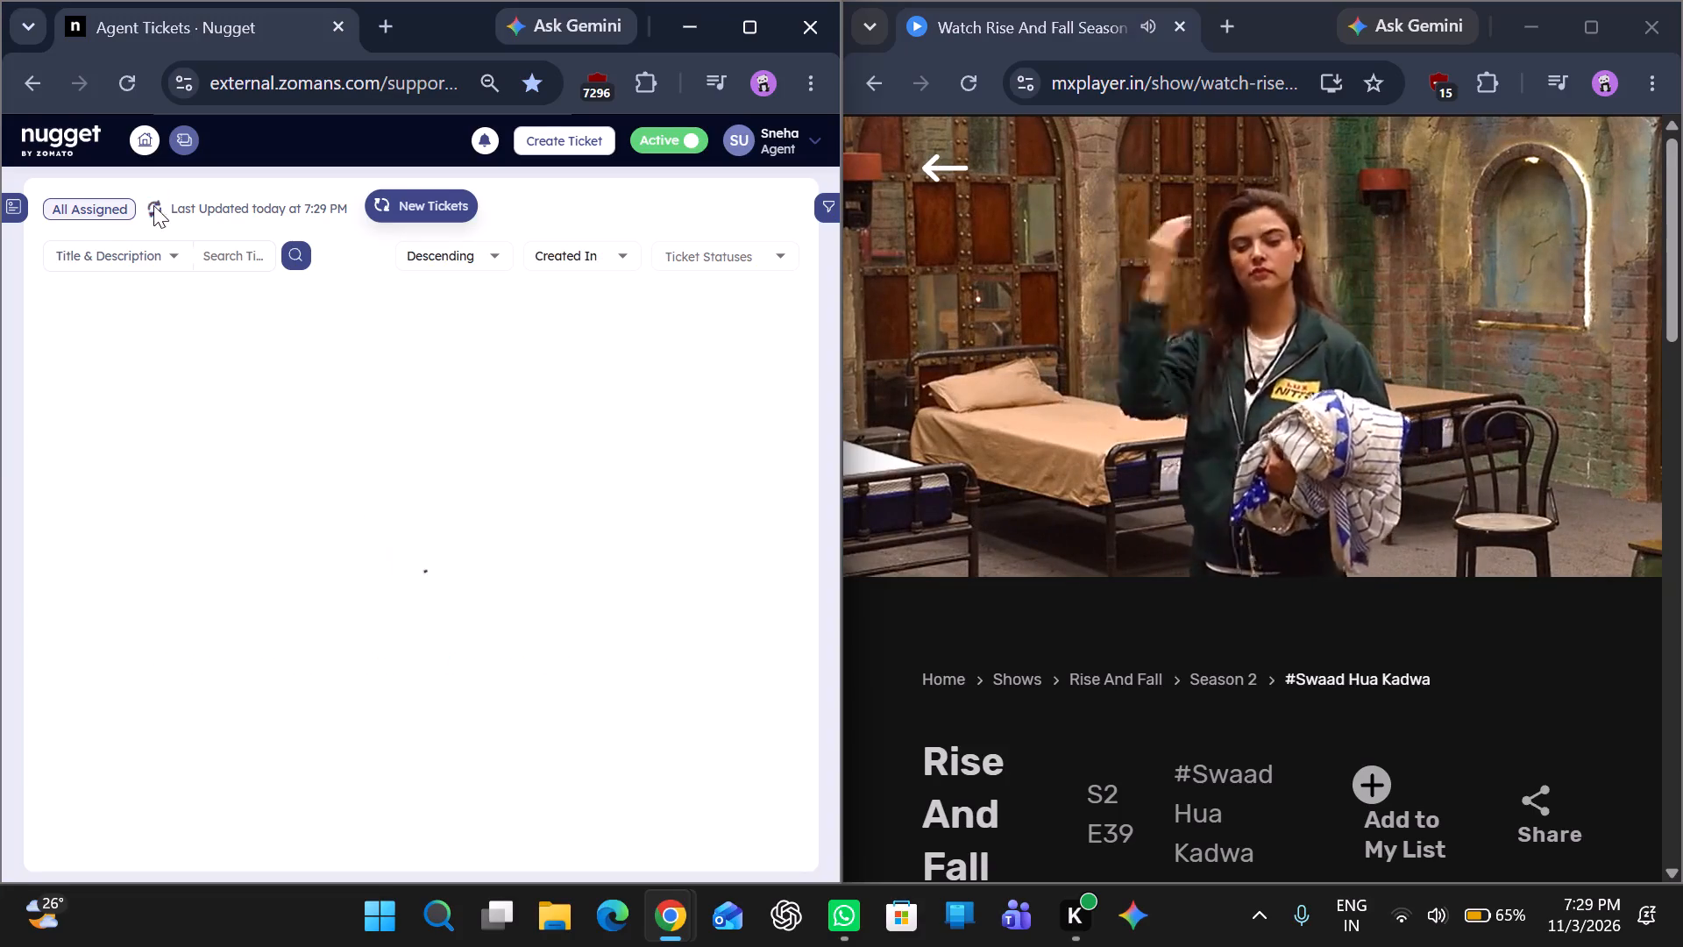
pyautogui.click(169, 341)
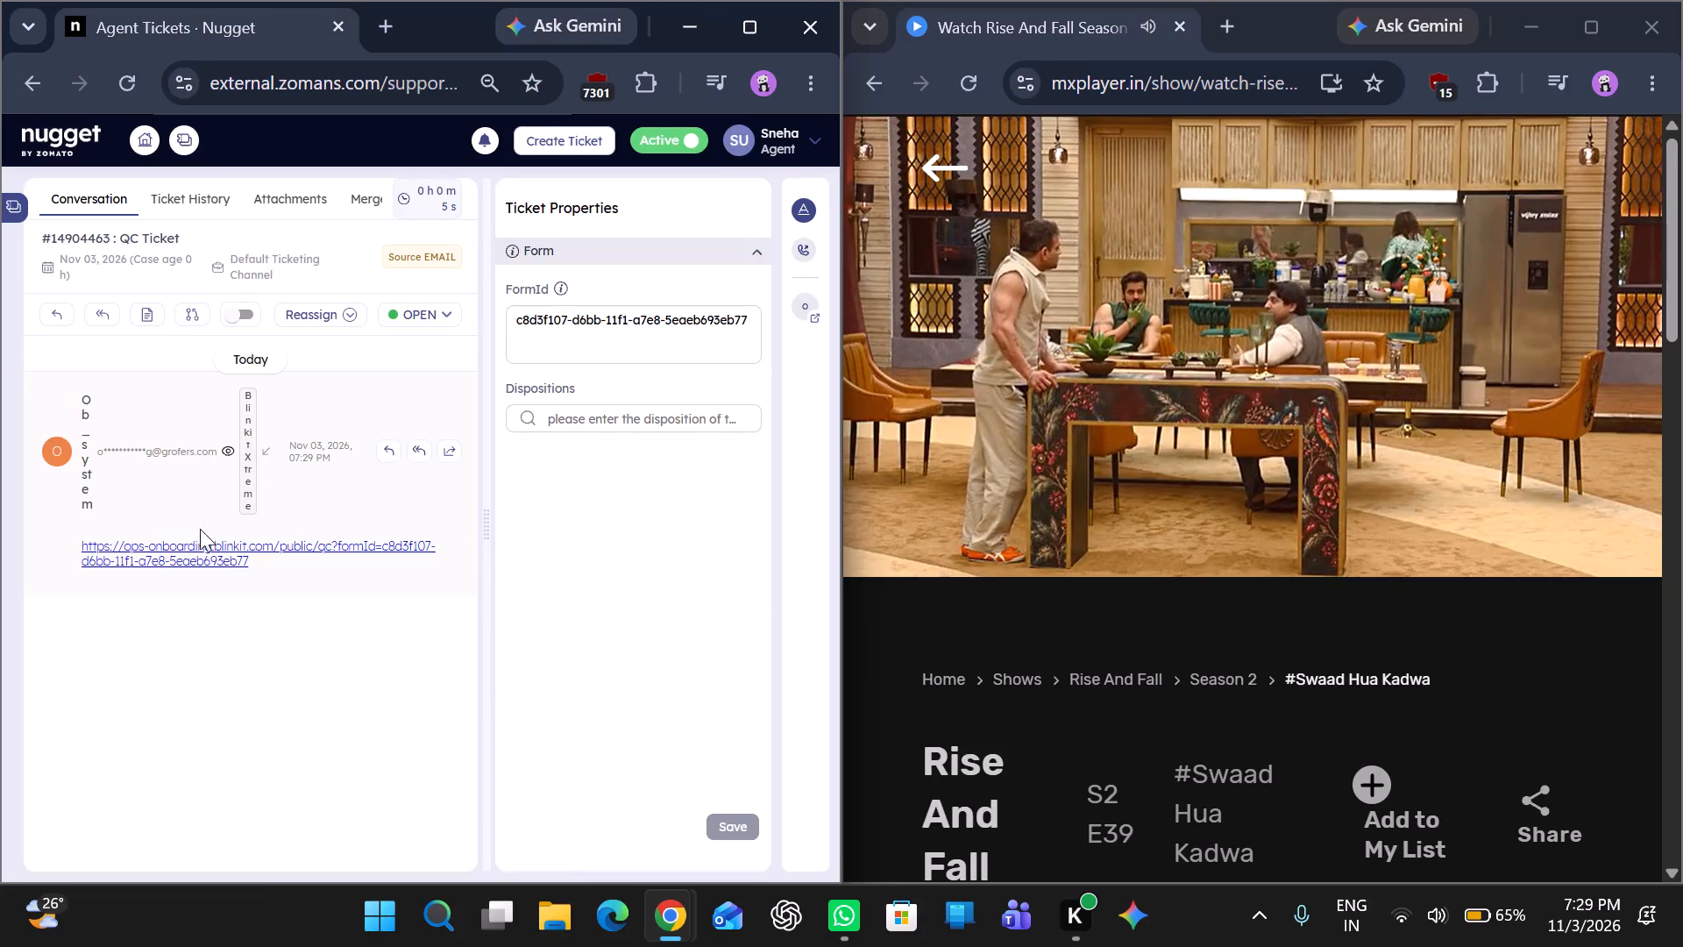
pyautogui.doubleClick(200, 530)
pyautogui.doubleClick(200, 538)
pyautogui.click(200, 550)
pyautogui.doubleClick(200, 546)
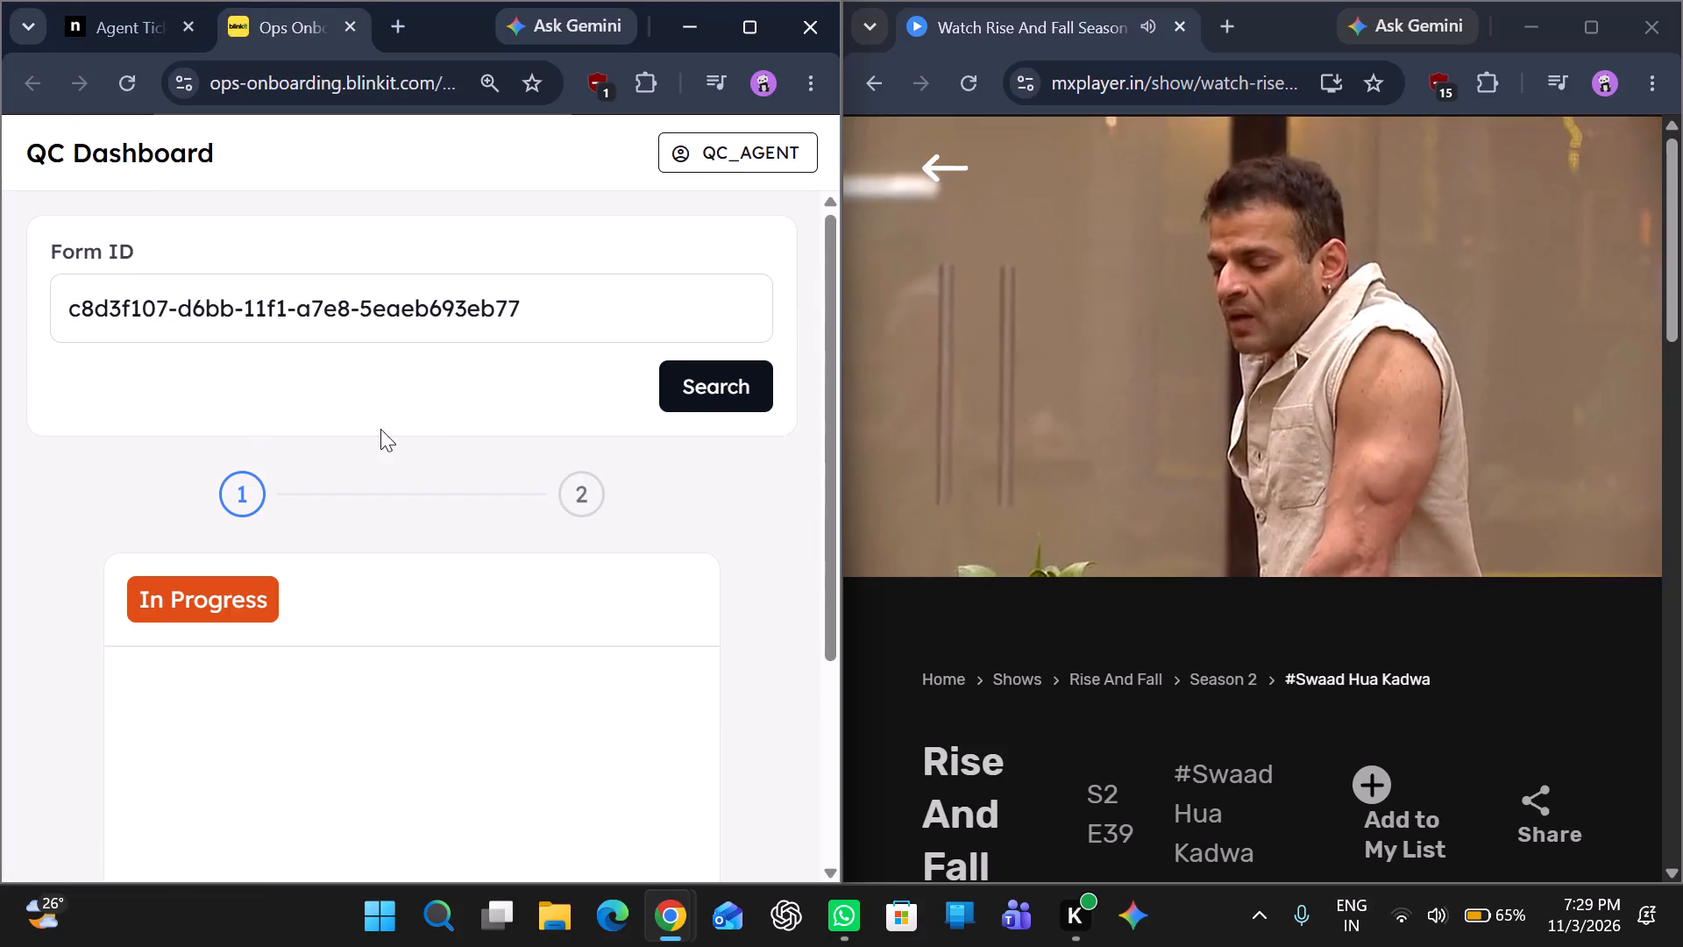
# Reject the selfie in the QC Dashboard form.
pyautogui.scroll(-3, 428, 430)
pyautogui.doubleClick(622, 773)
pyautogui.scroll(-2, 617, 733)
pyautogui.moveTo(618, 784); pyautogui.dragTo(618, 792)
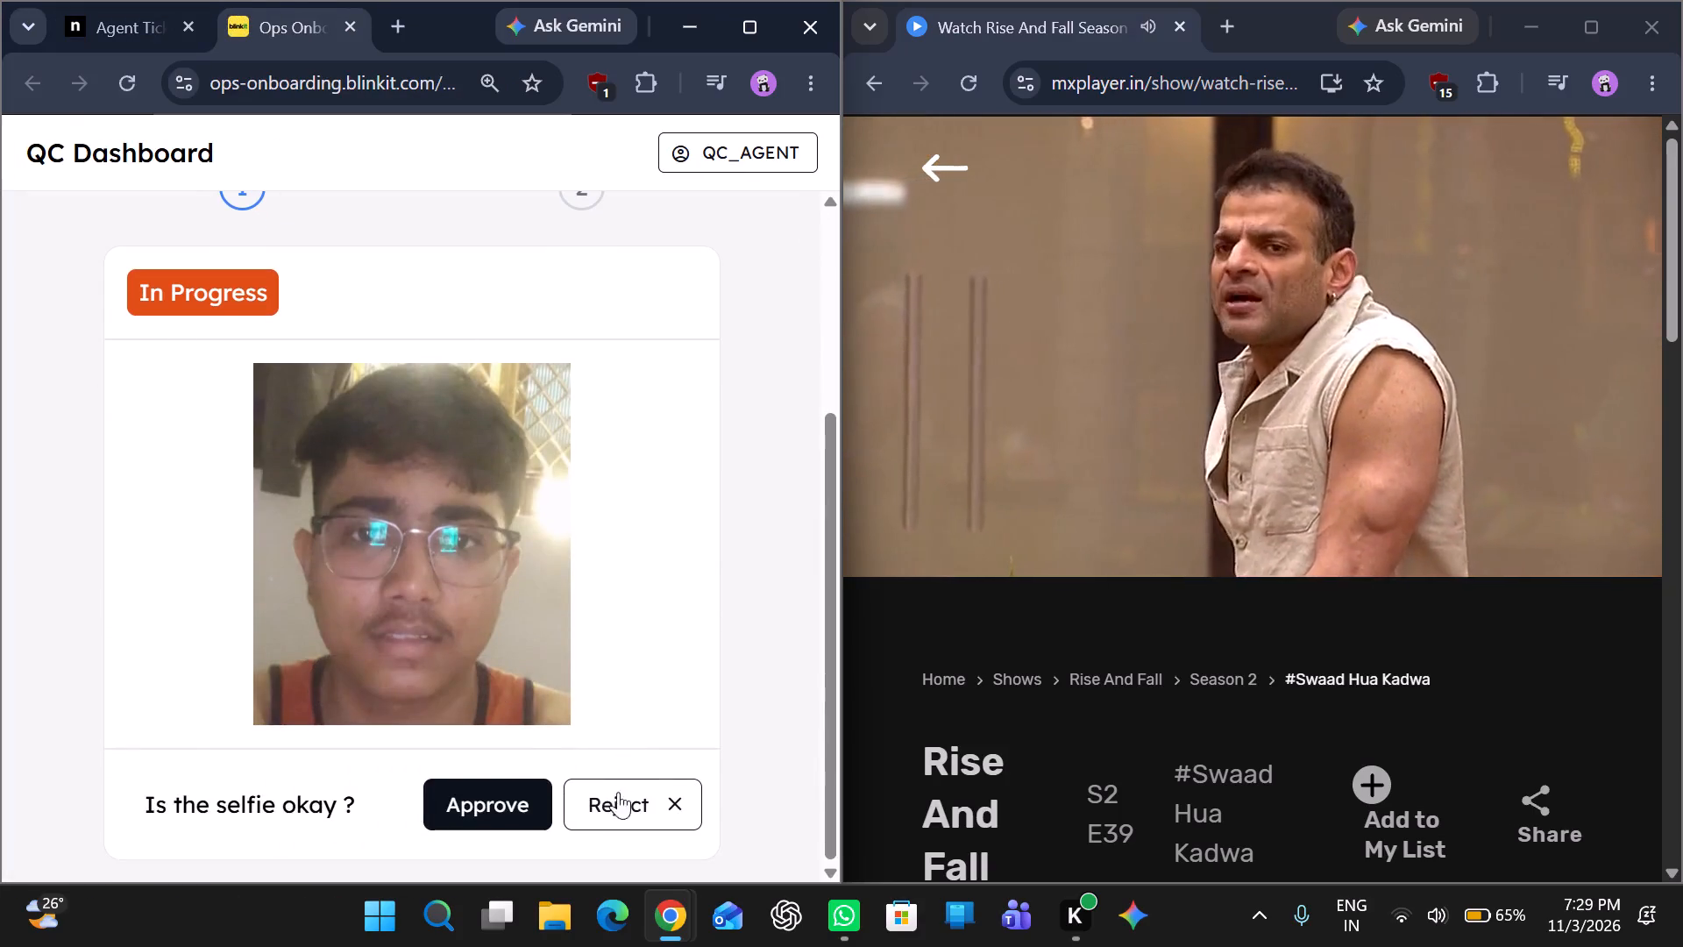
pyautogui.moveTo(618, 792); pyautogui.dragTo(618, 801)
pyautogui.scroll(-4, 620, 698)
pyautogui.click(635, 654)
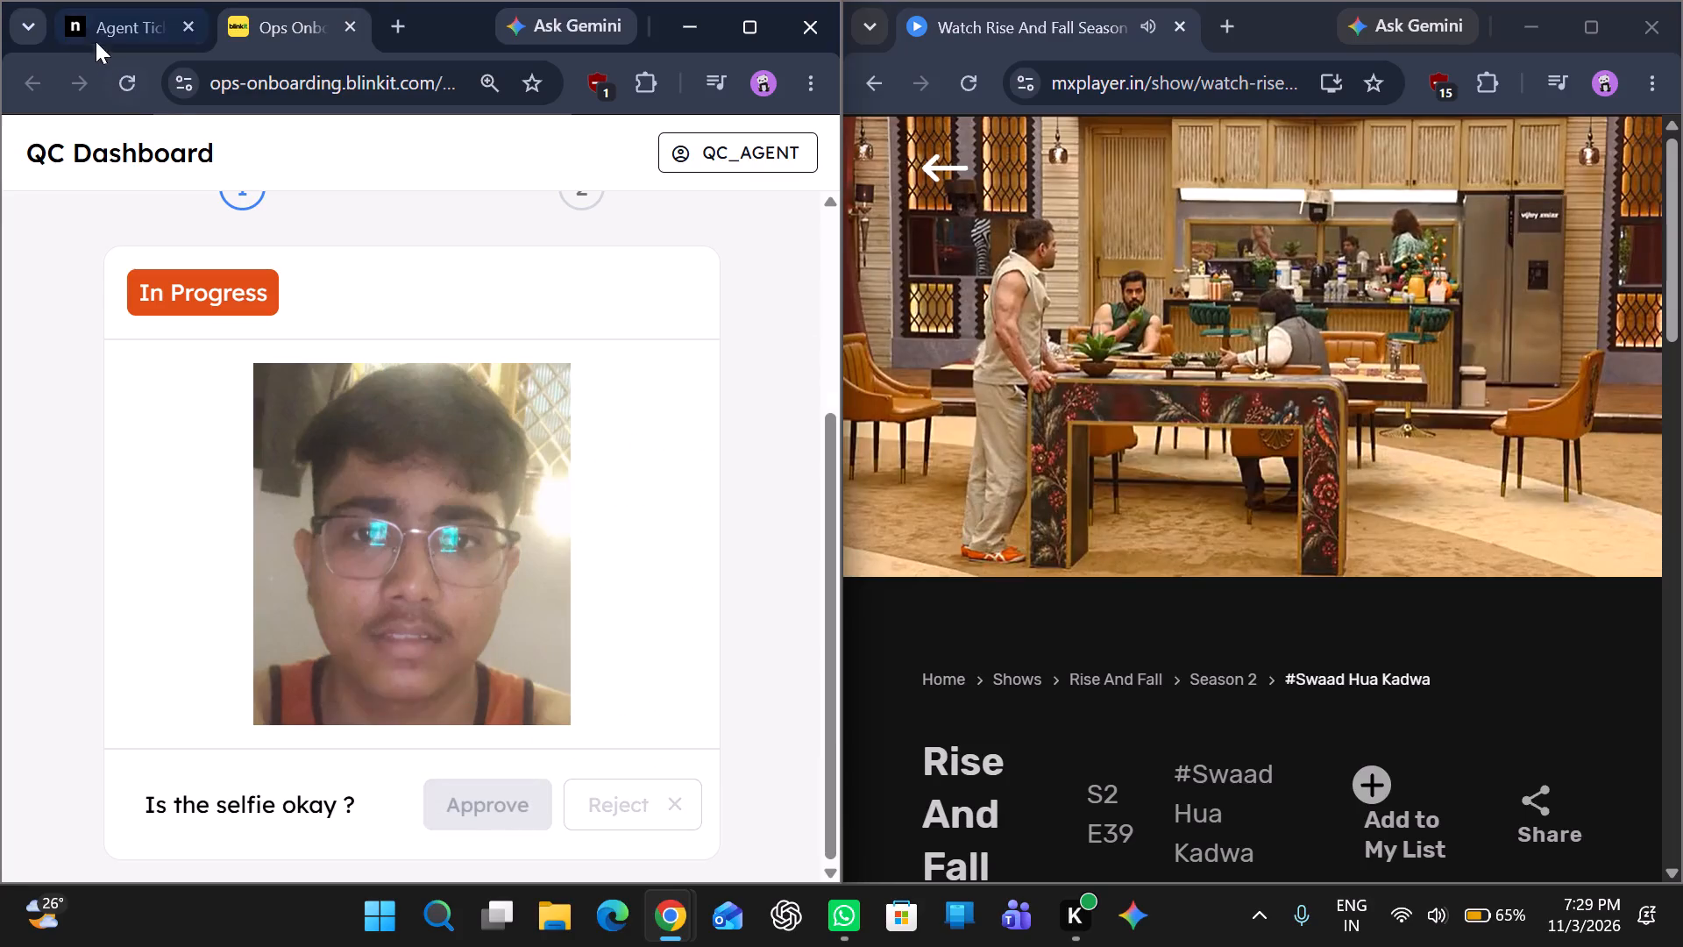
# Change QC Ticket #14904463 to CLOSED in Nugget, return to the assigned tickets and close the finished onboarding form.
pyautogui.click(96, 35)
pyautogui.doubleClick(419, 305)
pyautogui.click(404, 356)
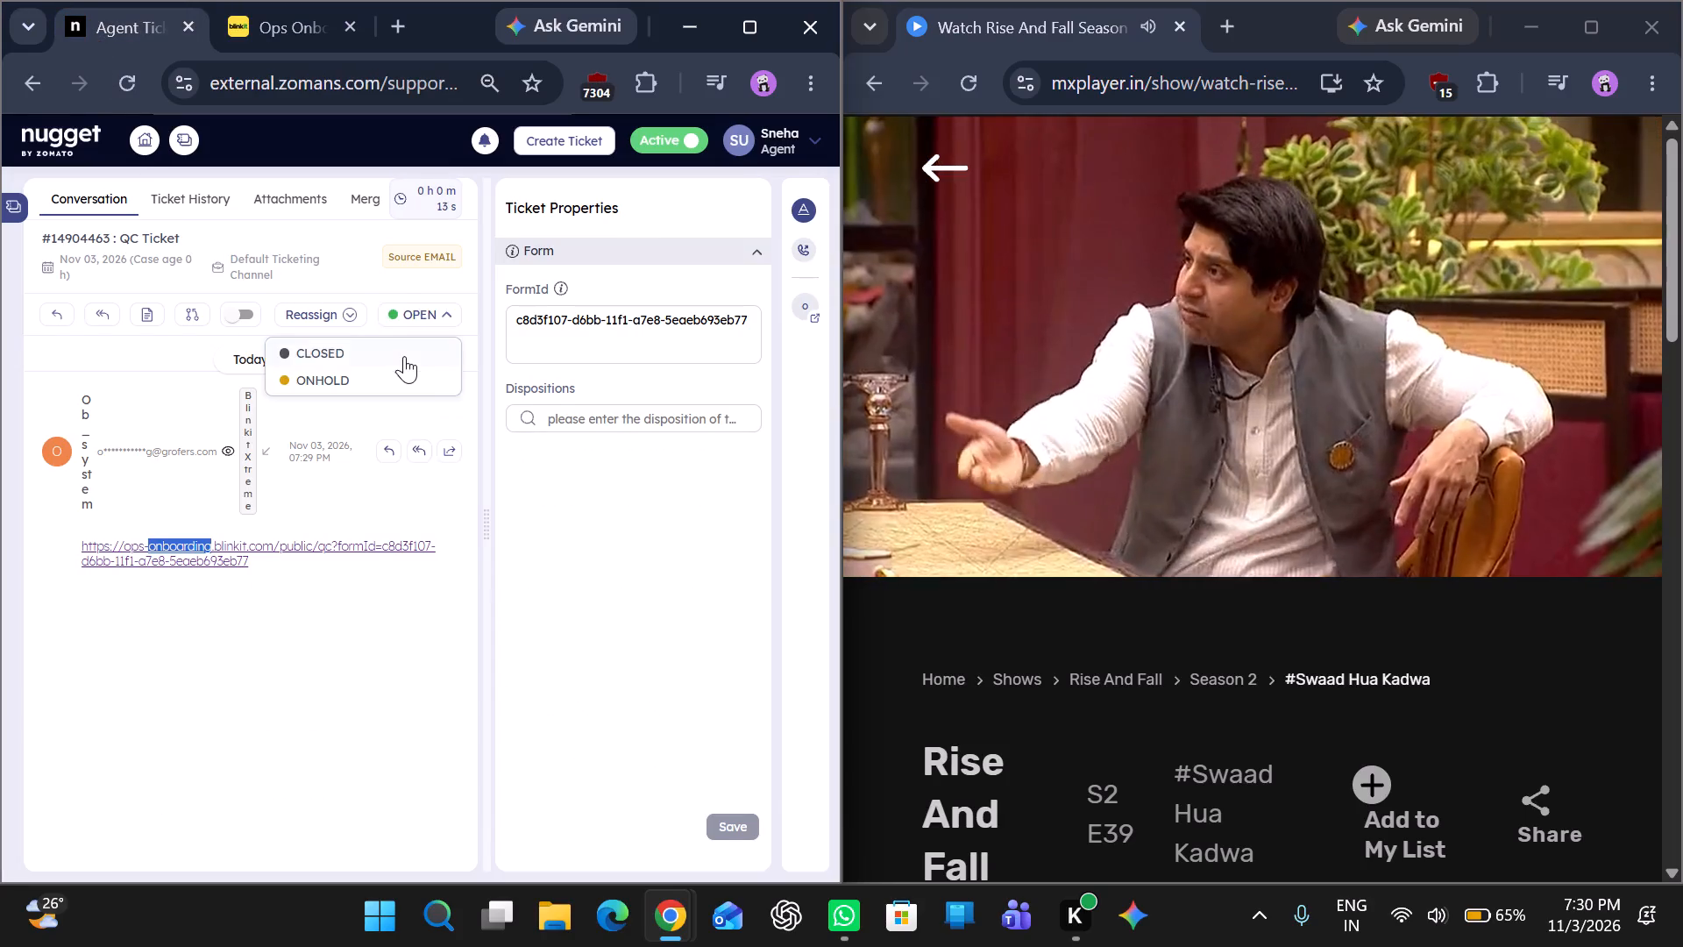
pyautogui.click(593, 546)
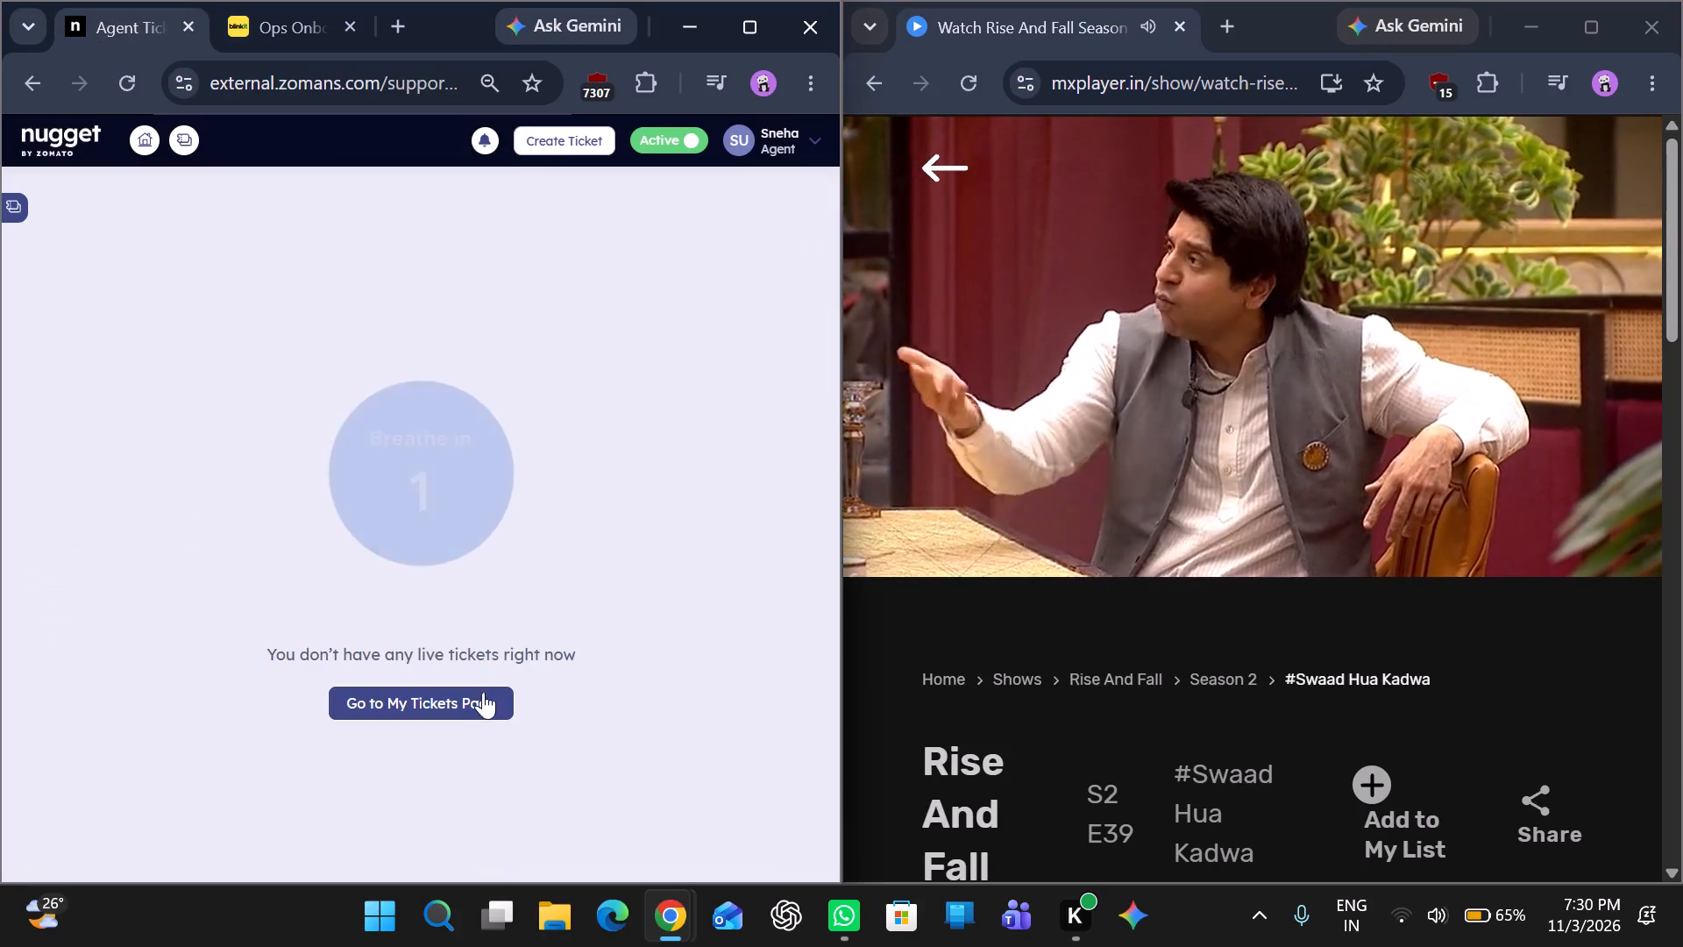
pyautogui.click(483, 698)
pyautogui.click(325, 26)
pyautogui.click(349, 23)
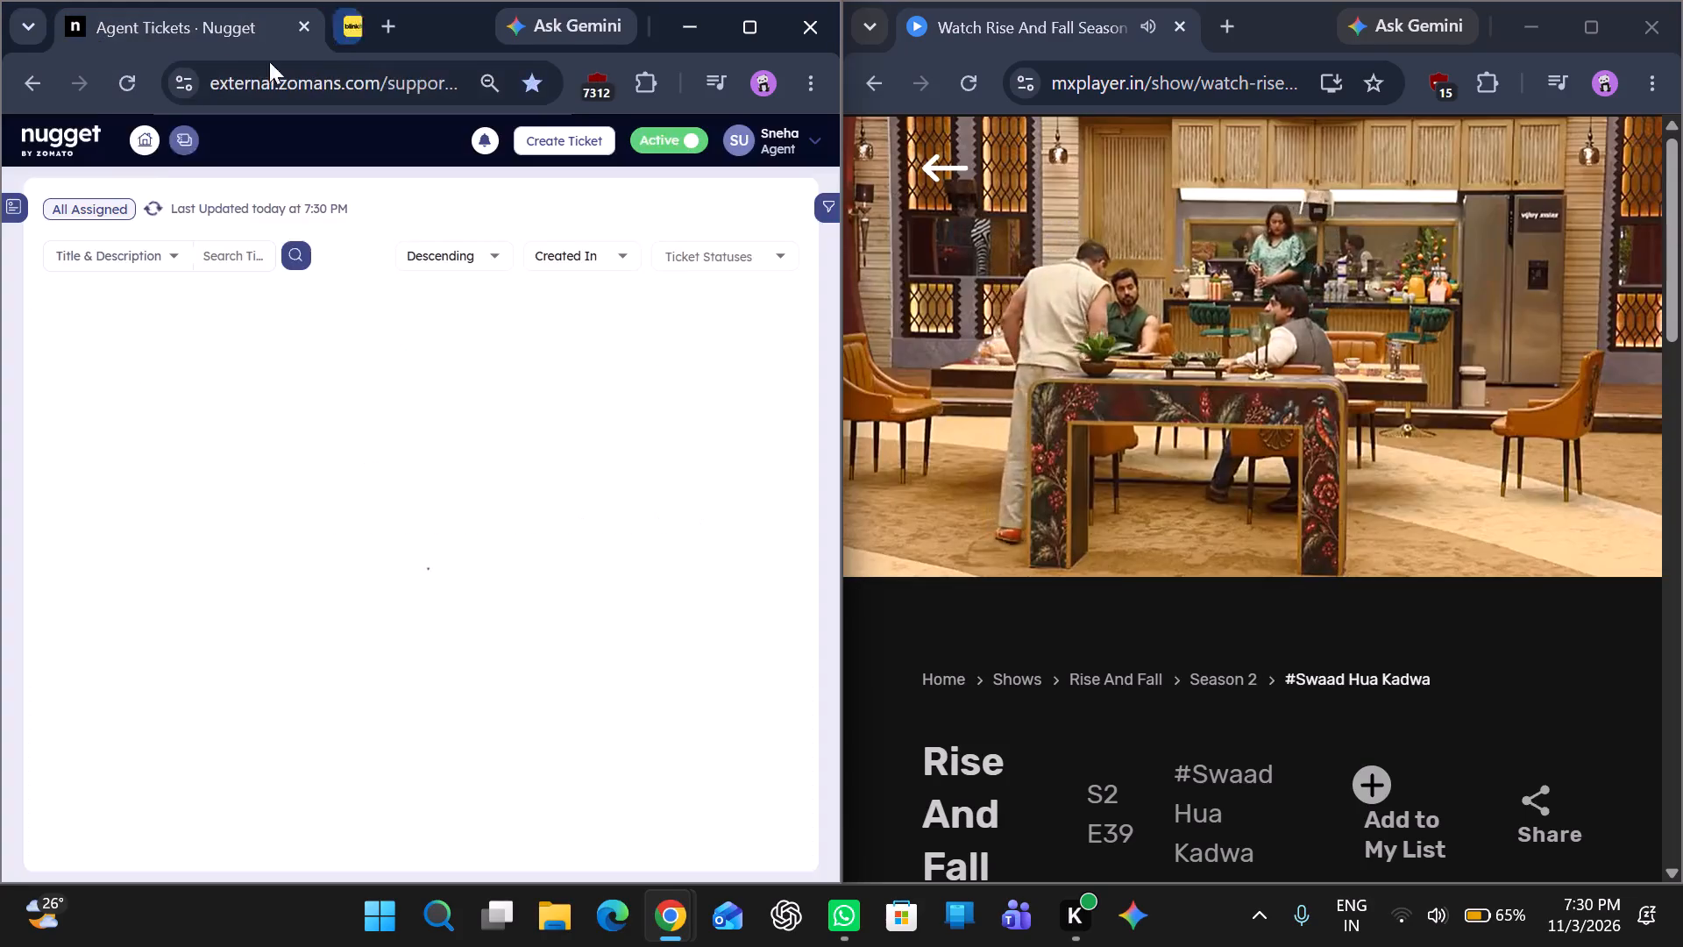
# Refresh the All Assigned ticket list repeatedly to check for new QC tickets.
pyautogui.doubleClick(155, 203)
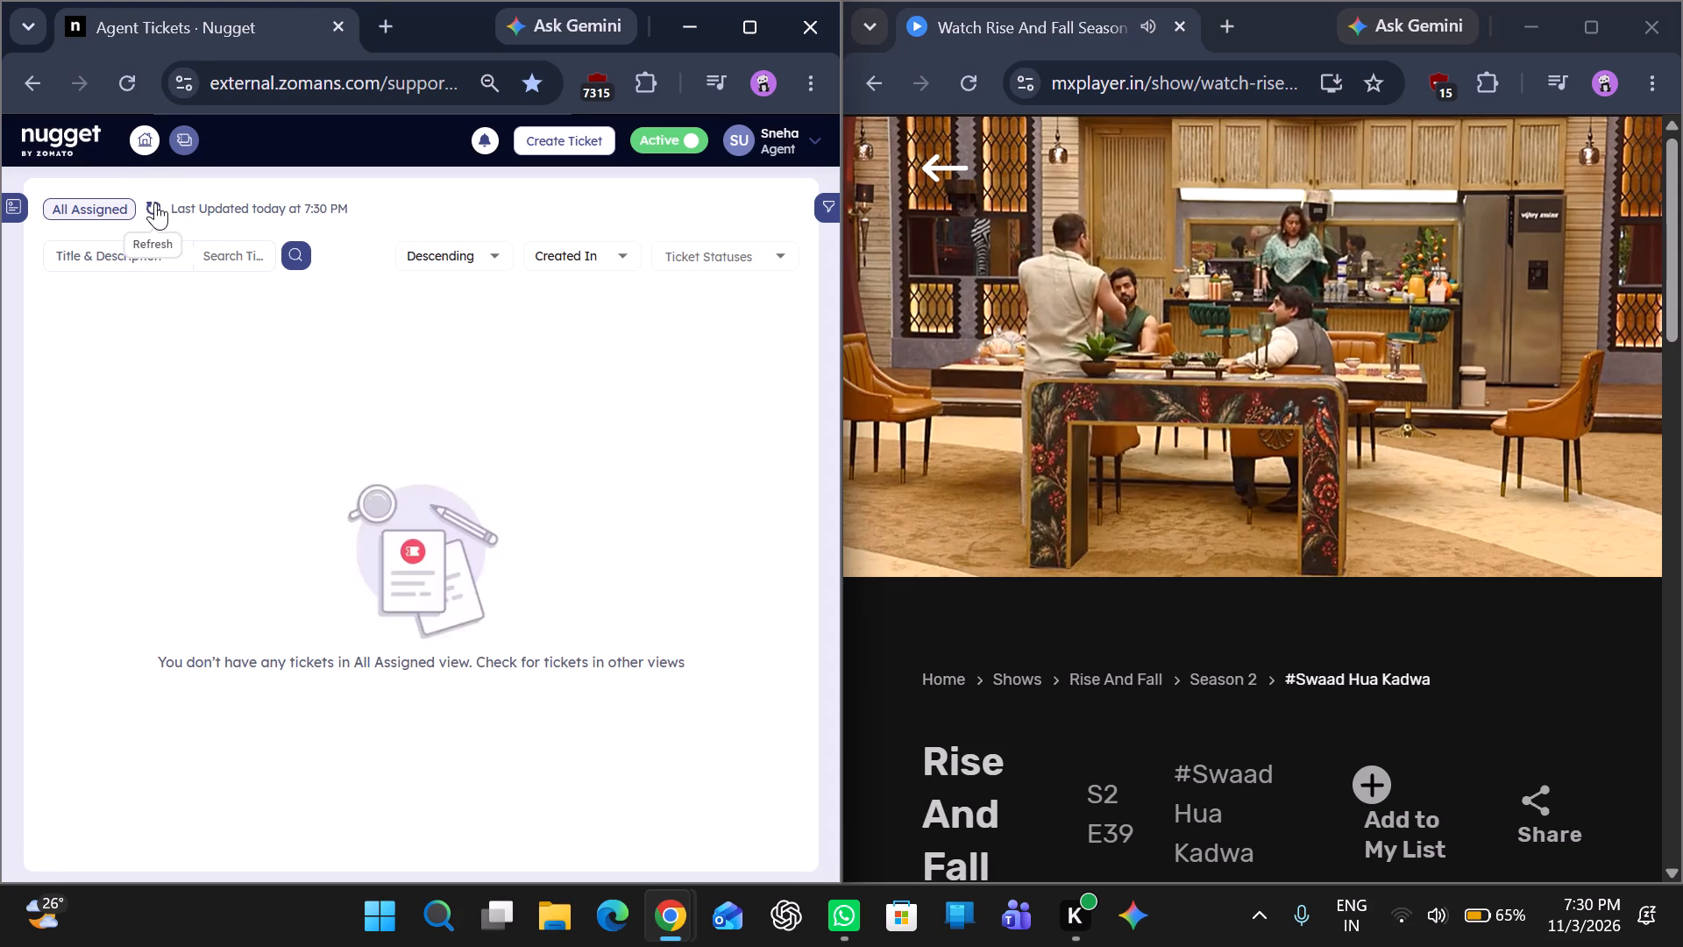
pyautogui.click(155, 203)
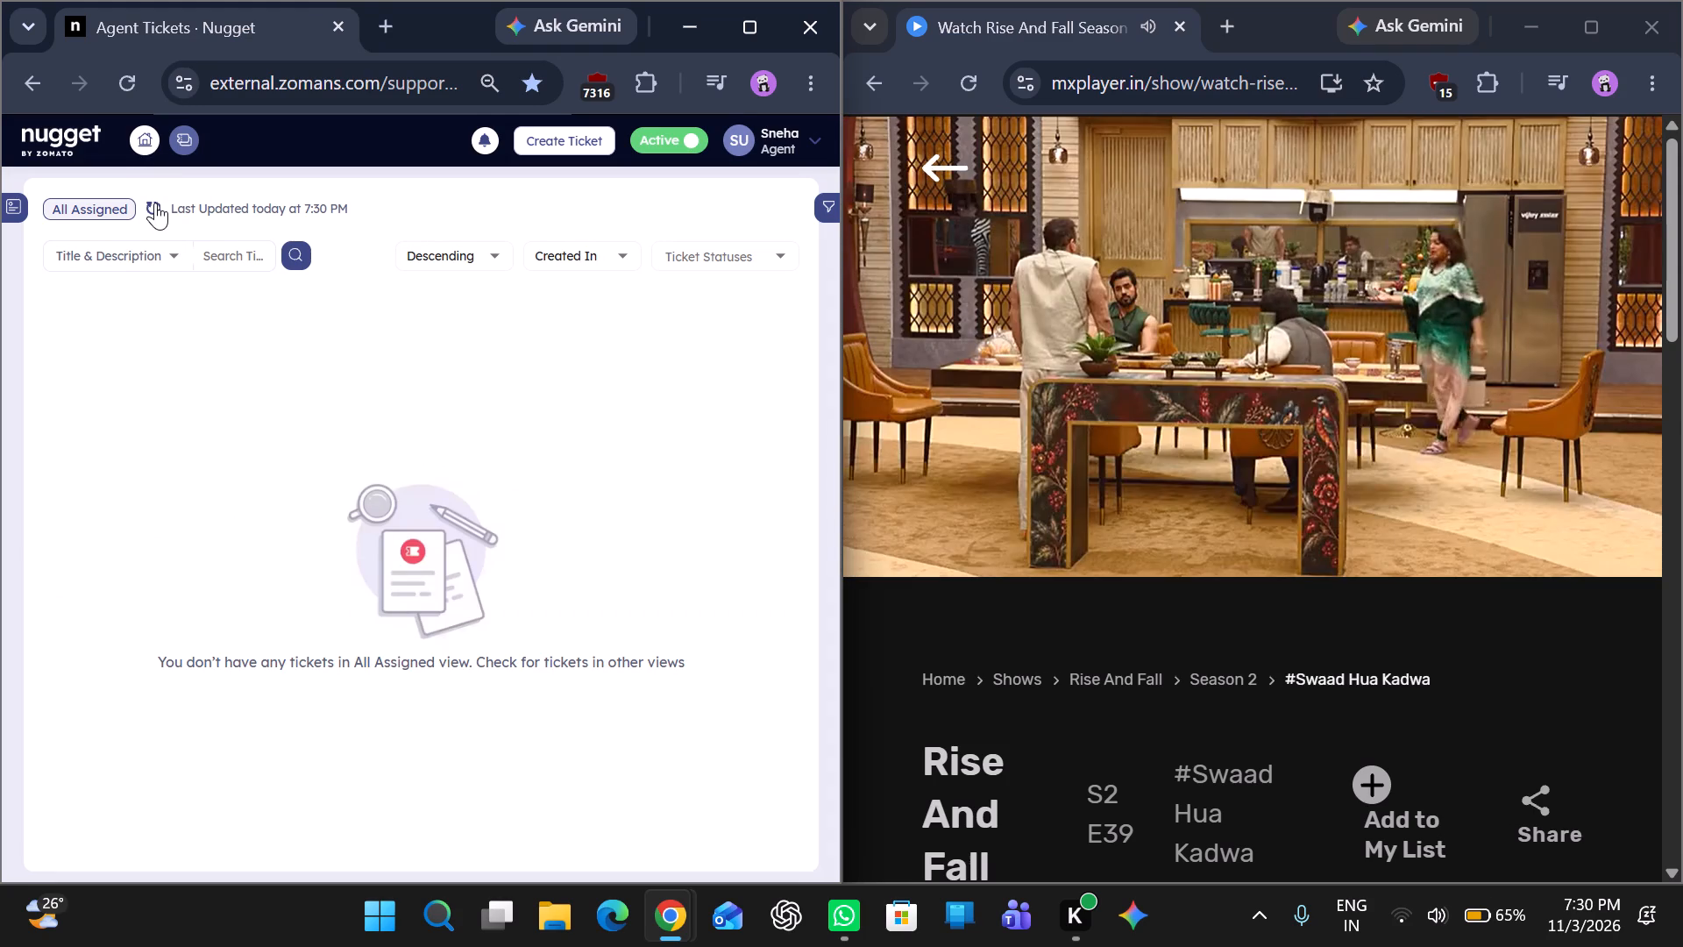
pyautogui.doubleClick(155, 203)
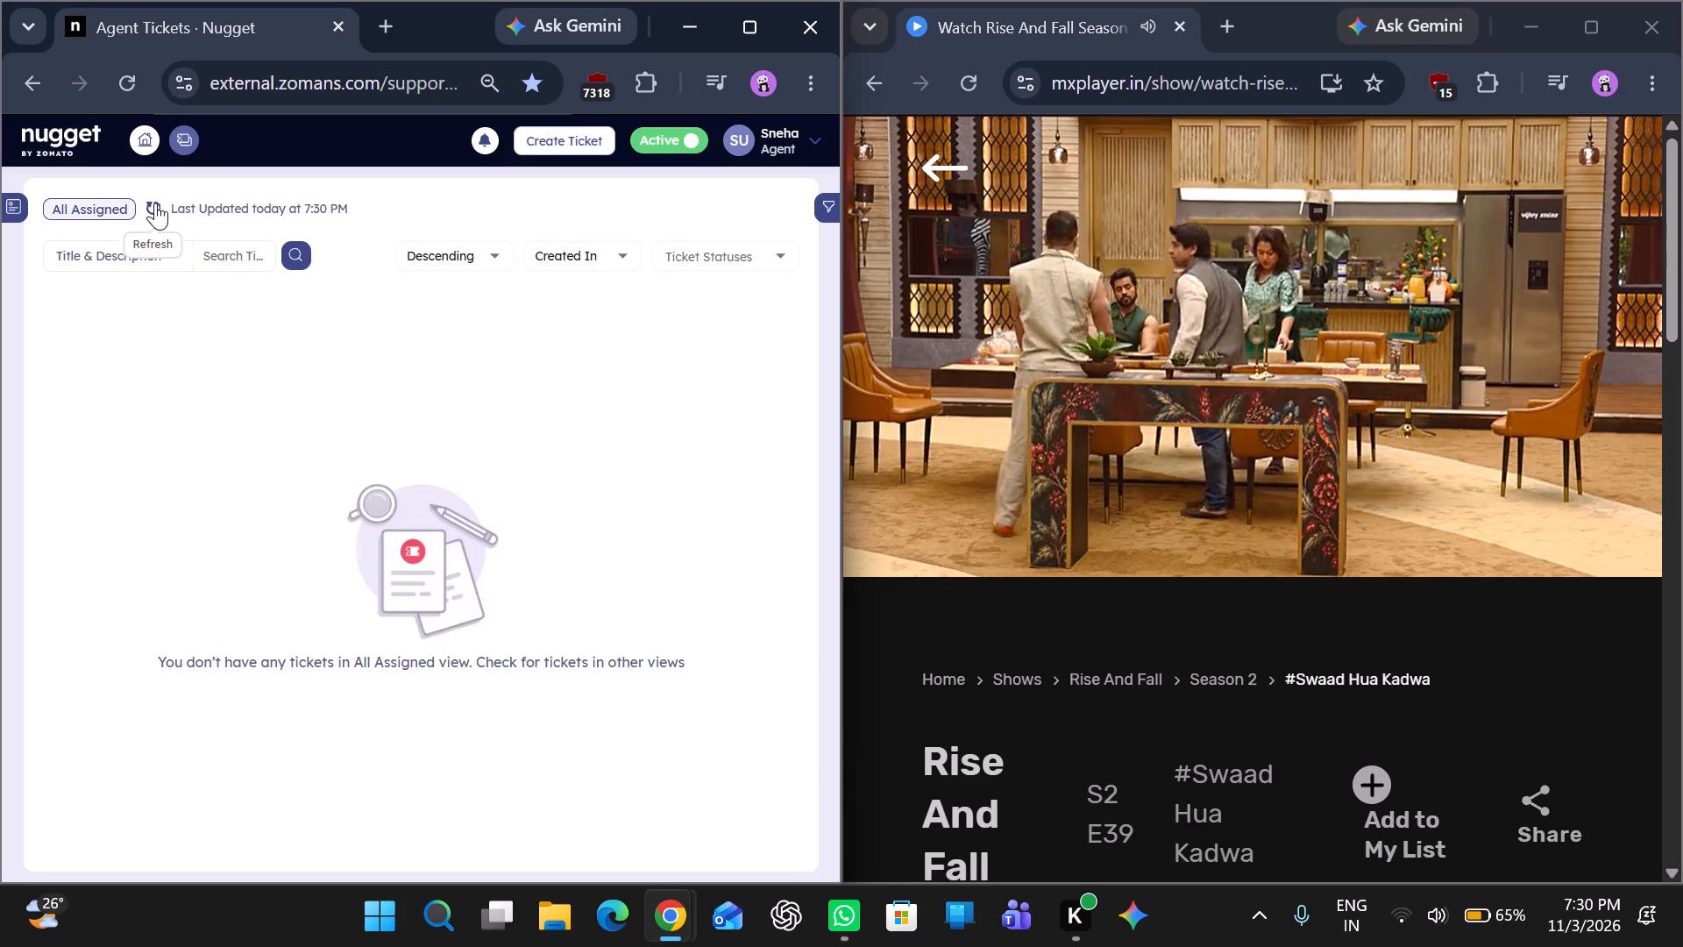
pyautogui.click(155, 203)
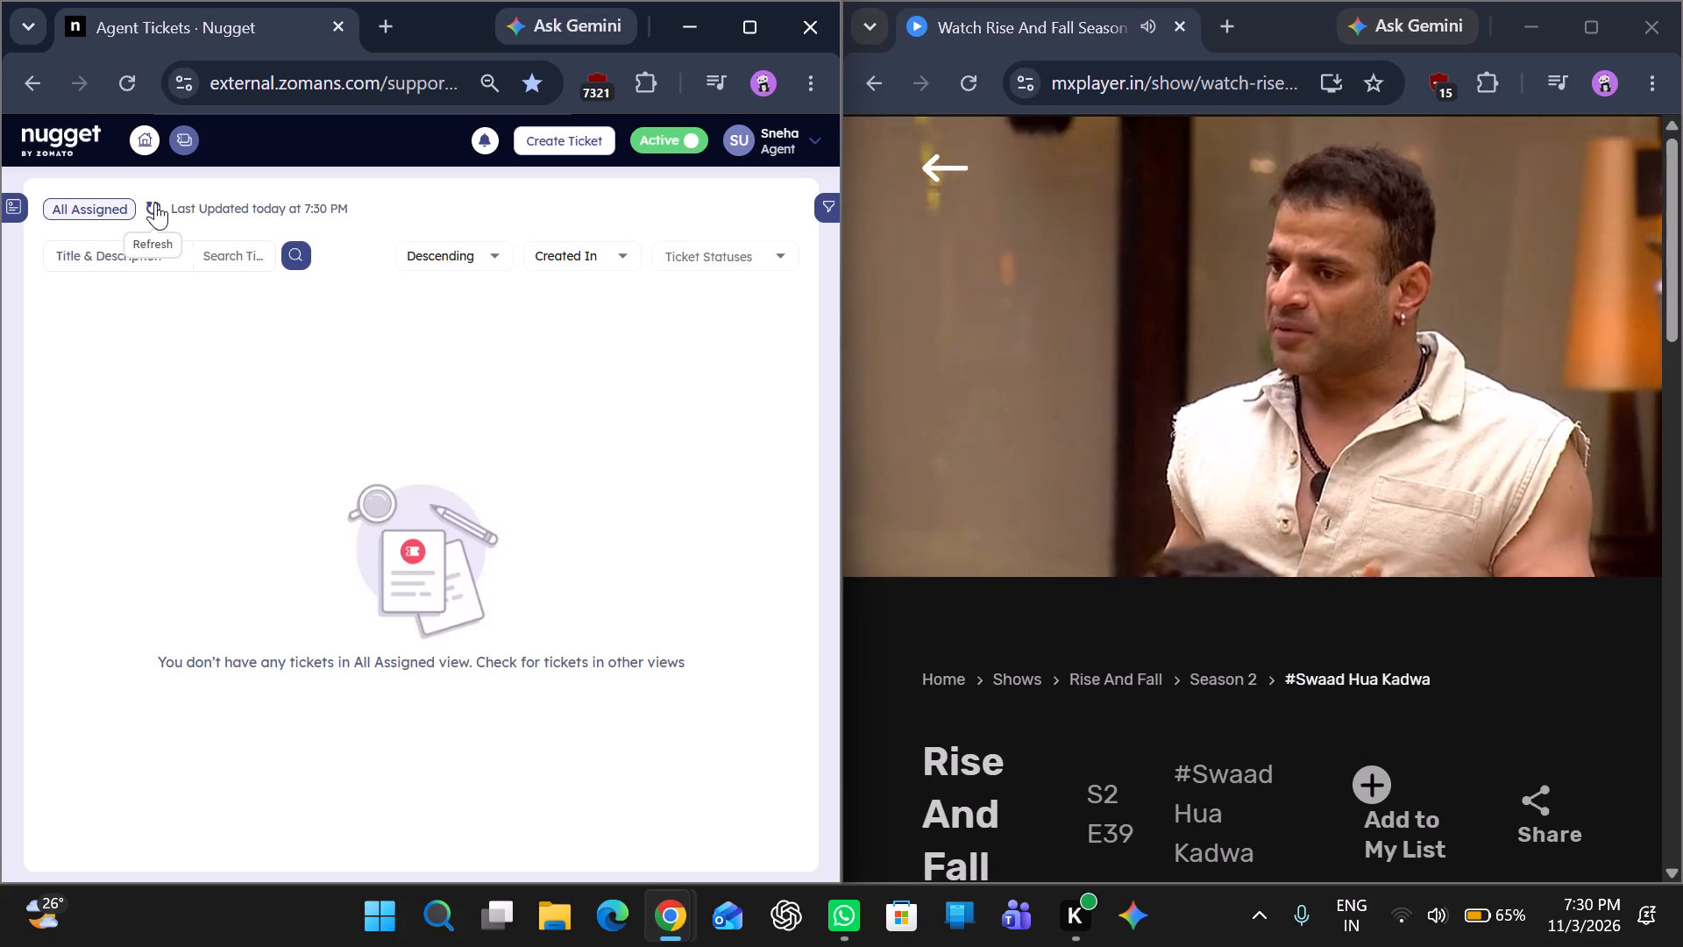
pyautogui.click(155, 203)
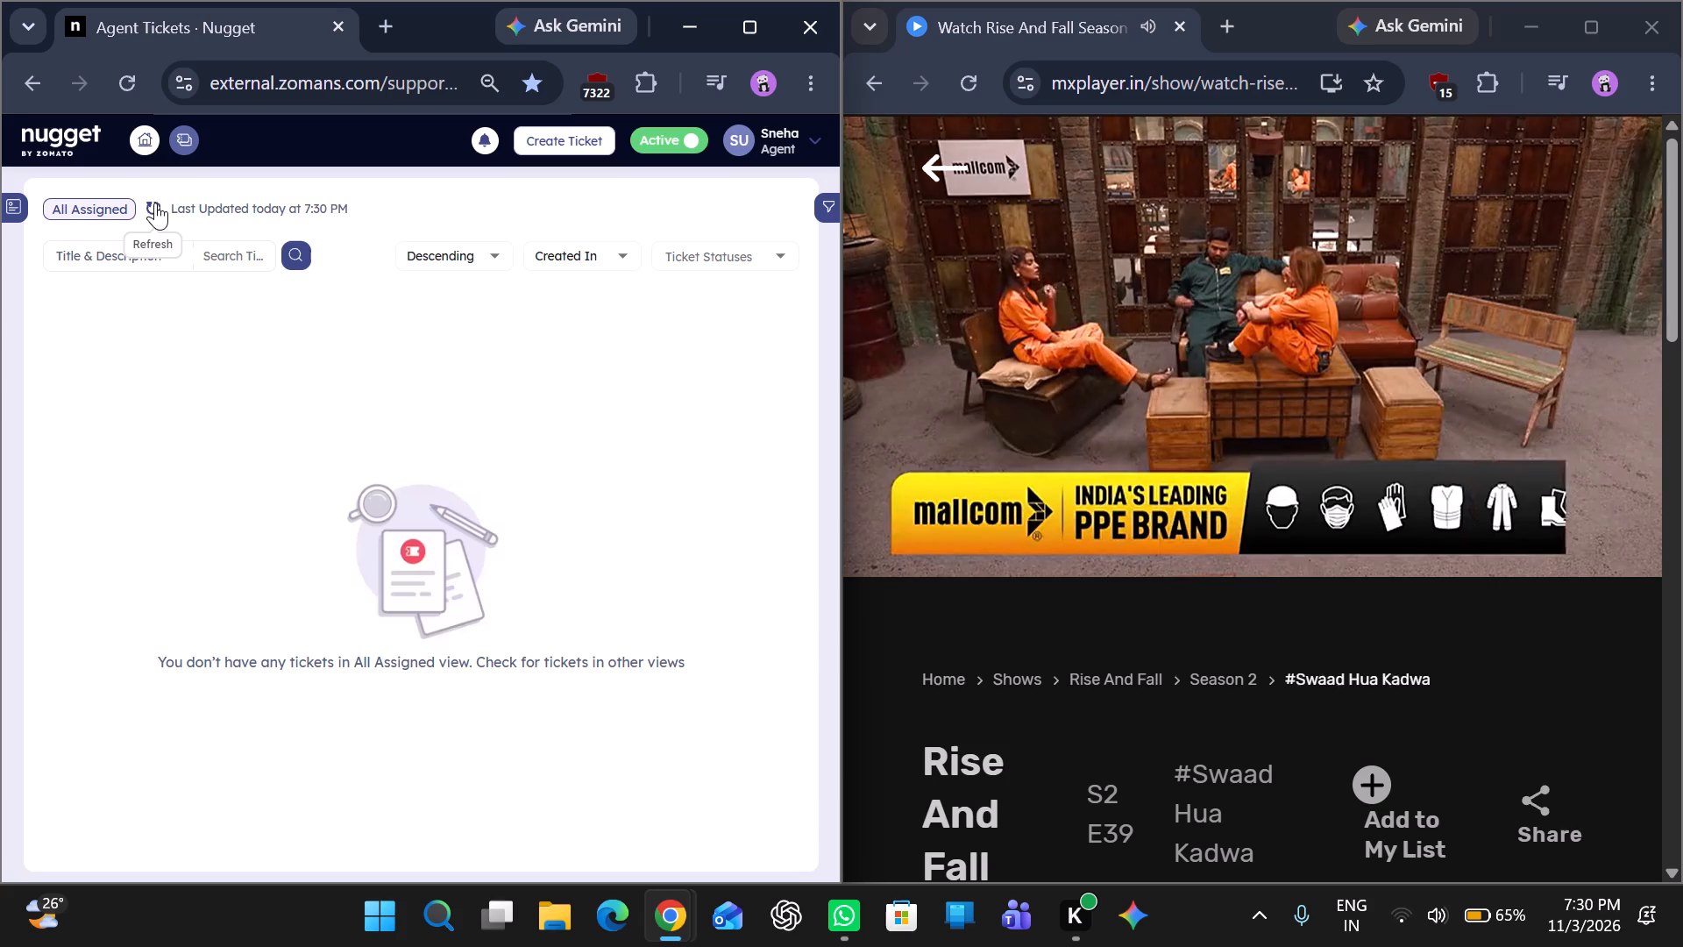
pyautogui.click(155, 203)
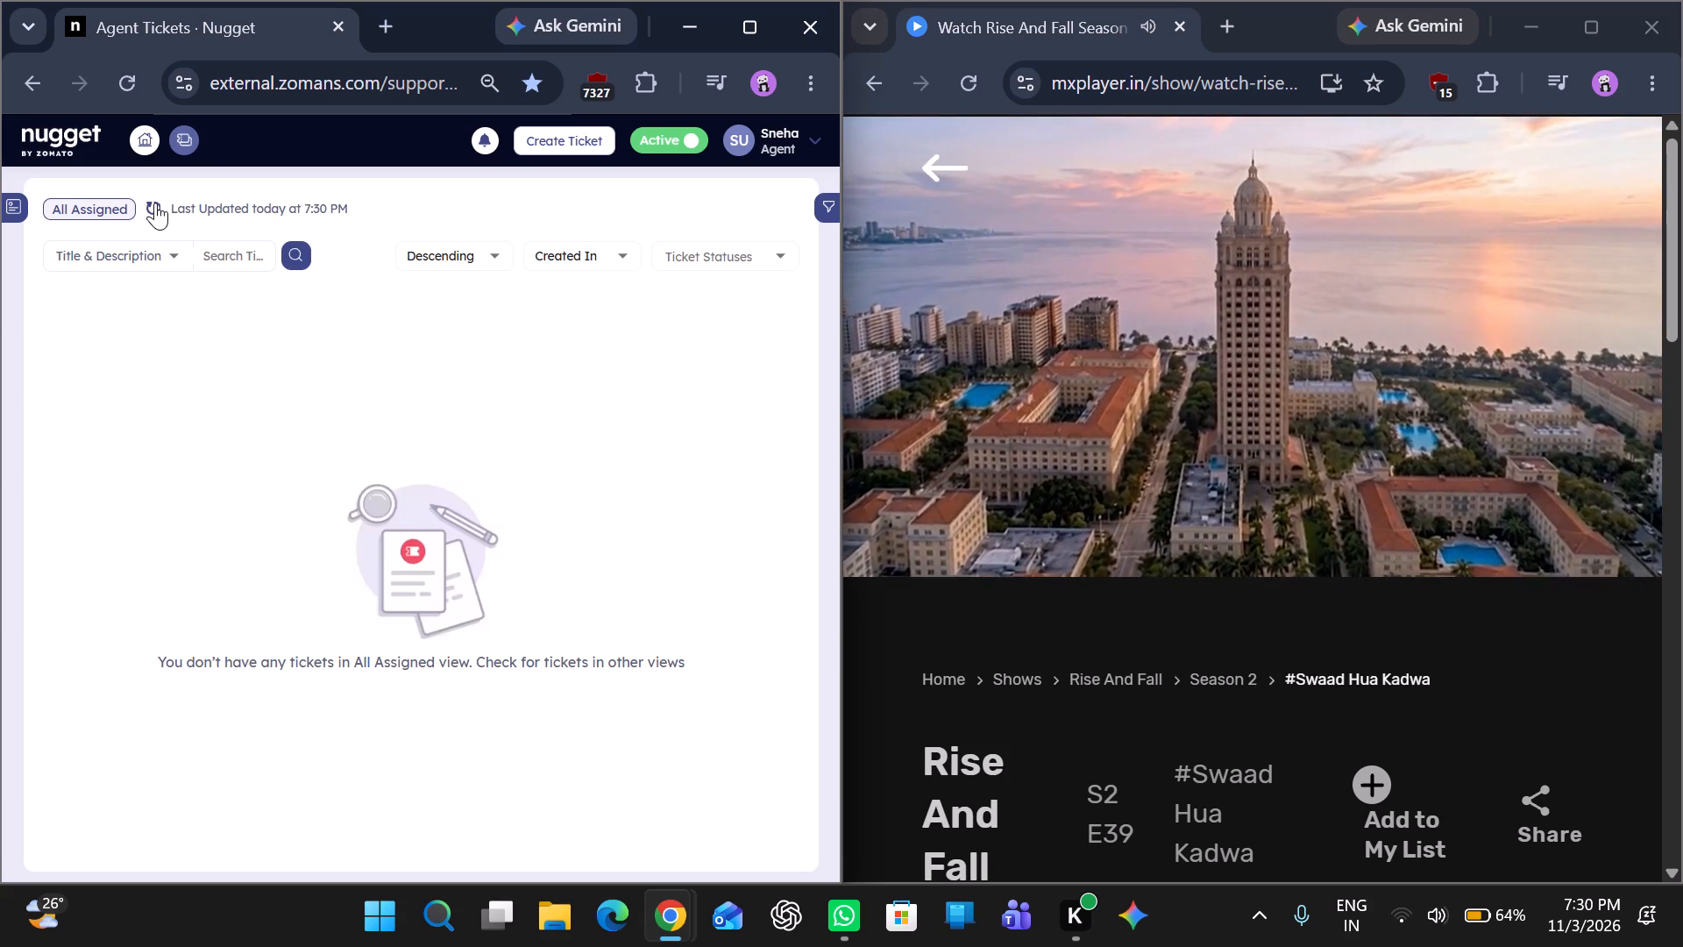
pyautogui.click(189, 381)
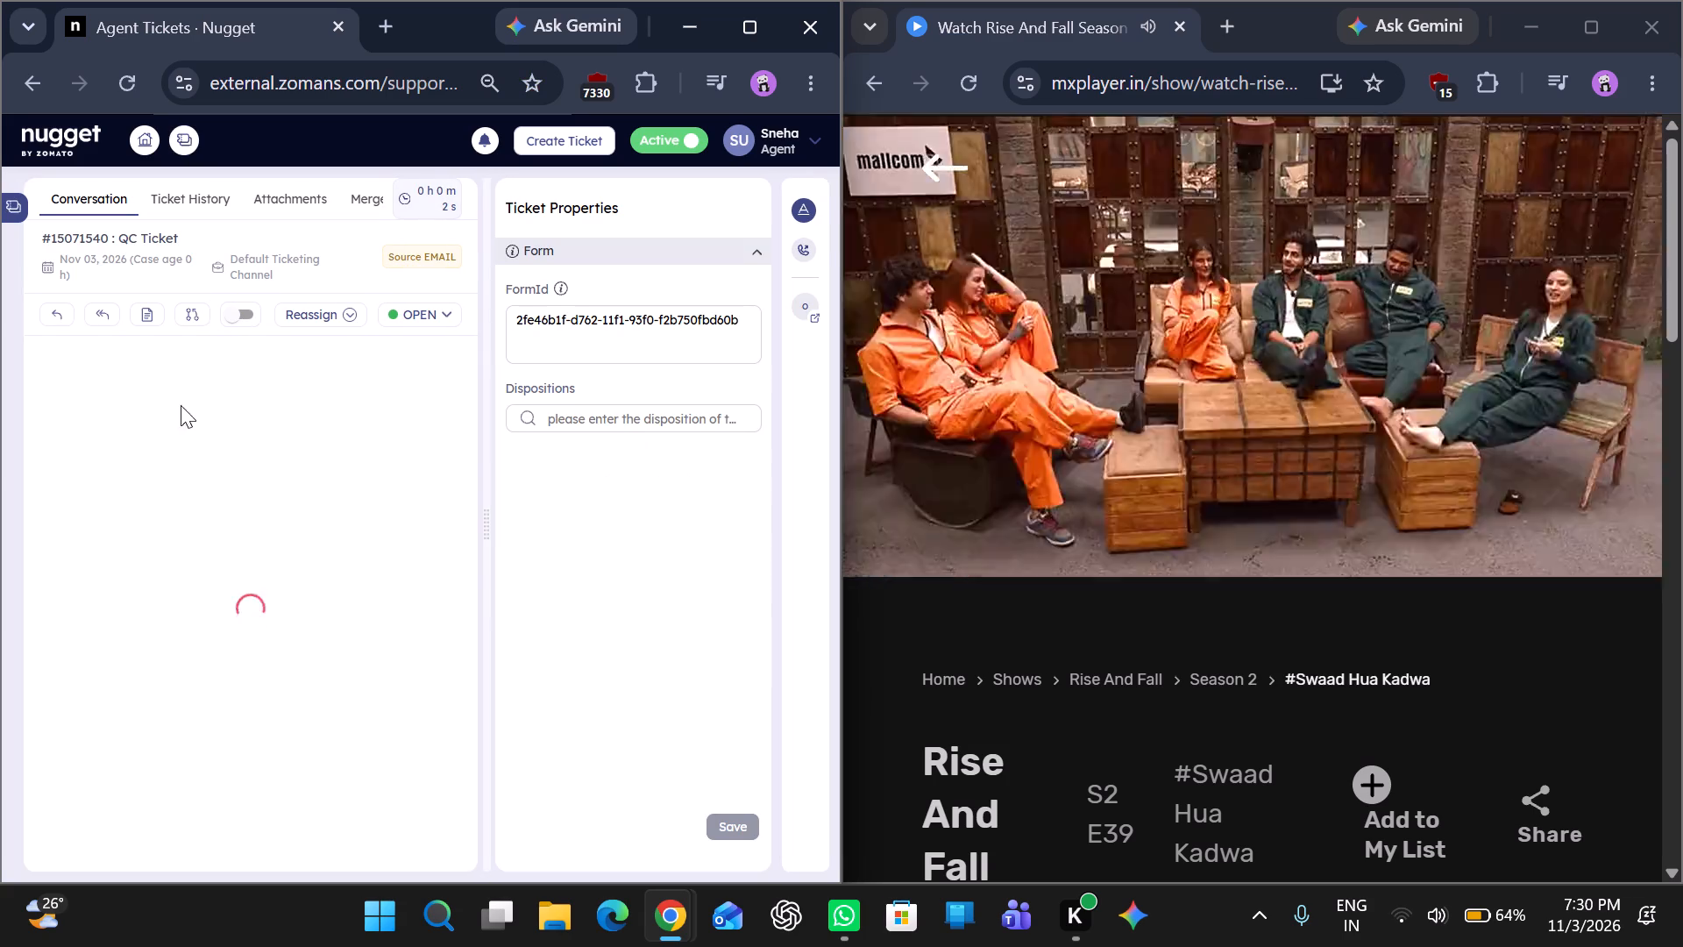
pyautogui.tripleClick(185, 541)
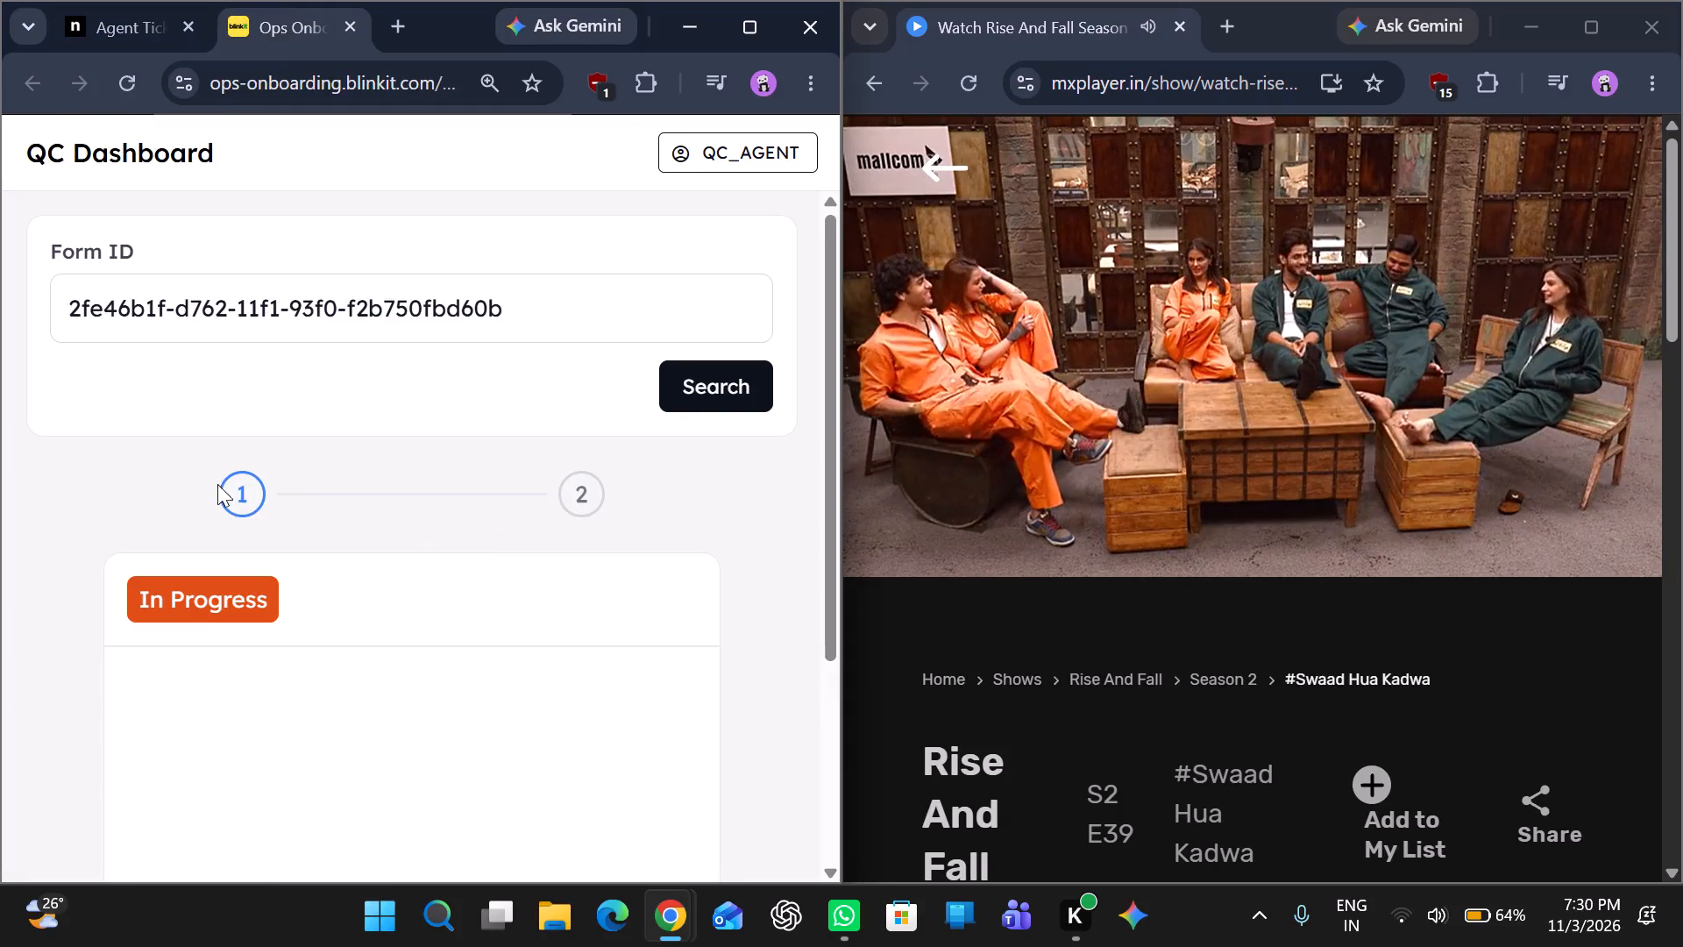
pyautogui.scroll(-3, 483, 529)
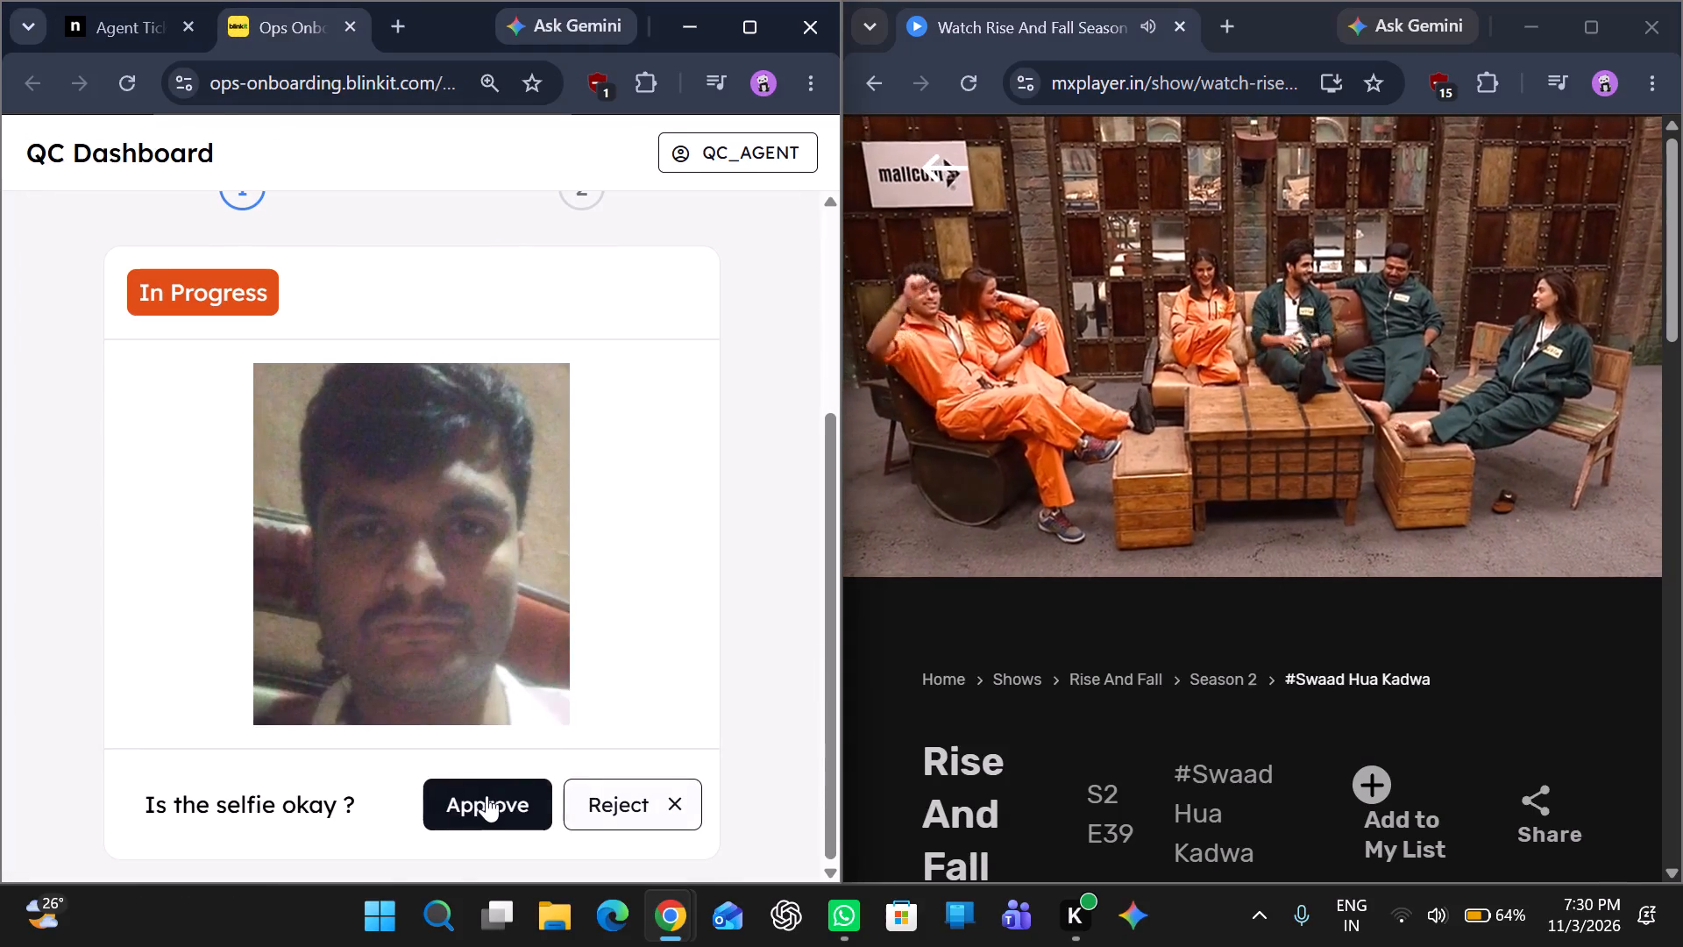
pyautogui.click(491, 803)
pyautogui.scroll(-2, 493, 789)
pyautogui.click(493, 775)
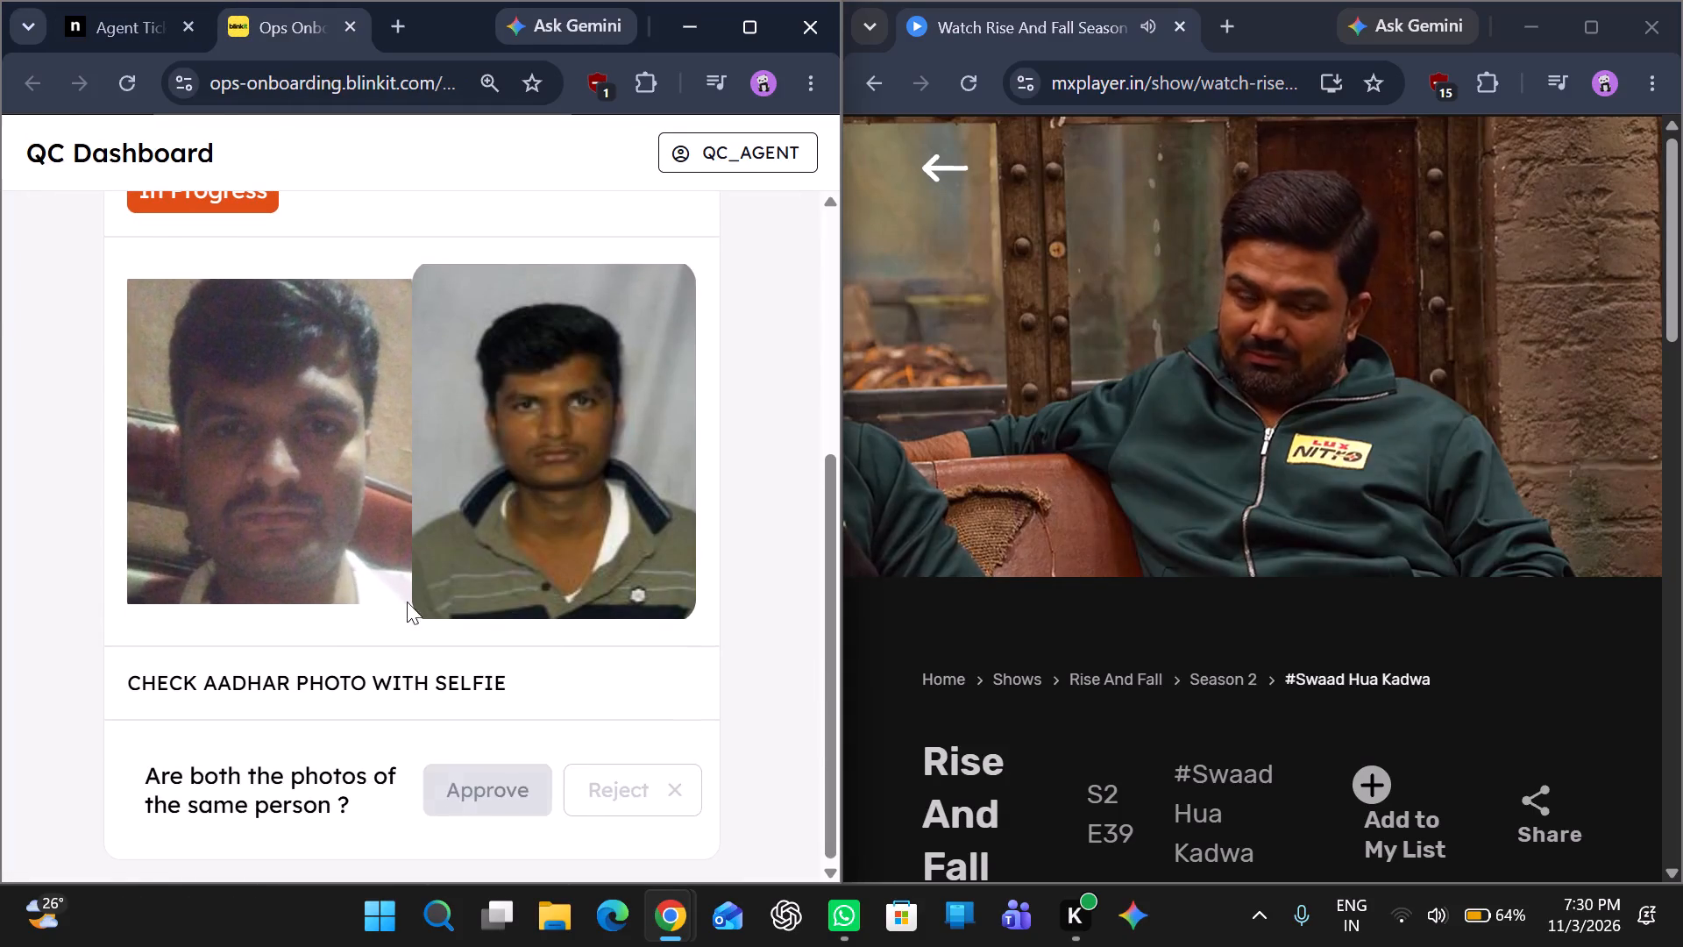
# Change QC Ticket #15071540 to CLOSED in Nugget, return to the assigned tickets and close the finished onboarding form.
pyautogui.click(150, 30)
pyautogui.doubleClick(435, 321)
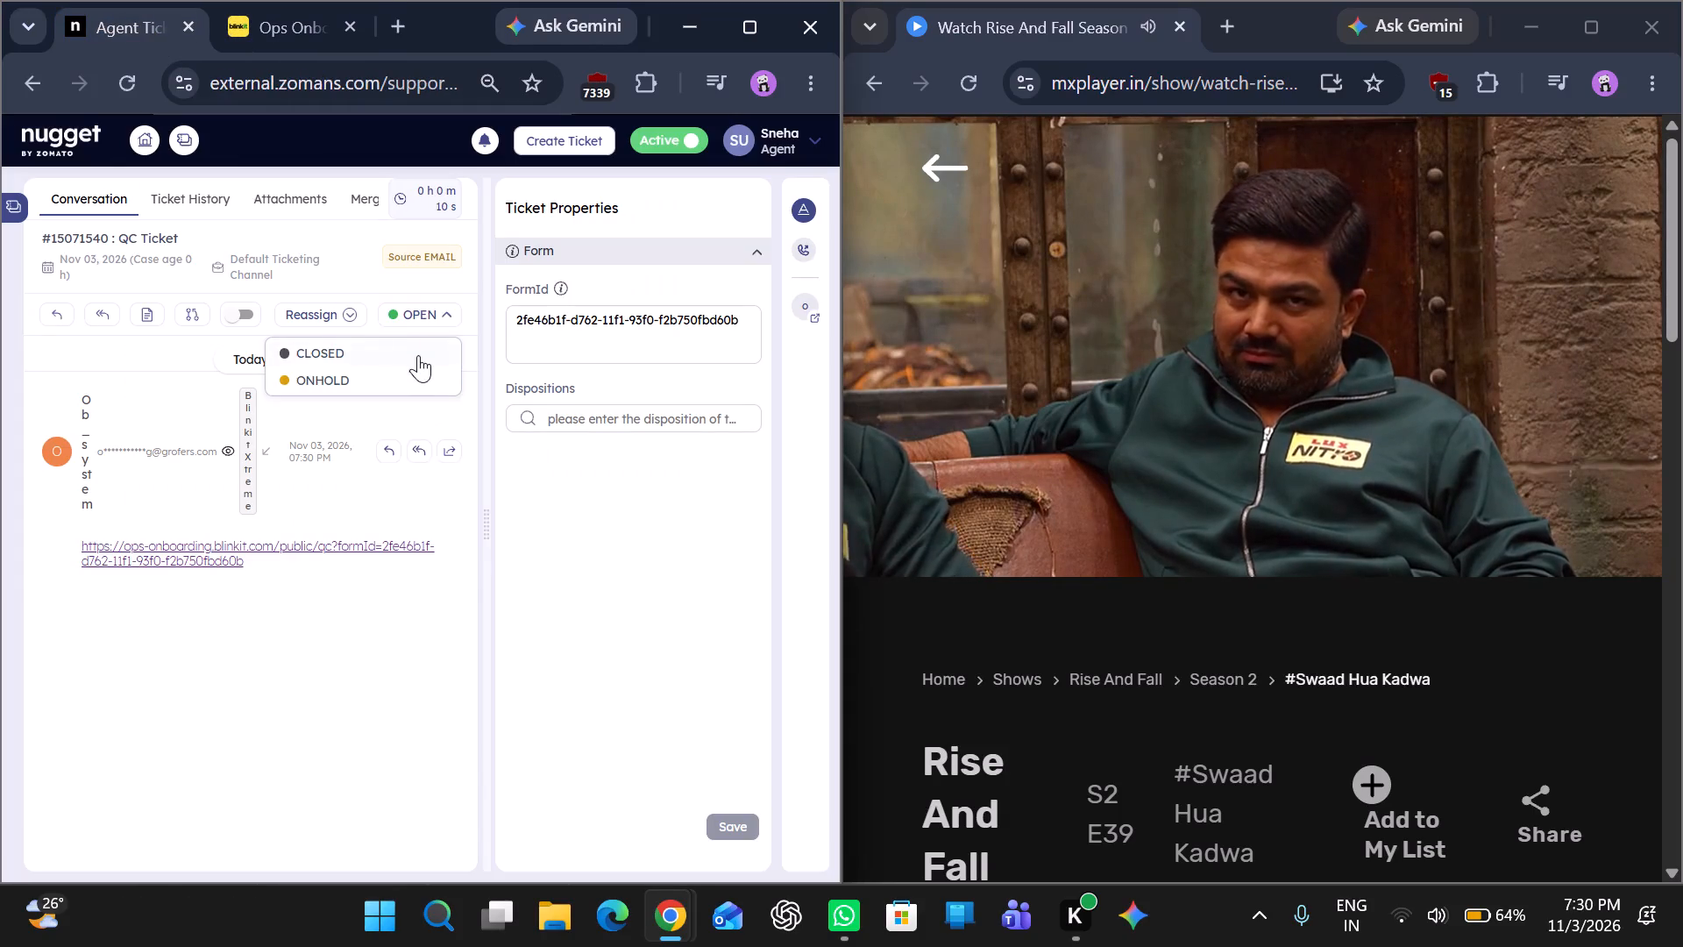
pyautogui.click(418, 355)
pyautogui.doubleClick(592, 544)
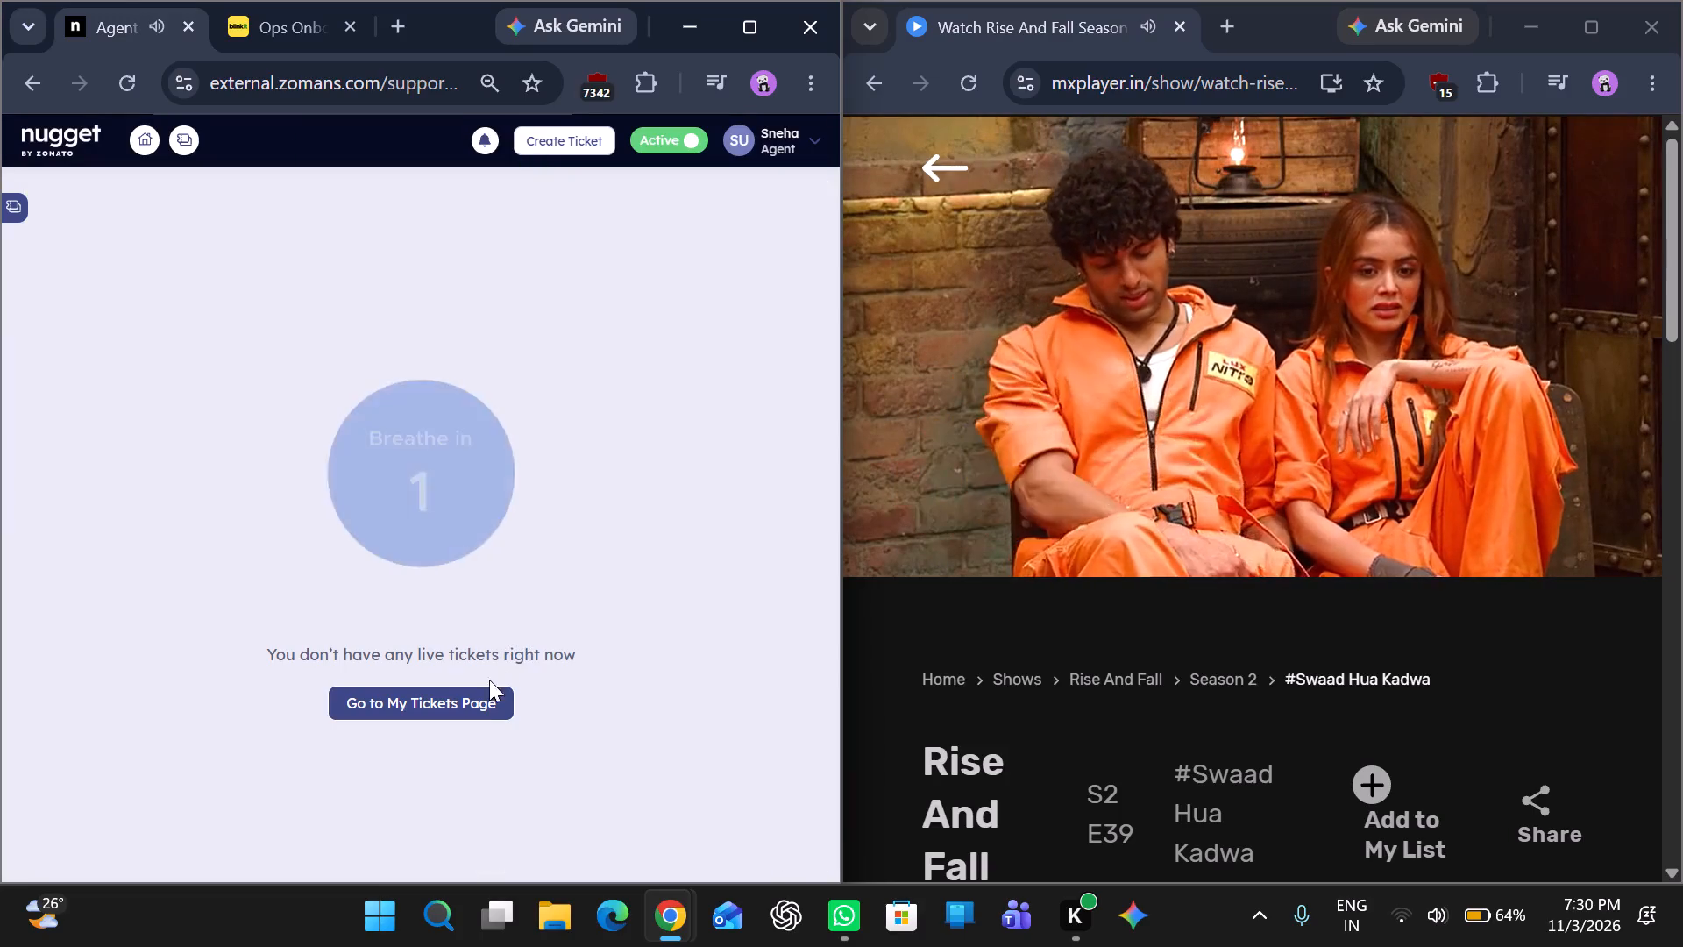
pyautogui.click(484, 694)
pyautogui.doubleClick(349, 27)
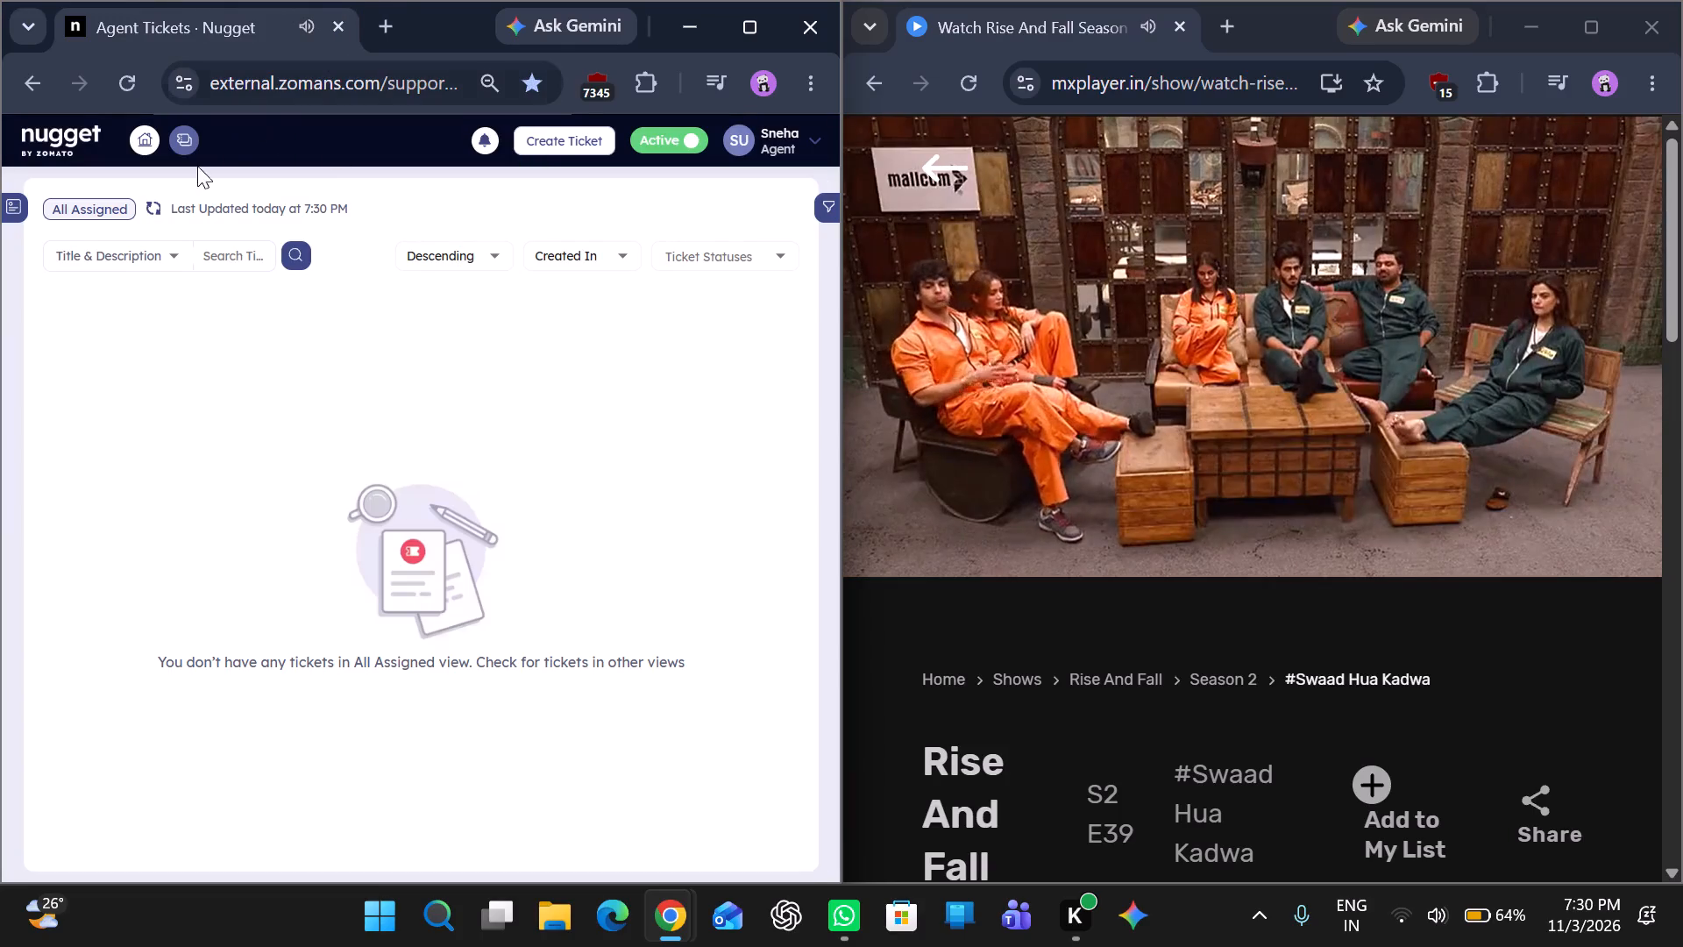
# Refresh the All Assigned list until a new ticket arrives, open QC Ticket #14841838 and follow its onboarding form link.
pyautogui.click(152, 202)
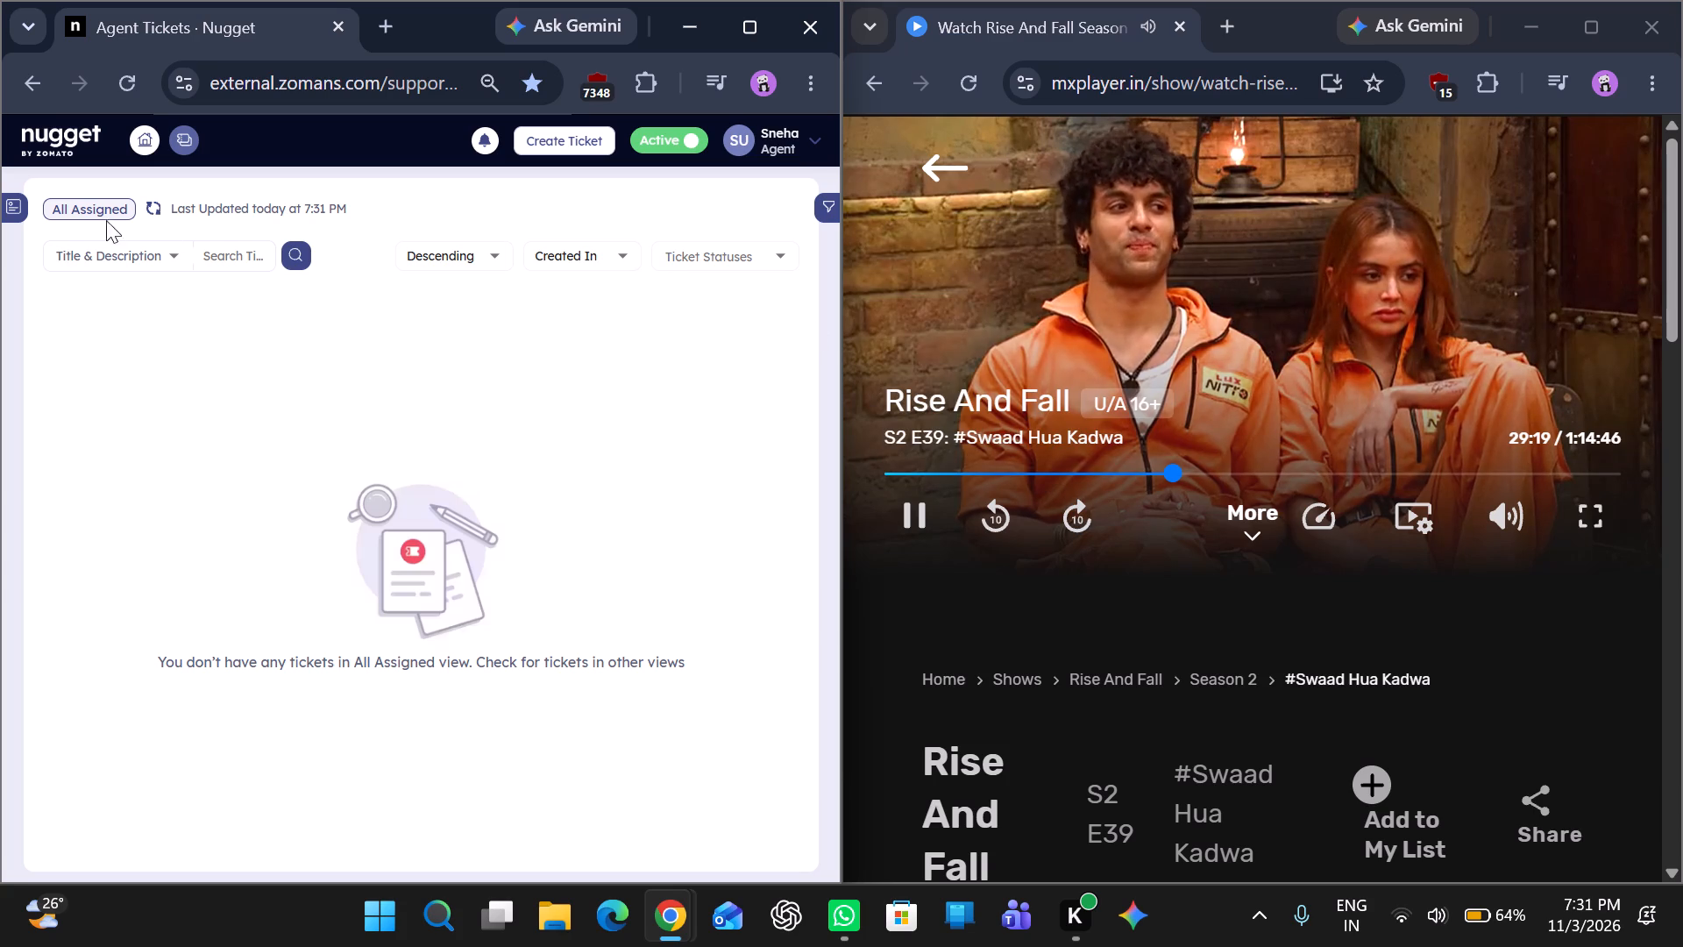
pyautogui.click(153, 203)
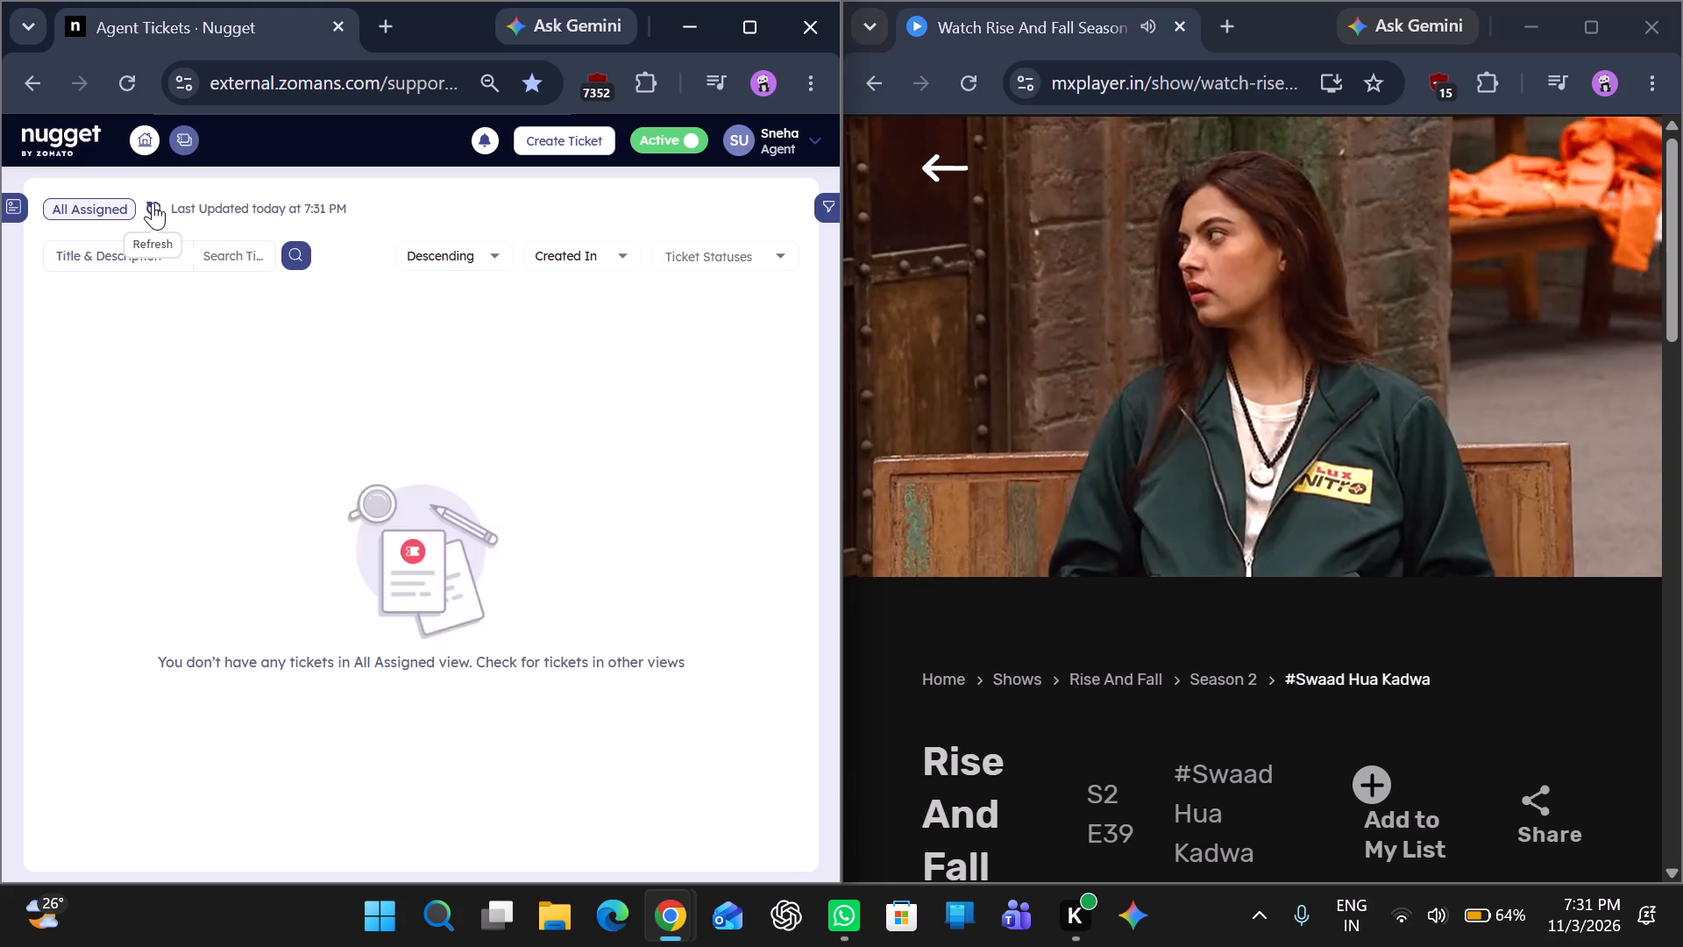
pyautogui.click(153, 203)
pyautogui.click(154, 390)
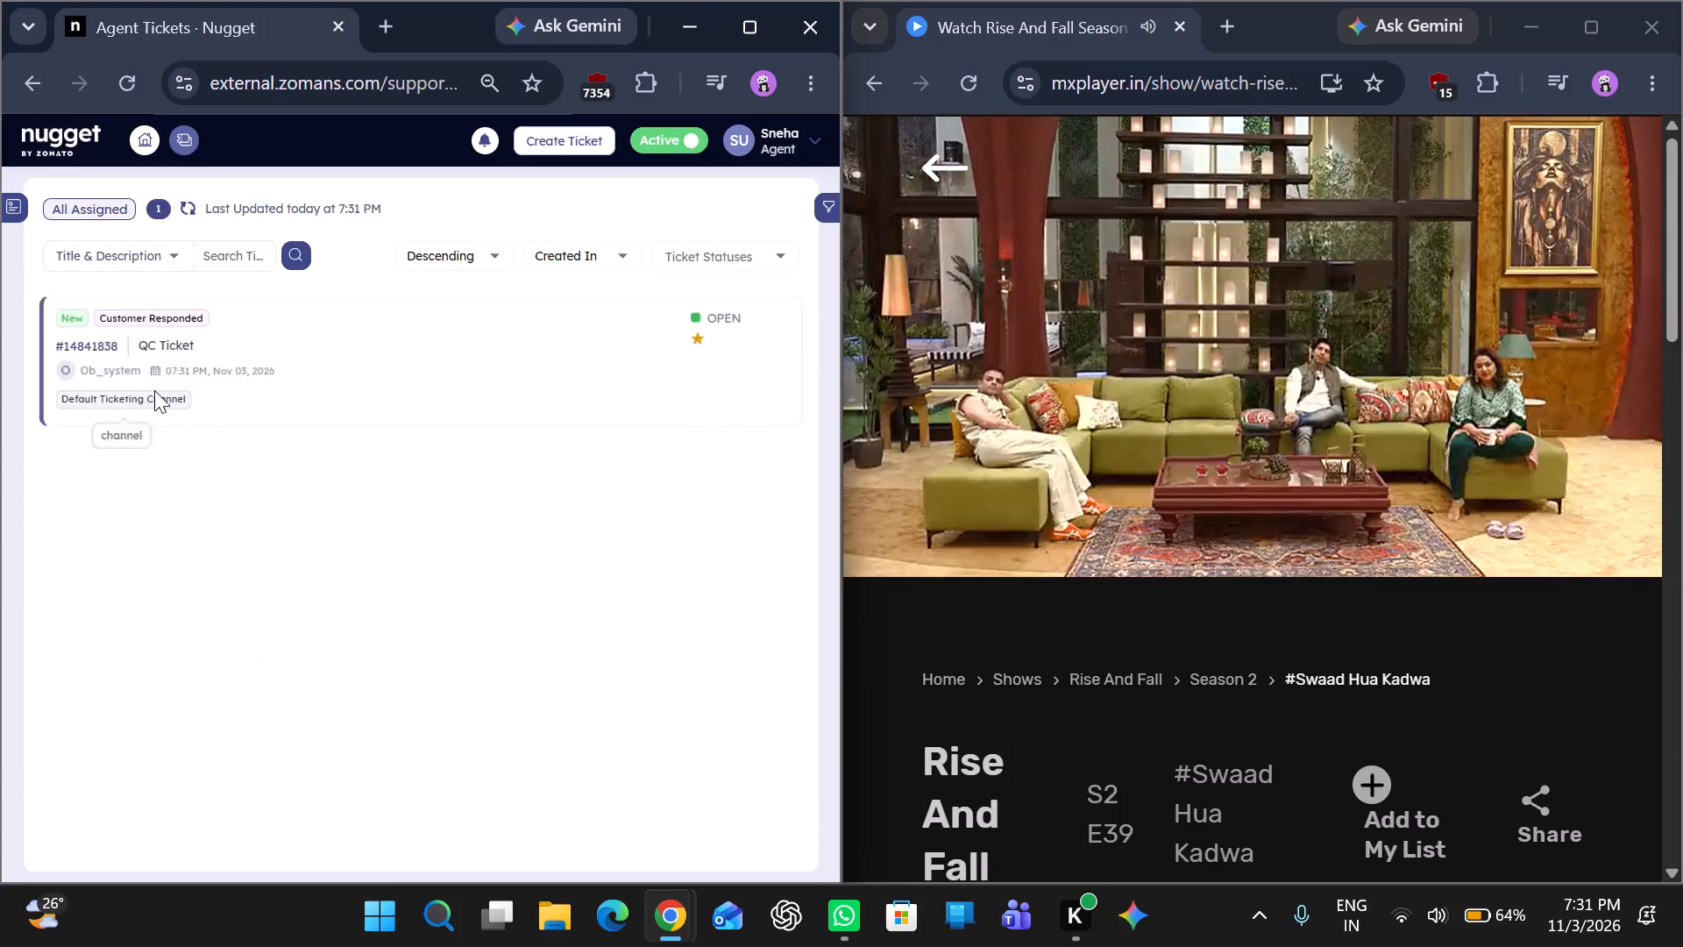
pyautogui.tripleClick(177, 549)
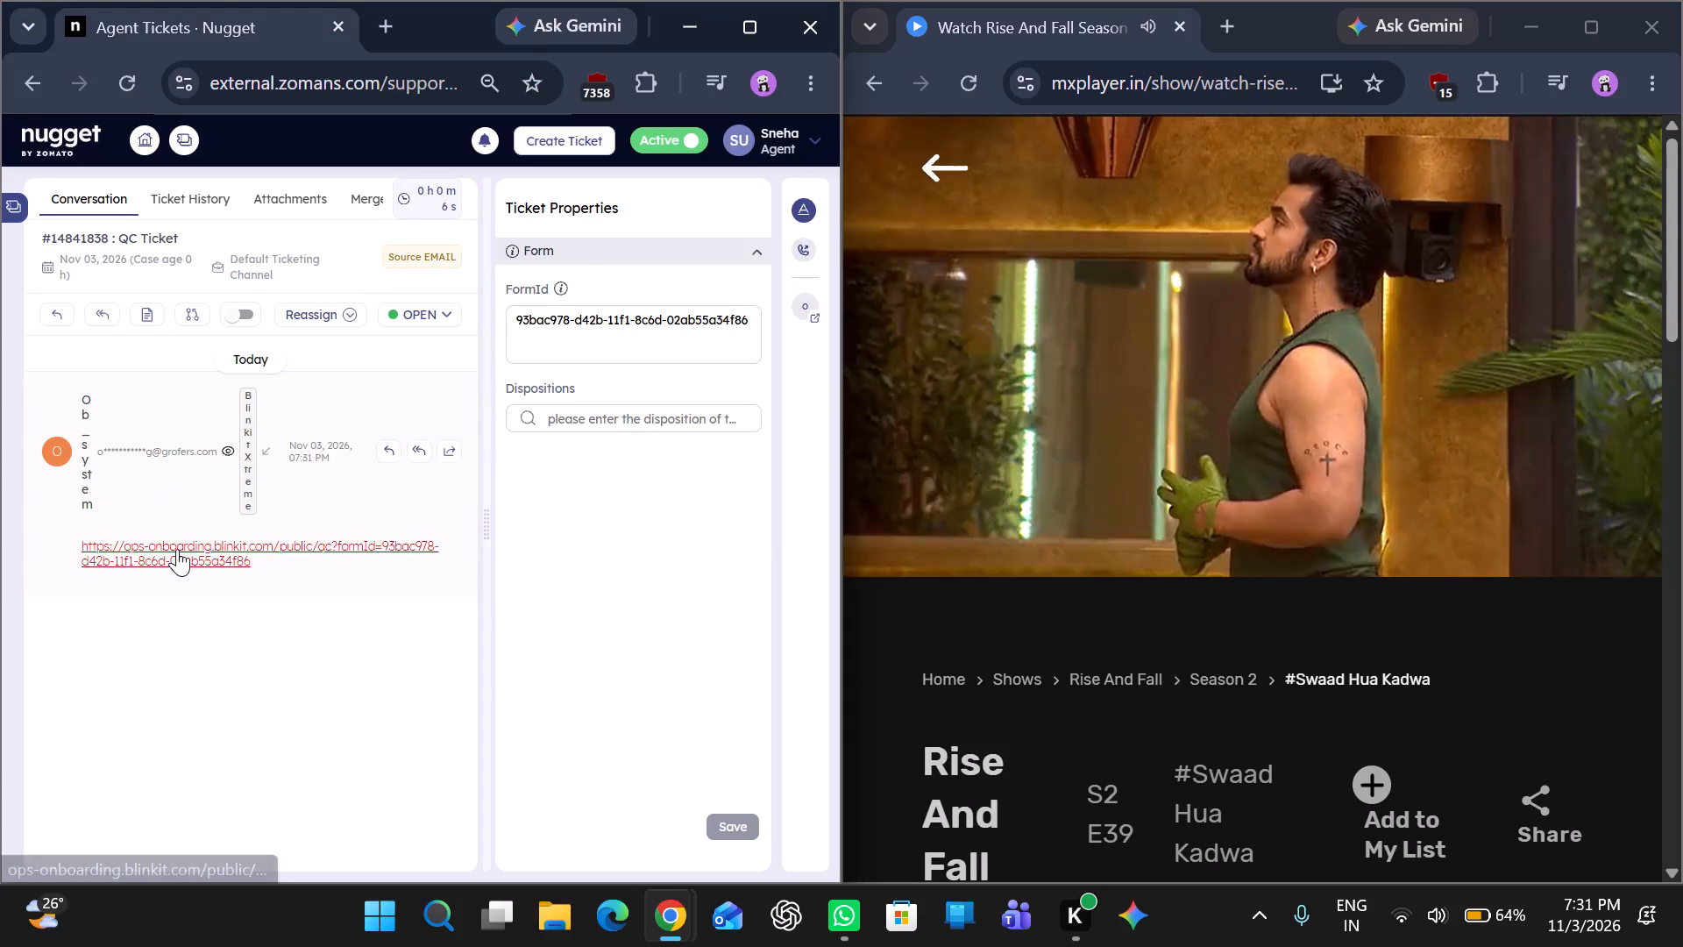
pyautogui.scroll(-4, 554, 559)
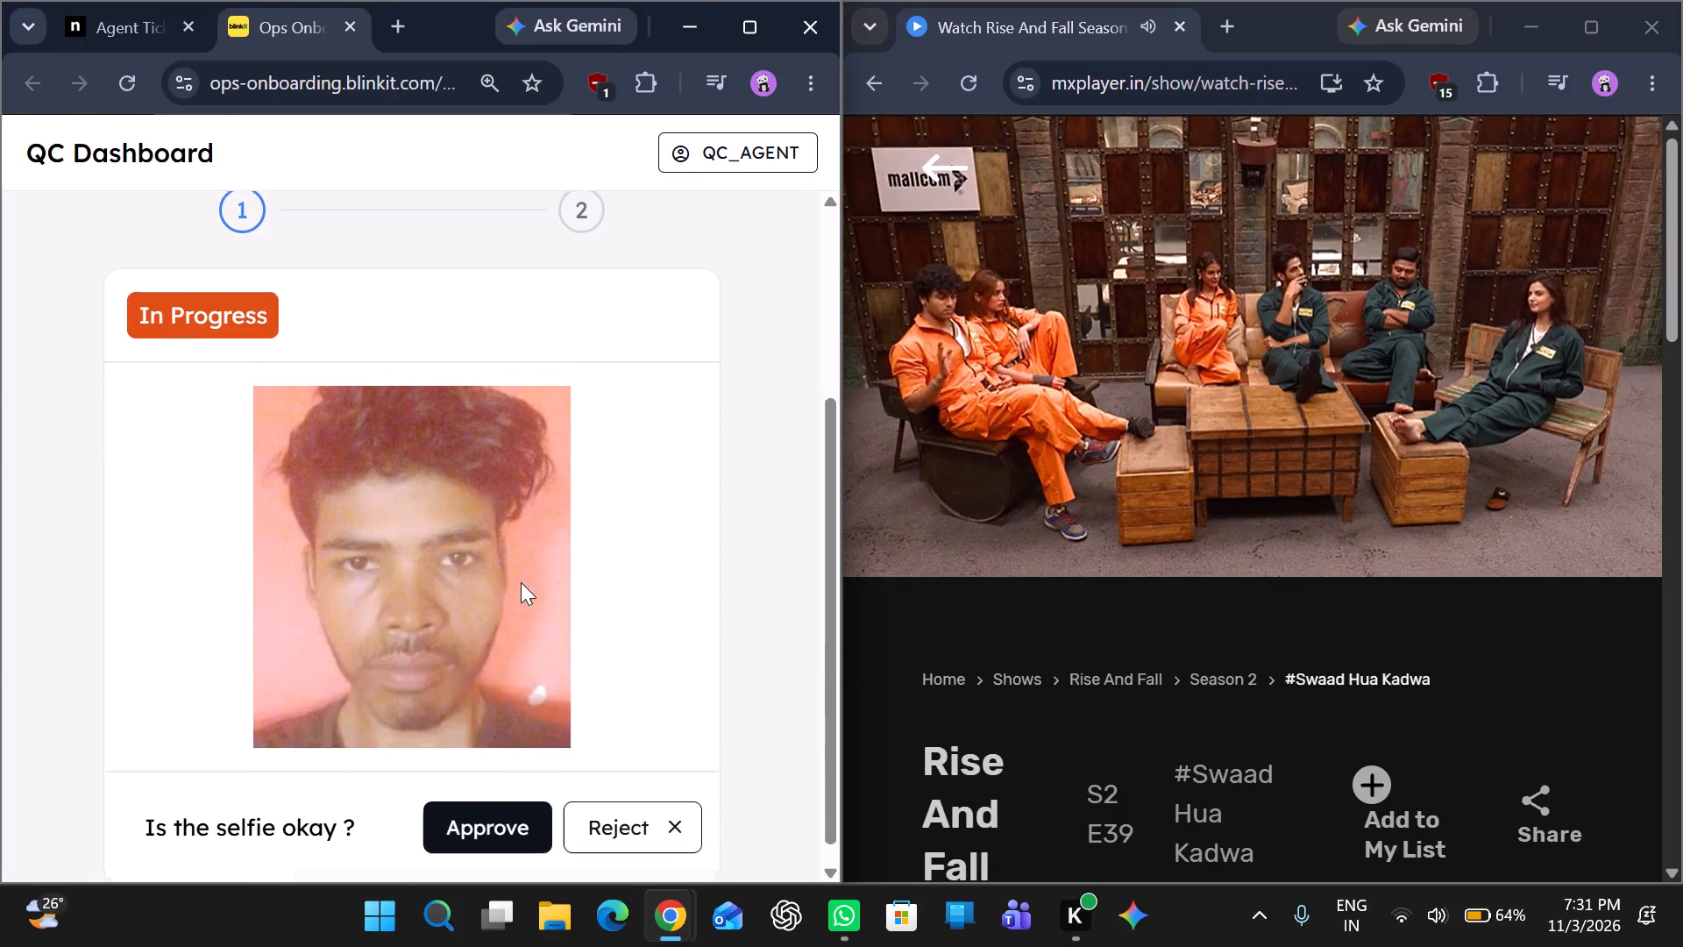
pyautogui.doubleClick(501, 807)
pyautogui.scroll(-3, 502, 794)
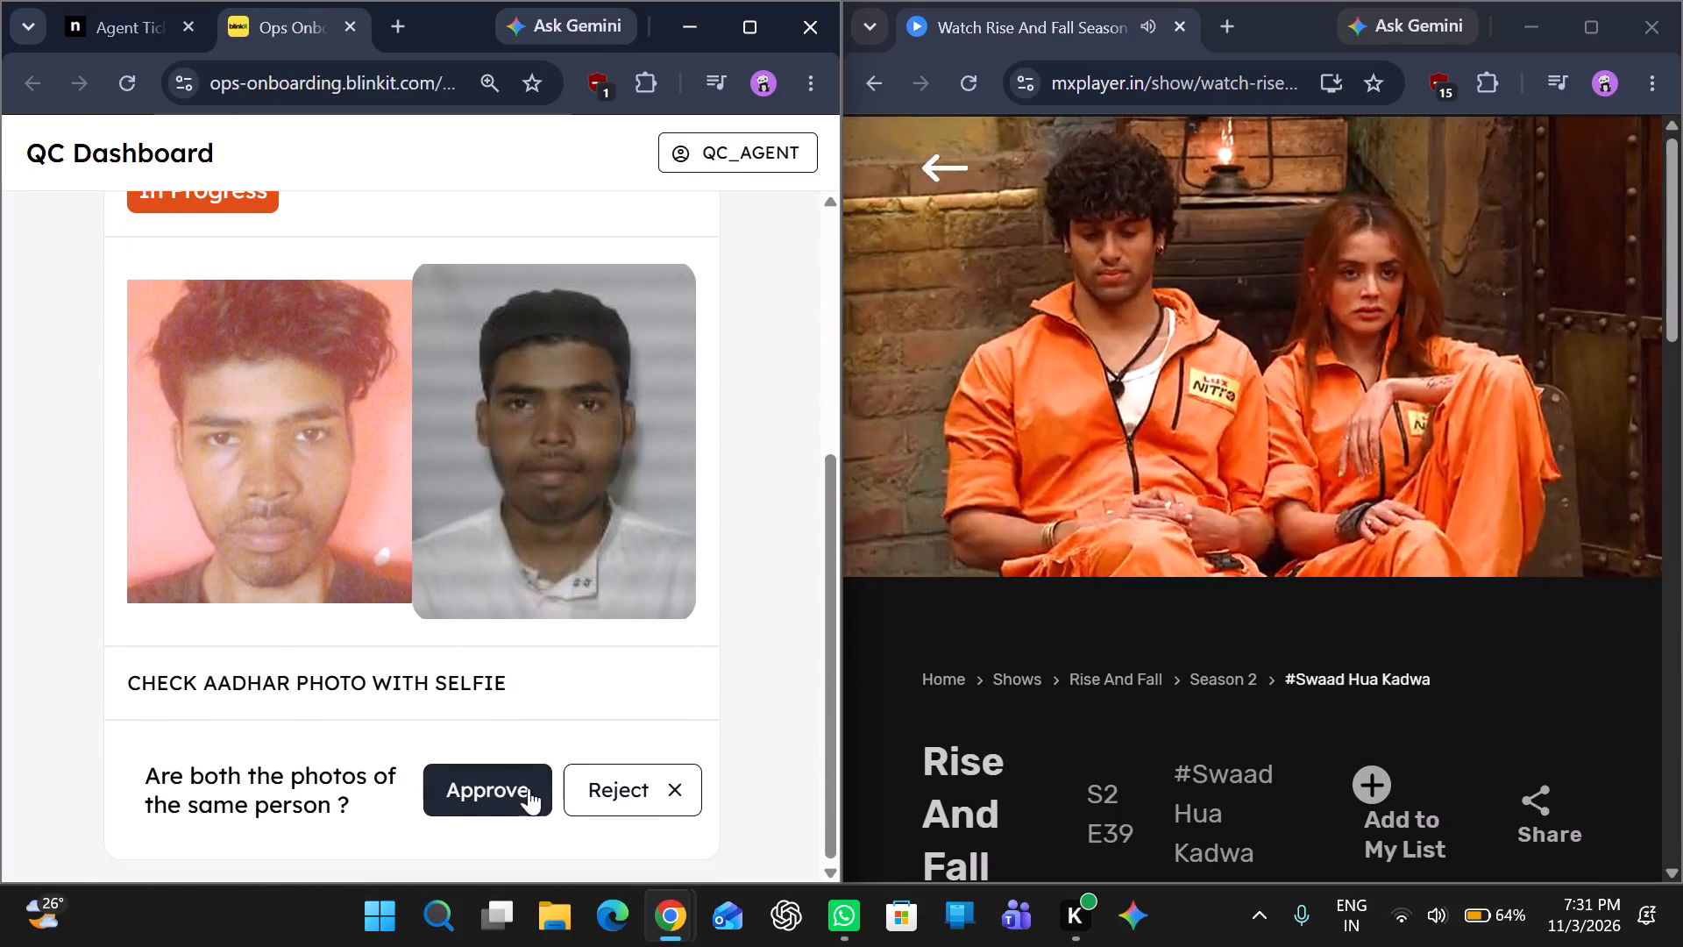
pyautogui.doubleClick(501, 783)
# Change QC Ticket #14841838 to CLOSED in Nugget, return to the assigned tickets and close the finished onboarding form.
pyautogui.click(125, 42)
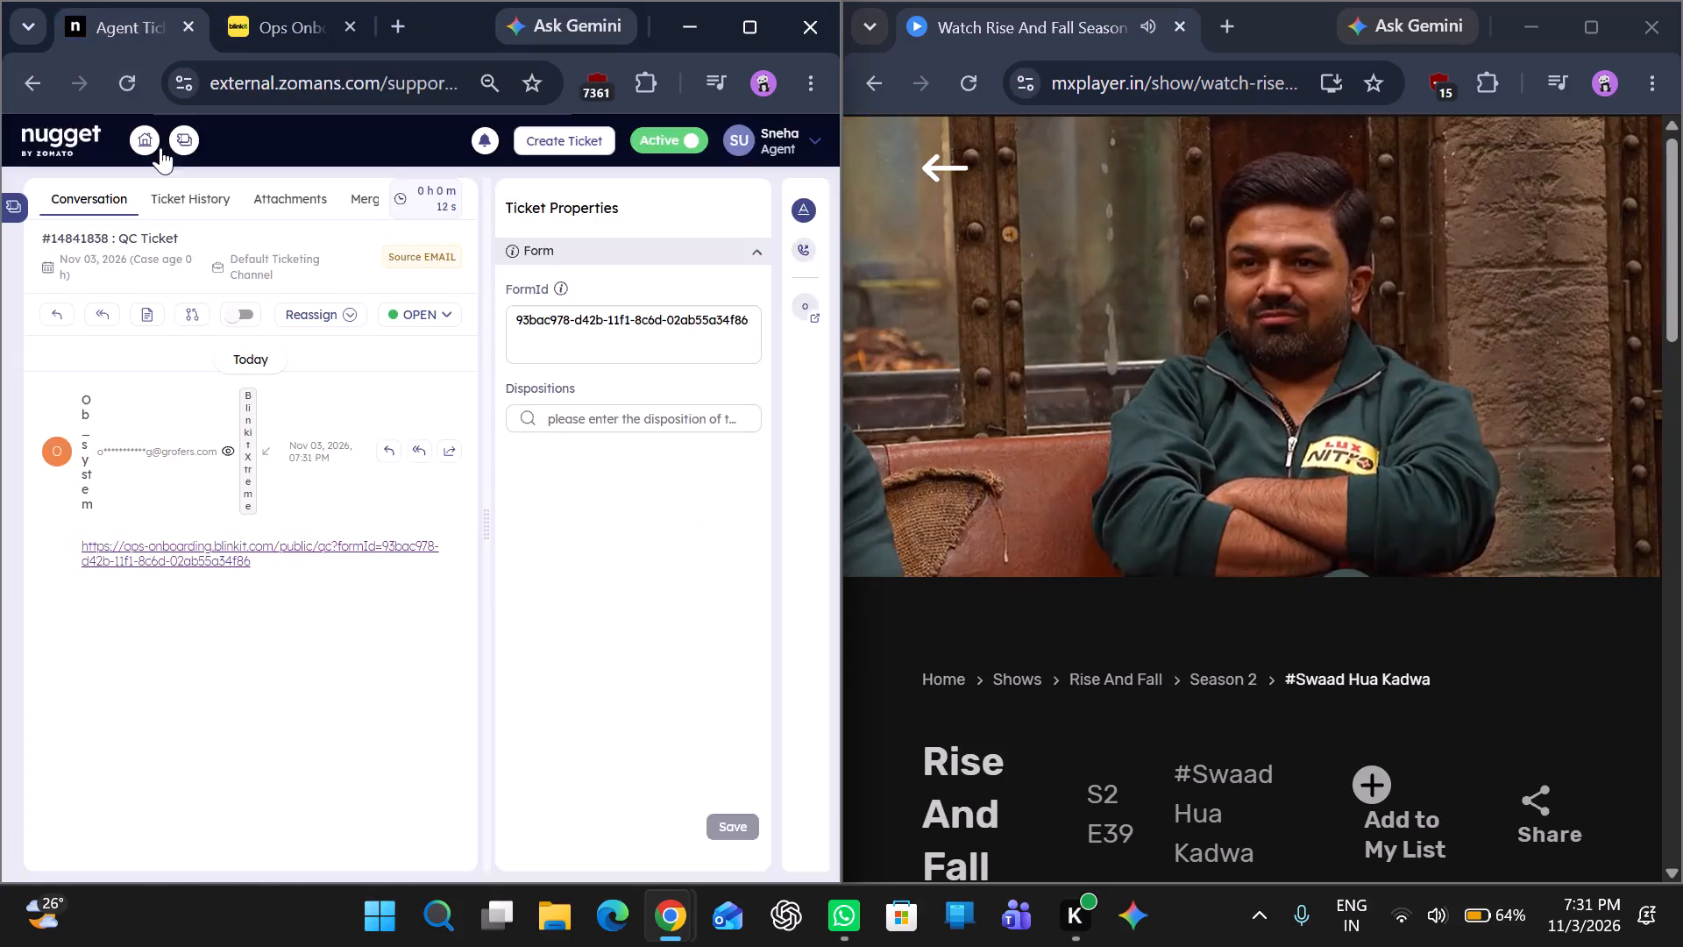
pyautogui.click(393, 306)
pyautogui.click(392, 336)
pyautogui.click(393, 352)
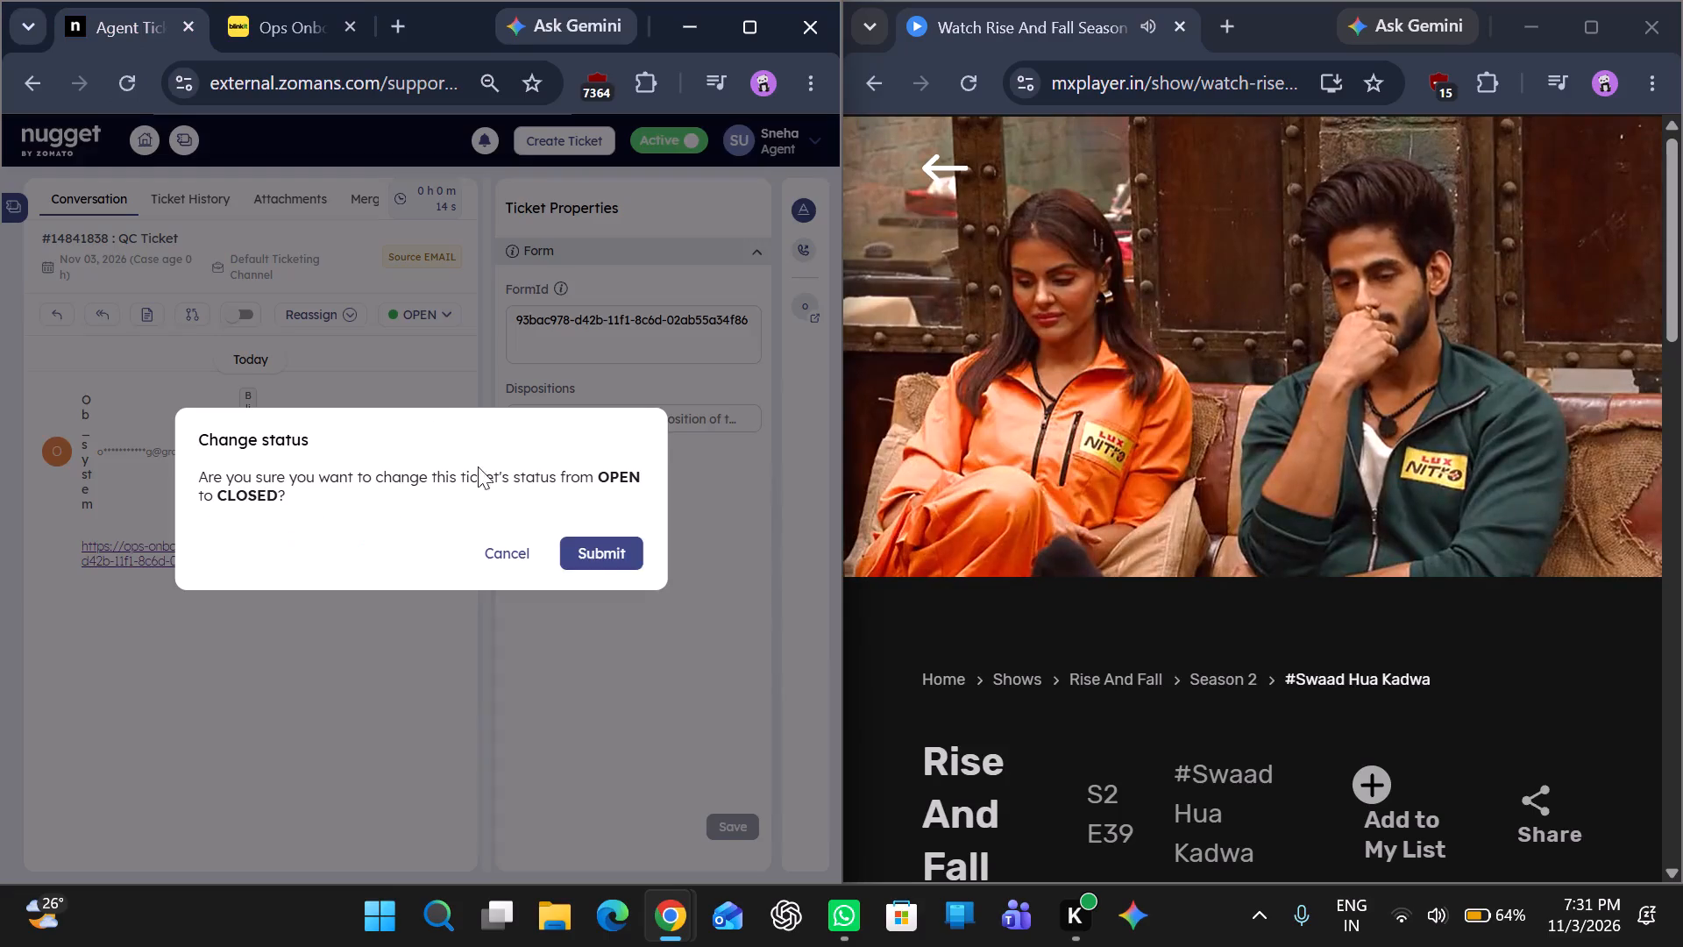
pyautogui.click(584, 546)
pyautogui.doubleClick(465, 690)
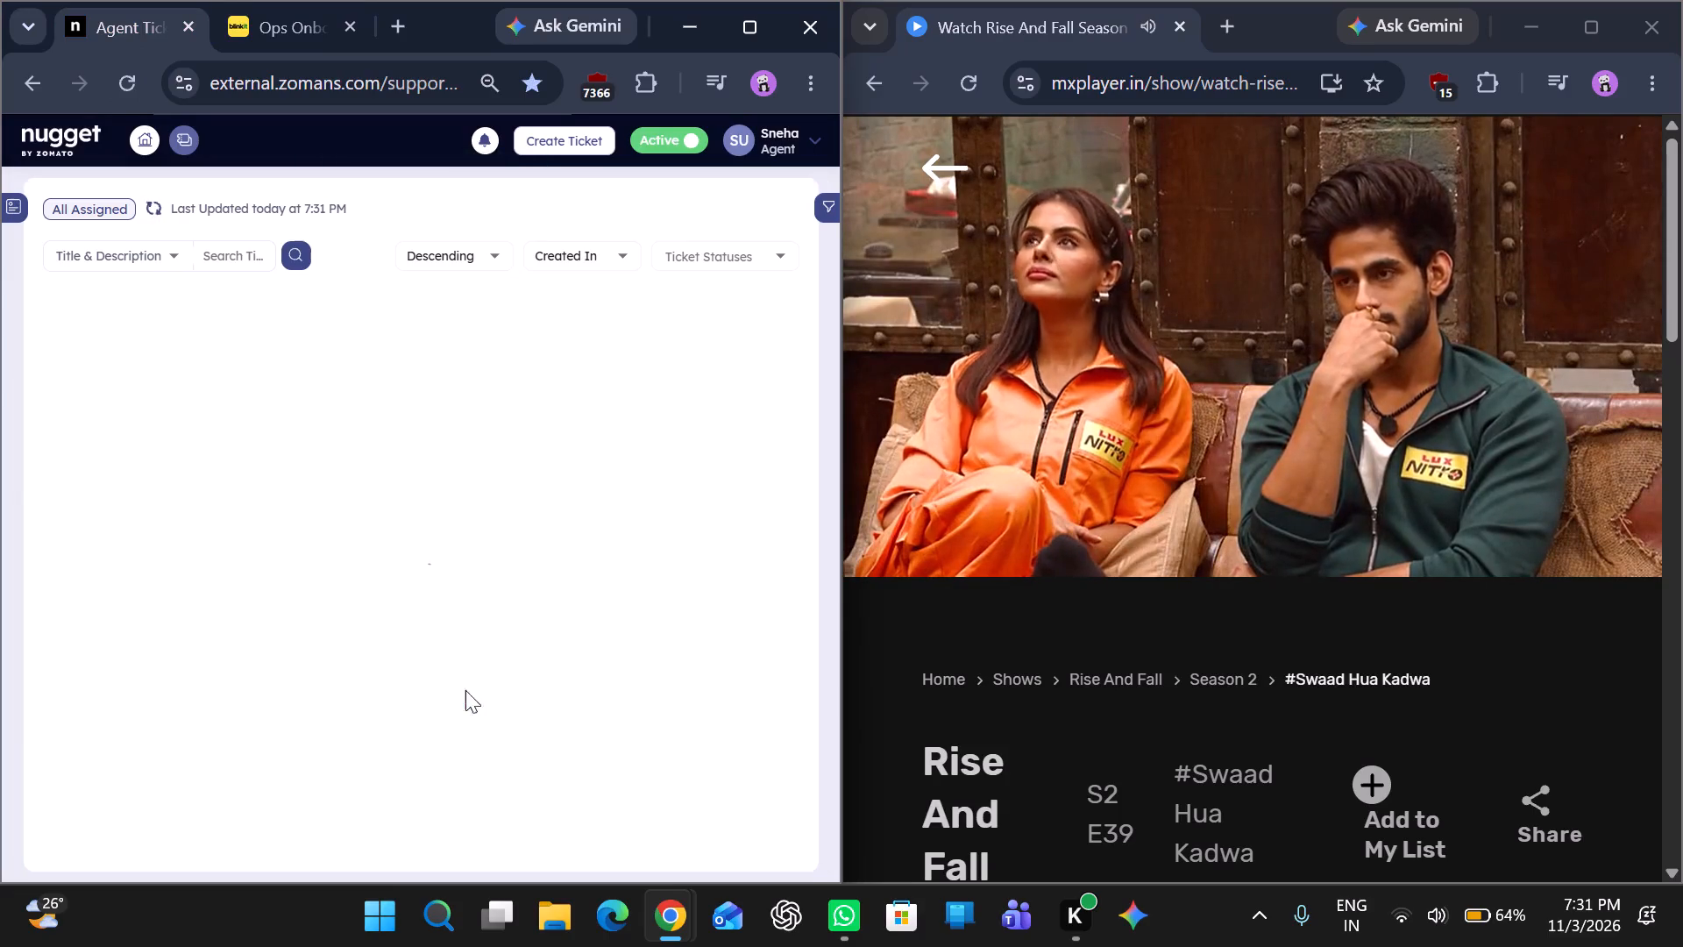
pyautogui.click(357, 26)
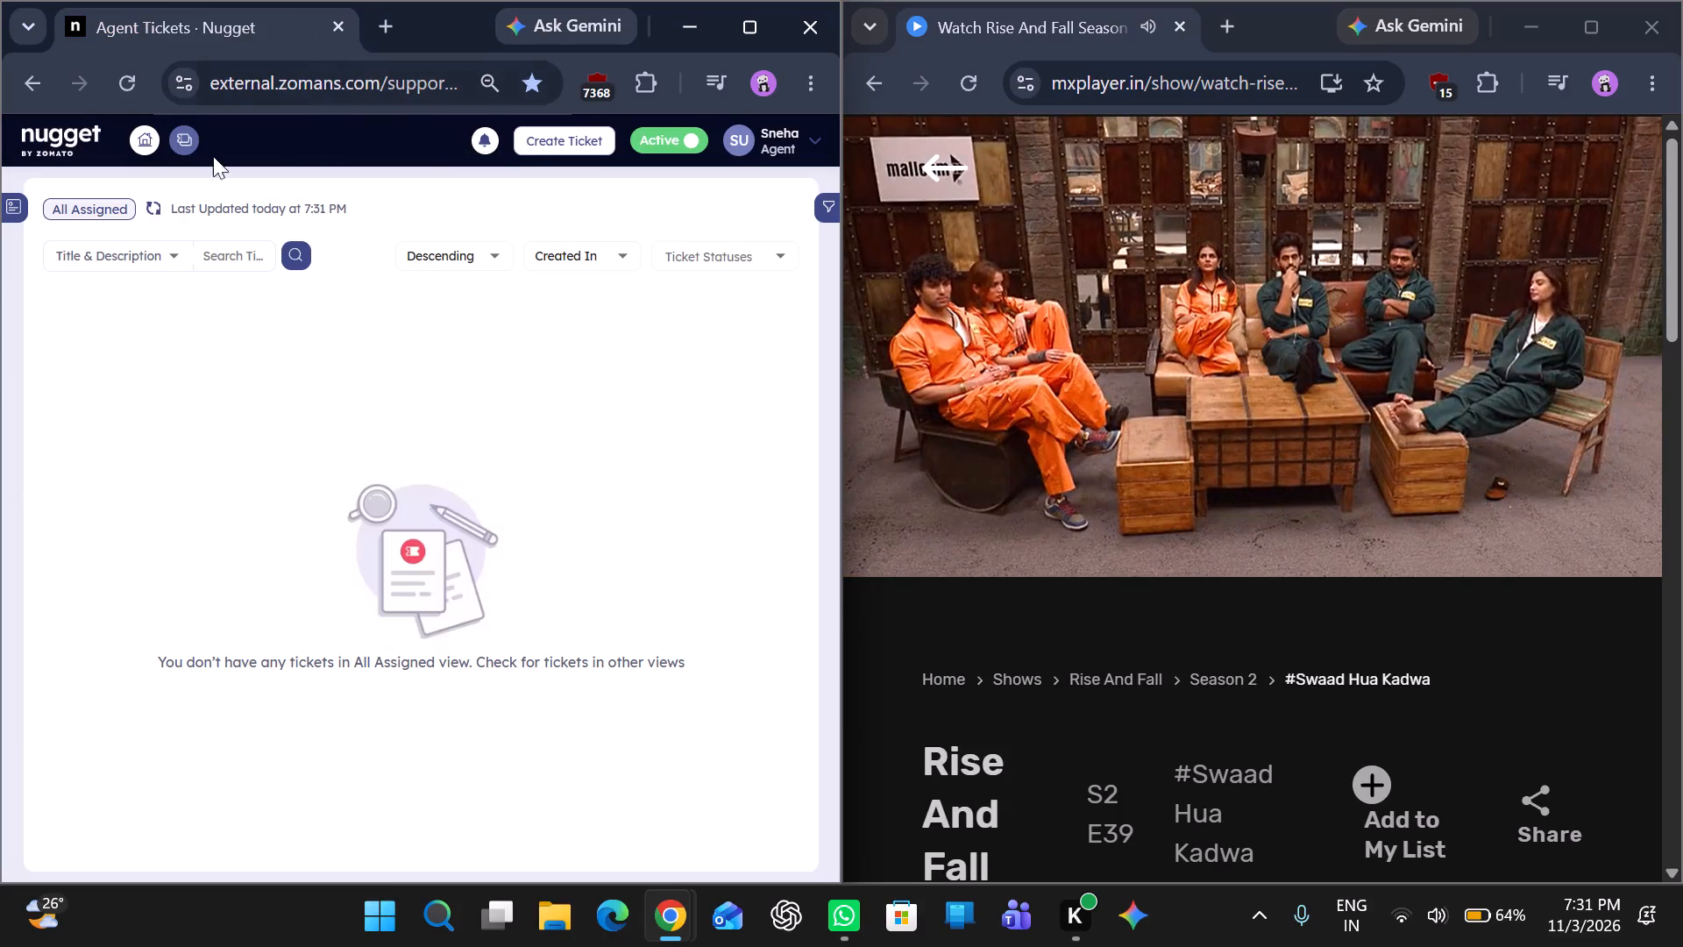
# Refresh the All Assigned ticket list repeatedly to check for new QC tickets.
pyautogui.click(153, 203)
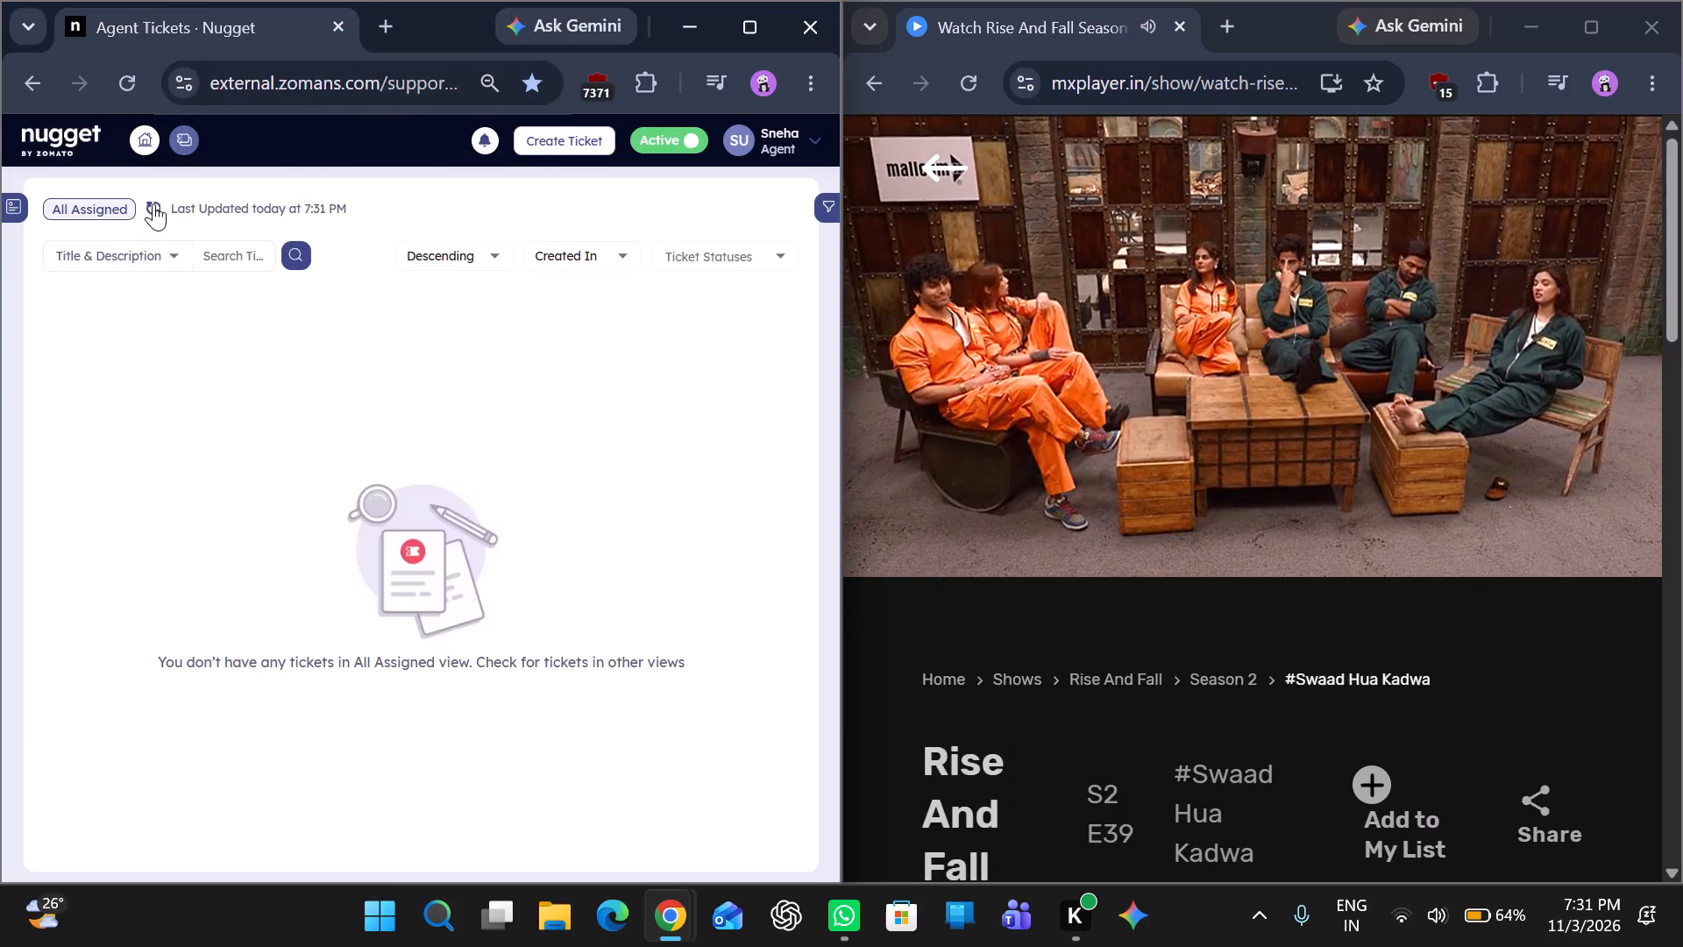
pyautogui.click(153, 203)
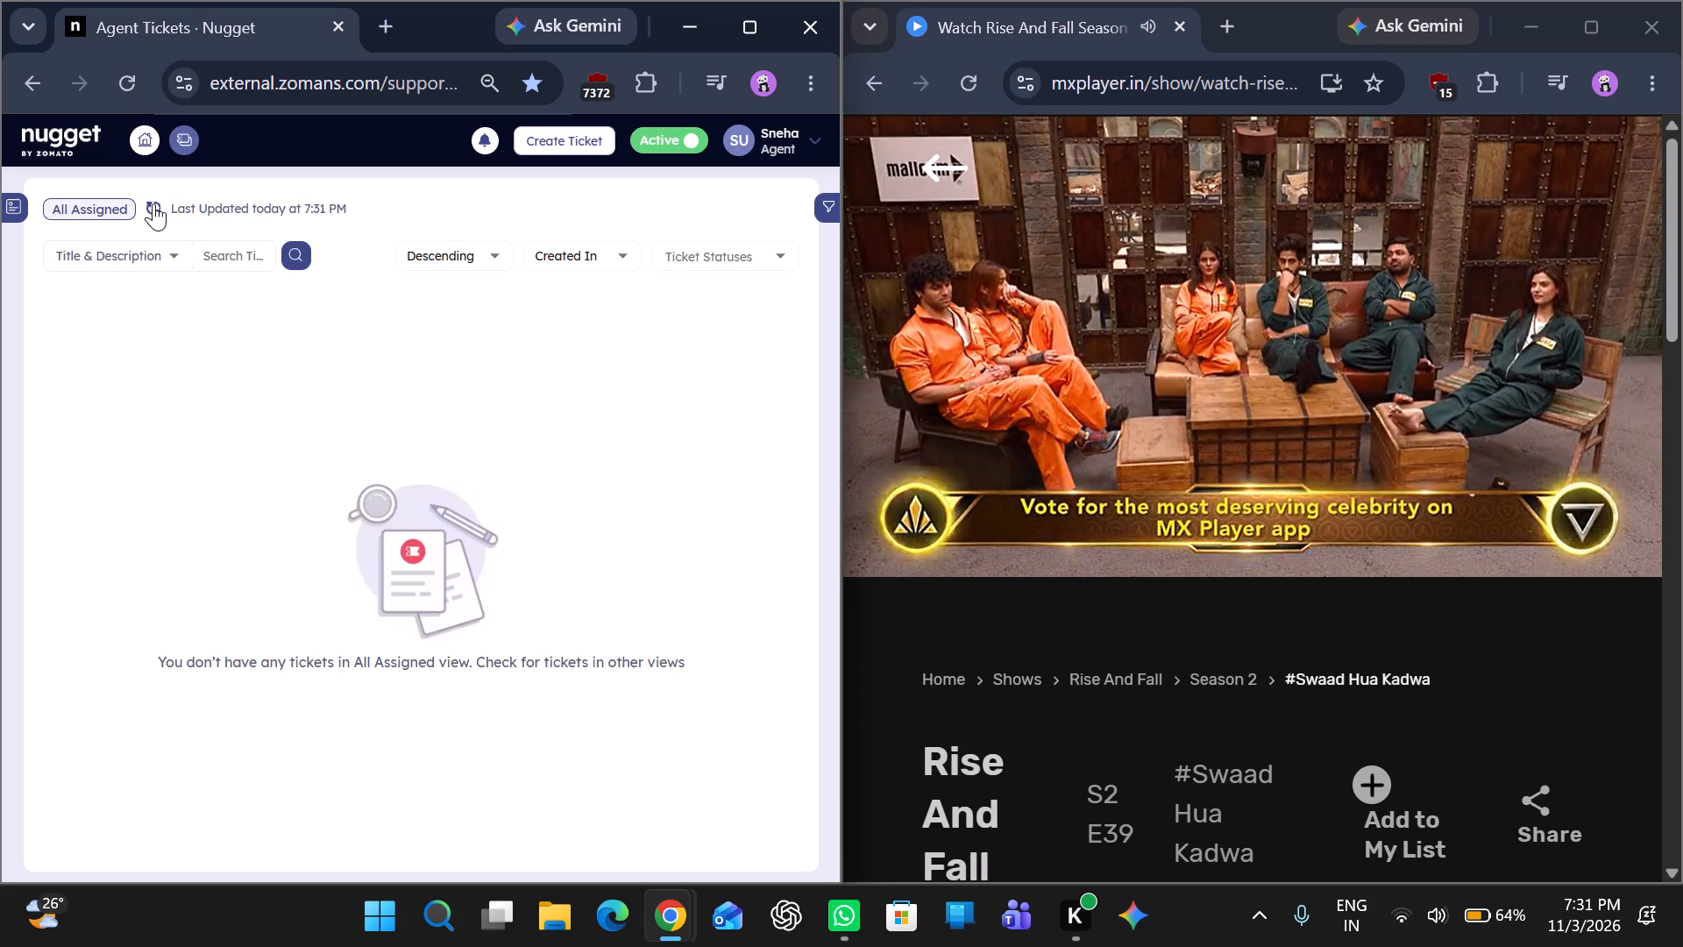
pyautogui.doubleClick(153, 203)
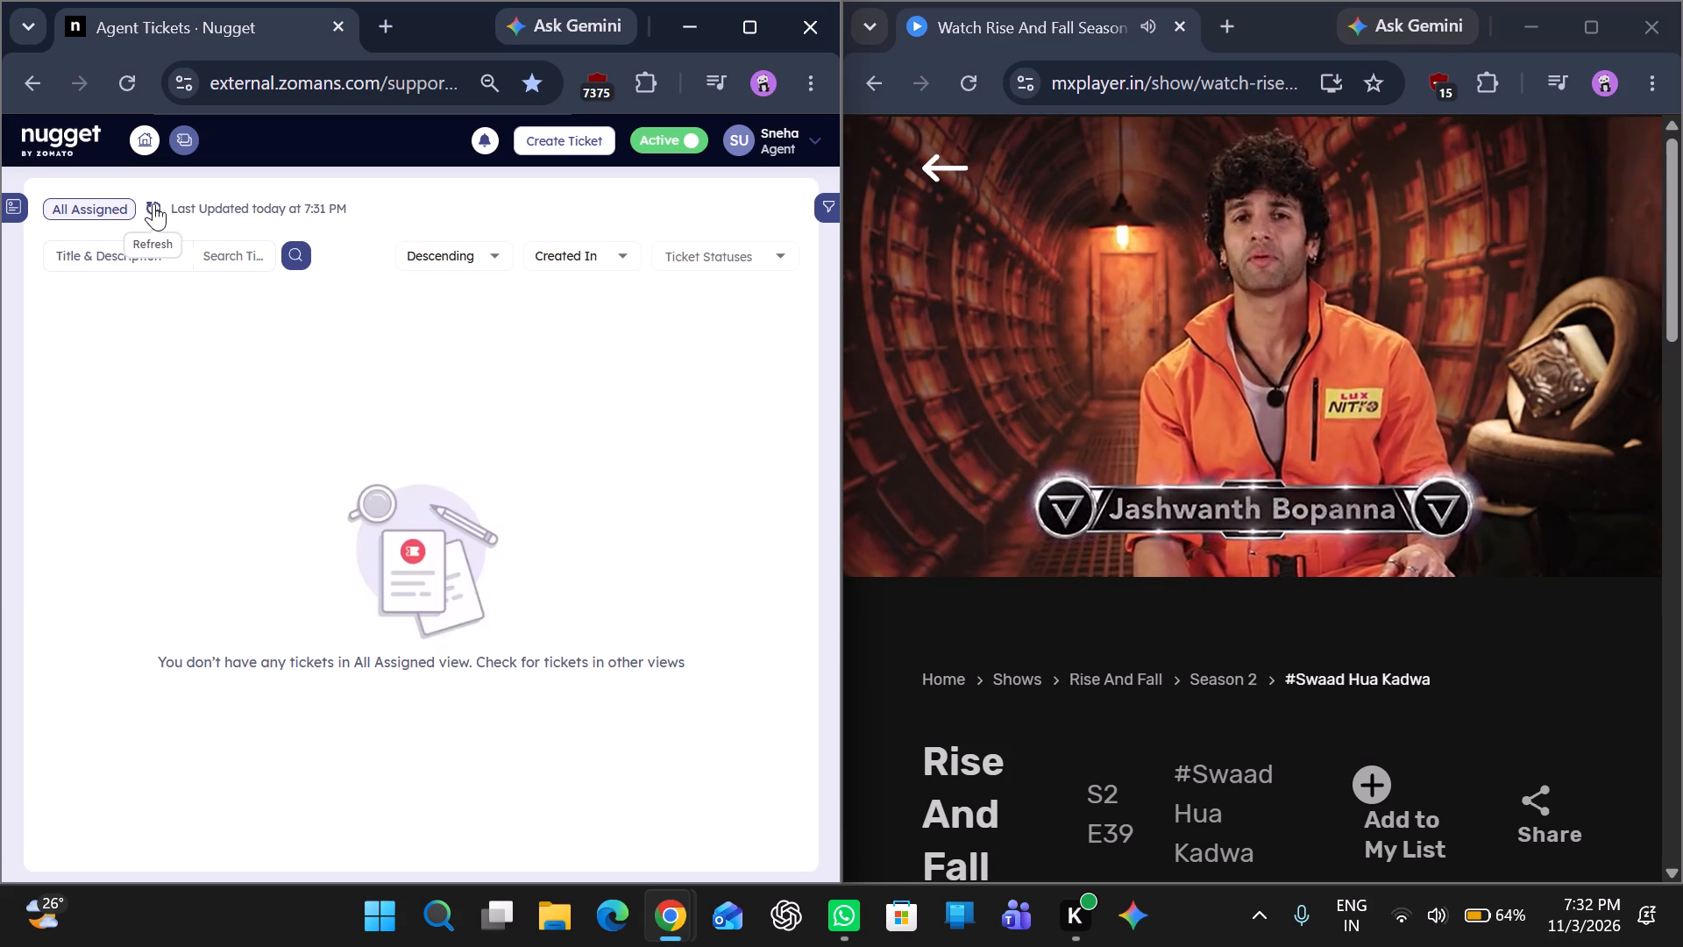
pyautogui.doubleClick(153, 203)
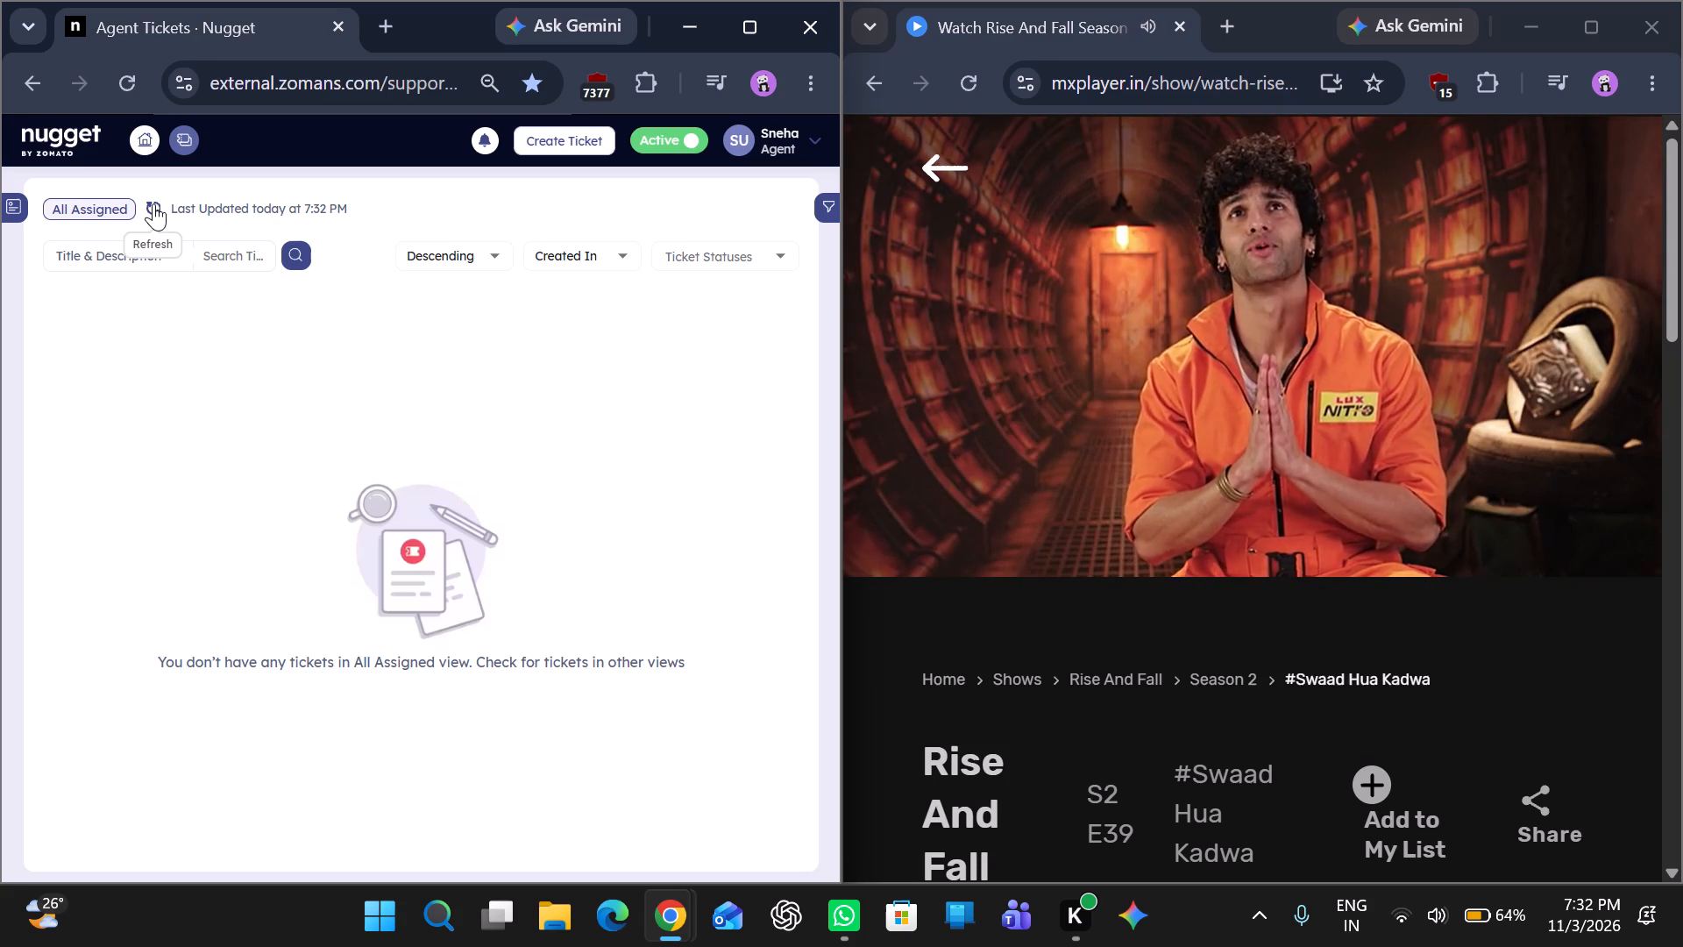
pyautogui.doubleClick(153, 203)
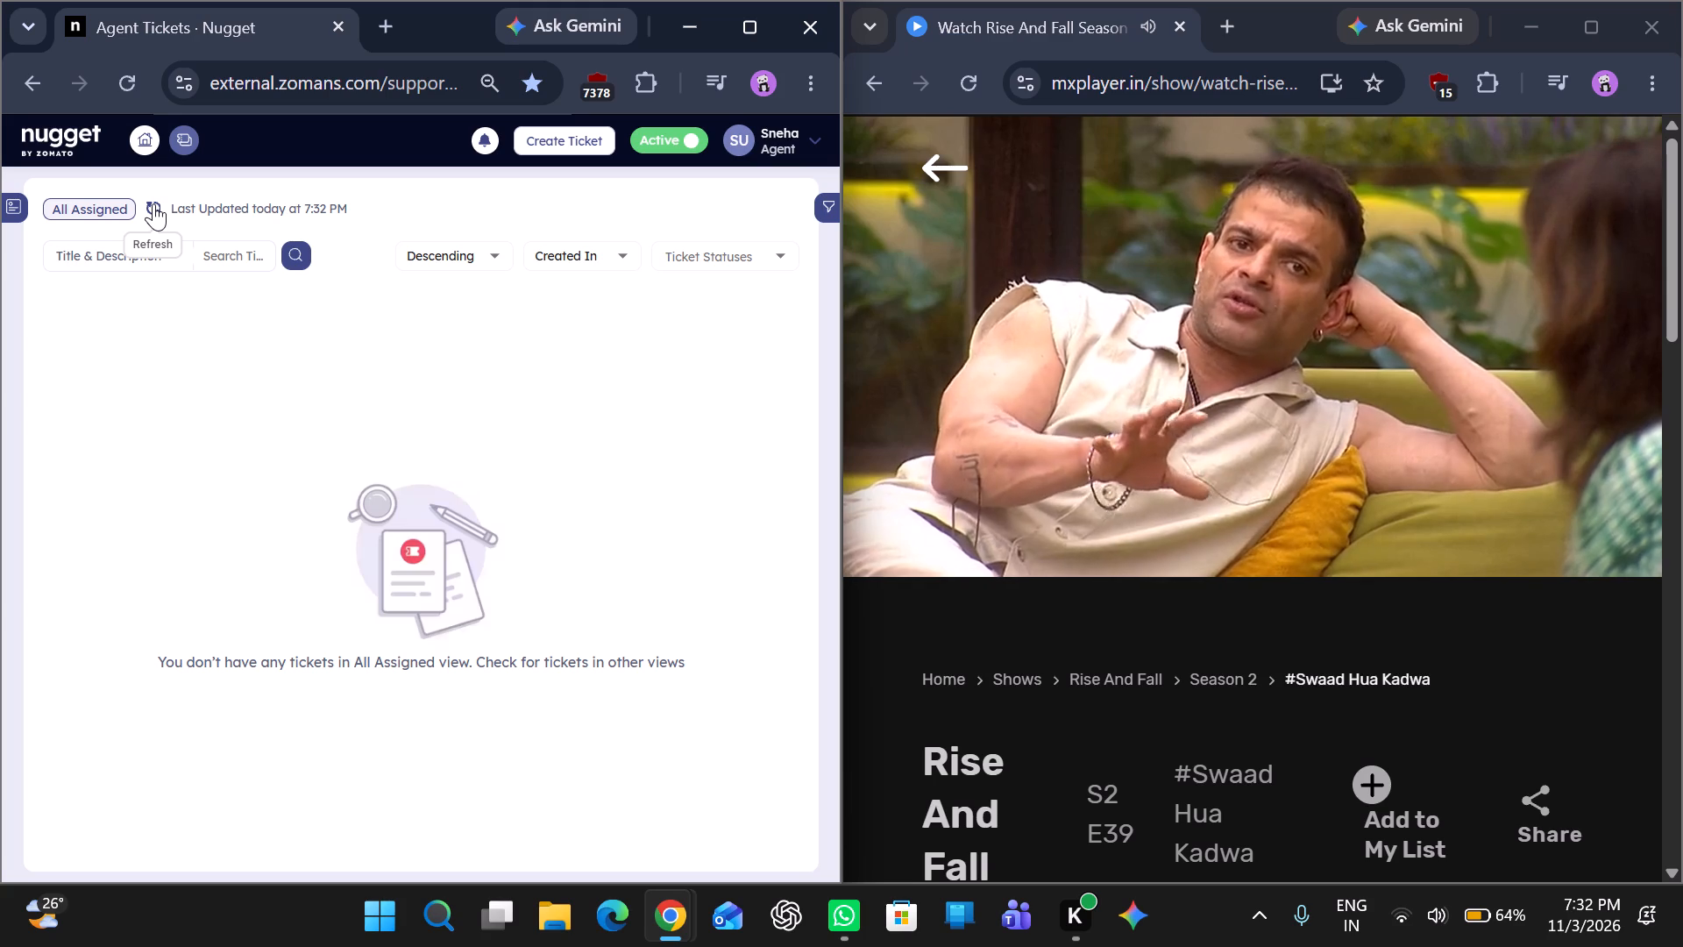
pyautogui.click(153, 203)
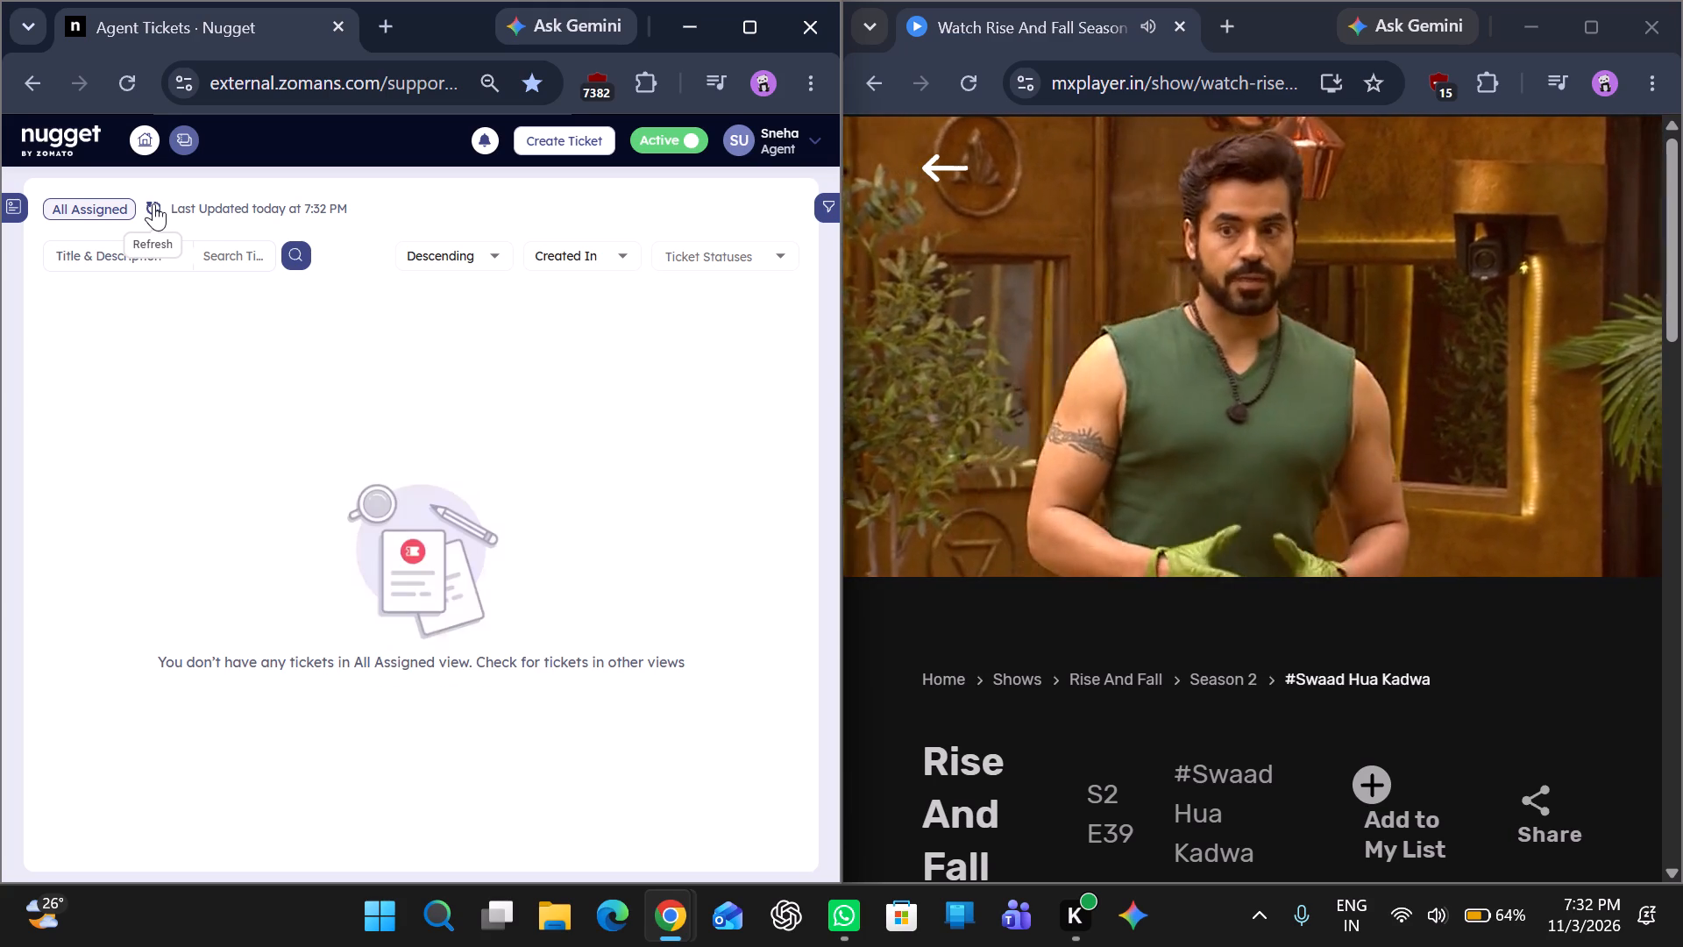
pyautogui.doubleClick(153, 203)
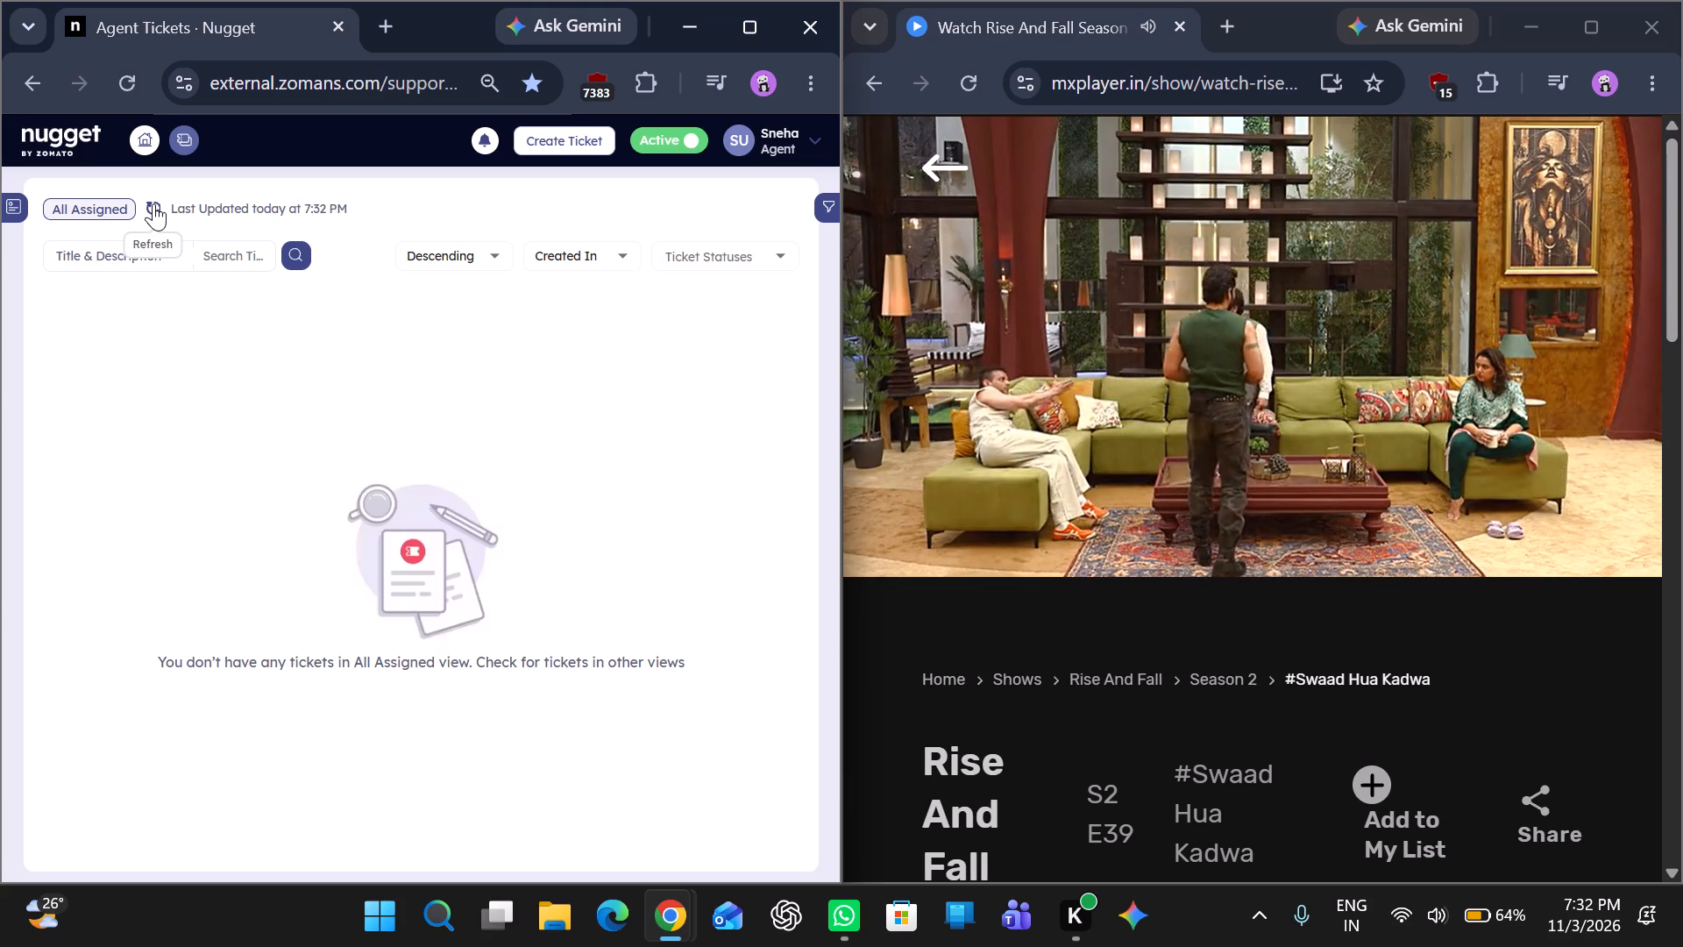
pyautogui.doubleClick(153, 203)
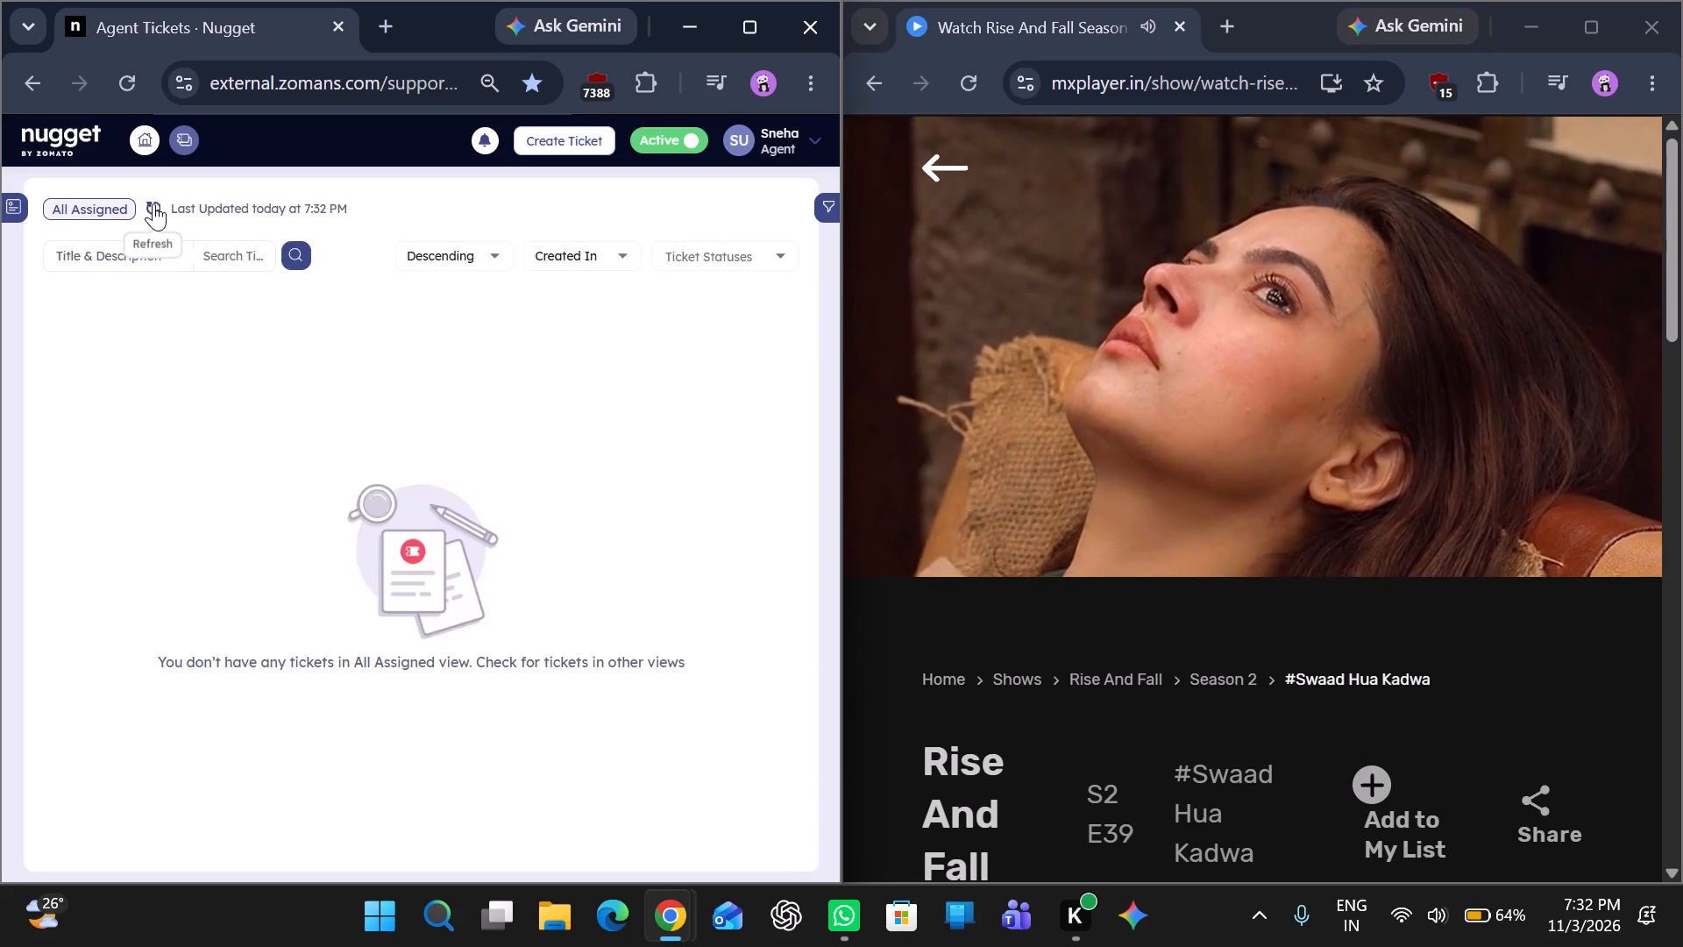
pyautogui.doubleClick(153, 203)
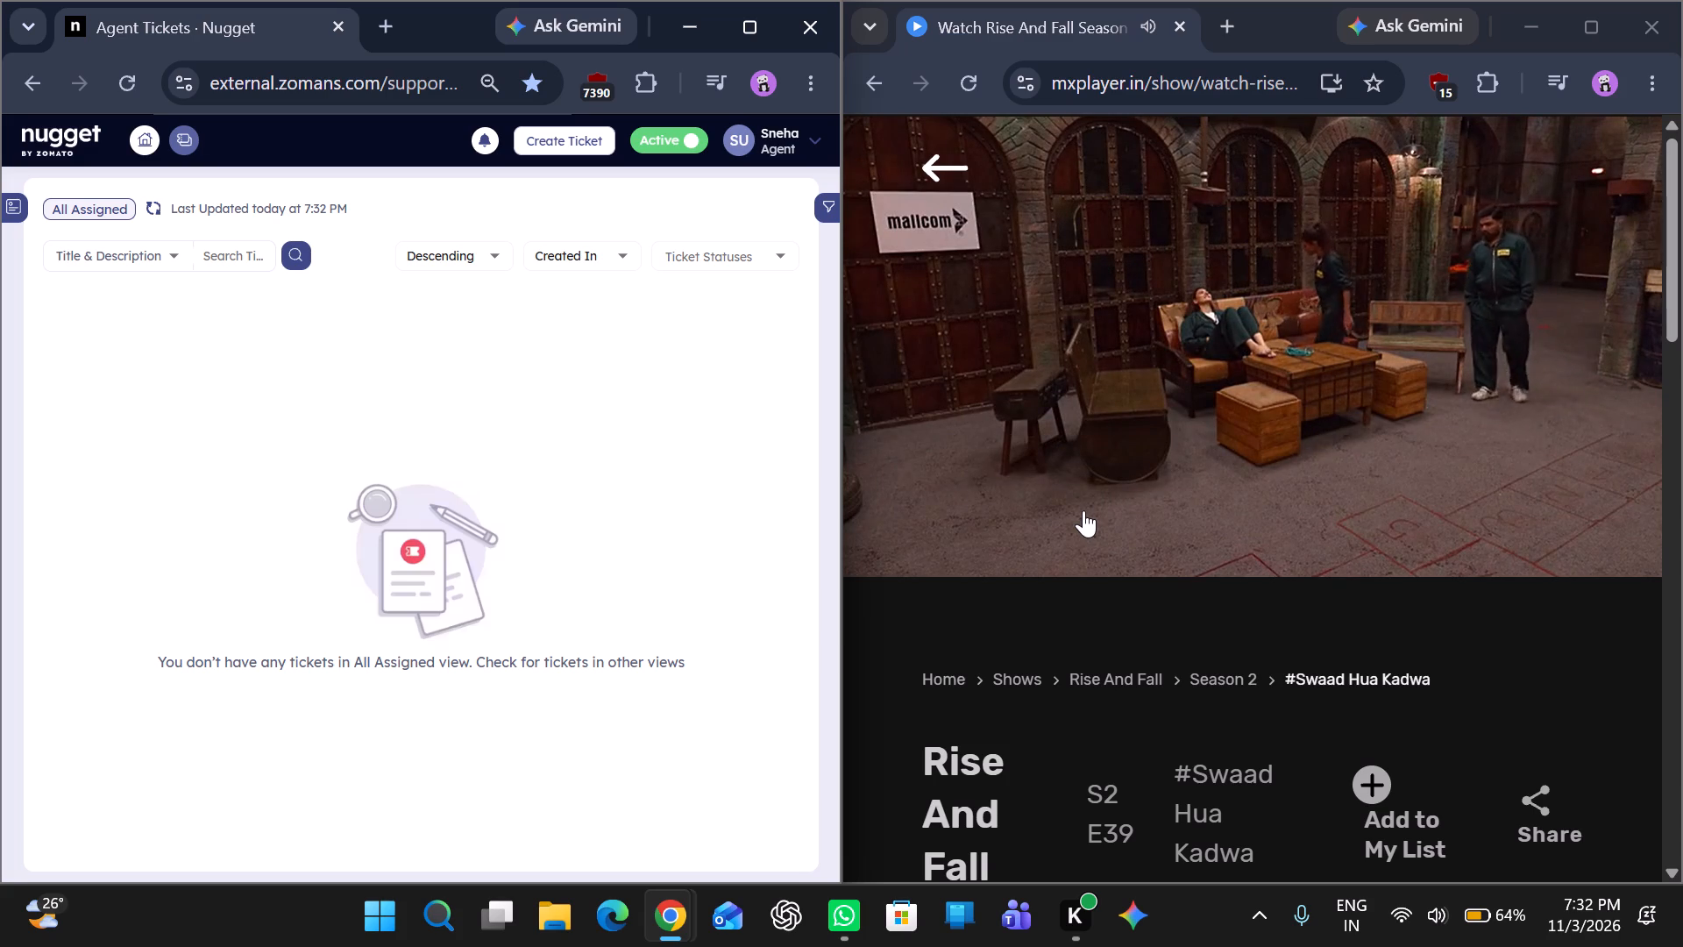
# Switch to the MX Player window and skip the Rise And Fall episode forward in 10-second jumps.
pyautogui.doubleClick(1081, 526)
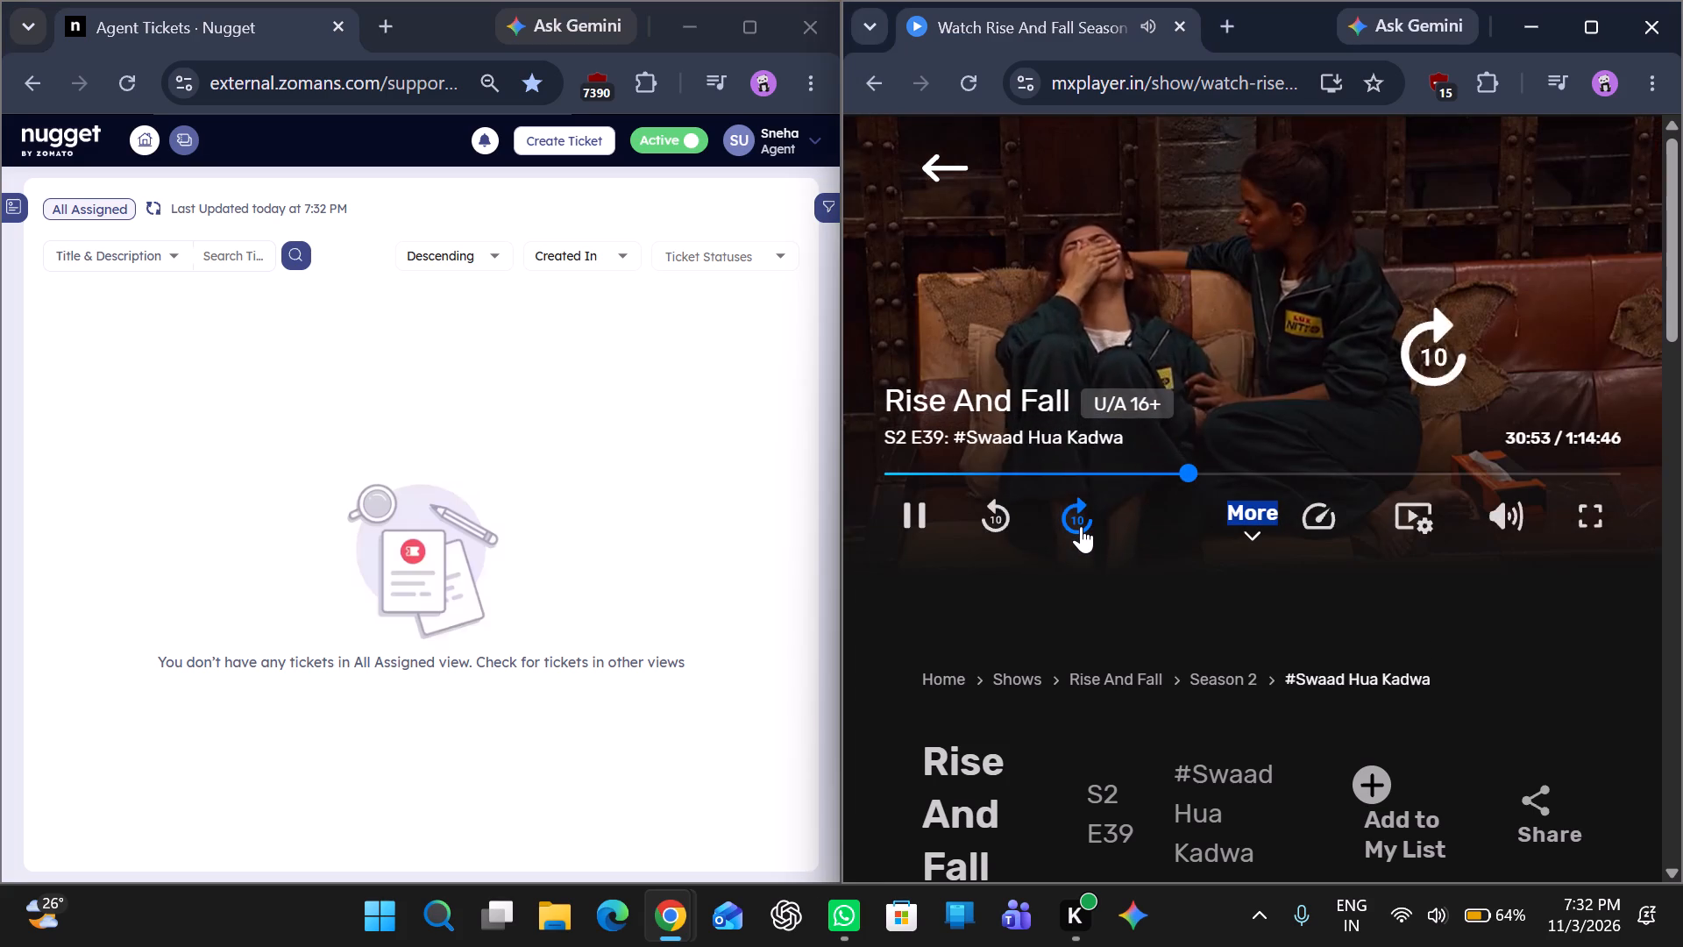
pyautogui.click(1081, 526)
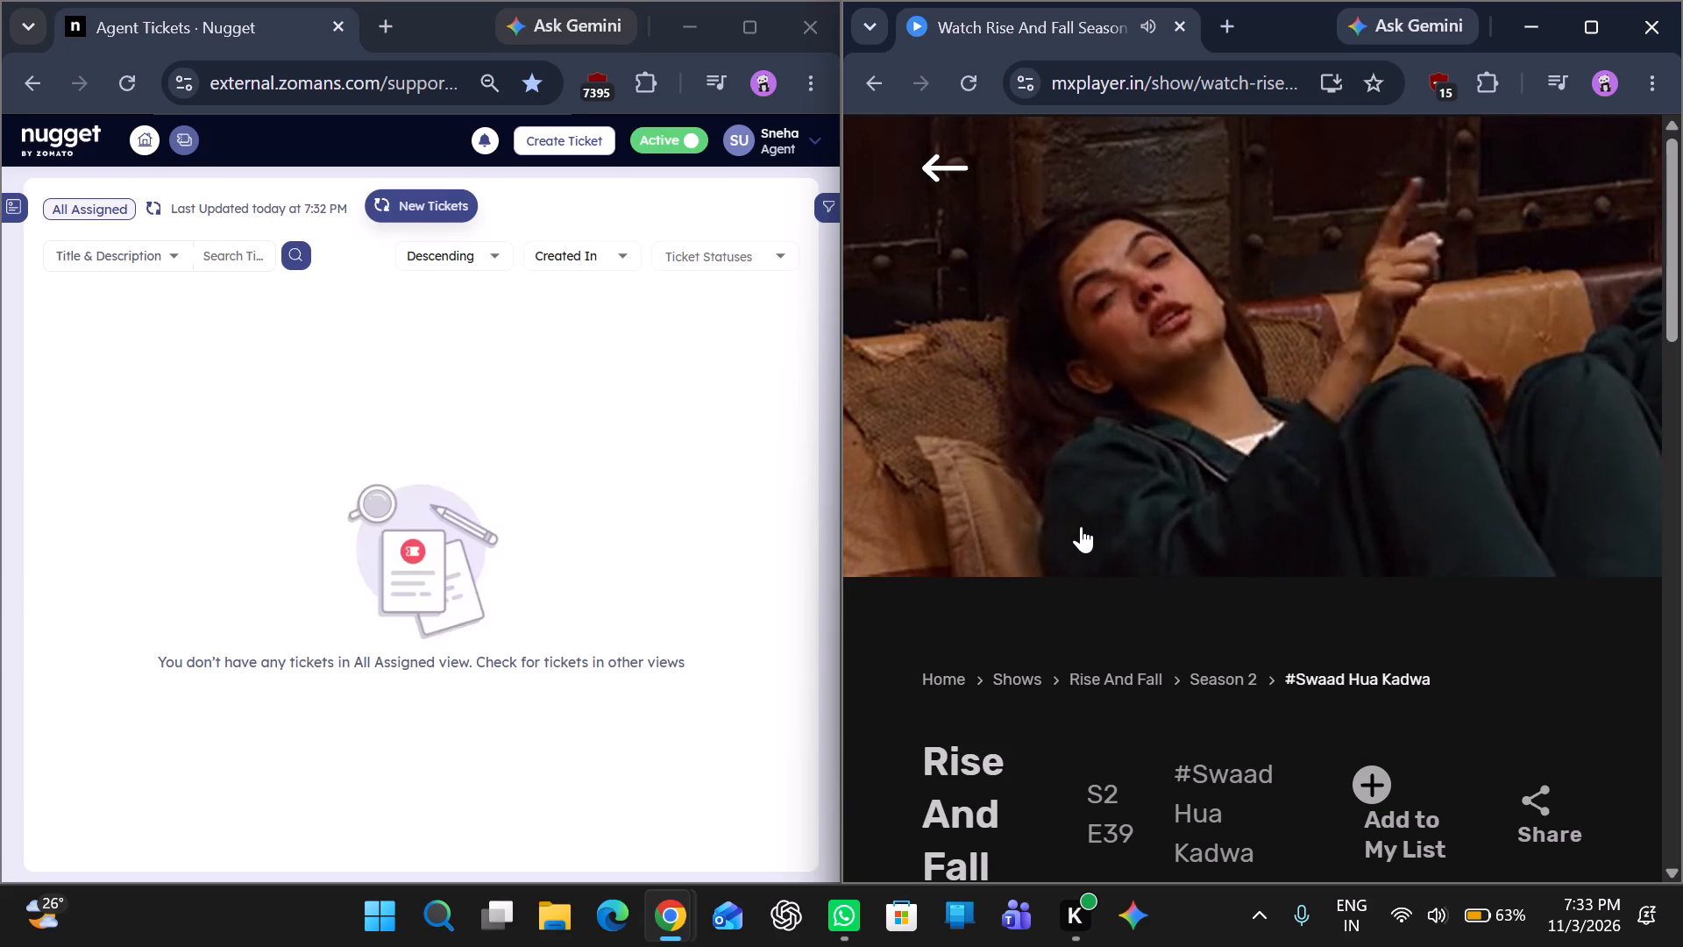
pyautogui.doubleClick(1081, 526)
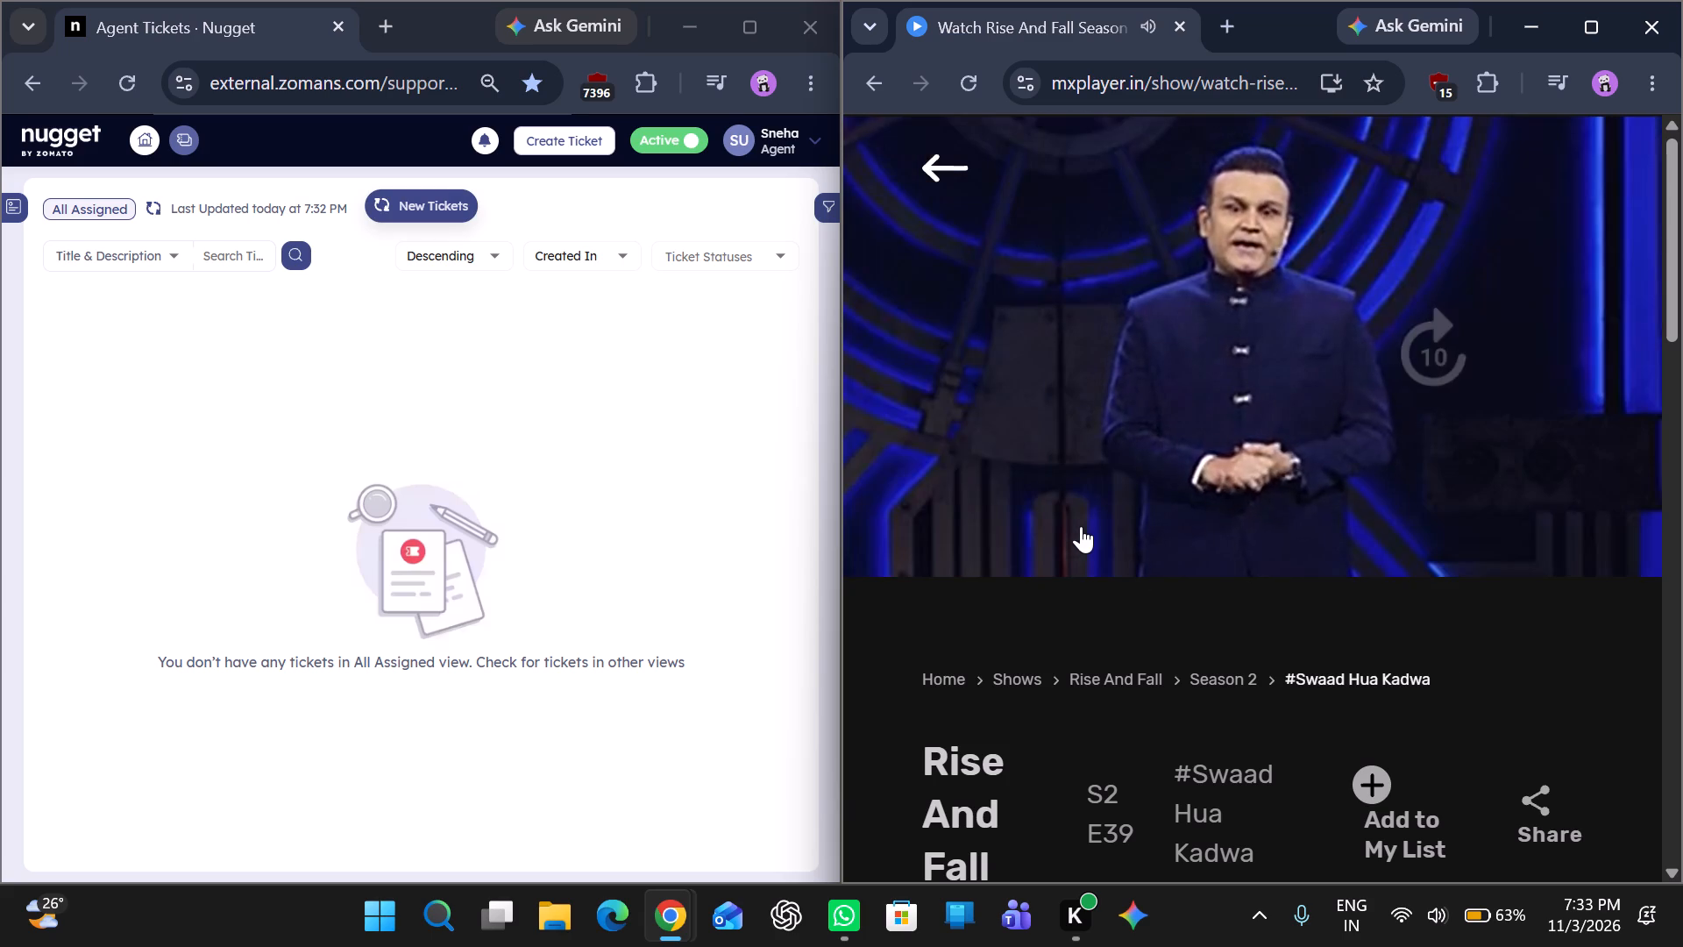
# Load the new tickets in Nugget's All Assigned view and refresh the list to check for QC tickets.
pyautogui.click(384, 202)
pyautogui.doubleClick(313, 362)
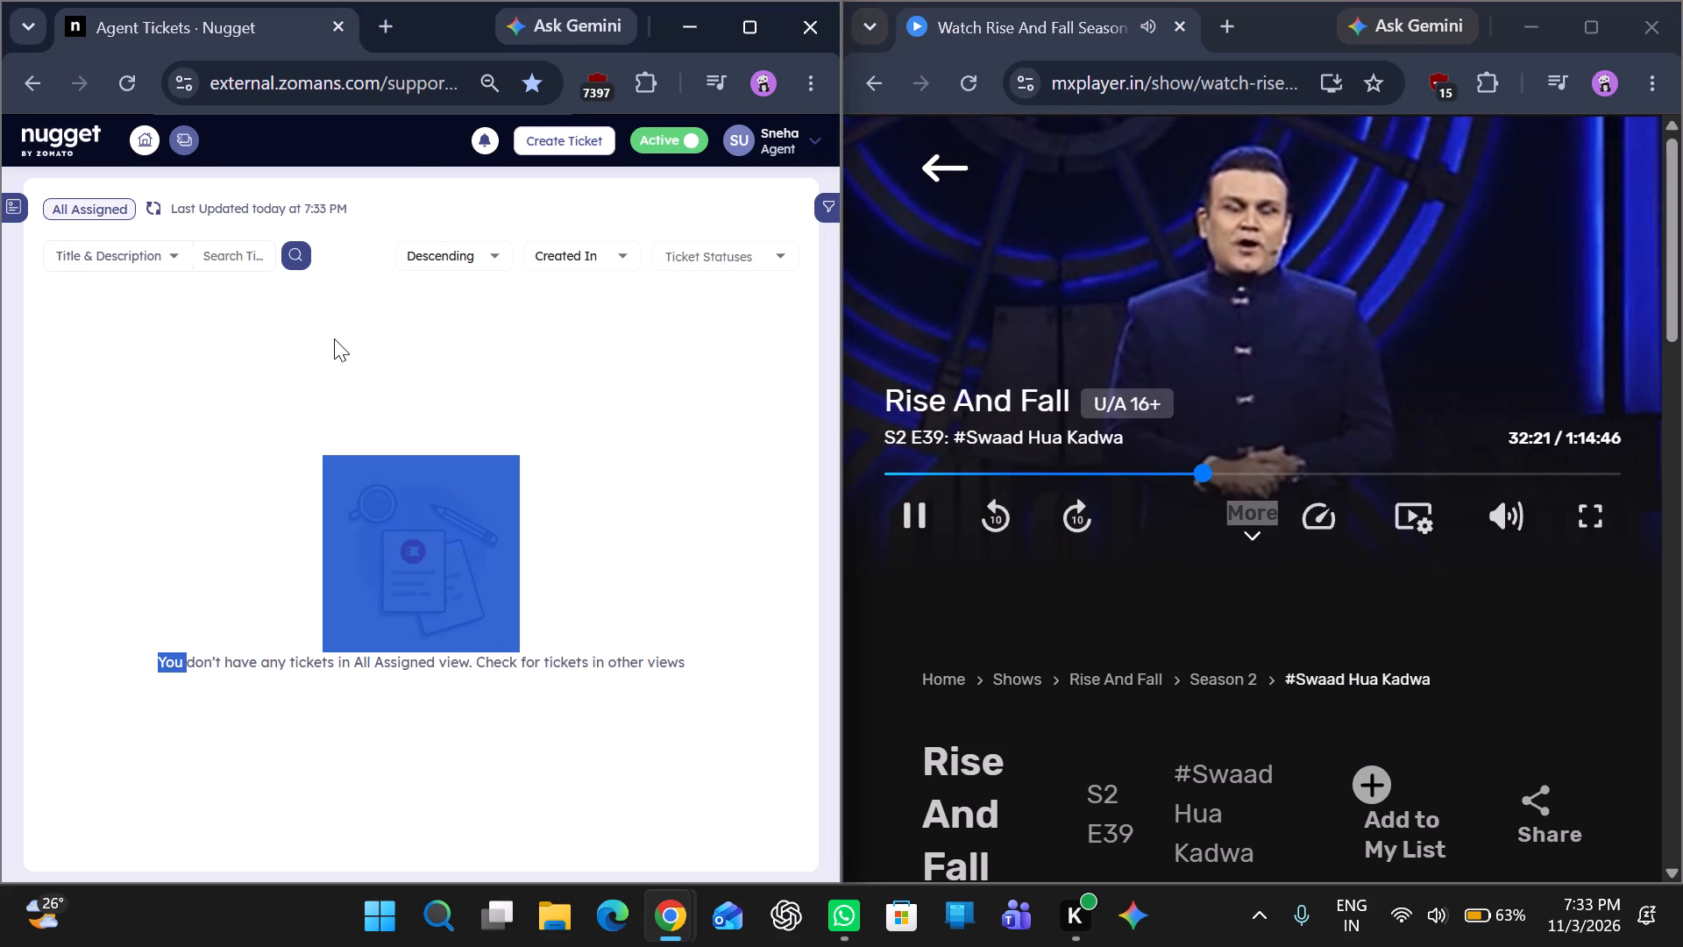
pyautogui.click(147, 208)
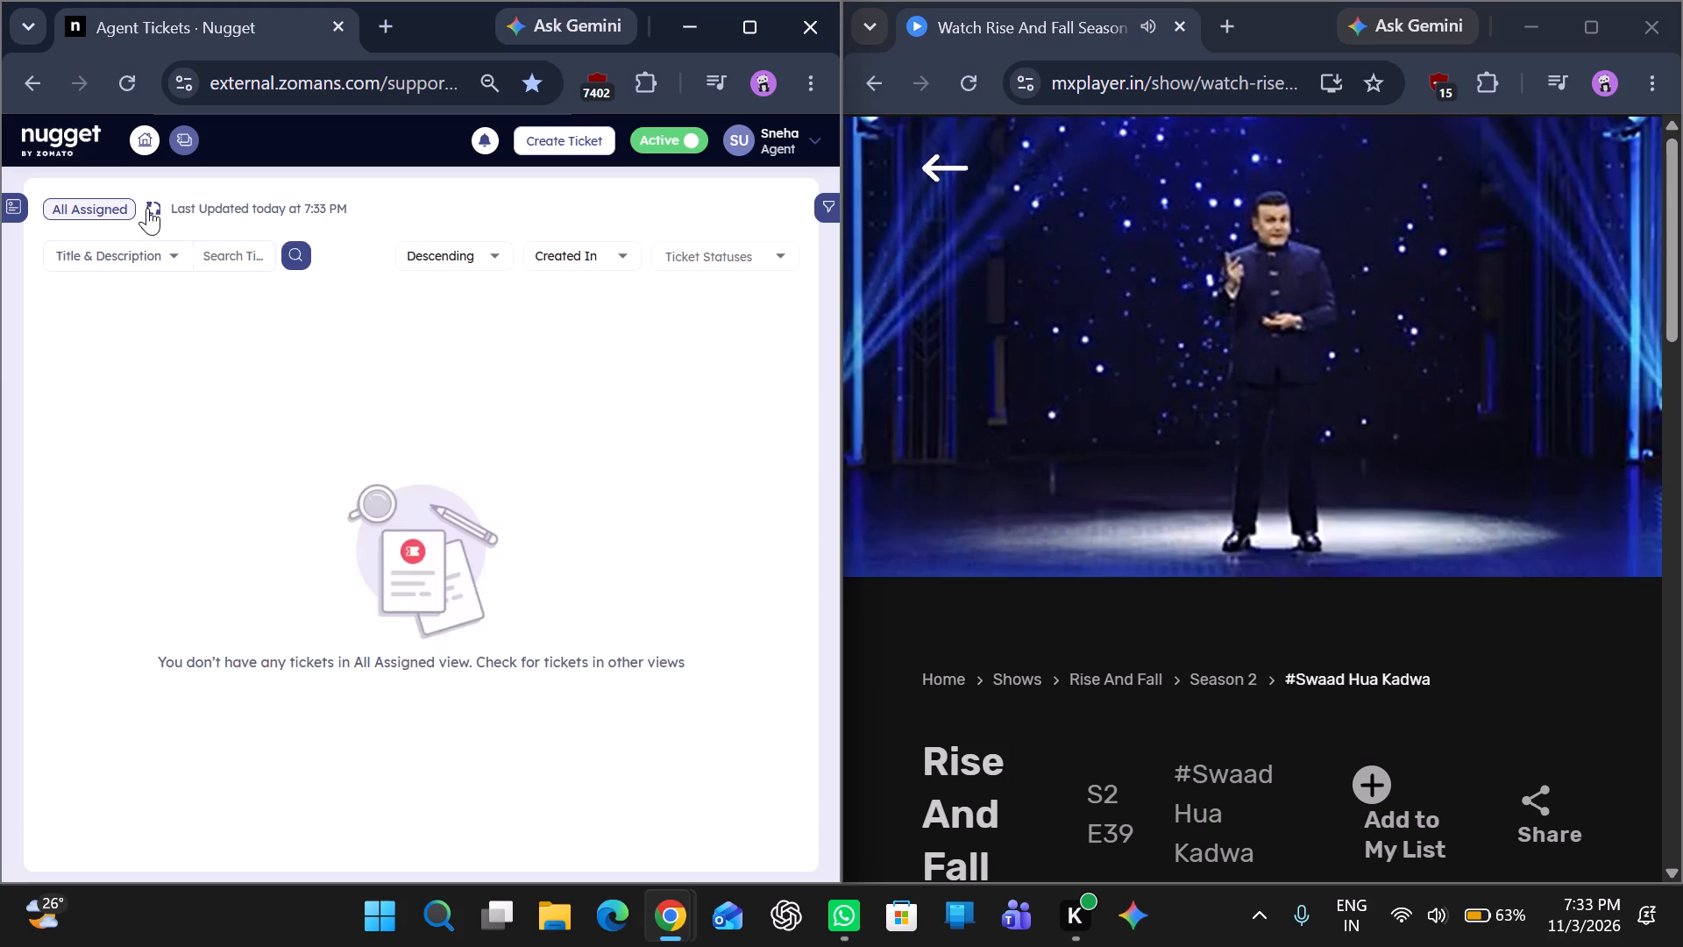
pyautogui.click(147, 208)
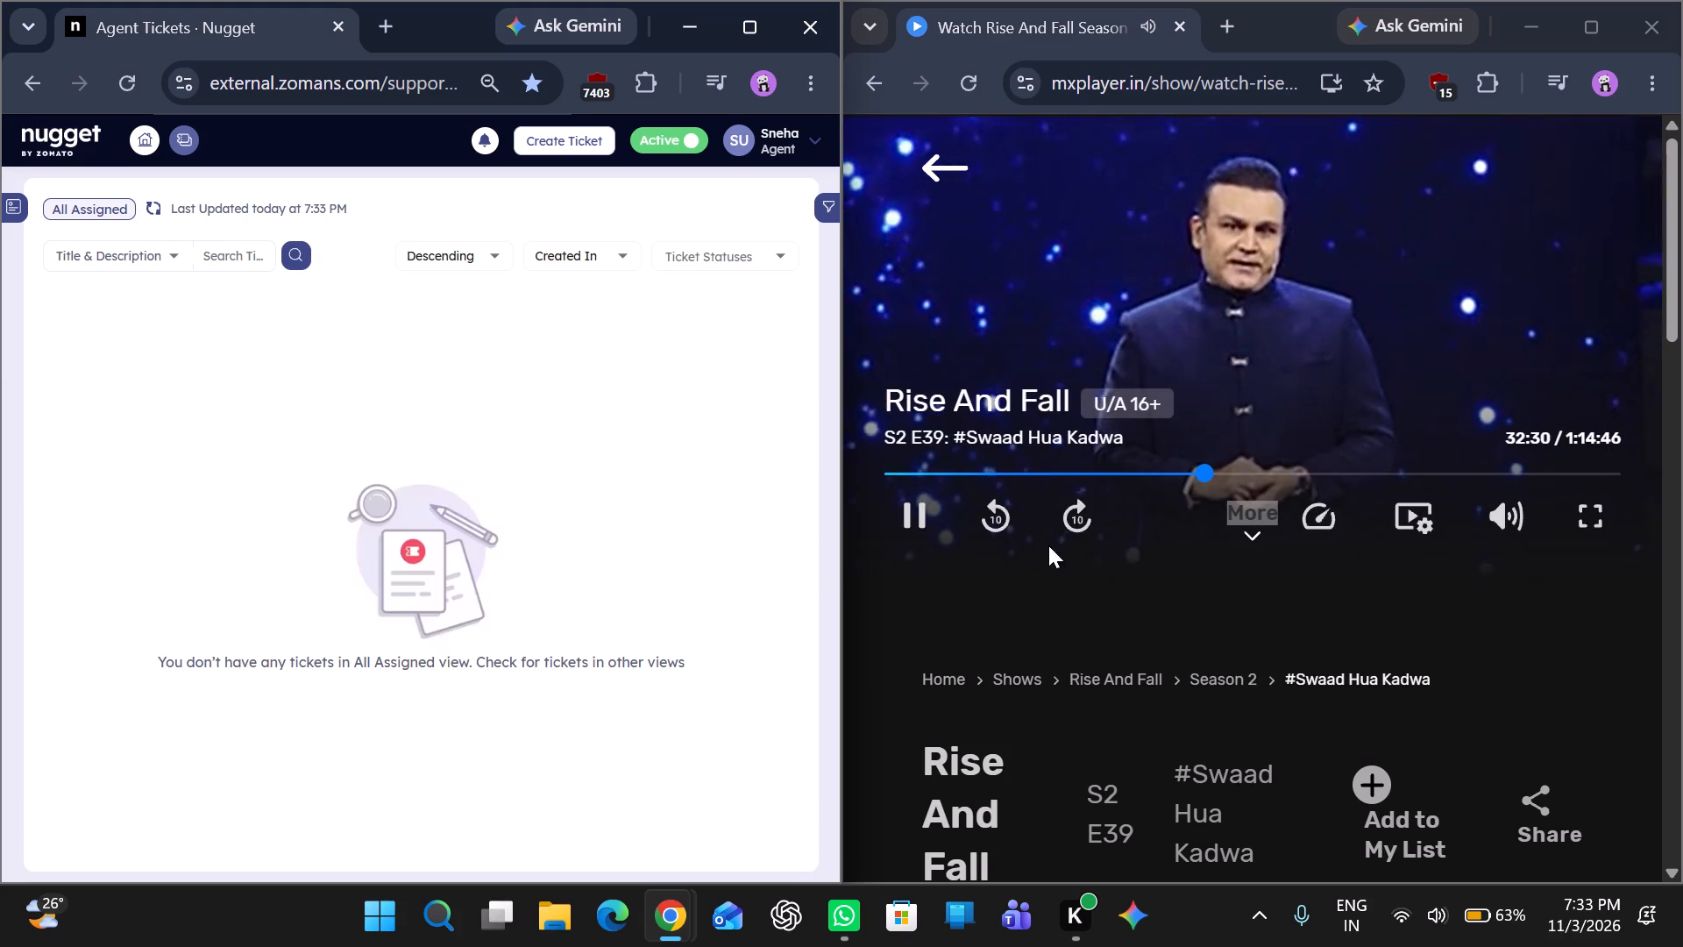
# Skip the Rise And Fall episode in MX Player forward in further 10-second jumps.
pyautogui.doubleClick(1077, 511)
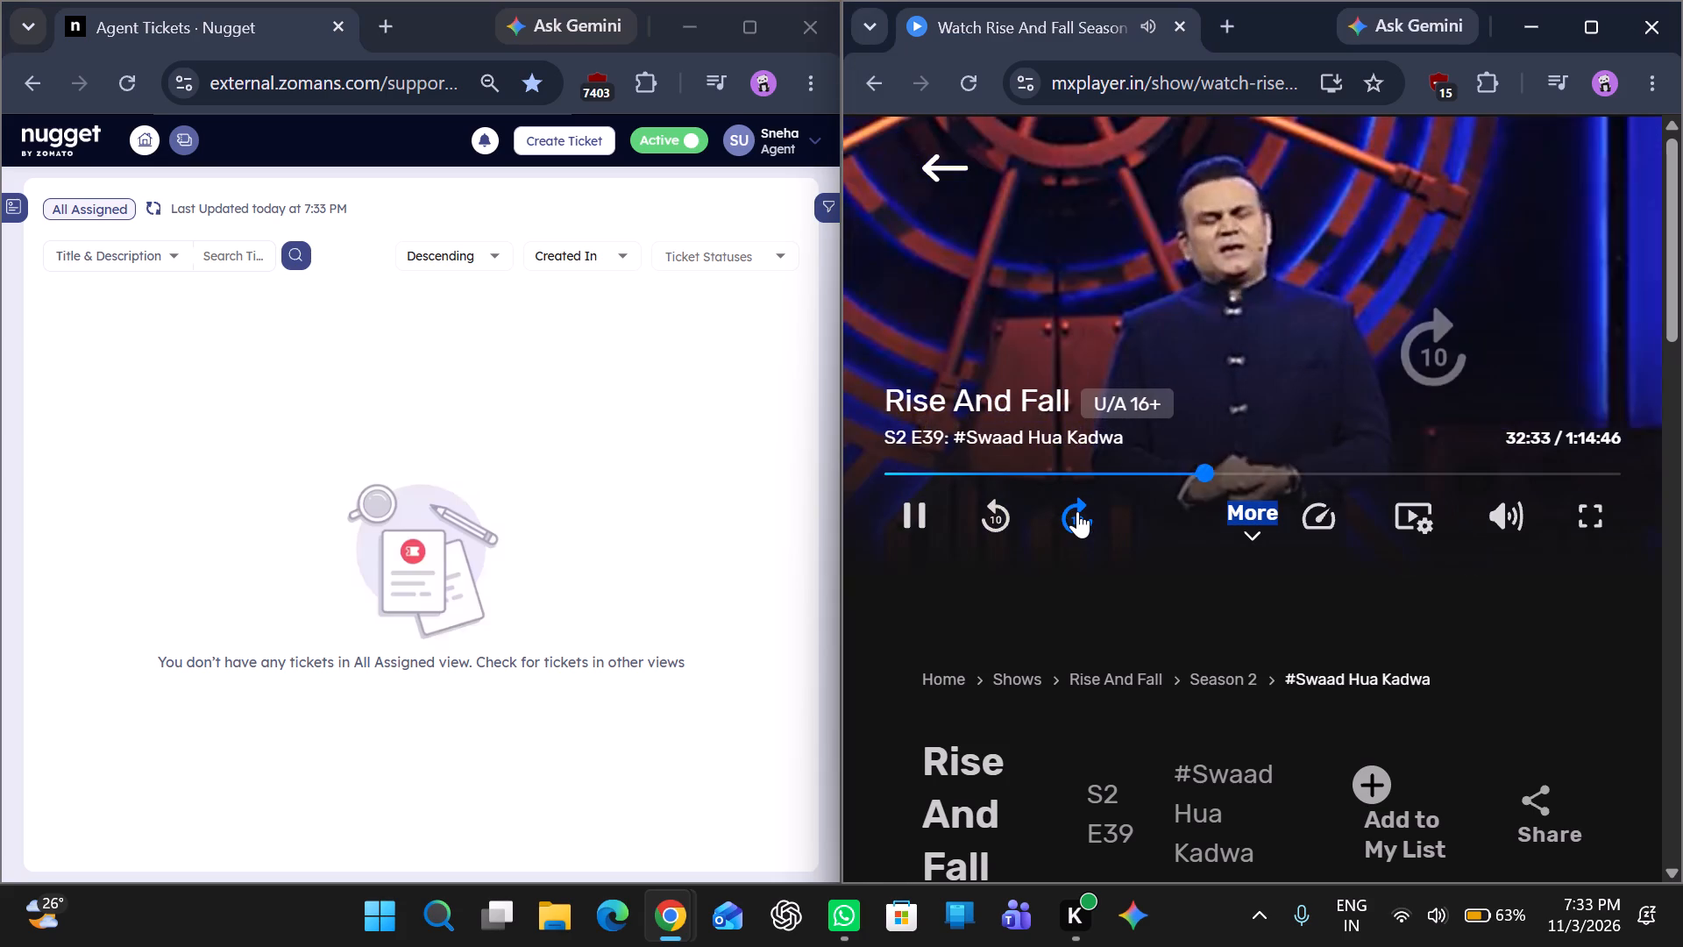
pyautogui.click(1077, 511)
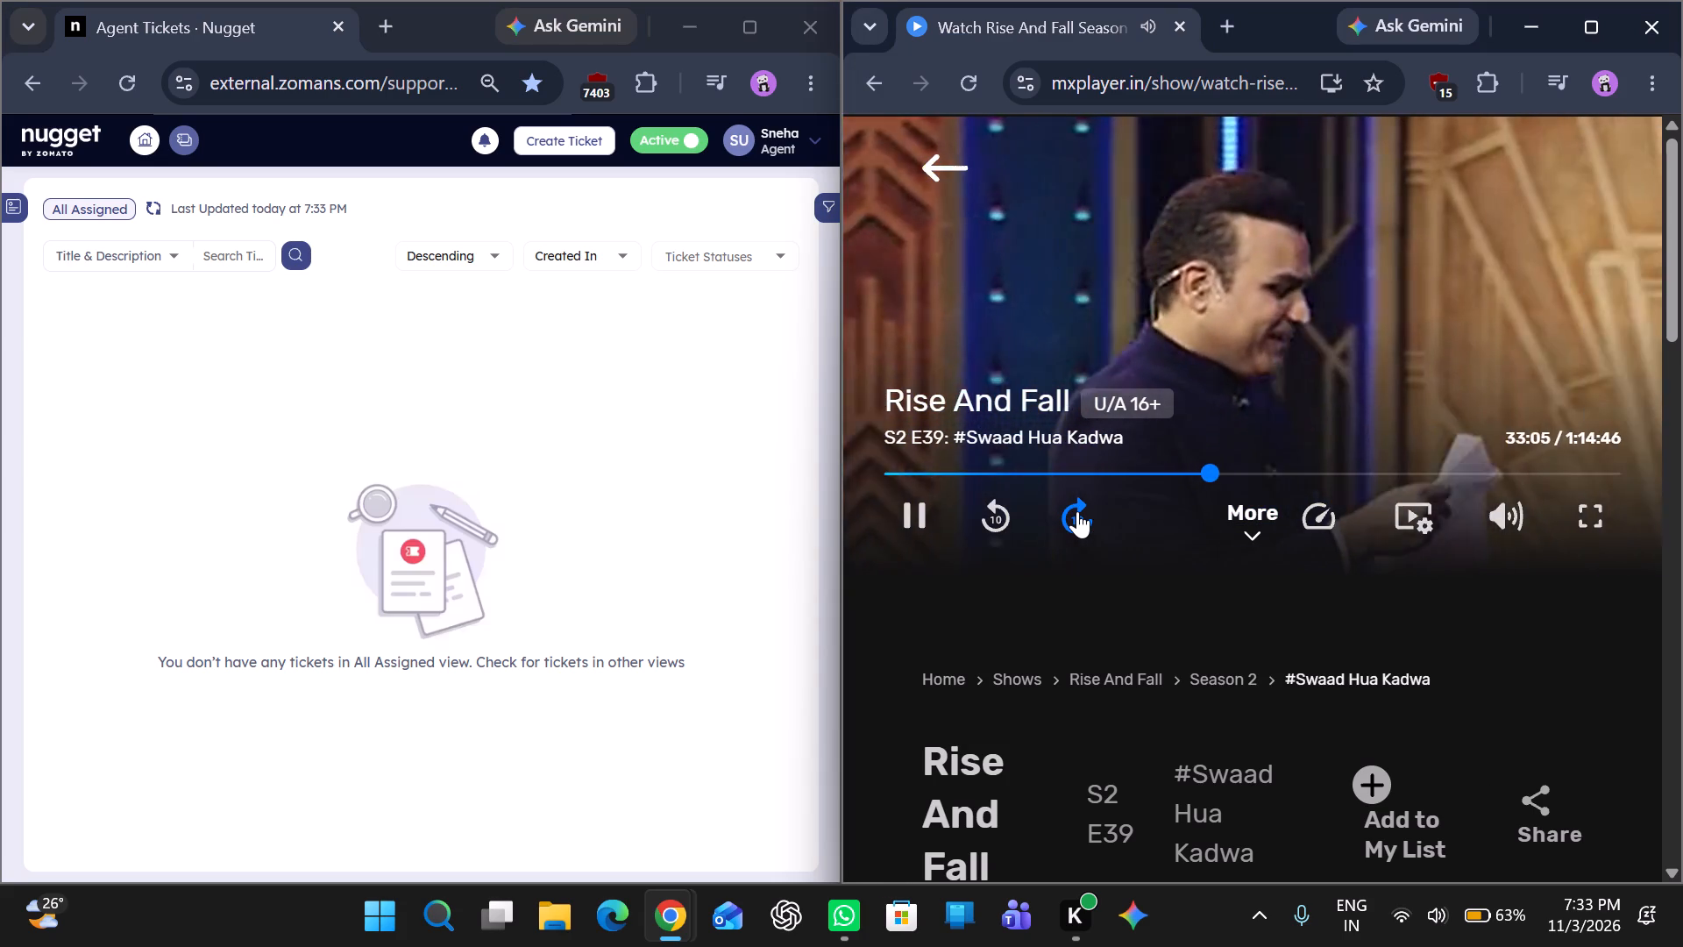
pyautogui.click(1077, 511)
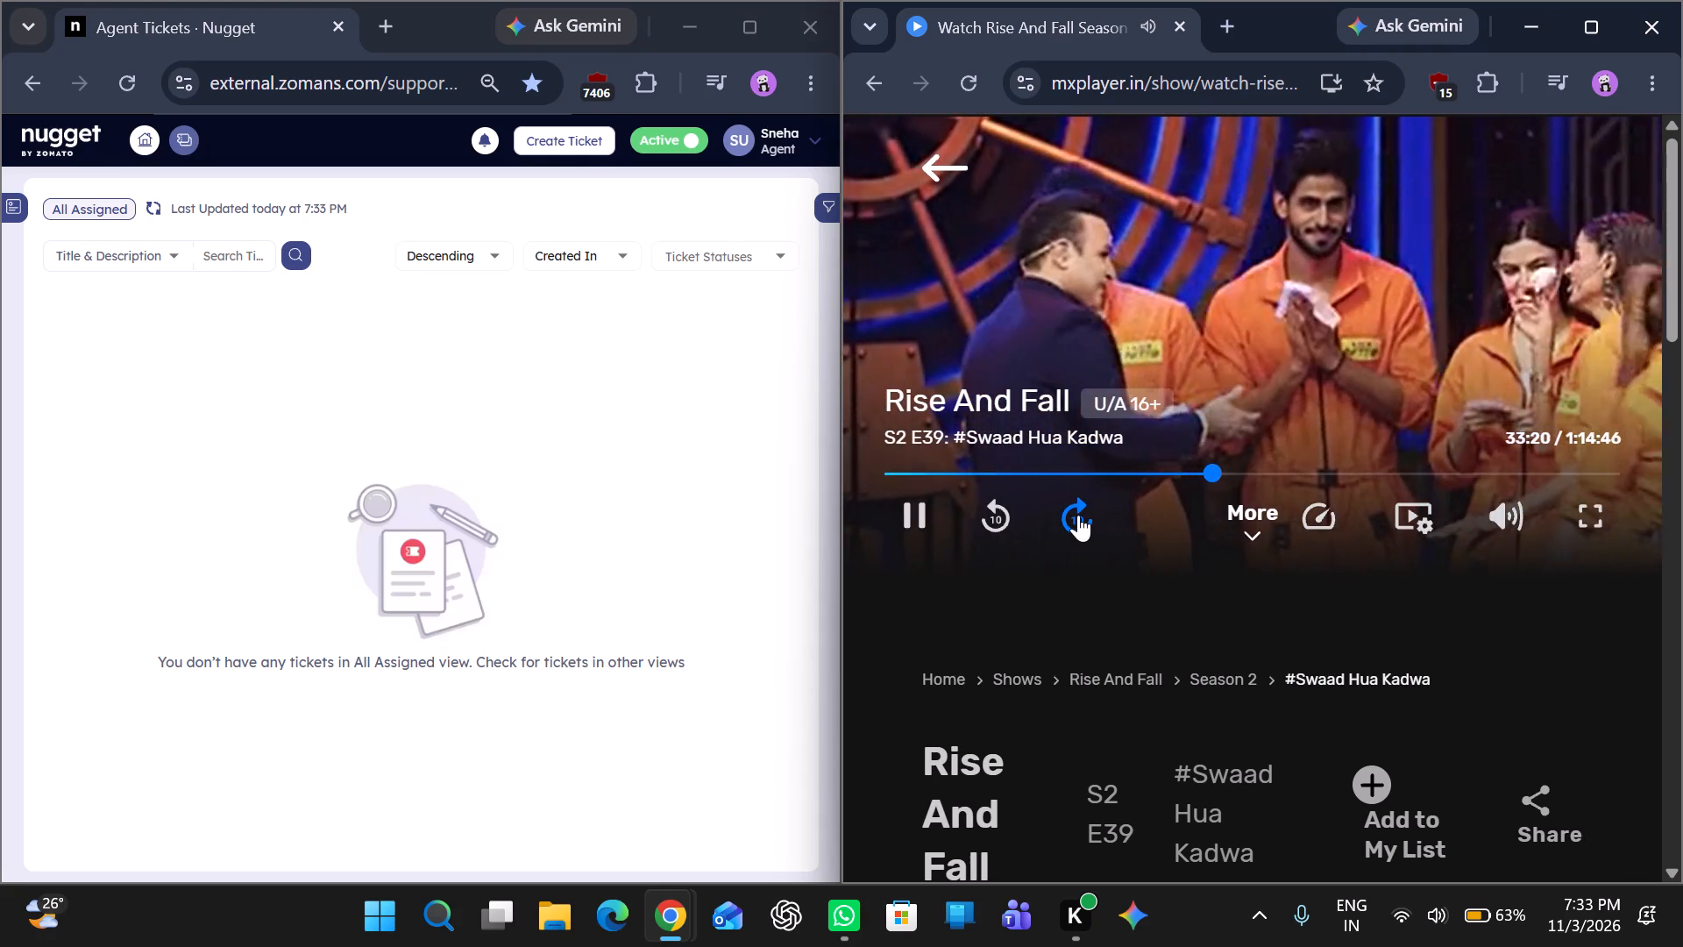
# Skip the Rise And Fall episode forward another 10 seconds.
pyautogui.click(1078, 515)
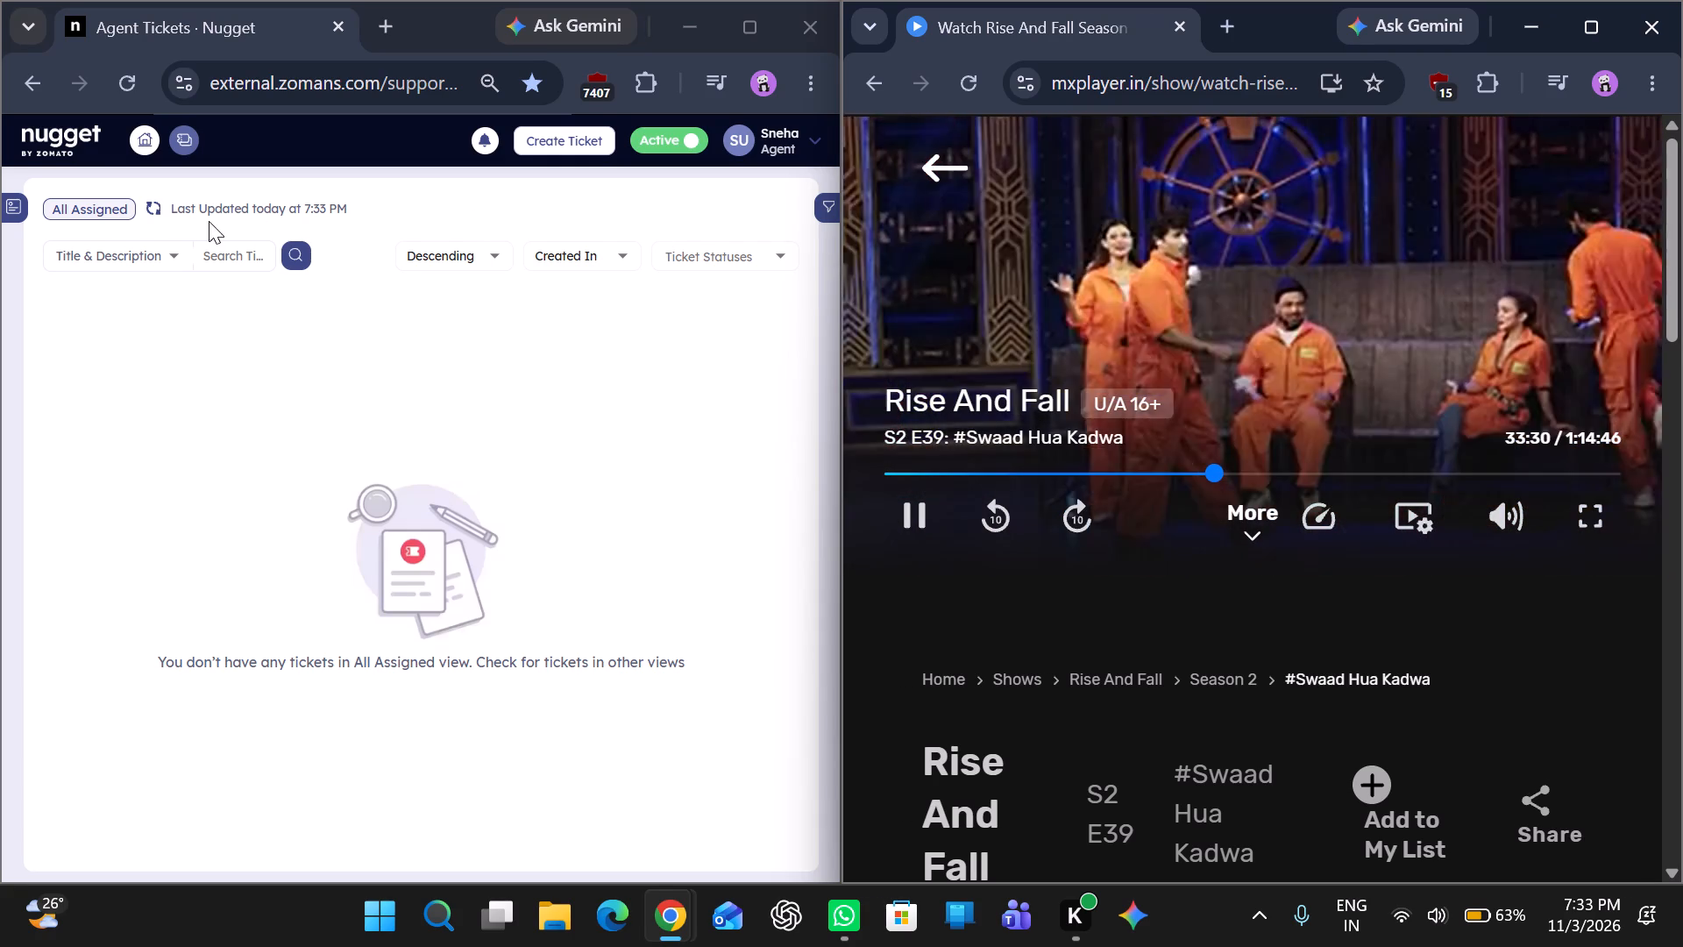
# Refresh Nugget's All Assigned list, open the new QC ticket and follow its onboarding form link.
pyautogui.click(152, 206)
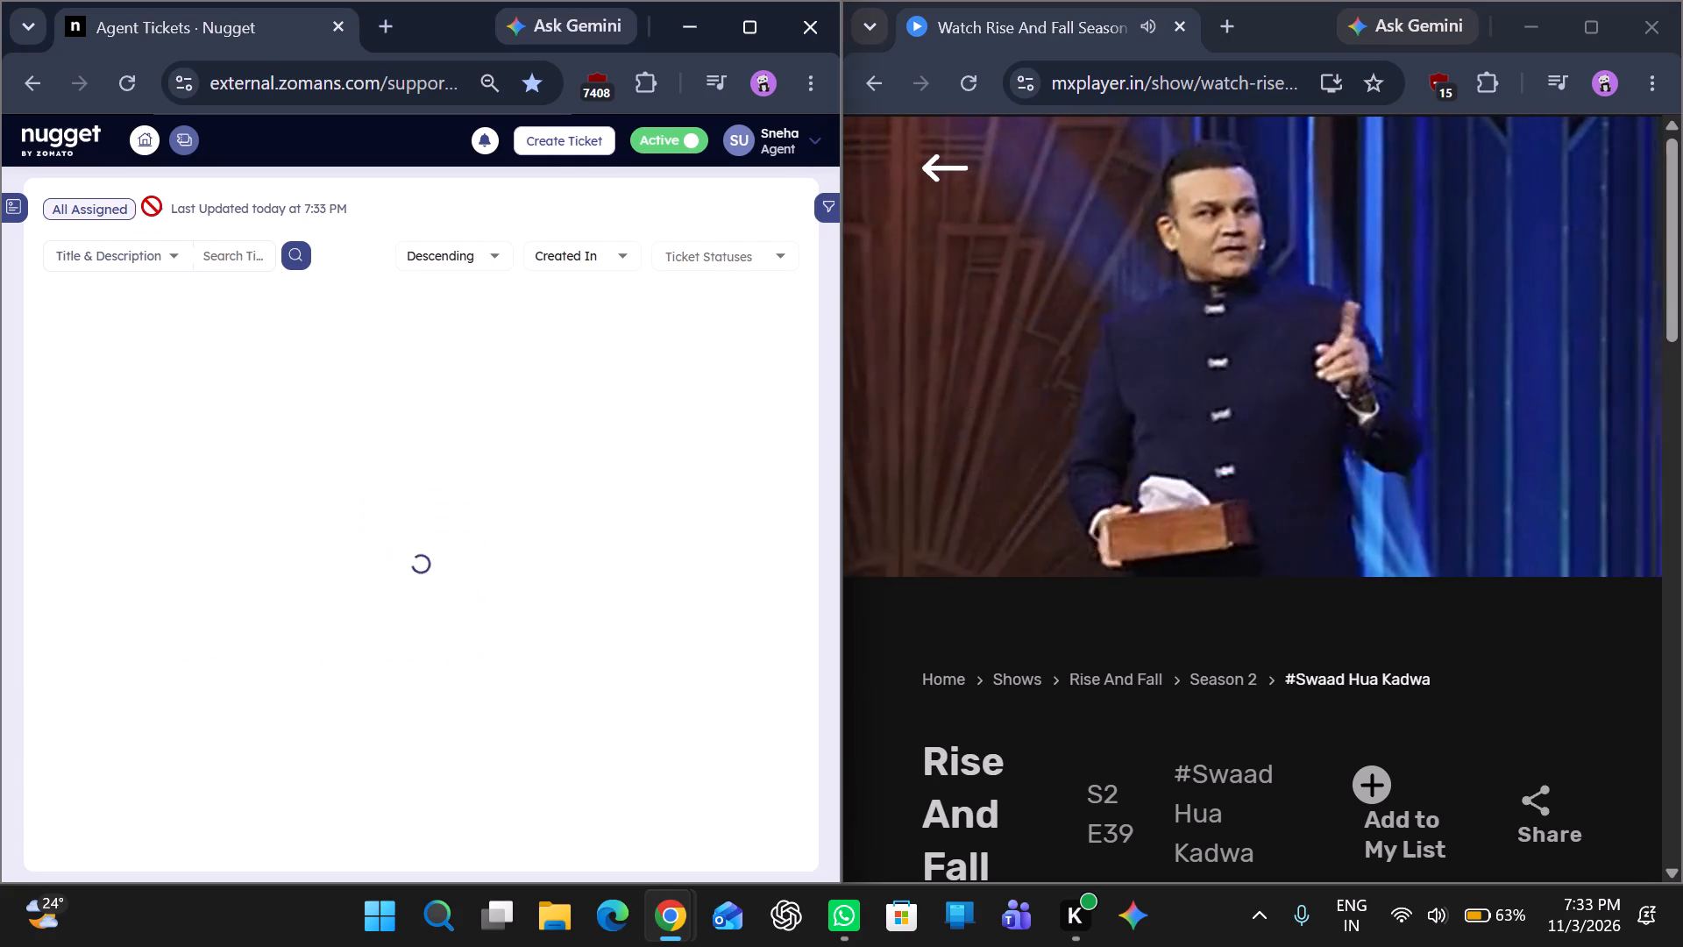
pyautogui.click(165, 363)
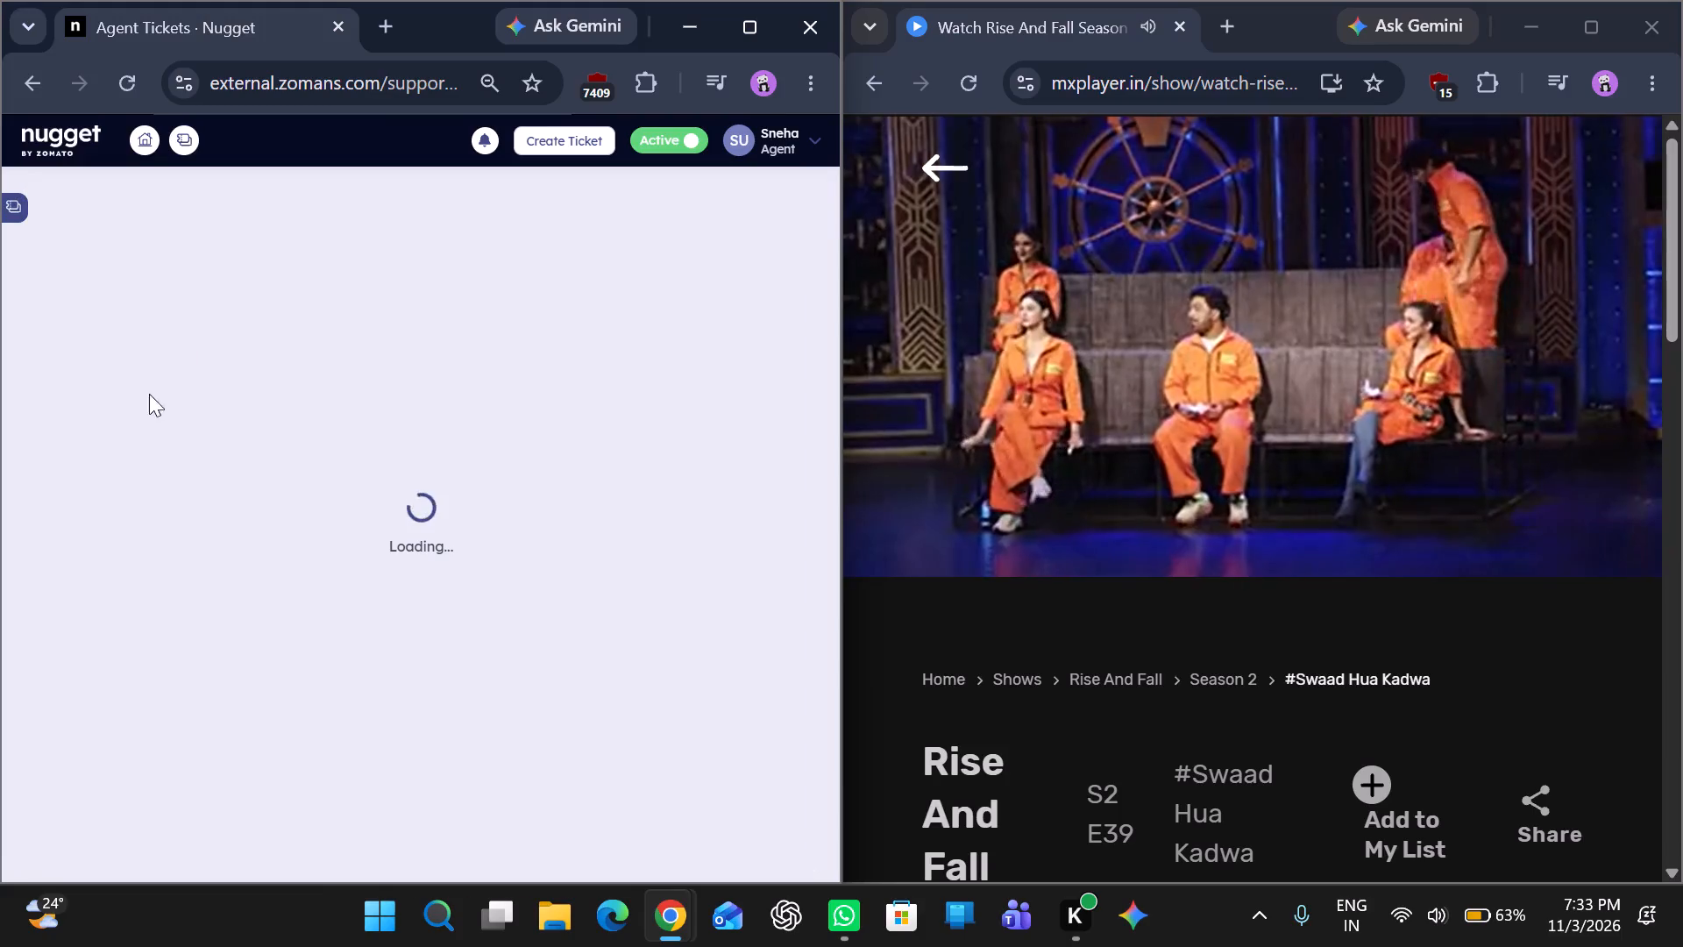
pyautogui.tripleClick(206, 548)
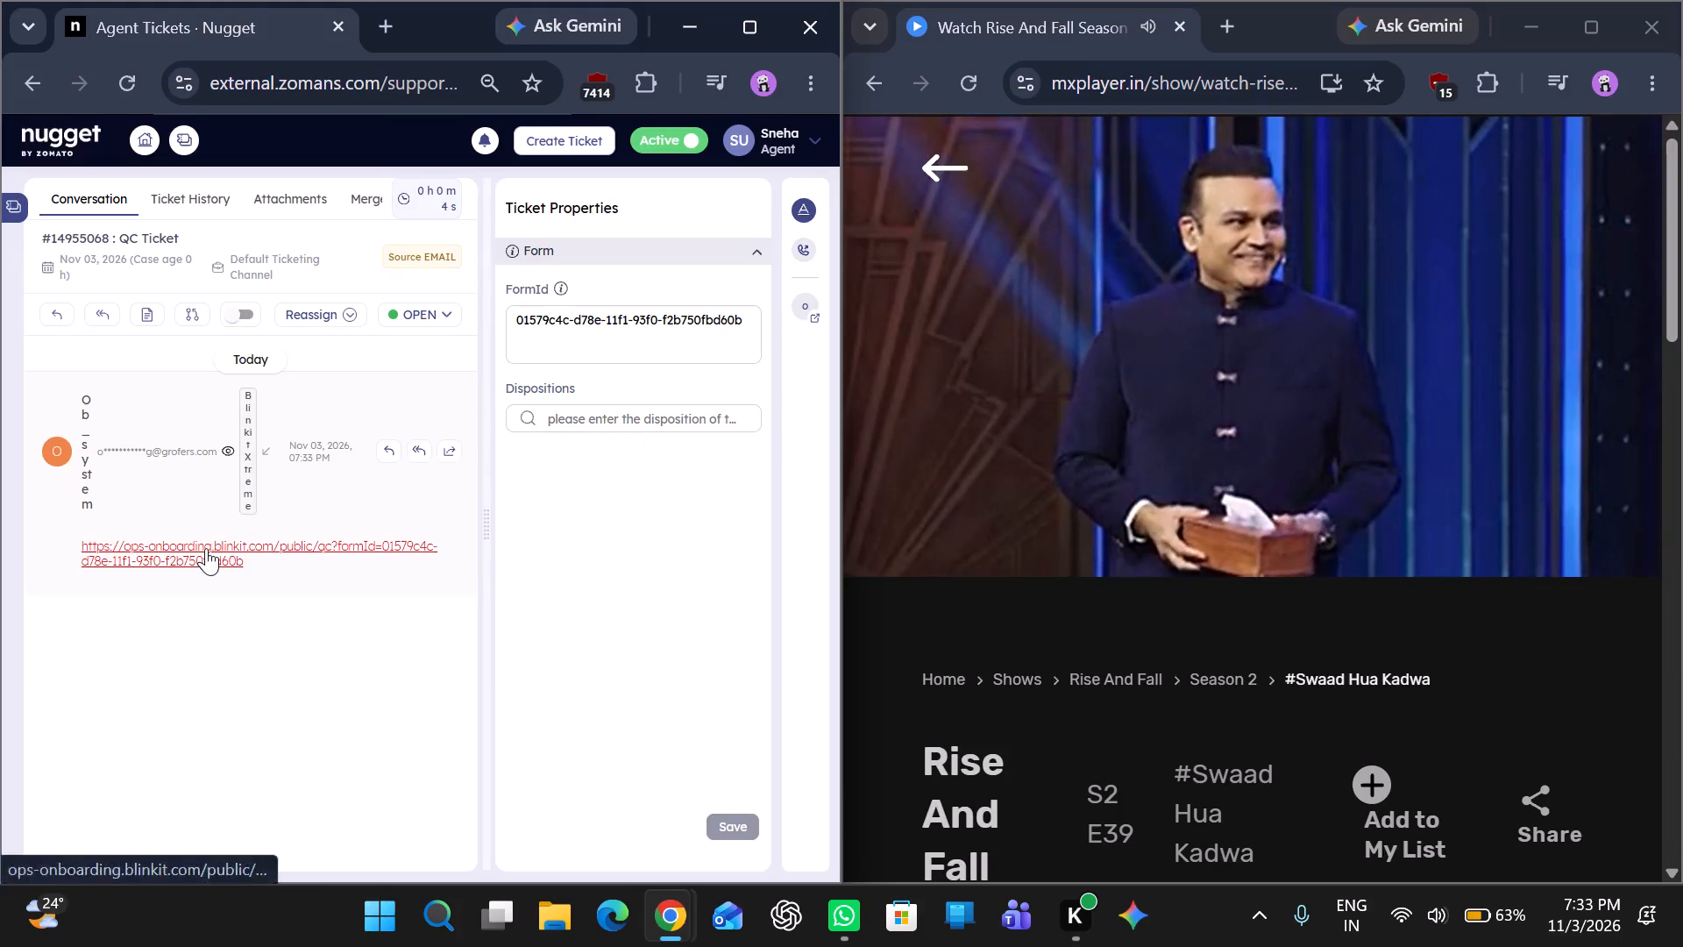
pyautogui.doubleClick(206, 548)
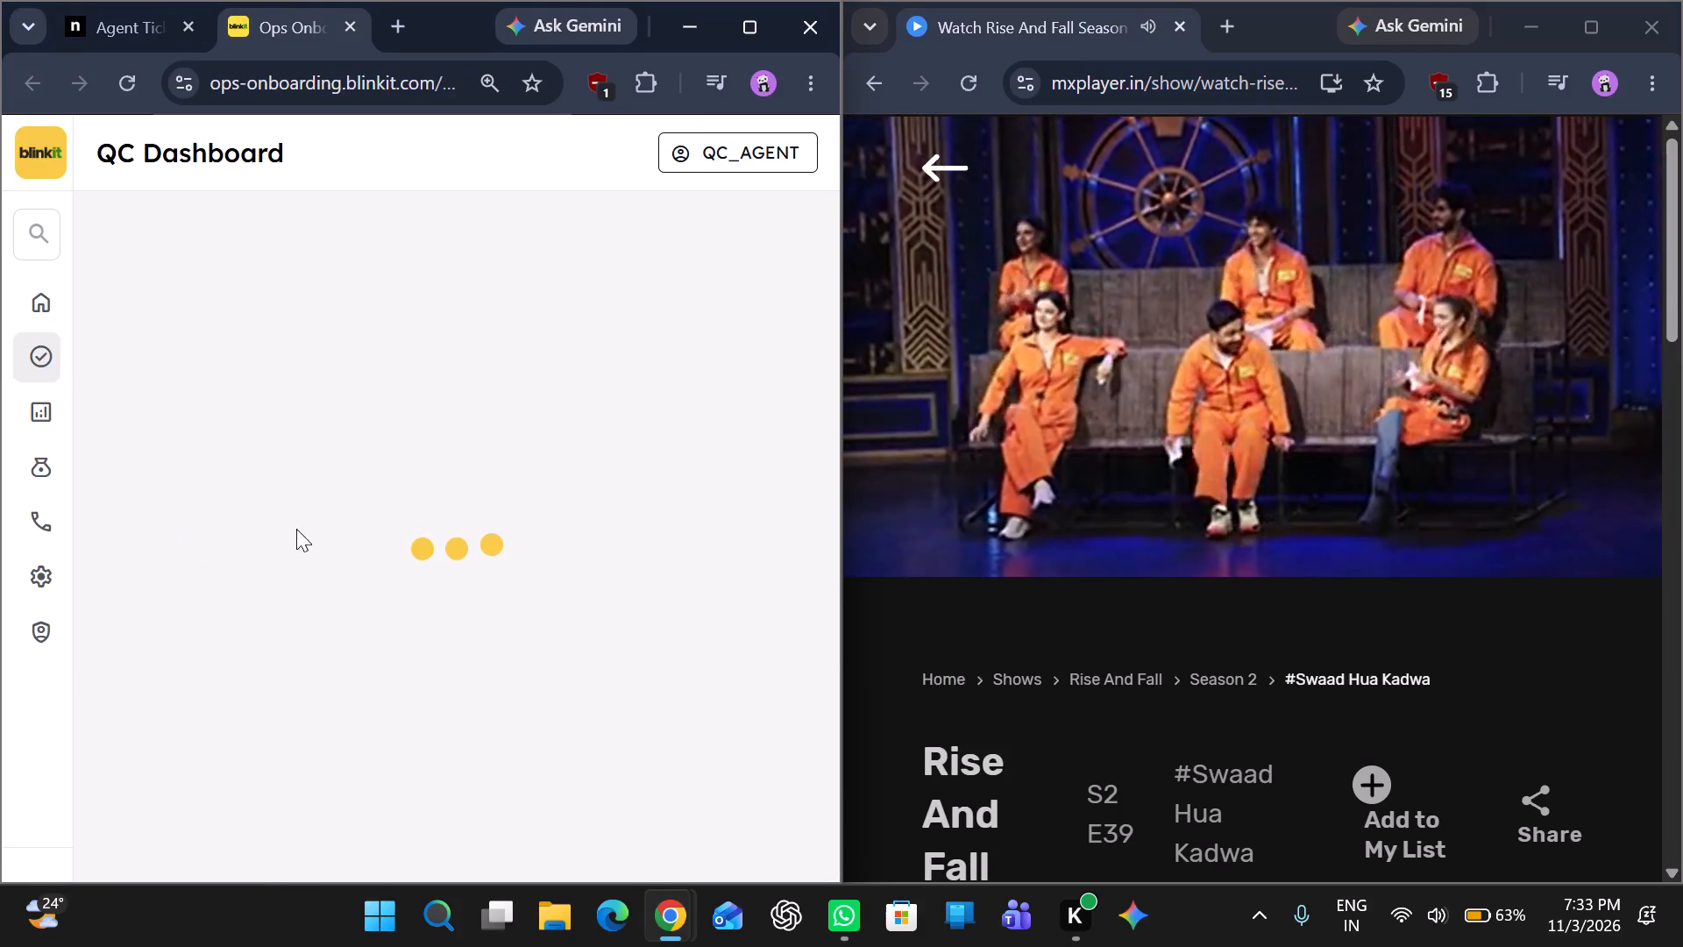
# Reject the selfie in the onboarding form with the reason Wearing headphones.
pyautogui.scroll(-5, 540, 477)
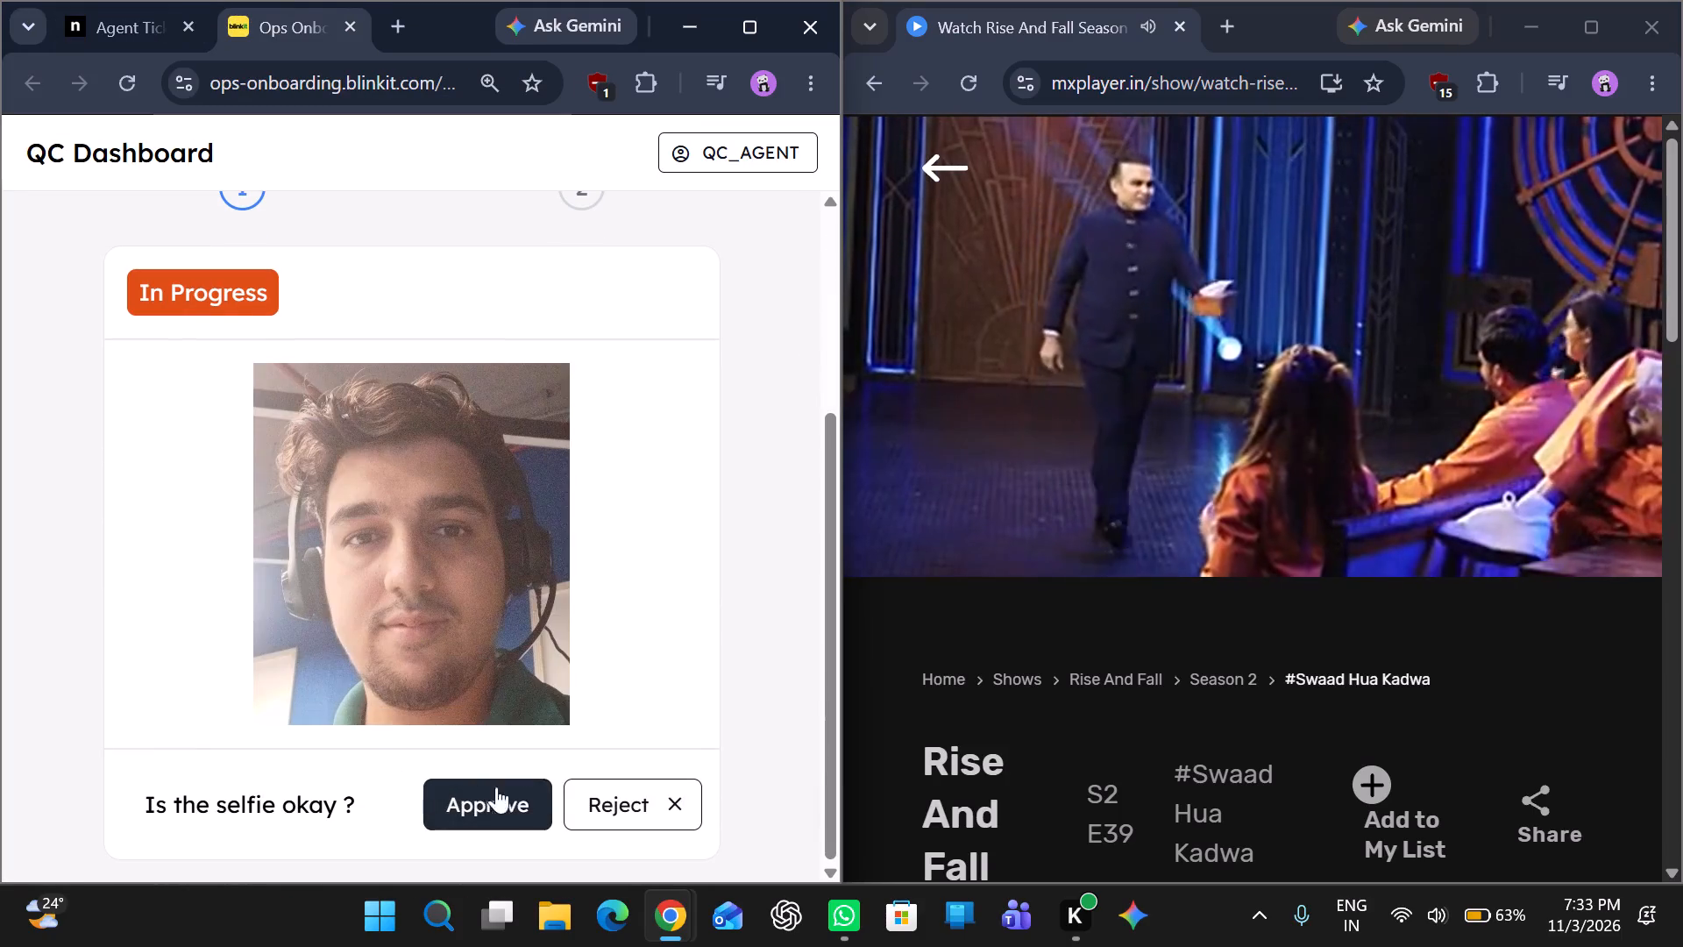
pyautogui.click(607, 794)
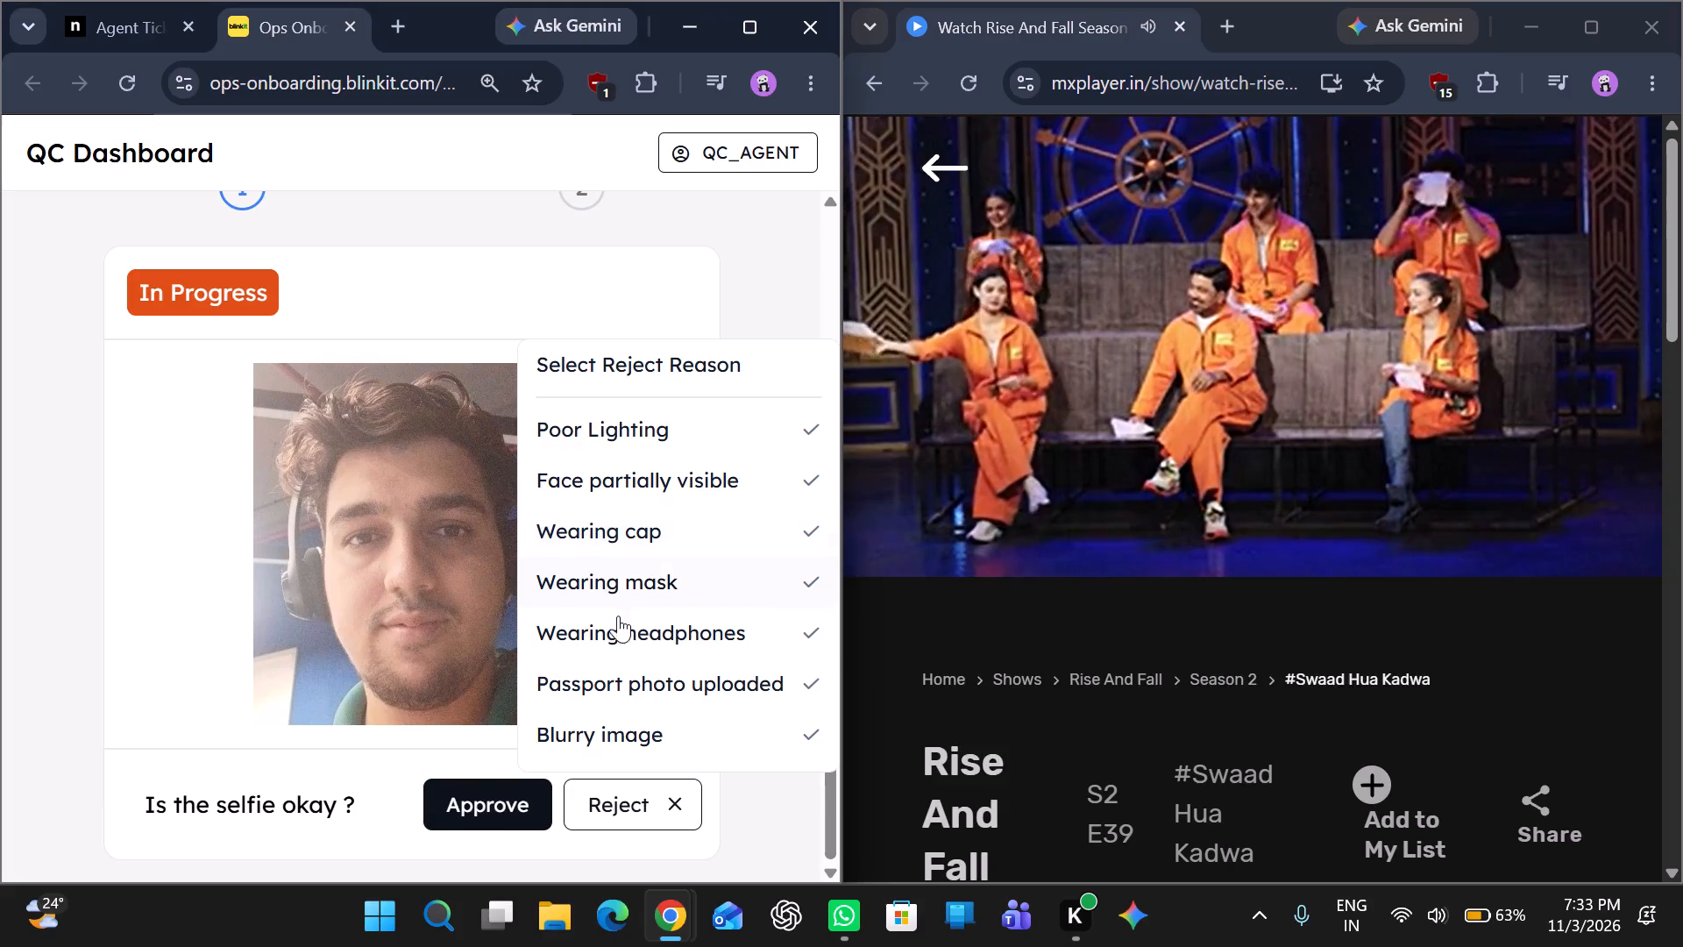
pyautogui.click(620, 636)
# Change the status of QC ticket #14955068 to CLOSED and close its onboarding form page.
pyautogui.click(117, 18)
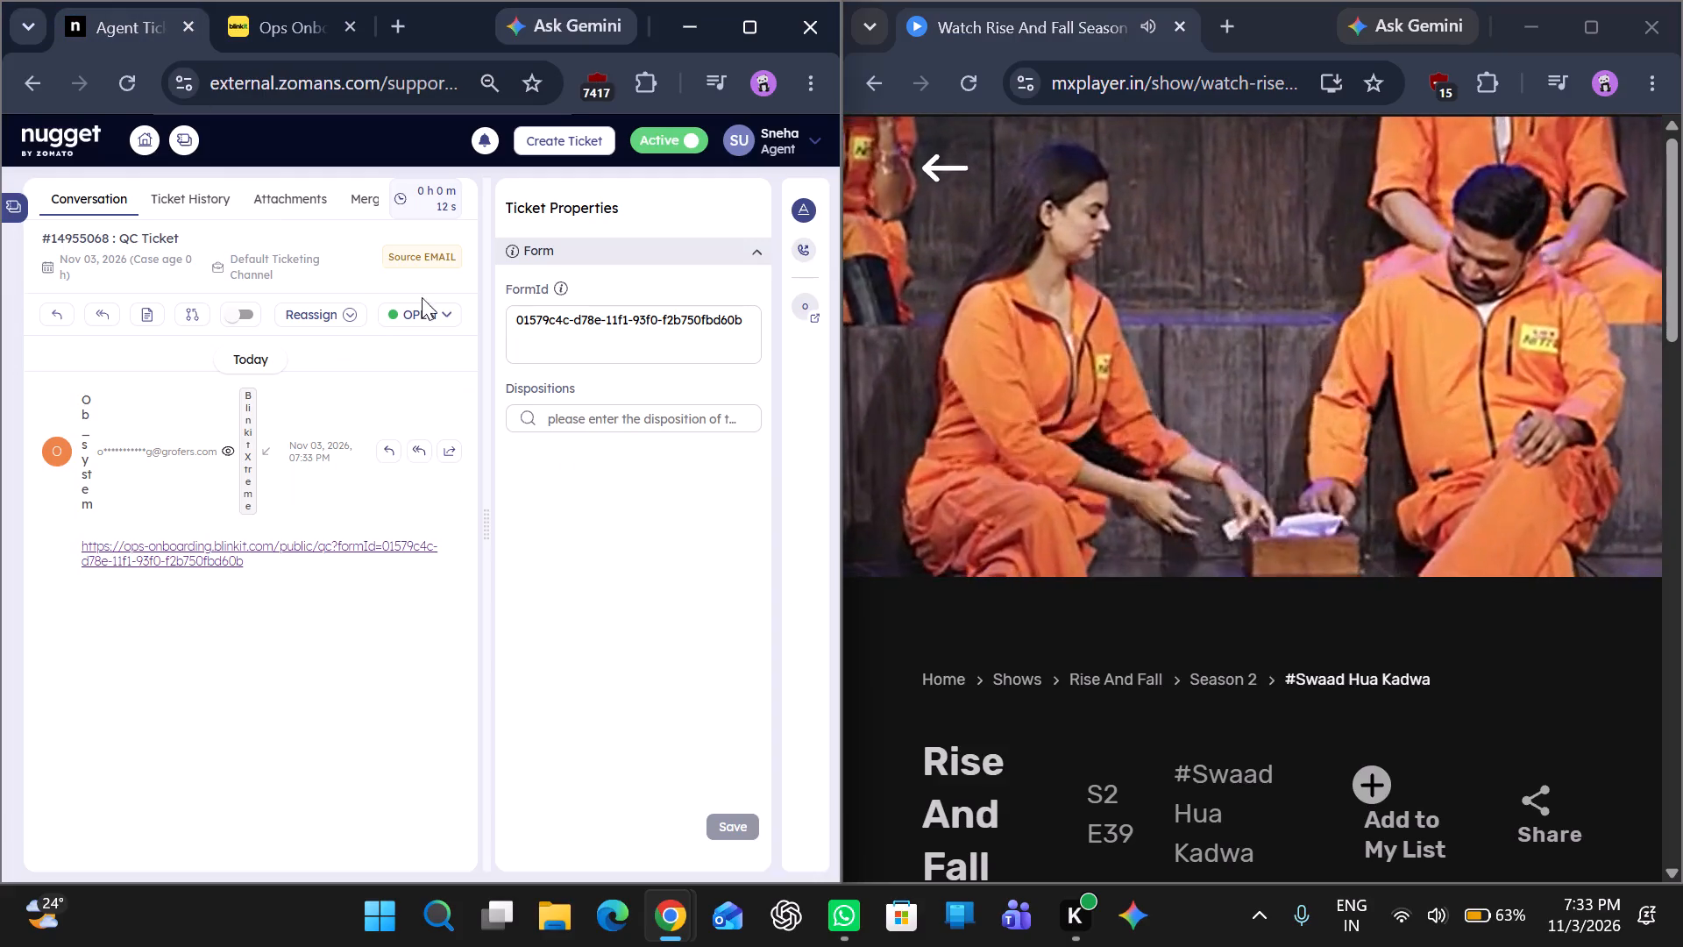
pyautogui.doubleClick(434, 317)
pyautogui.click(415, 352)
pyautogui.doubleClick(608, 546)
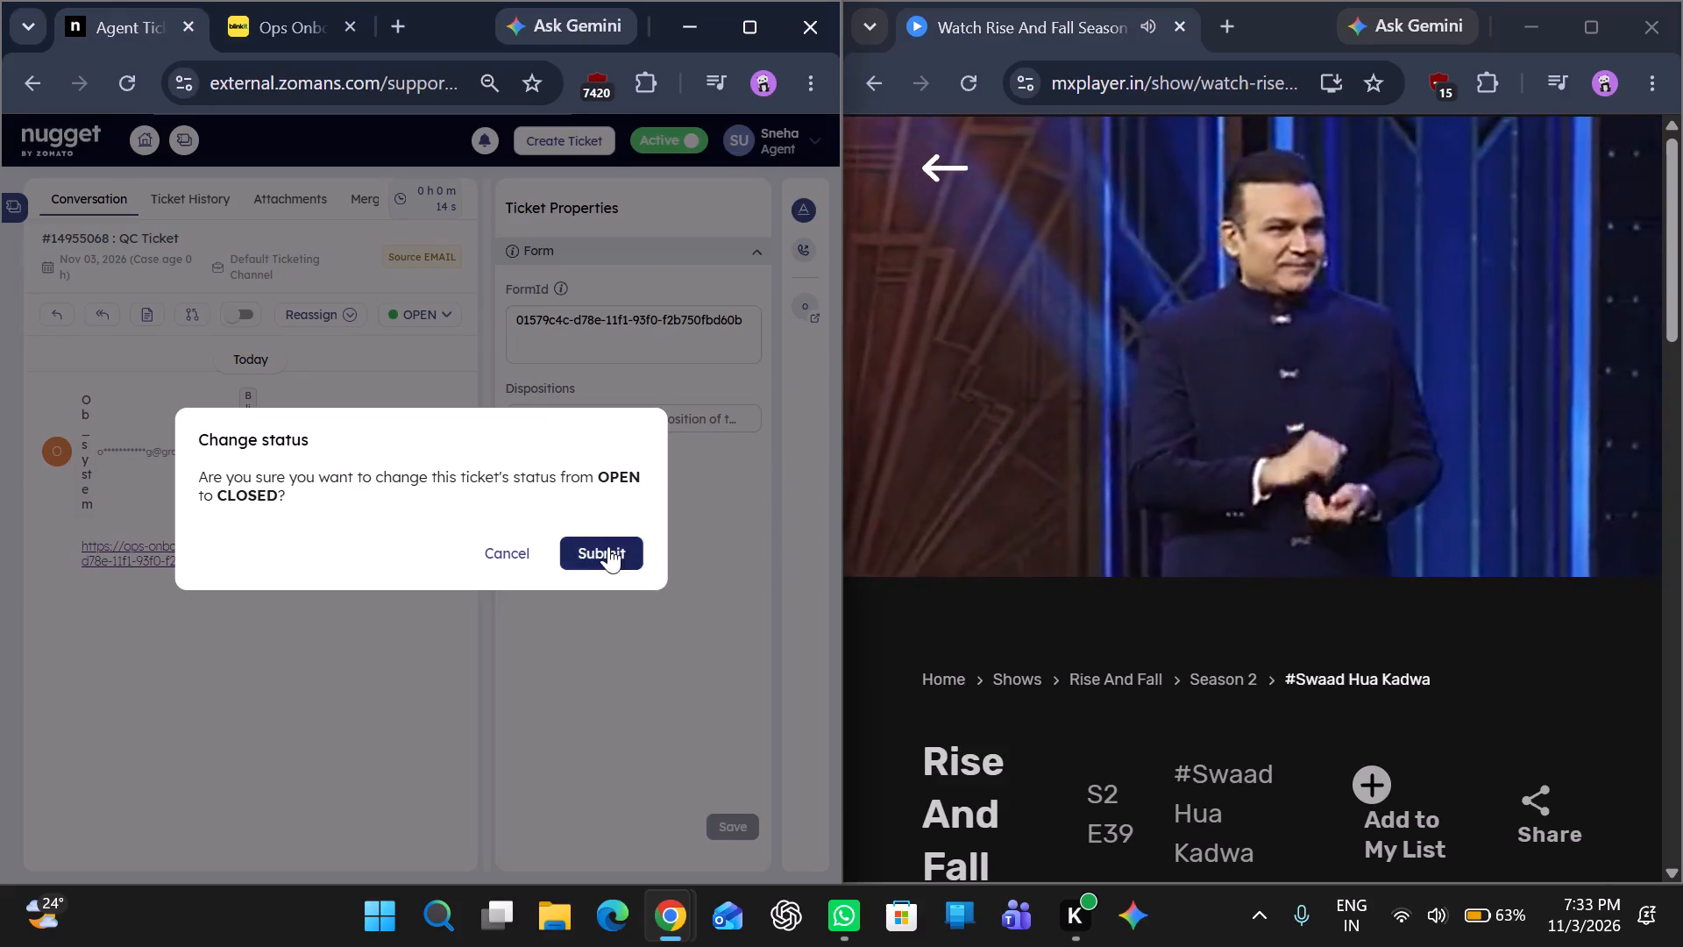
pyautogui.doubleClick(431, 698)
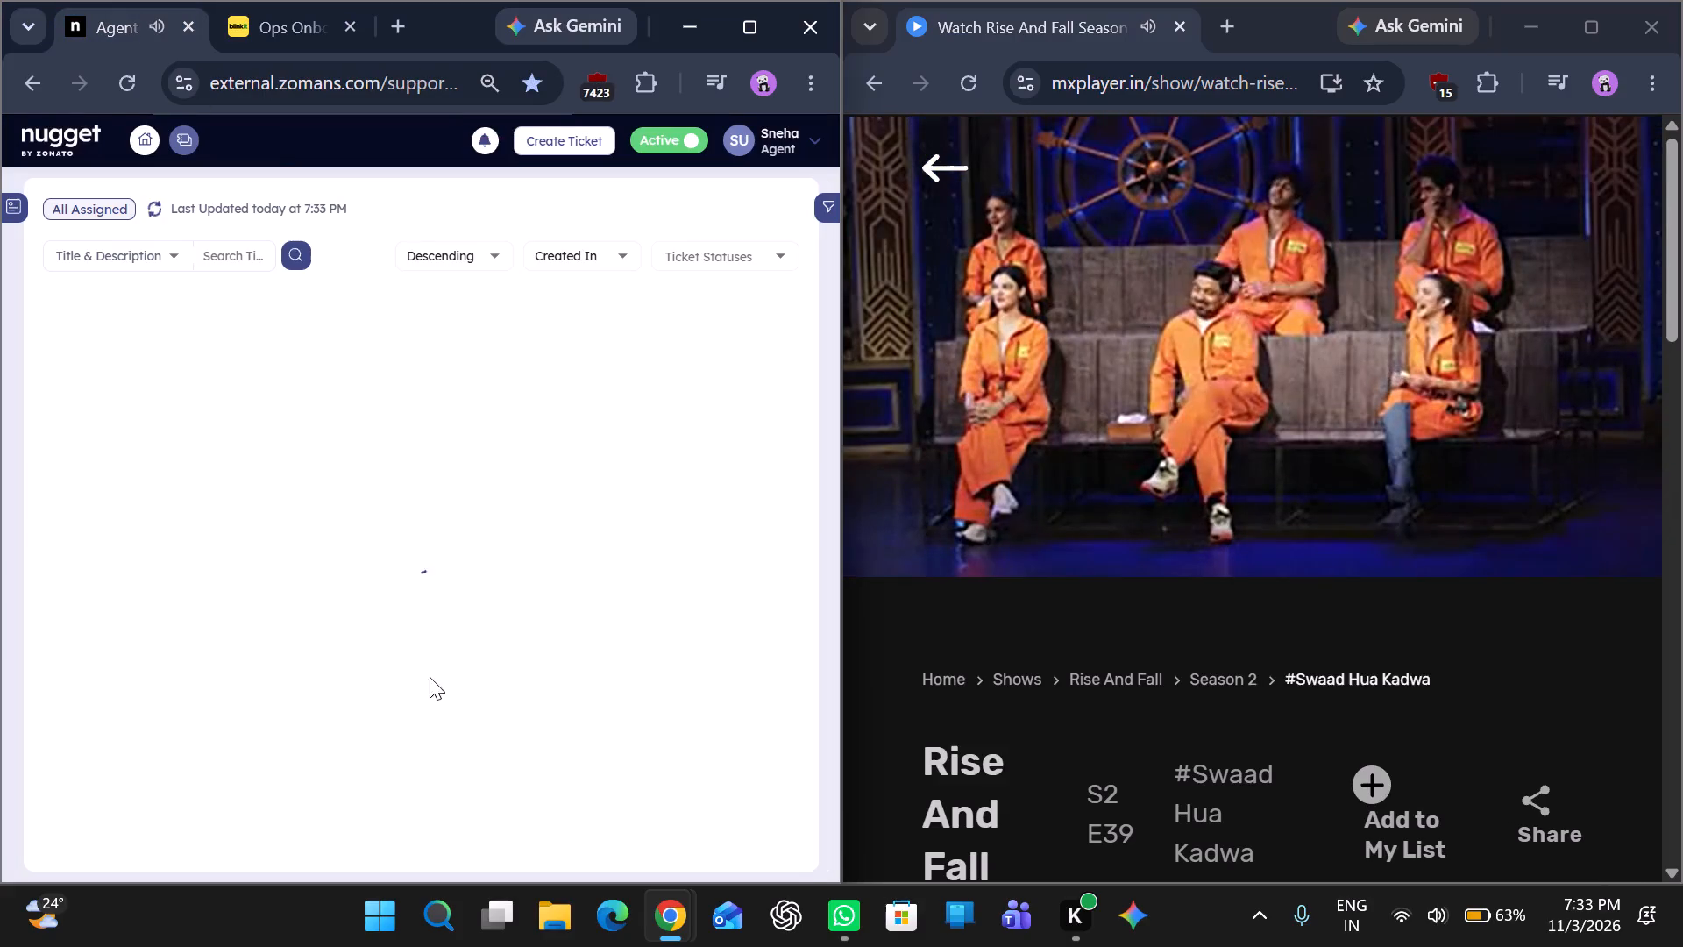
pyautogui.click(354, 32)
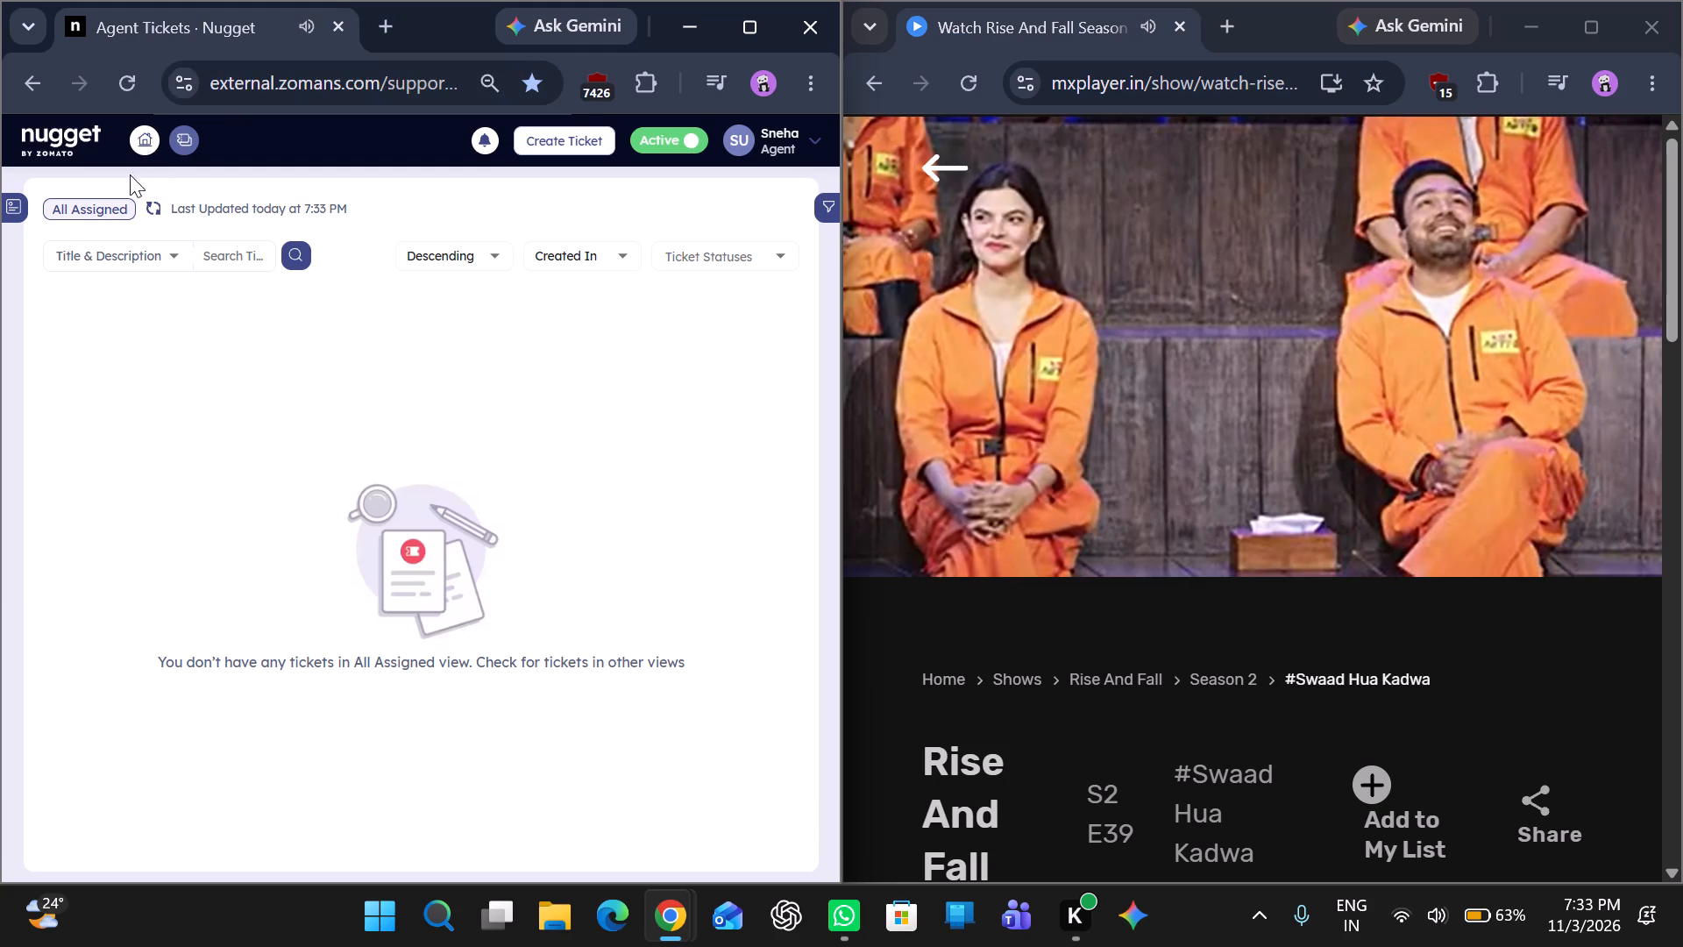
# Refresh the All Assigned ticket list repeatedly to check for new QC tickets.
pyautogui.doubleClick(148, 204)
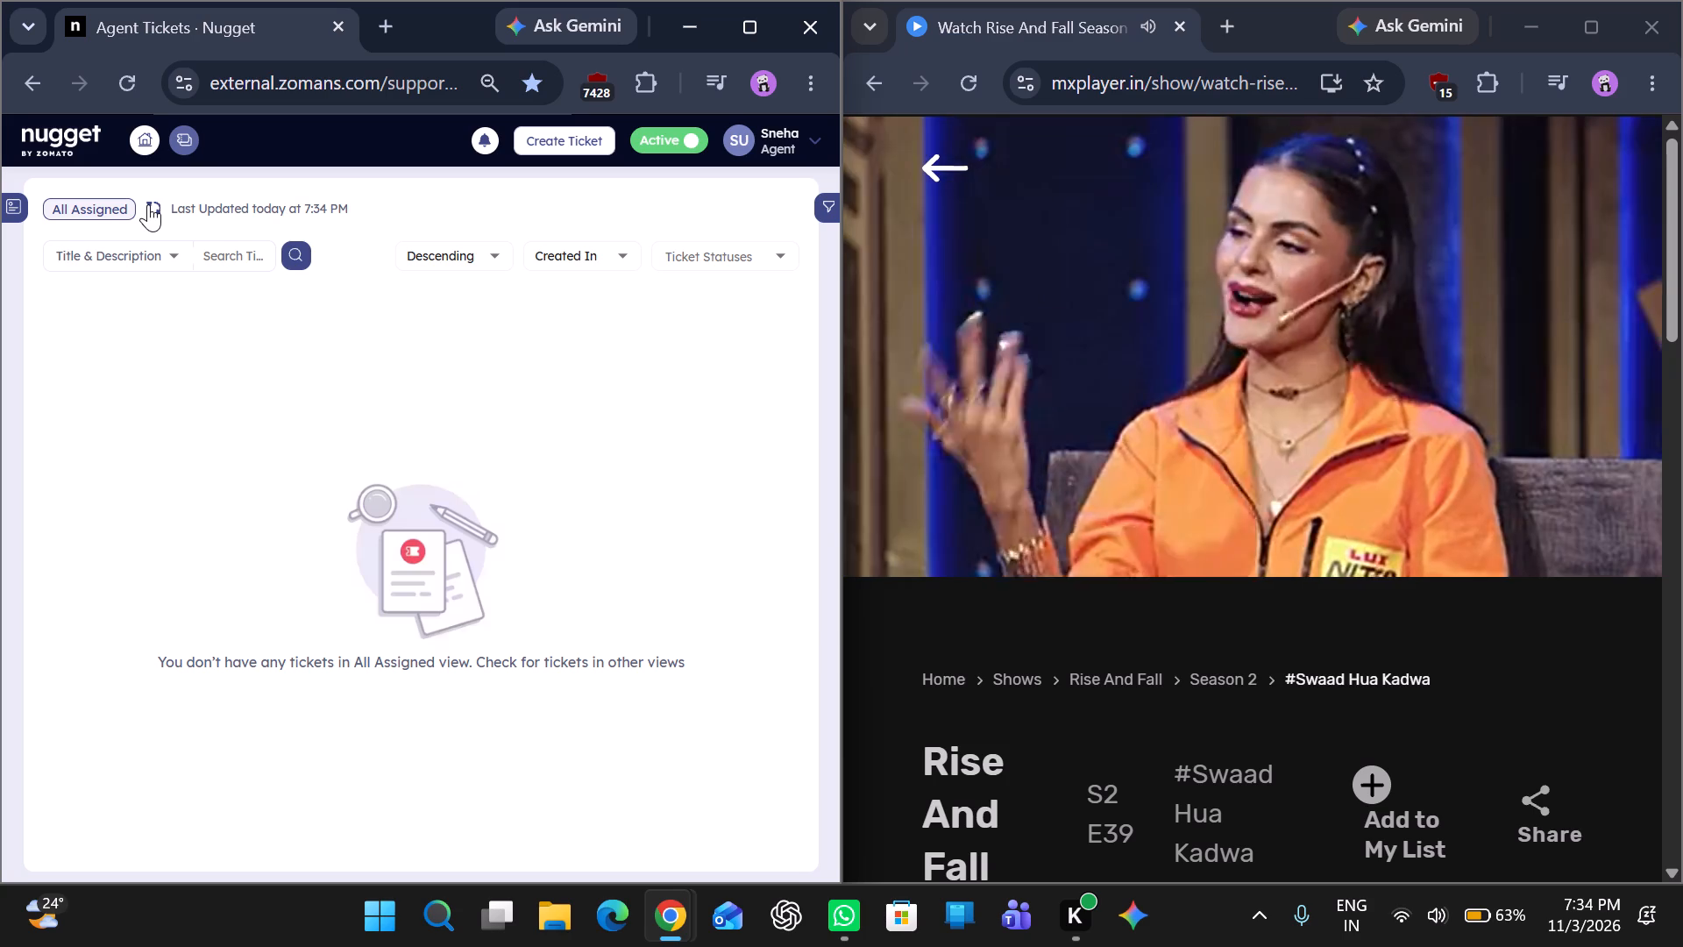
pyautogui.doubleClick(148, 204)
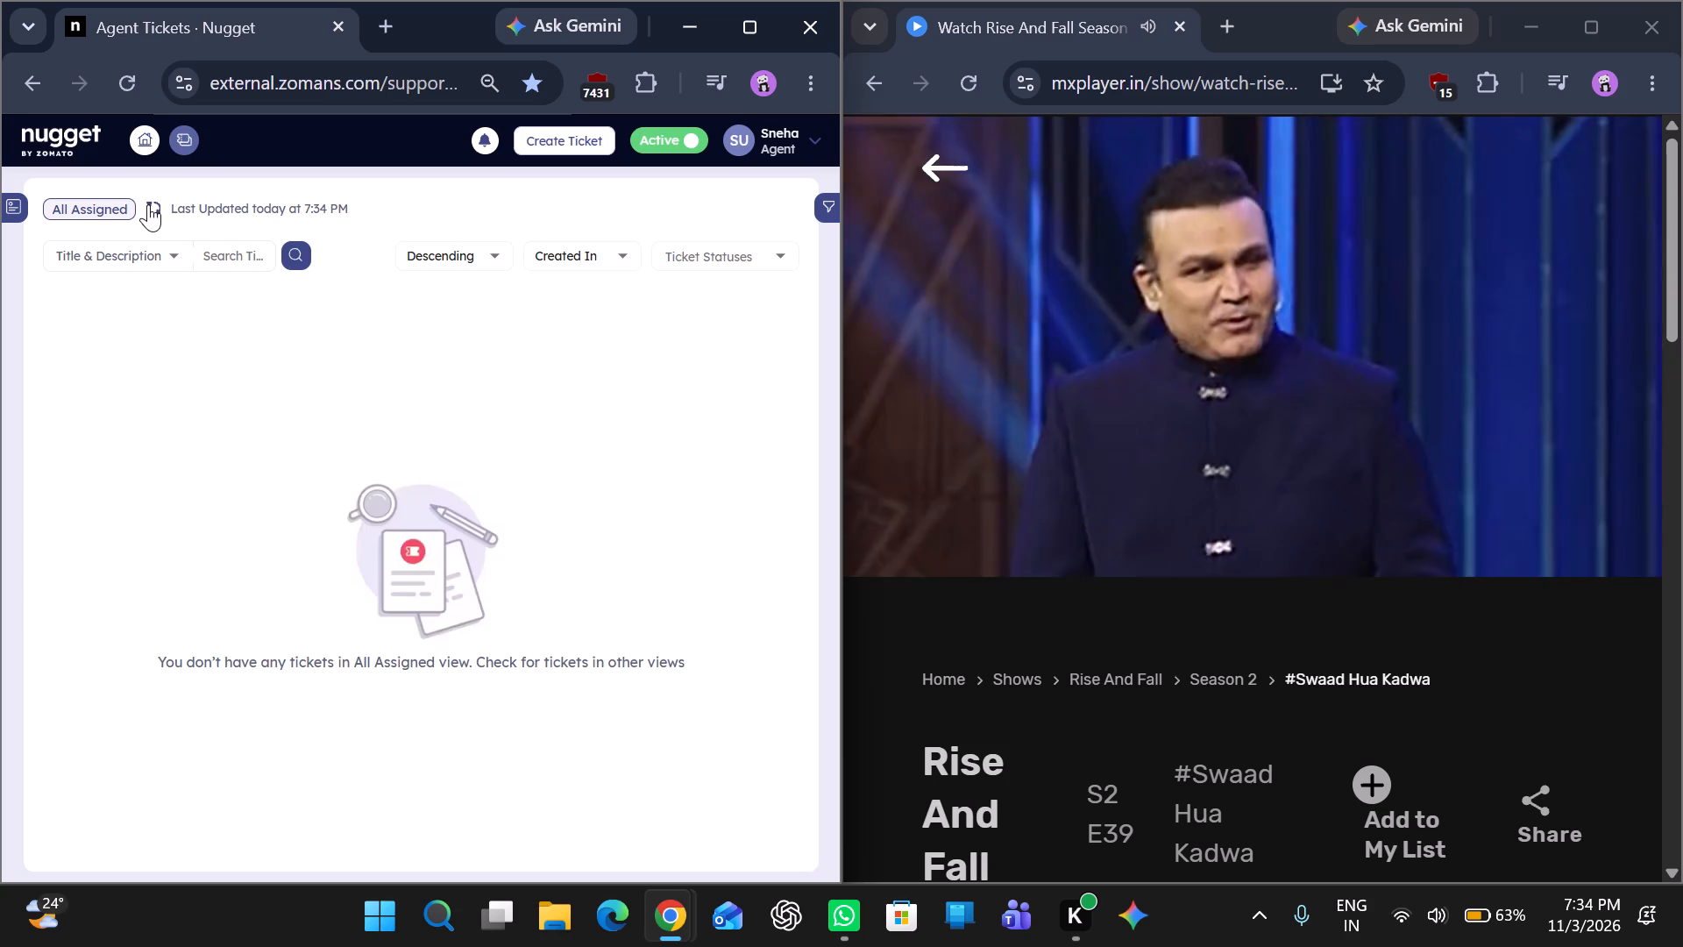
pyautogui.click(148, 204)
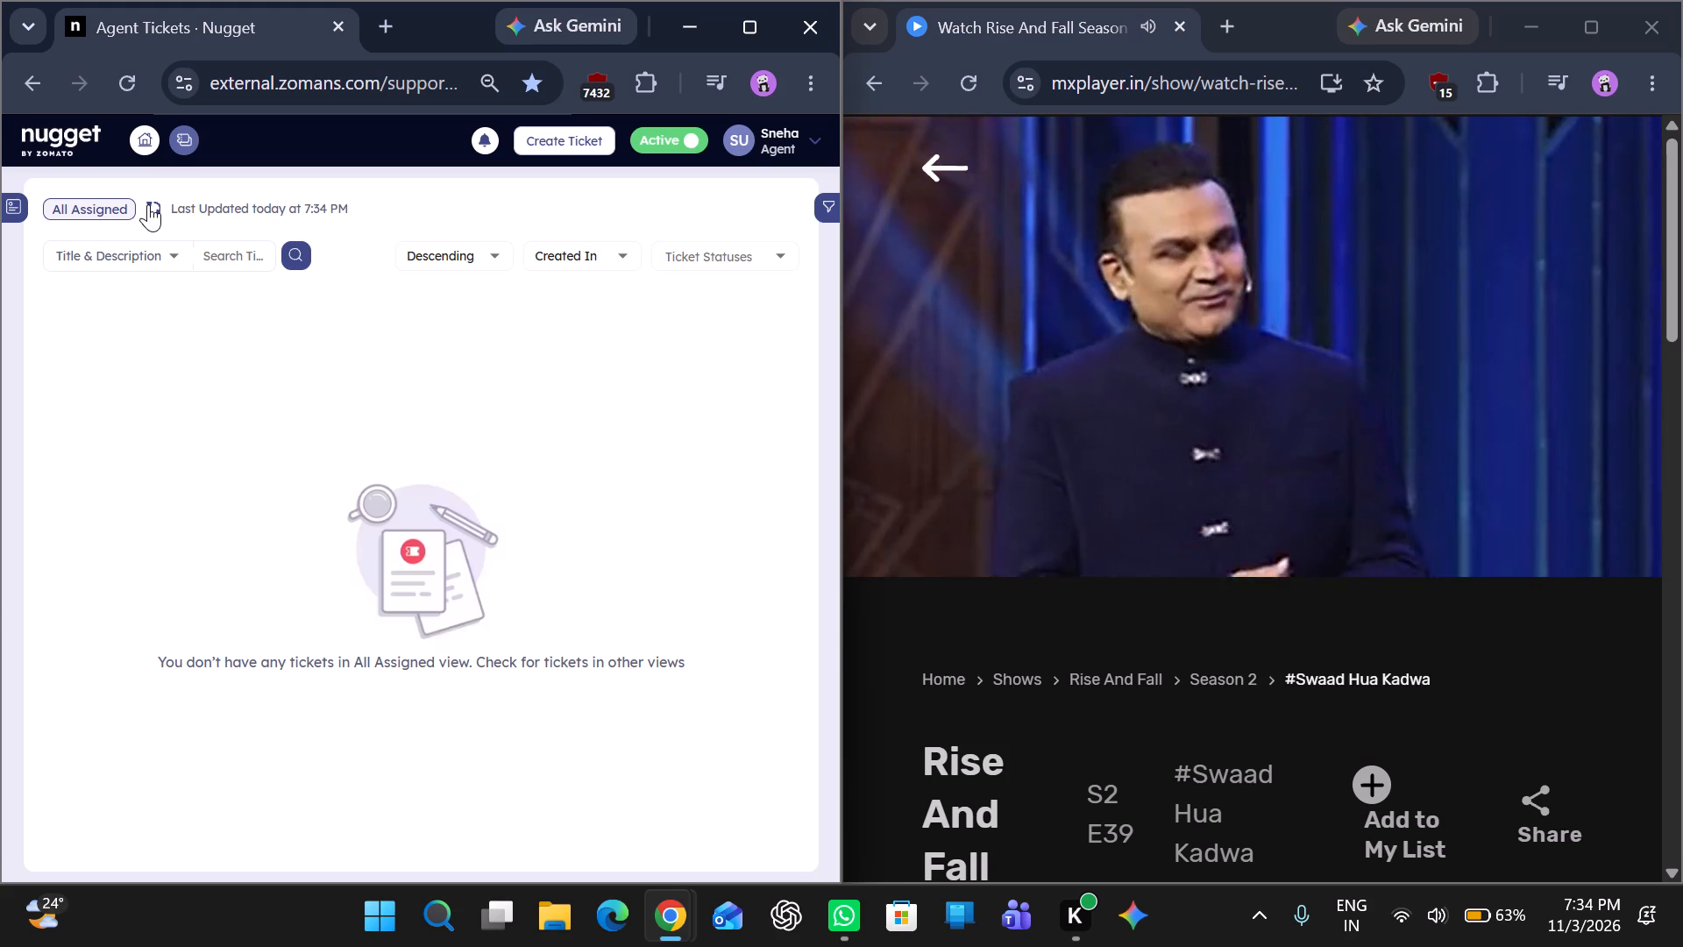
pyautogui.doubleClick(148, 204)
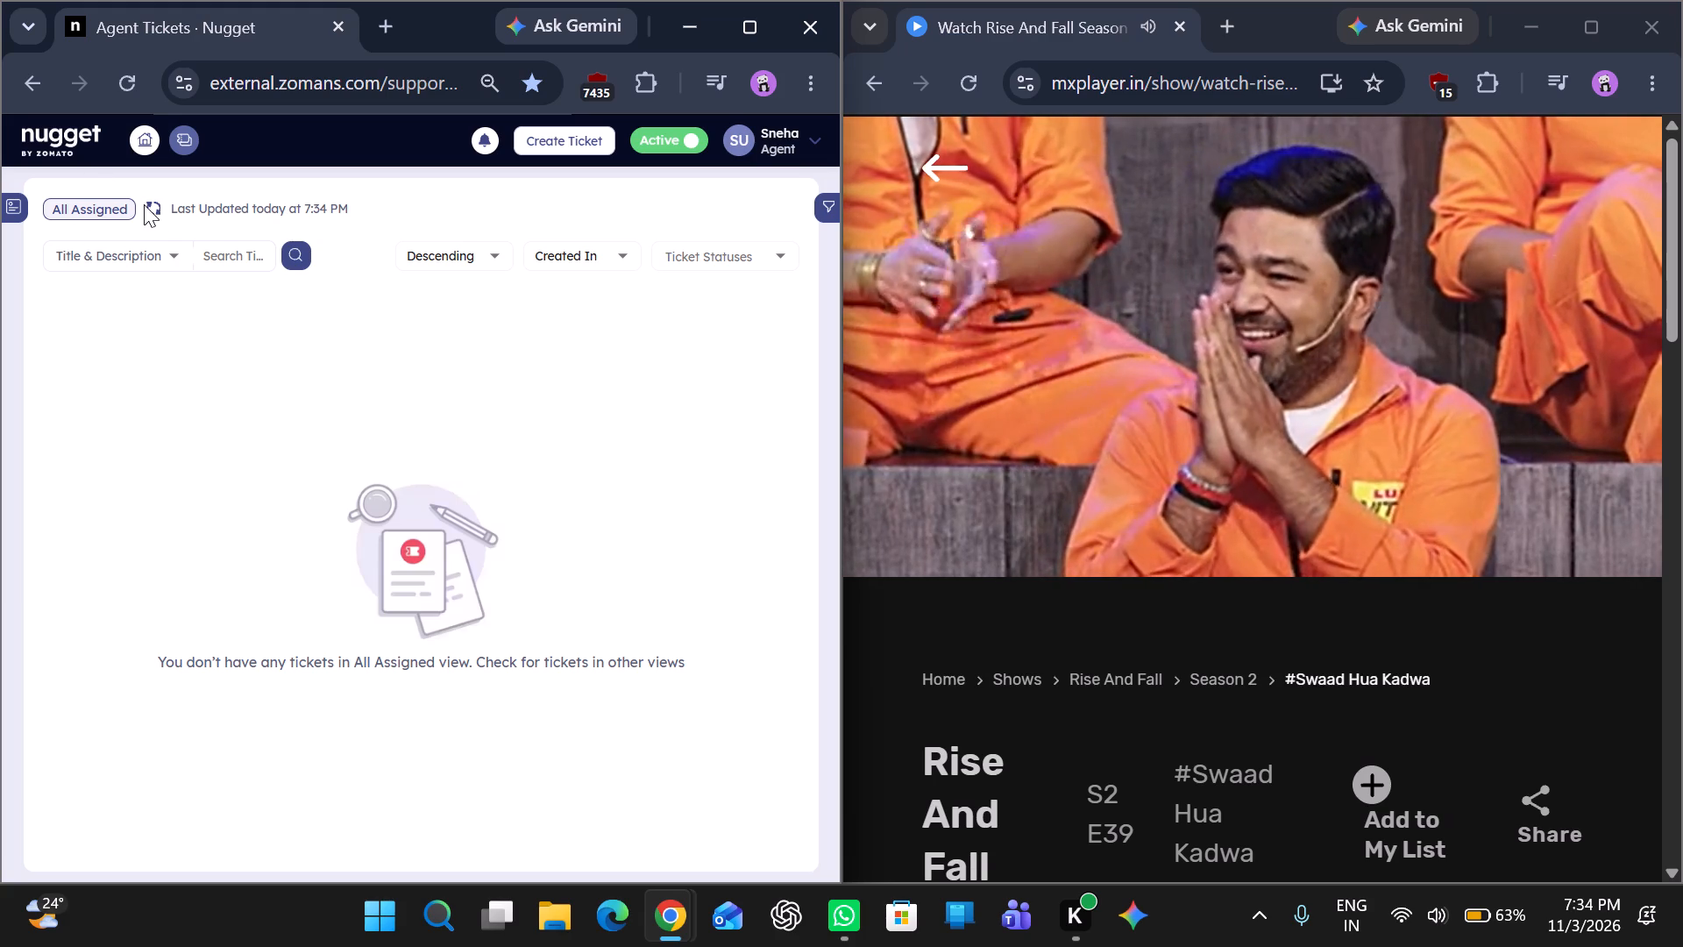
pyautogui.doubleClick(153, 205)
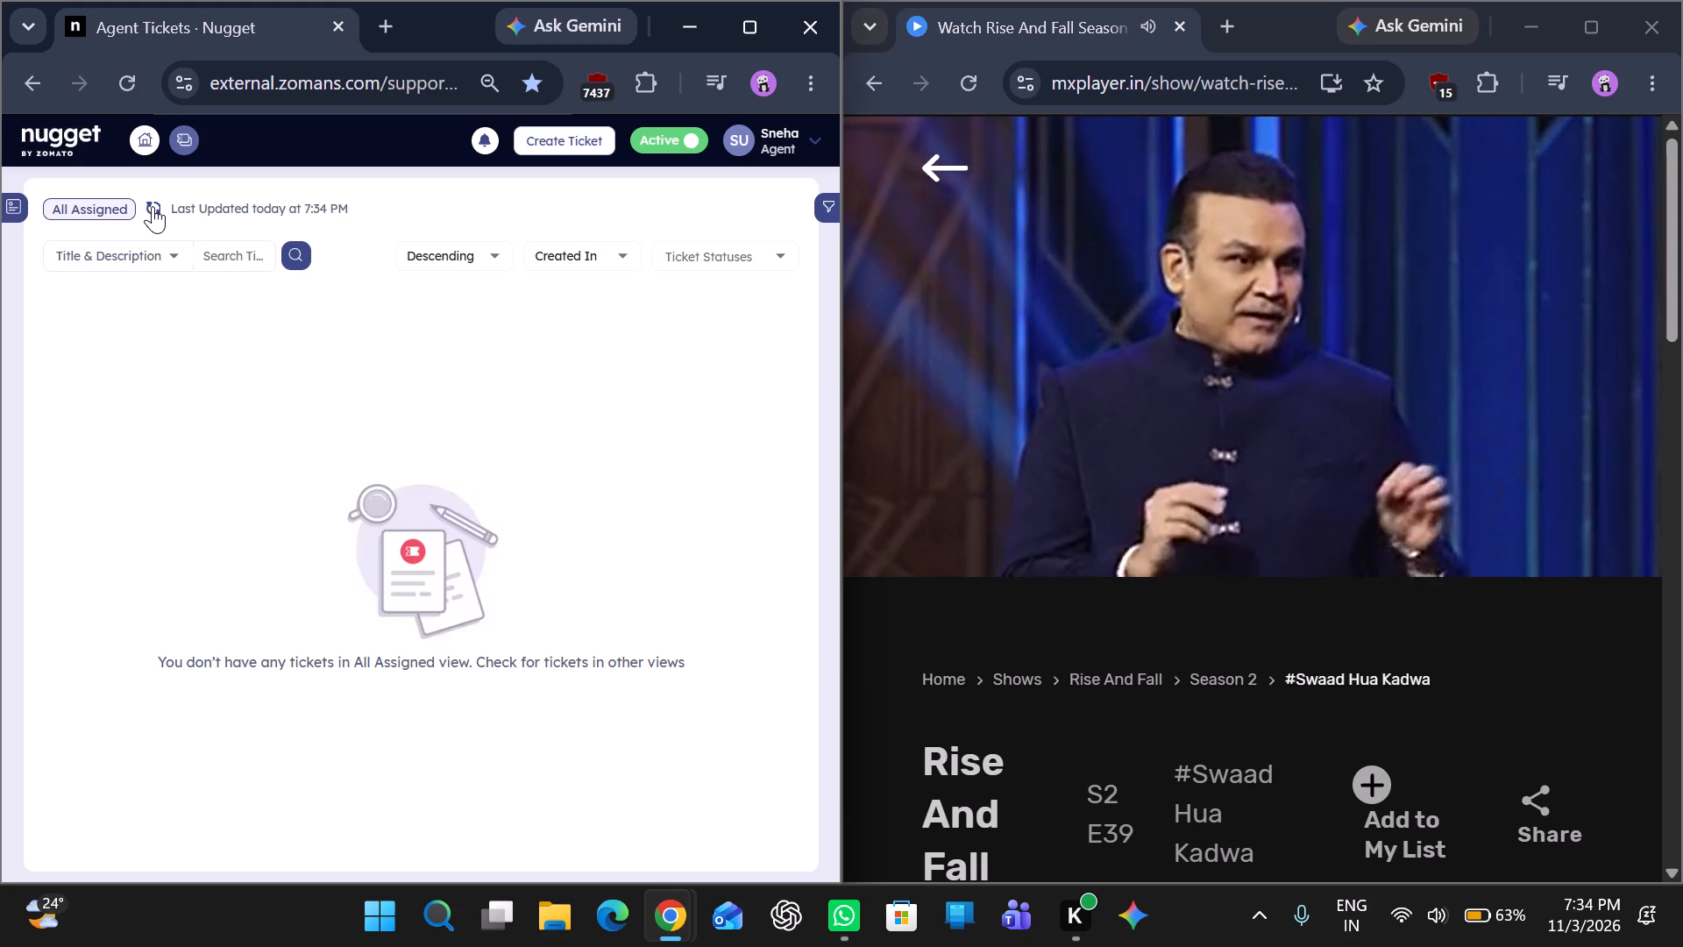
pyautogui.click(153, 206)
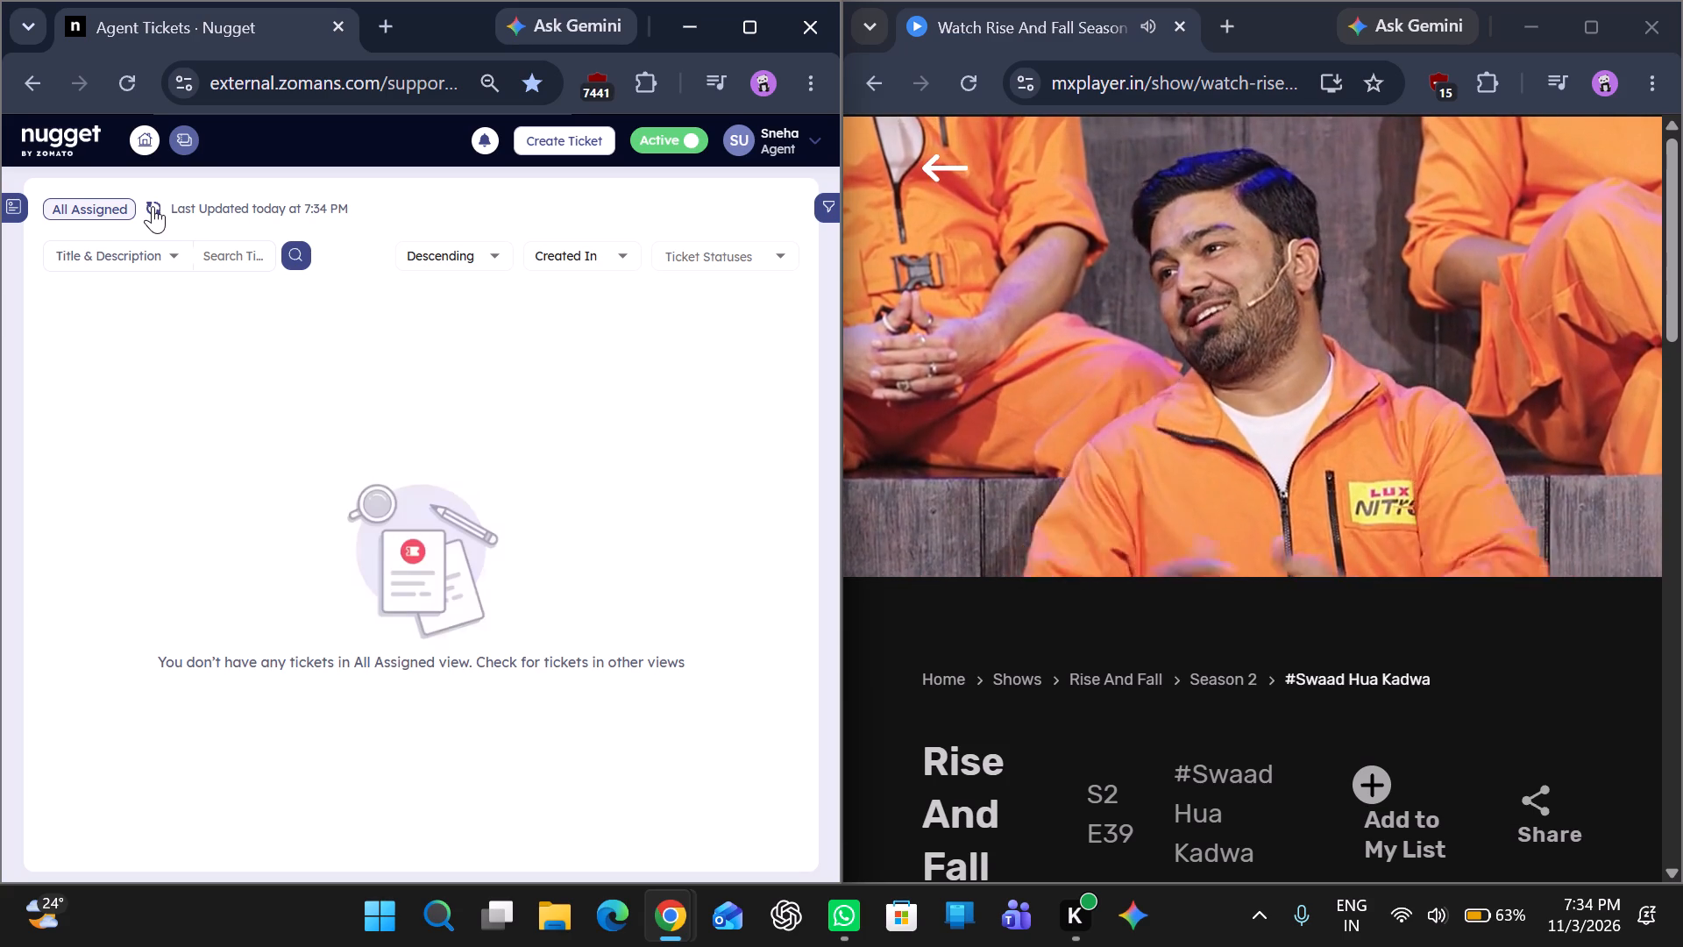
pyautogui.click(153, 206)
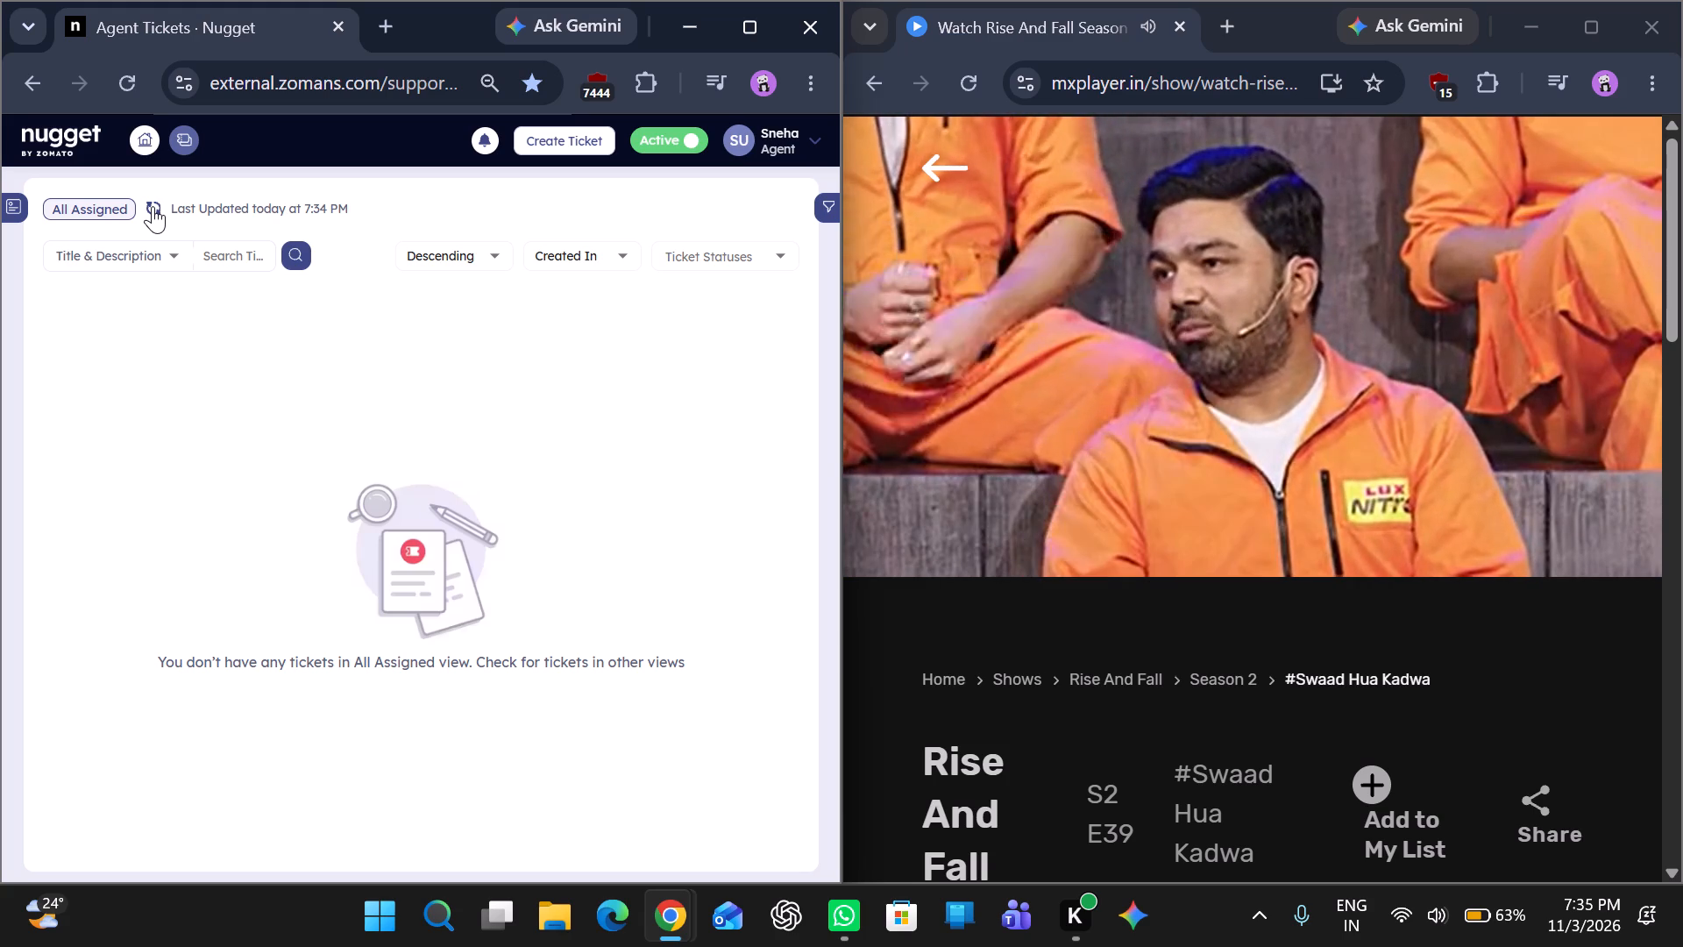
pyautogui.click(153, 206)
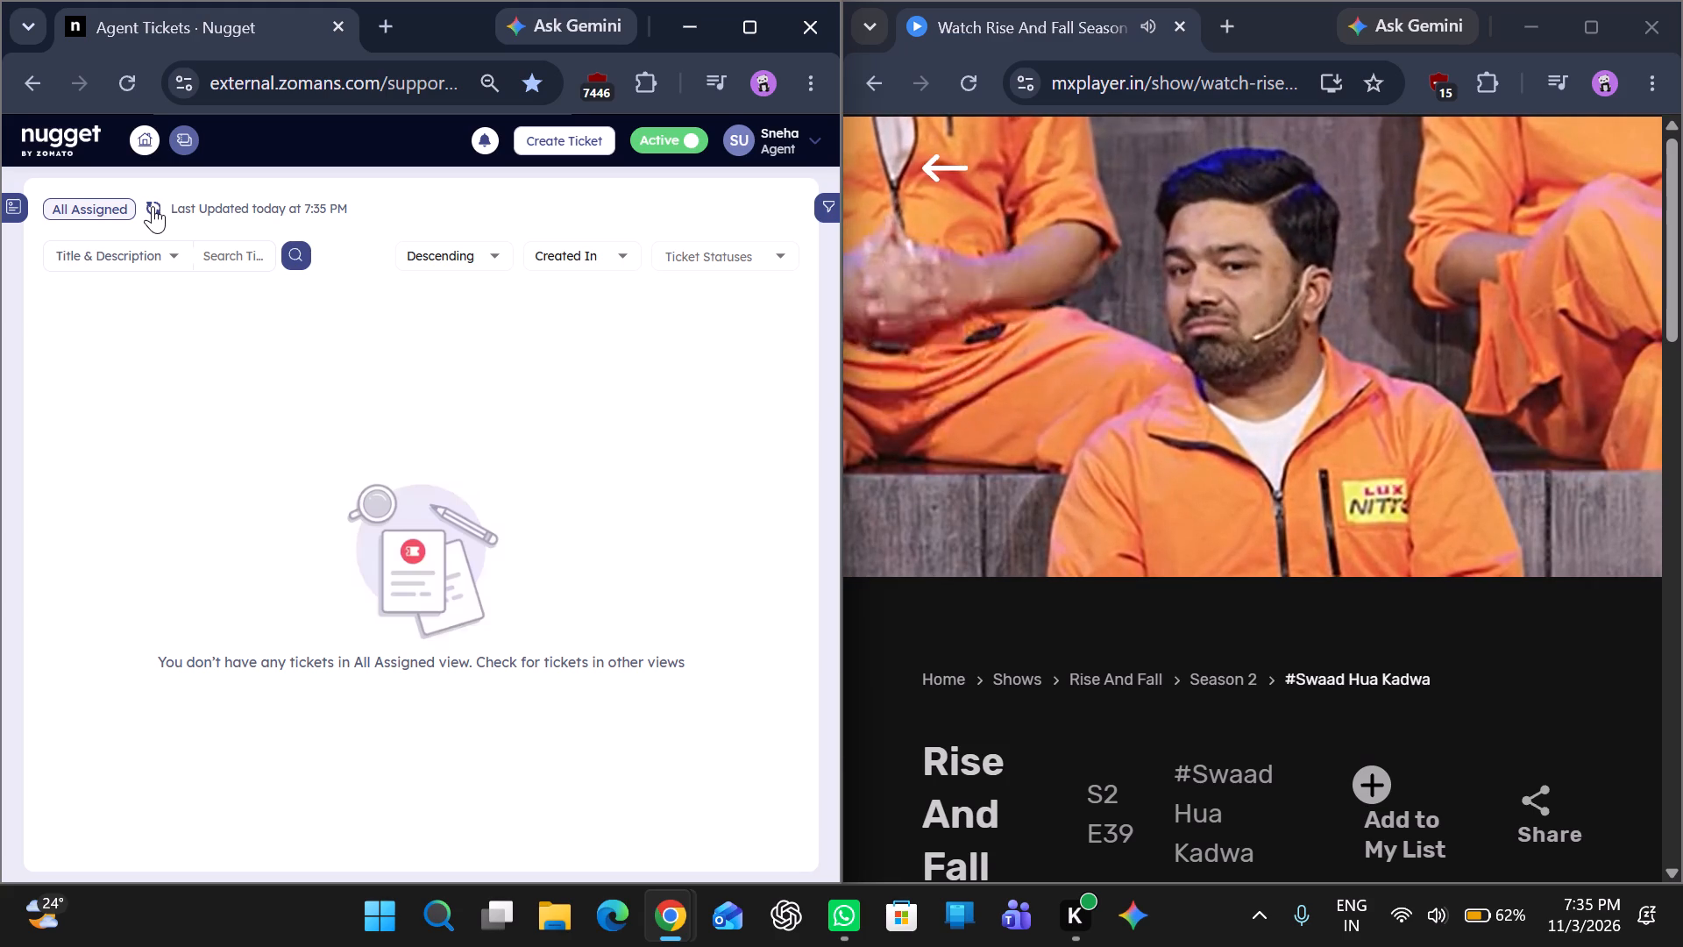
pyautogui.click(153, 206)
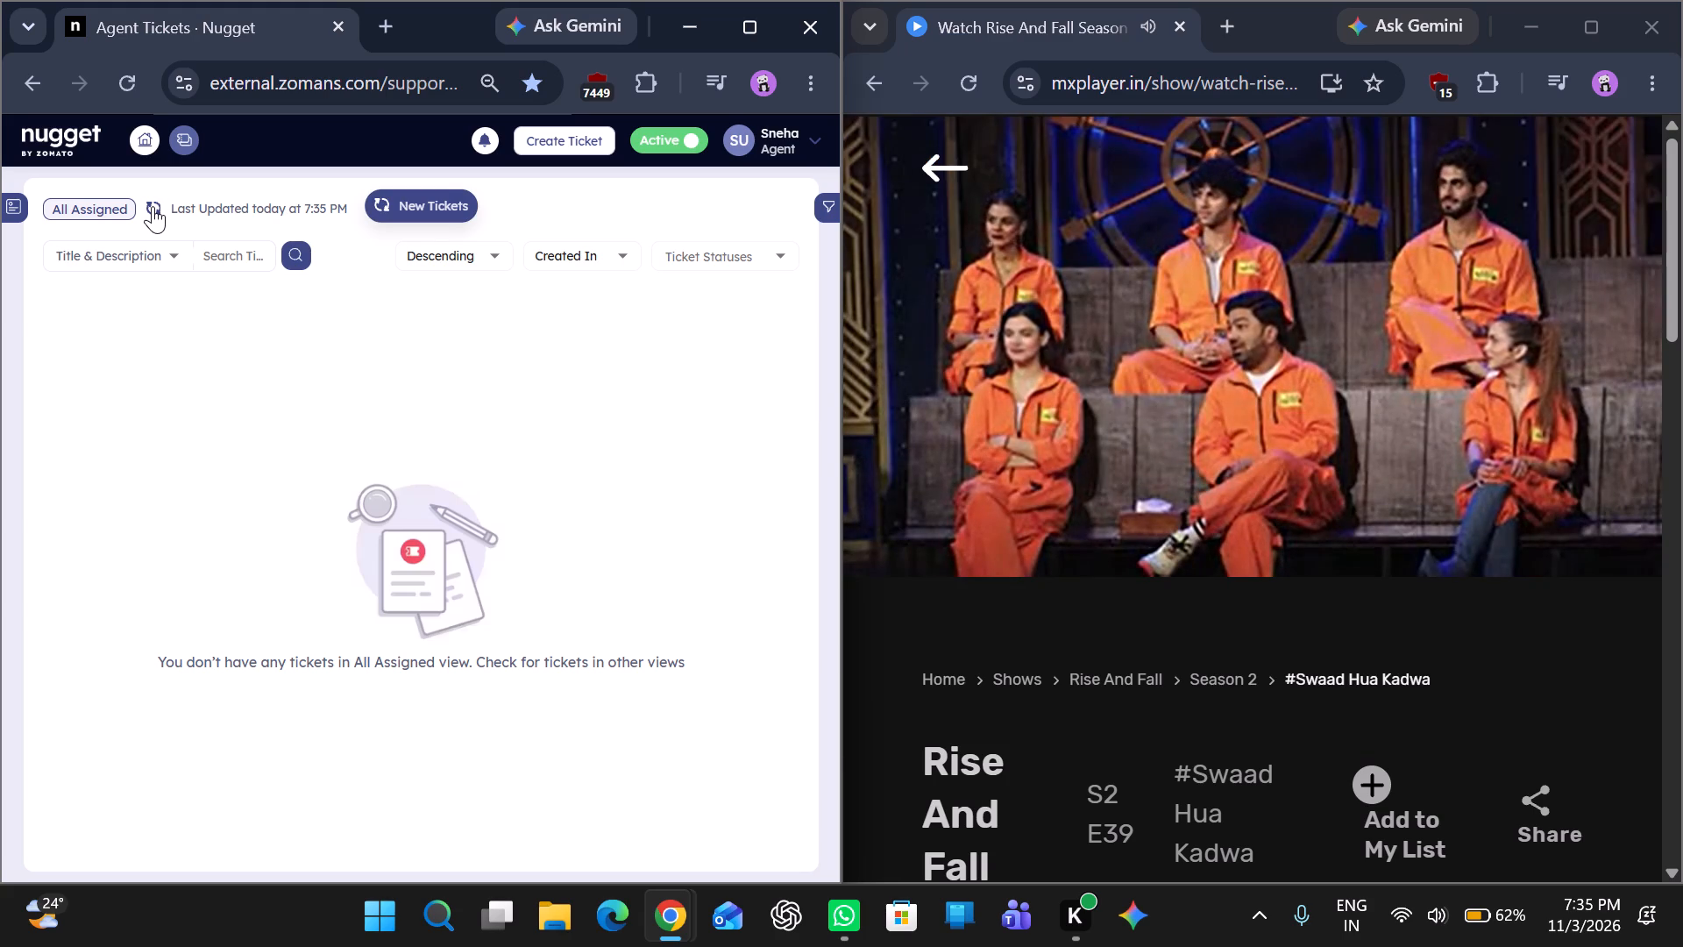
# Open the newly assigned QC ticket and load its linked onboarding form in the QC Dashboard.
pyautogui.click(154, 331)
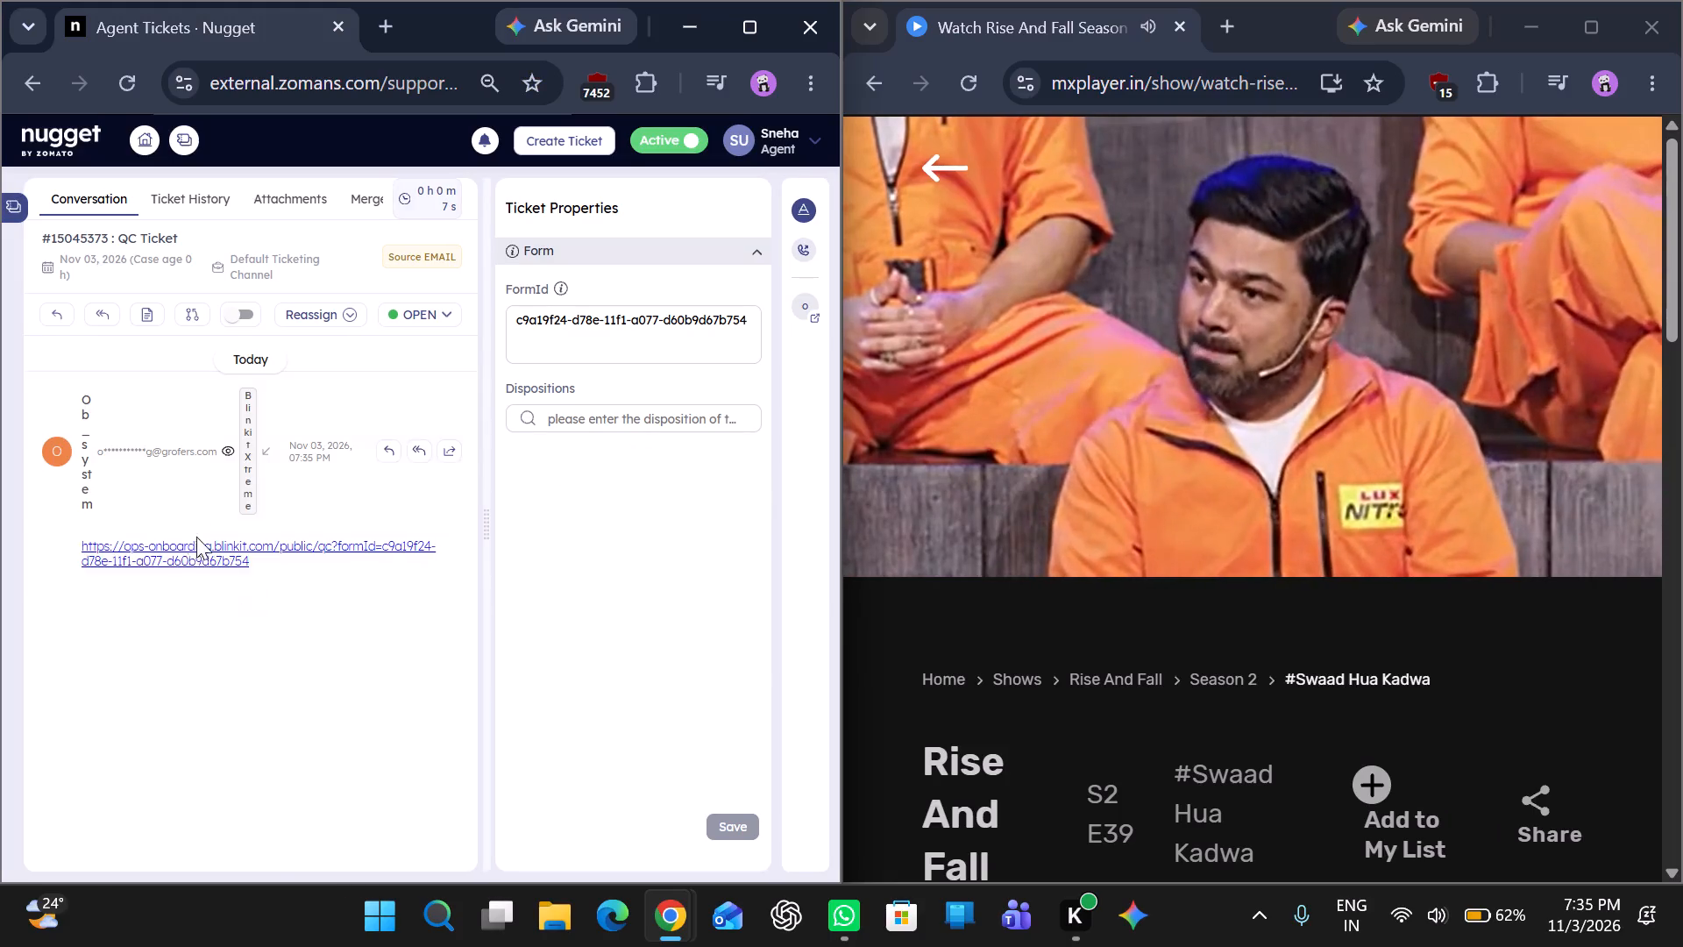
pyautogui.tripleClick(195, 540)
pyautogui.doubleClick(195, 540)
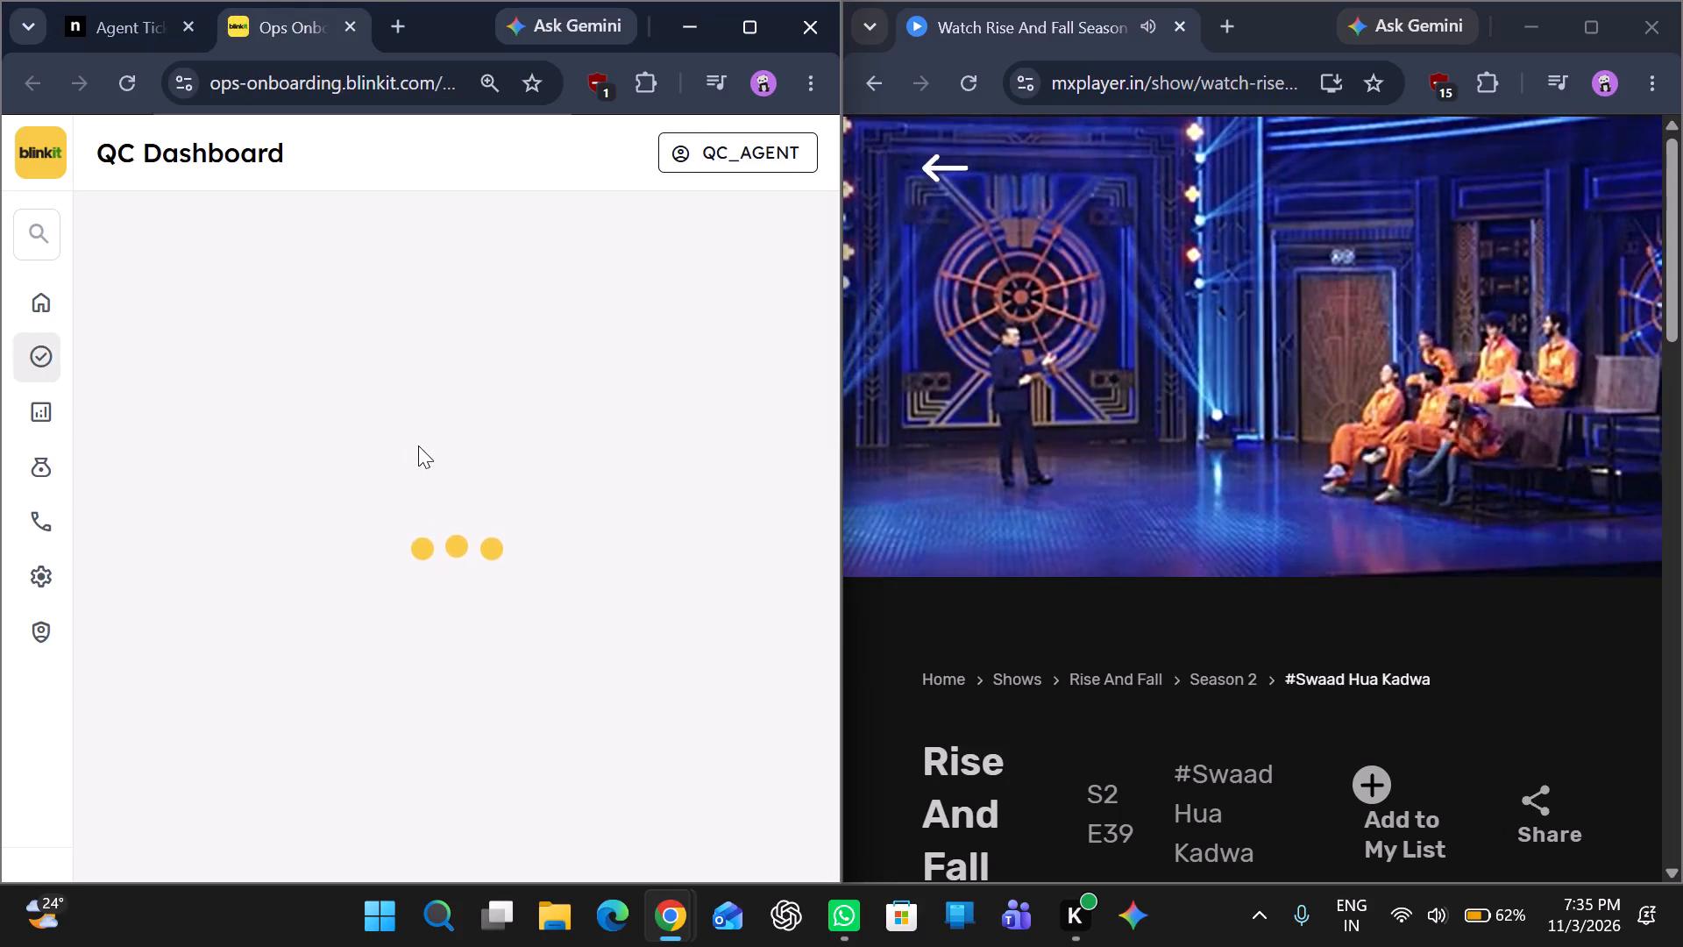
pyautogui.scroll(-6, 418, 445)
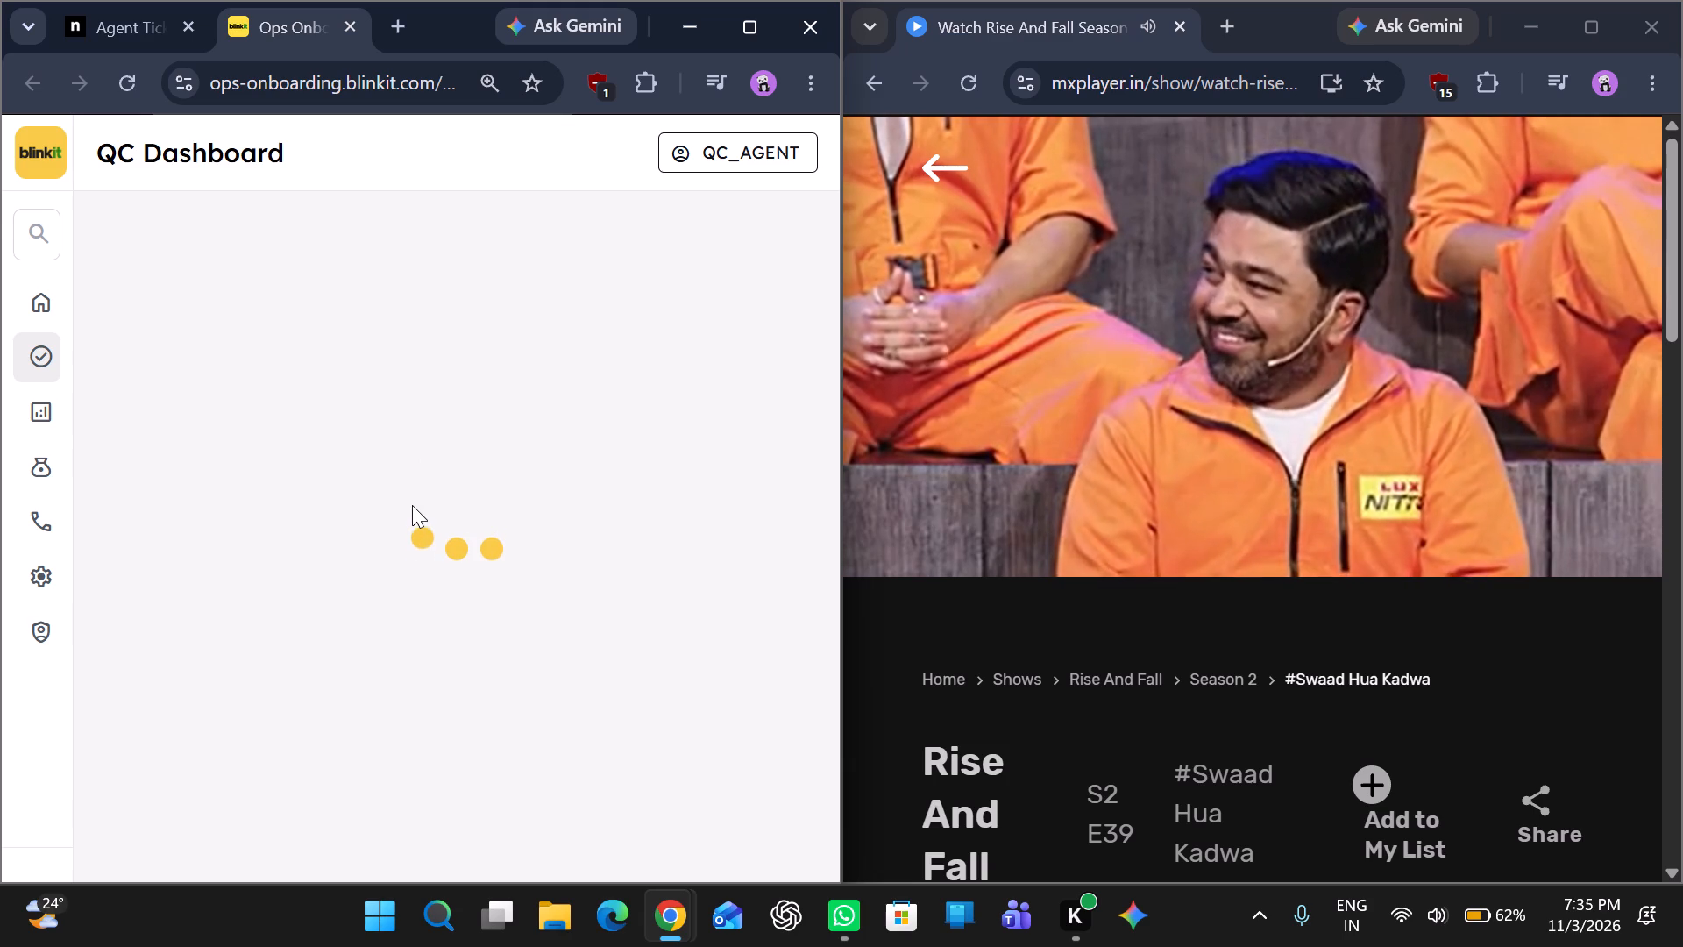
pyautogui.scroll(-4, 412, 505)
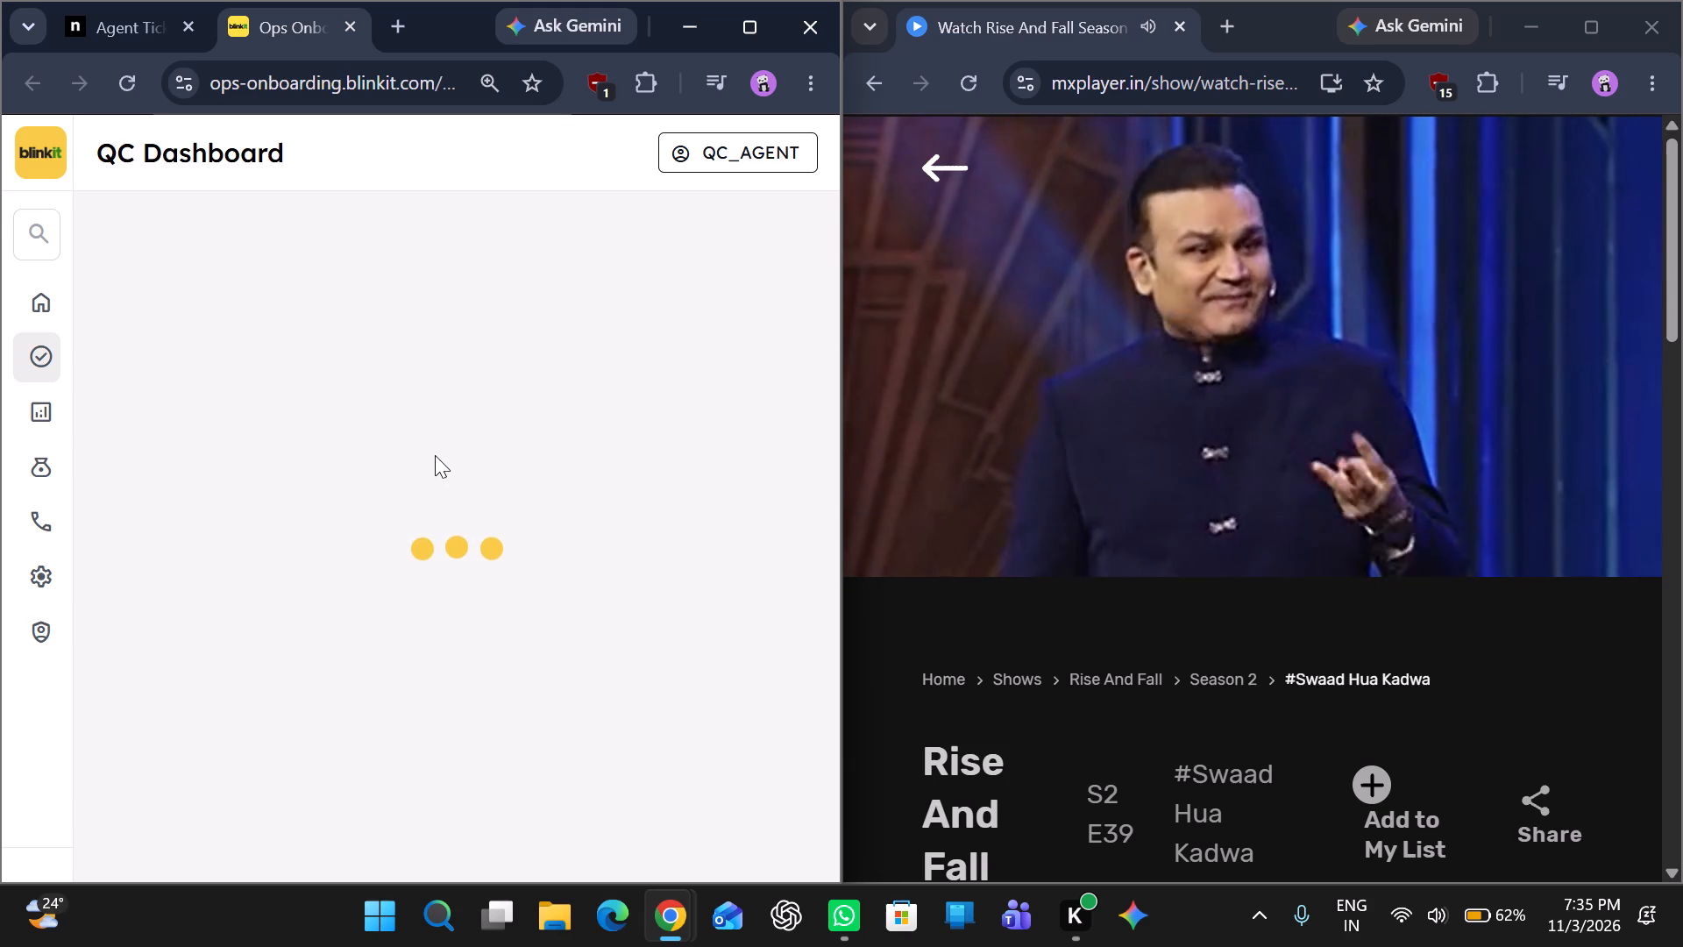
pyautogui.scroll(-5, 435, 455)
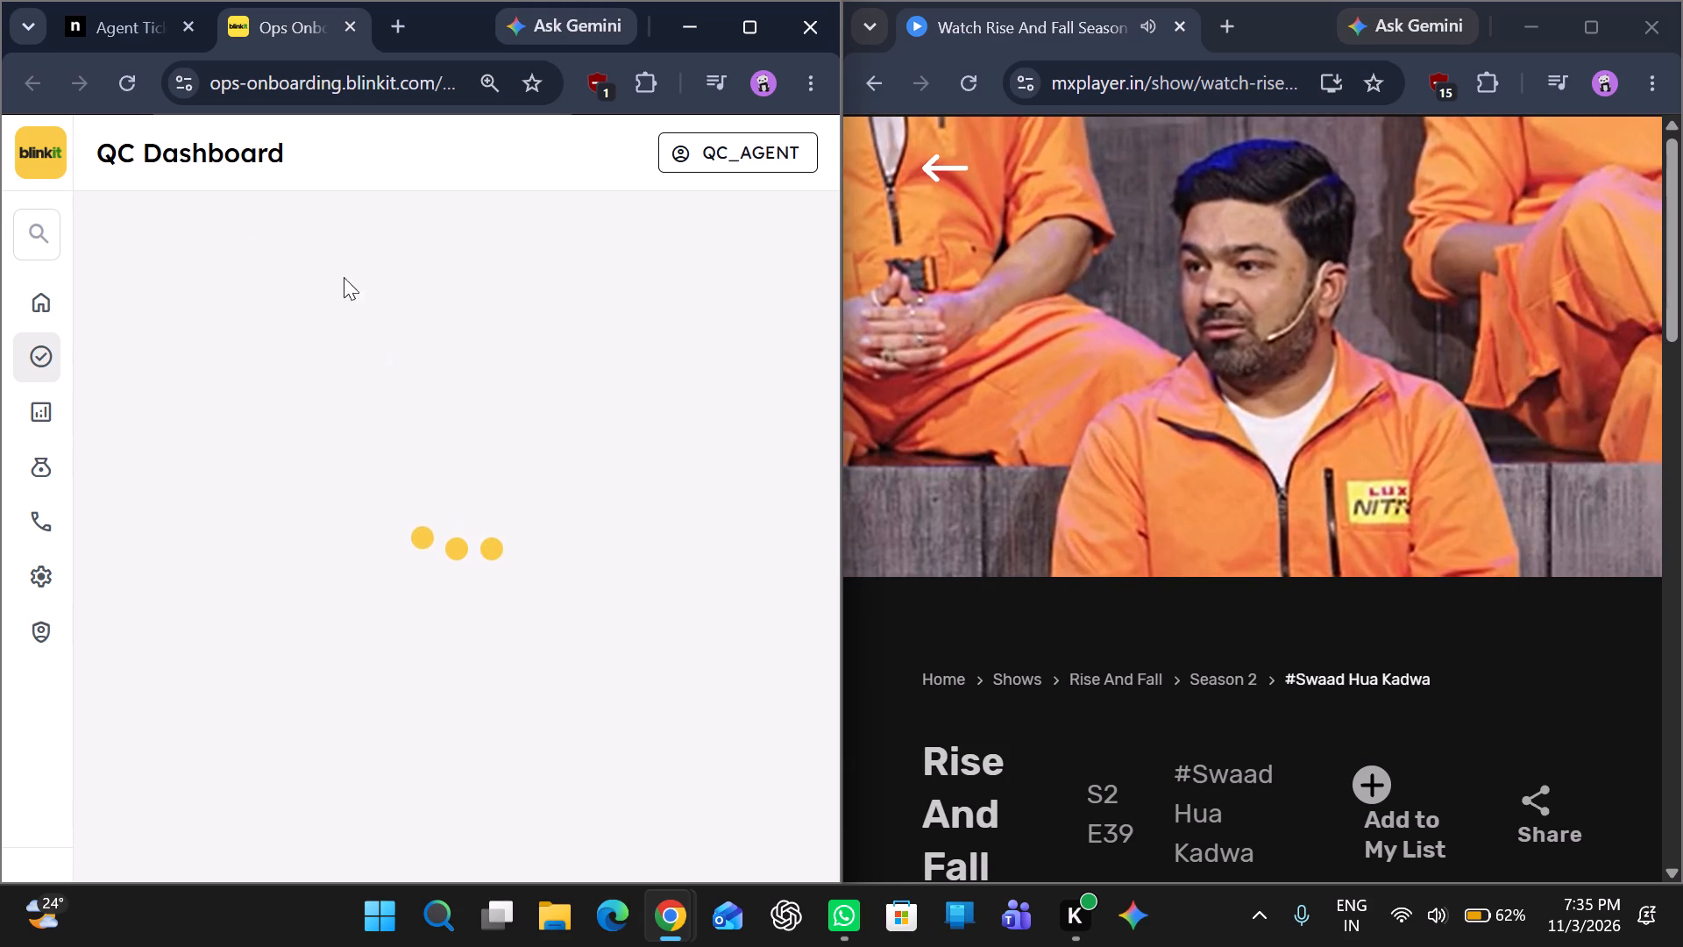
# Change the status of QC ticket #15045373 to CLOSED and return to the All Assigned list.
pyautogui.click(117, 31)
pyautogui.click(408, 308)
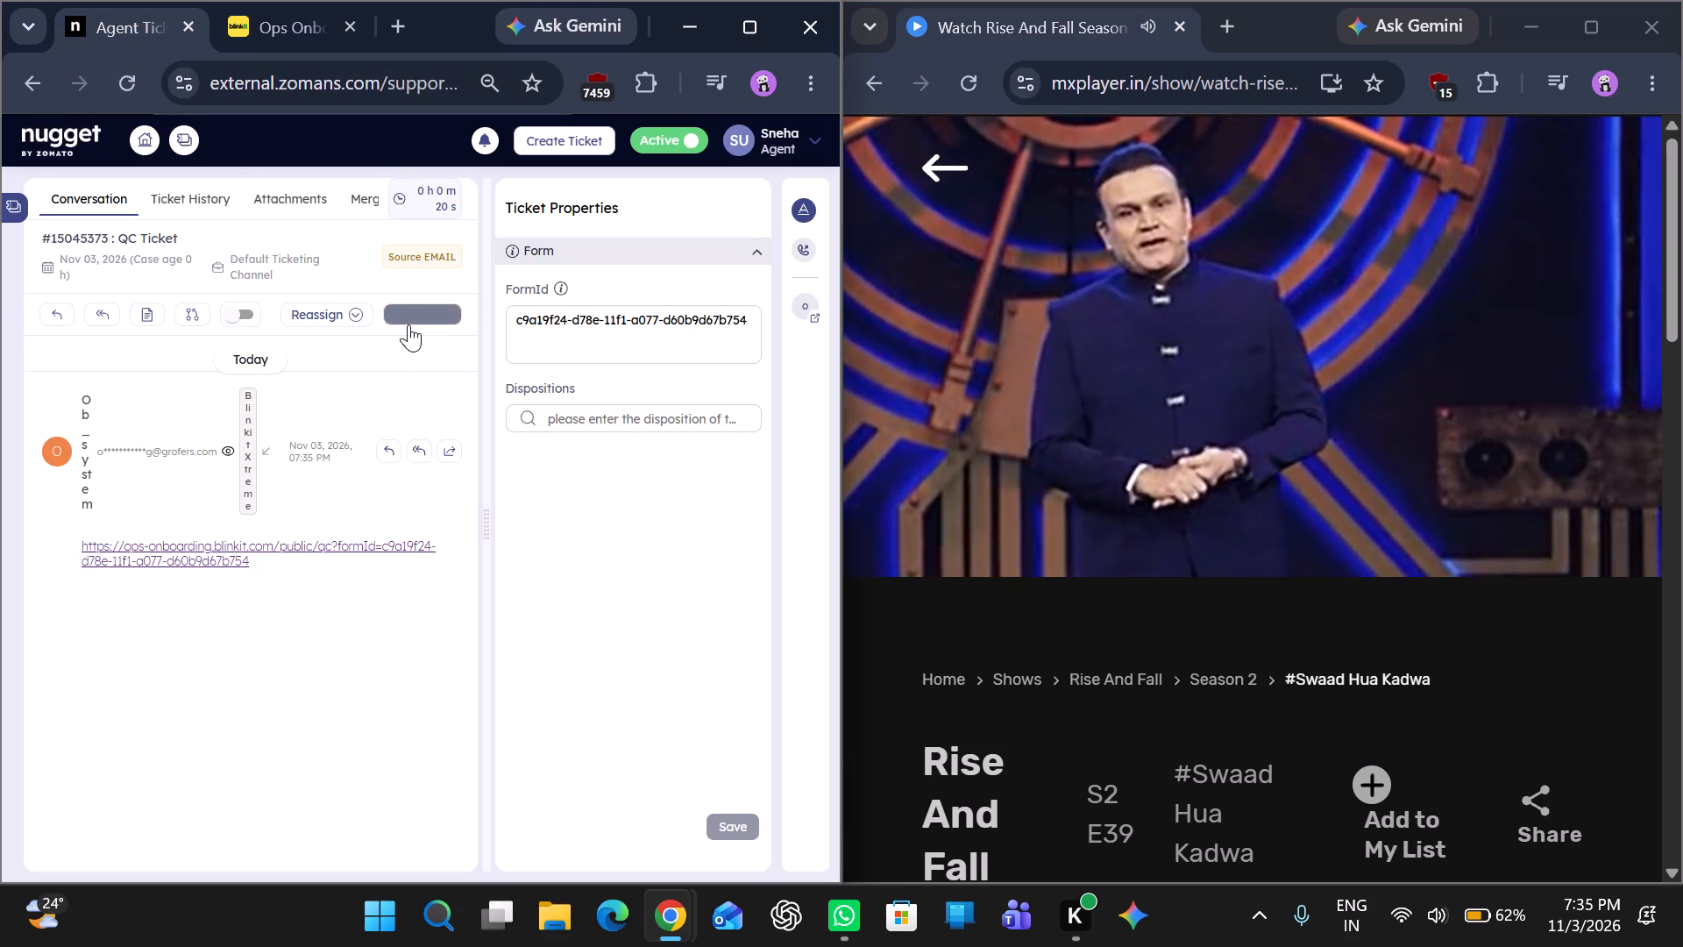
pyautogui.click(408, 345)
pyautogui.click(621, 549)
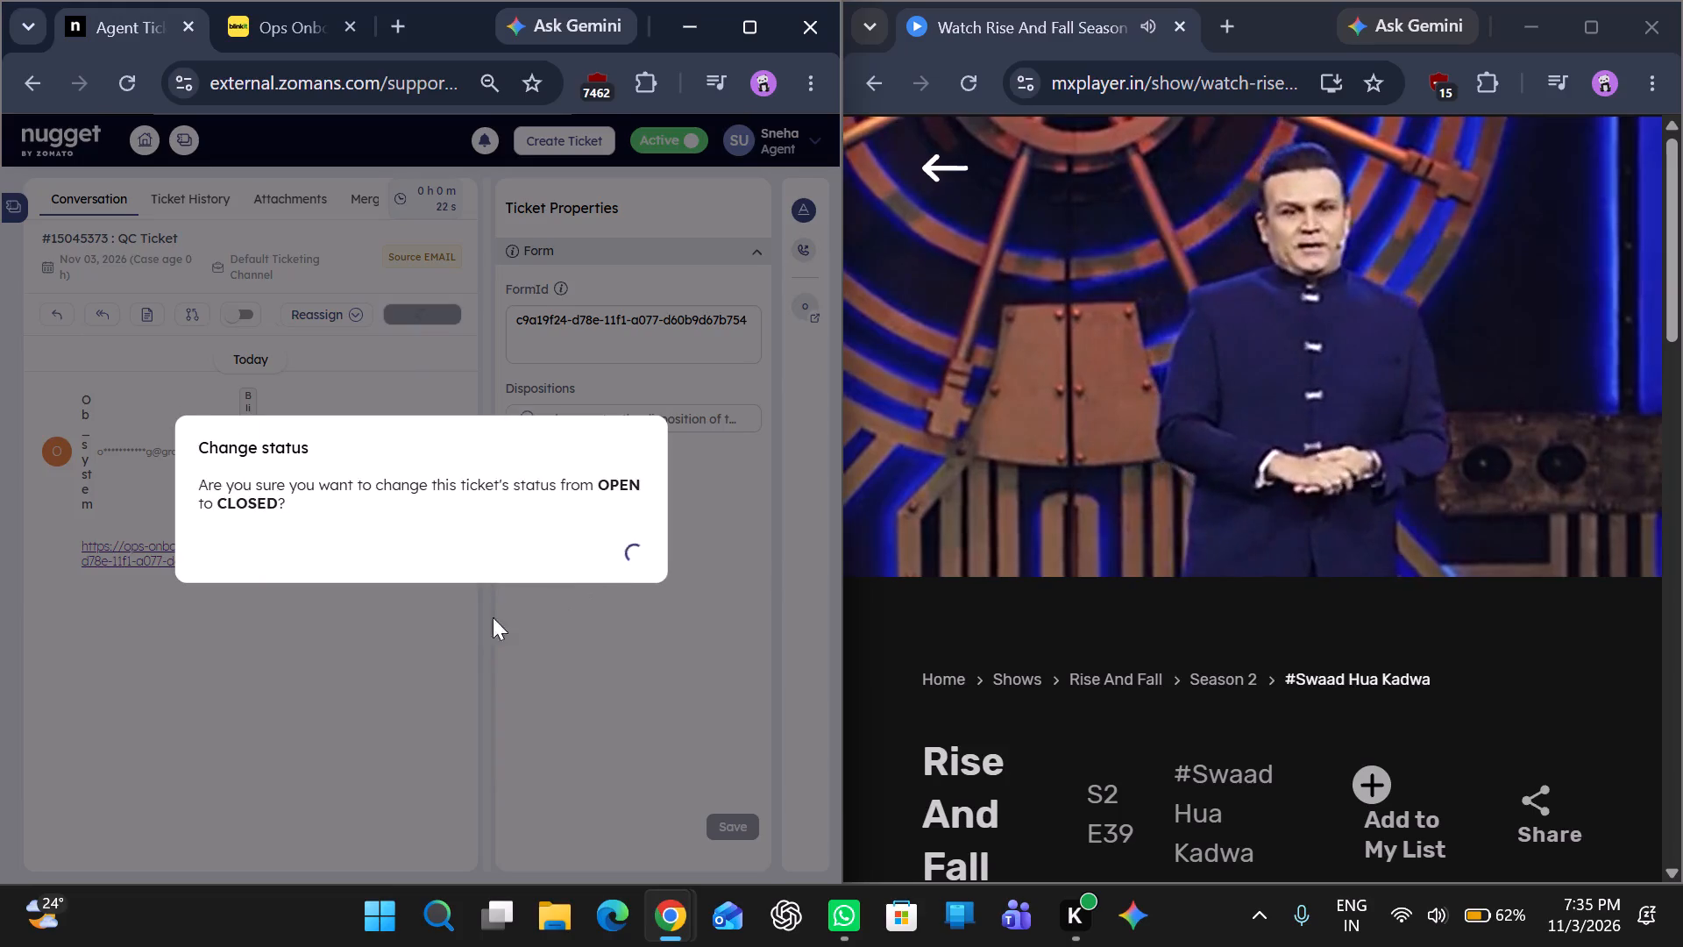
pyautogui.doubleClick(456, 701)
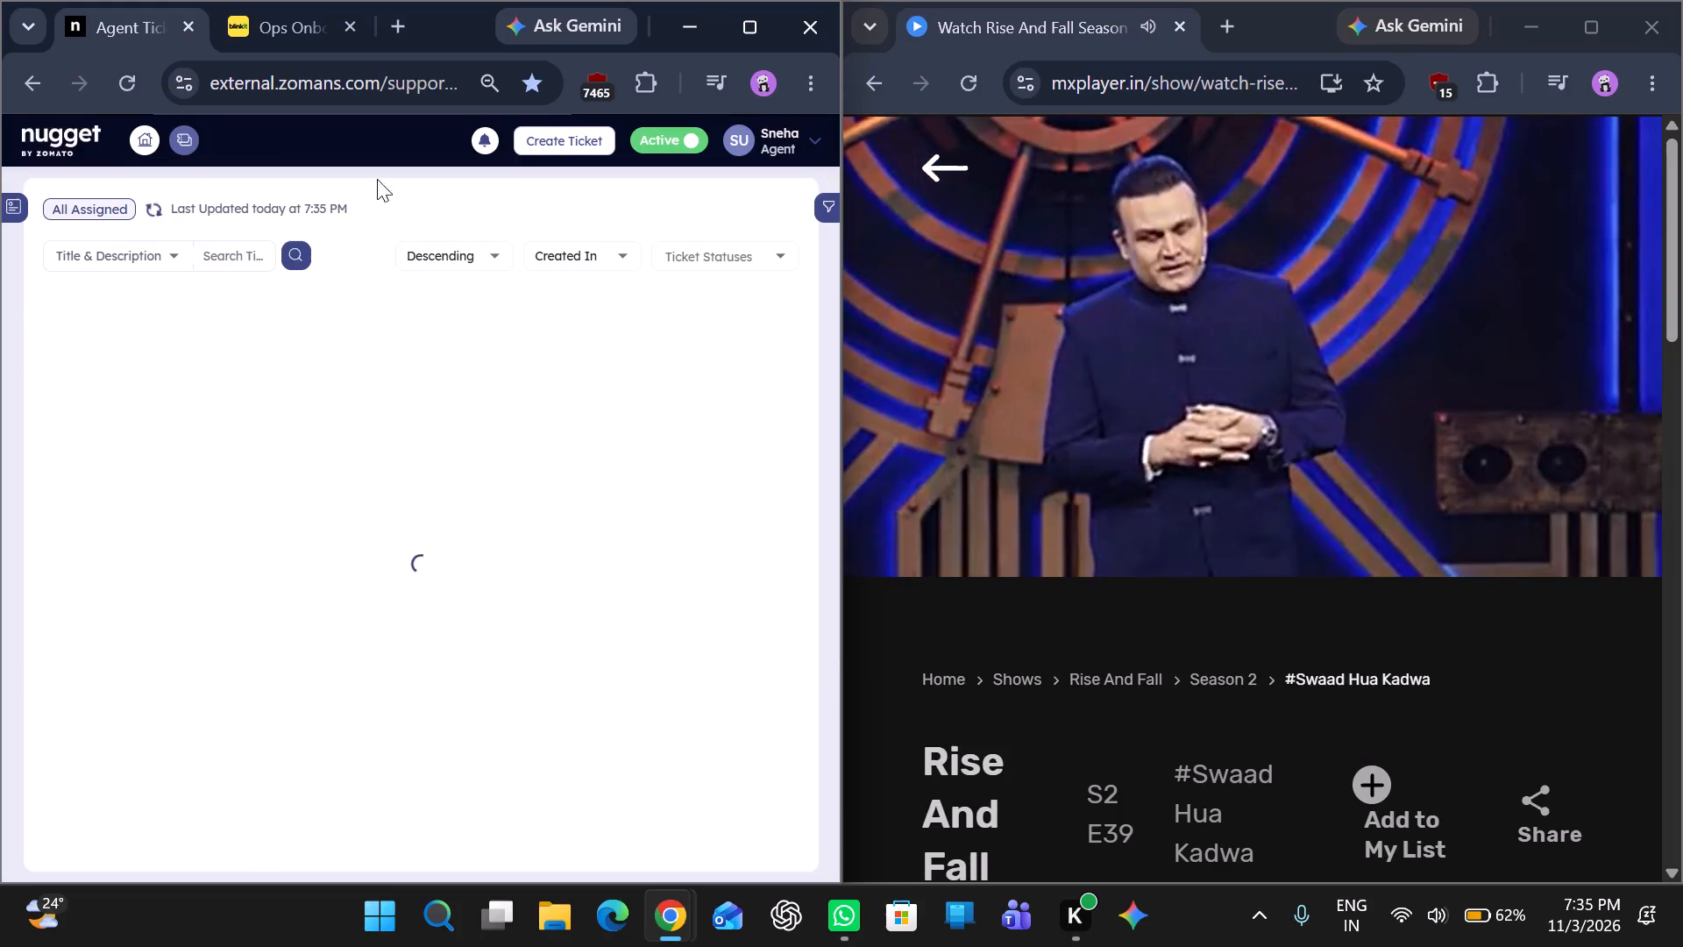
# Approve the selfie in the onboarding form, submit the Aadhar photo check against the selfie, and close the form page.
pyautogui.click(286, 26)
pyautogui.scroll(-4, 357, 382)
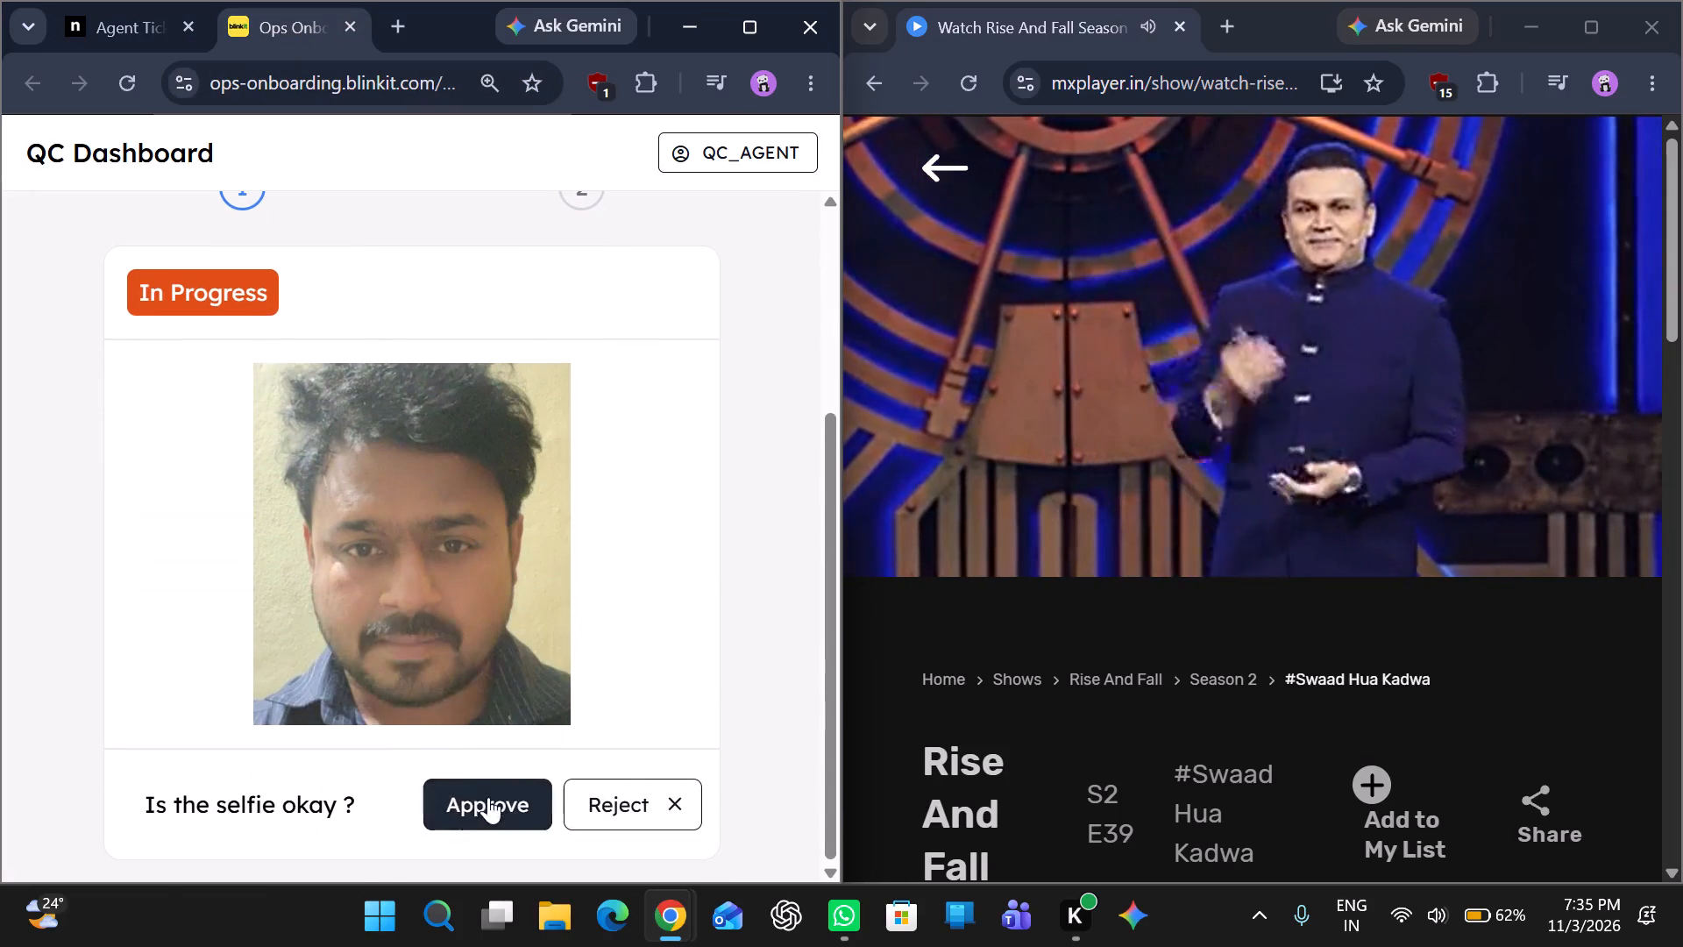
pyautogui.doubleClick(488, 797)
pyautogui.scroll(-3, 490, 792)
pyautogui.click(493, 786)
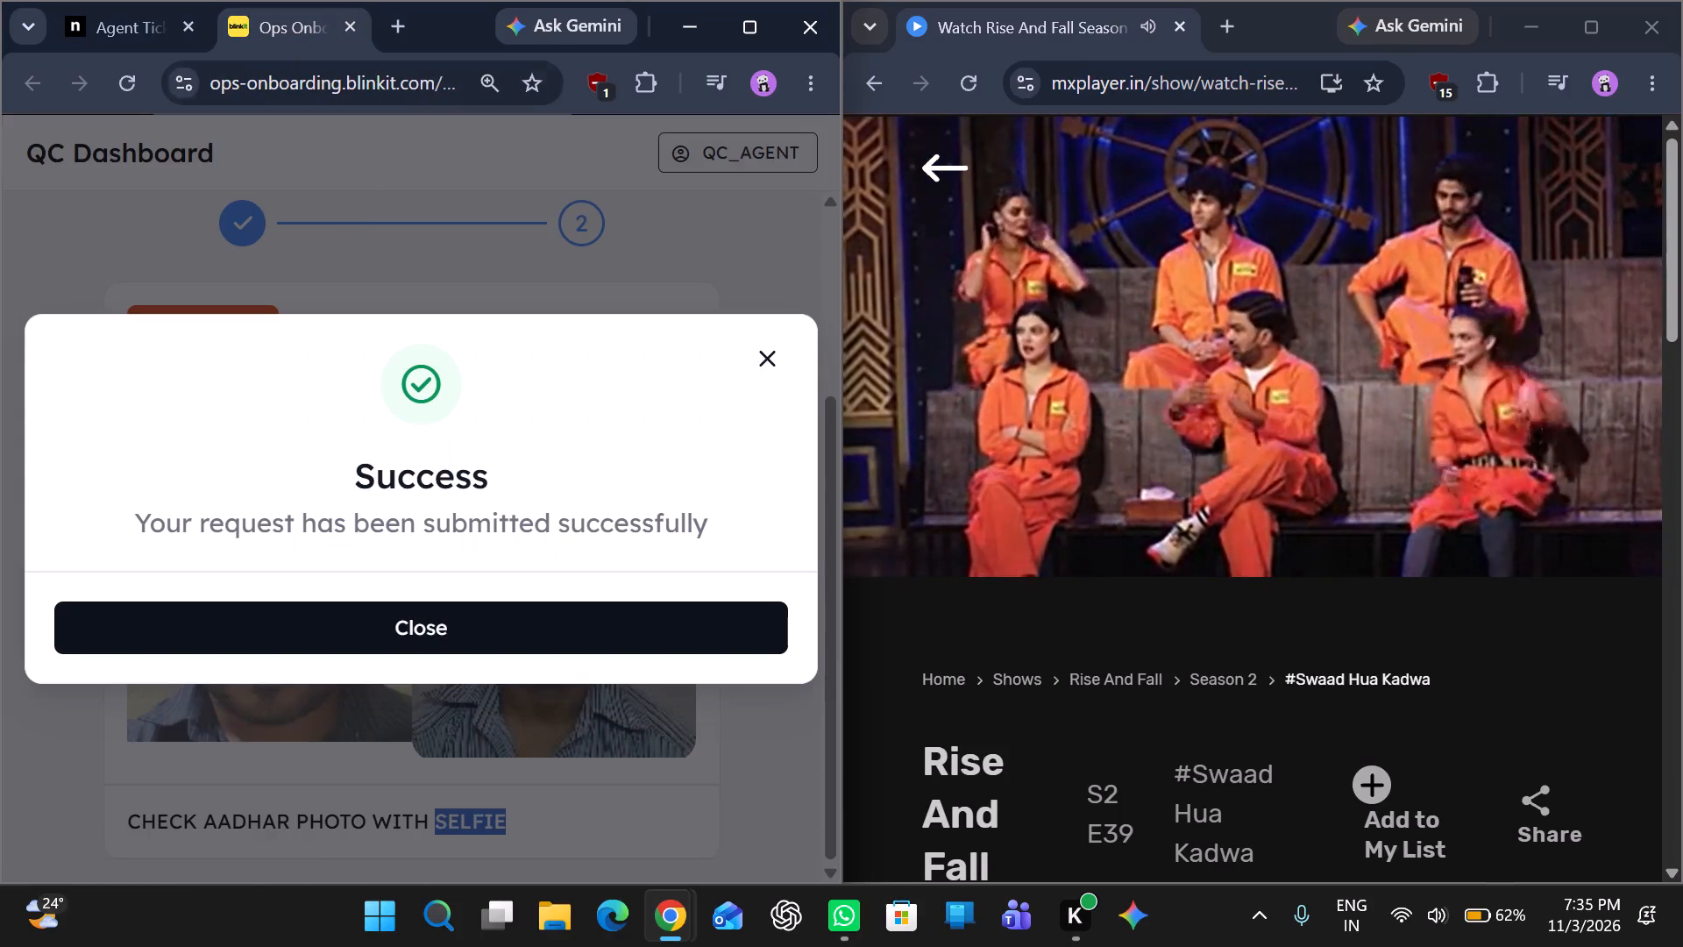
pyautogui.click(352, 29)
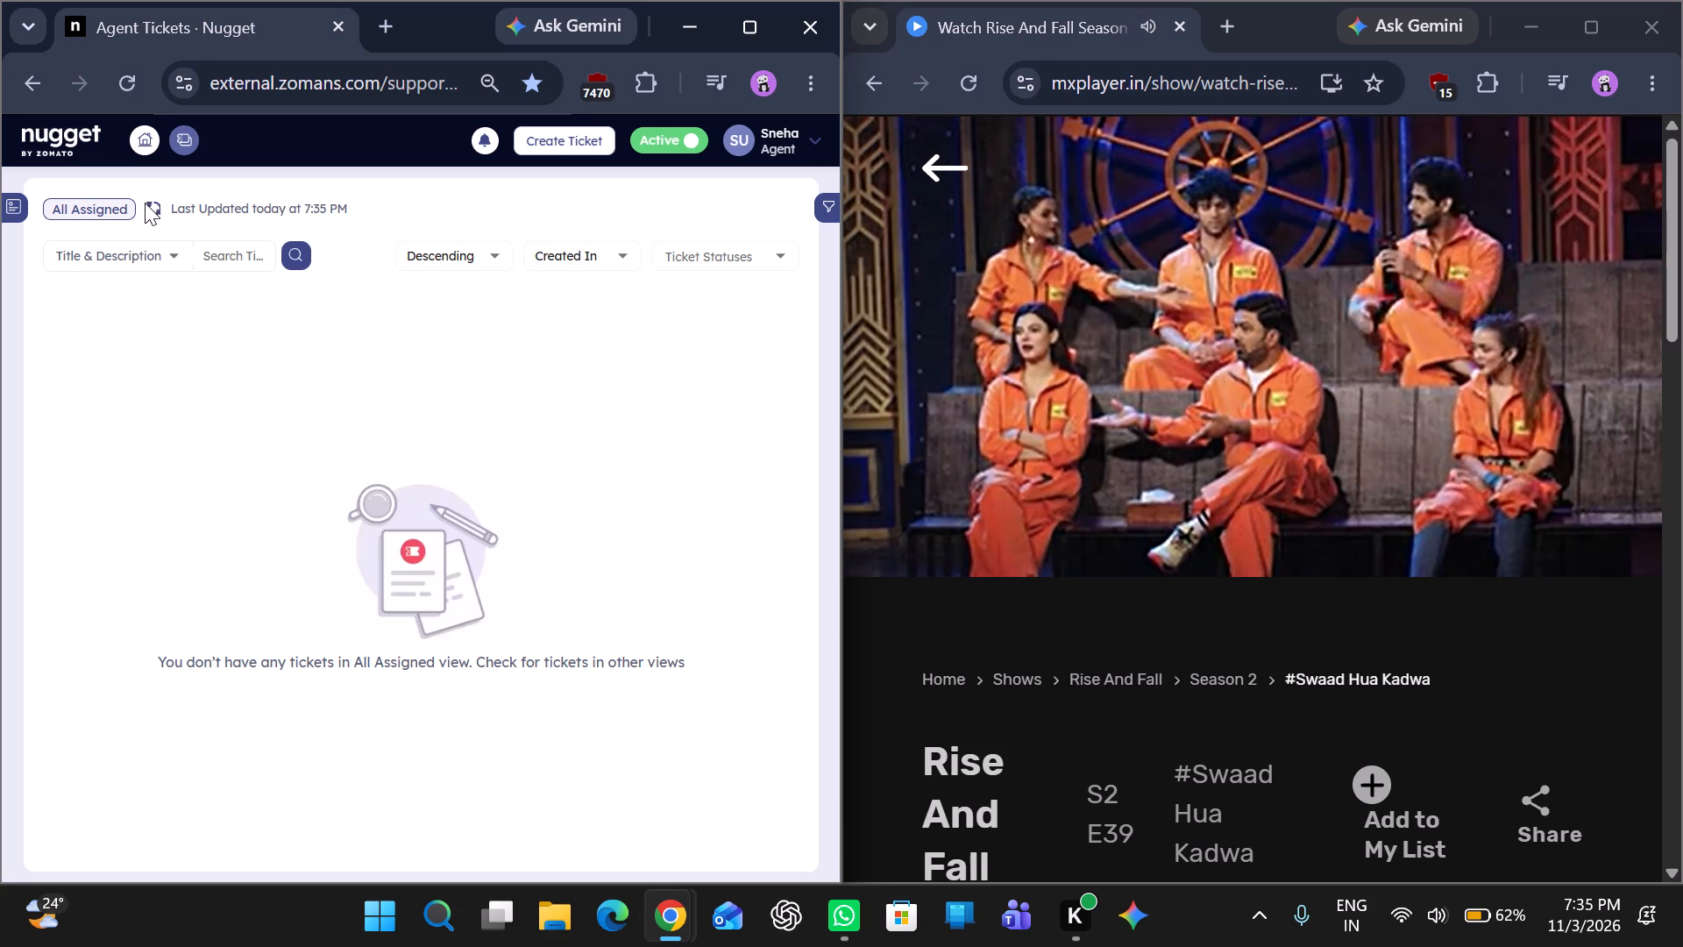
# Refresh the All Assigned list to check for new QC tickets.
pyautogui.click(154, 204)
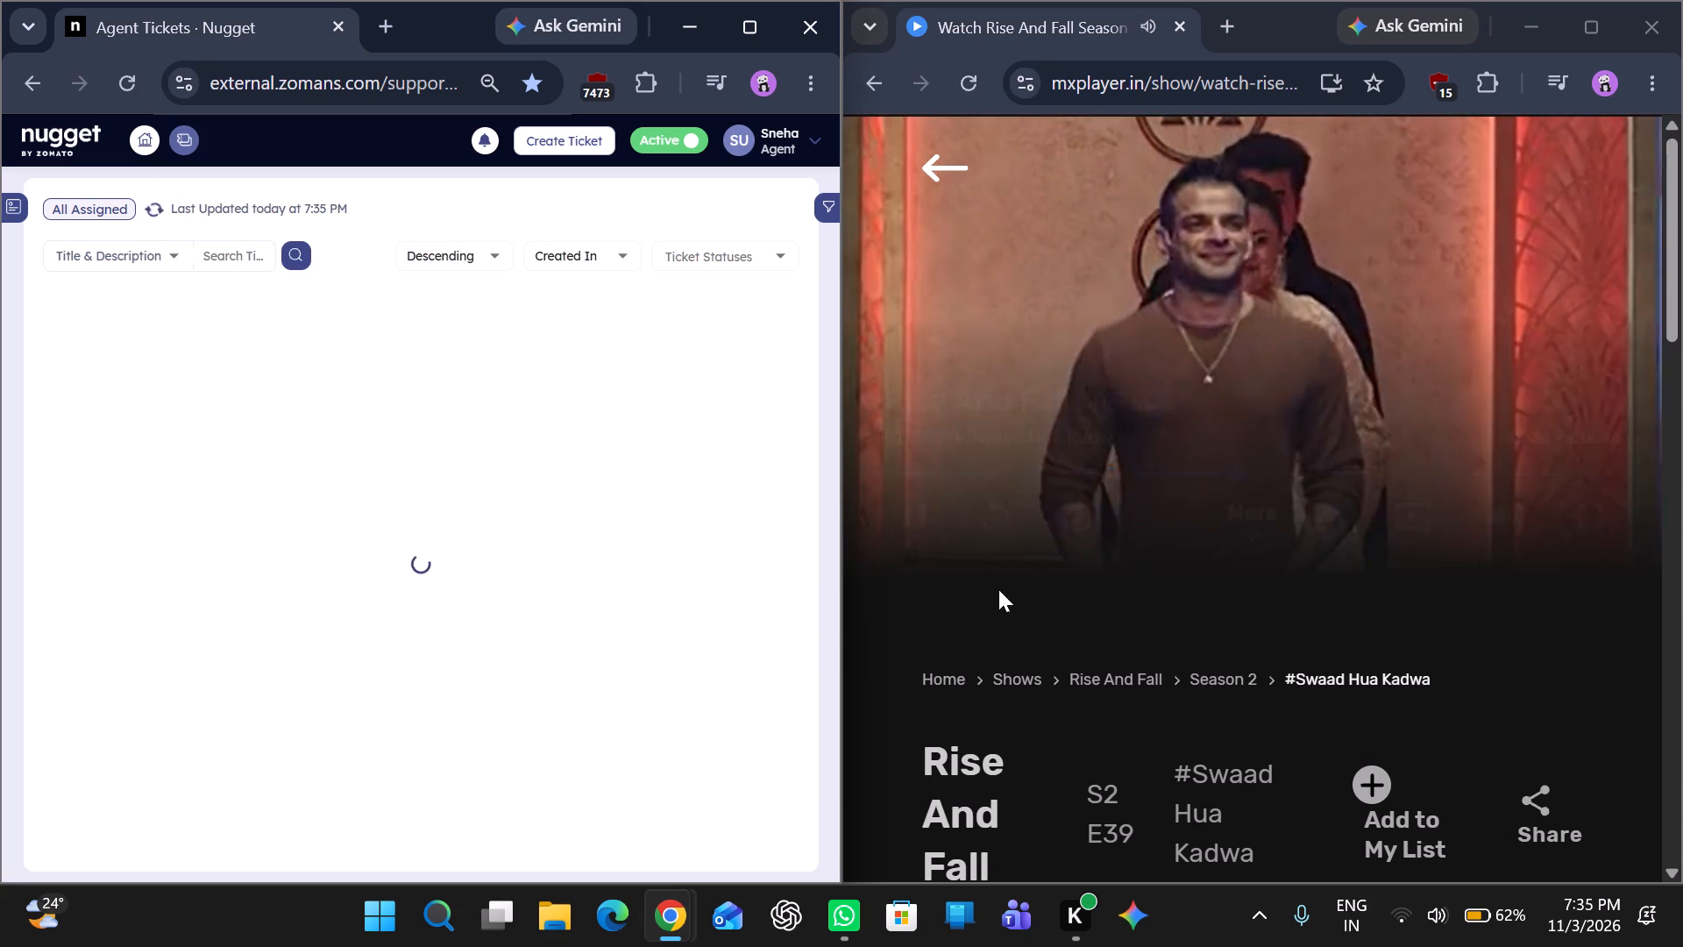
# Check the Wi-Fi connection in the Windows quick settings.
pyautogui.click(1394, 915)
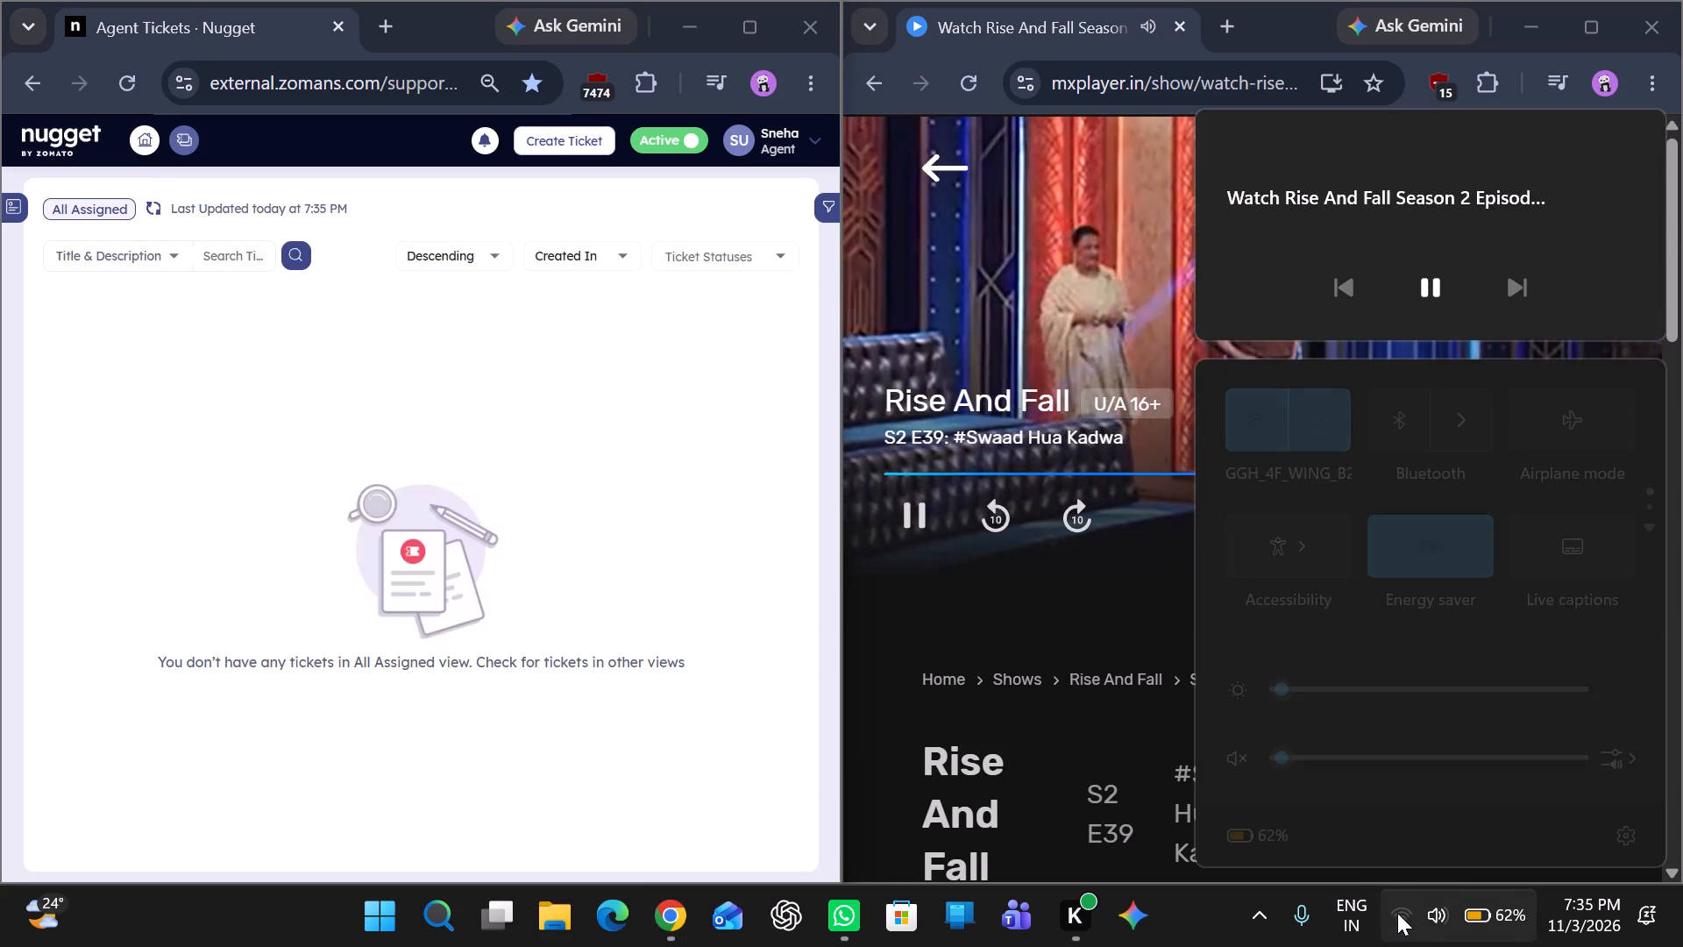
pyautogui.click(1397, 913)
pyautogui.doubleClick(1397, 913)
pyautogui.doubleClick(1397, 913)
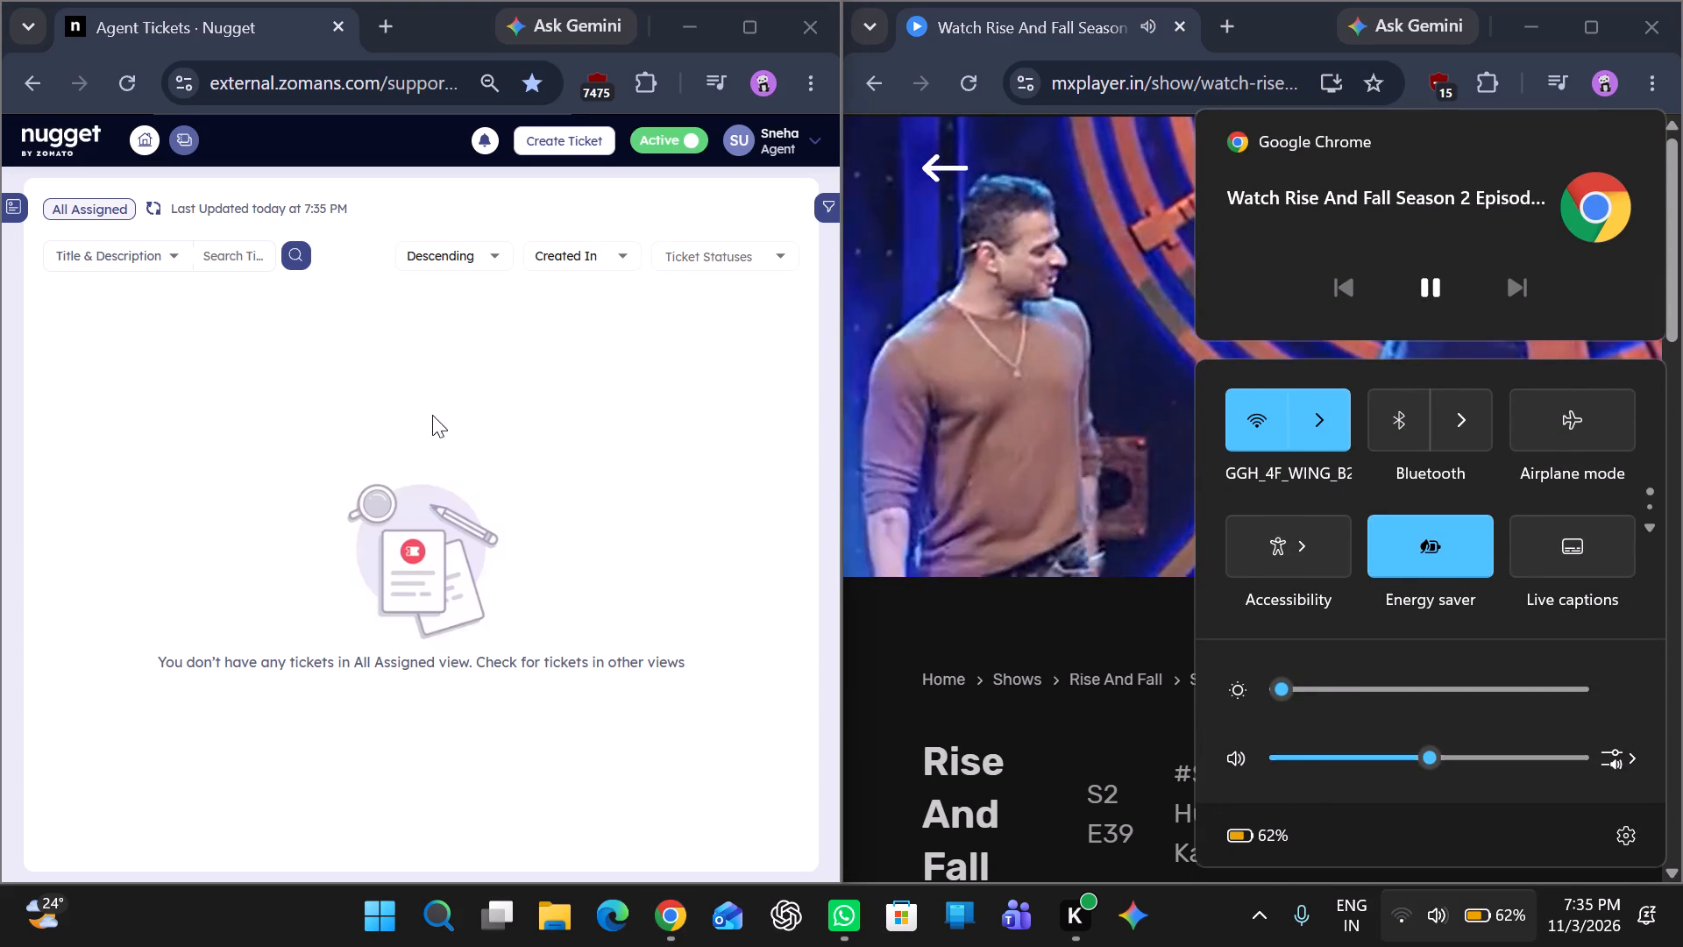
# Refresh Nugget's All Assigned list again to check for new QC tickets.
pyautogui.click(153, 207)
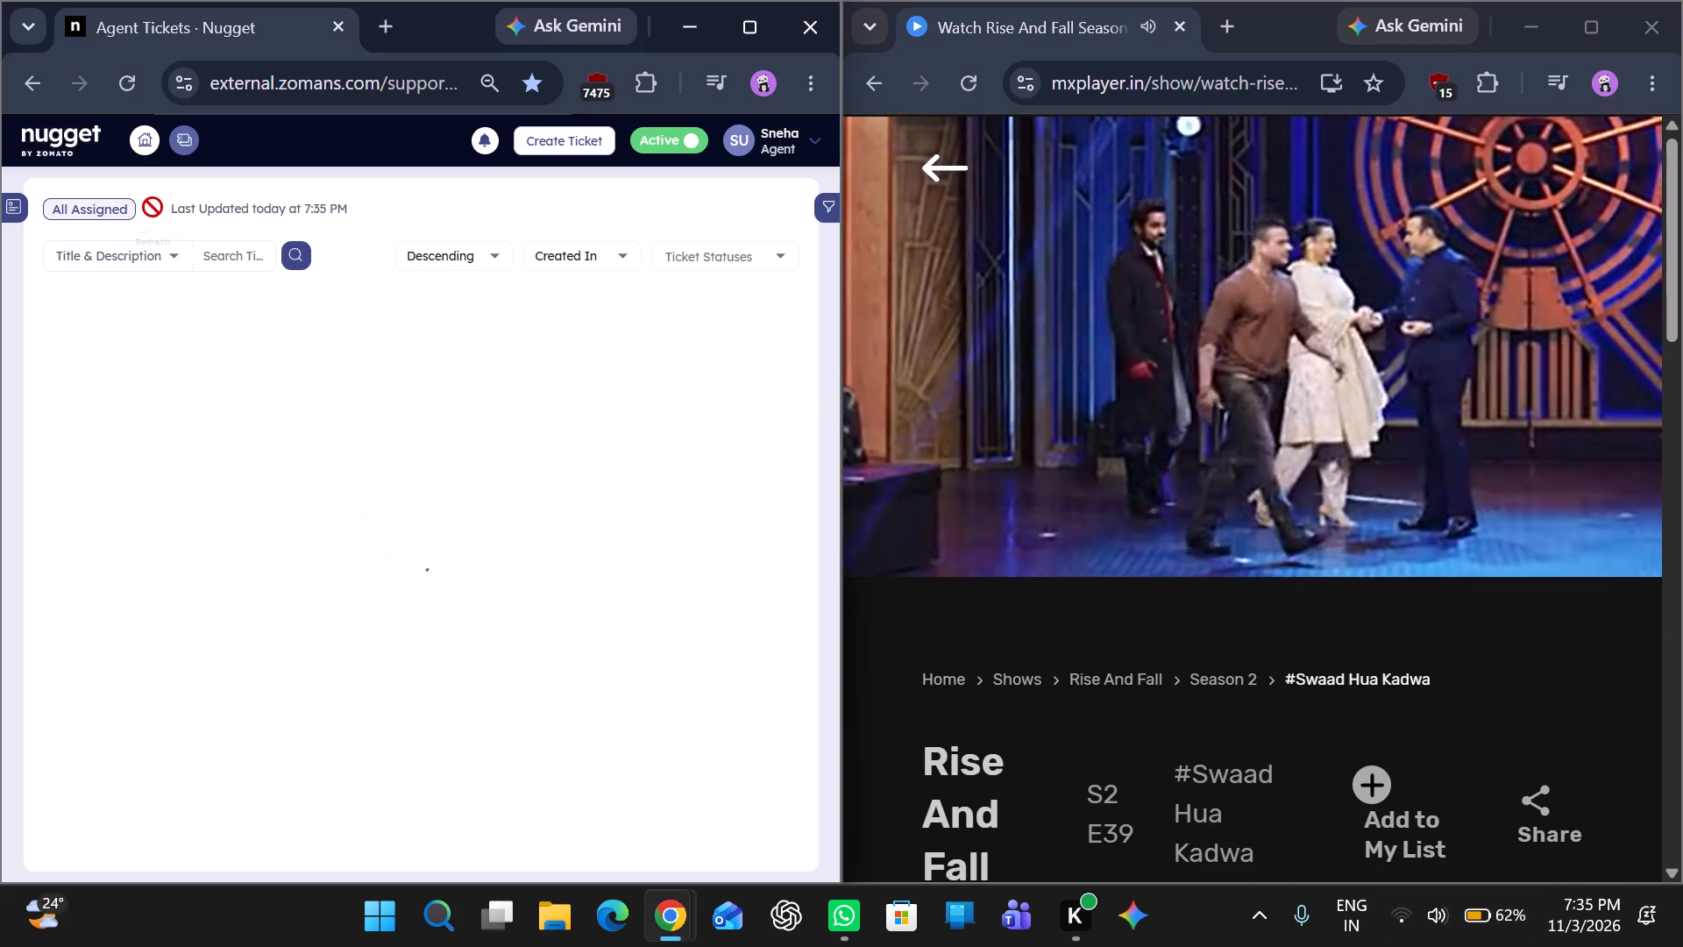
pyautogui.click(171, 345)
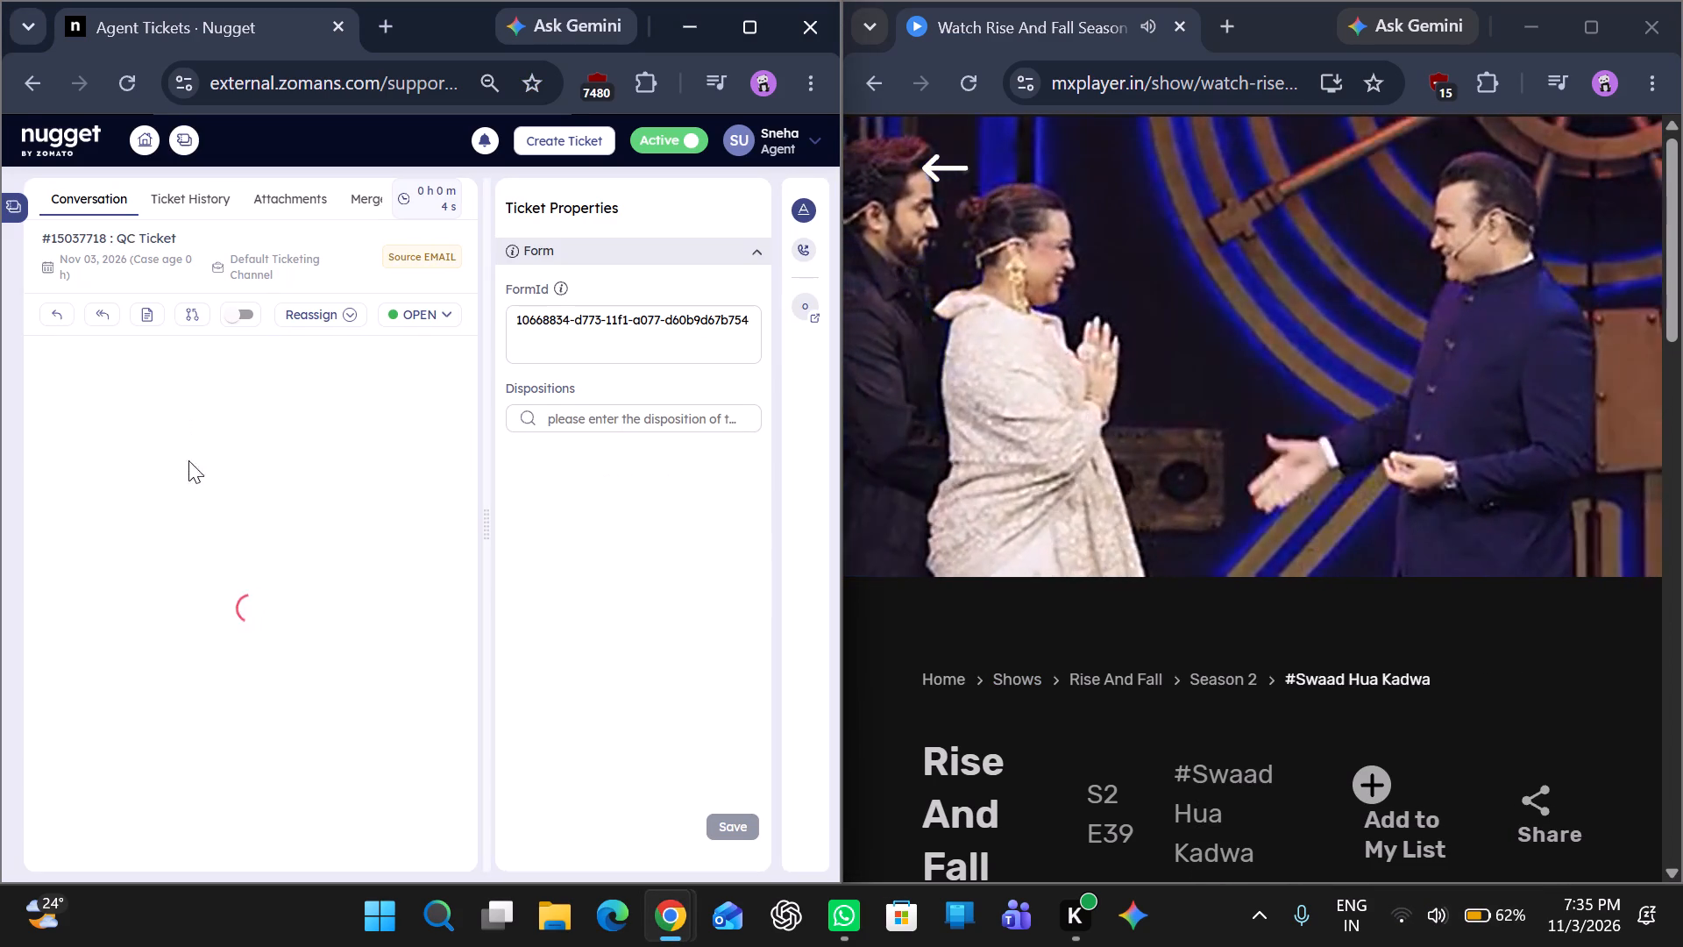
pyautogui.tripleClick(184, 540)
pyautogui.tripleClick(184, 540)
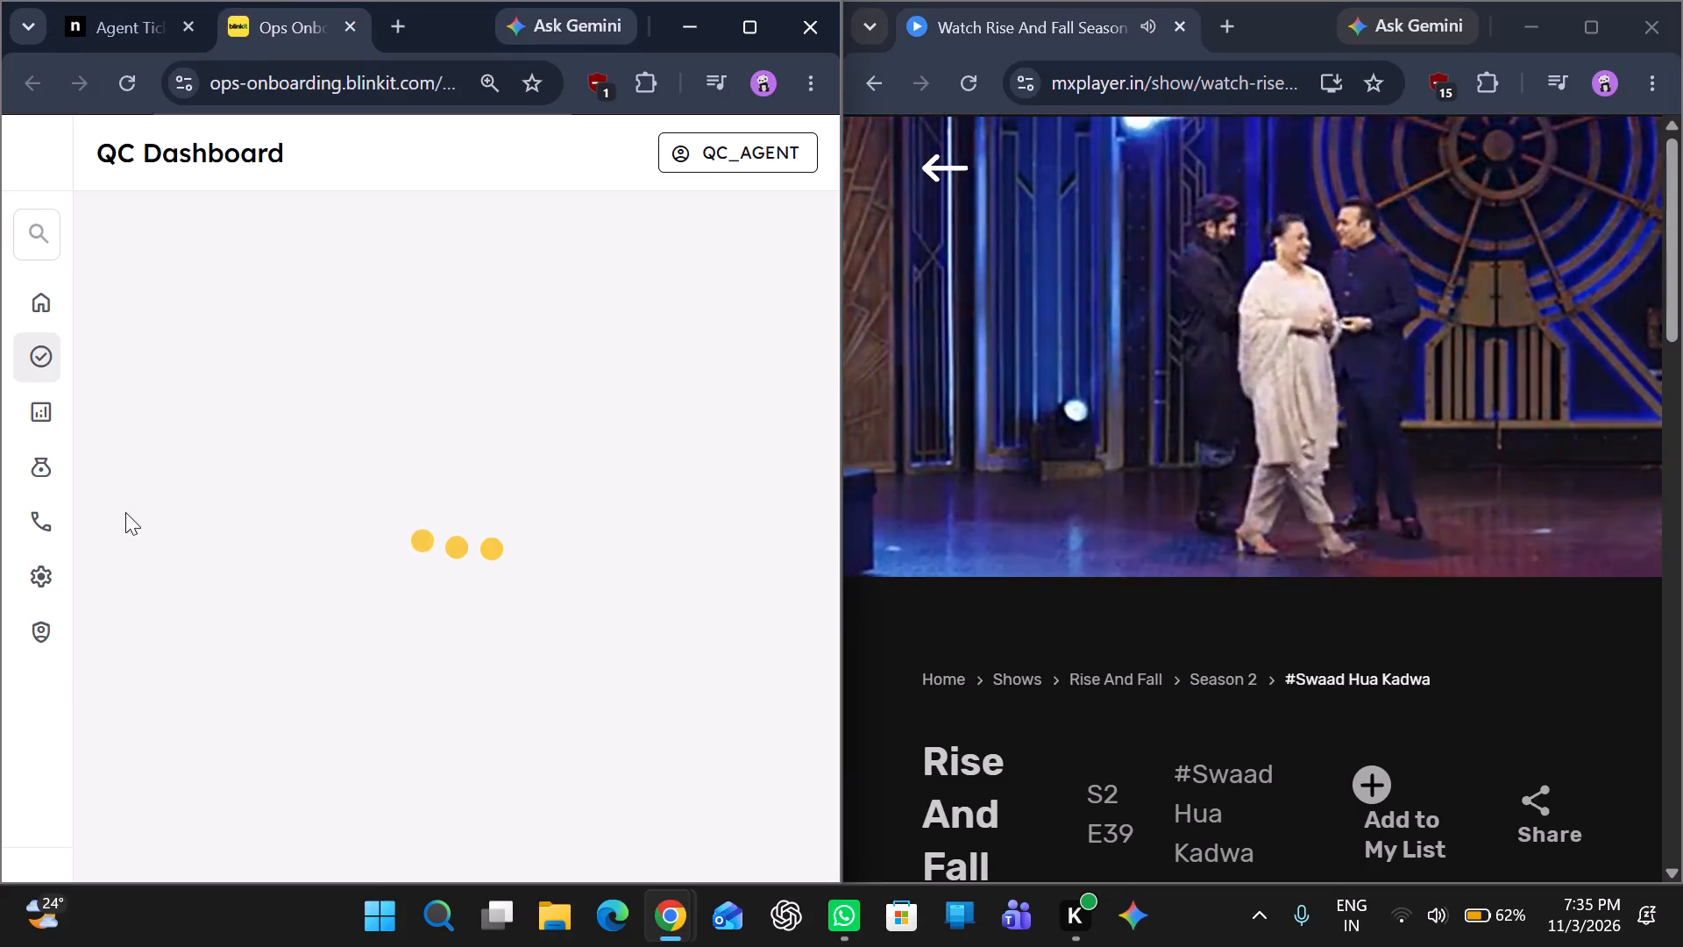
pyautogui.scroll(-5, 537, 537)
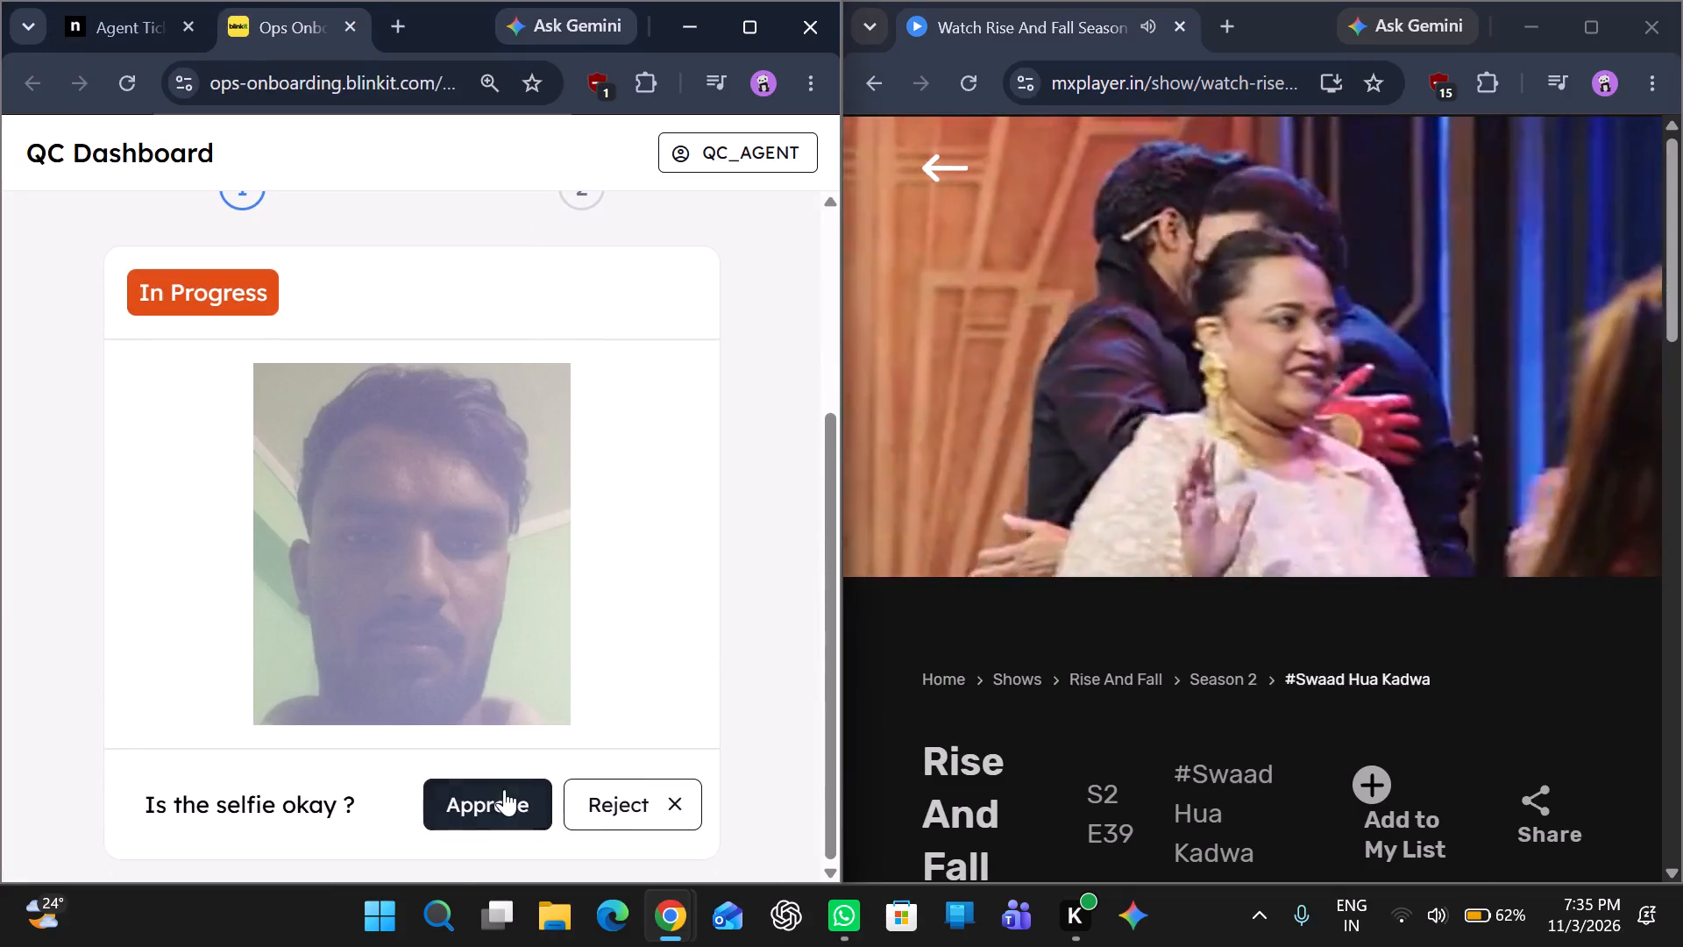
pyautogui.doubleClick(504, 803)
pyautogui.scroll(-3, 504, 803)
pyautogui.click(504, 785)
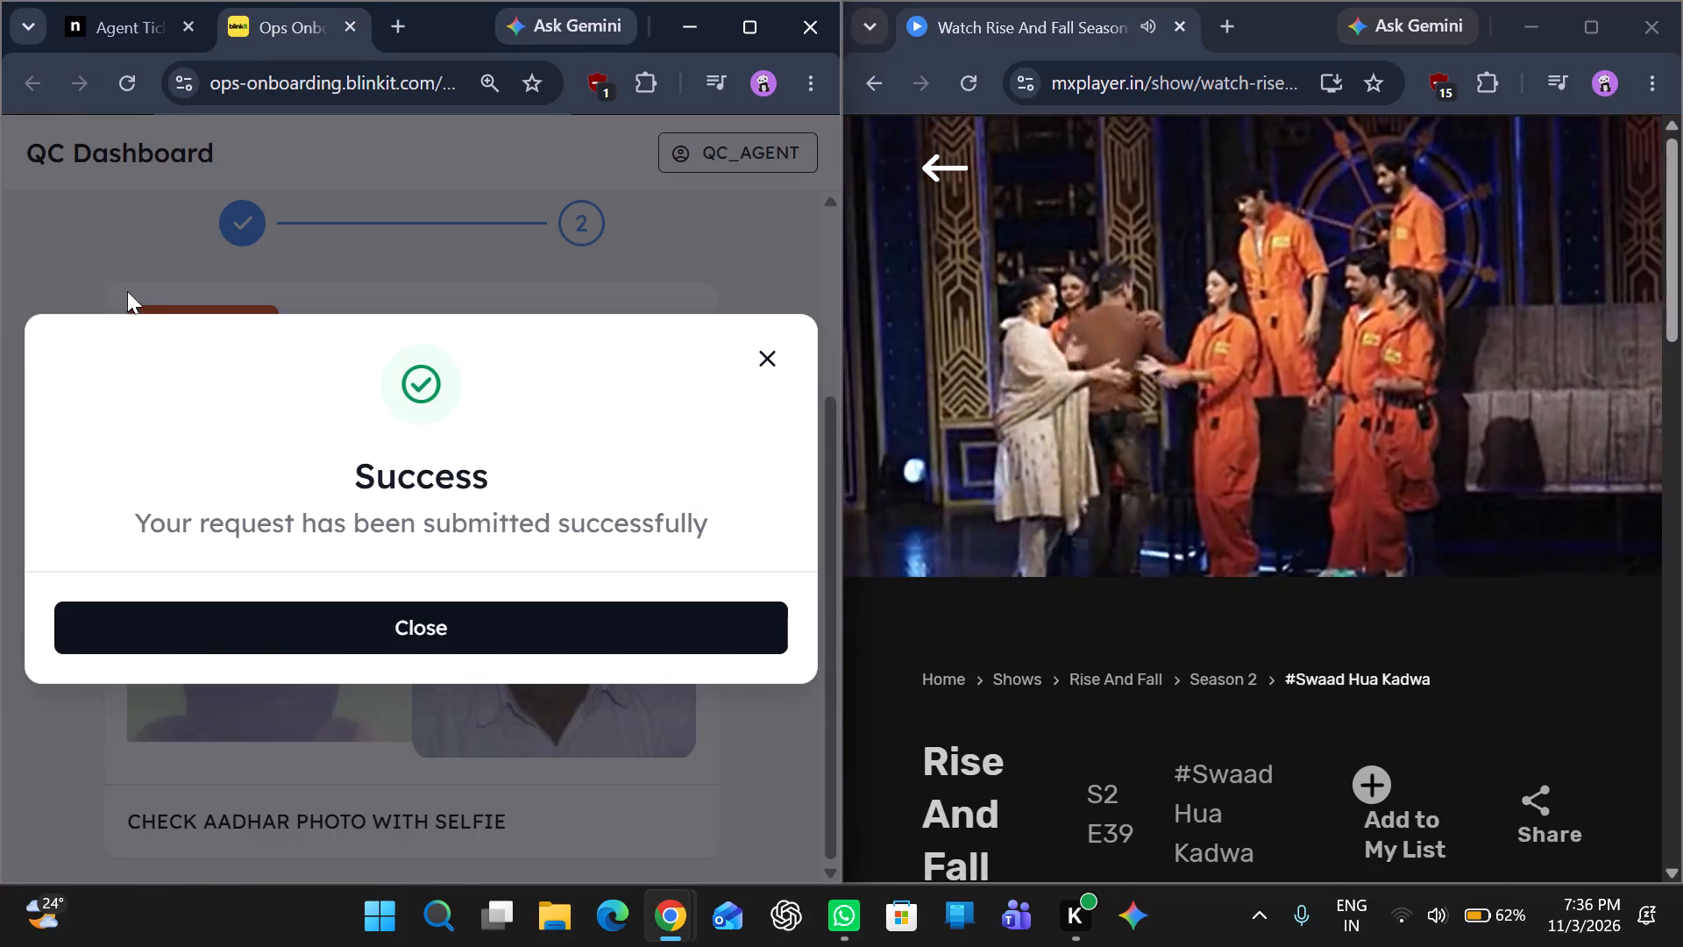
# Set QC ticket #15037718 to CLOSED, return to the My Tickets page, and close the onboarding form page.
pyautogui.click(73, 25)
pyautogui.click(427, 317)
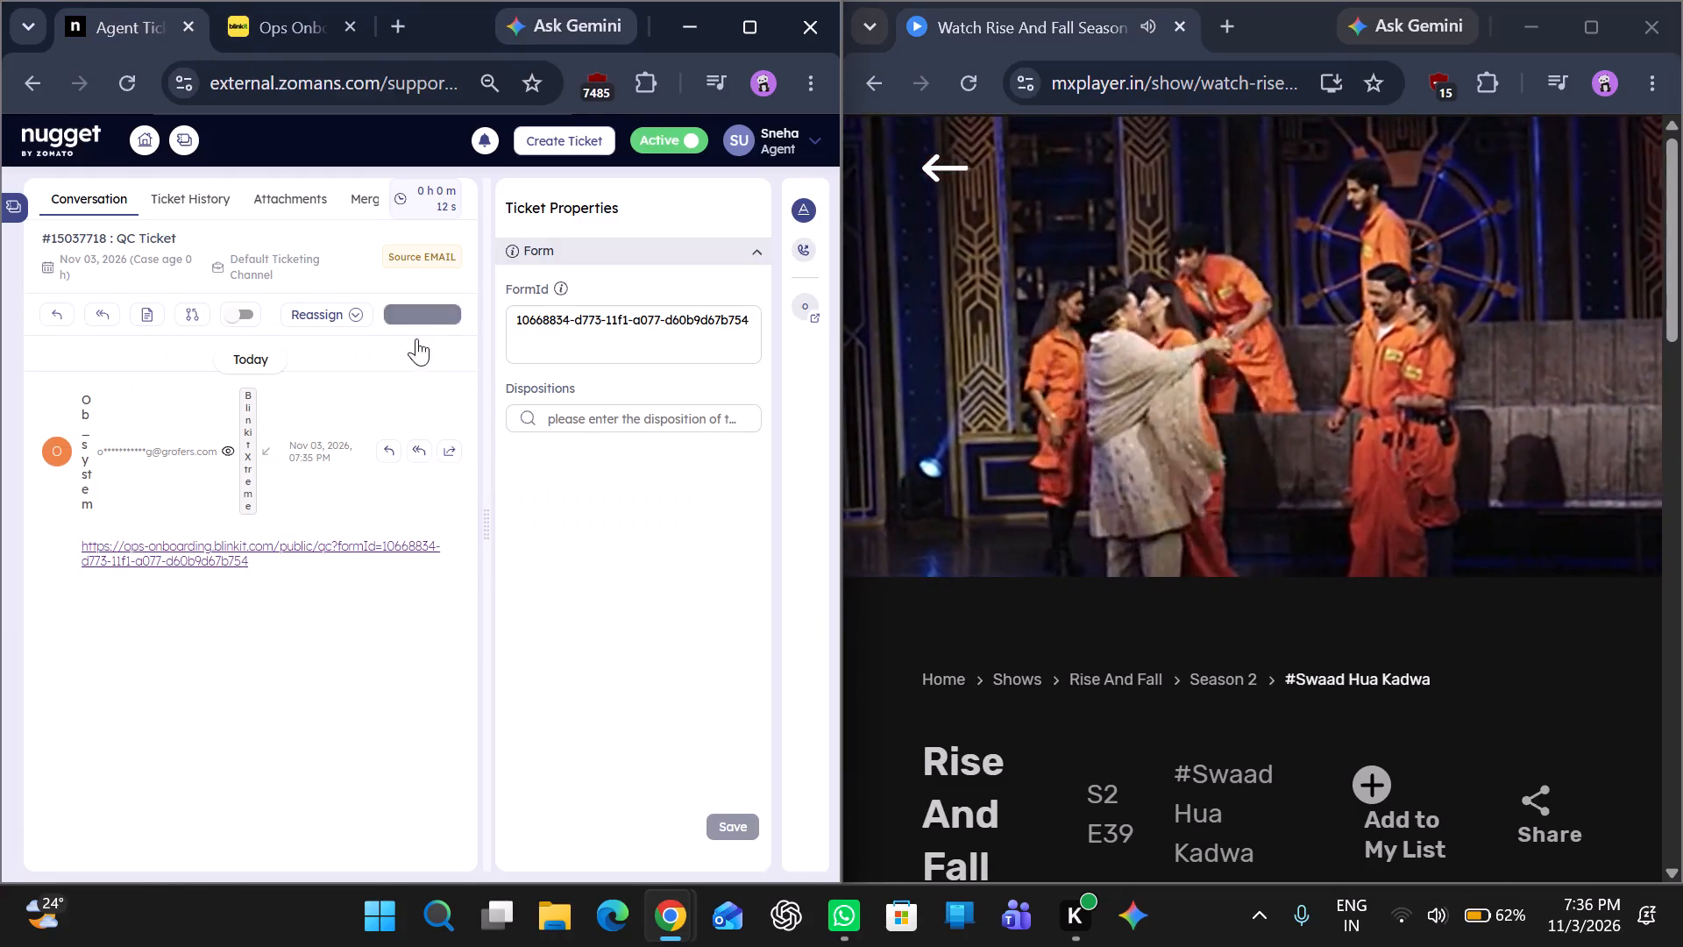
pyautogui.click(415, 353)
pyautogui.click(607, 546)
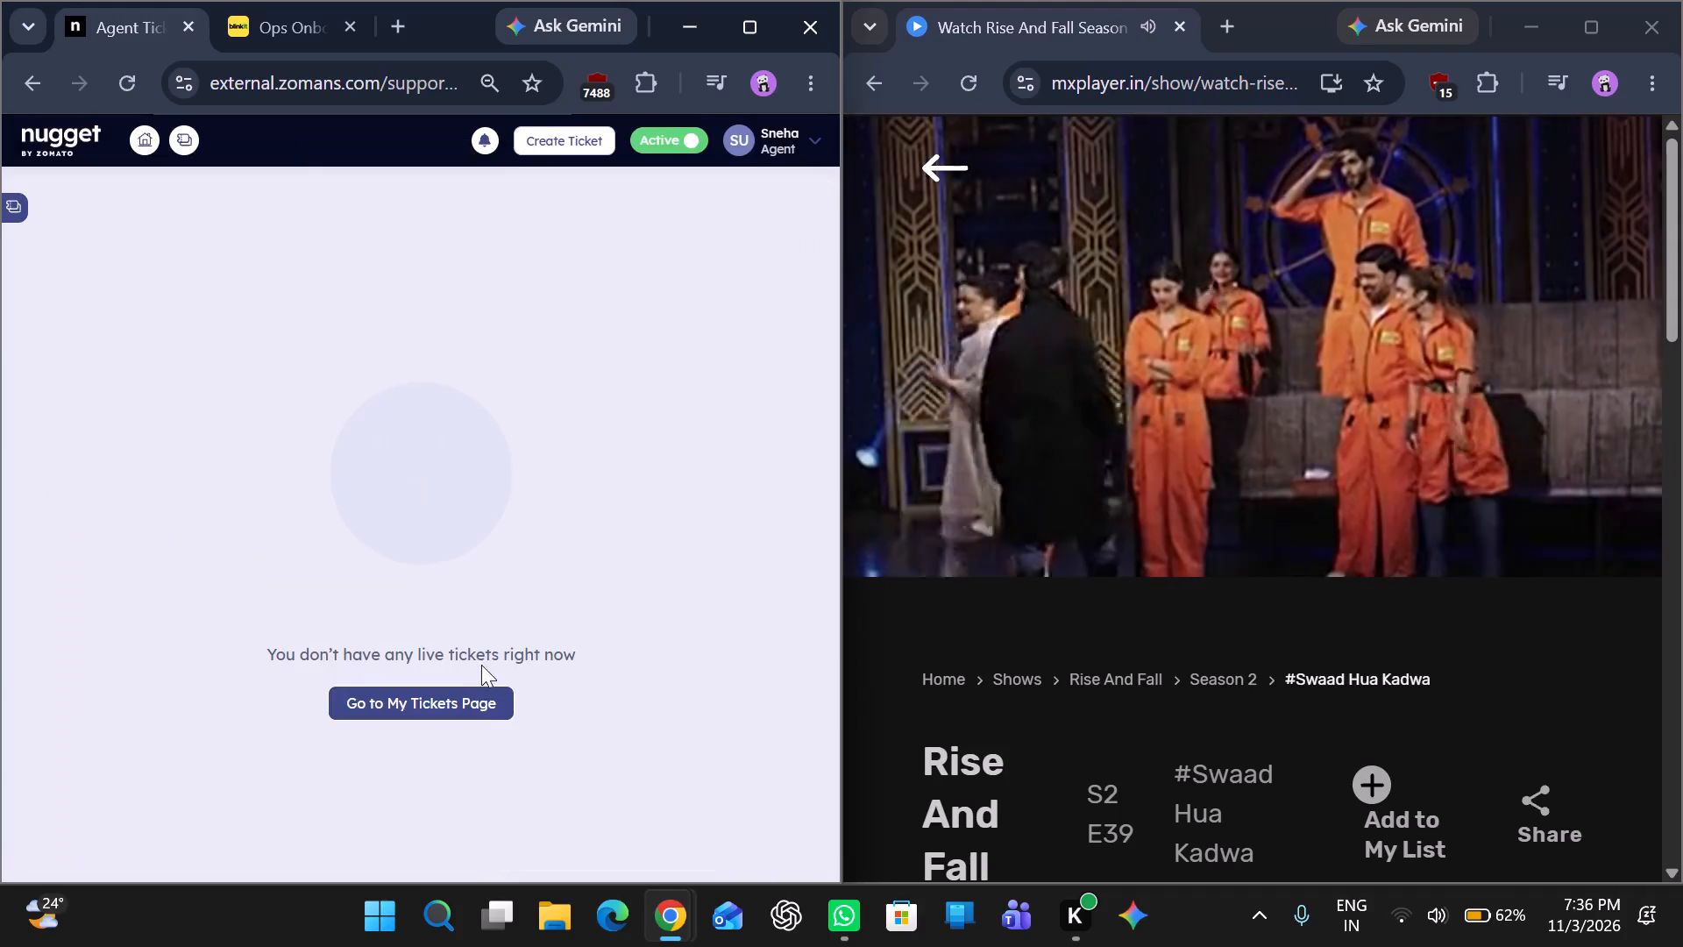
pyautogui.doubleClick(474, 690)
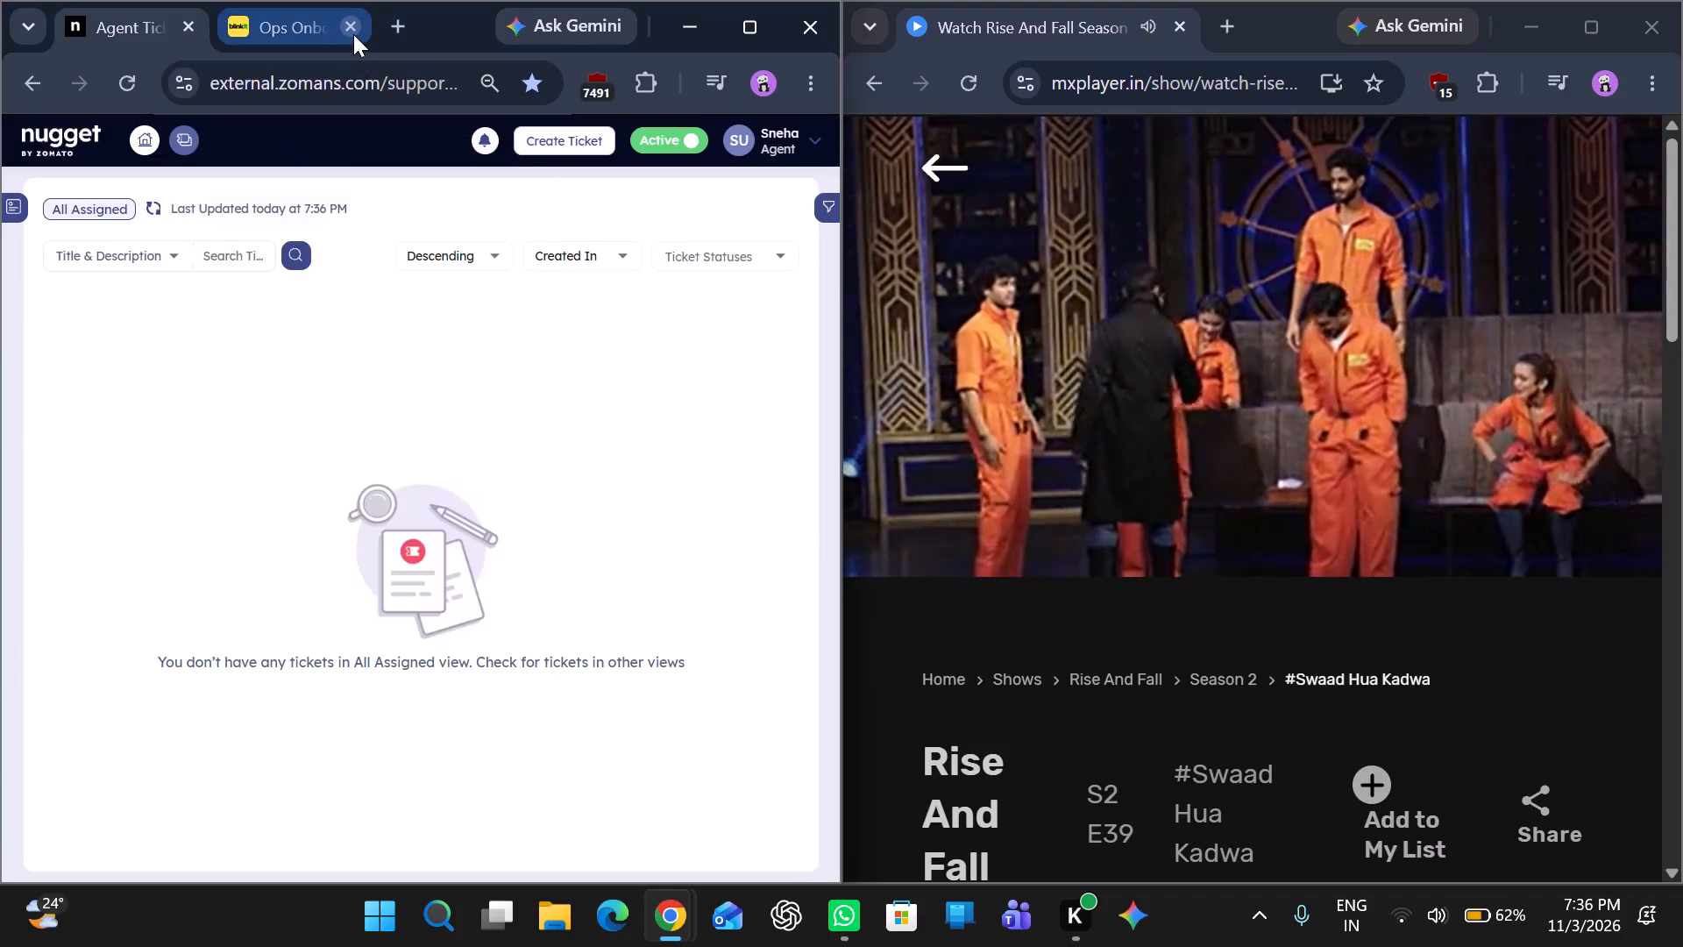
pyautogui.click(353, 34)
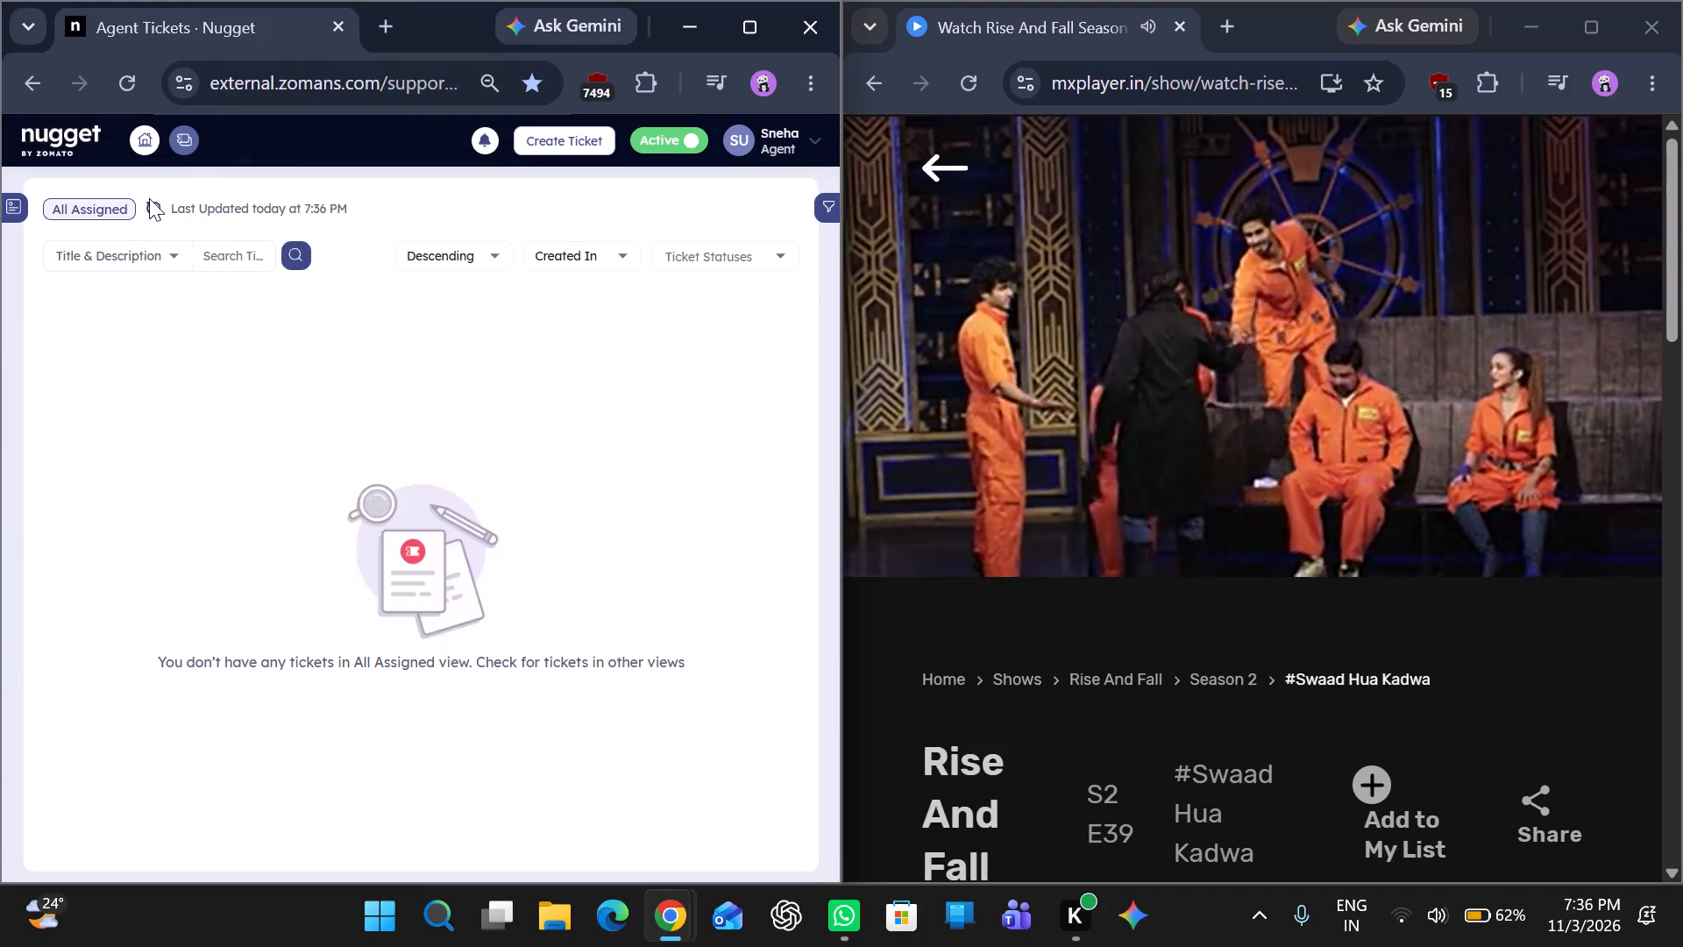
# Refresh the All Assigned list repeatedly to check for a new QC ticket.
pyautogui.click(149, 198)
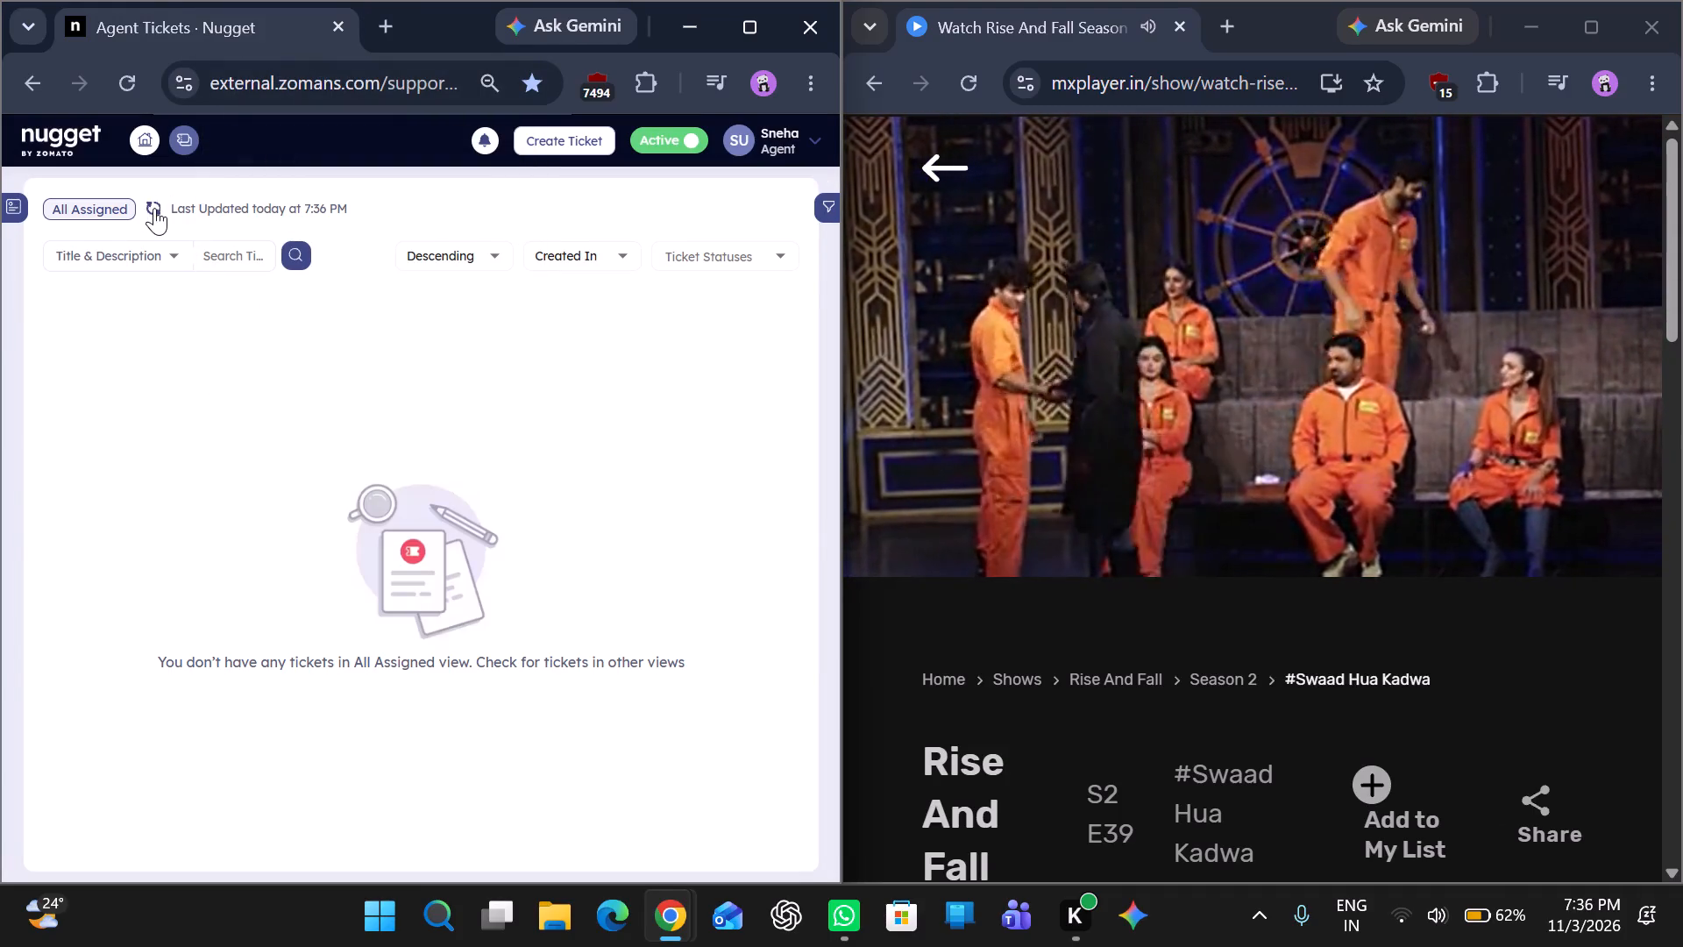
pyautogui.doubleClick(154, 208)
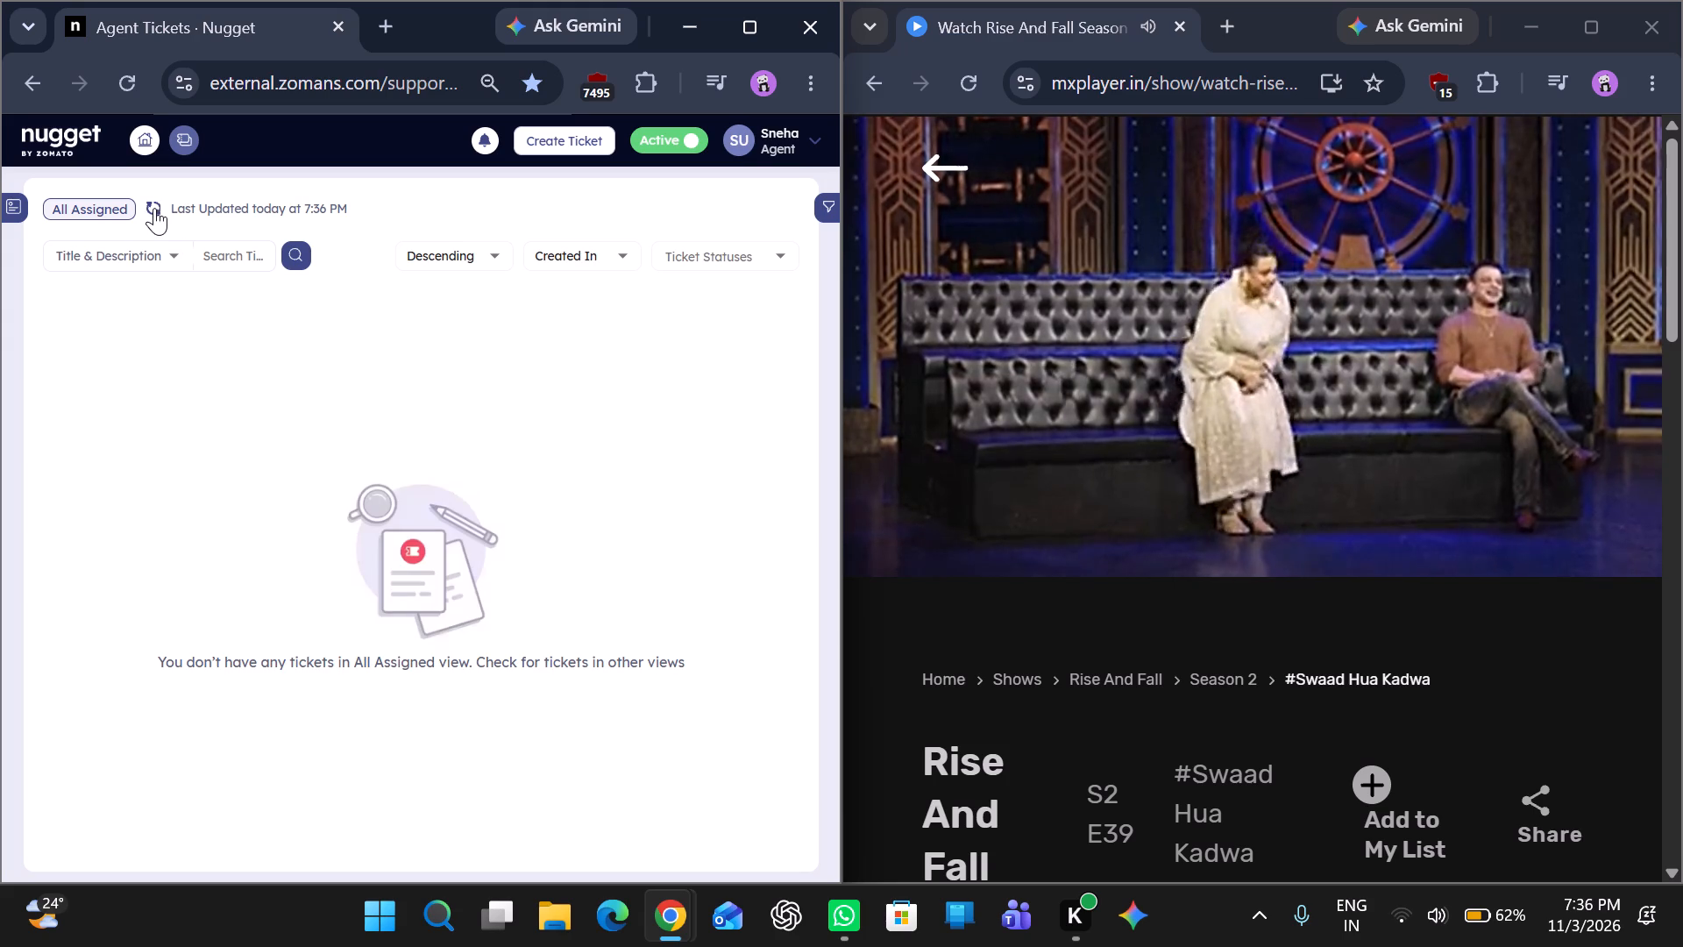
pyautogui.click(154, 208)
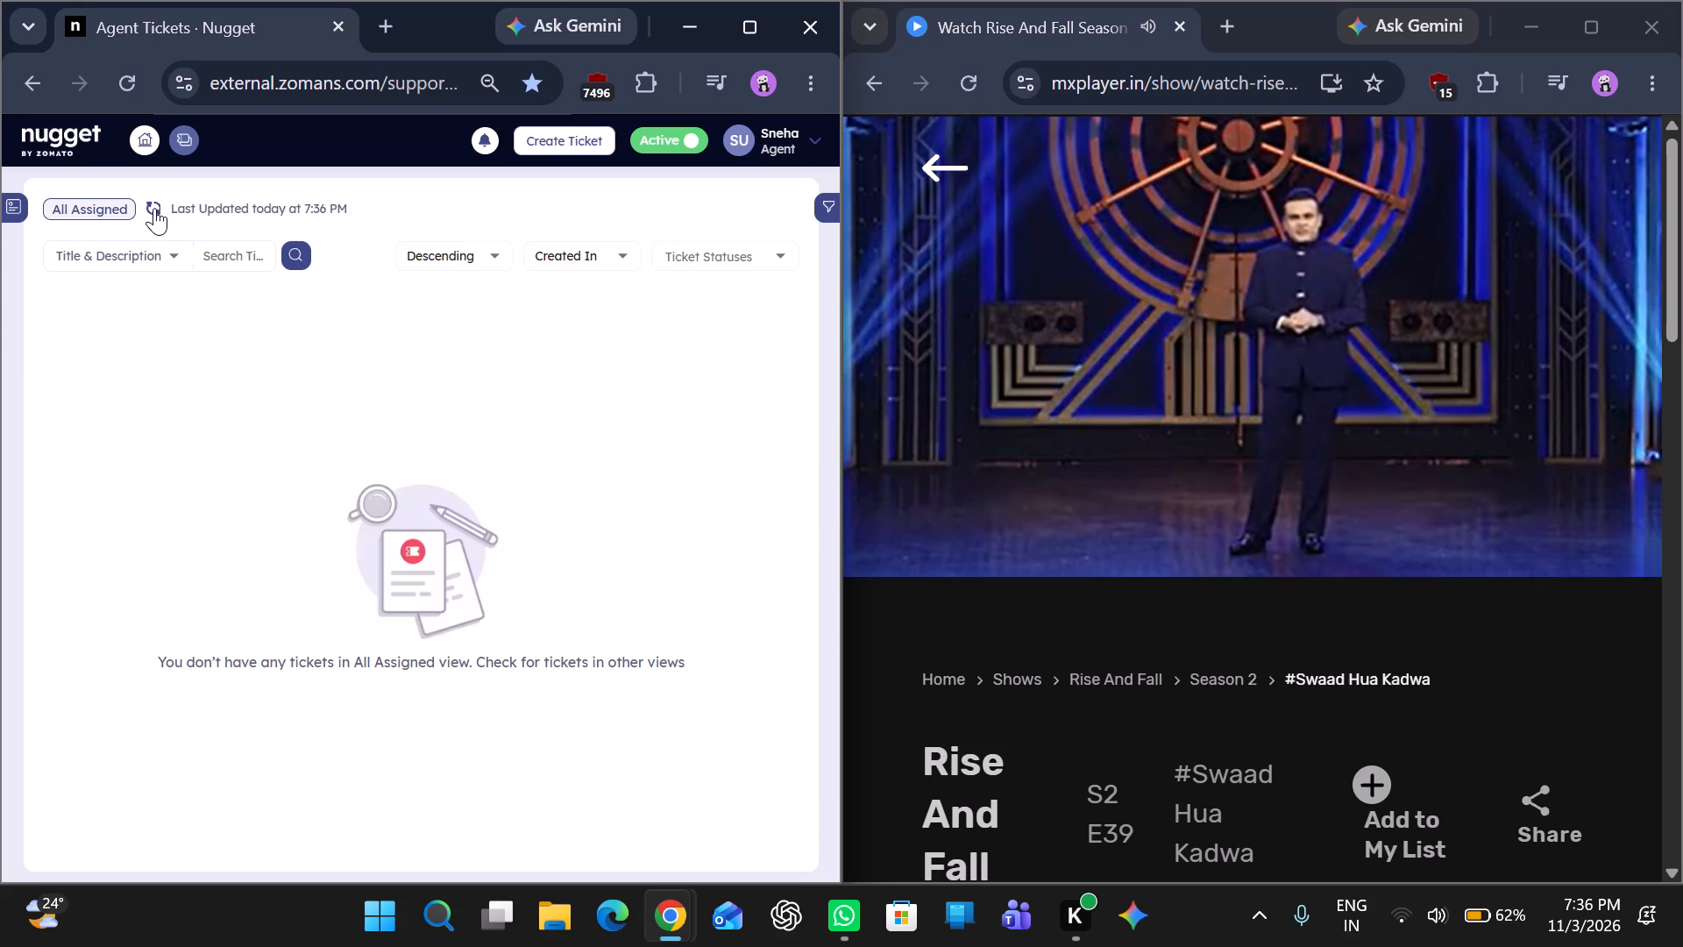
pyautogui.click(154, 208)
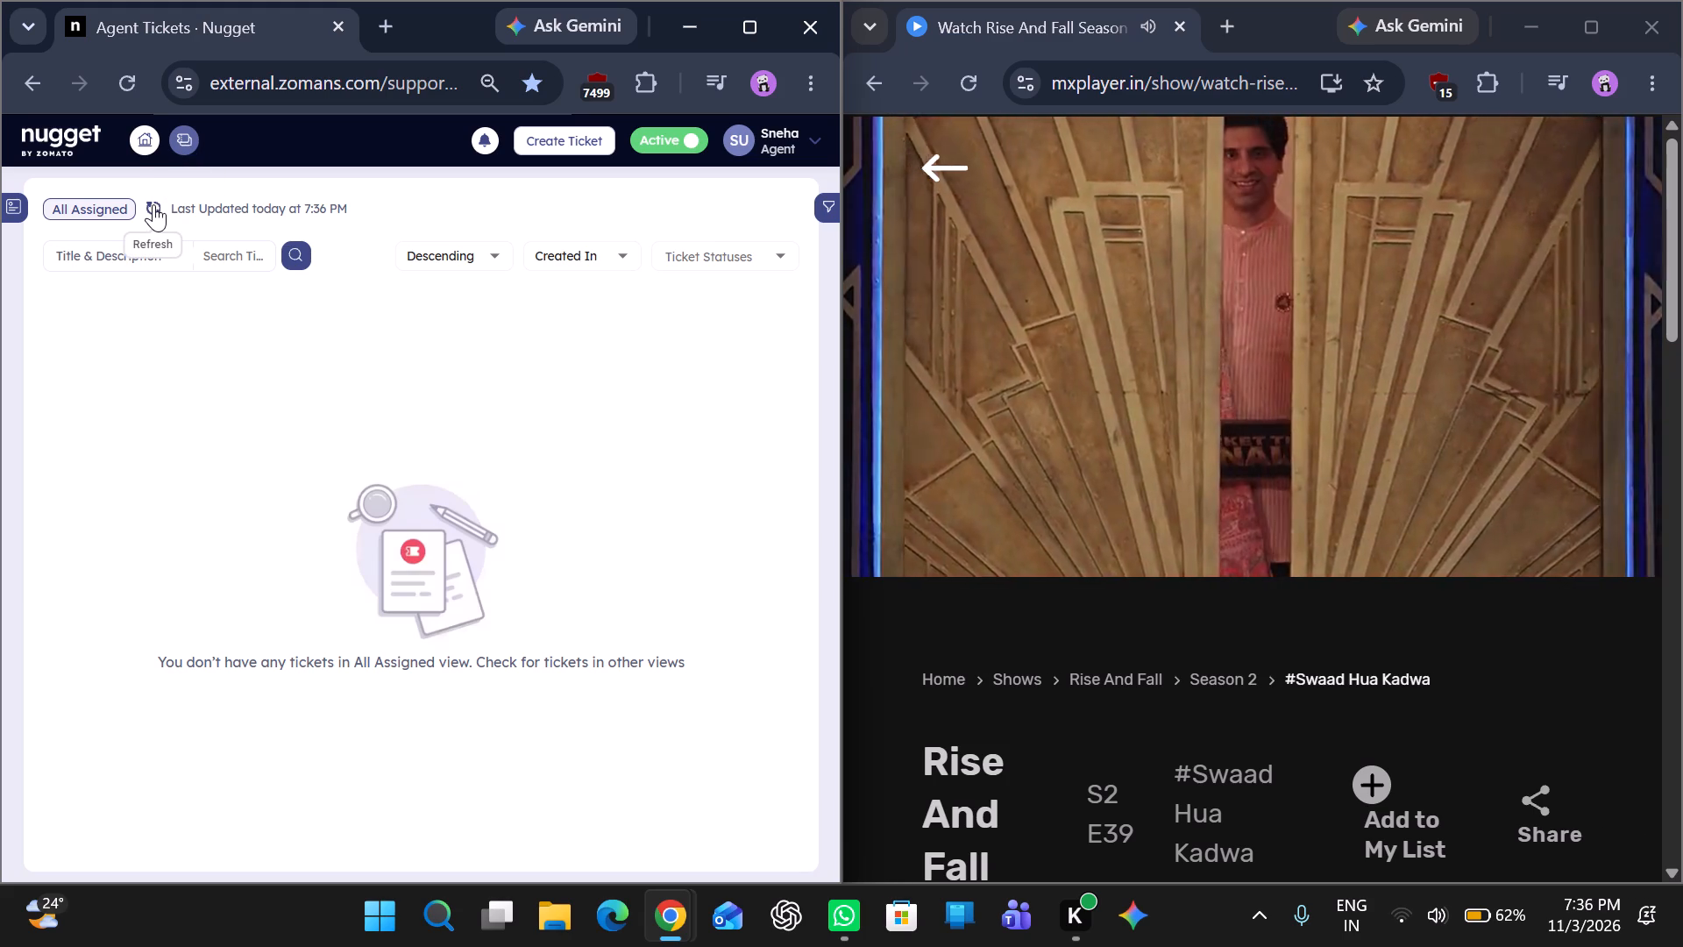
pyautogui.doubleClick(153, 204)
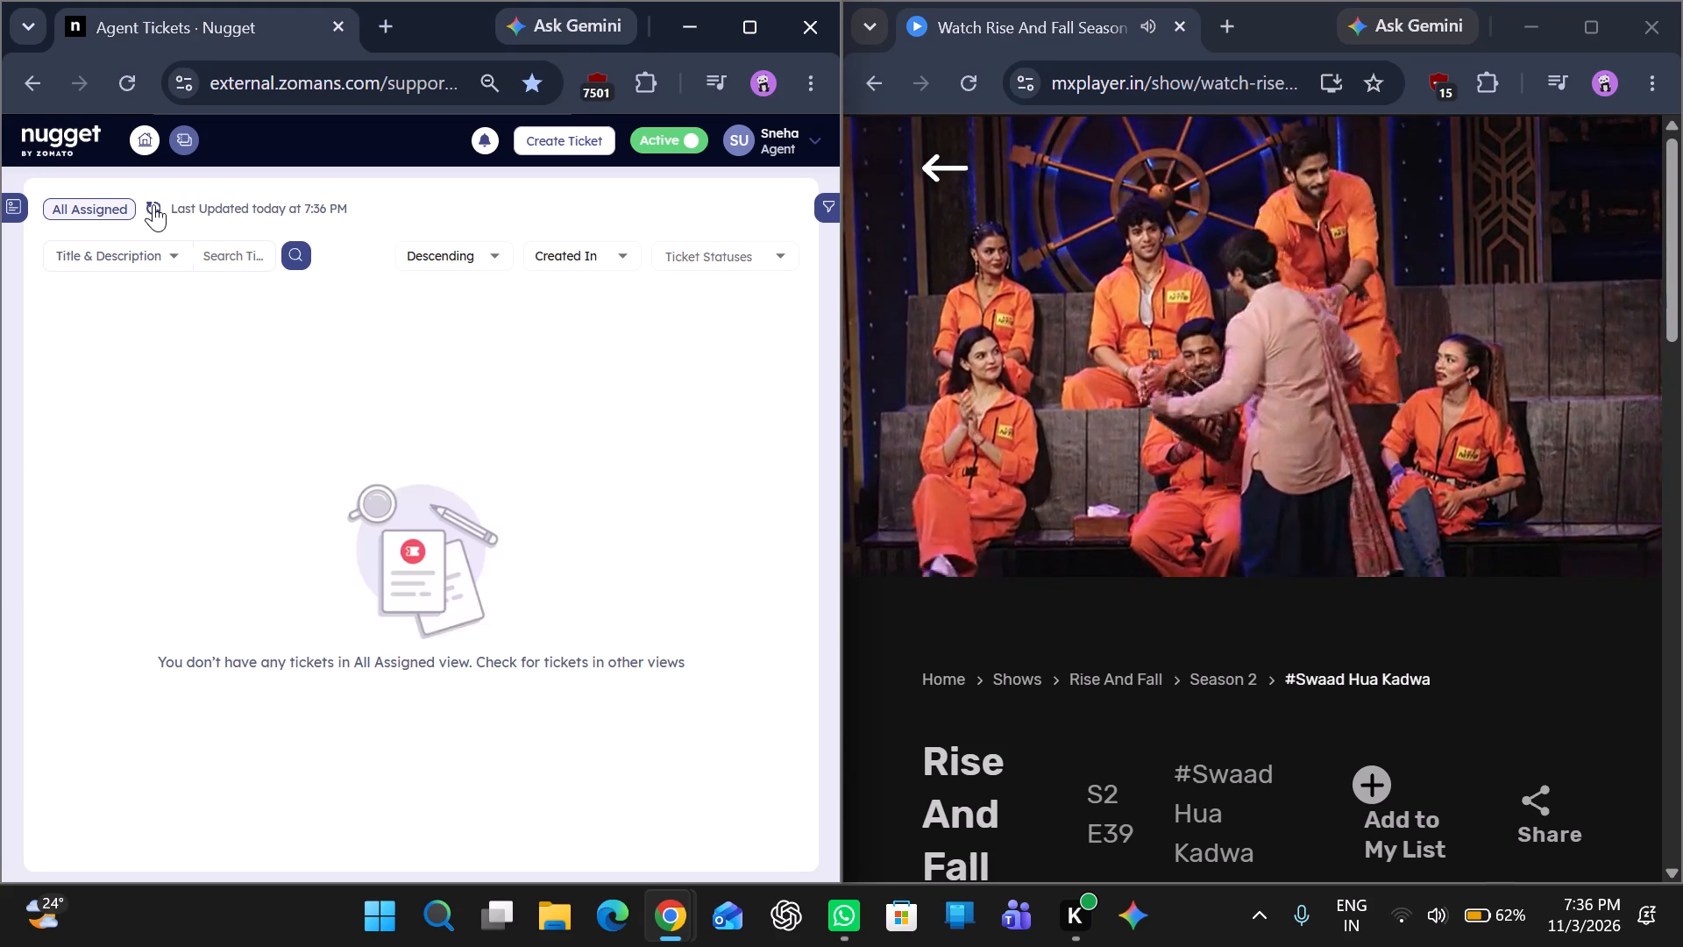
pyautogui.doubleClick(153, 204)
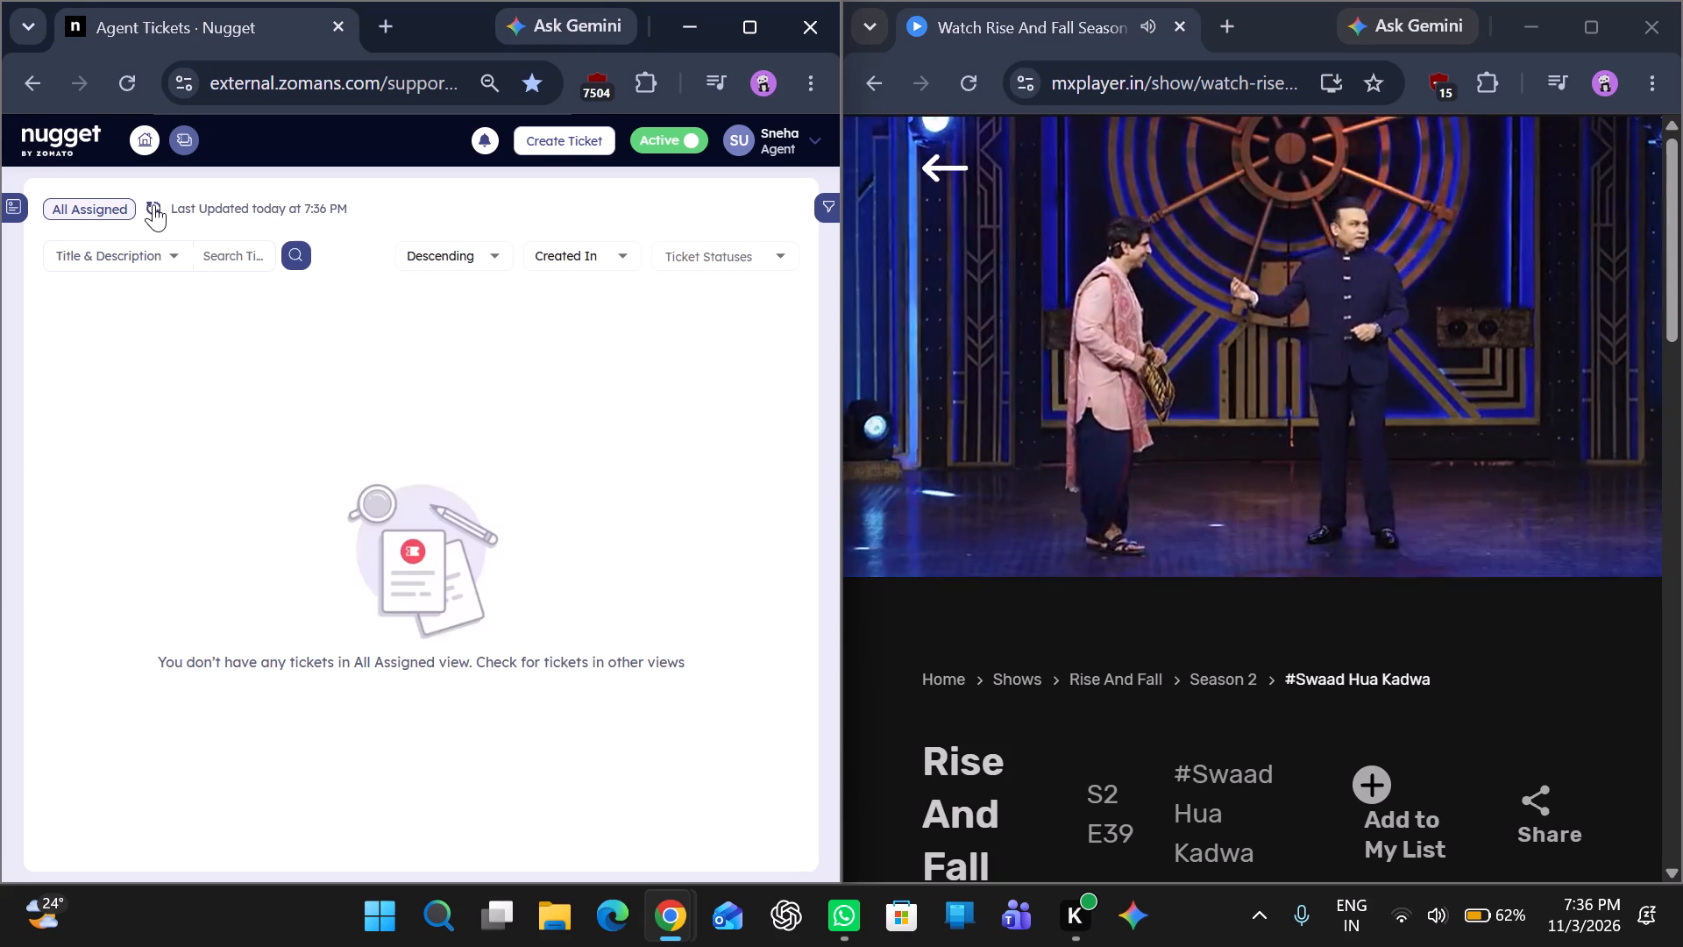
pyautogui.doubleClick(153, 204)
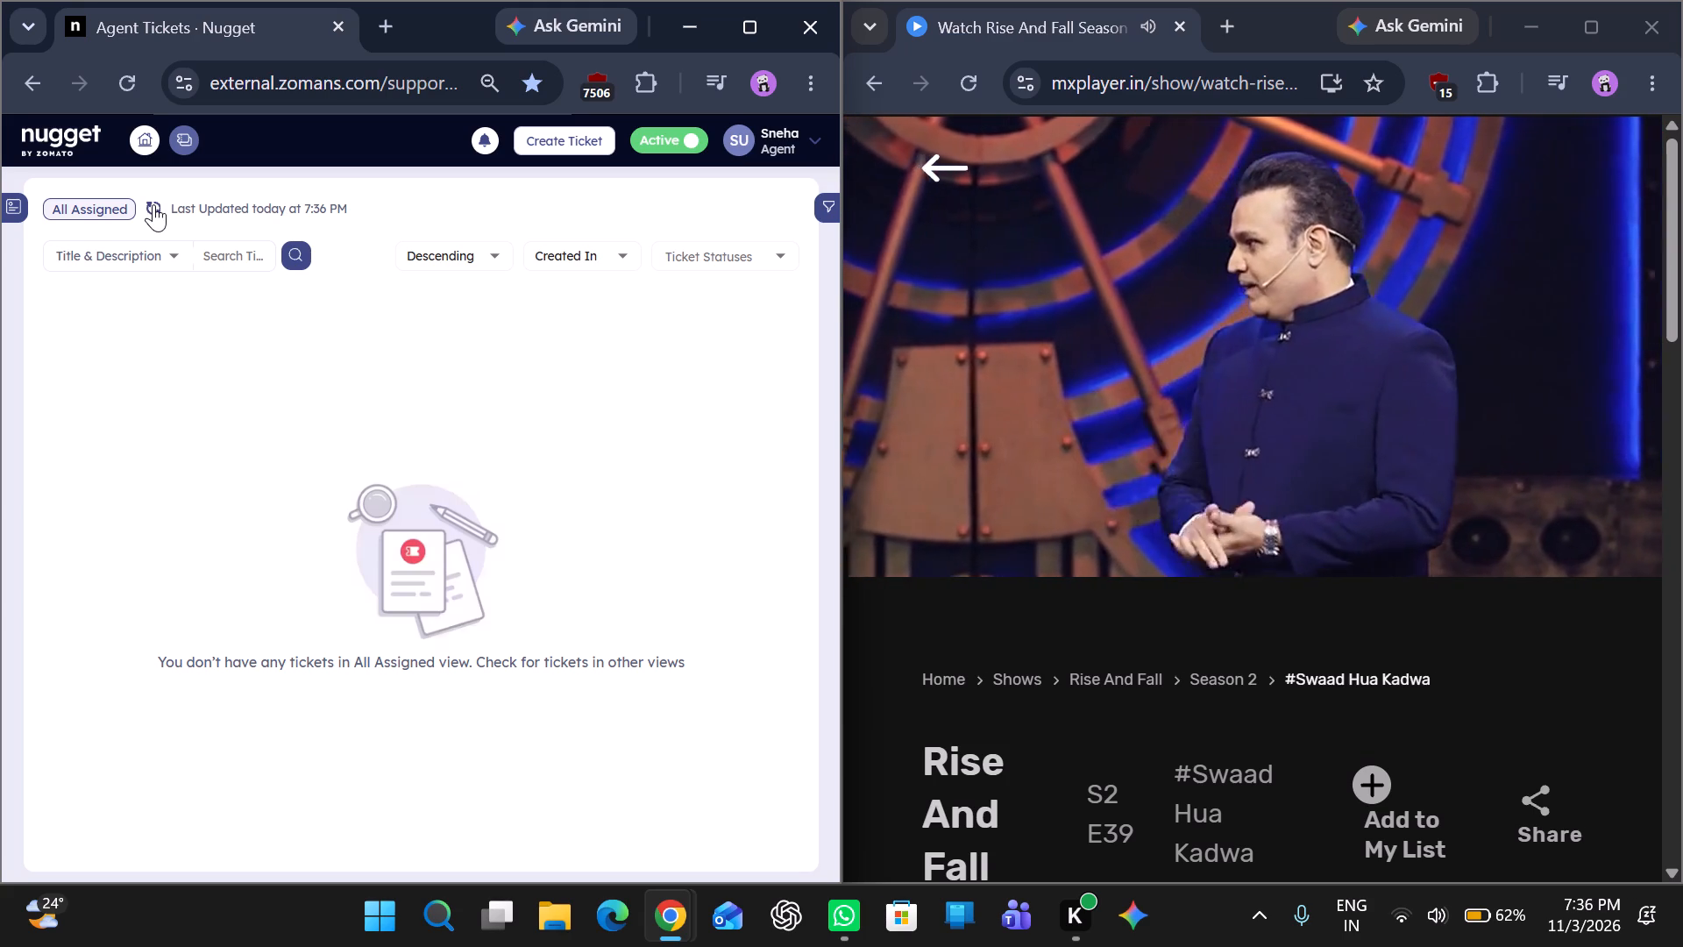
pyautogui.click(153, 204)
pyautogui.click(149, 308)
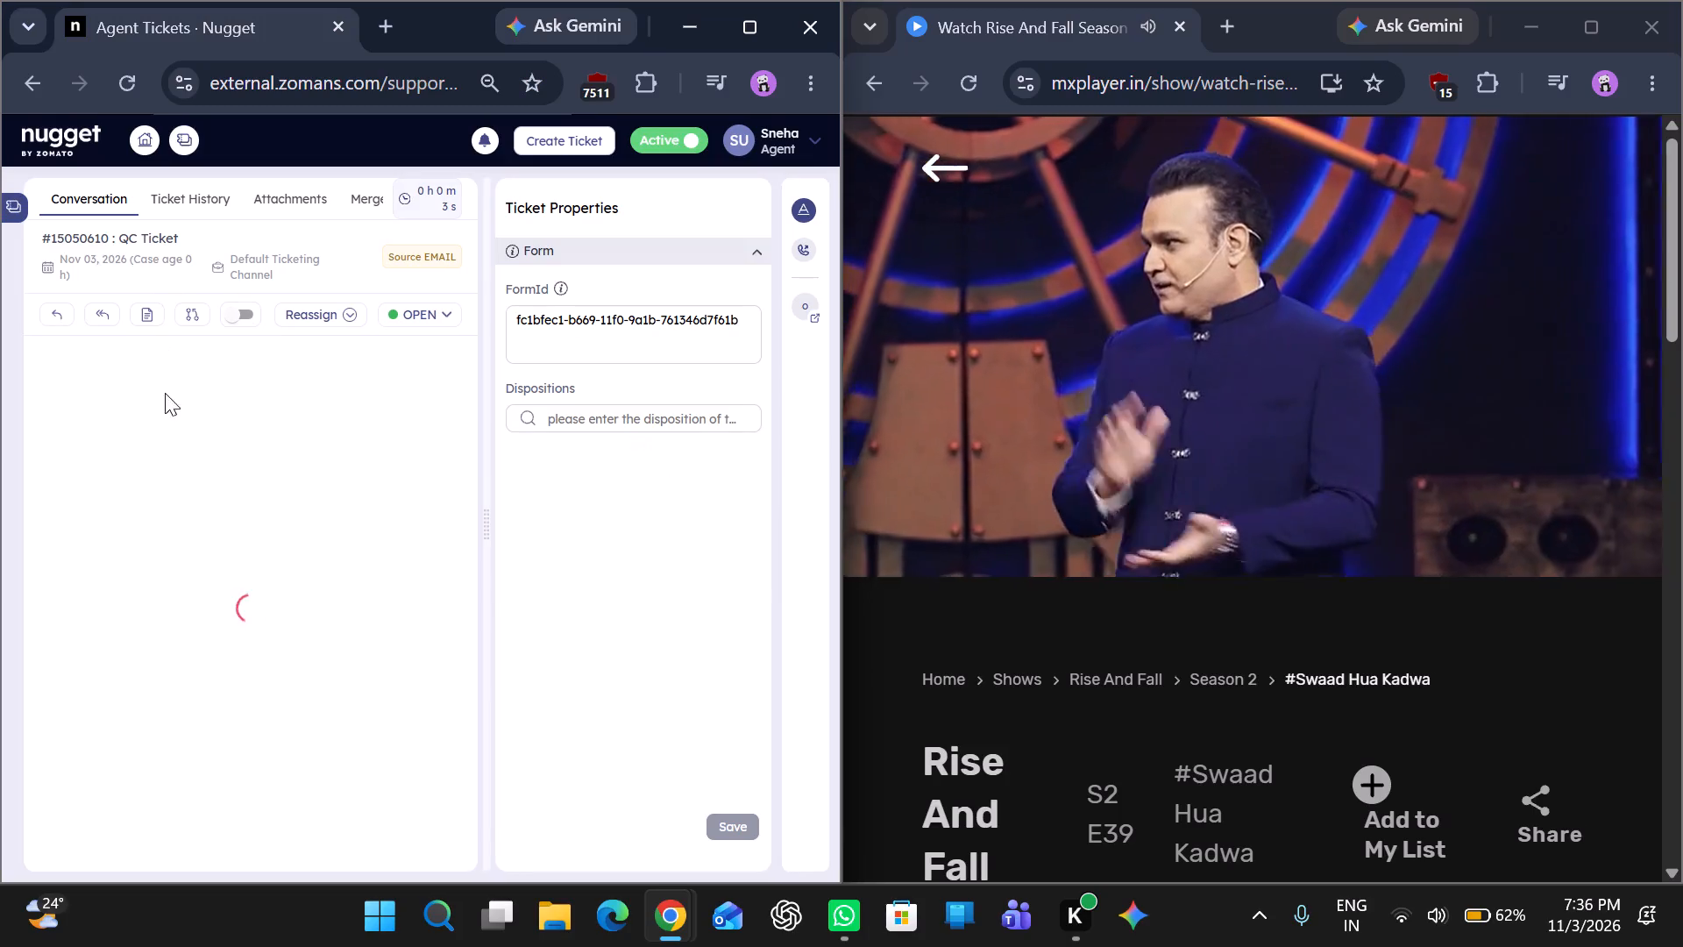
pyautogui.tripleClick(188, 547)
pyautogui.doubleClick(188, 547)
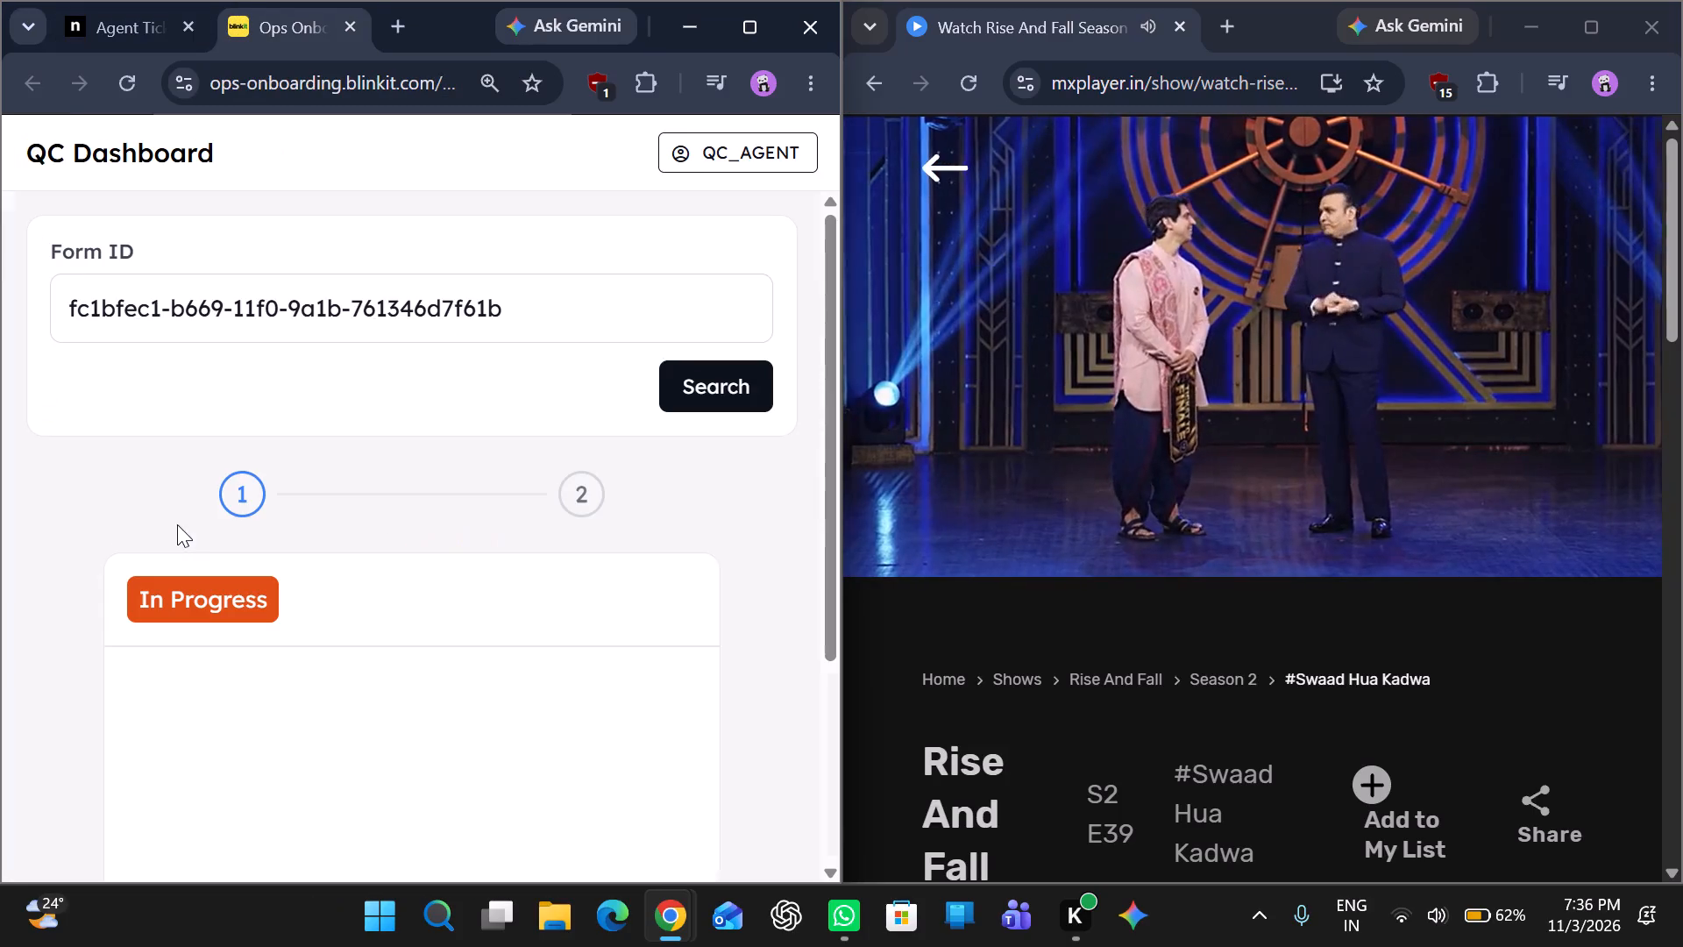
pyautogui.scroll(-5, 501, 526)
pyautogui.click(606, 802)
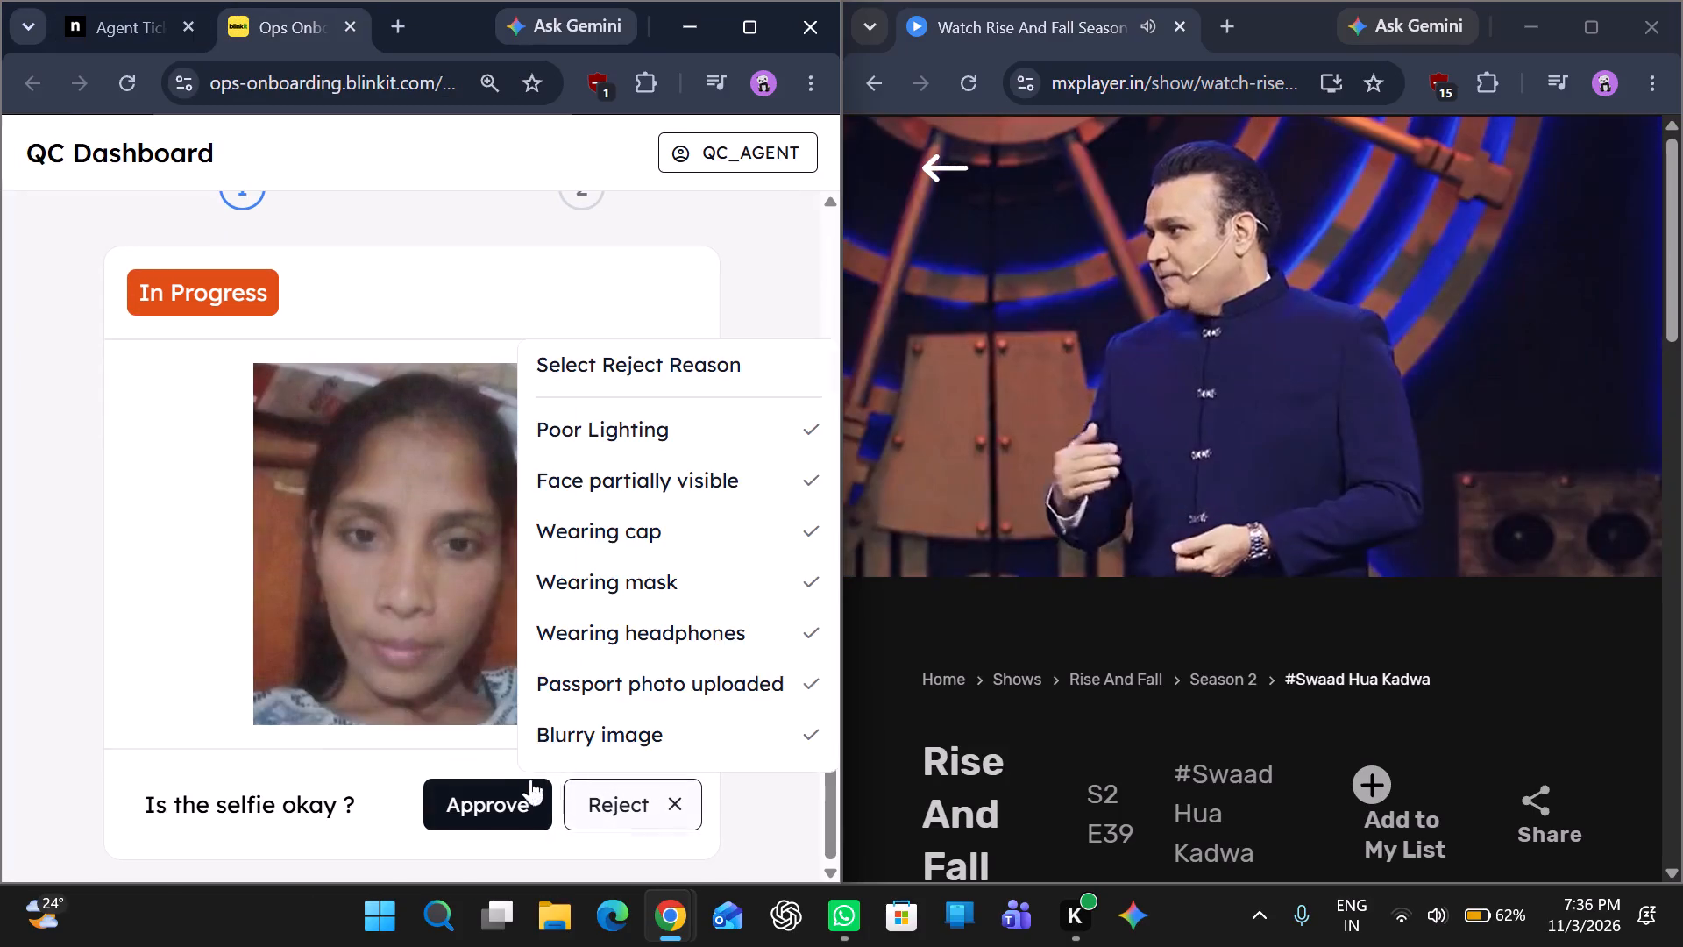
pyautogui.doubleClick(494, 793)
pyautogui.scroll(-3, 497, 789)
pyautogui.doubleClick(523, 781)
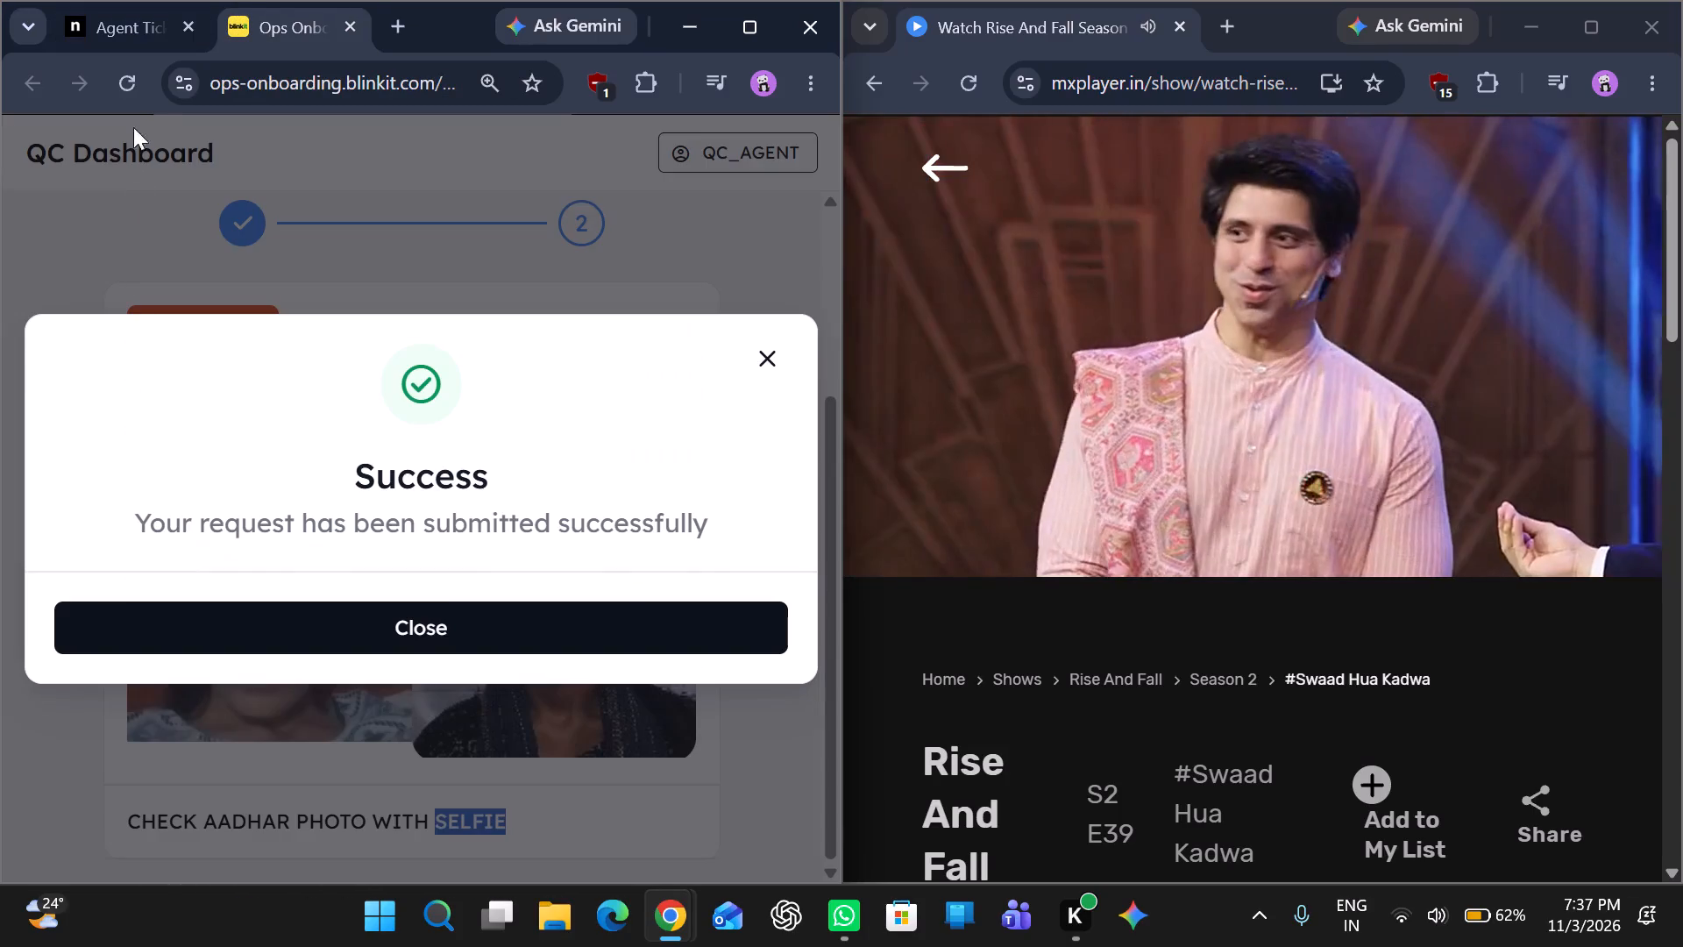
pyautogui.click(141, 43)
pyautogui.click(410, 318)
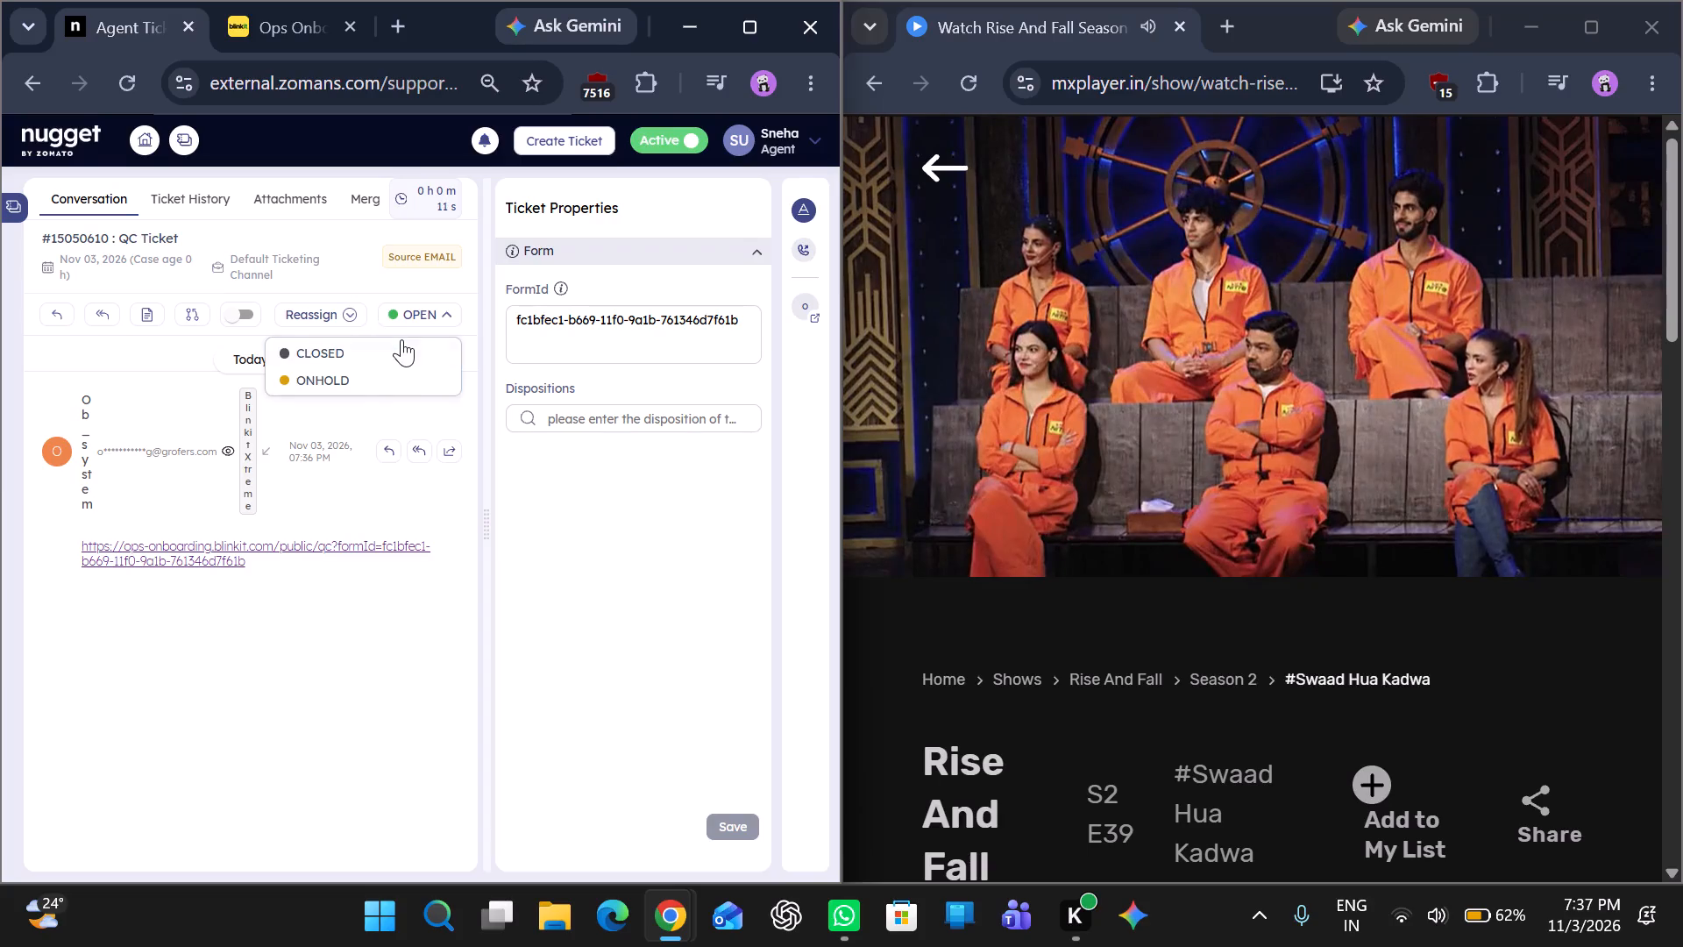
pyautogui.click(400, 343)
pyautogui.click(607, 544)
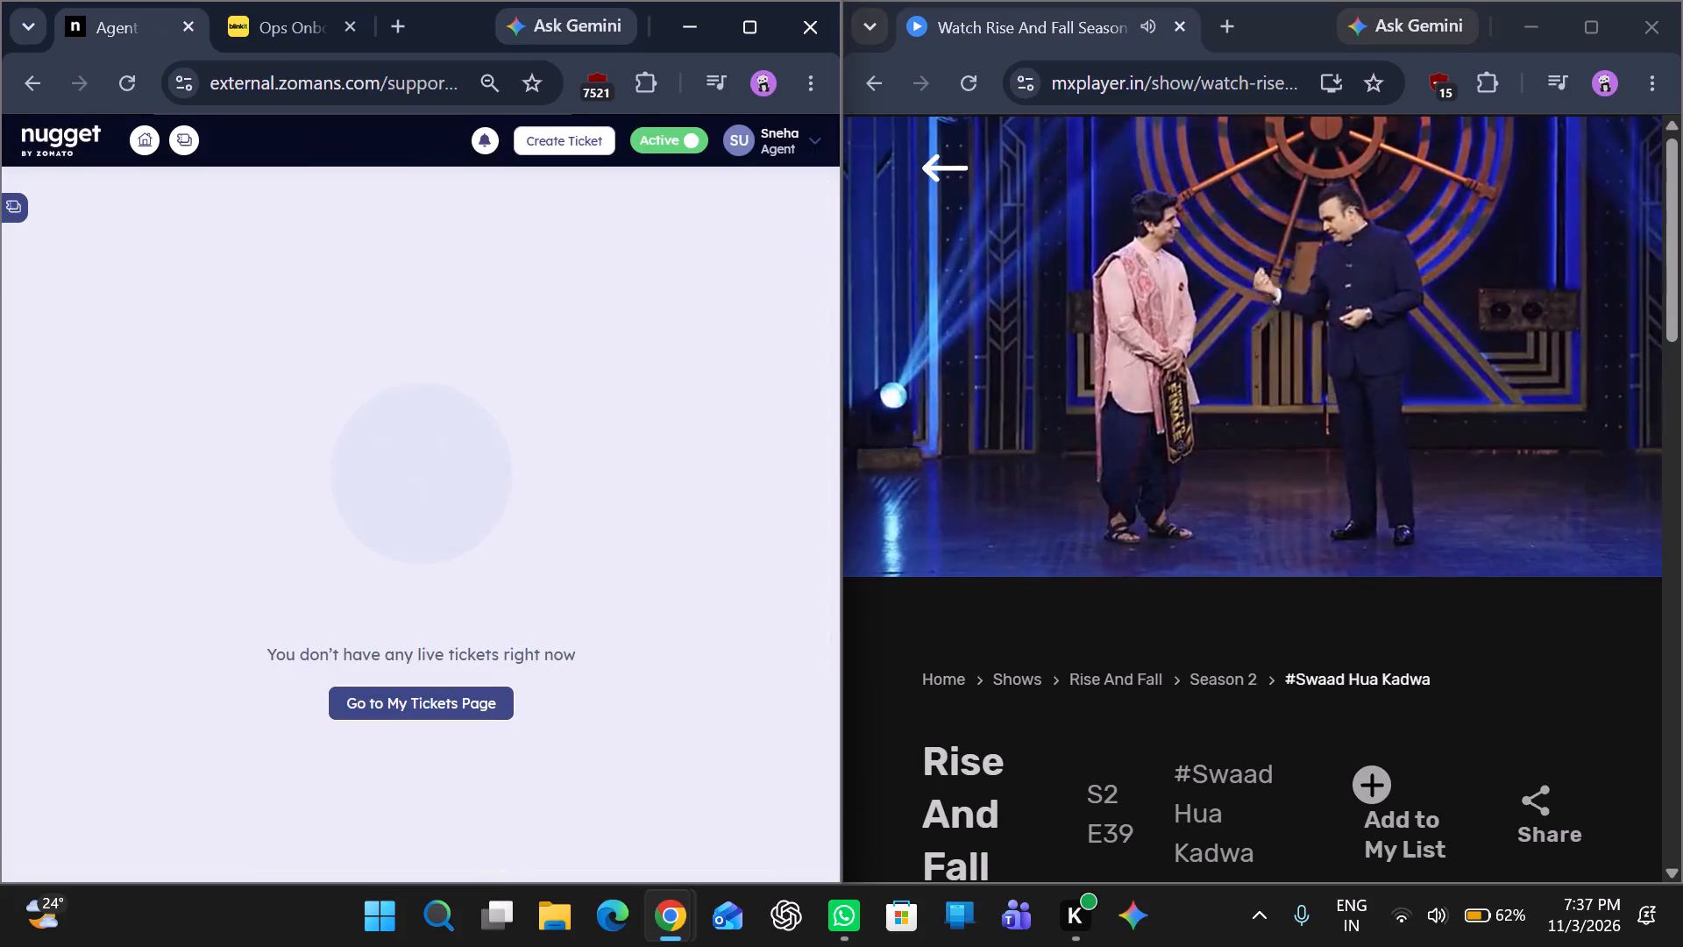
pyautogui.doubleClick(486, 695)
pyautogui.doubleClick(344, 22)
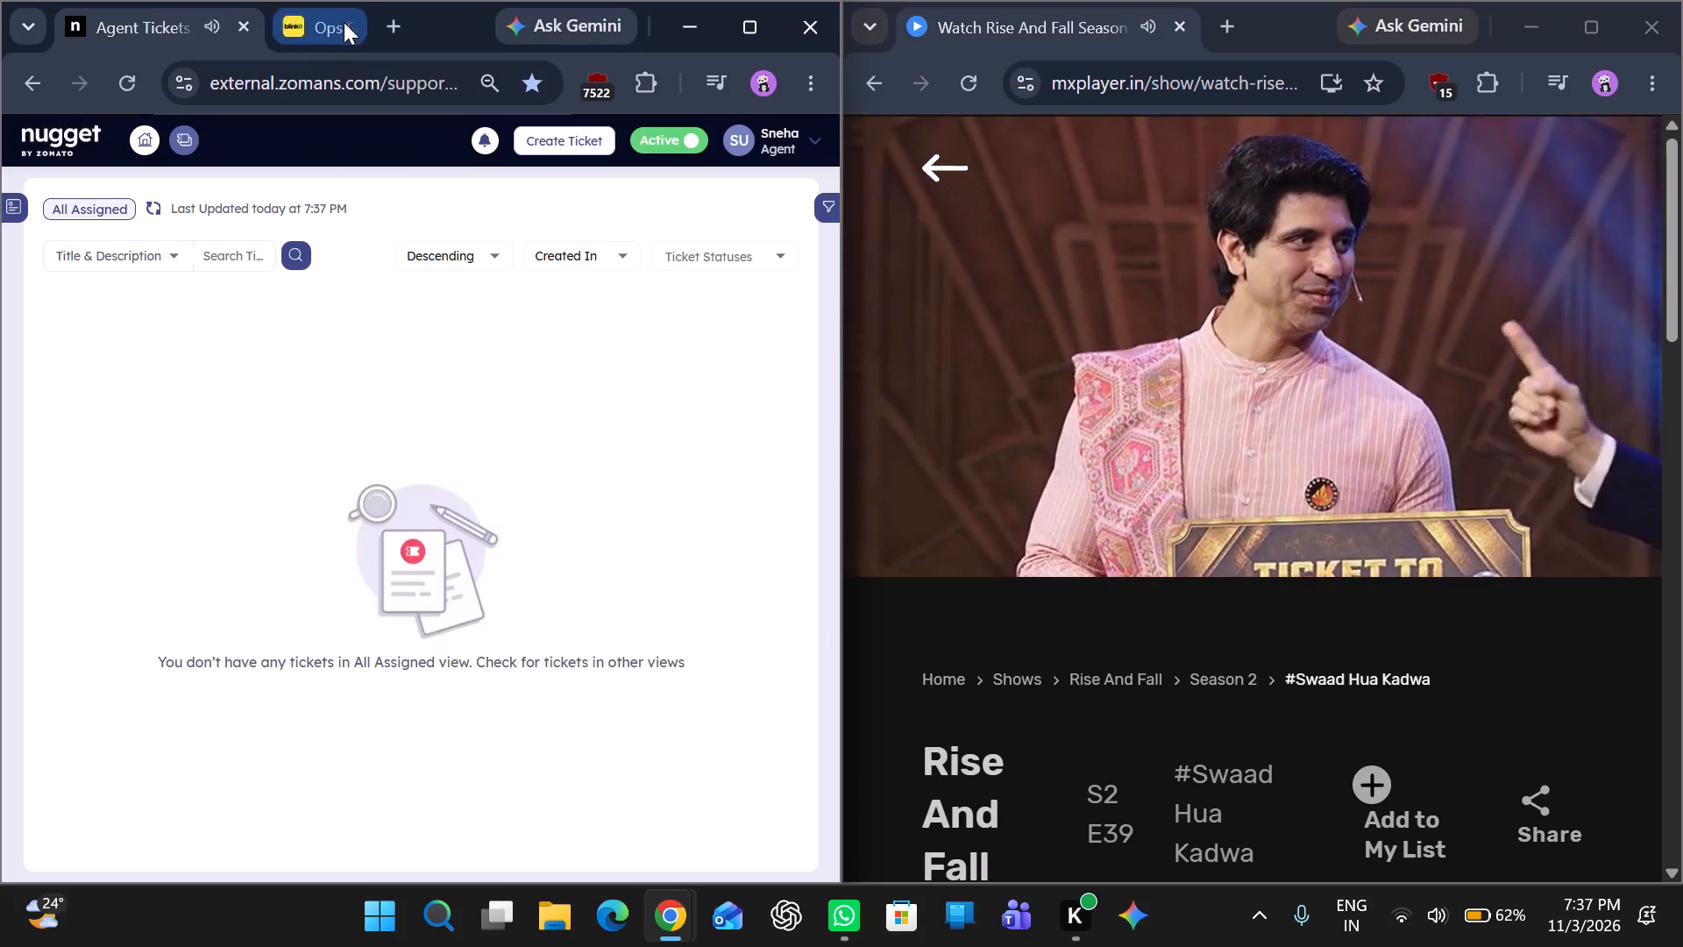
# Keep refreshing the All Assigned list to check for further QC tickets.
pyautogui.doubleClick(152, 206)
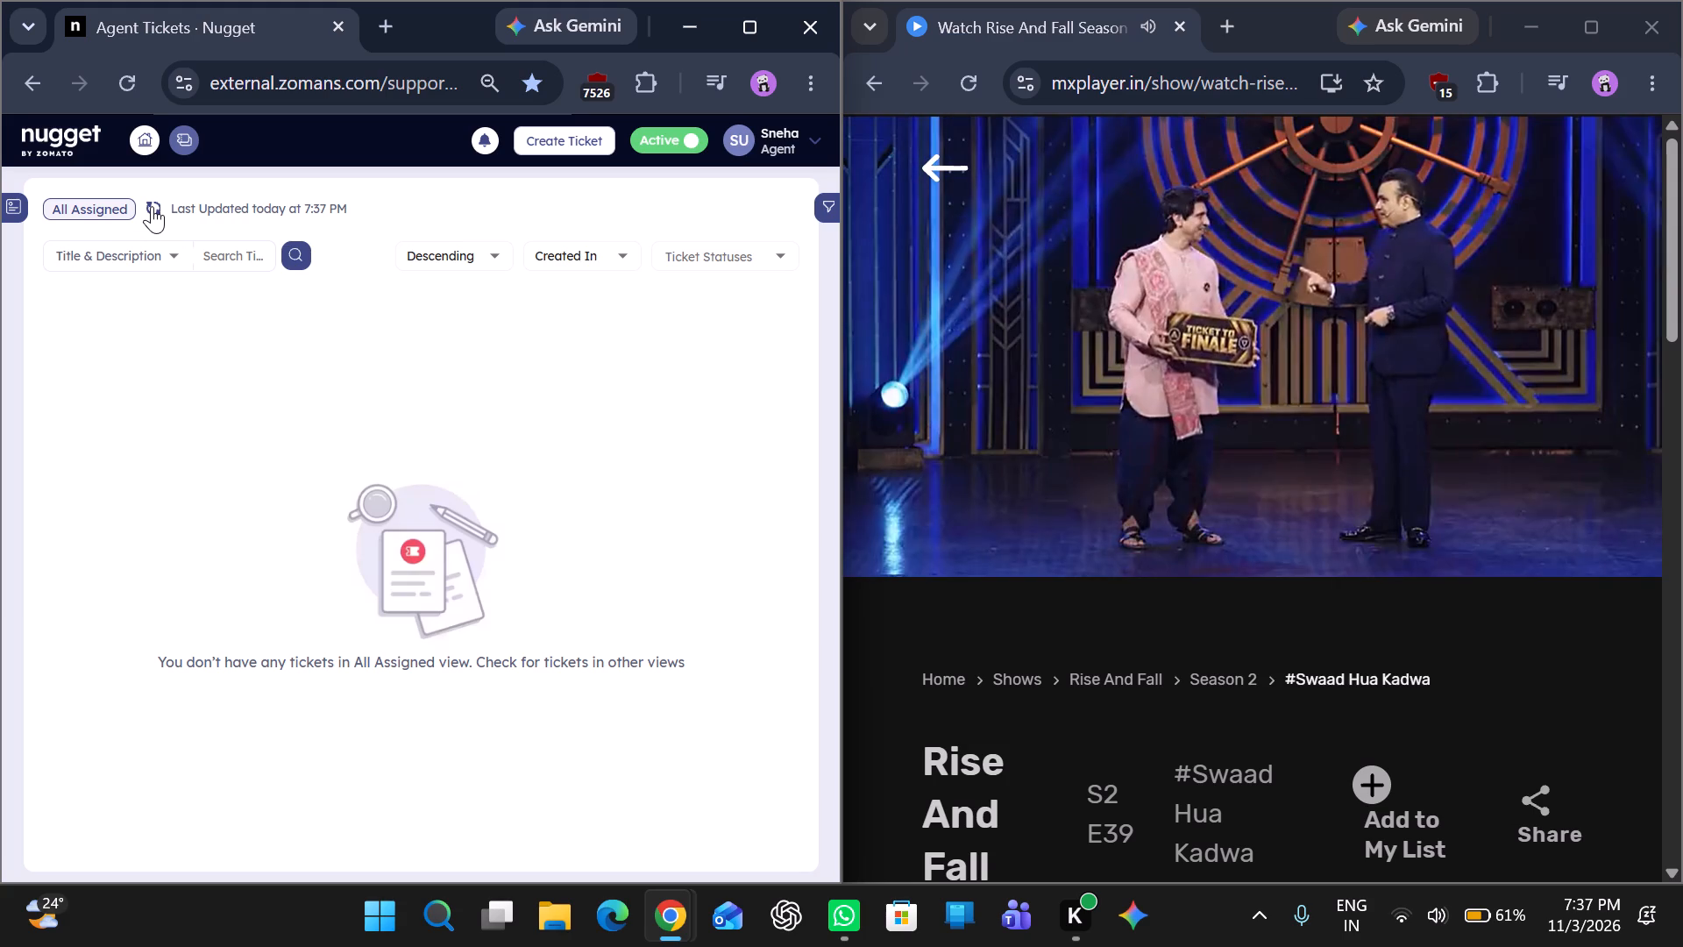
pyautogui.doubleClick(152, 206)
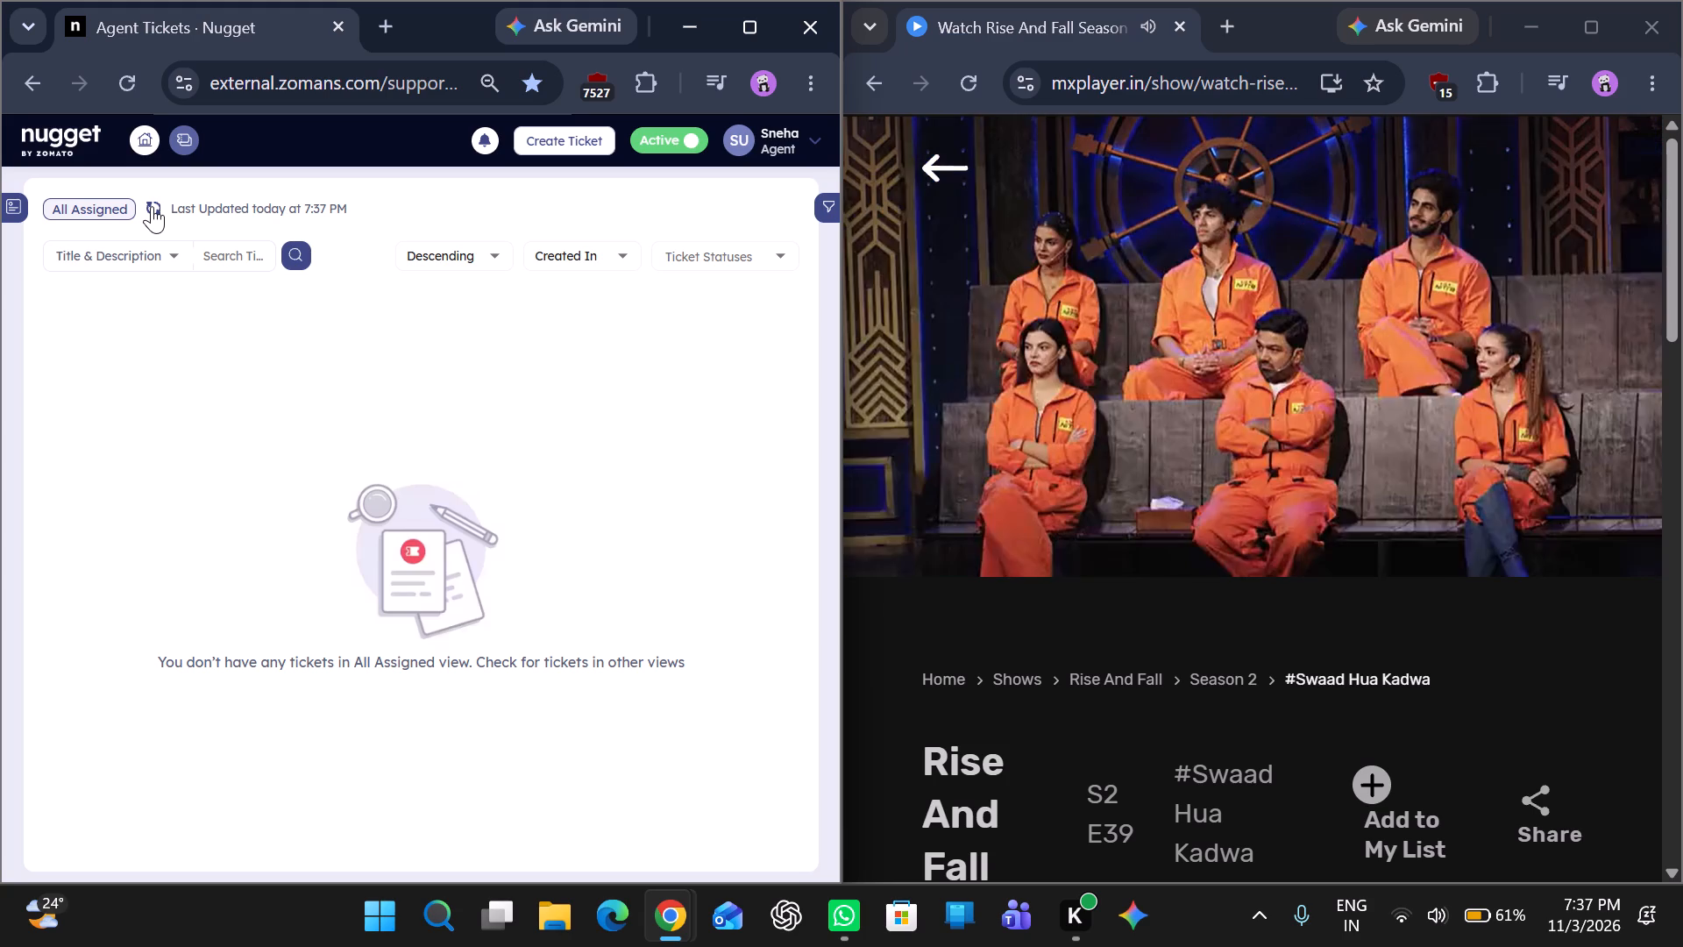
pyautogui.doubleClick(152, 206)
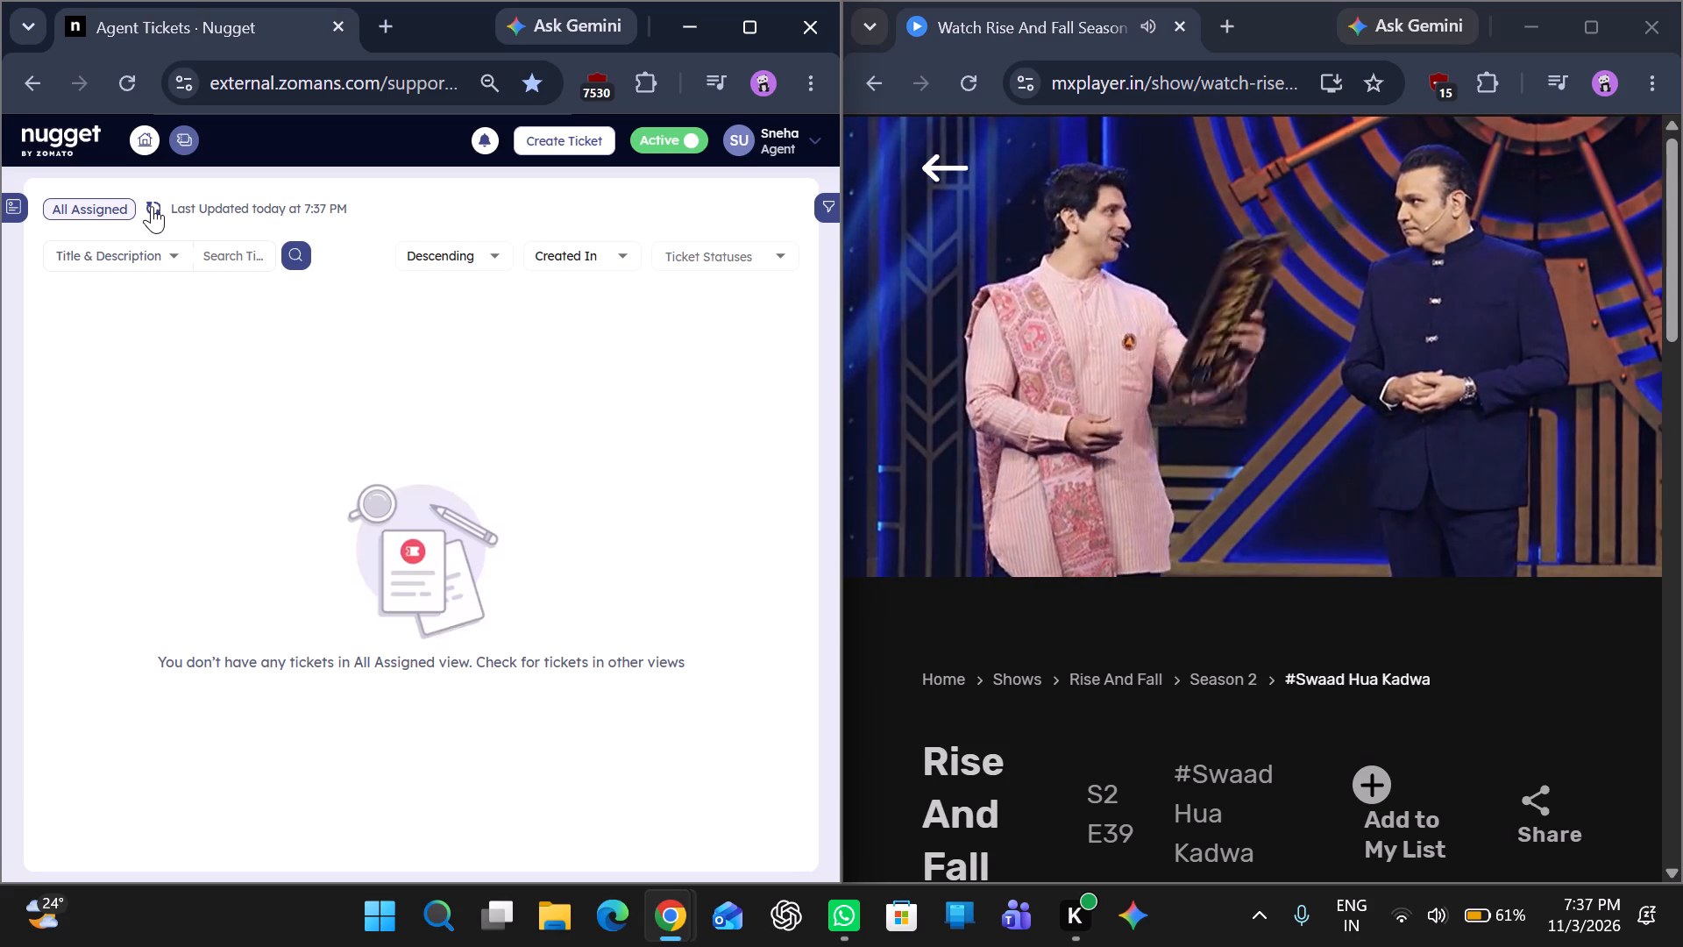
pyautogui.doubleClick(152, 206)
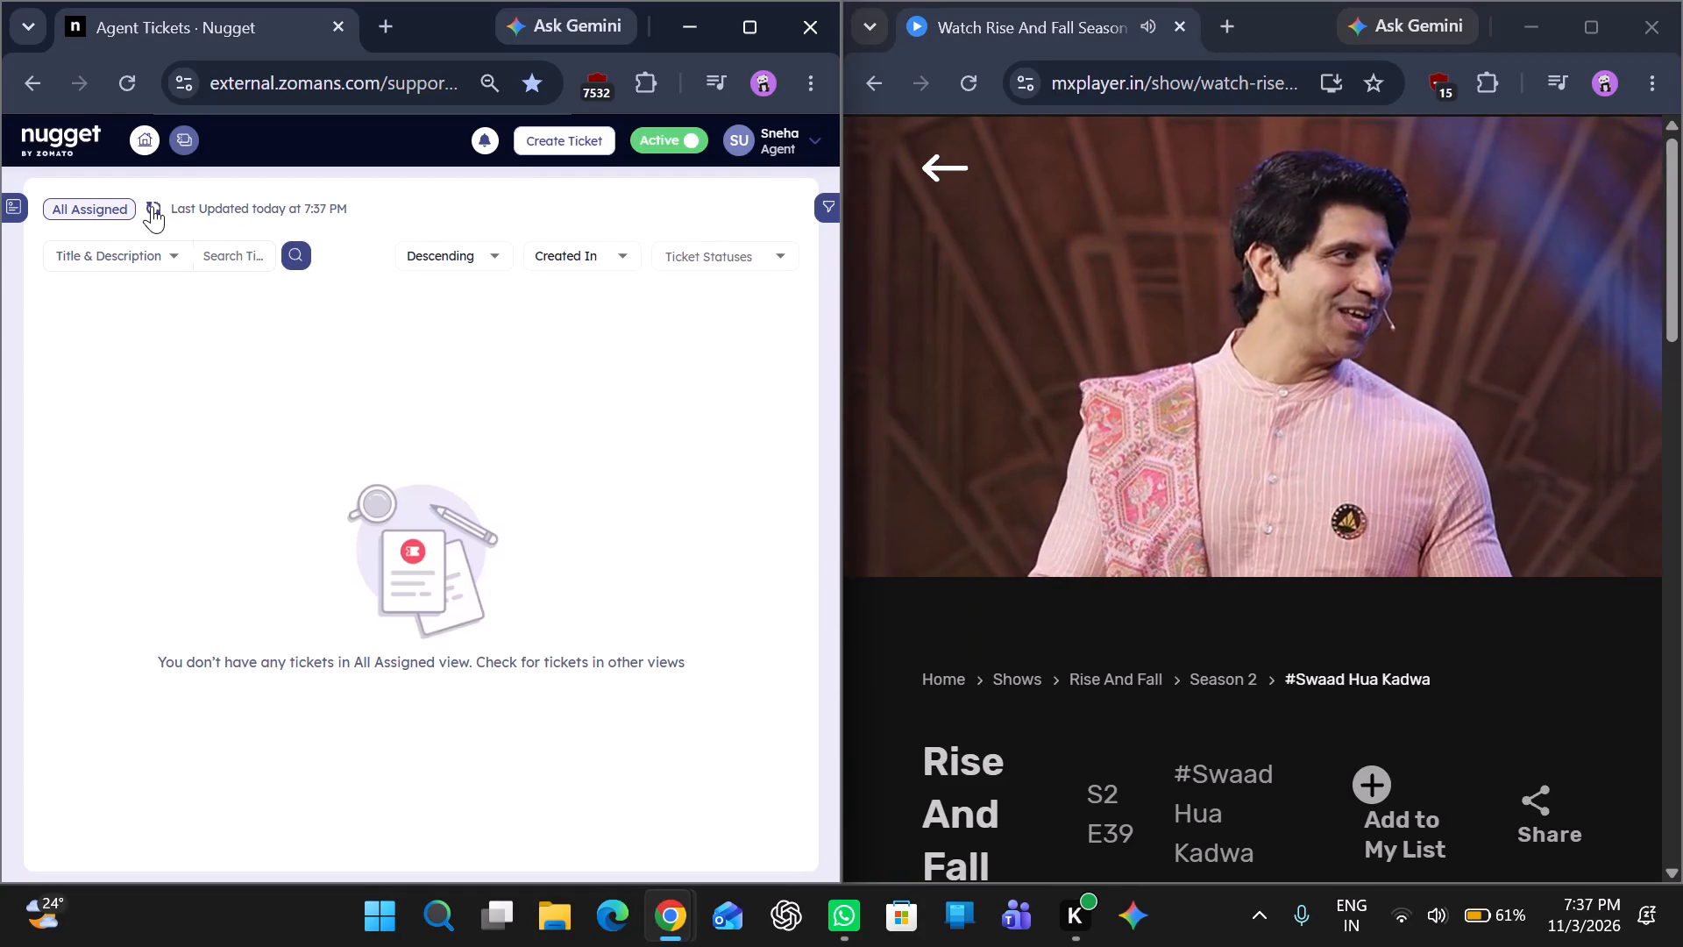
pyautogui.doubleClick(152, 206)
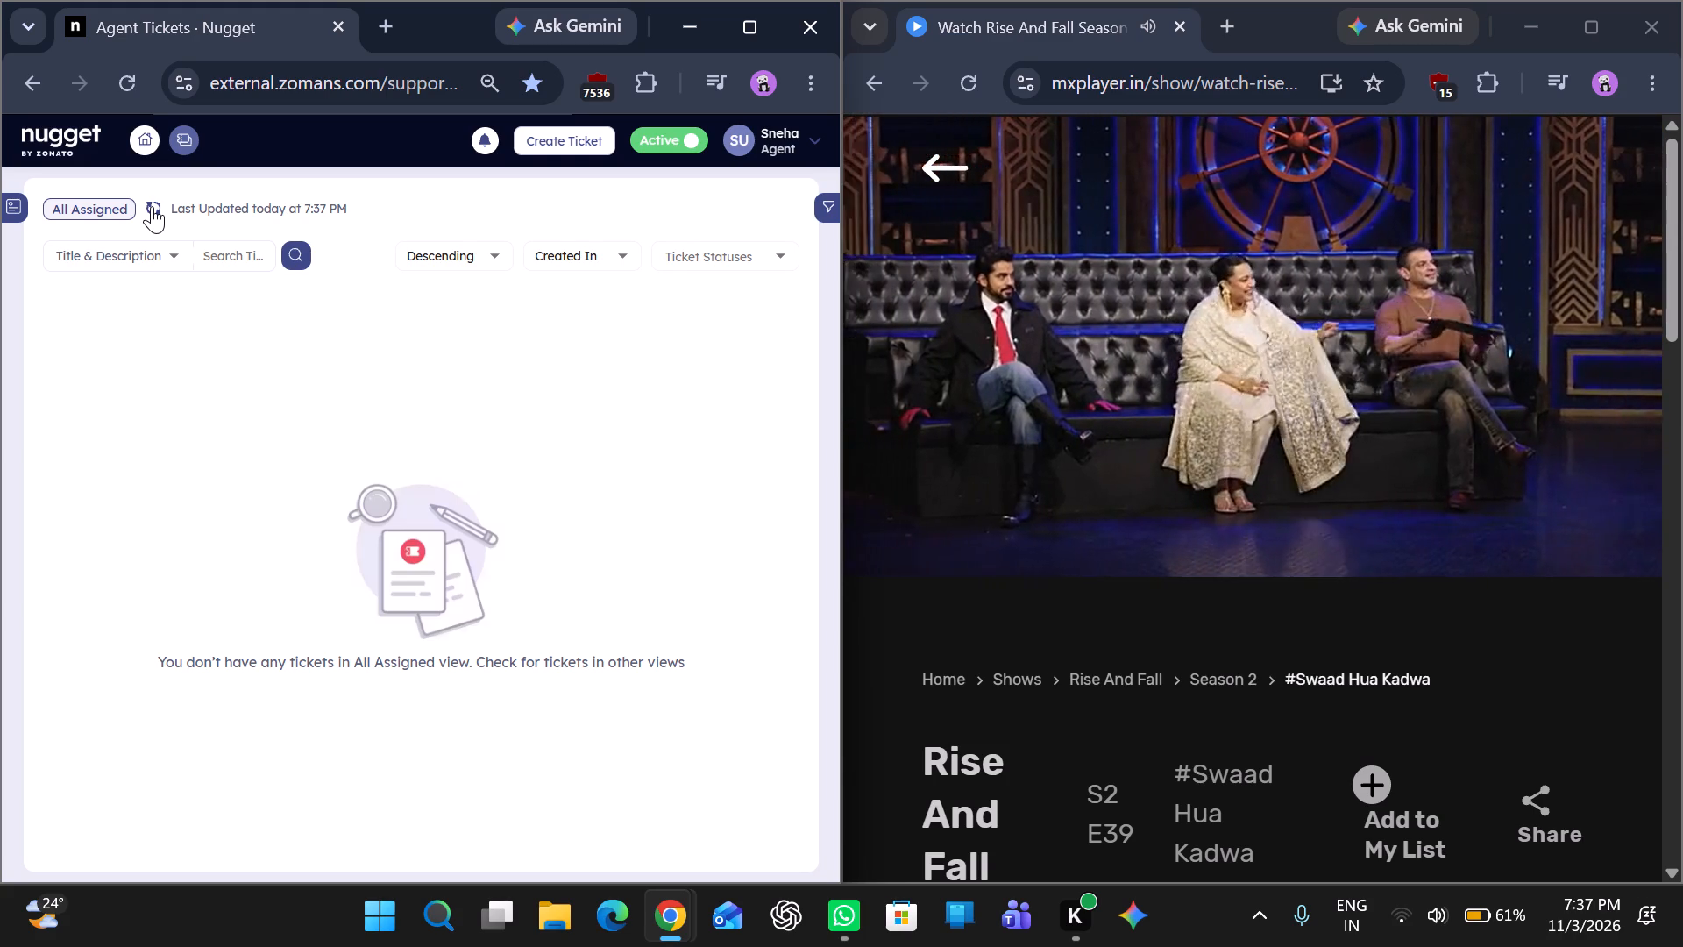
pyautogui.doubleClick(152, 206)
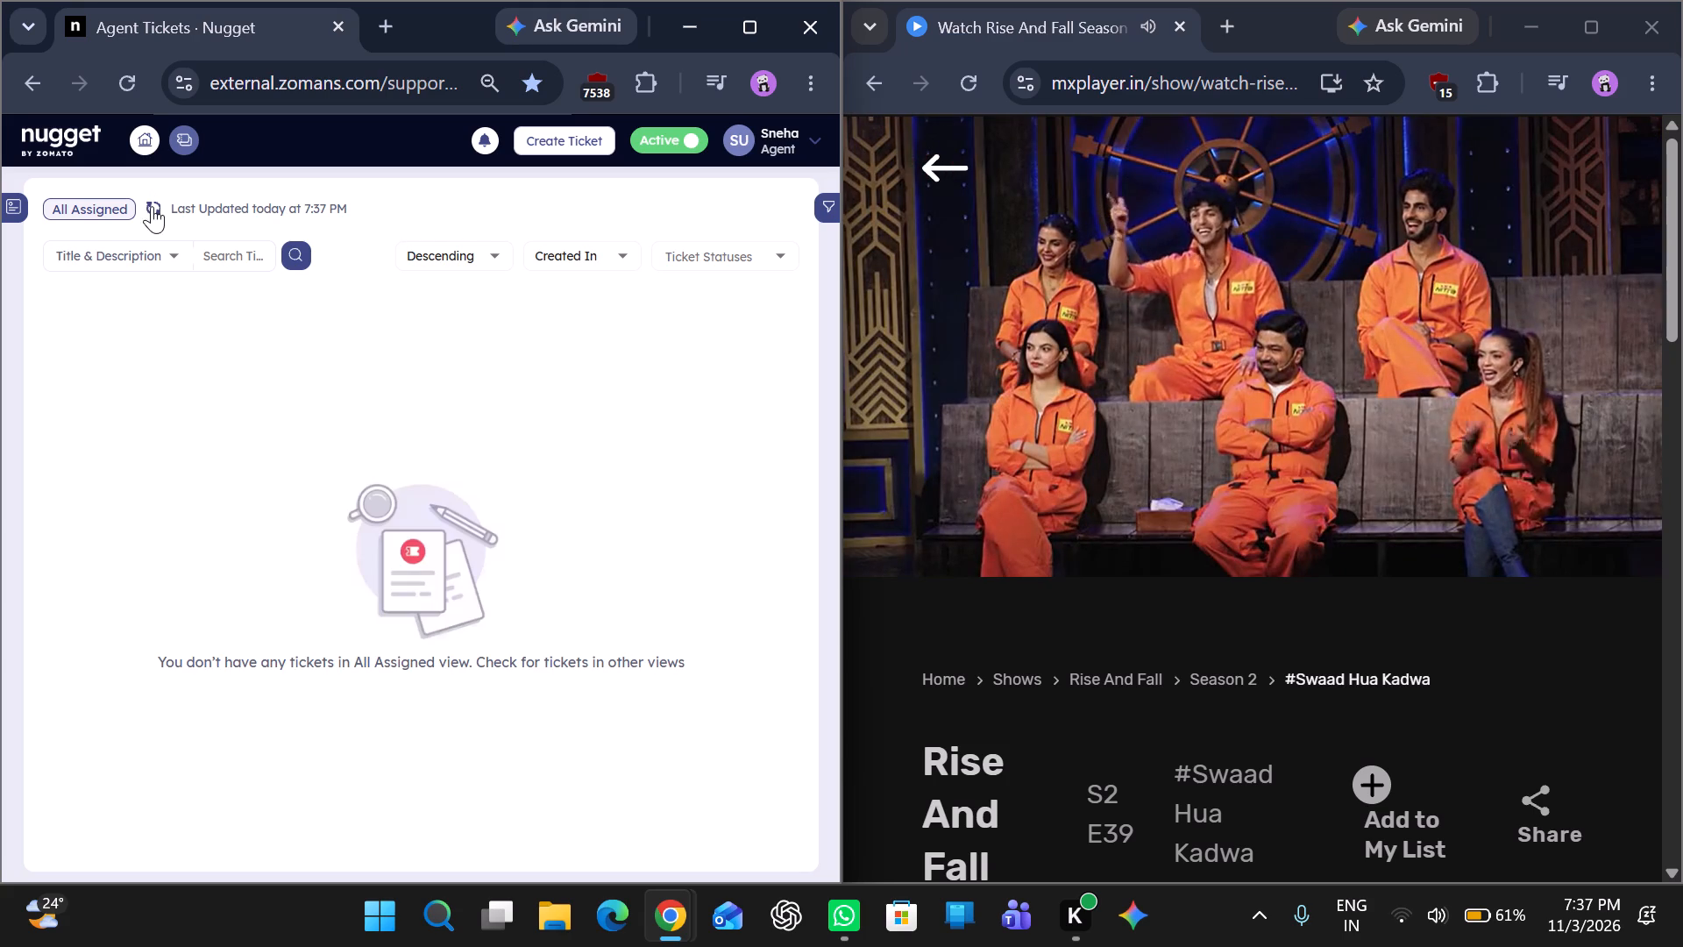
pyautogui.doubleClick(150, 203)
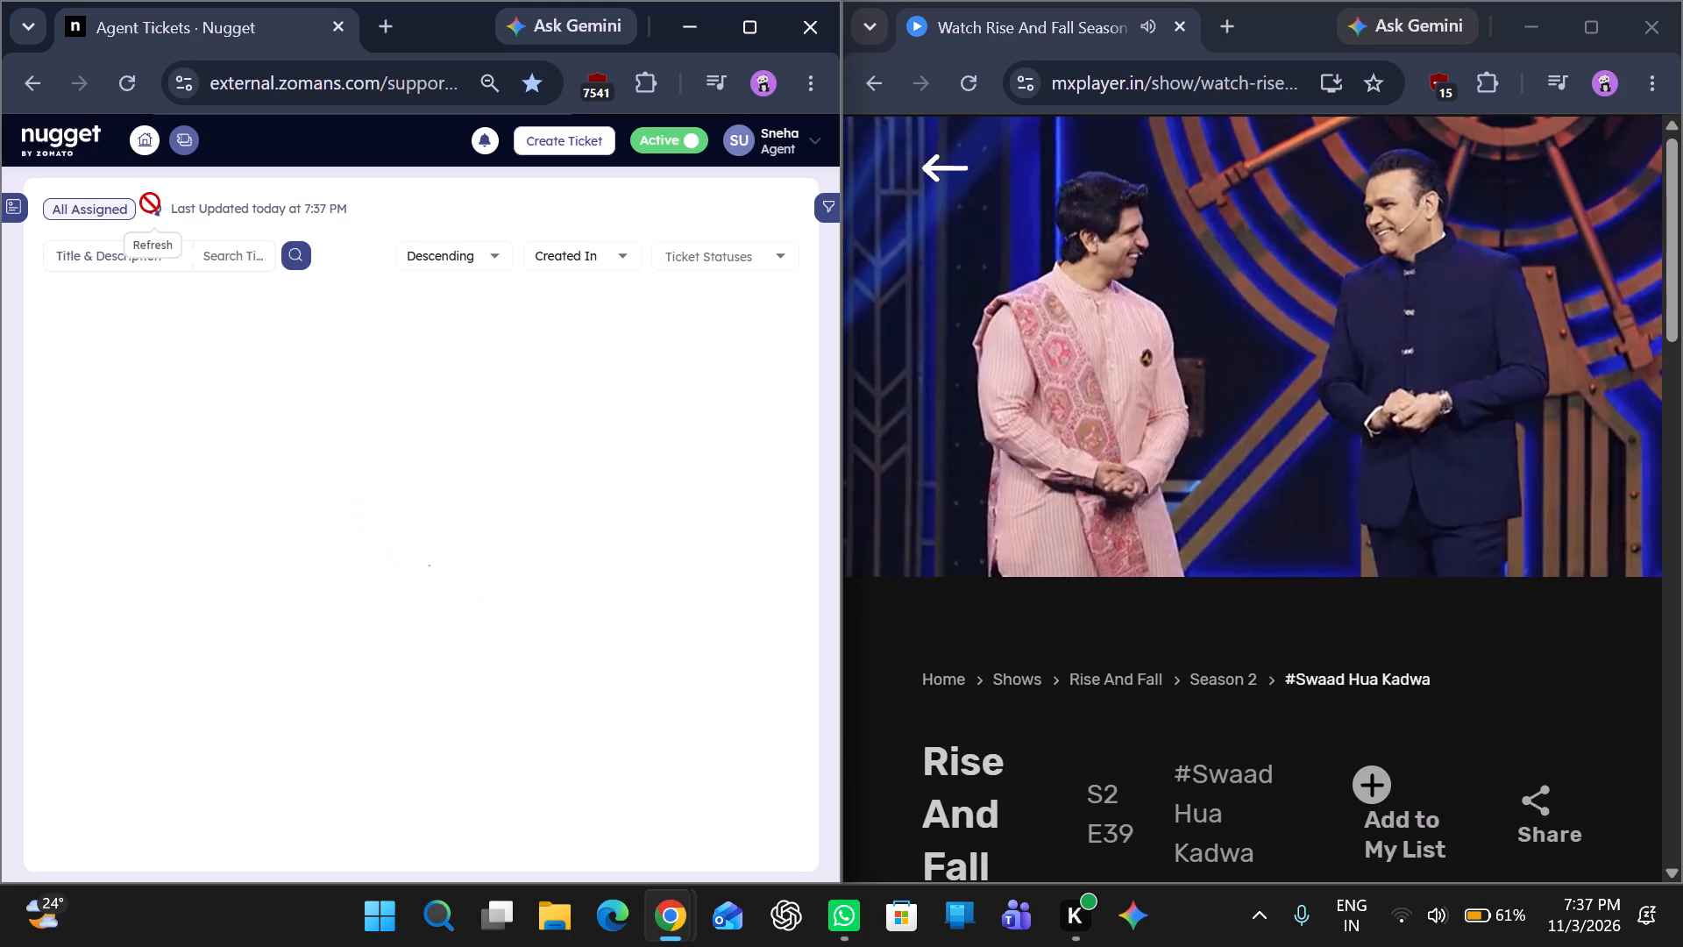
pyautogui.doubleClick(150, 203)
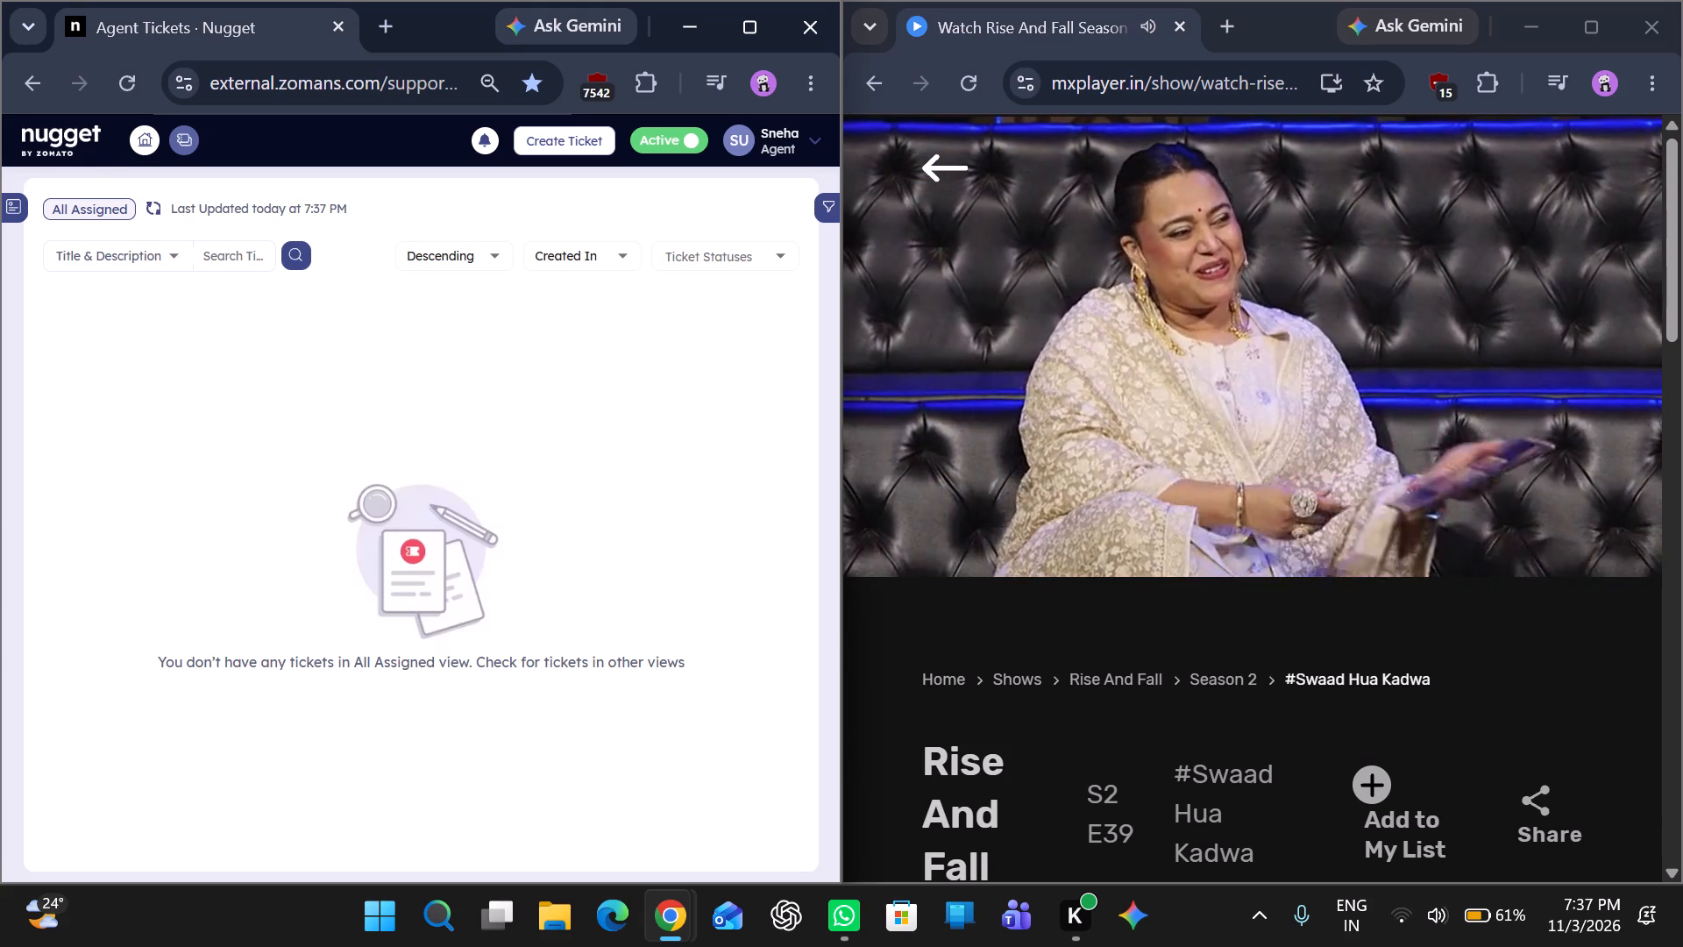
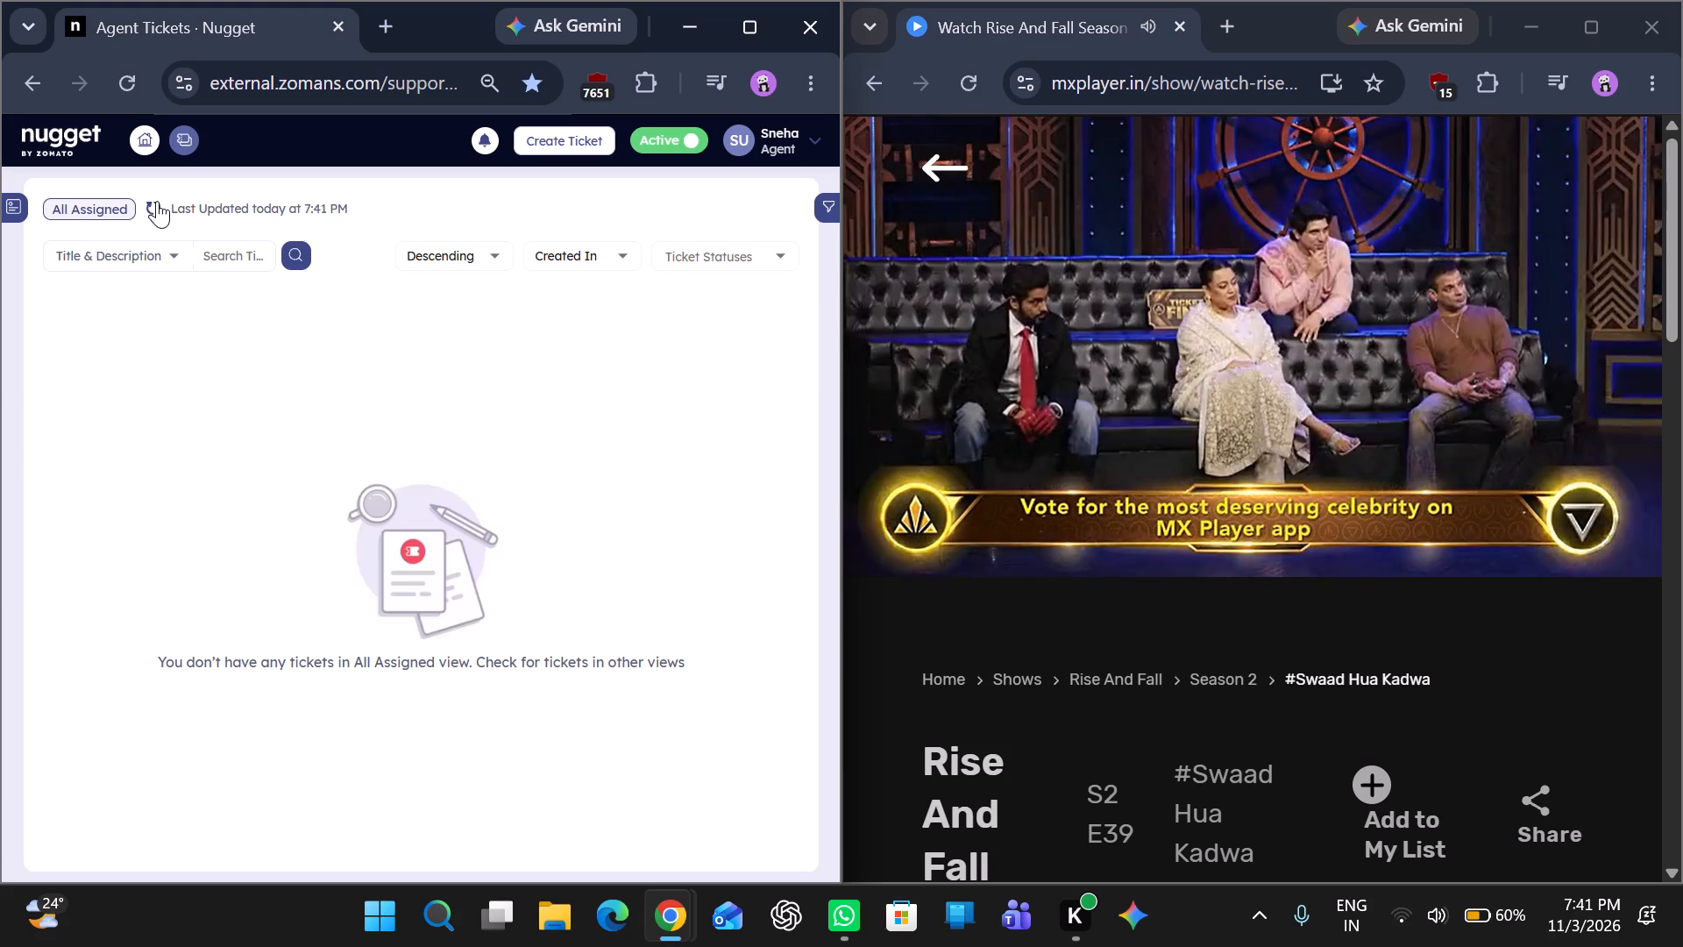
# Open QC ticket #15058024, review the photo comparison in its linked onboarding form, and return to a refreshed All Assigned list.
pyautogui.click(157, 201)
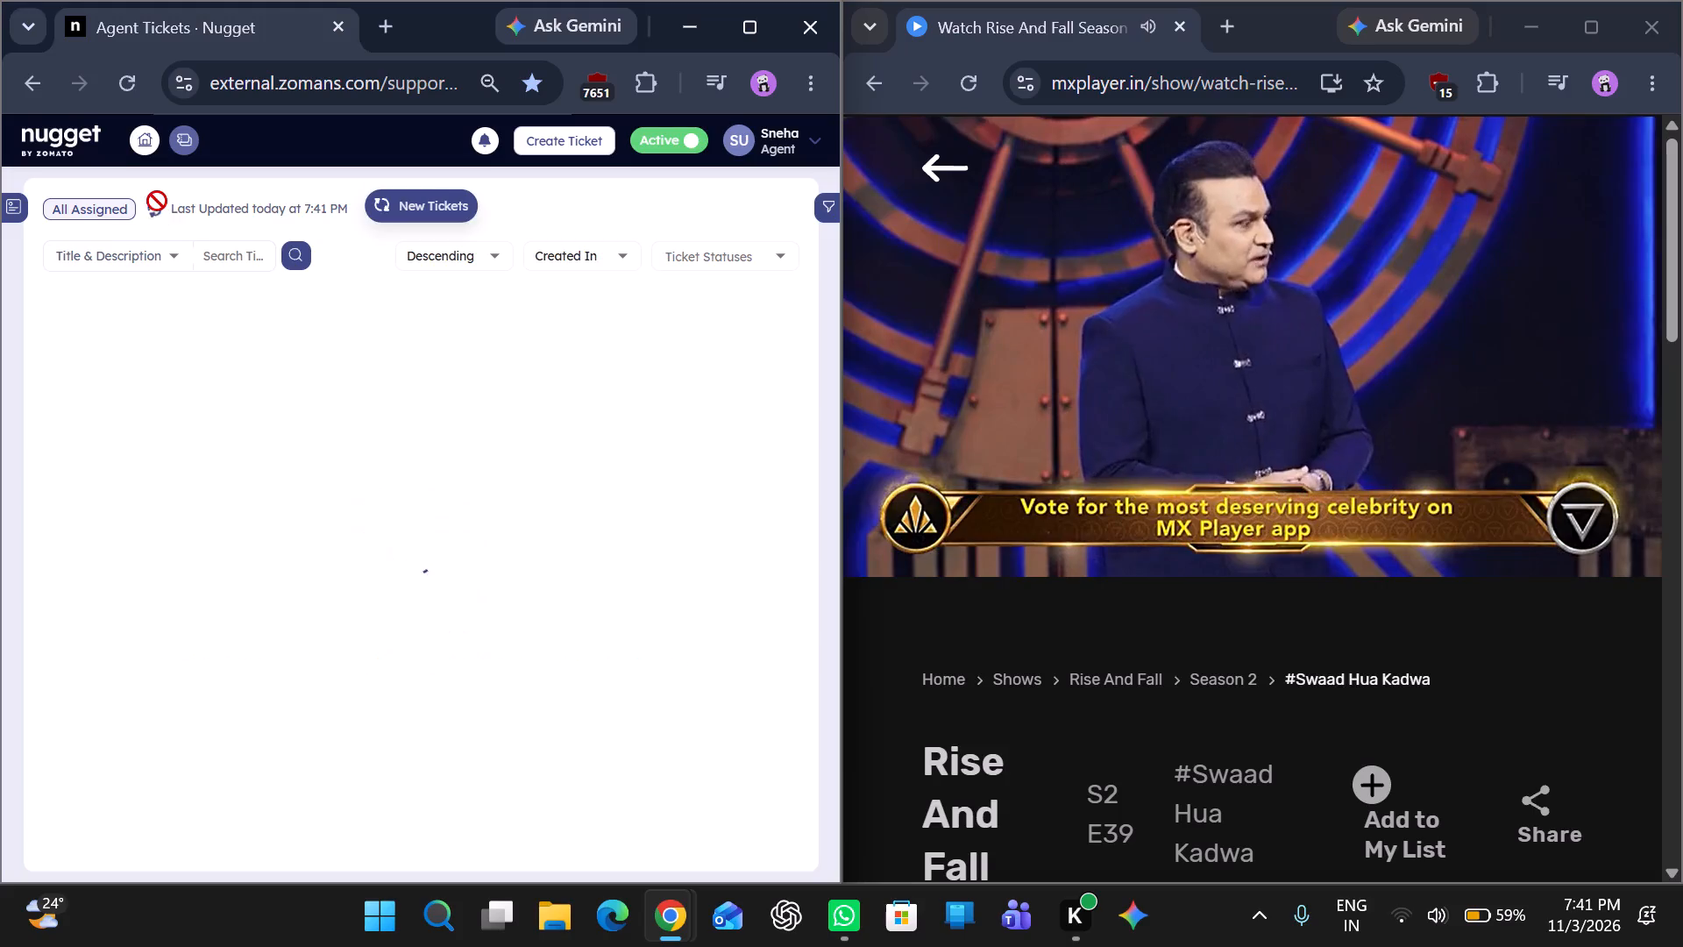
pyautogui.doubleClick(185, 376)
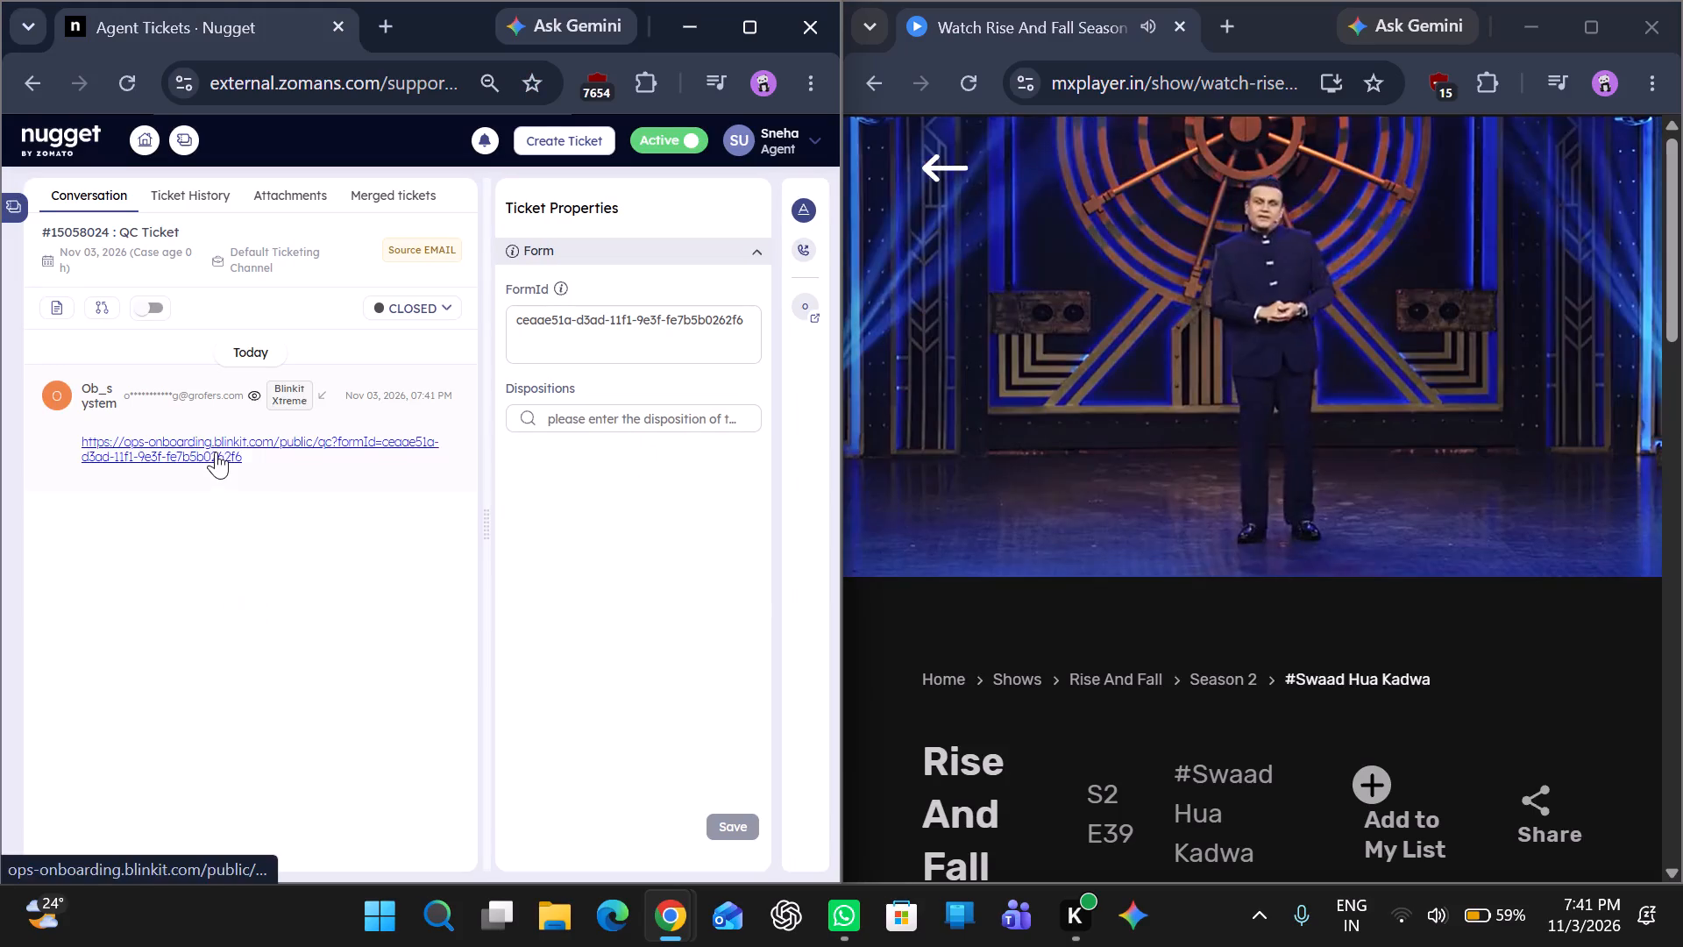
pyautogui.click(216, 452)
pyautogui.scroll(-3, 476, 470)
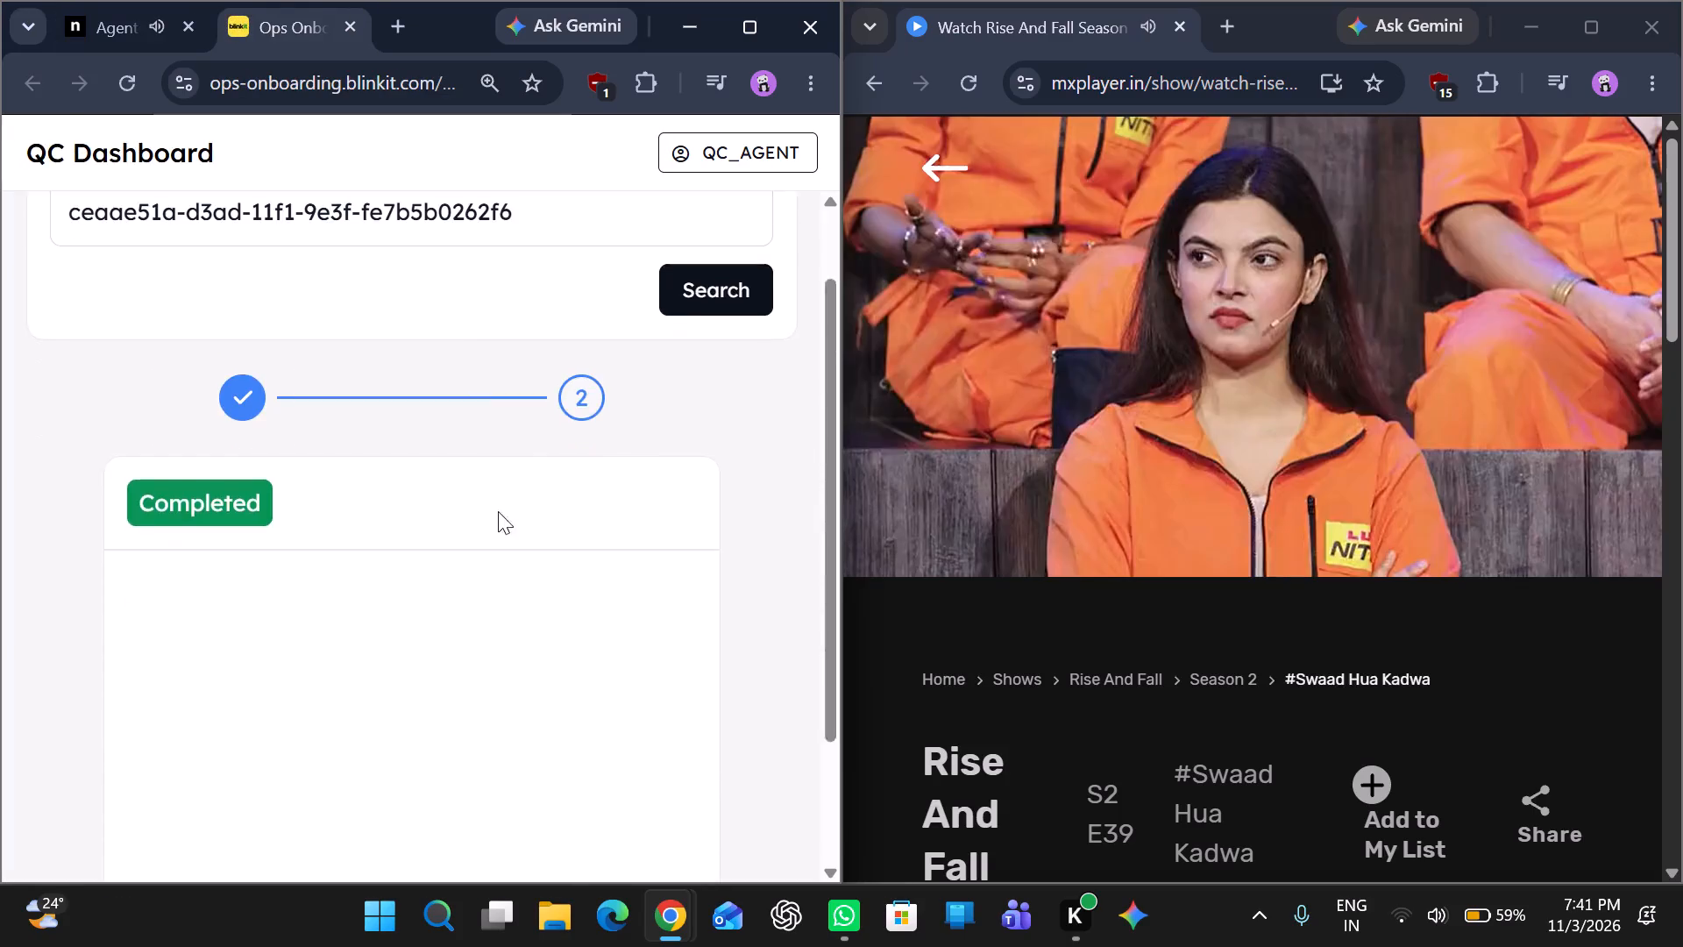
pyautogui.scroll(-1, 498, 511)
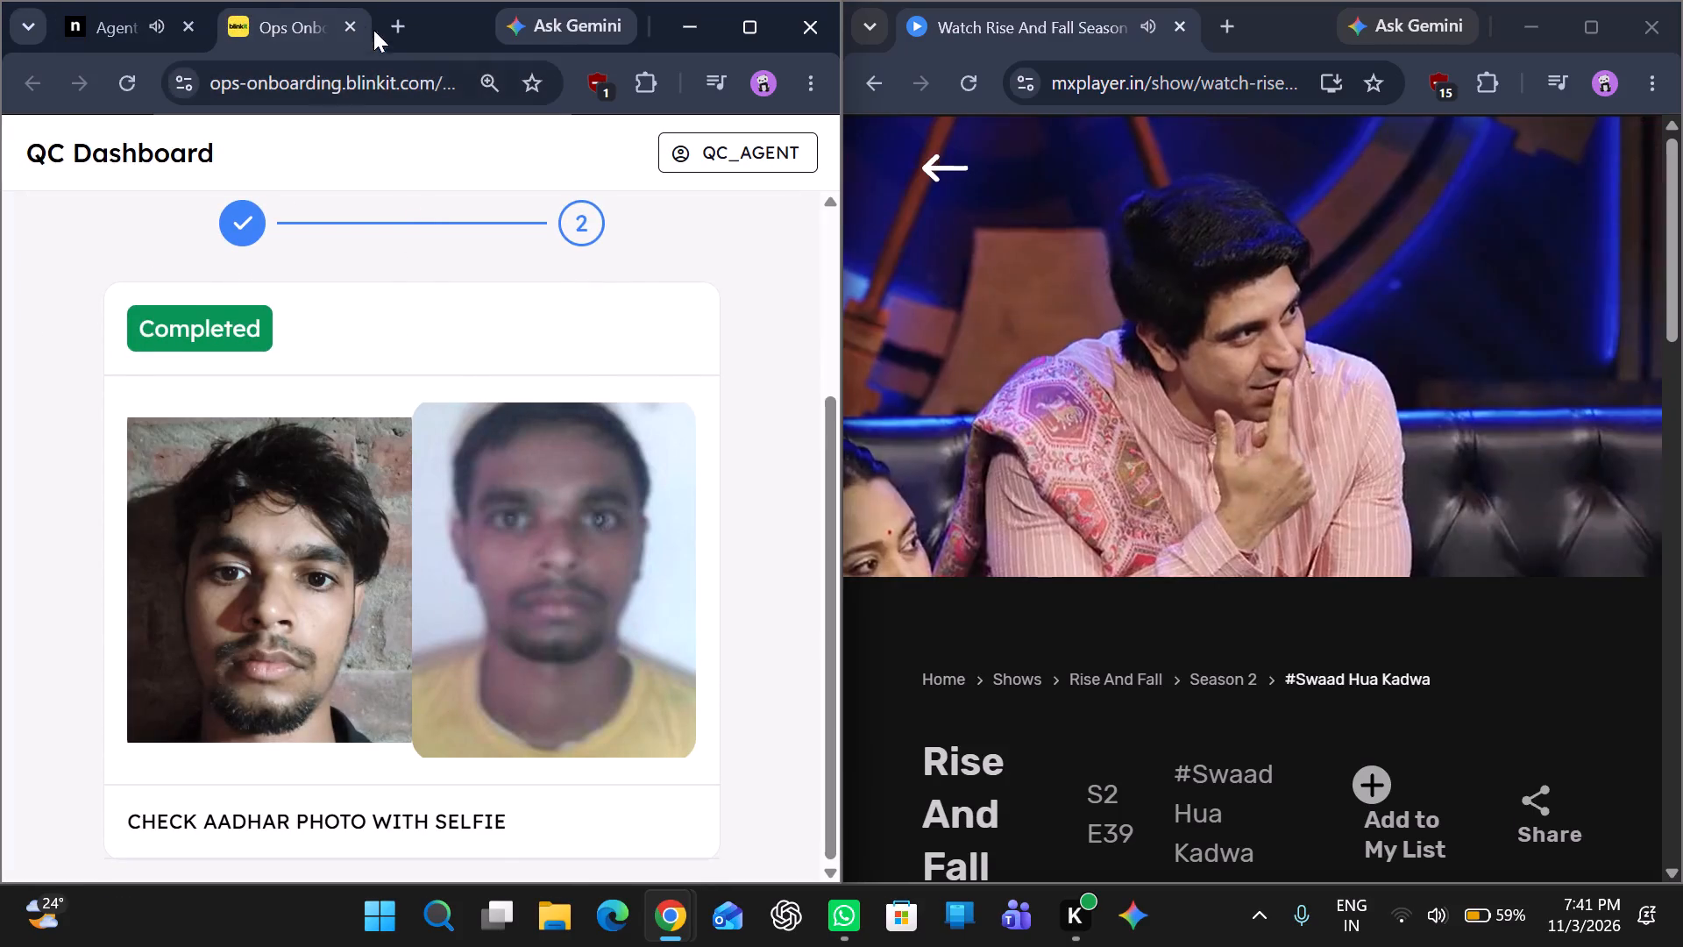
pyautogui.click(354, 20)
pyautogui.doubleClick(443, 702)
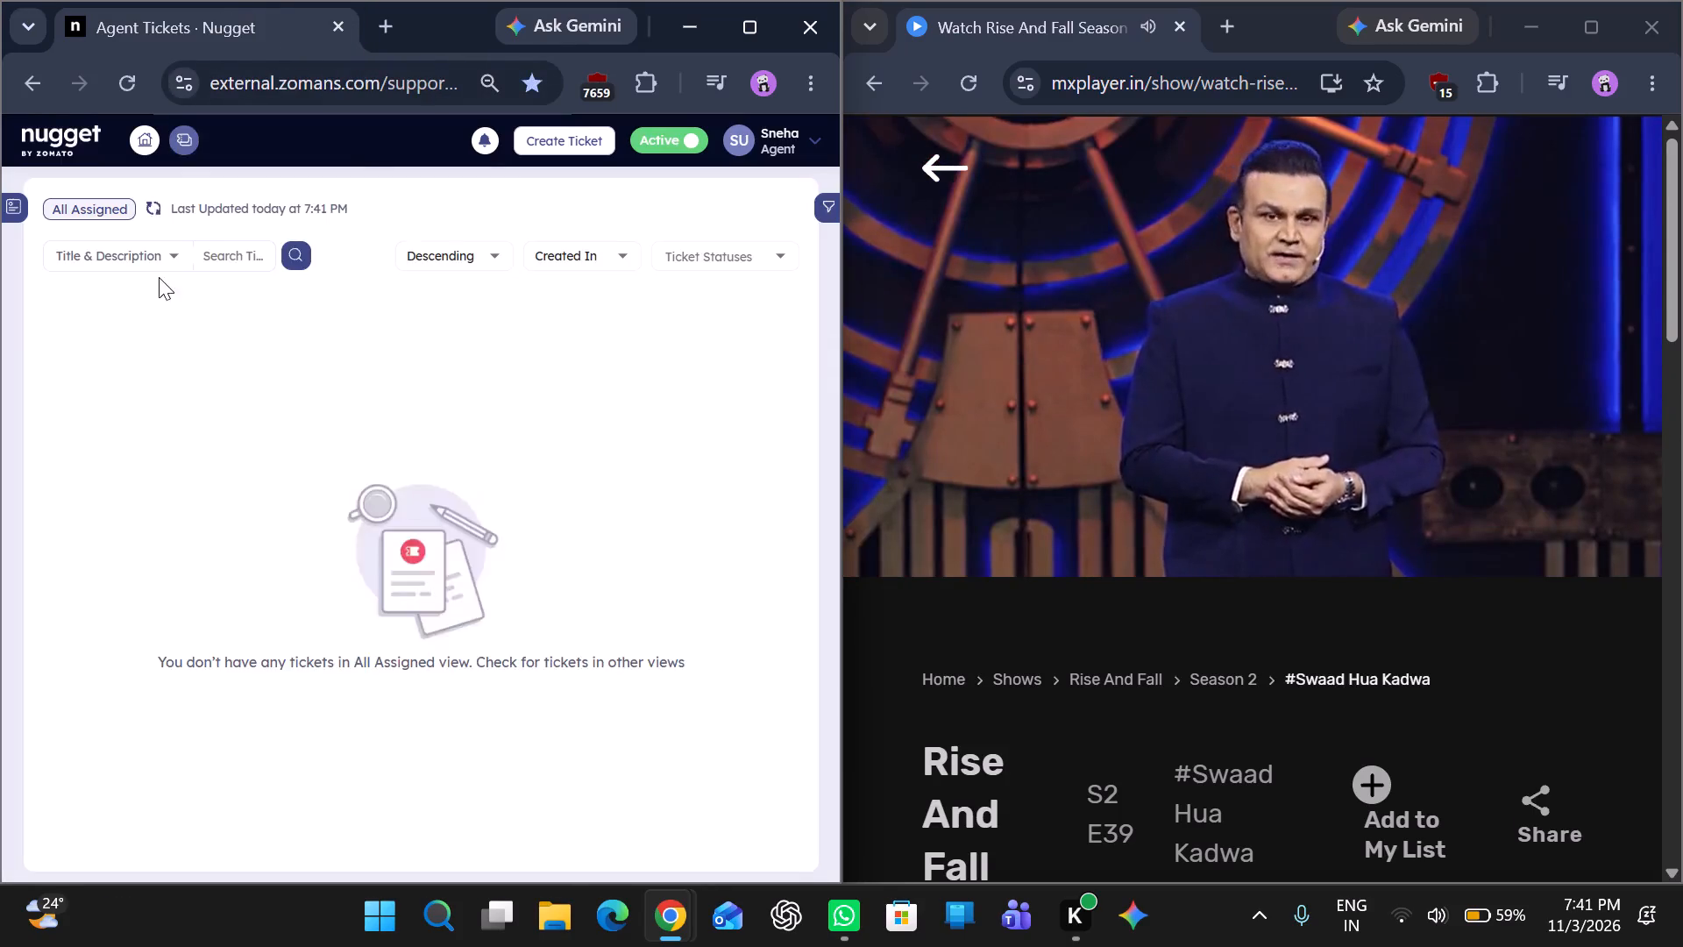
pyautogui.click(152, 206)
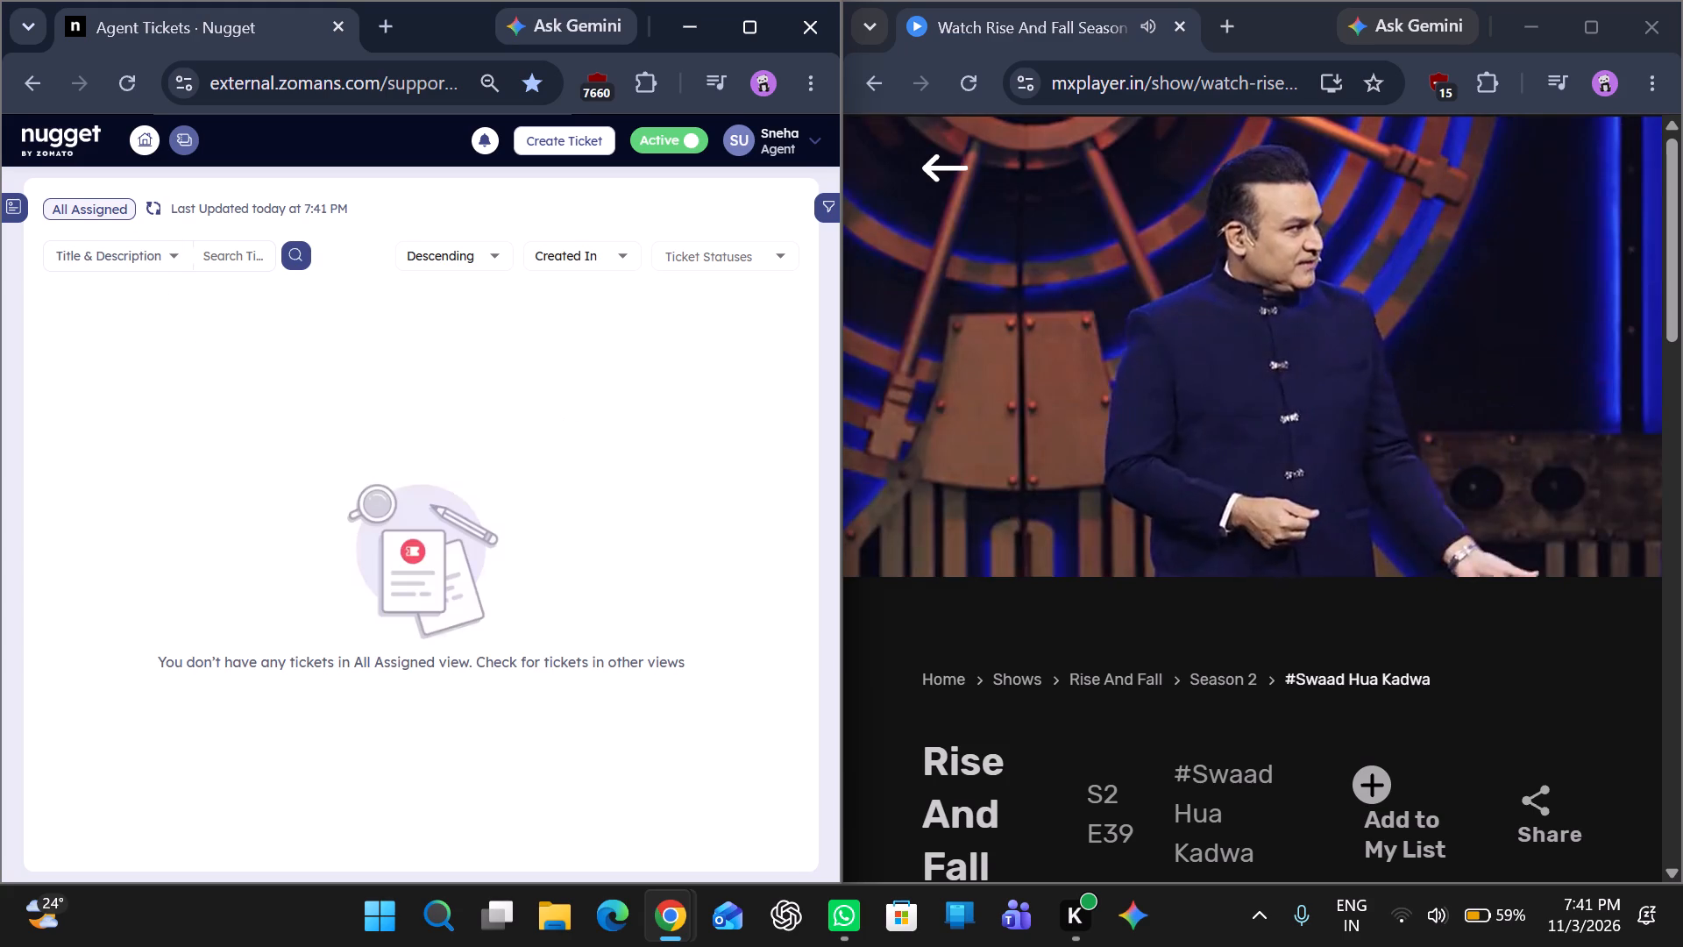
# Skip the Rise And Fall episode forward in the video player.
pyautogui.click(1097, 507)
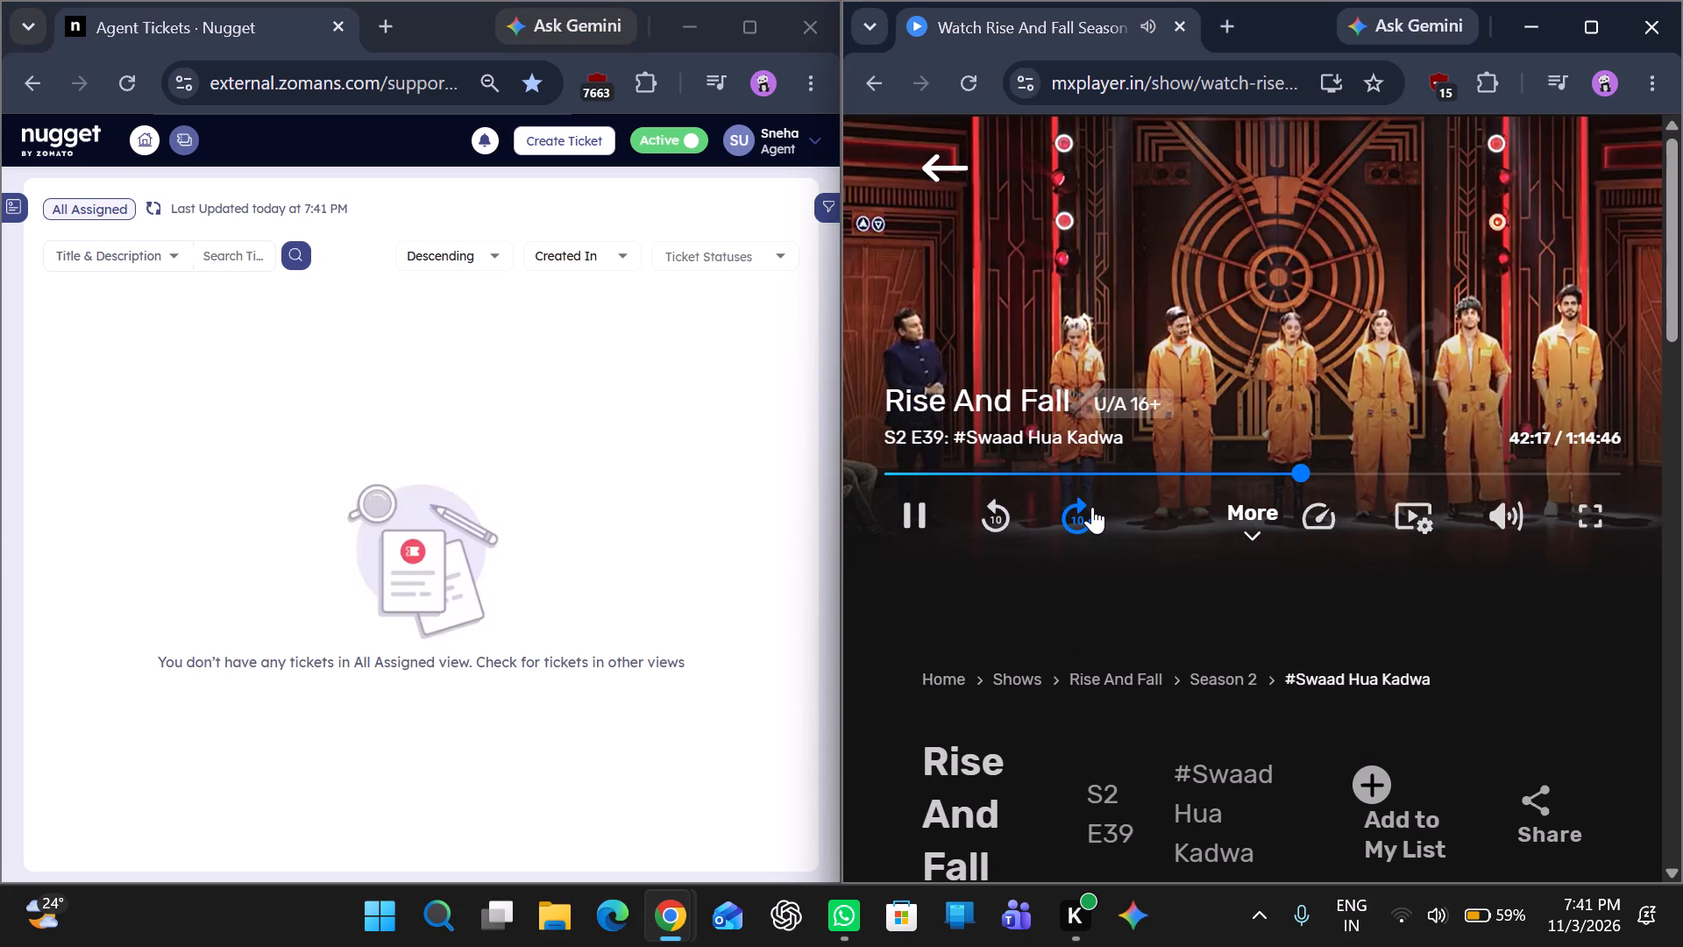
pyautogui.click(1092, 507)
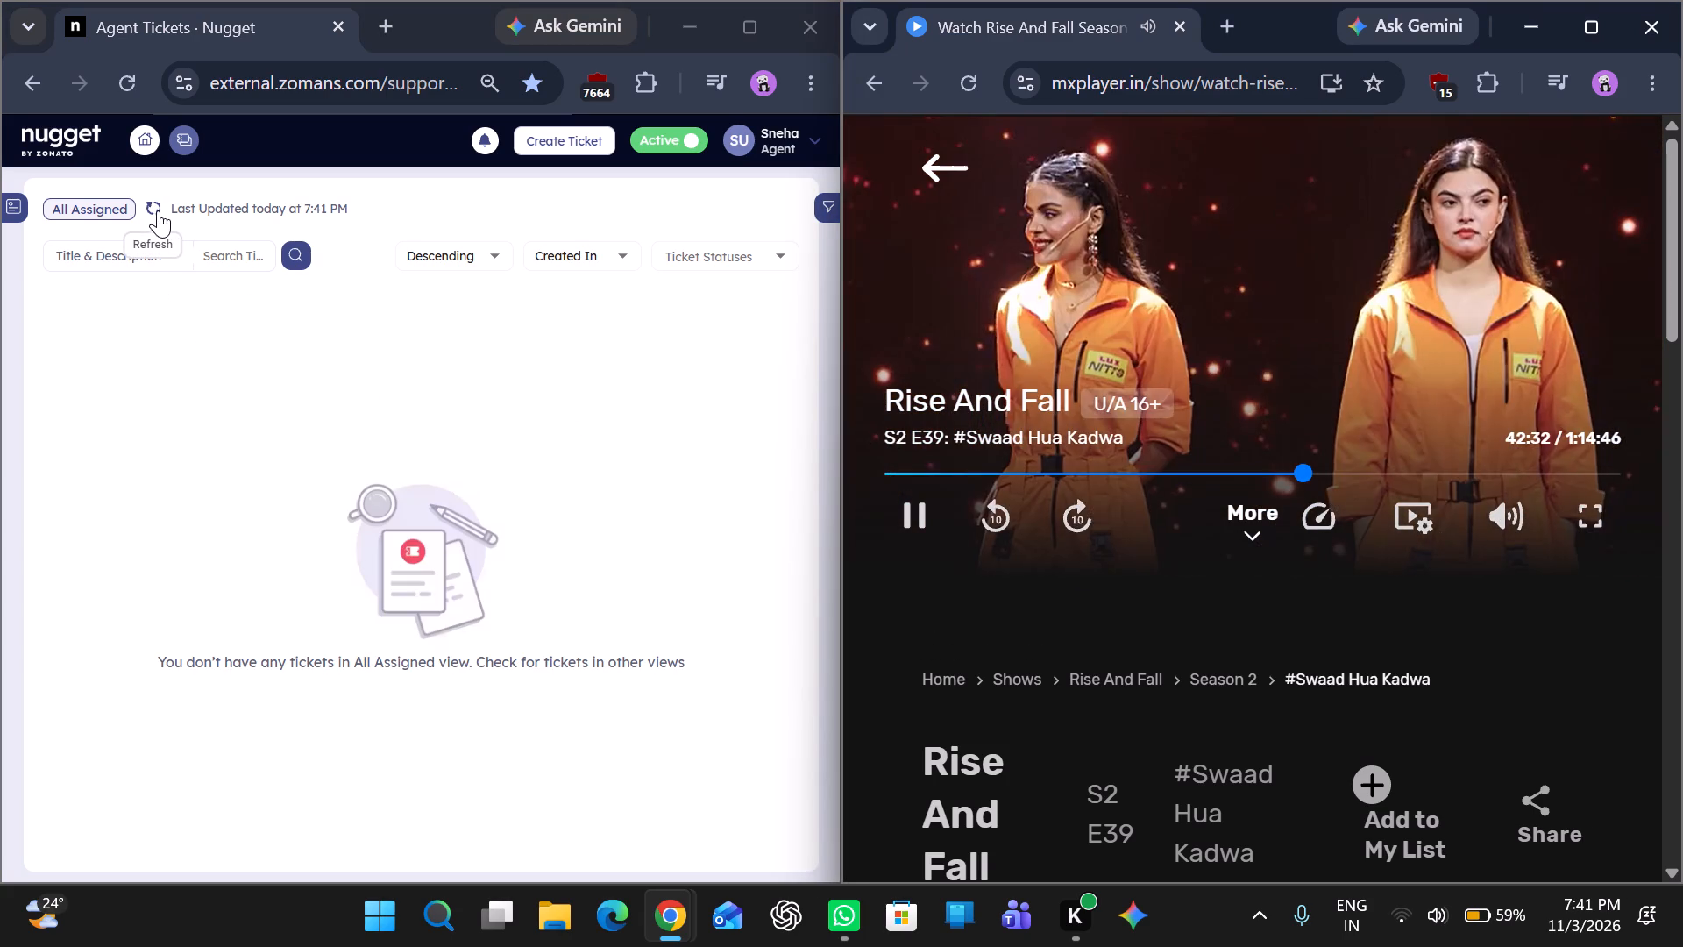
# Refresh the All Assigned list repeatedly to check for a new QC ticket.
pyautogui.click(158, 210)
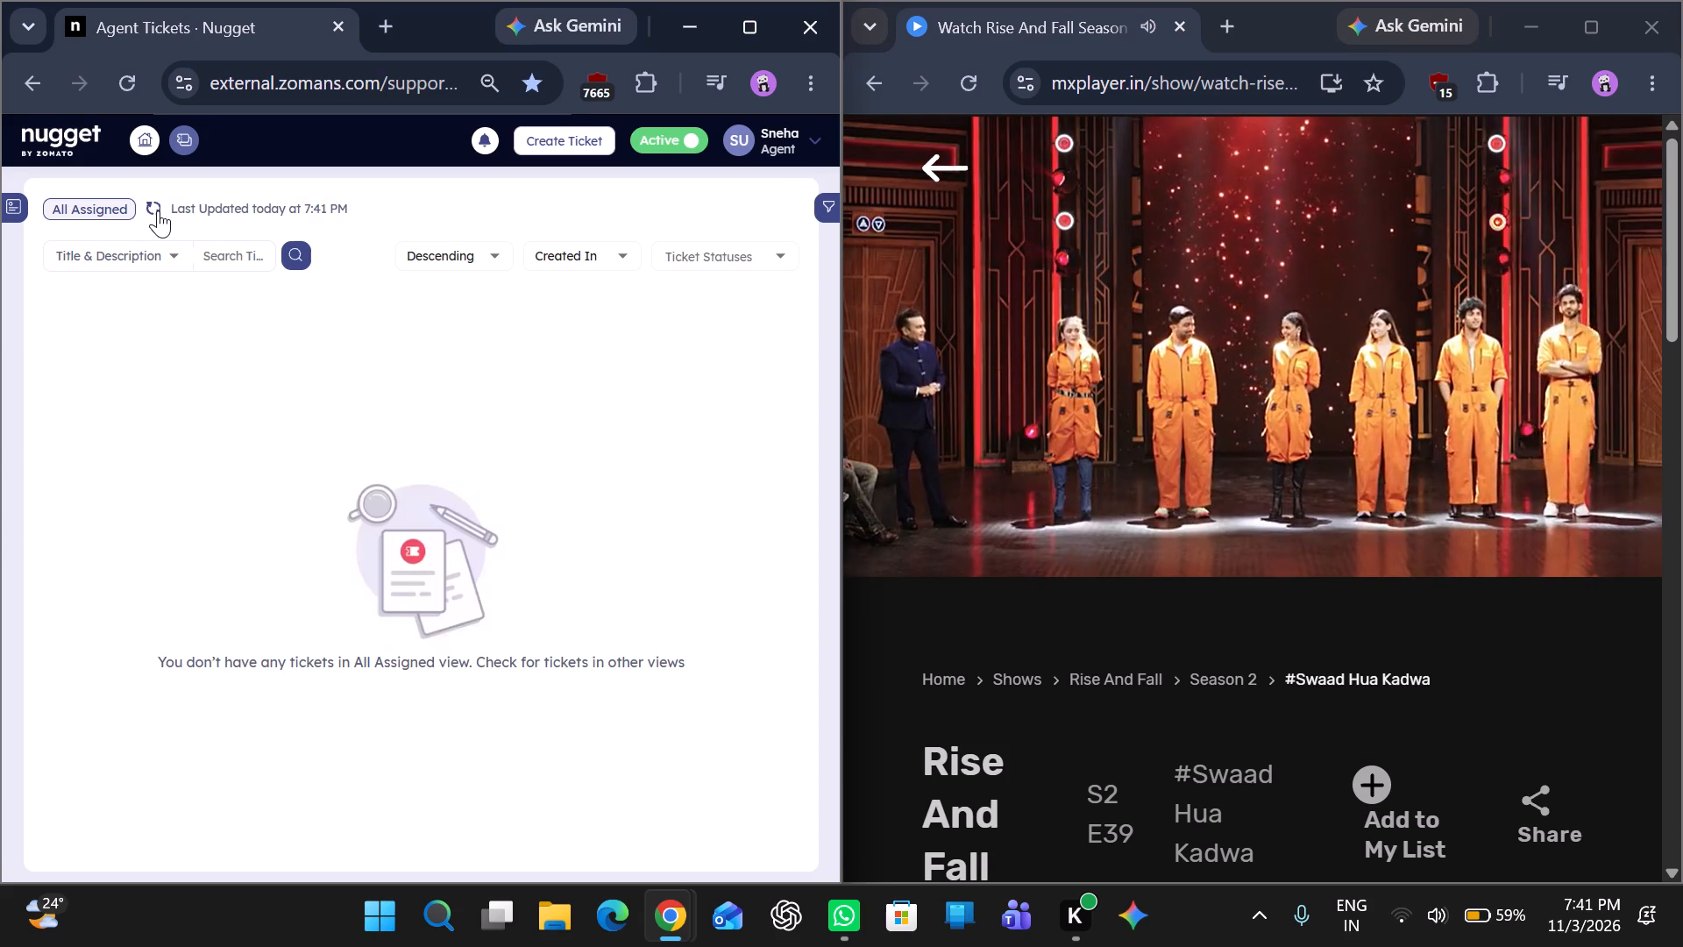
pyautogui.click(158, 210)
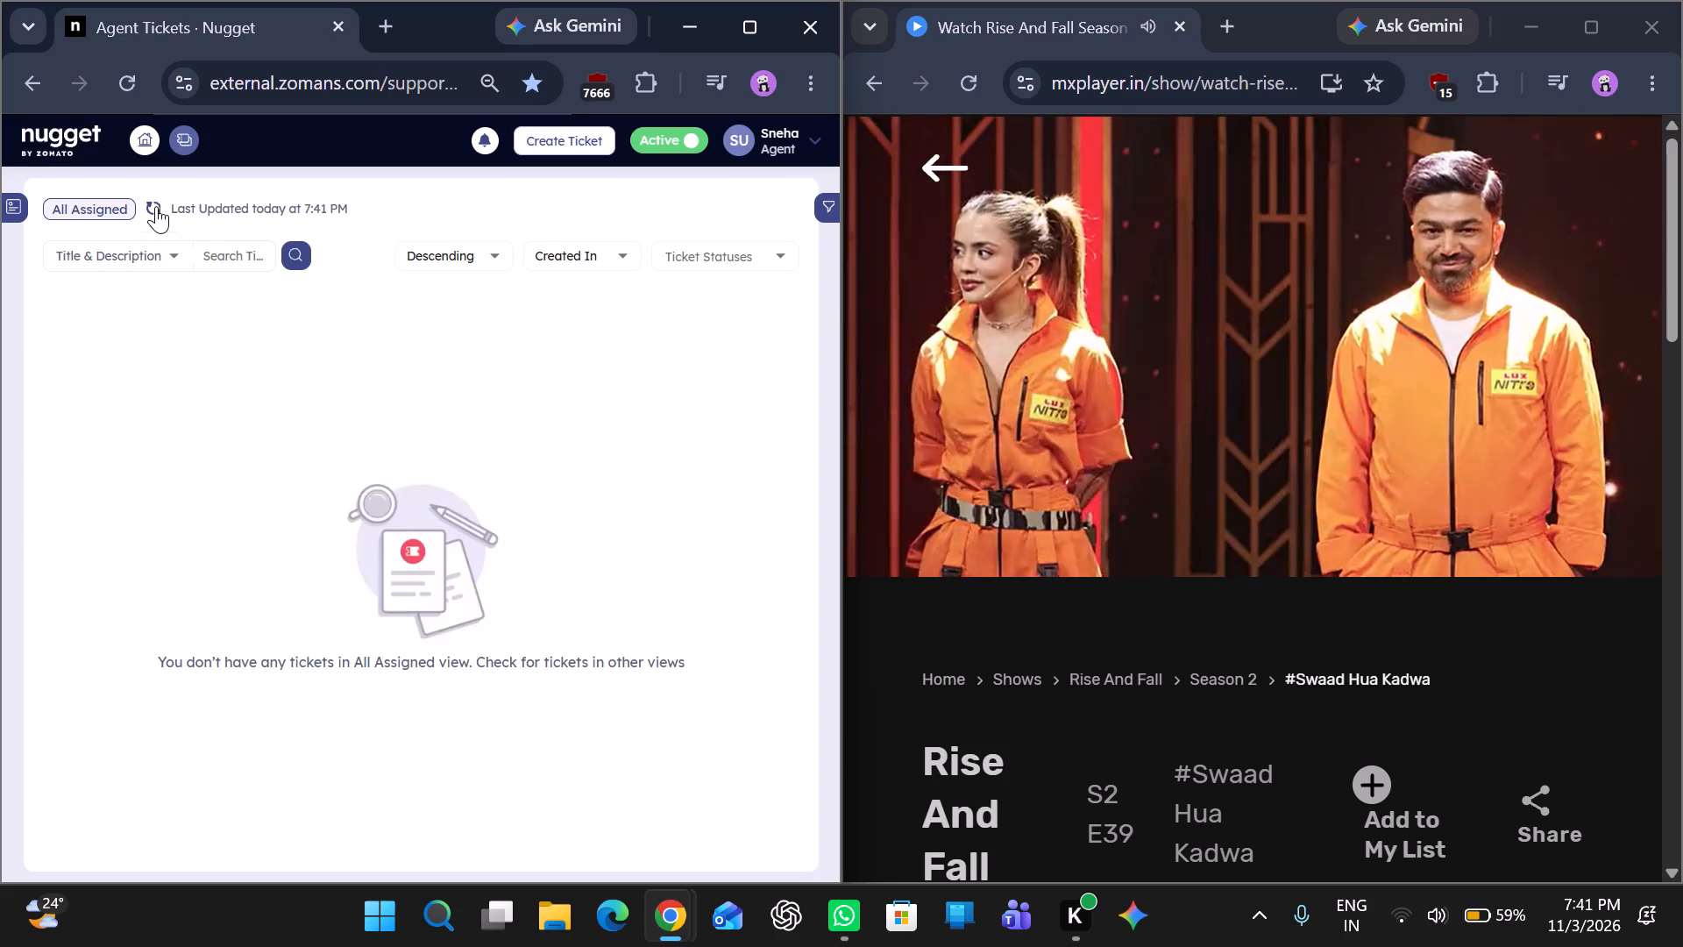
pyautogui.click(156, 206)
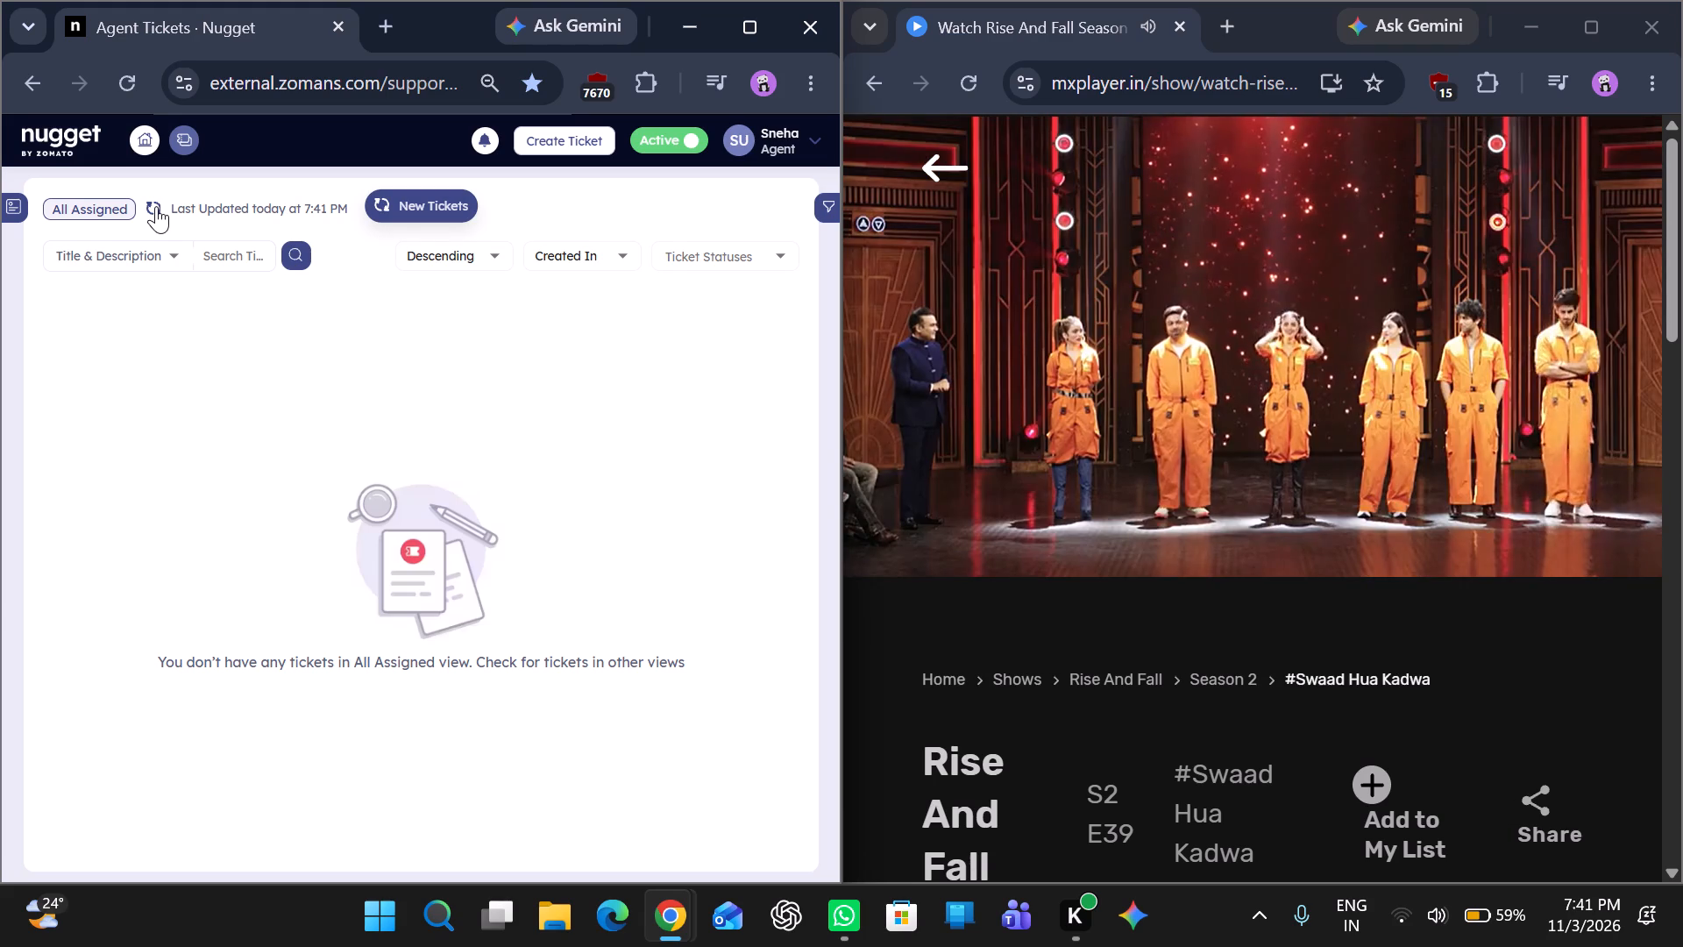
pyautogui.click(156, 206)
pyautogui.click(185, 339)
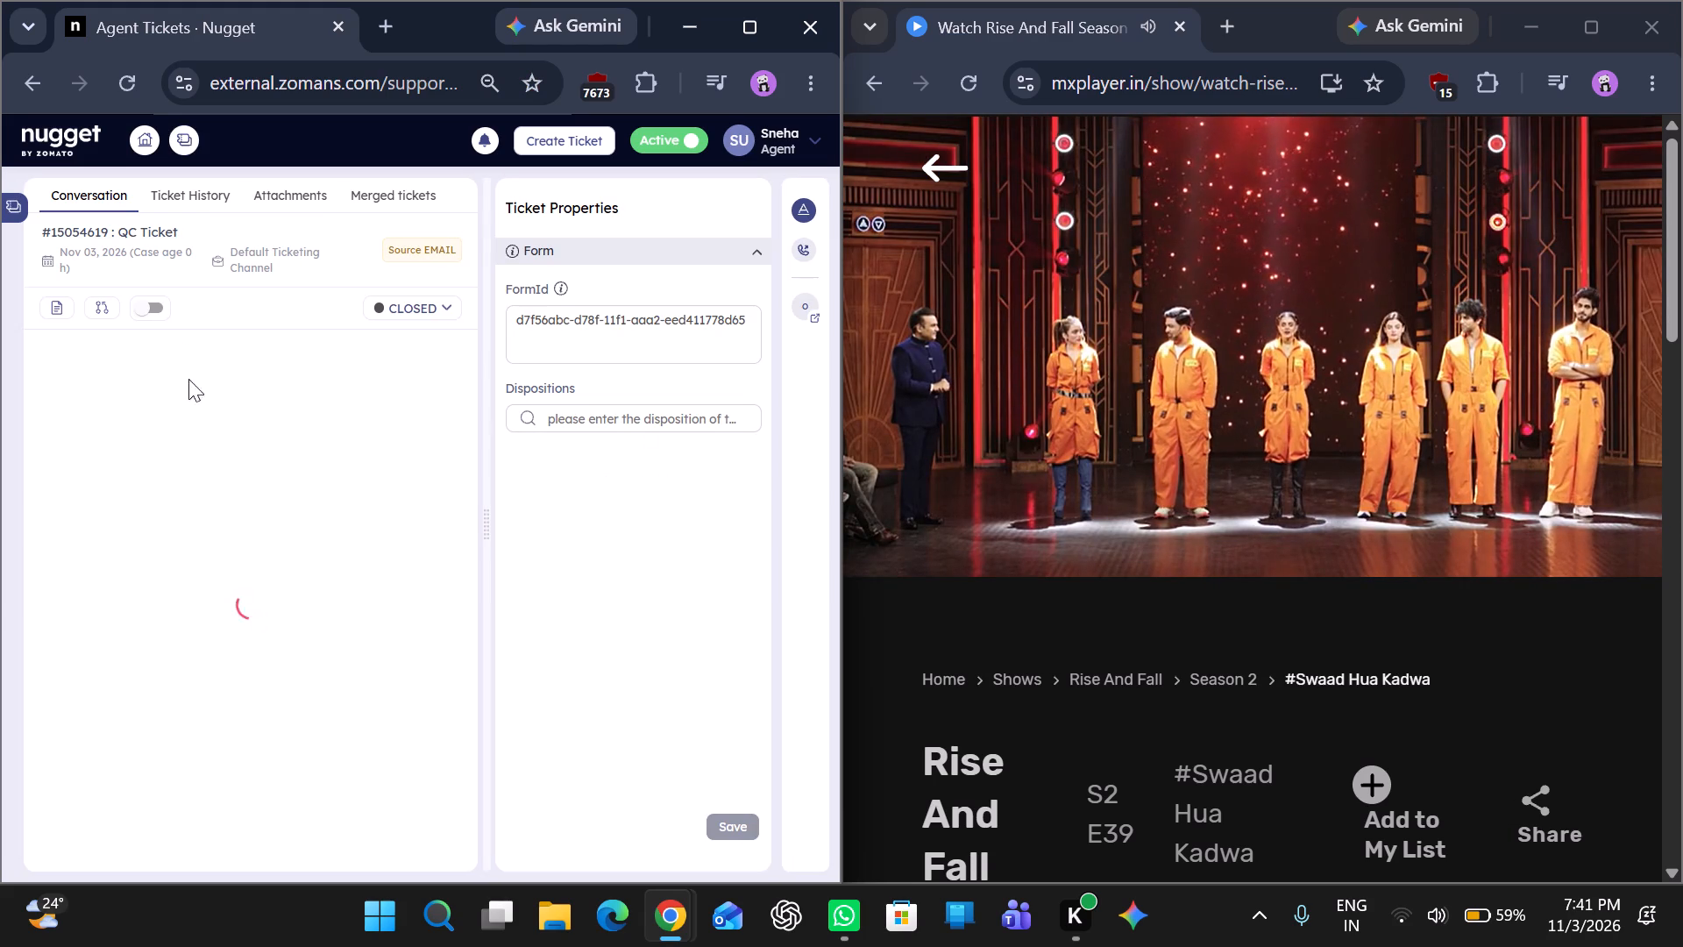
pyautogui.click(199, 459)
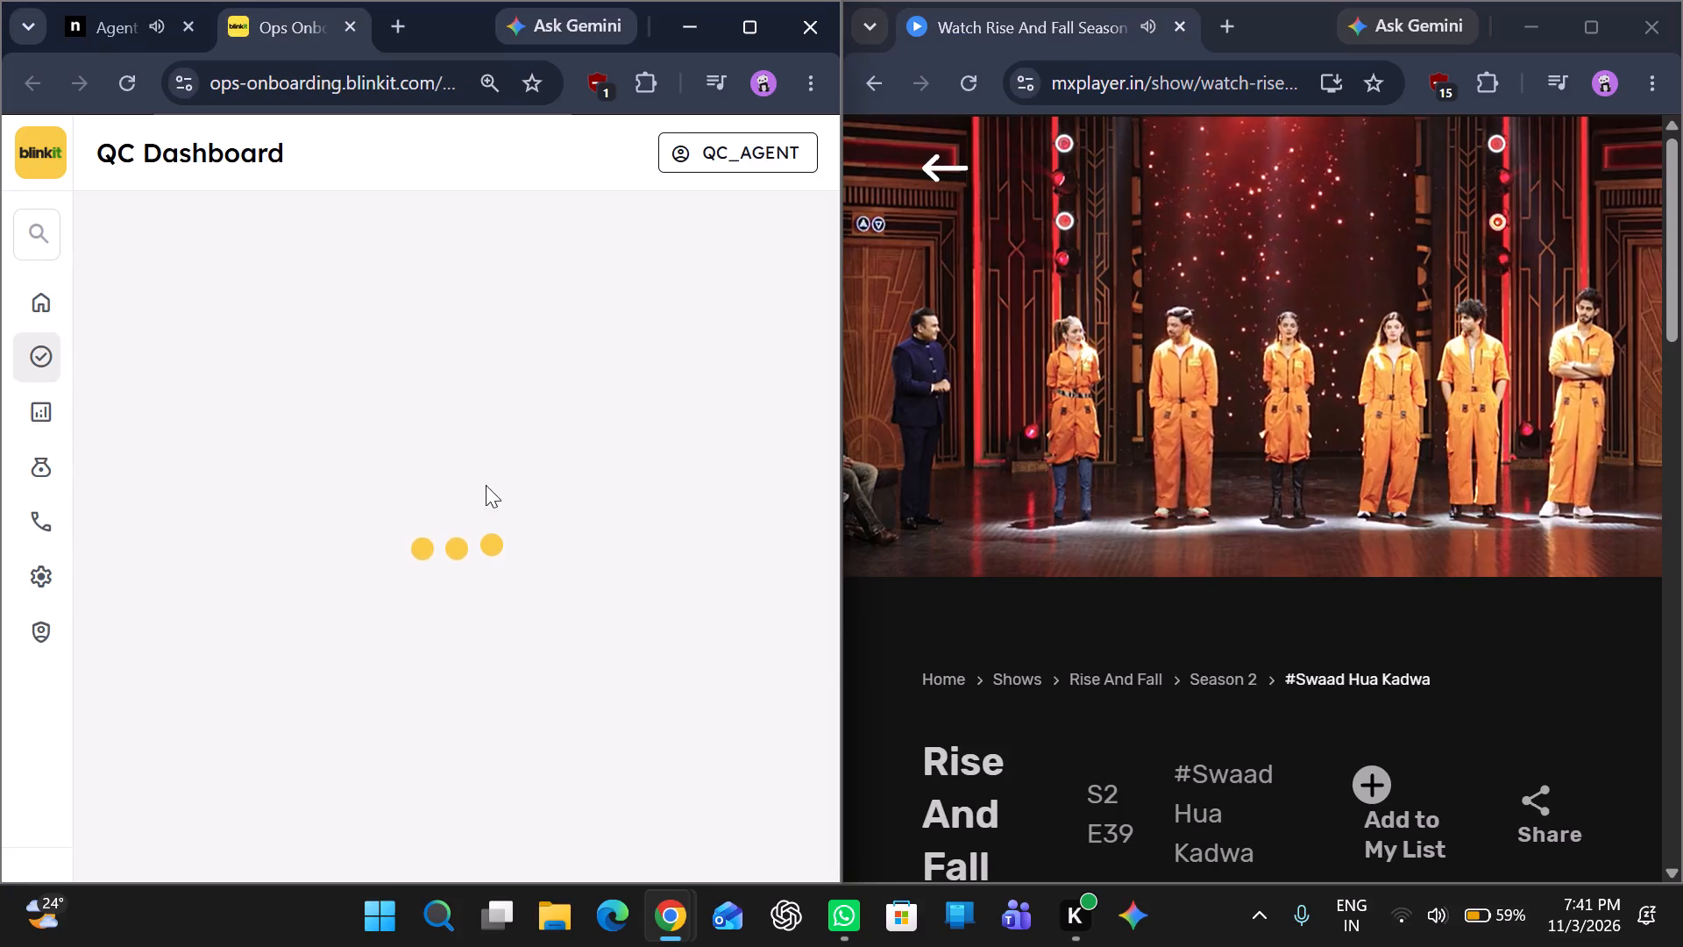
pyautogui.scroll(-4, 488, 488)
pyautogui.scroll(-4, 484, 584)
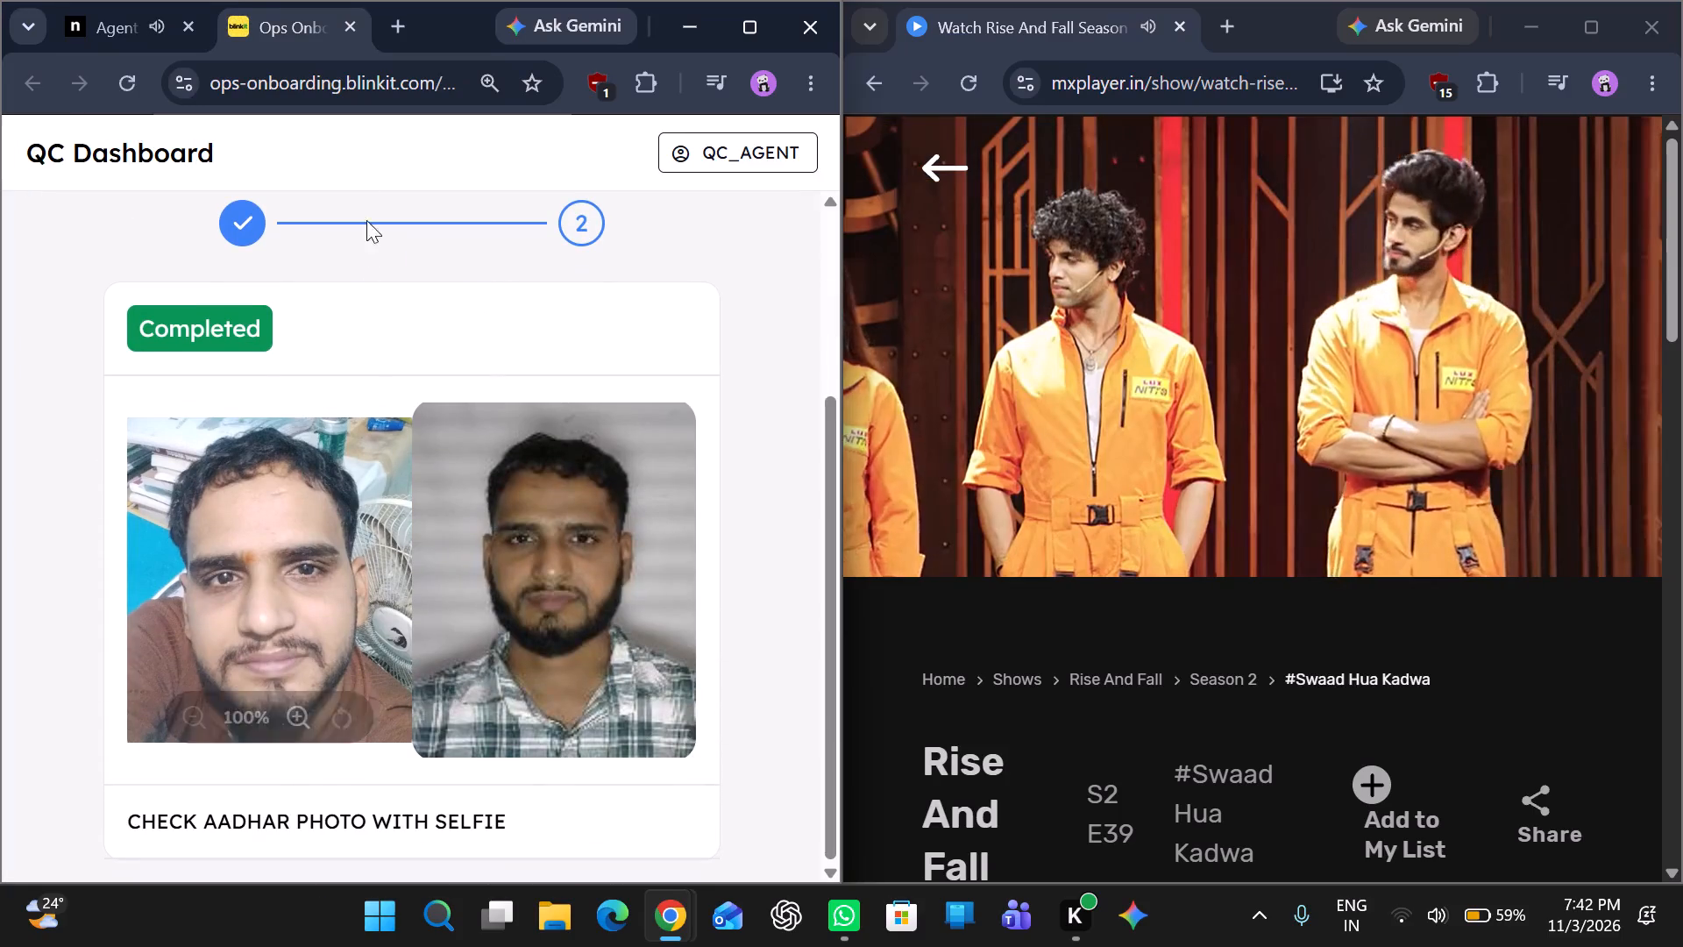
pyautogui.click(350, 26)
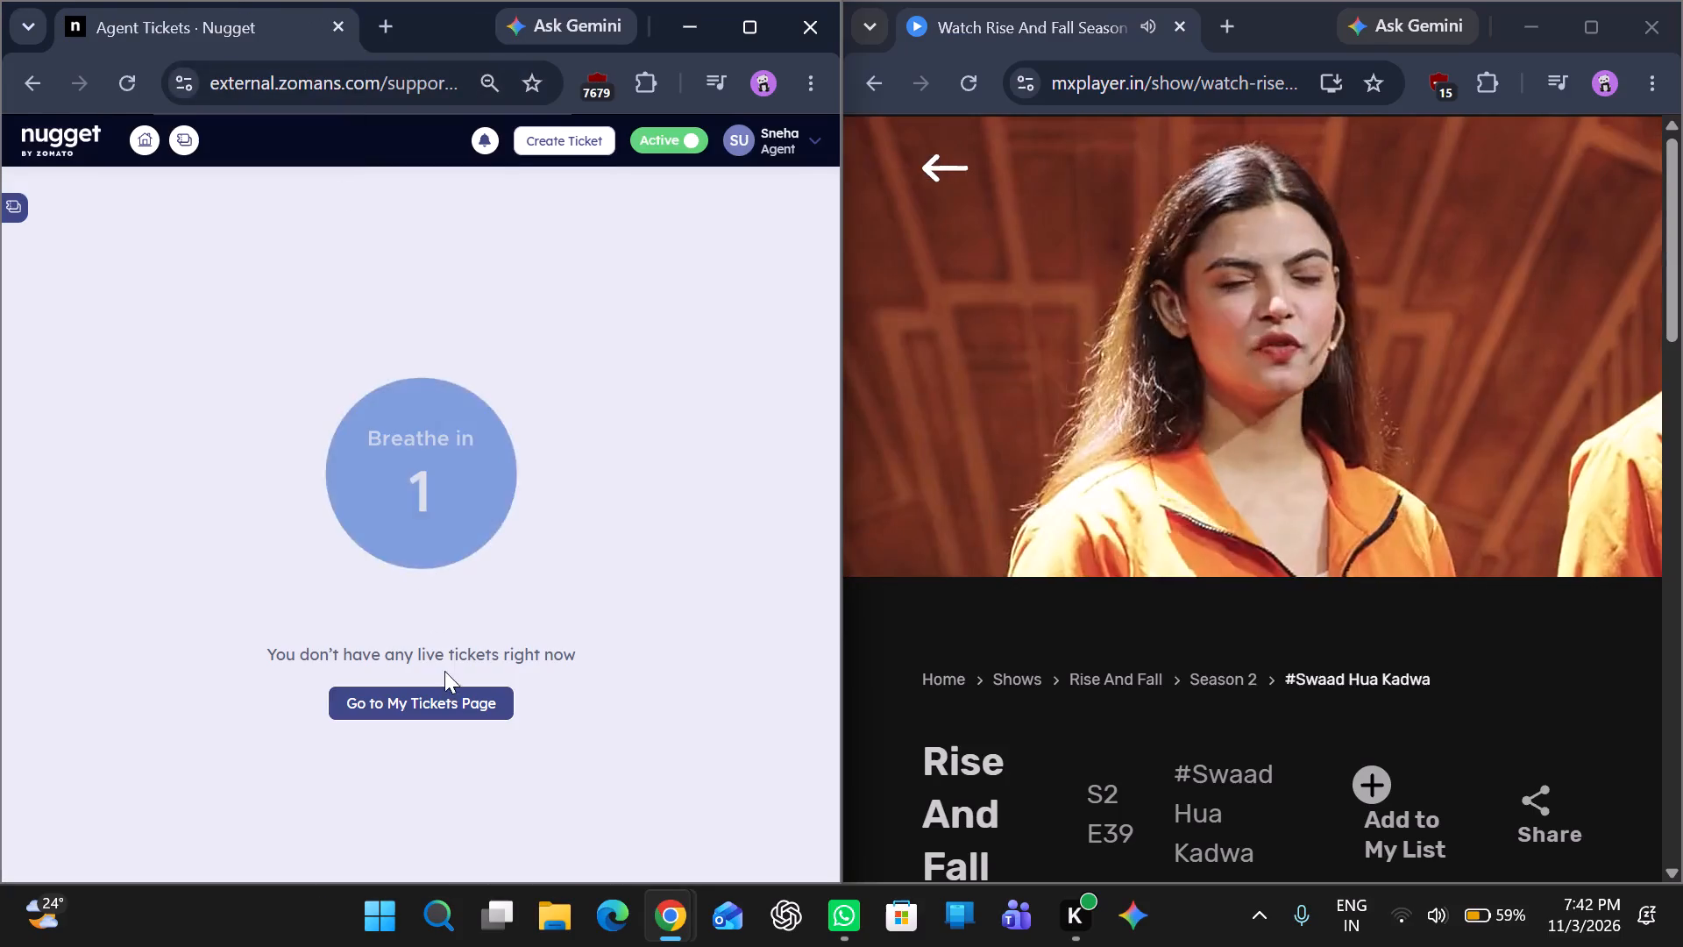
pyautogui.doubleClick(448, 700)
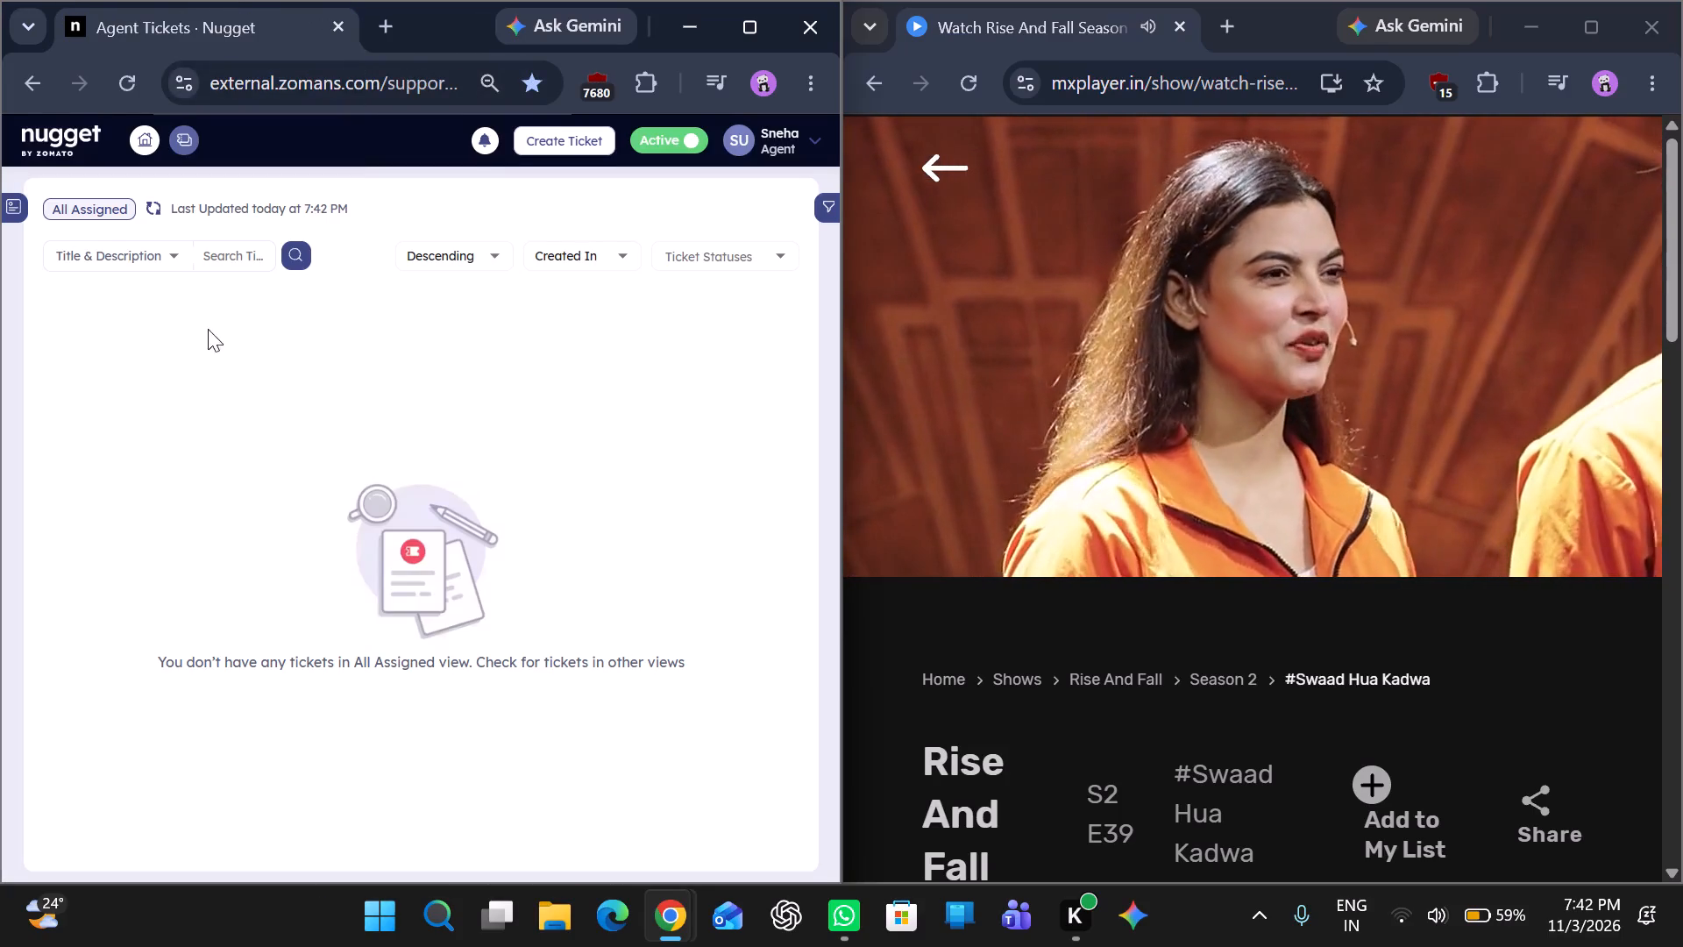
# Refresh the All Assigned list repeatedly to check for another QC ticket.
pyautogui.click(151, 202)
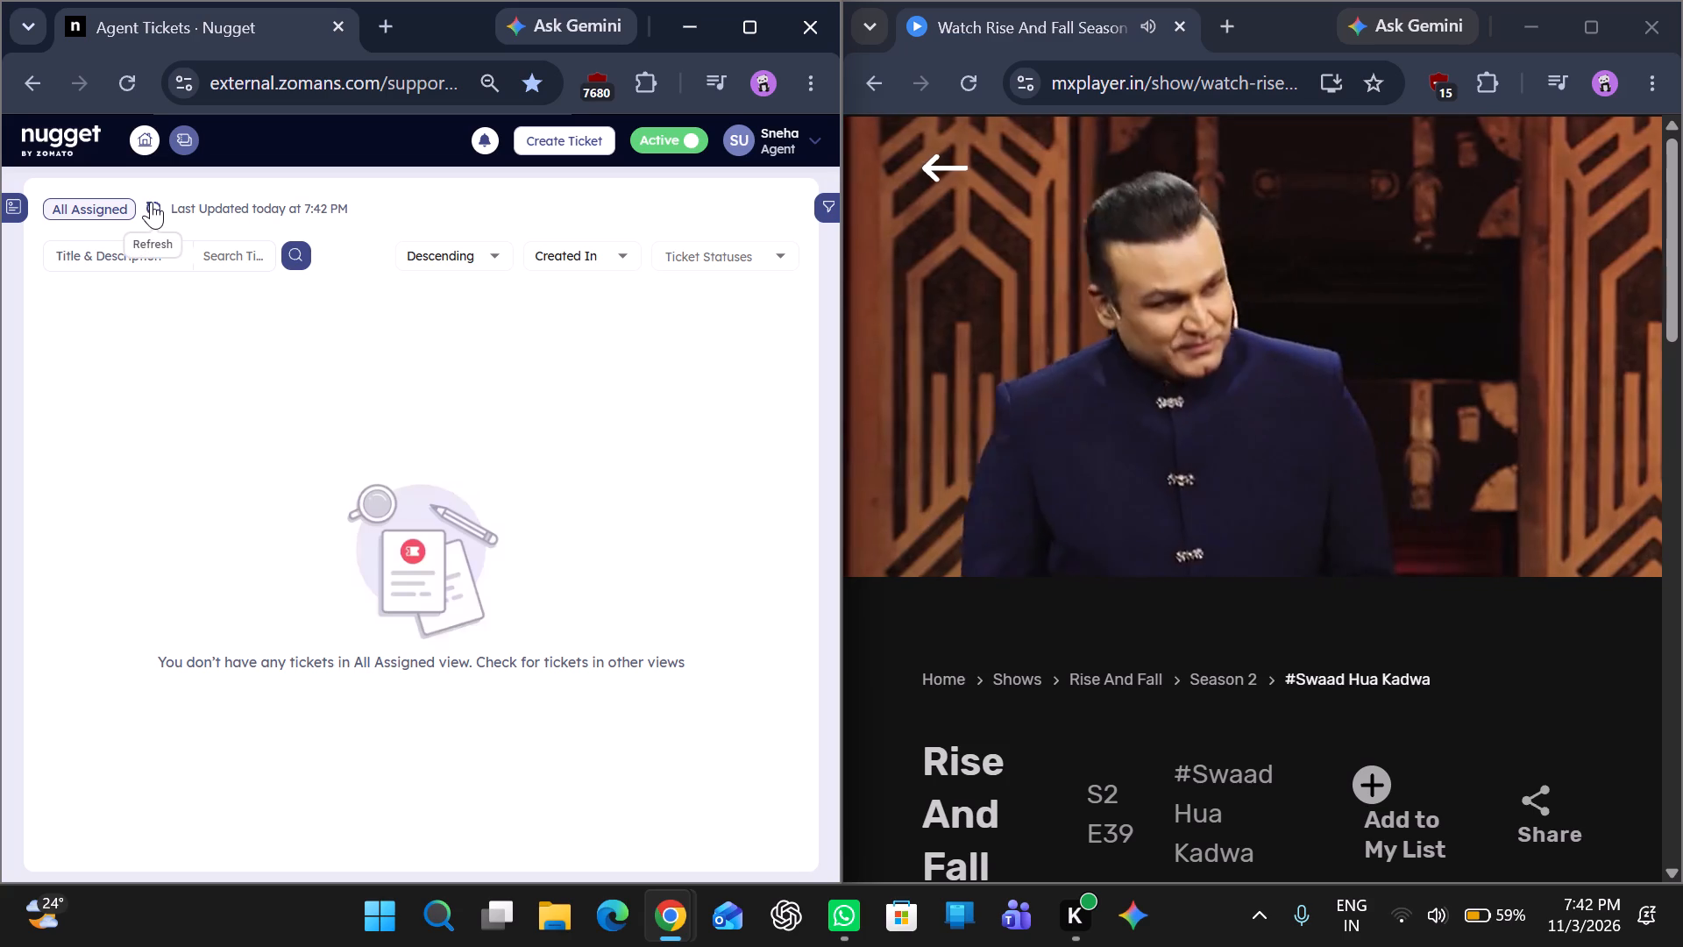
pyautogui.click(153, 202)
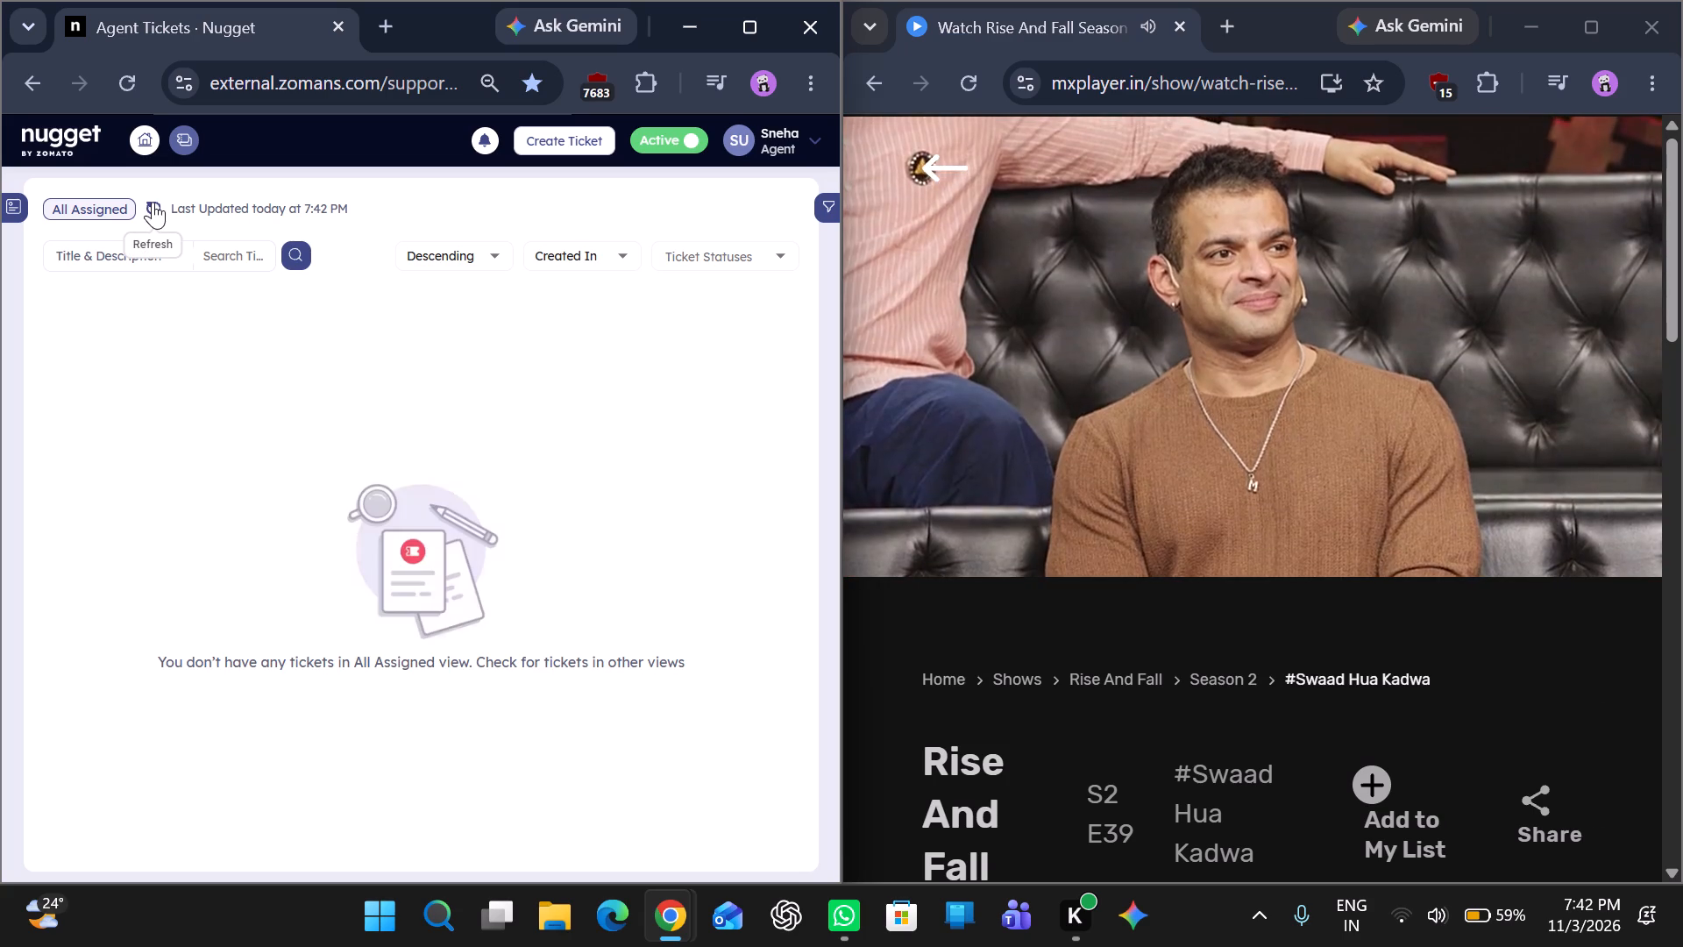
pyautogui.doubleClick(153, 202)
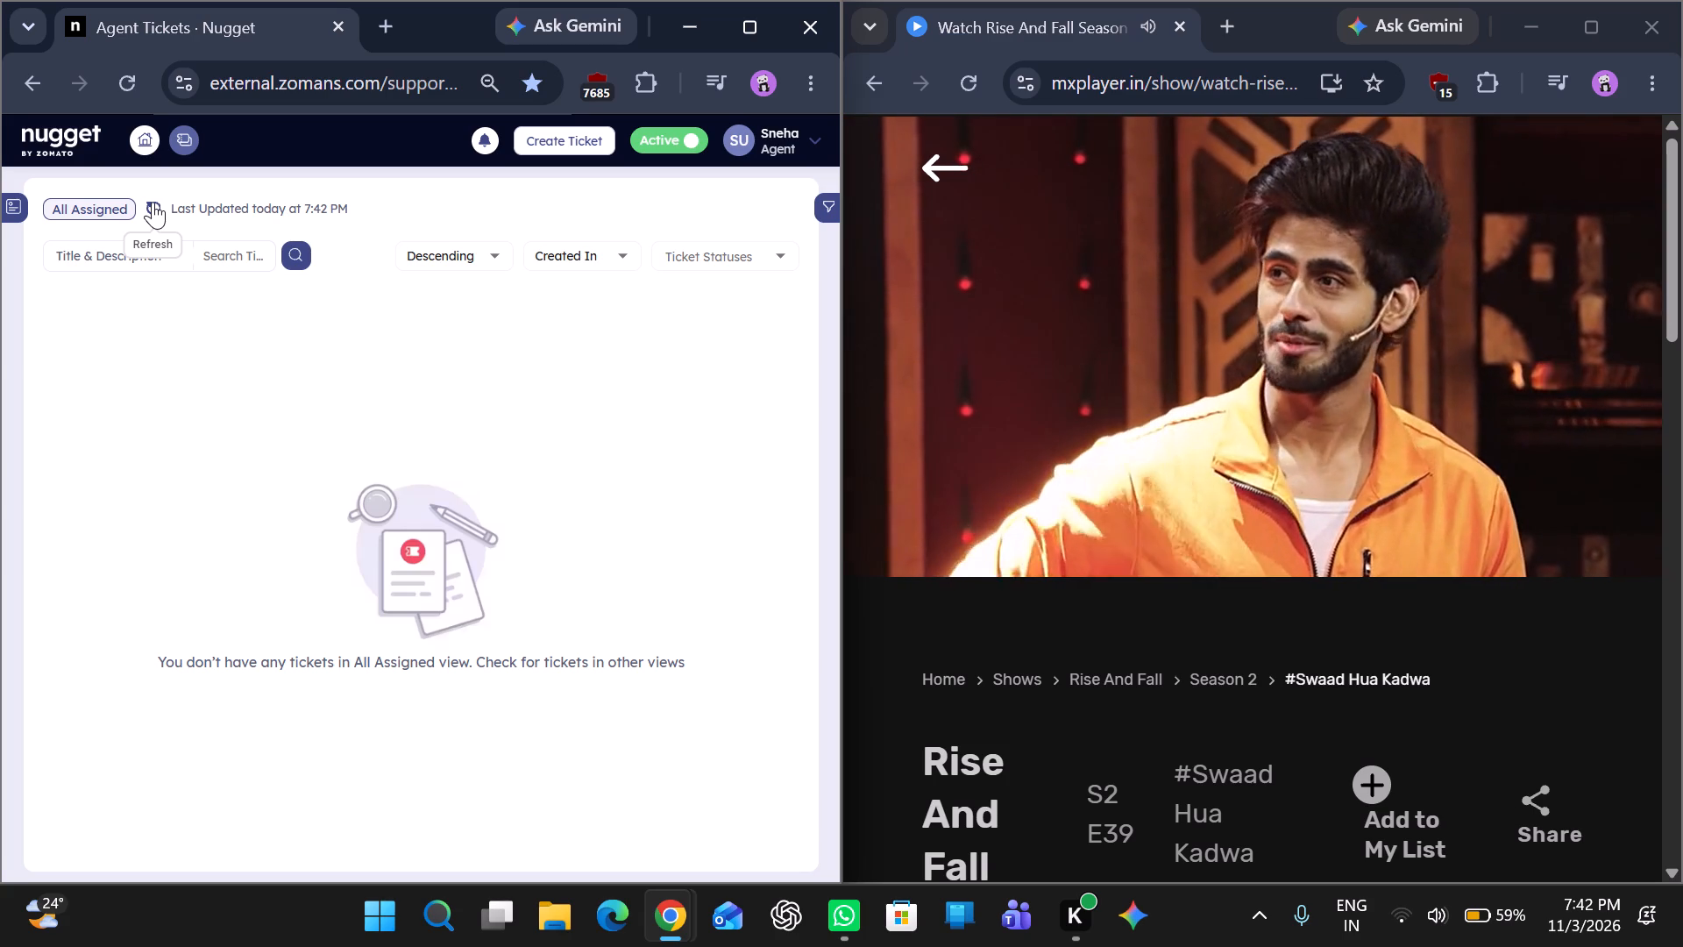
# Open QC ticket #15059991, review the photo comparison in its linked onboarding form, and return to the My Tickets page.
pyautogui.click(153, 202)
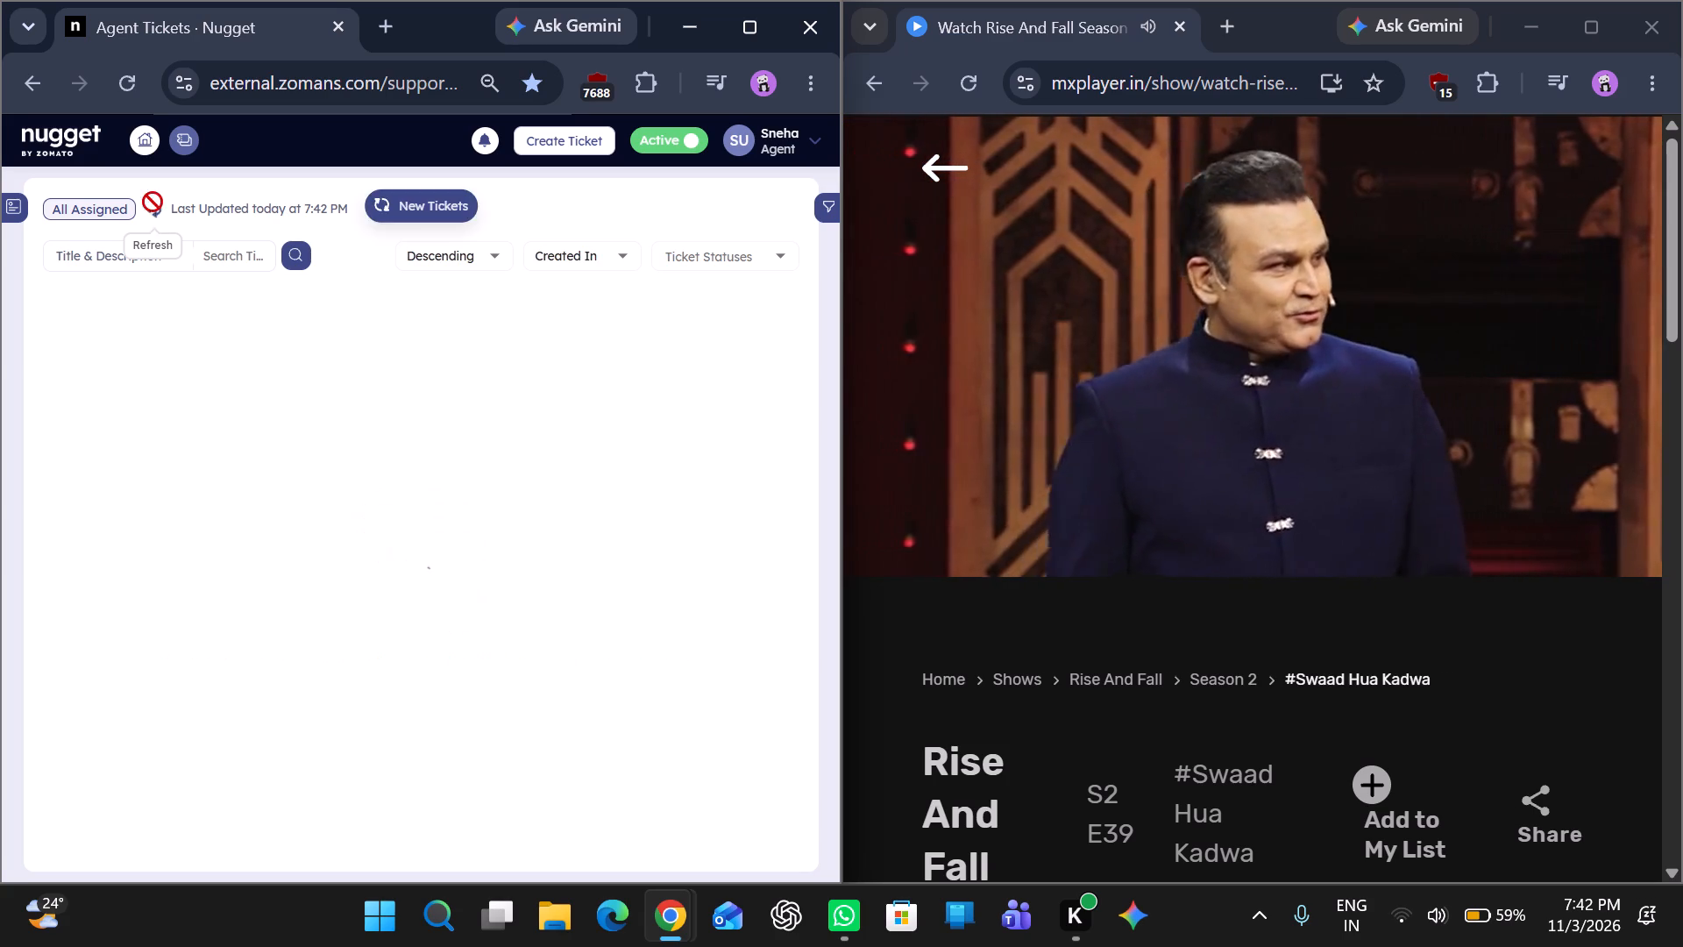
pyautogui.doubleClick(151, 337)
pyautogui.click(158, 475)
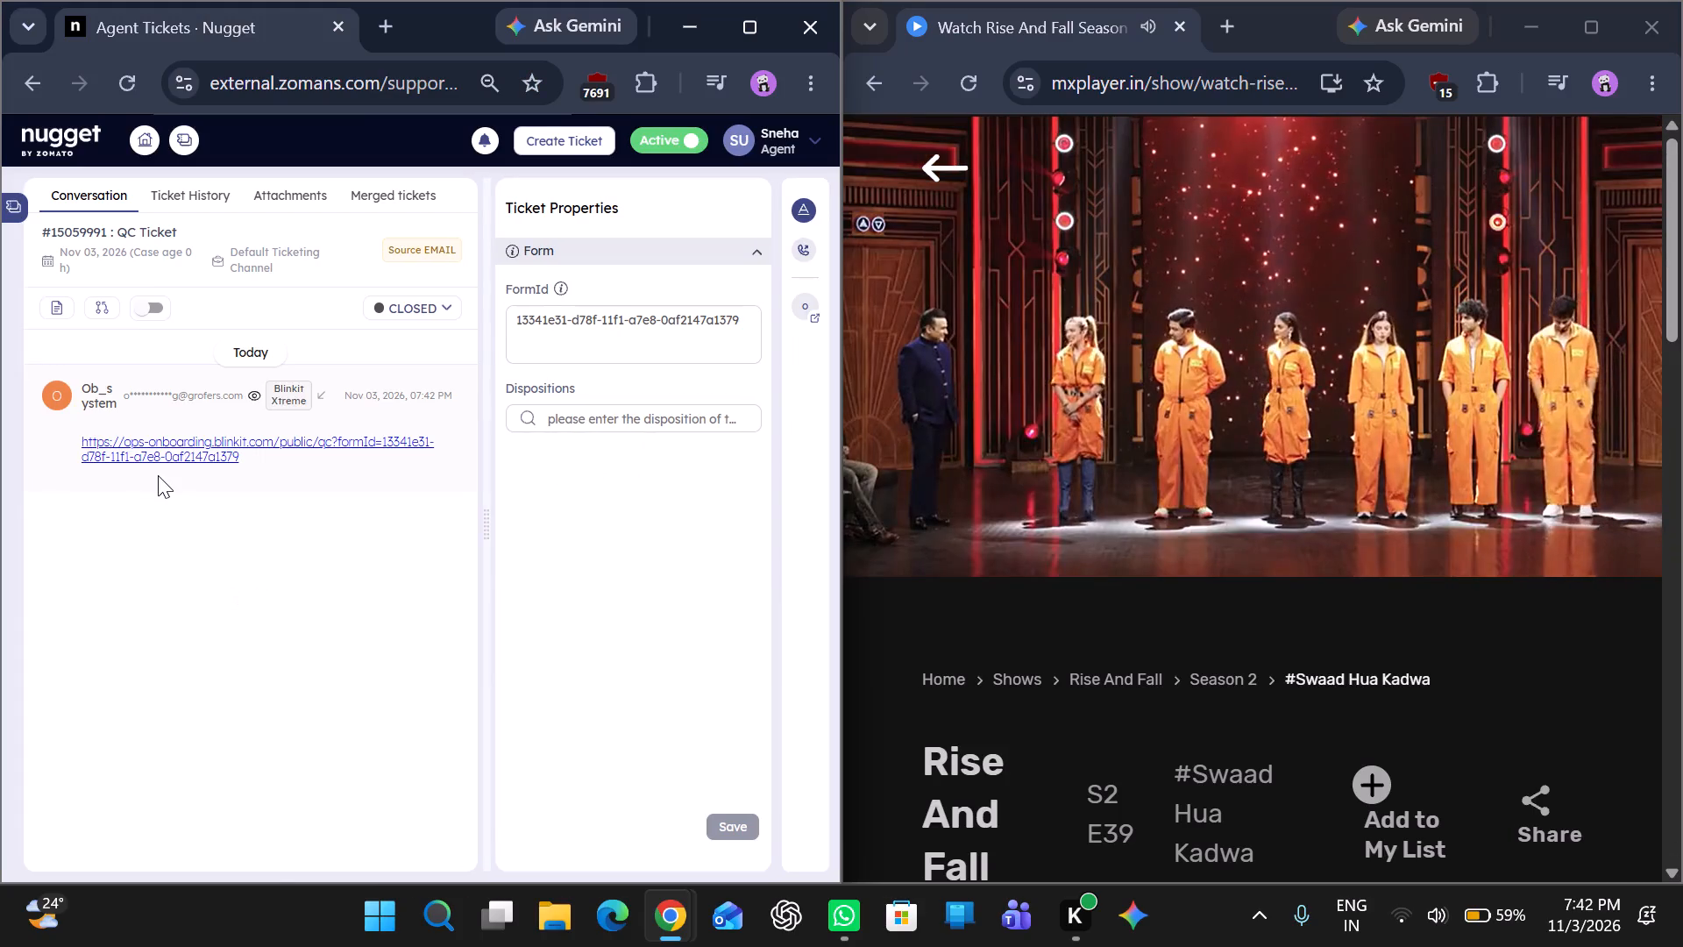
pyautogui.tripleClick(161, 451)
pyautogui.scroll(-3, 354, 478)
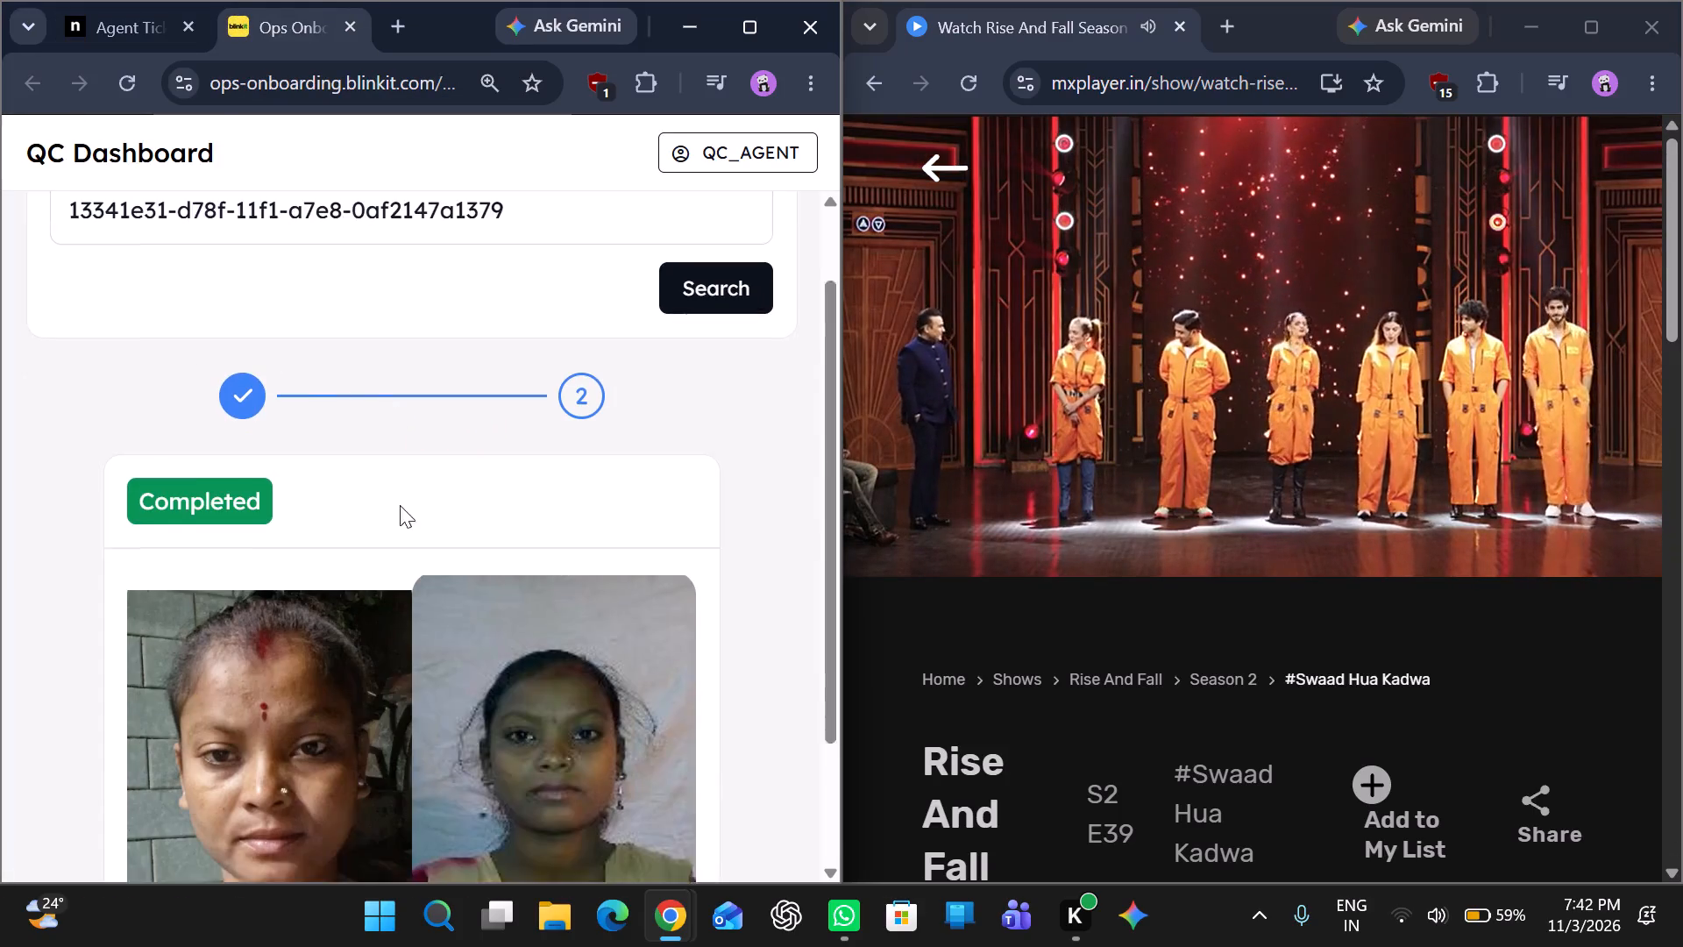
pyautogui.scroll(-2, 400, 505)
pyautogui.click(357, 31)
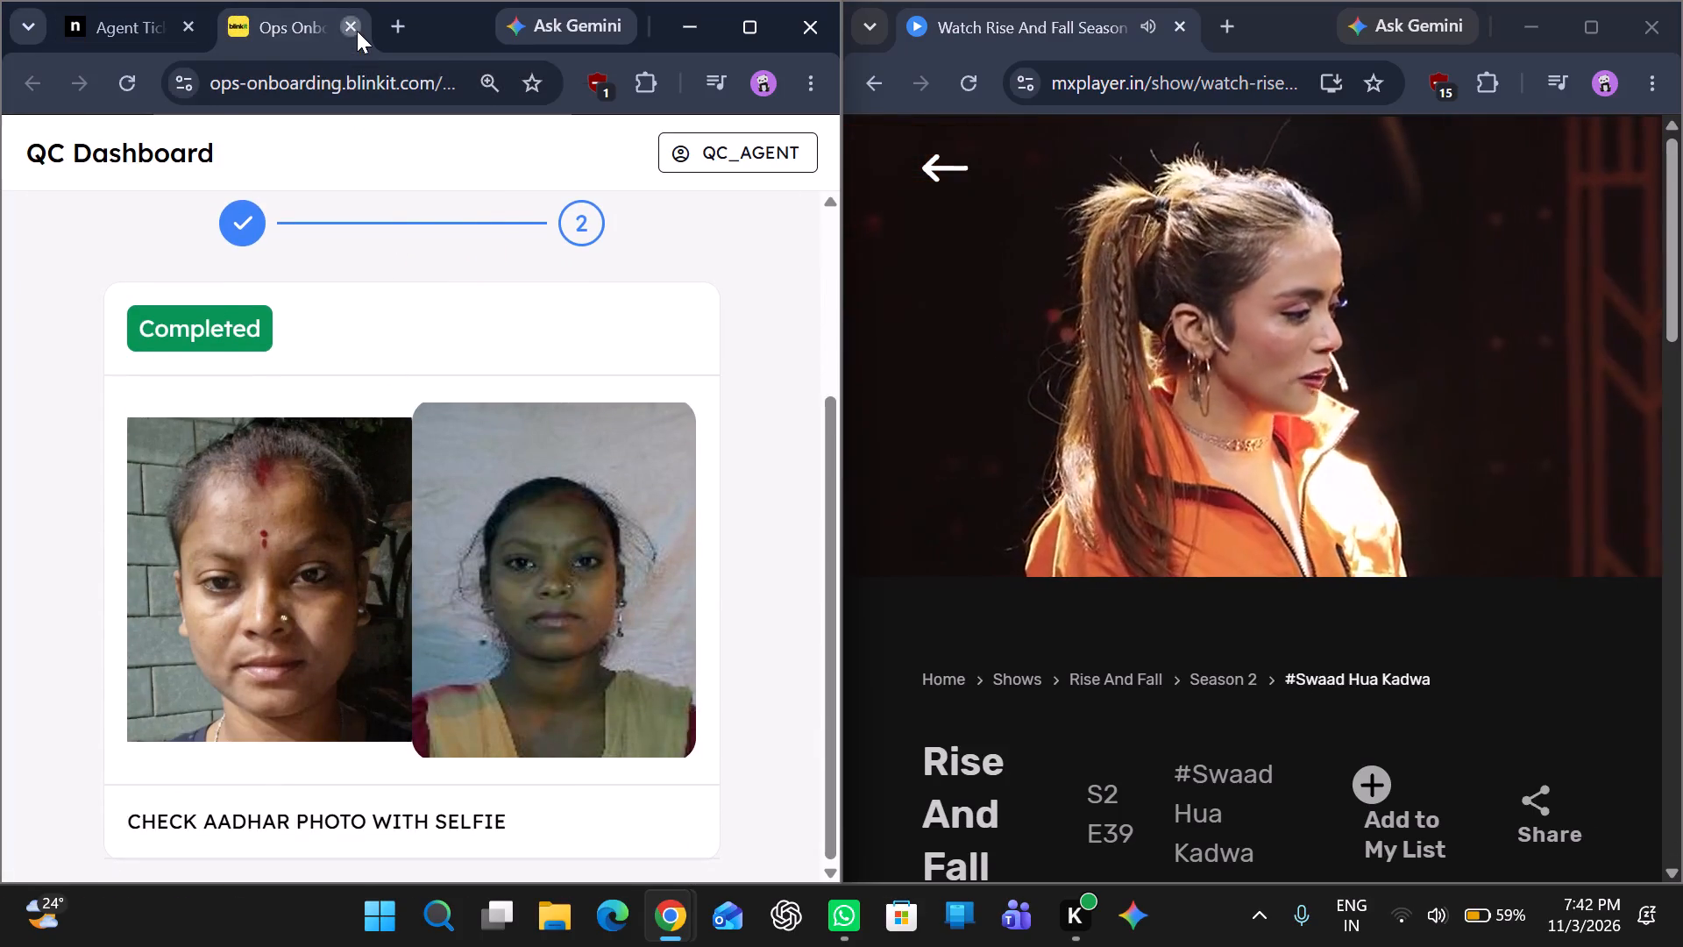
pyautogui.click(190, 139)
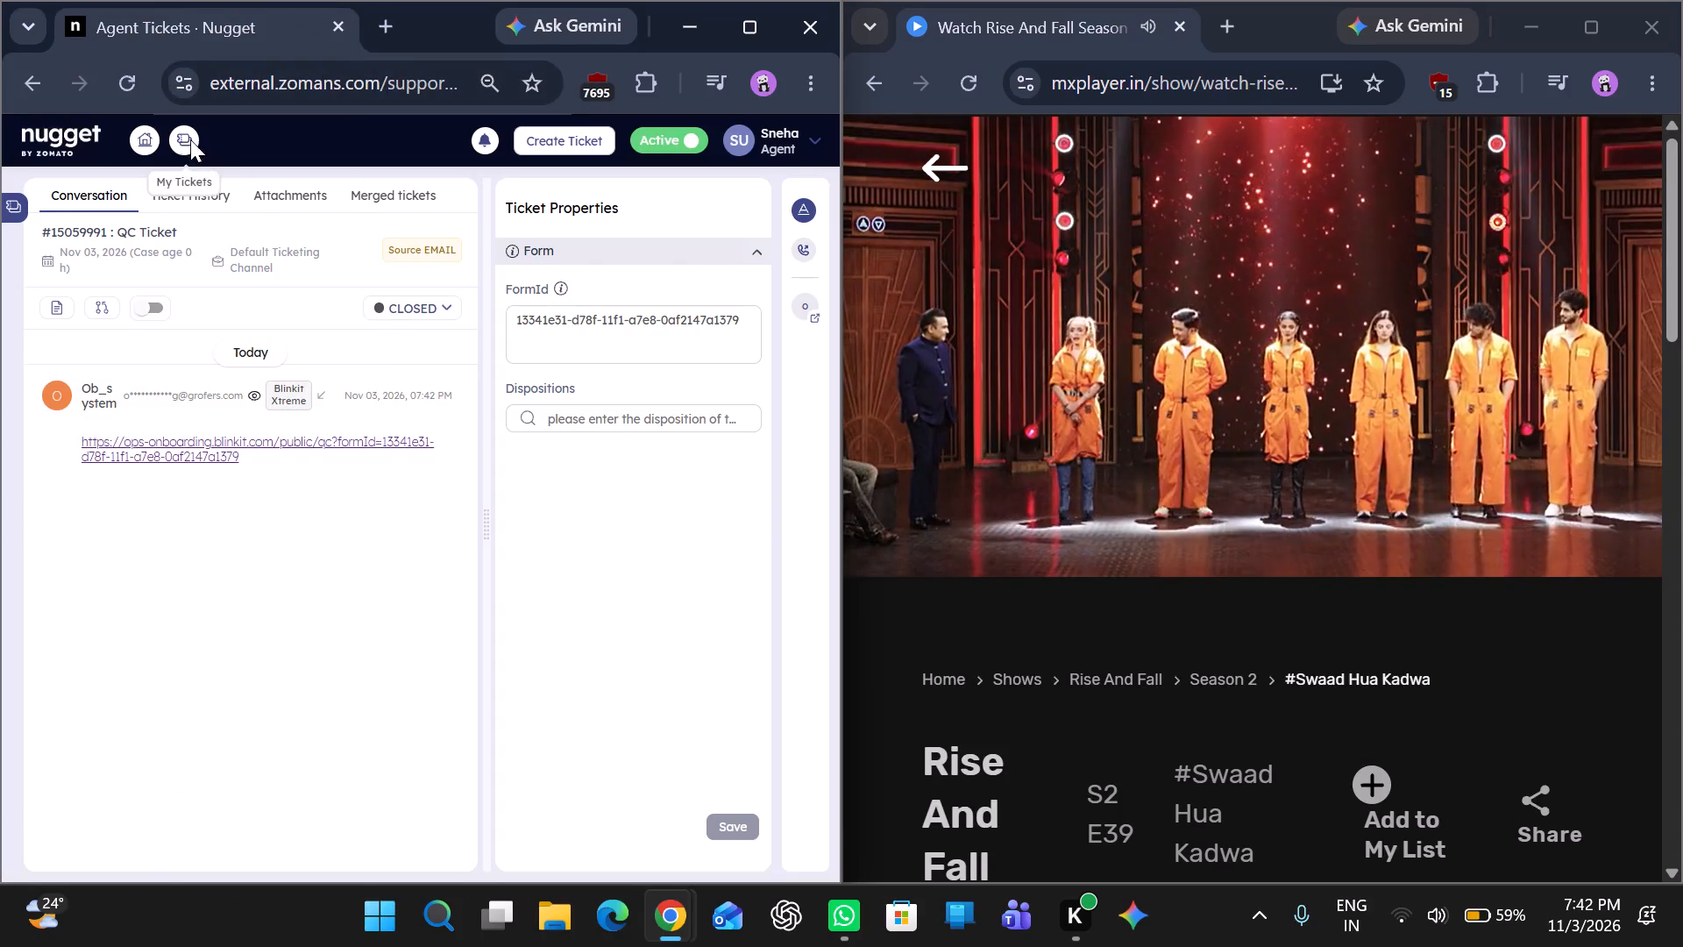
# Keep refreshing the All Assigned list to check for further QC tickets.
pyautogui.click(135, 202)
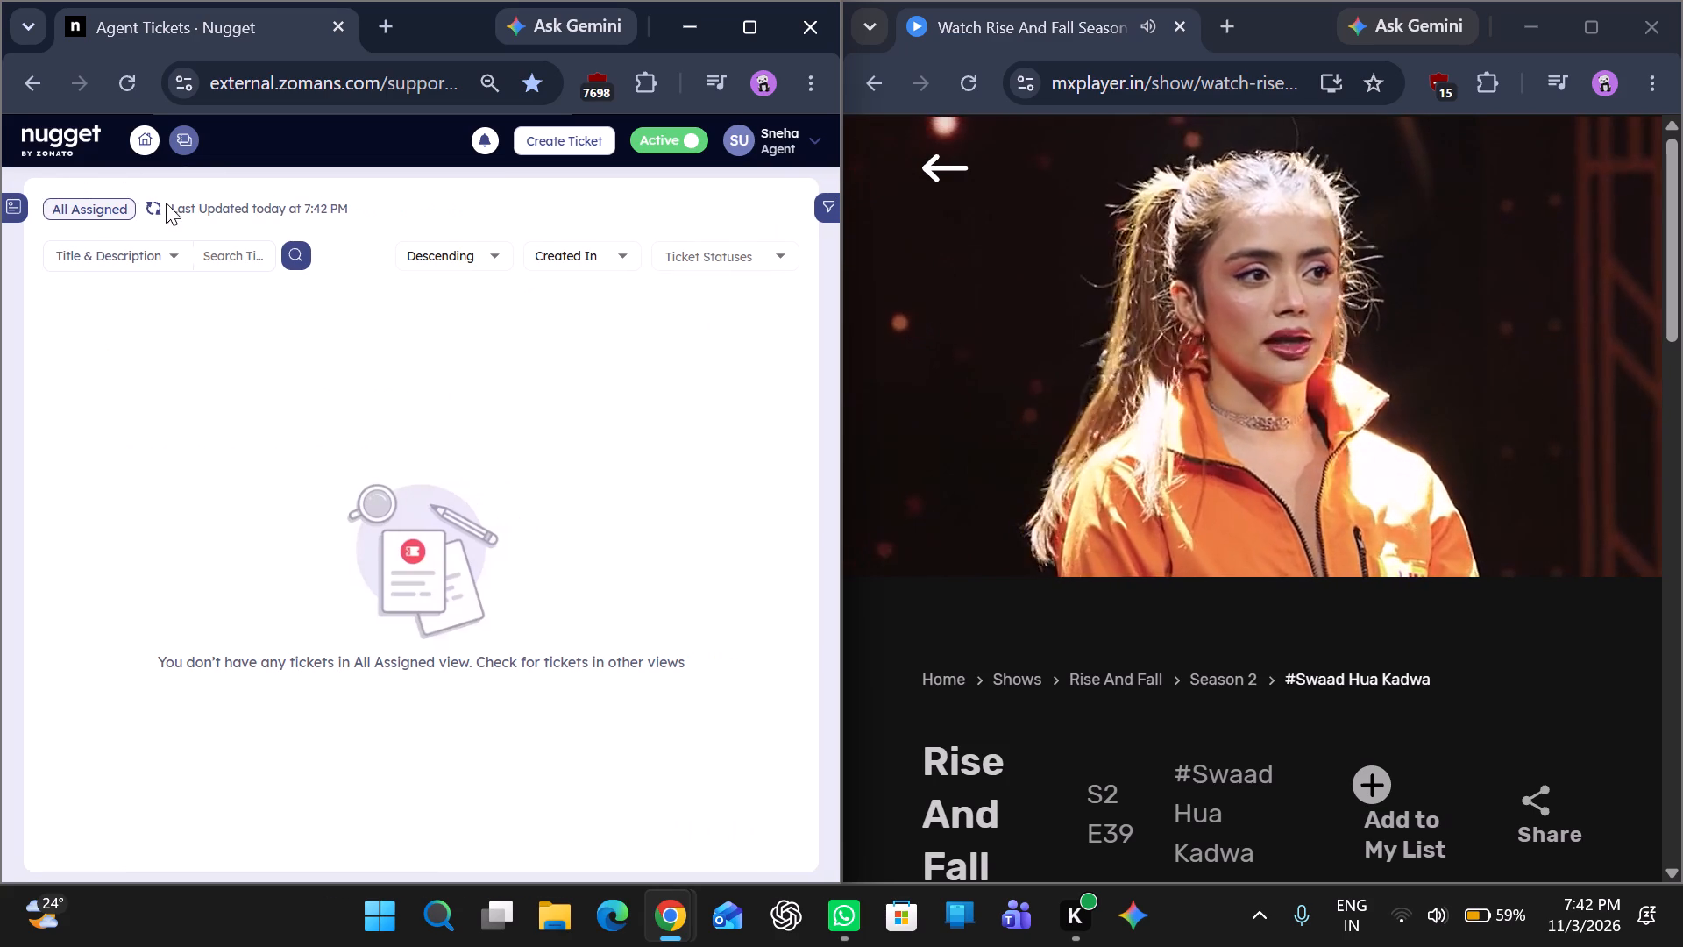
pyautogui.click(154, 203)
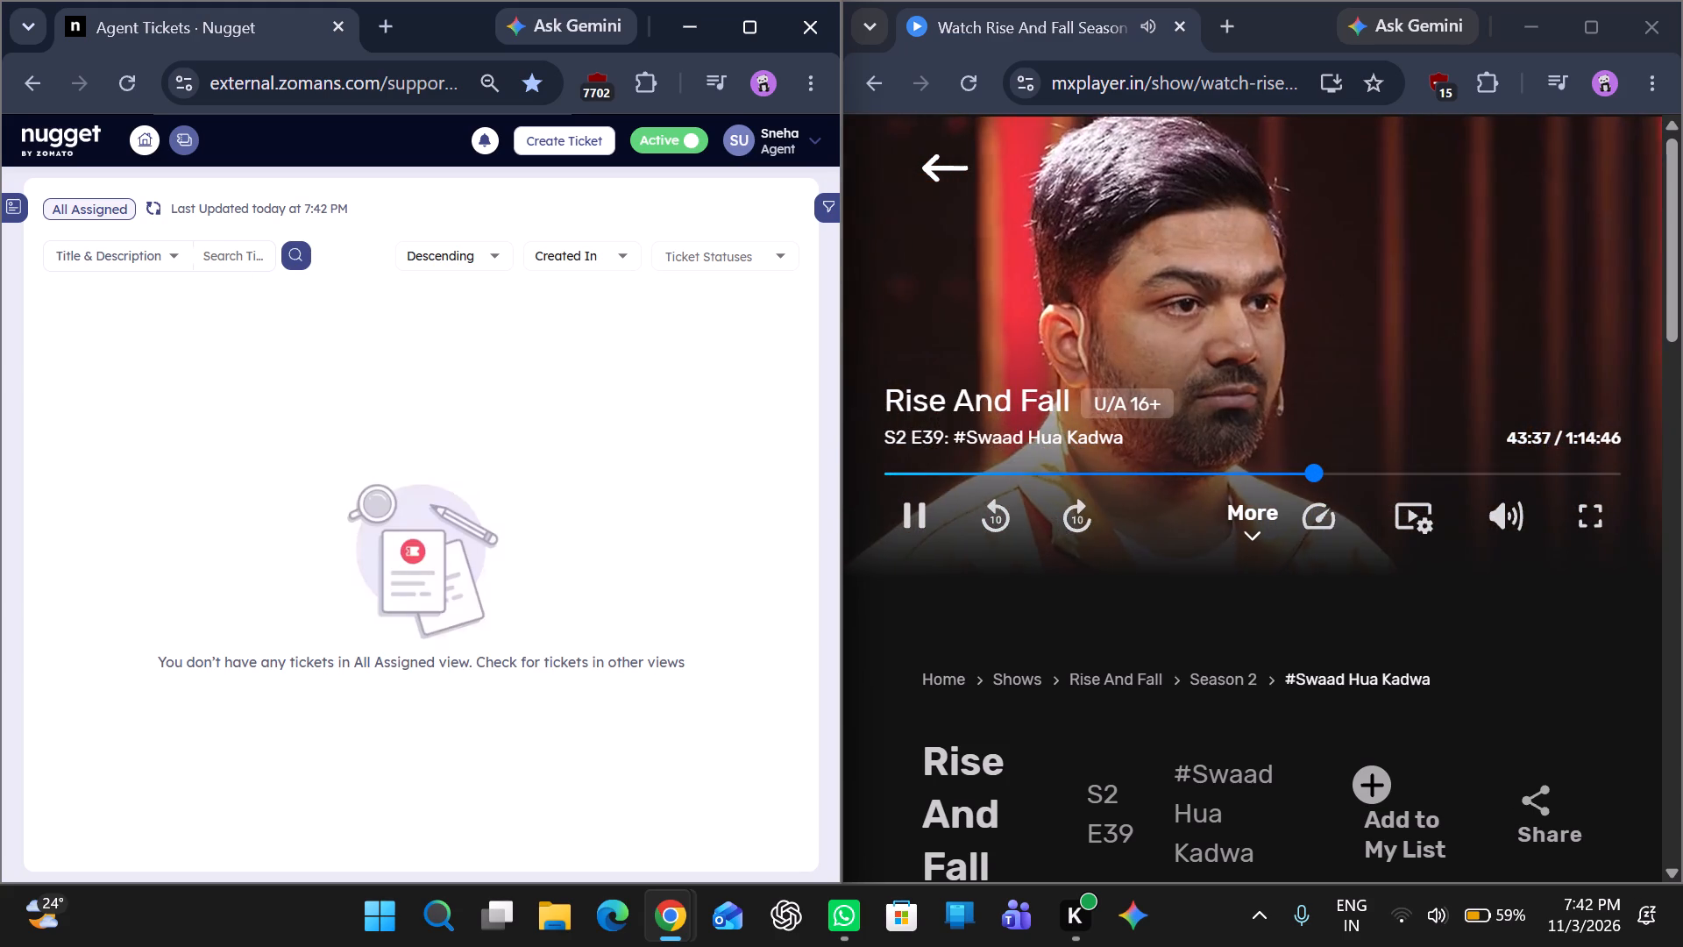
pyautogui.click(152, 203)
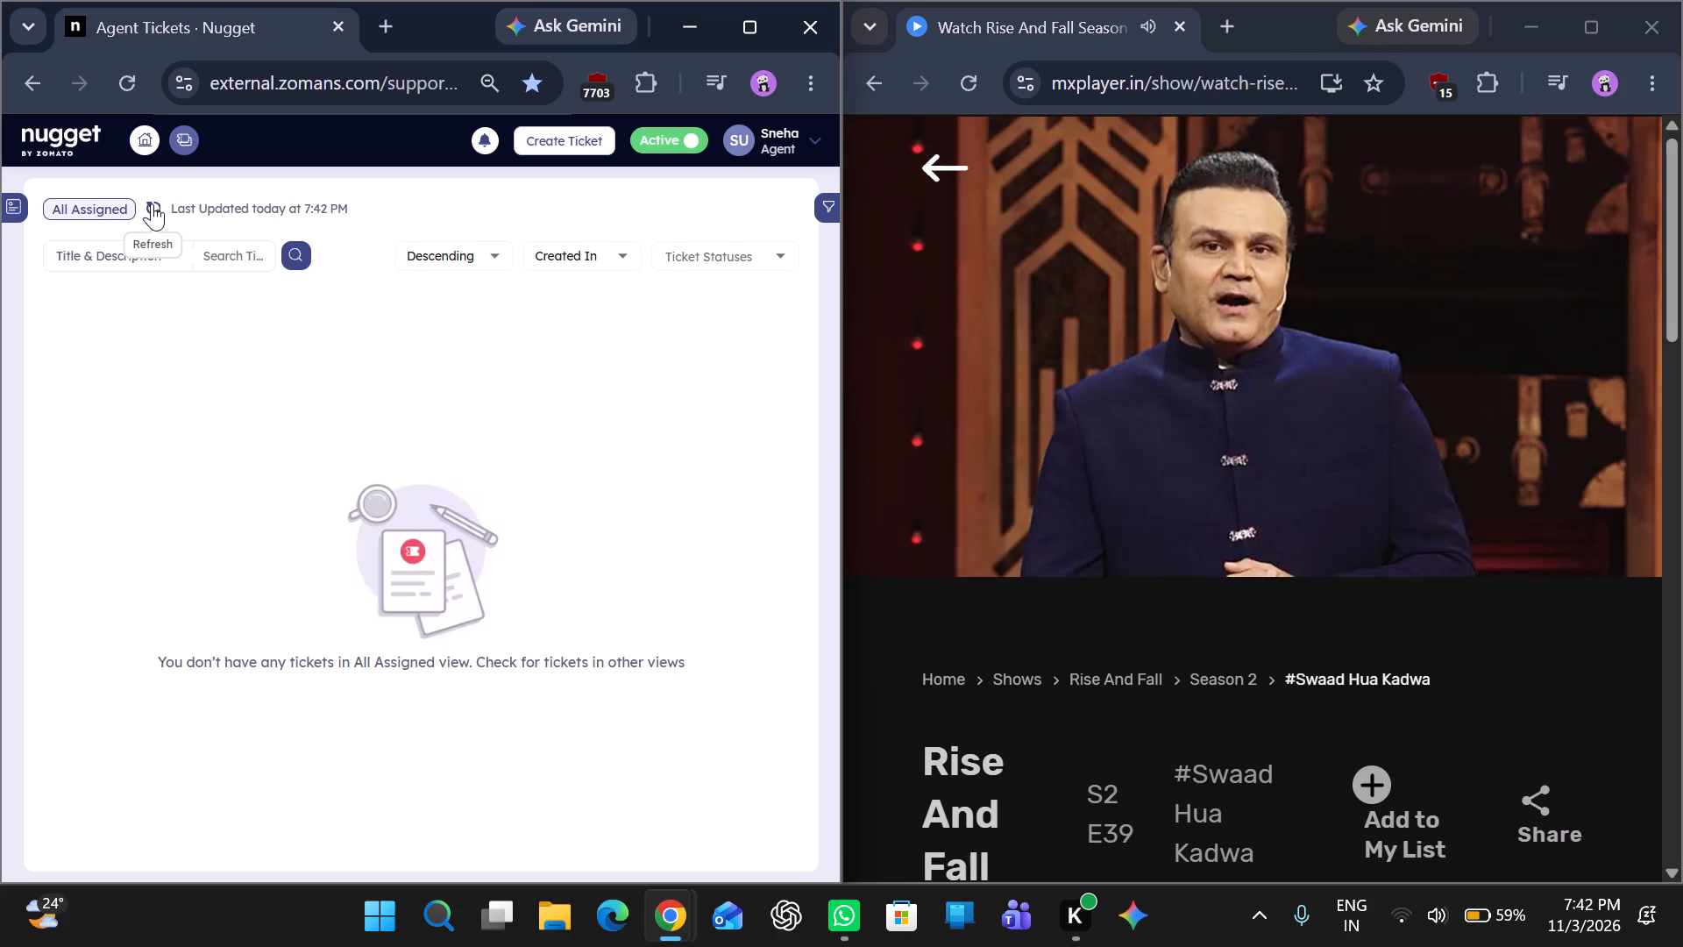
pyautogui.doubleClick(152, 203)
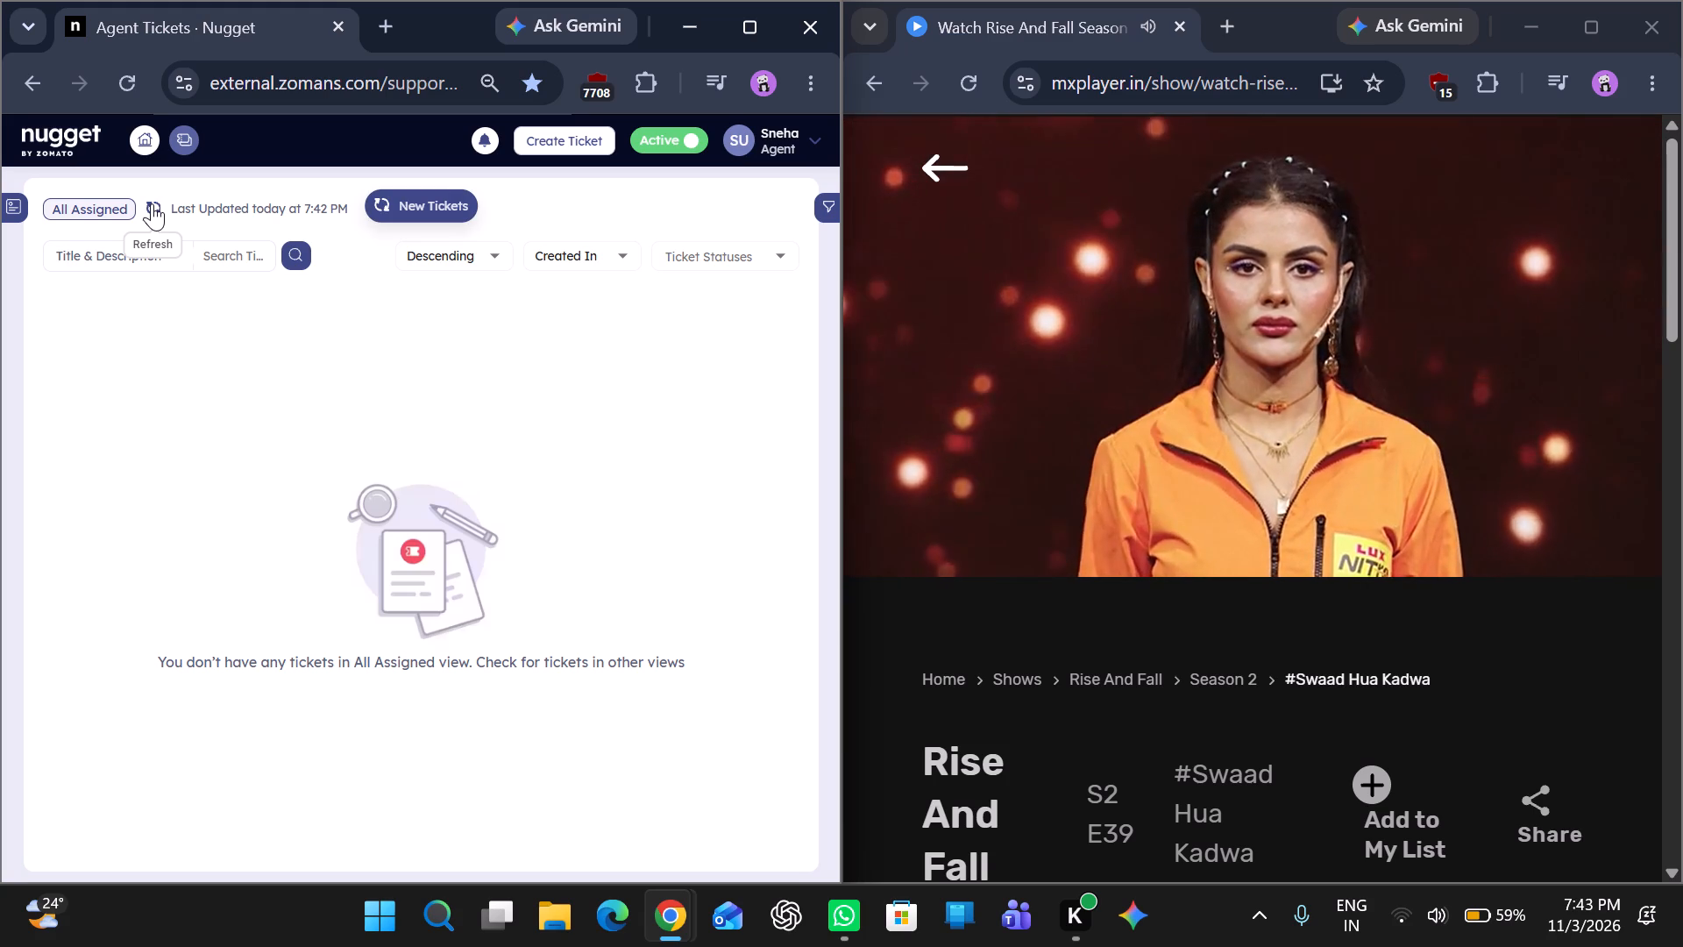
pyautogui.doubleClick(152, 203)
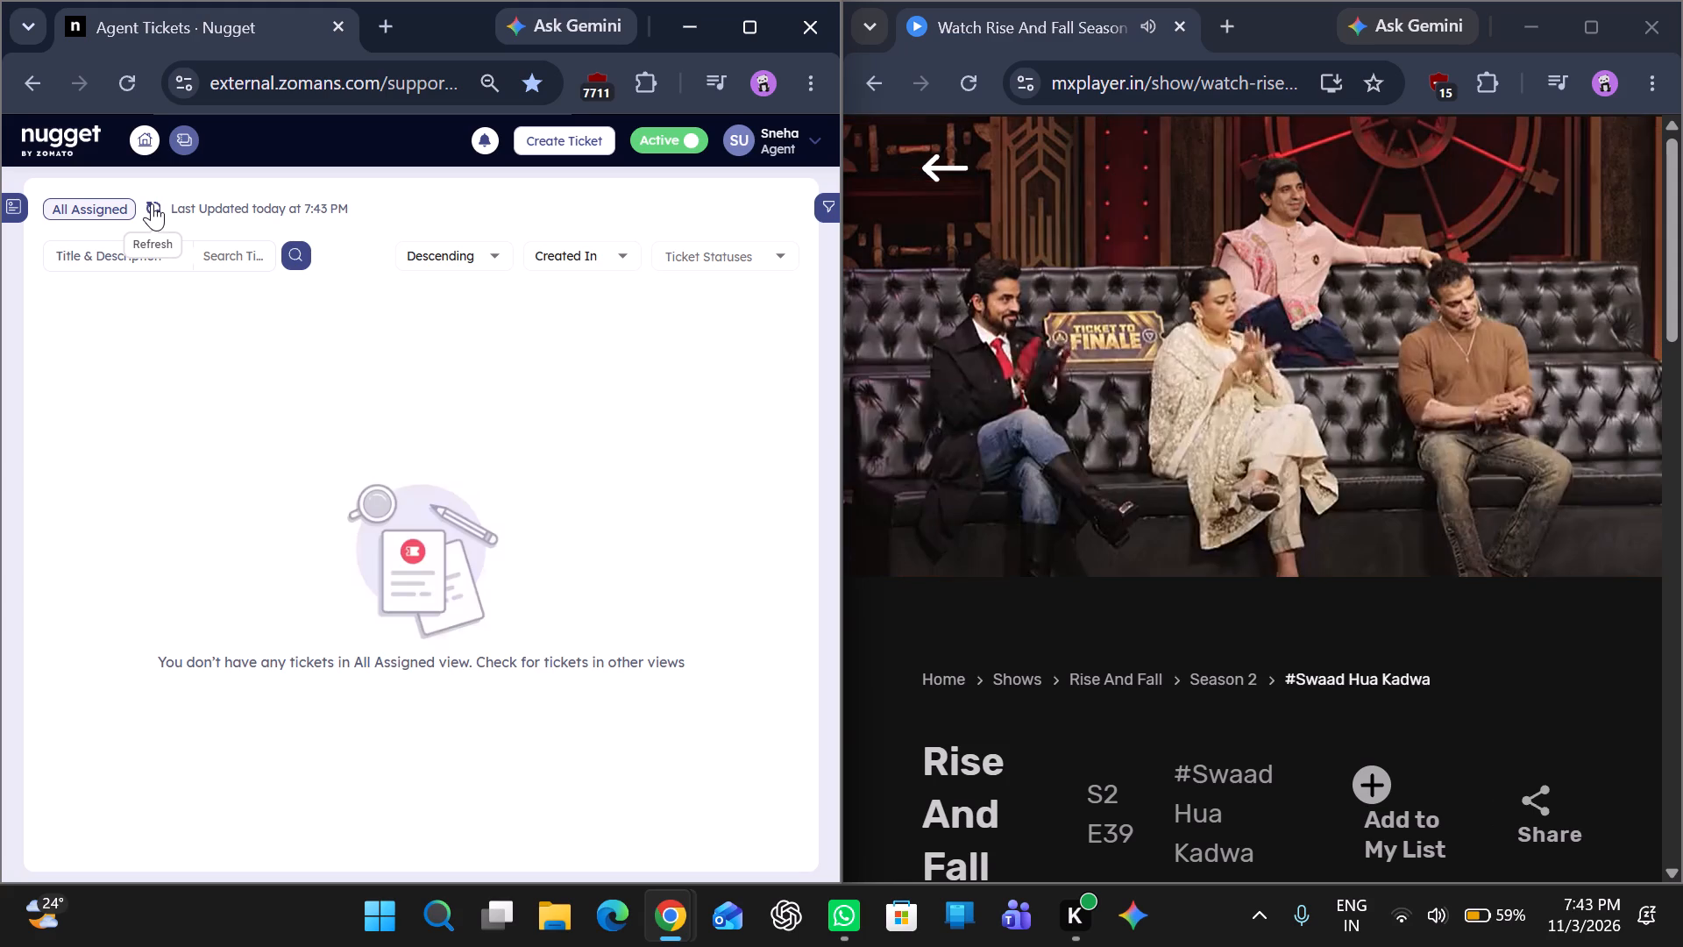
pyautogui.click(152, 203)
pyautogui.click(136, 356)
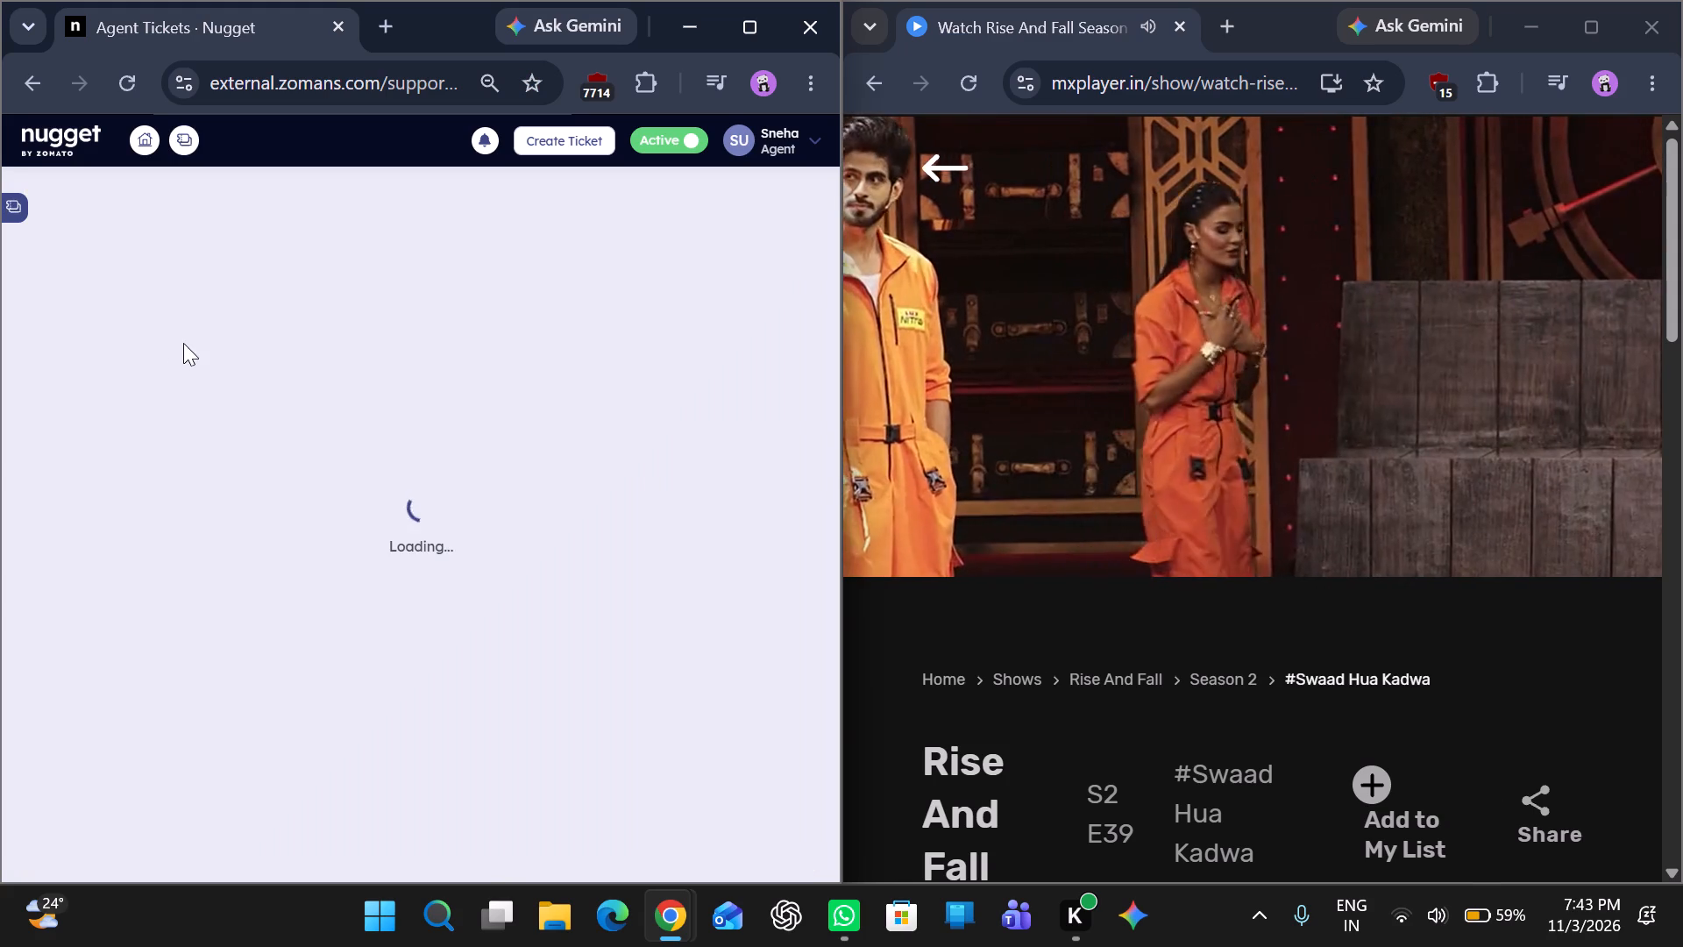
pyautogui.tripleClick(155, 553)
pyautogui.tripleClick(155, 553)
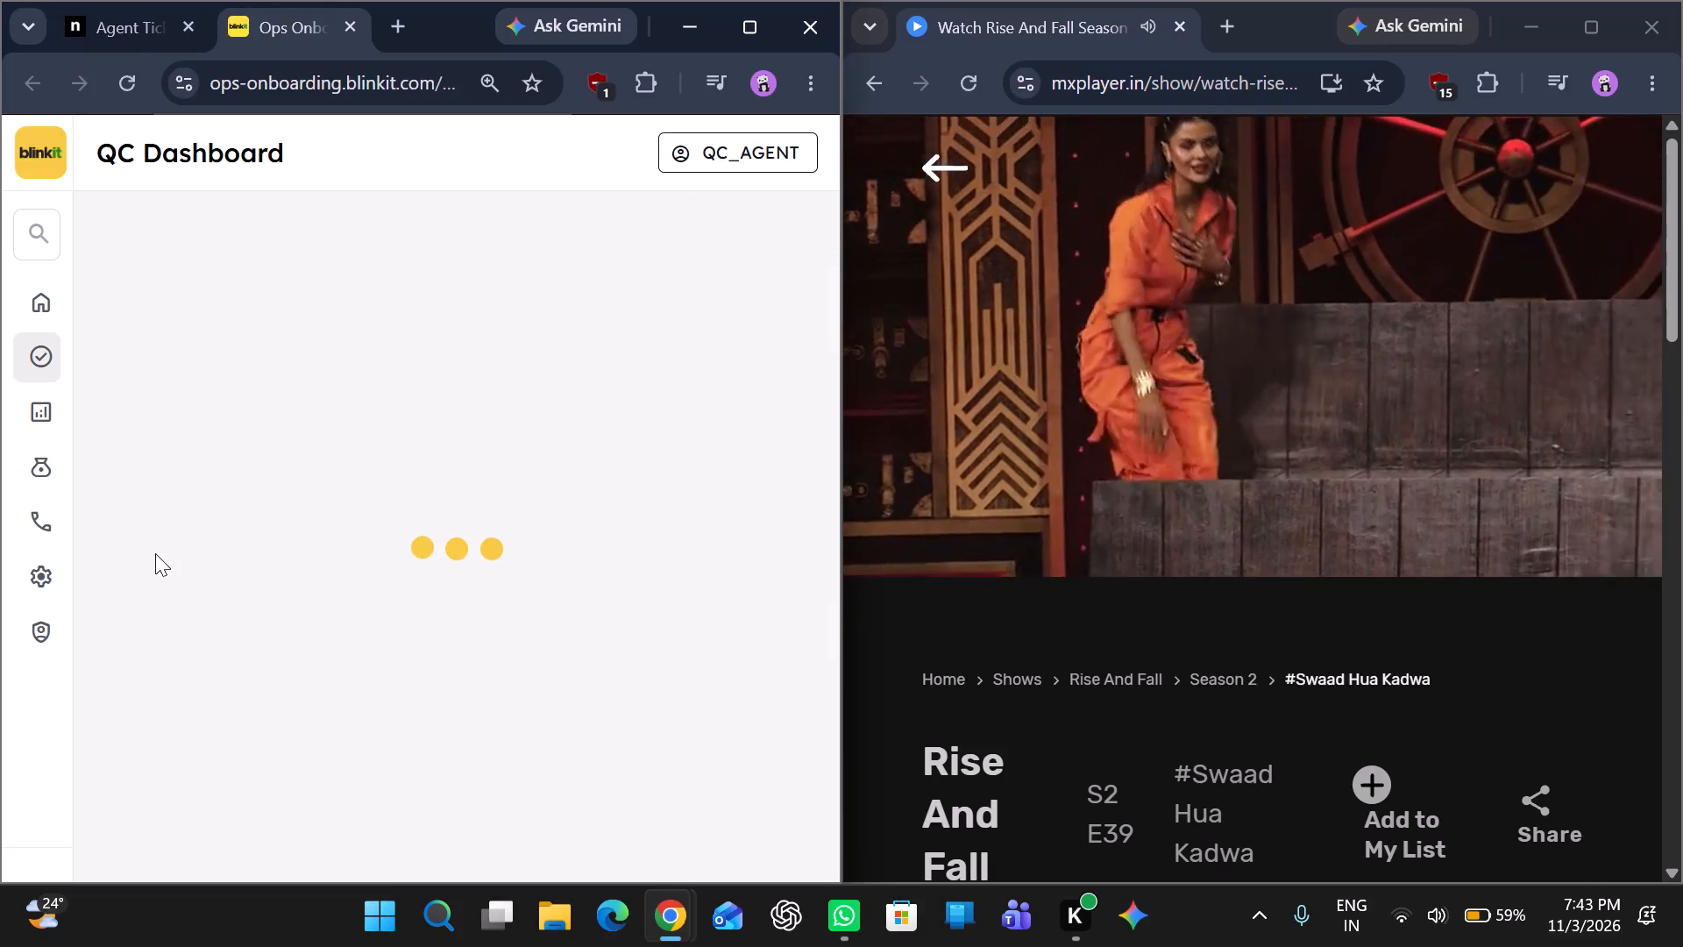
pyautogui.scroll(-4, 454, 541)
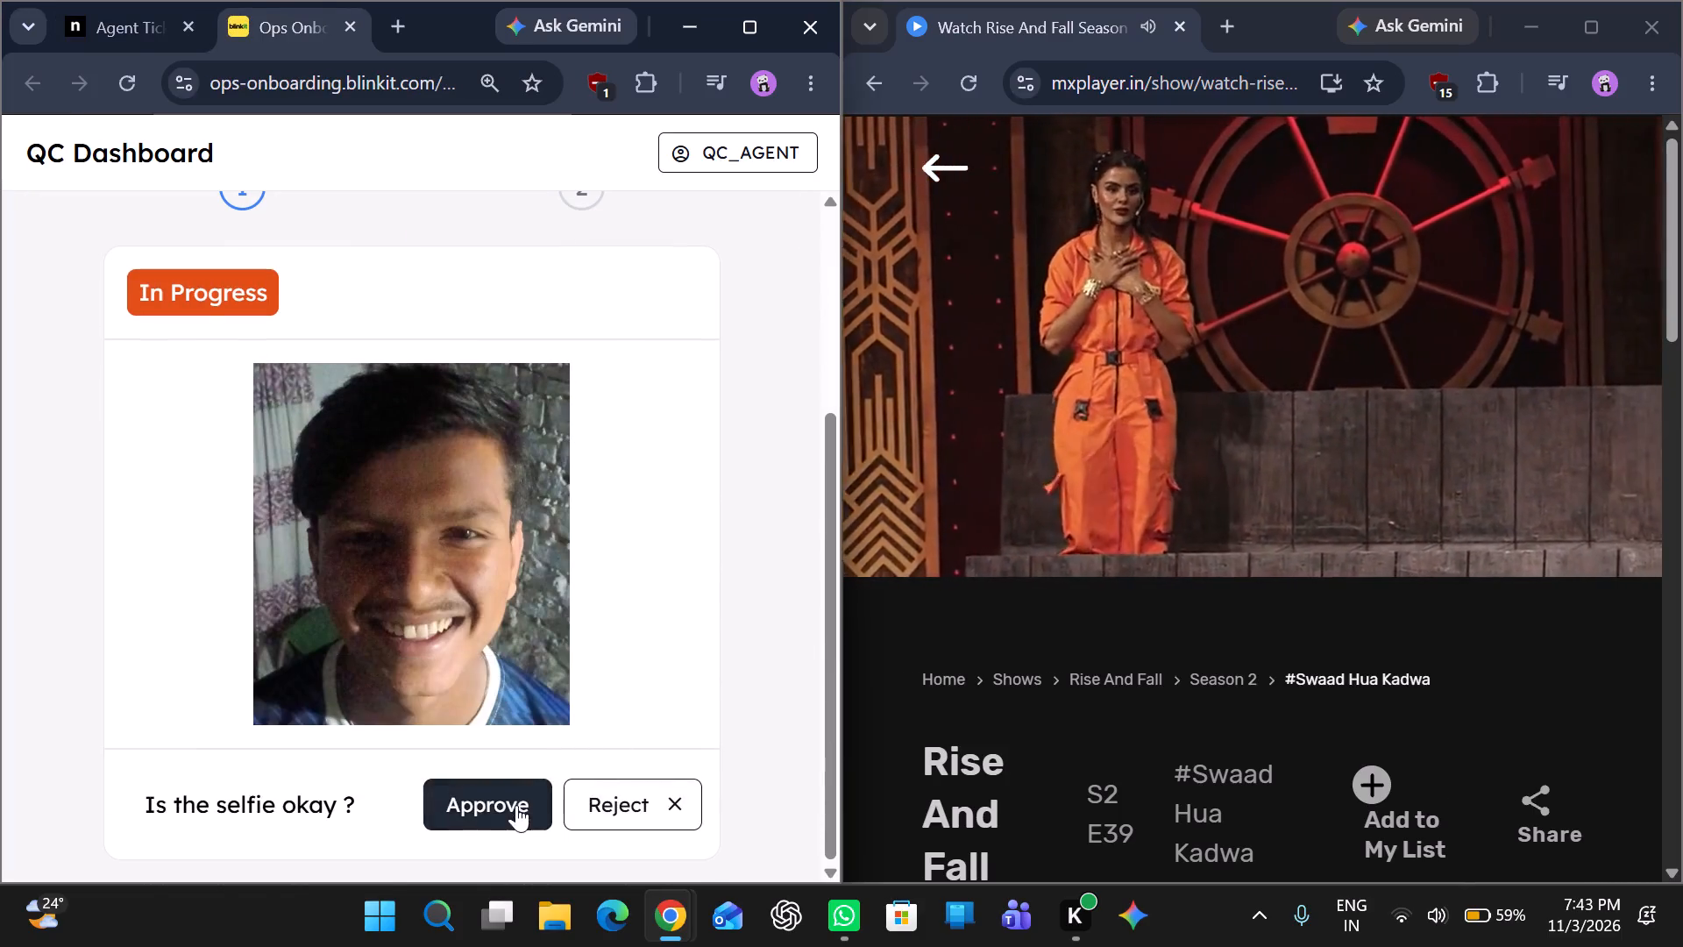
pyautogui.click(516, 805)
pyautogui.scroll(-1, 503, 787)
pyautogui.click(496, 790)
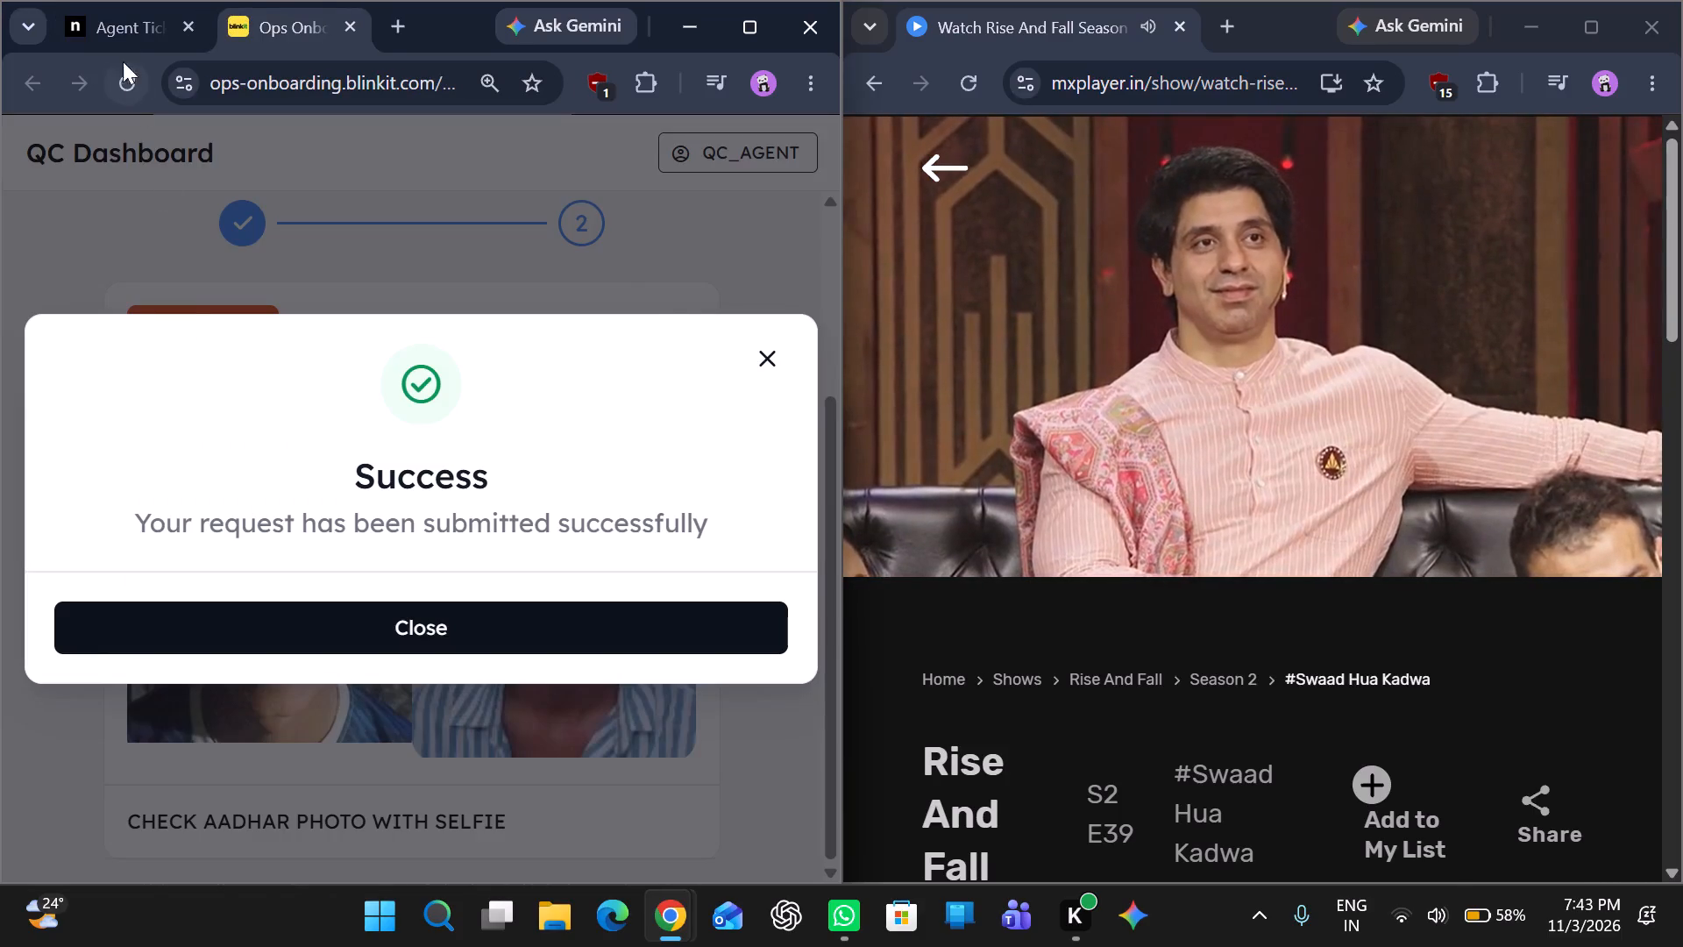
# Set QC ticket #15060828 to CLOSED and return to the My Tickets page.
pyautogui.click(117, 11)
pyautogui.click(437, 314)
pyautogui.click(401, 354)
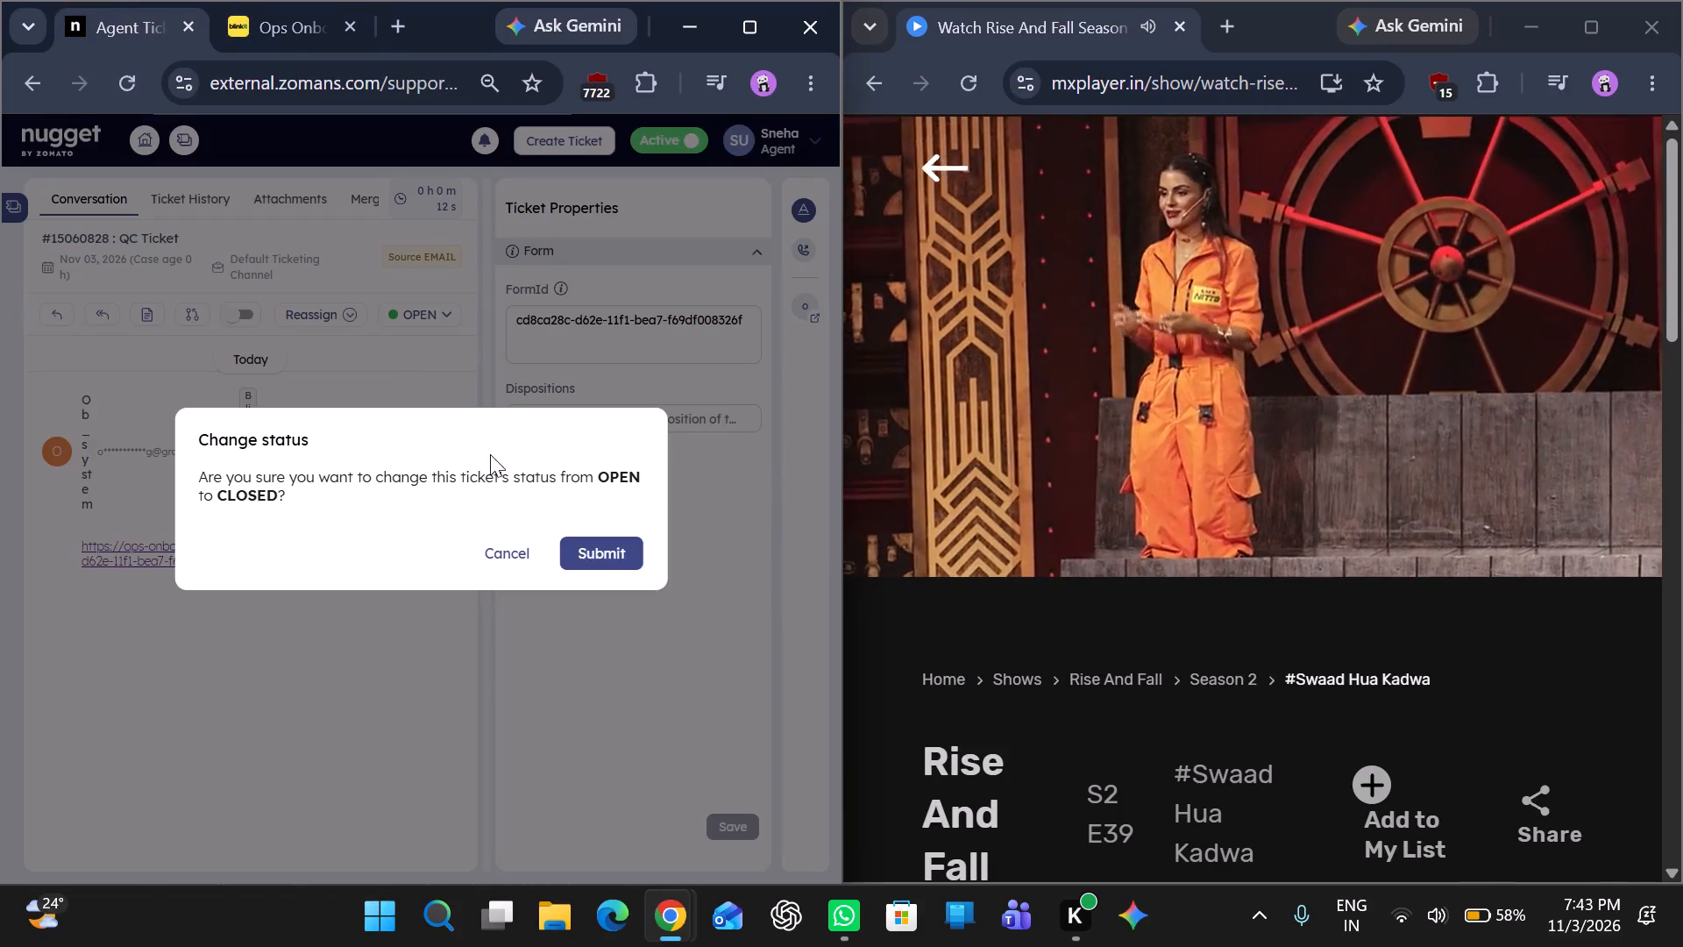
pyautogui.click(592, 549)
pyautogui.doubleClick(492, 697)
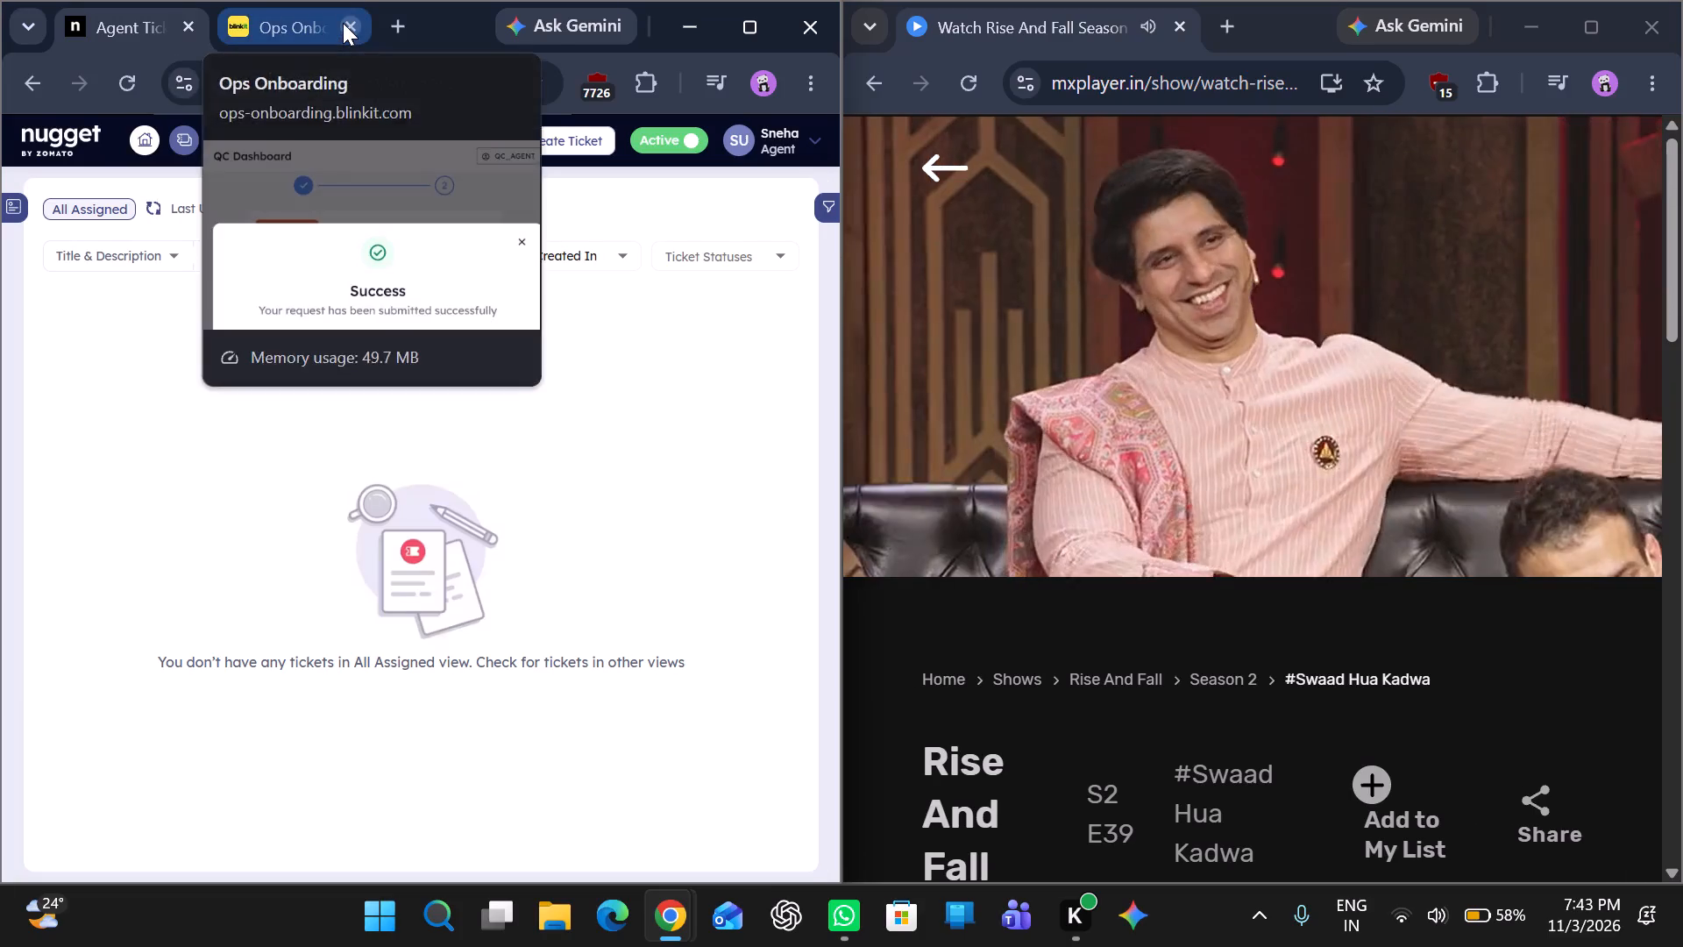
# Close the submitted onboarding form and keep refreshing the All Assigned list to check for new QC tickets.
pyautogui.doubleClick(343, 23)
pyautogui.click(156, 205)
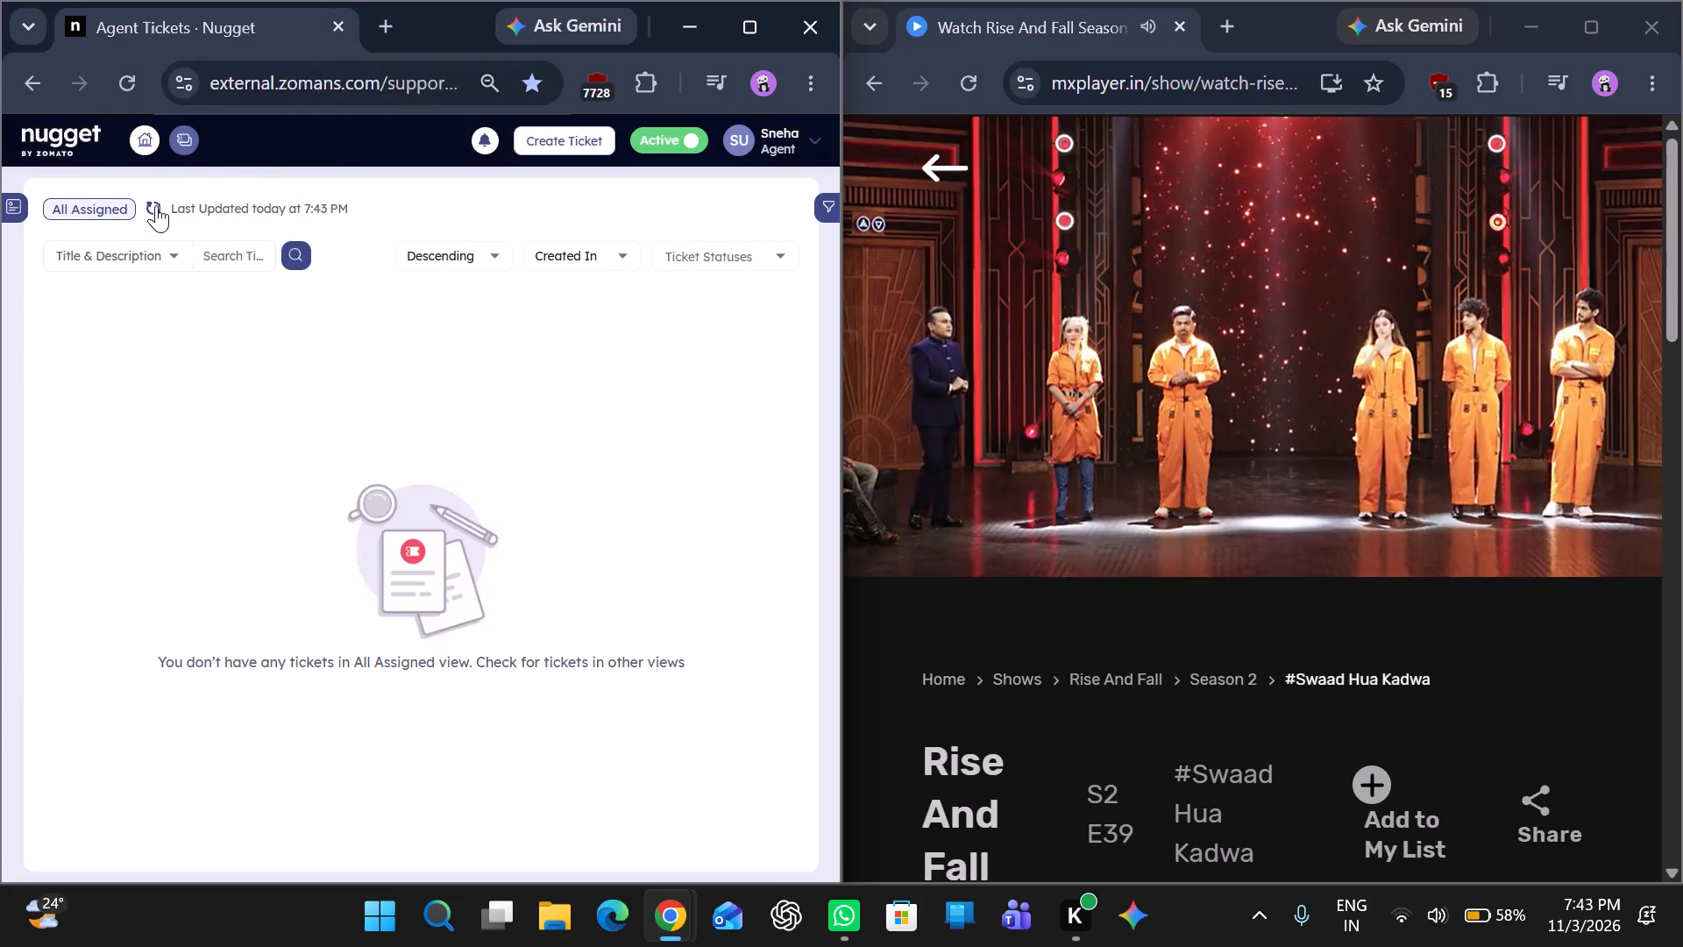
pyautogui.click(156, 199)
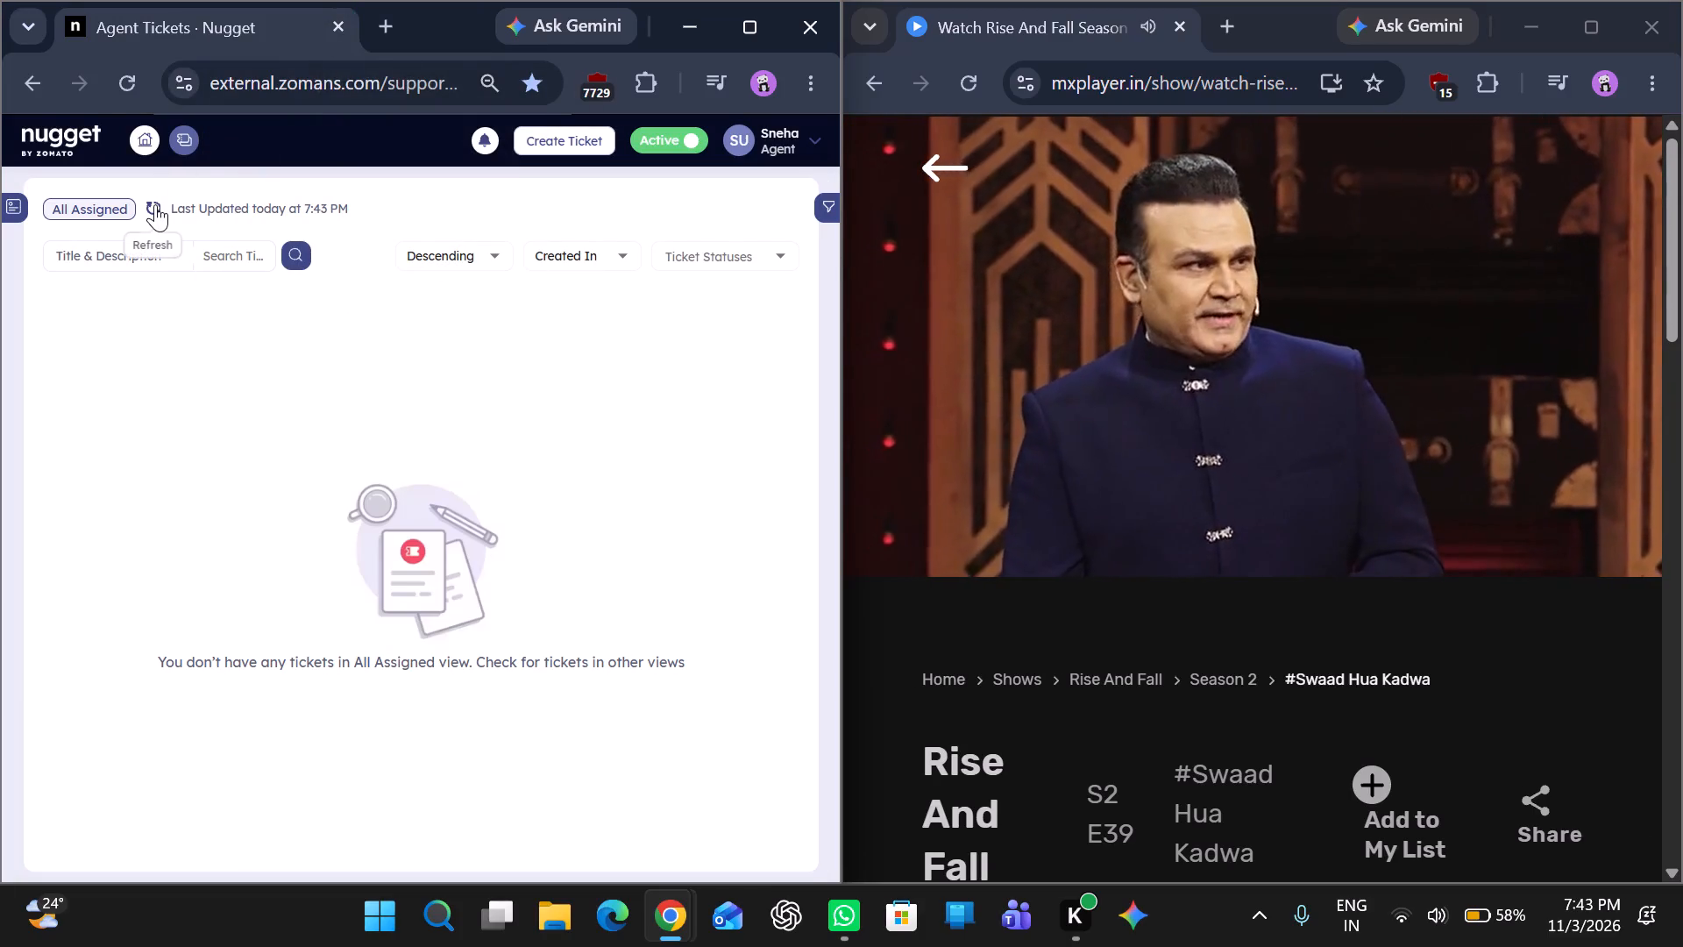
pyautogui.doubleClick(155, 204)
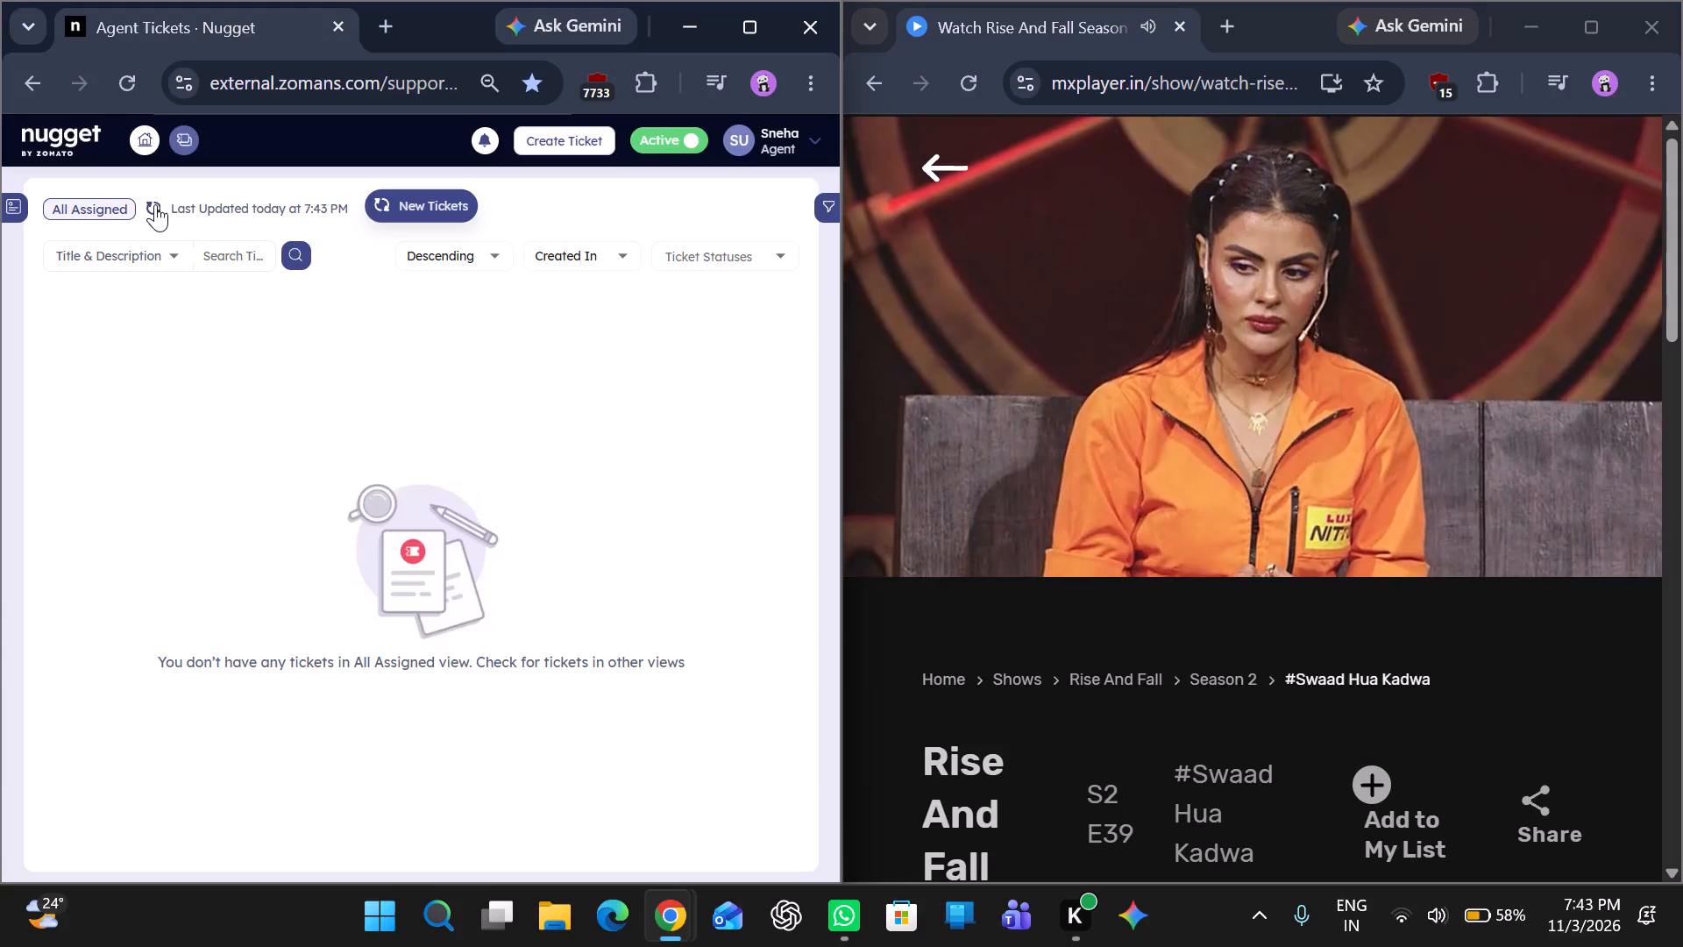
pyautogui.doubleClick(155, 204)
pyautogui.doubleClick(162, 327)
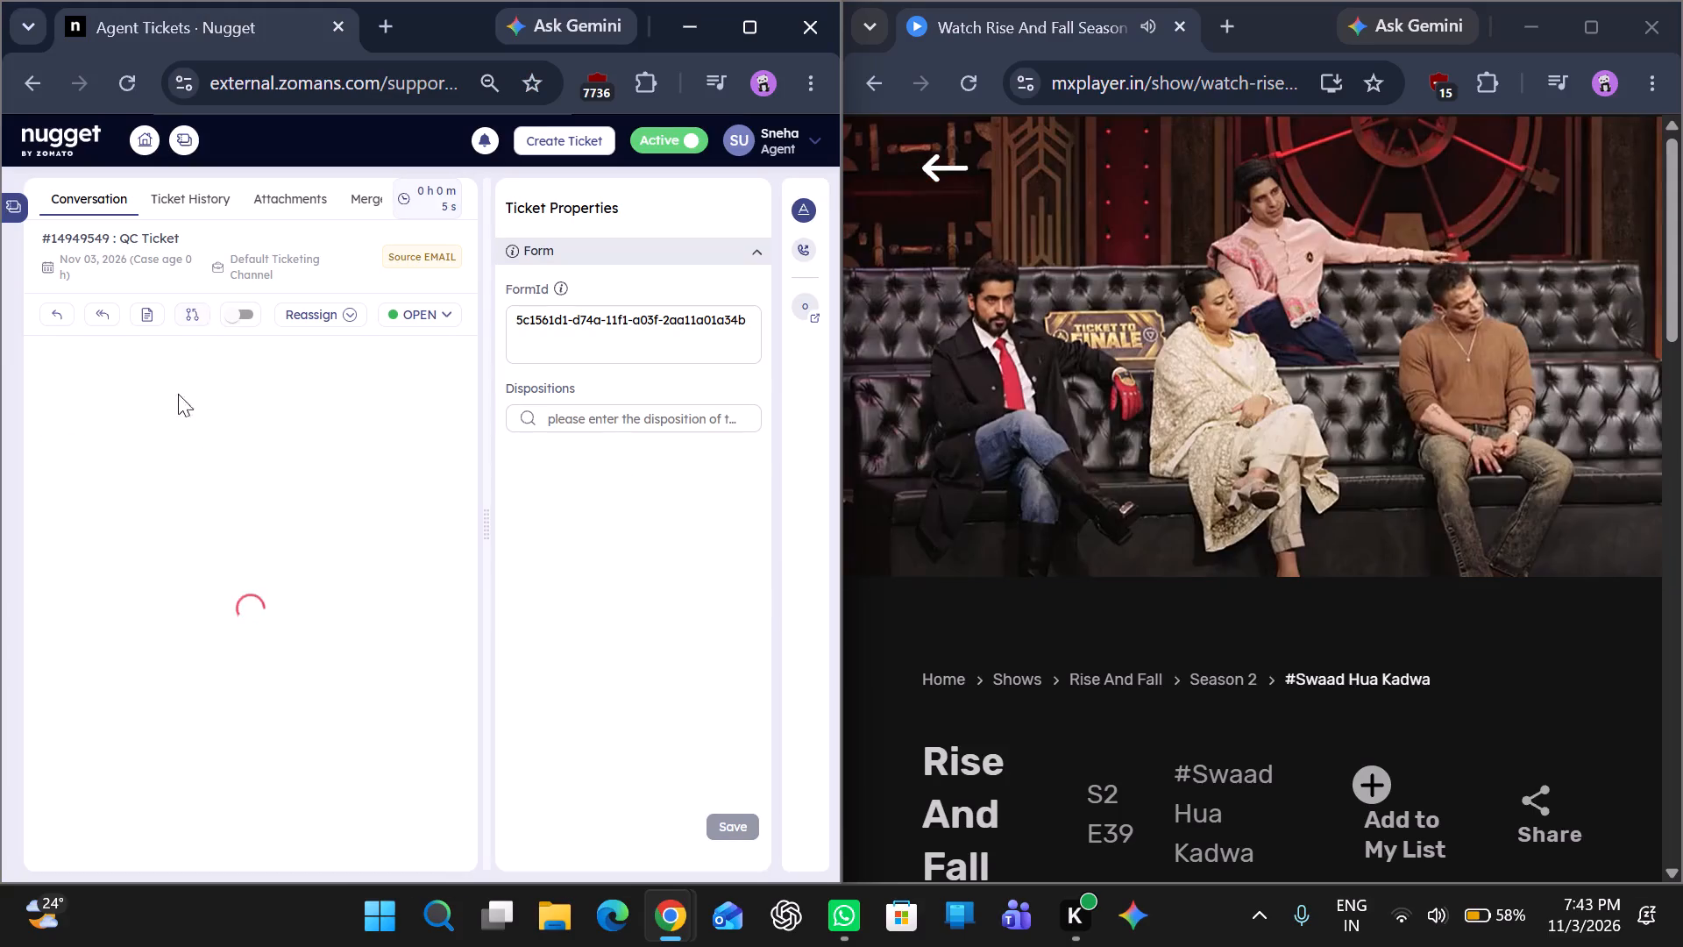
pyautogui.tripleClick(169, 535)
pyautogui.tripleClick(169, 538)
pyautogui.doubleClick(169, 538)
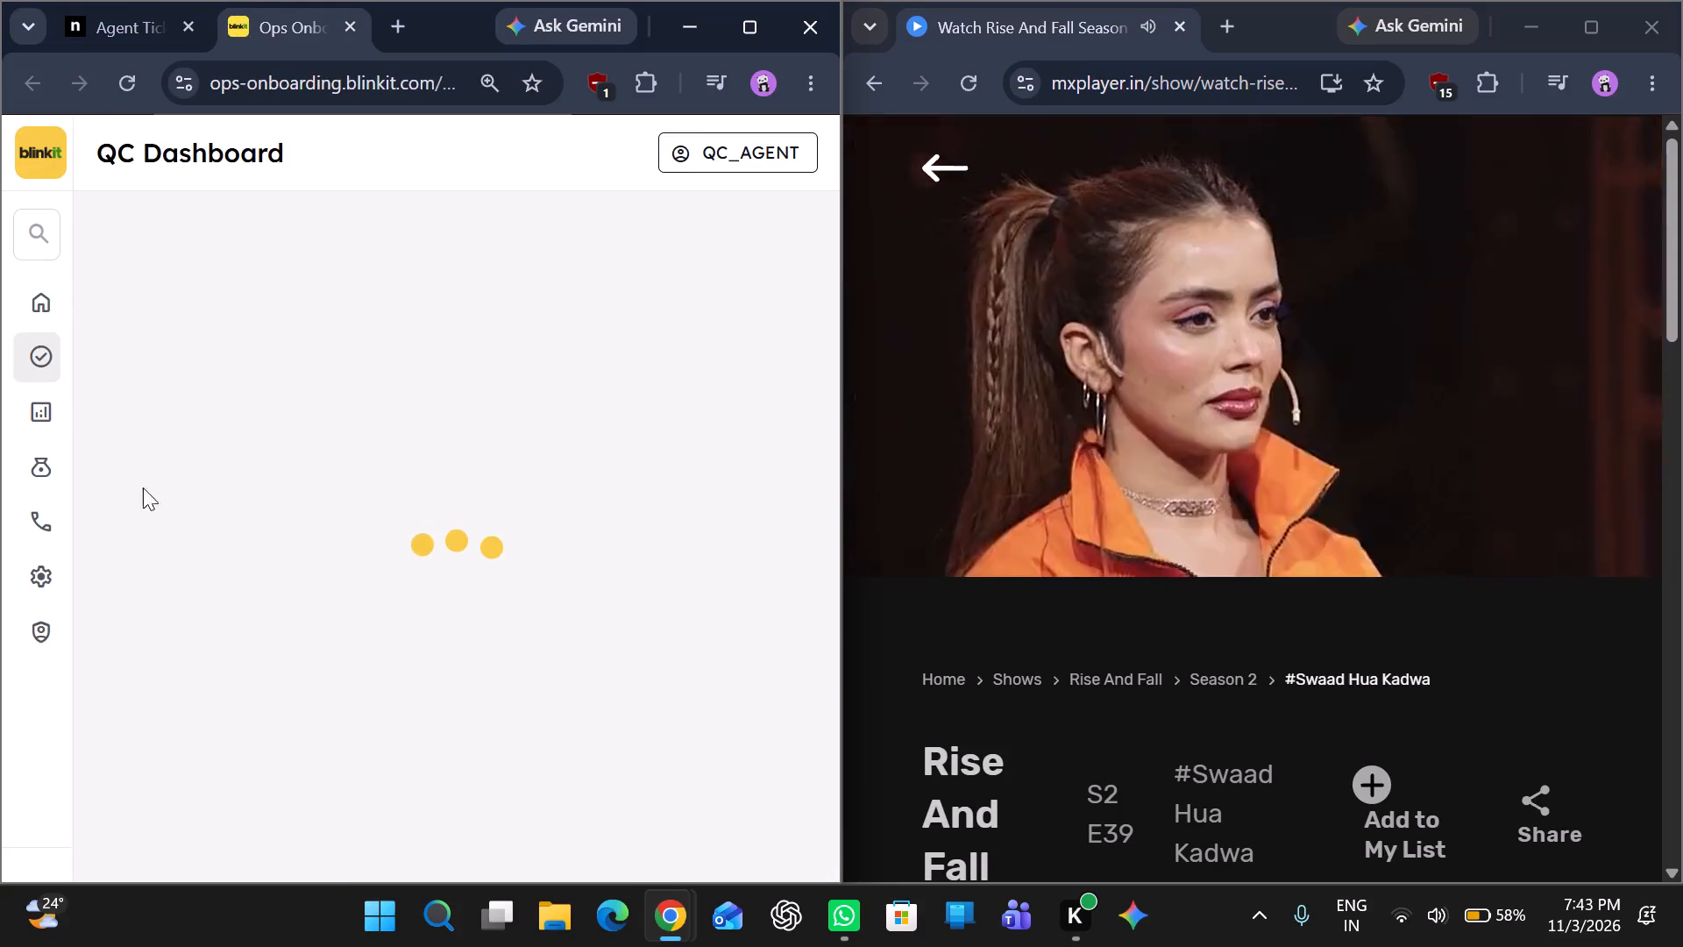
pyautogui.scroll(-4, 316, 499)
pyautogui.doubleClick(612, 806)
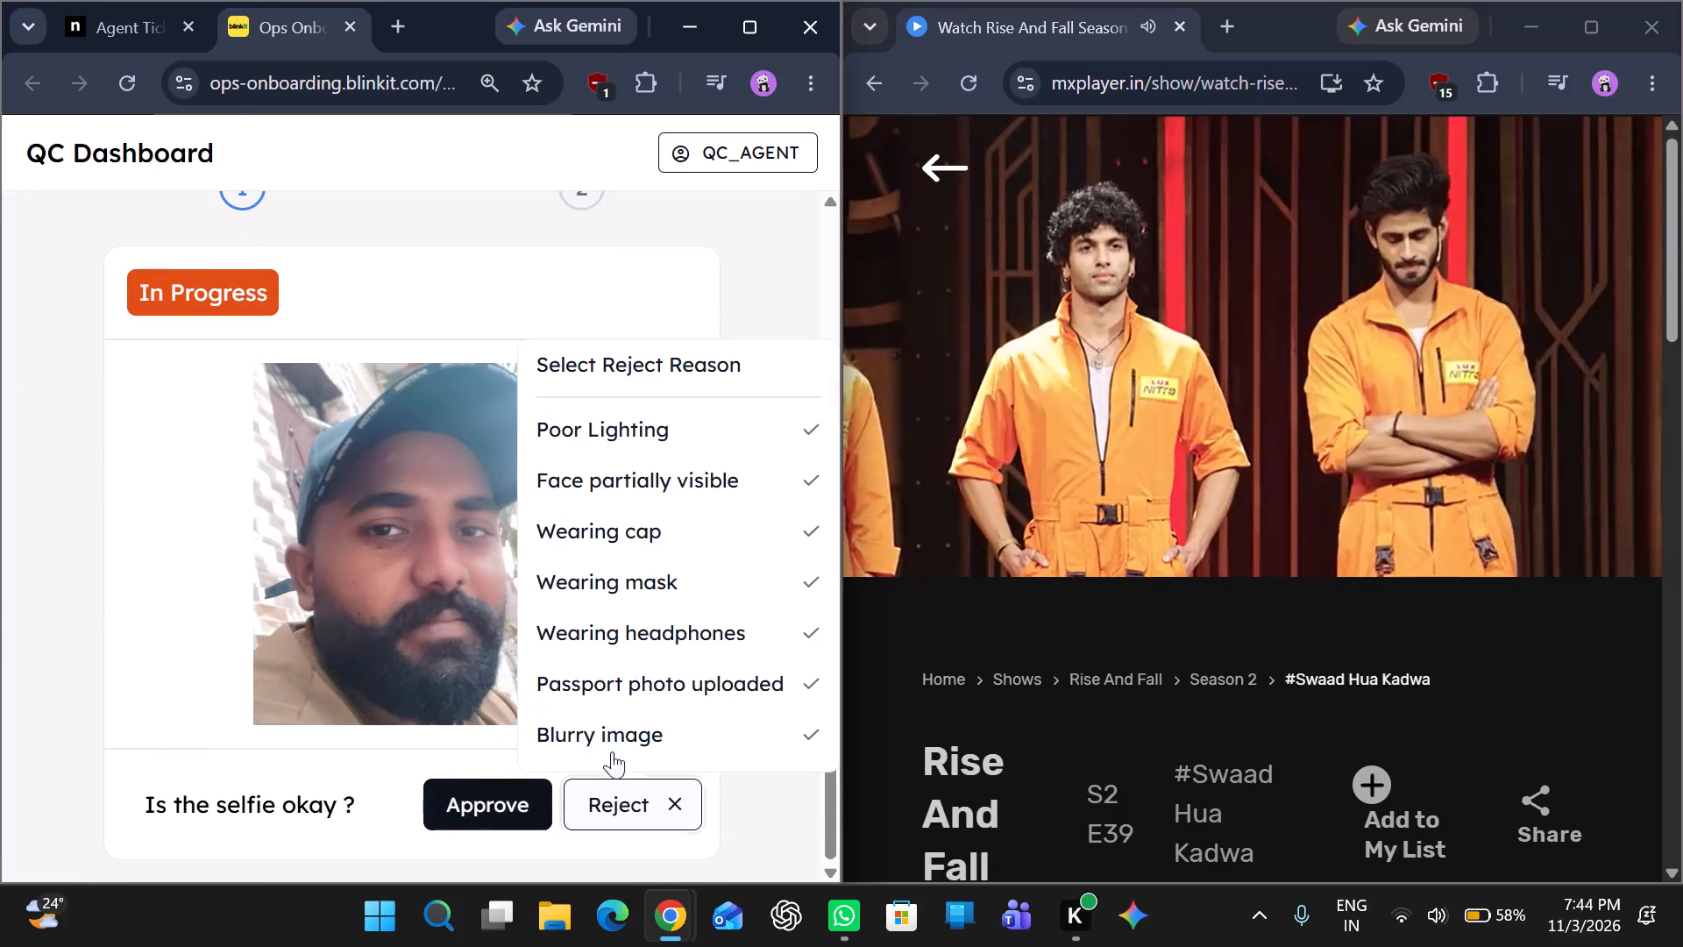
pyautogui.doubleClick(609, 517)
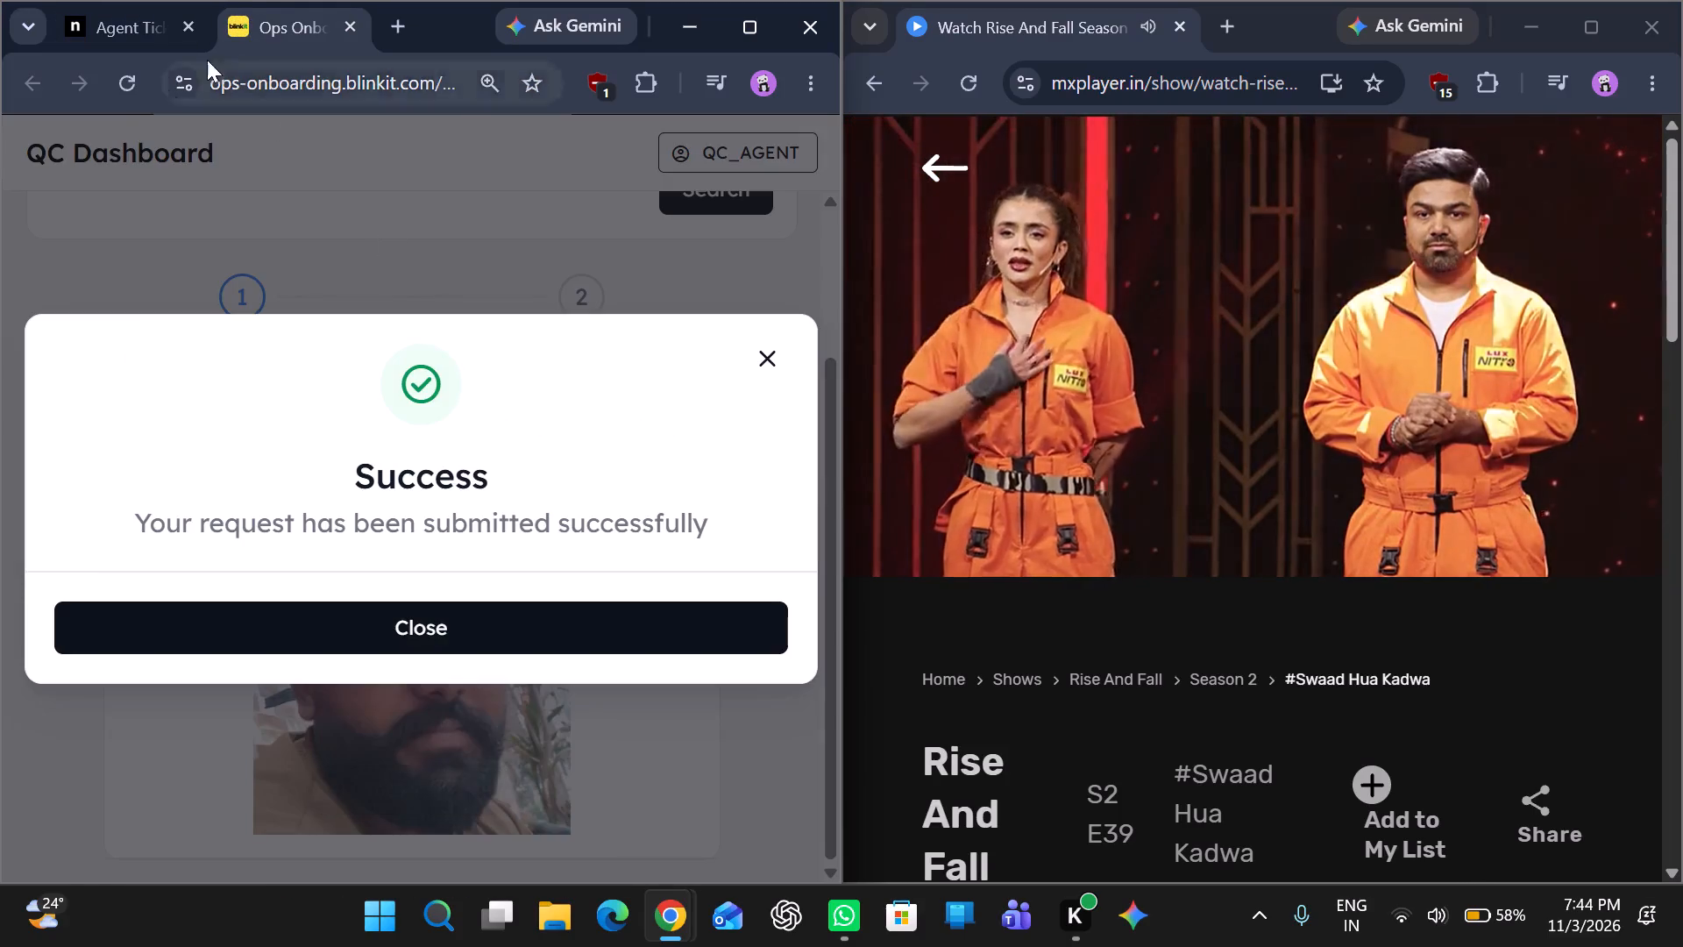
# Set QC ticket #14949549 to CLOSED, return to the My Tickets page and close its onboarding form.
pyautogui.click(138, 32)
pyautogui.click(419, 310)
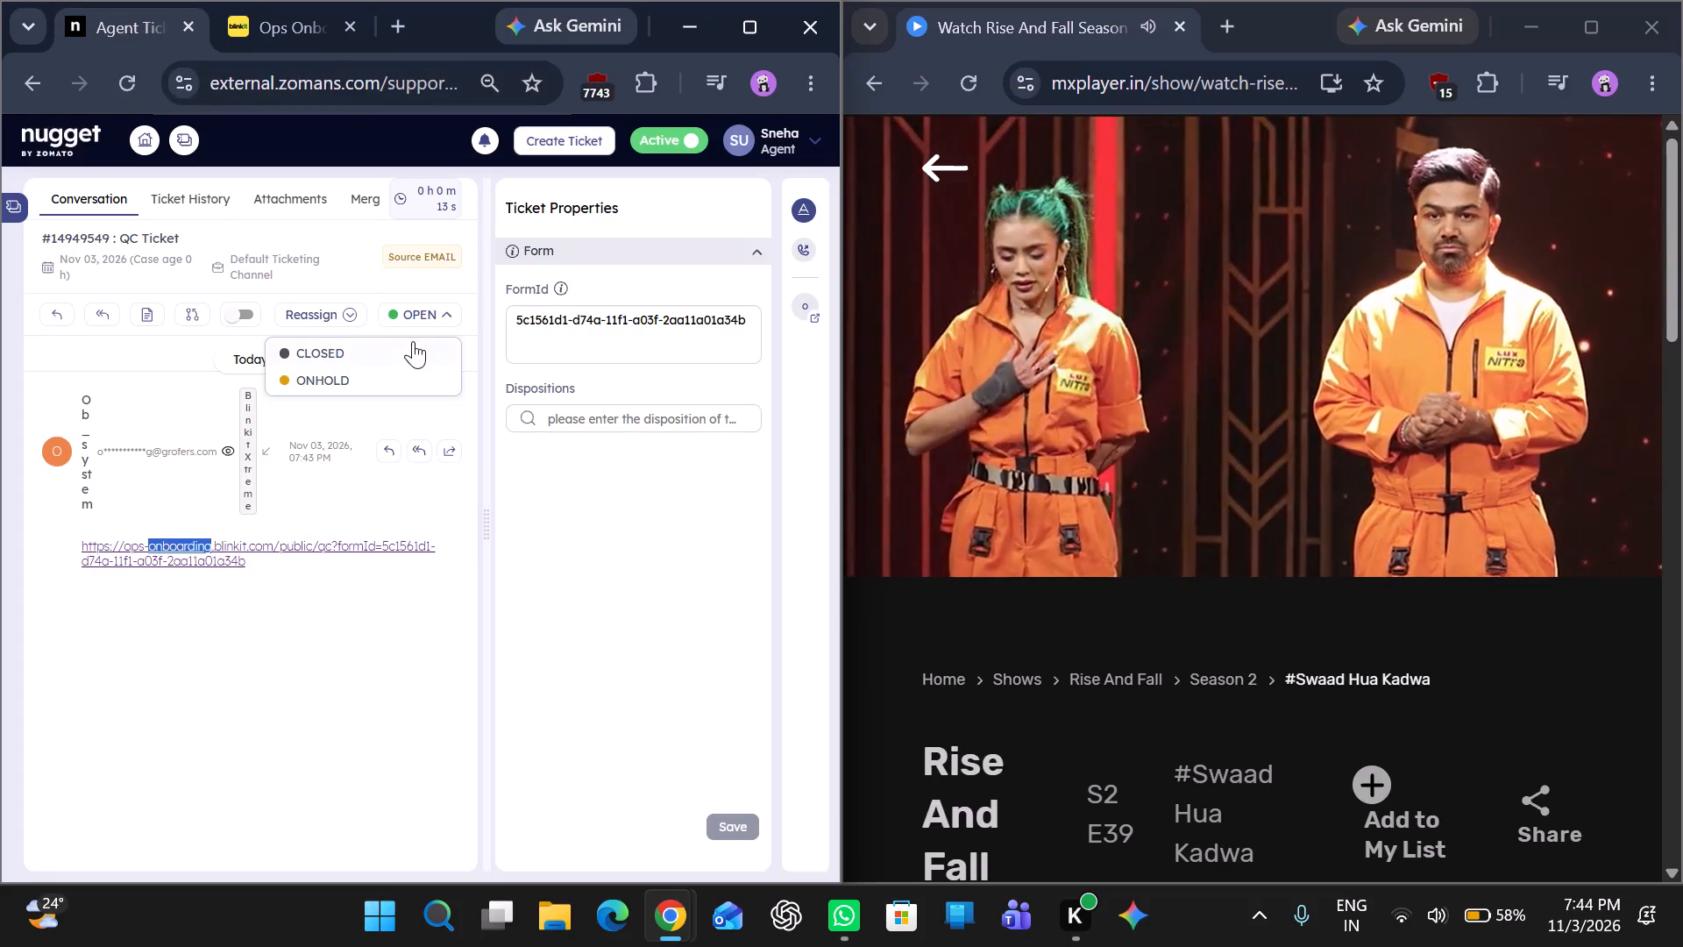
pyautogui.click(413, 341)
pyautogui.doubleClick(596, 552)
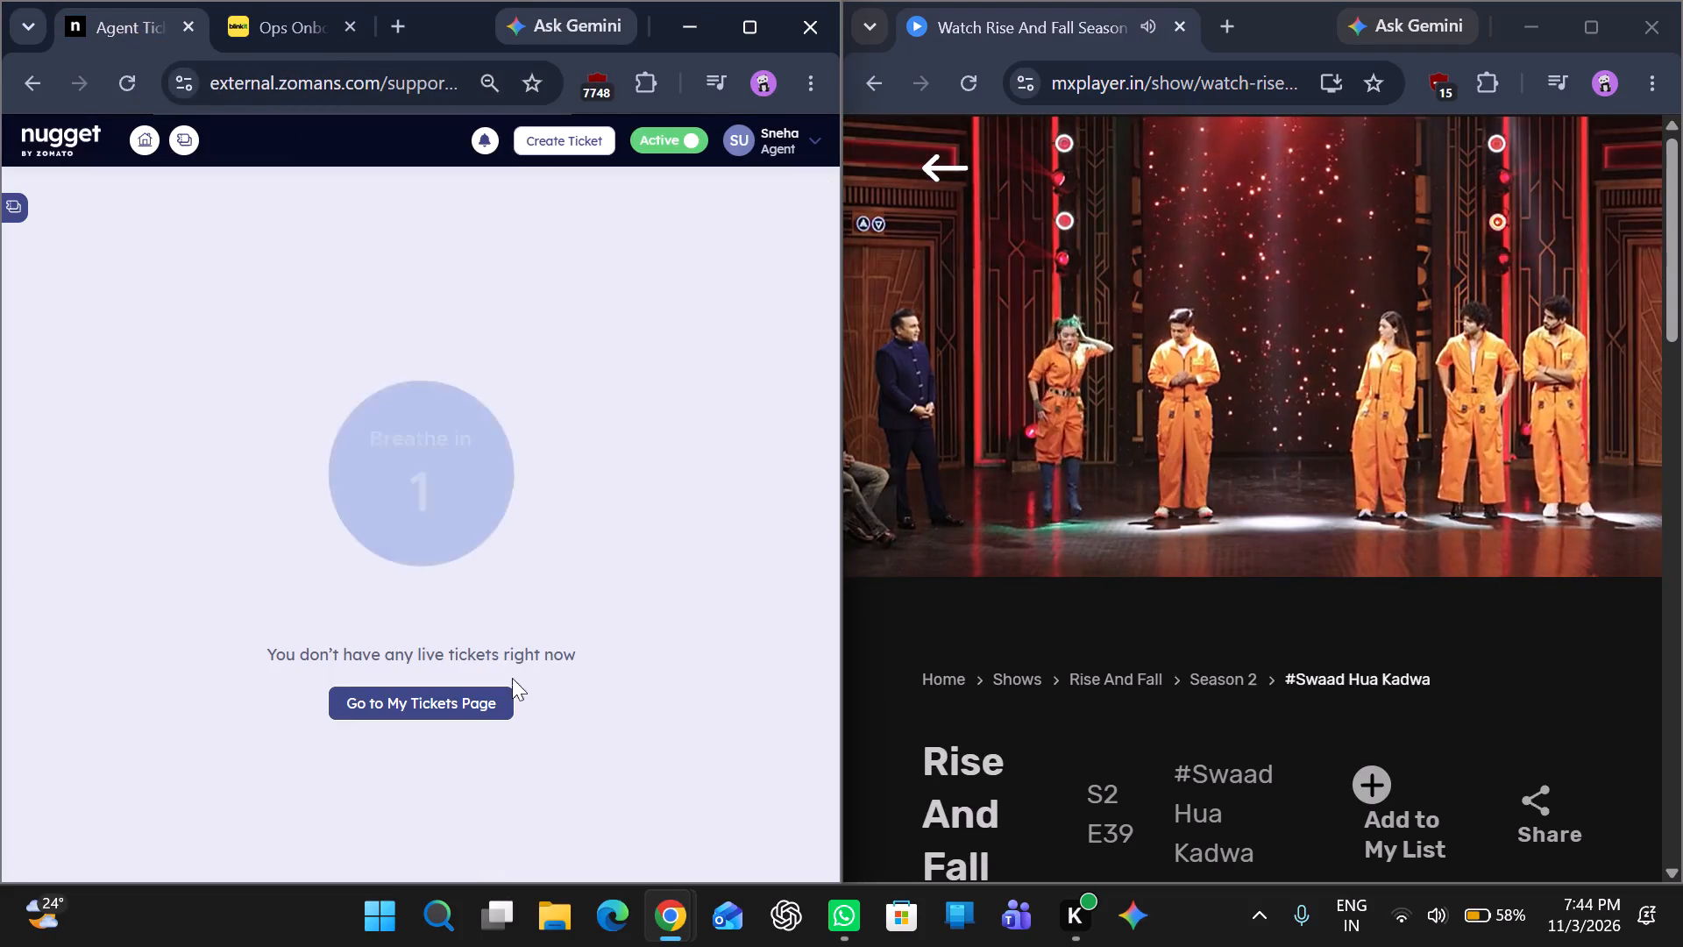
pyautogui.doubleClick(489, 698)
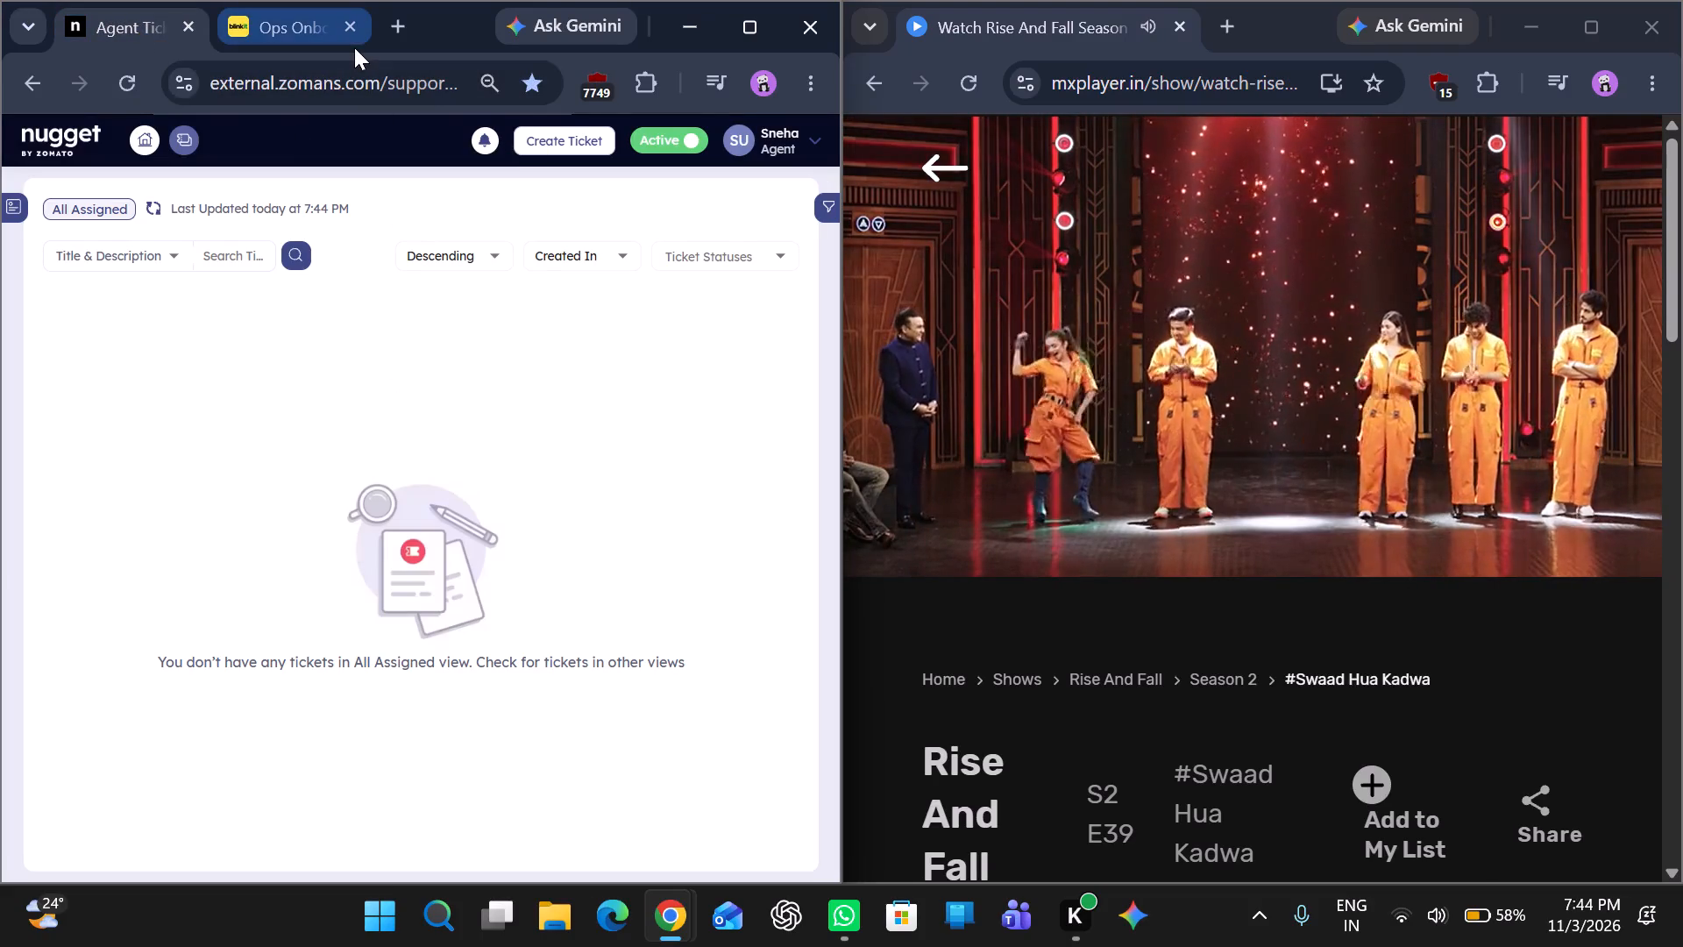
pyautogui.click(354, 30)
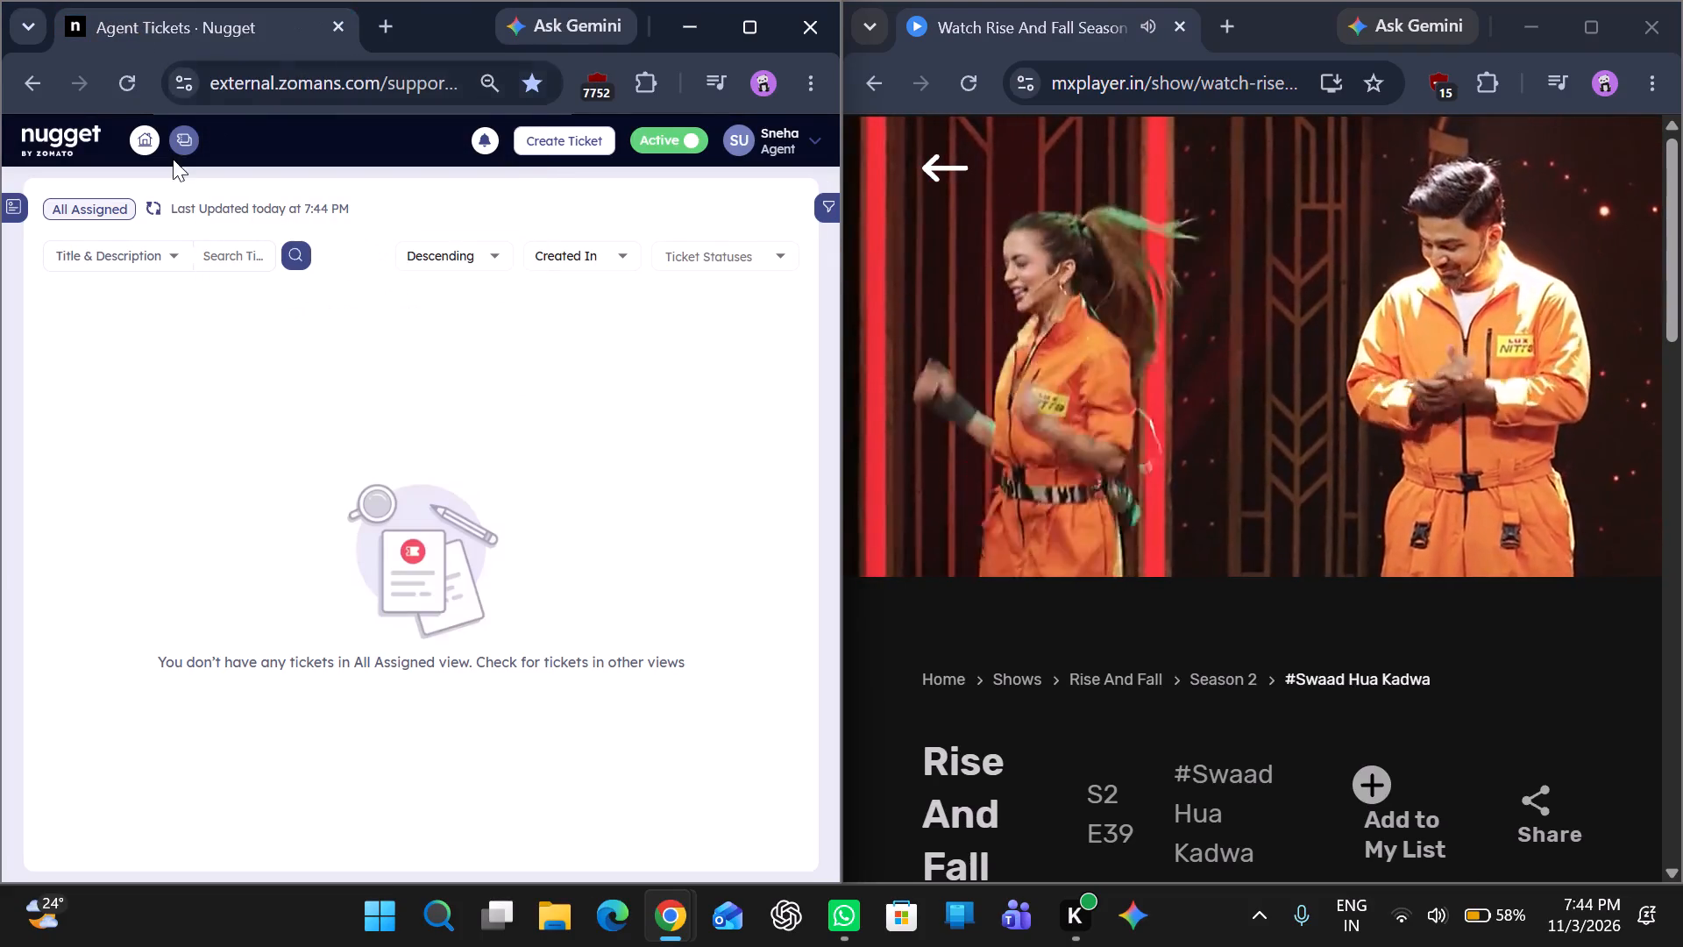
# Keep refreshing the All Assigned list to check for further QC tickets.
pyautogui.click(155, 203)
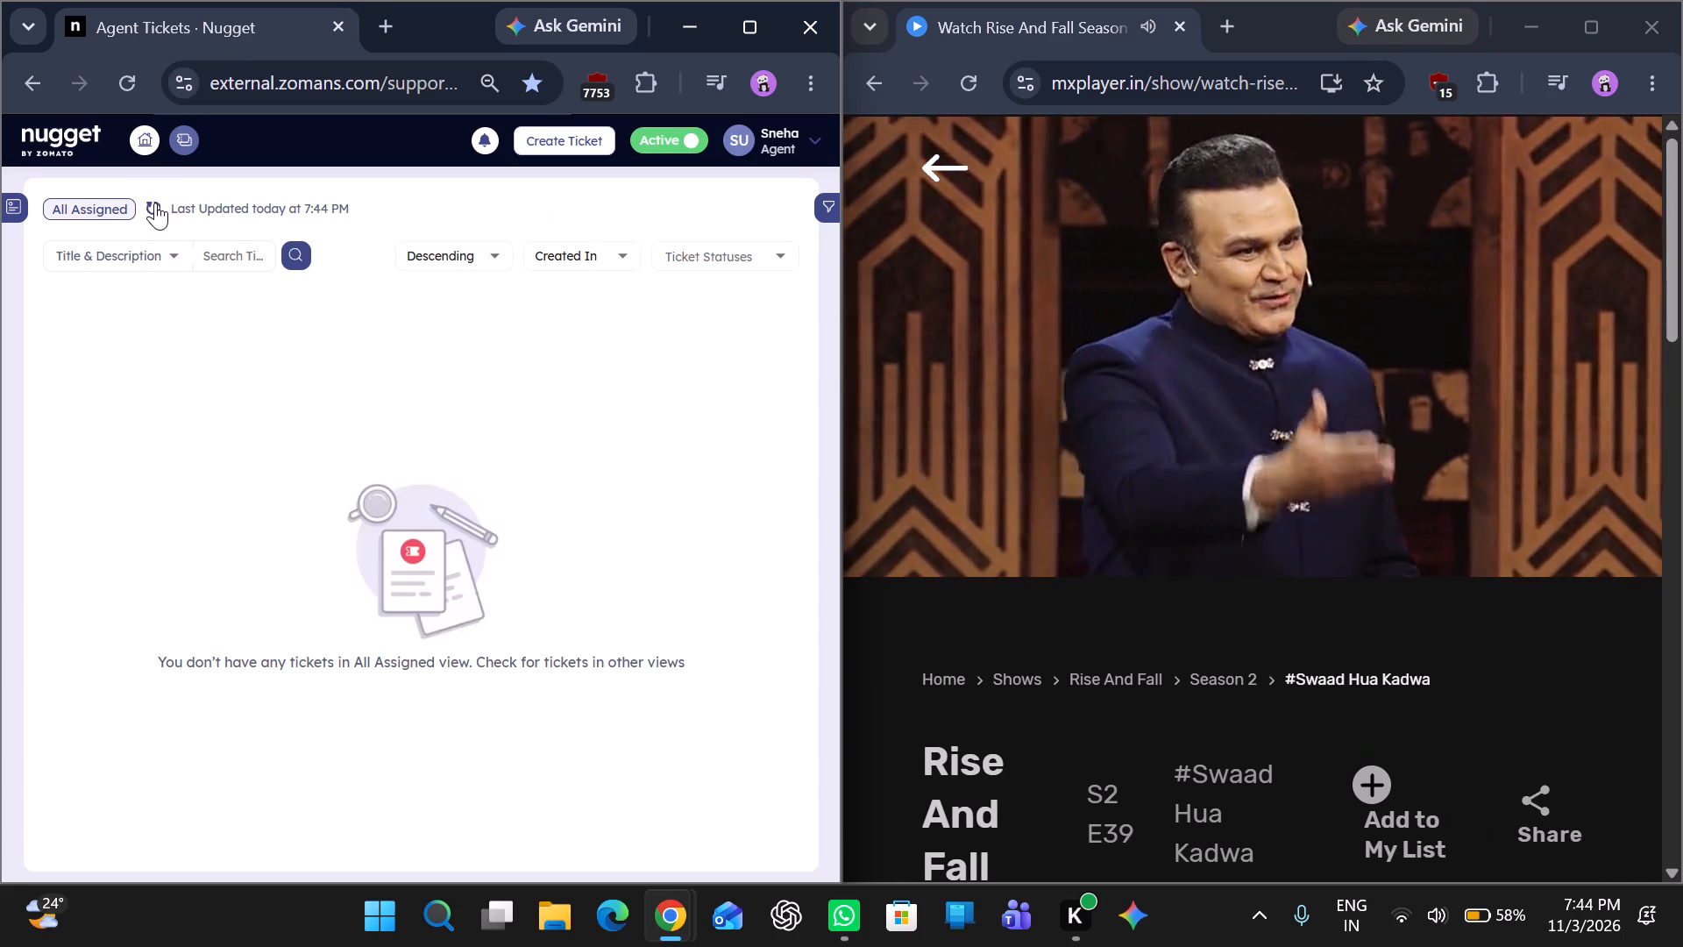
pyautogui.click(155, 203)
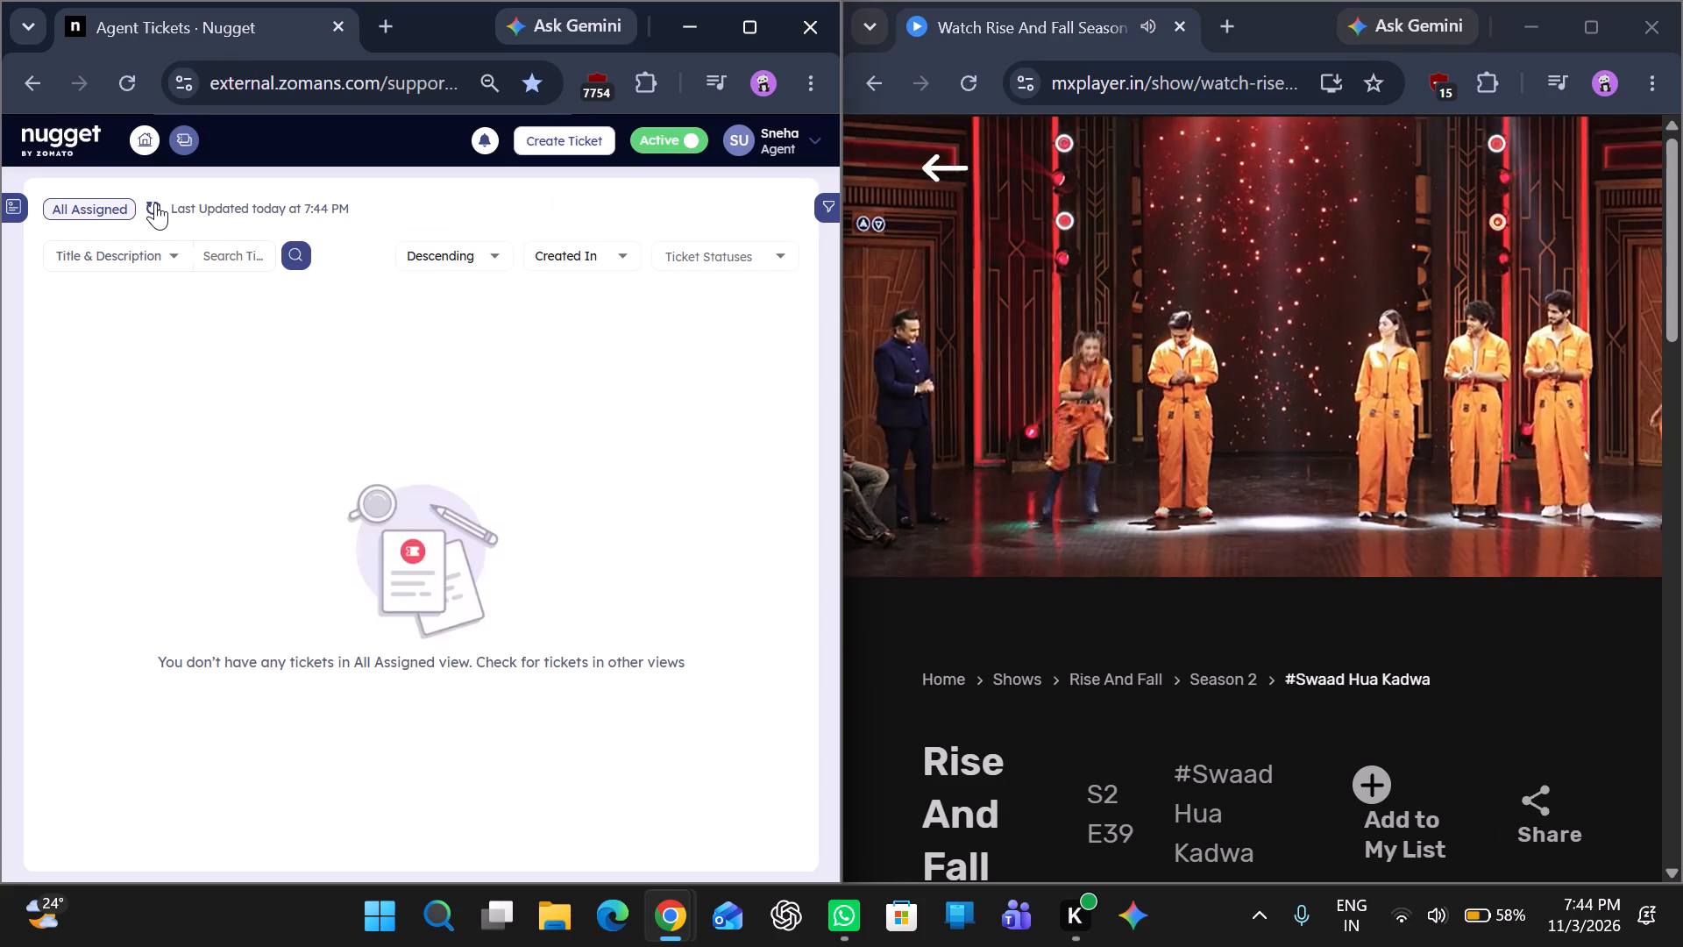
pyautogui.click(155, 203)
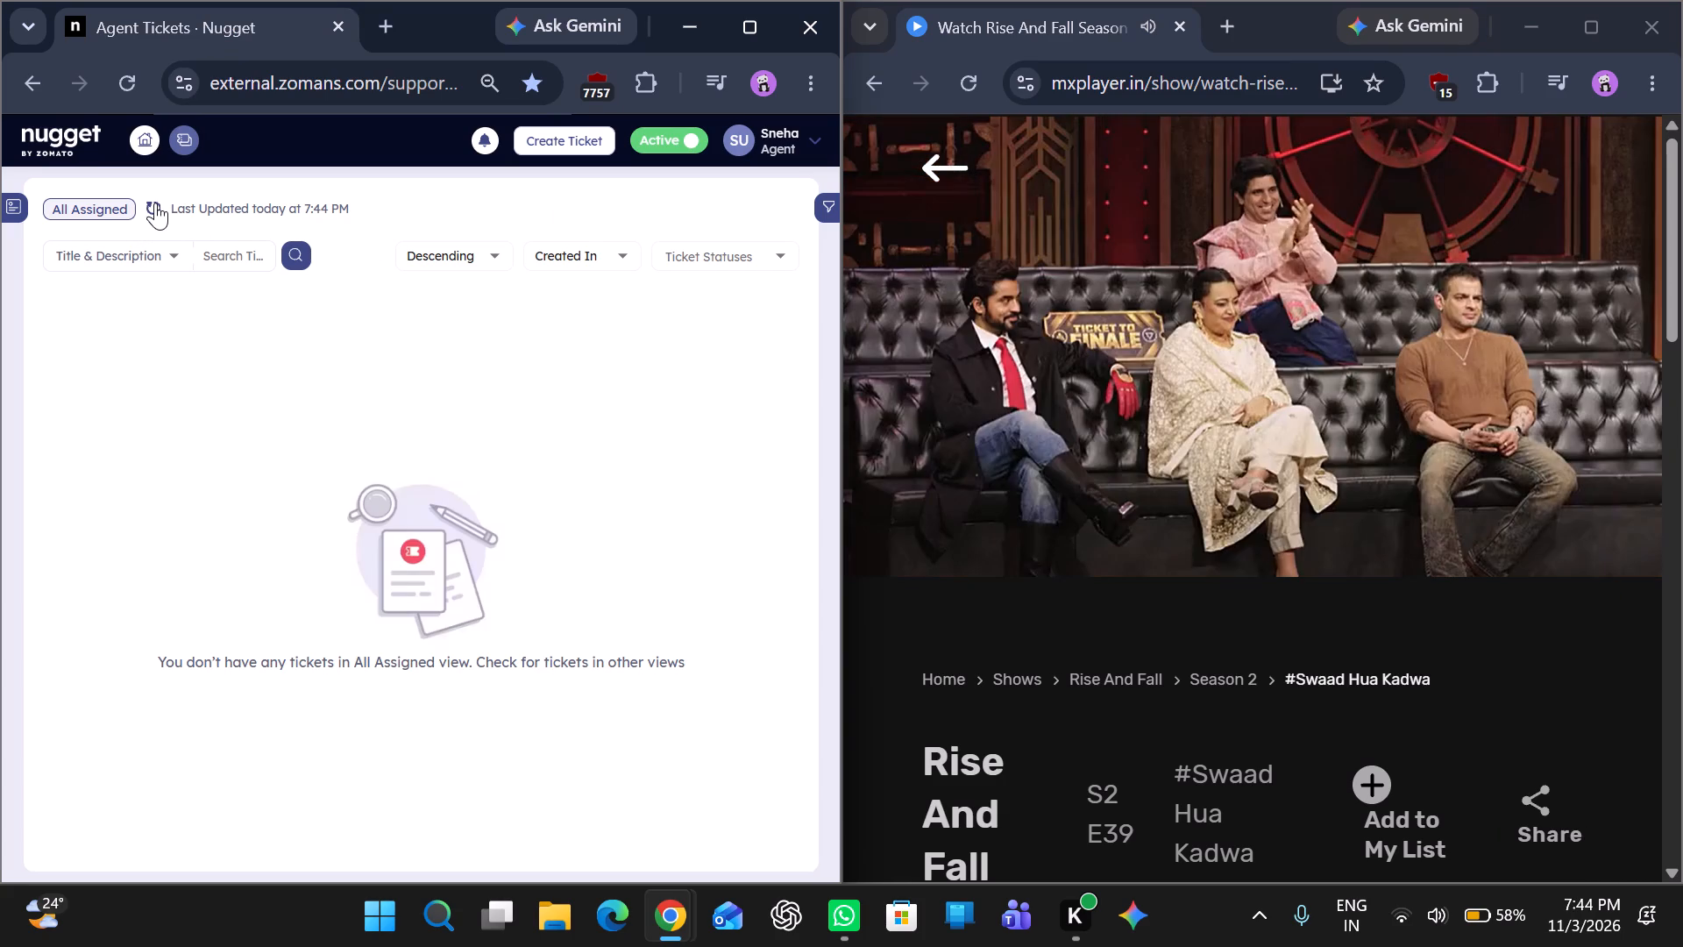
pyautogui.click(155, 203)
pyautogui.doubleClick(155, 203)
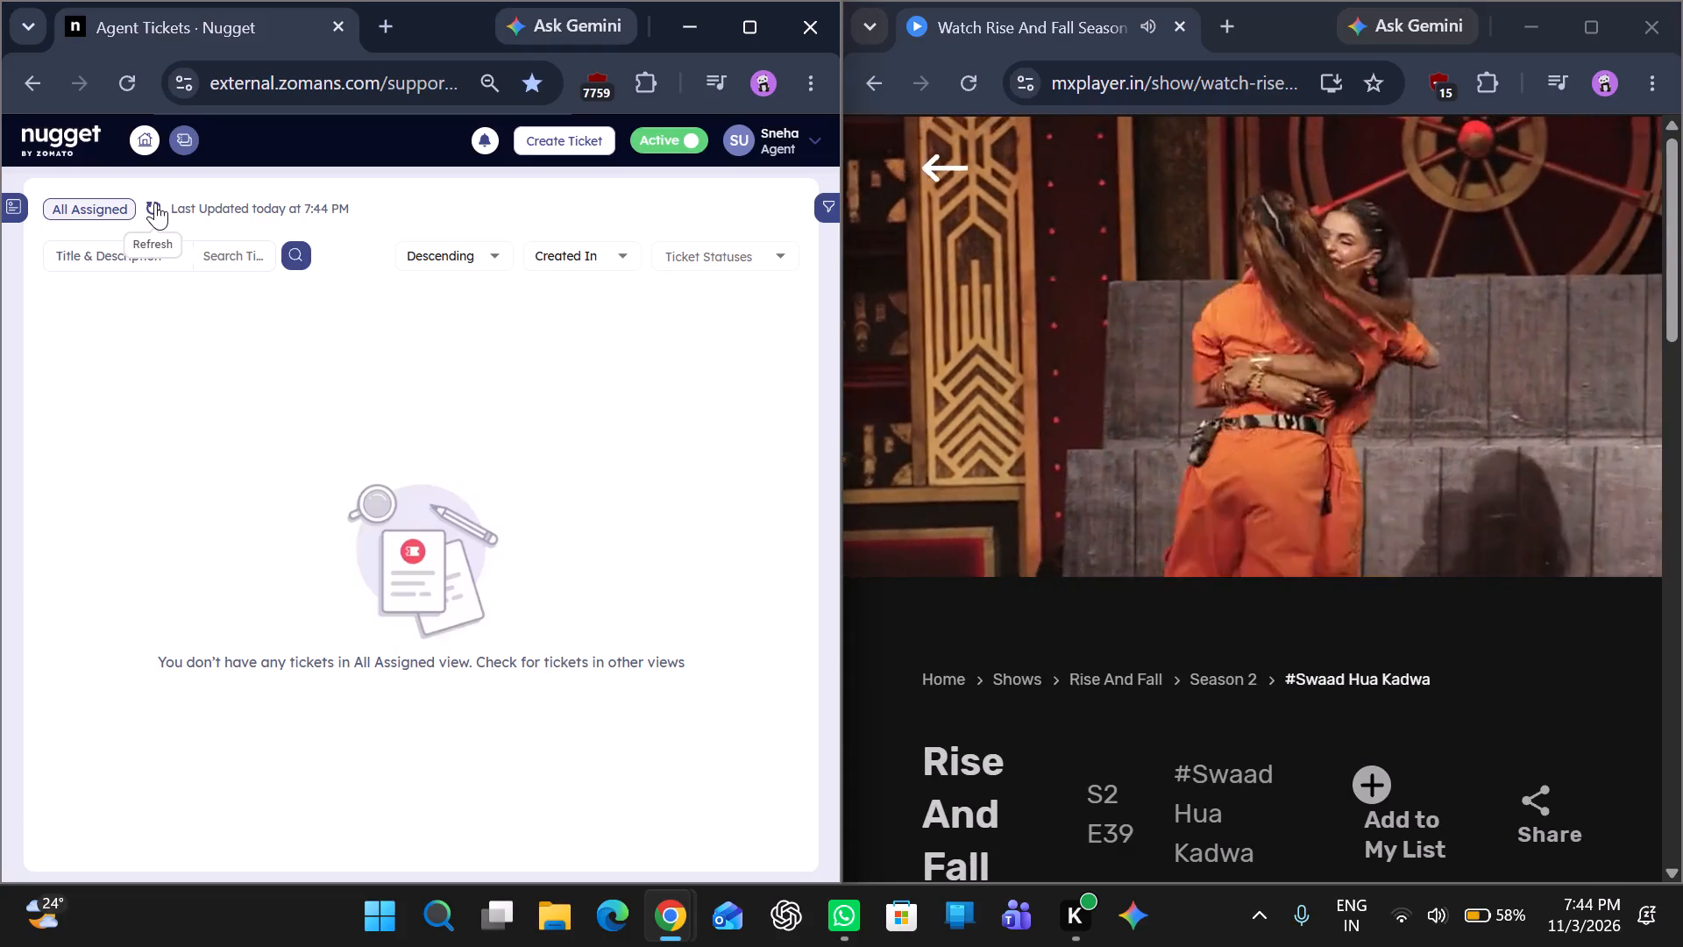
pyautogui.click(155, 203)
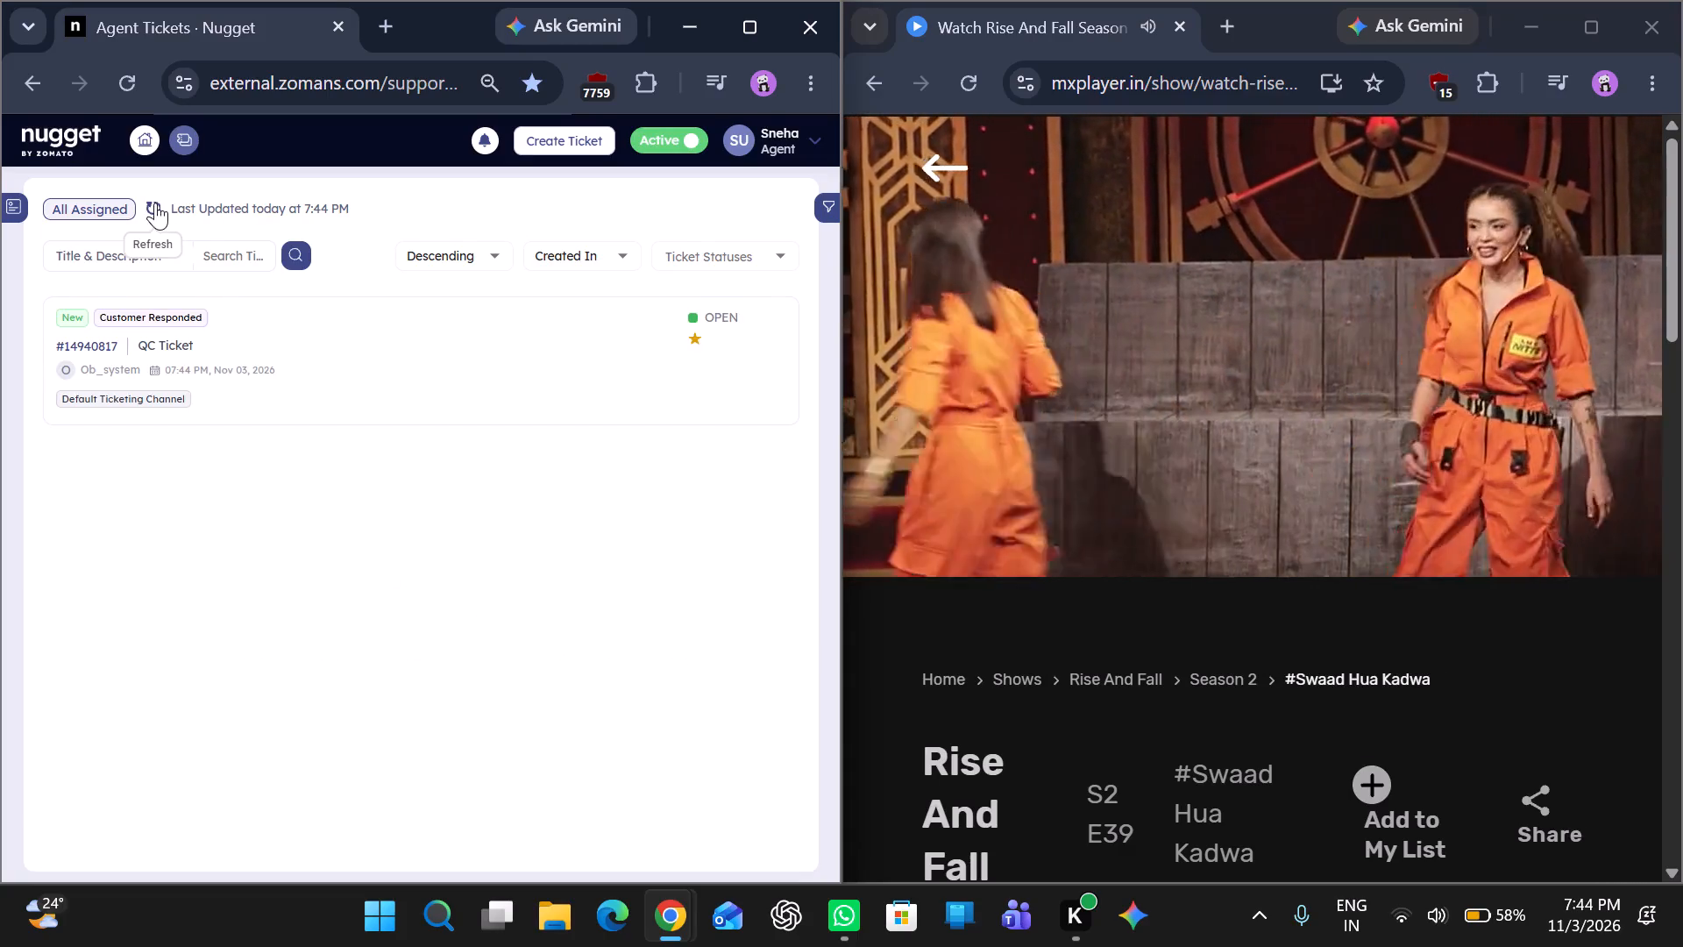
pyautogui.doubleClick(161, 360)
pyautogui.tripleClick(171, 555)
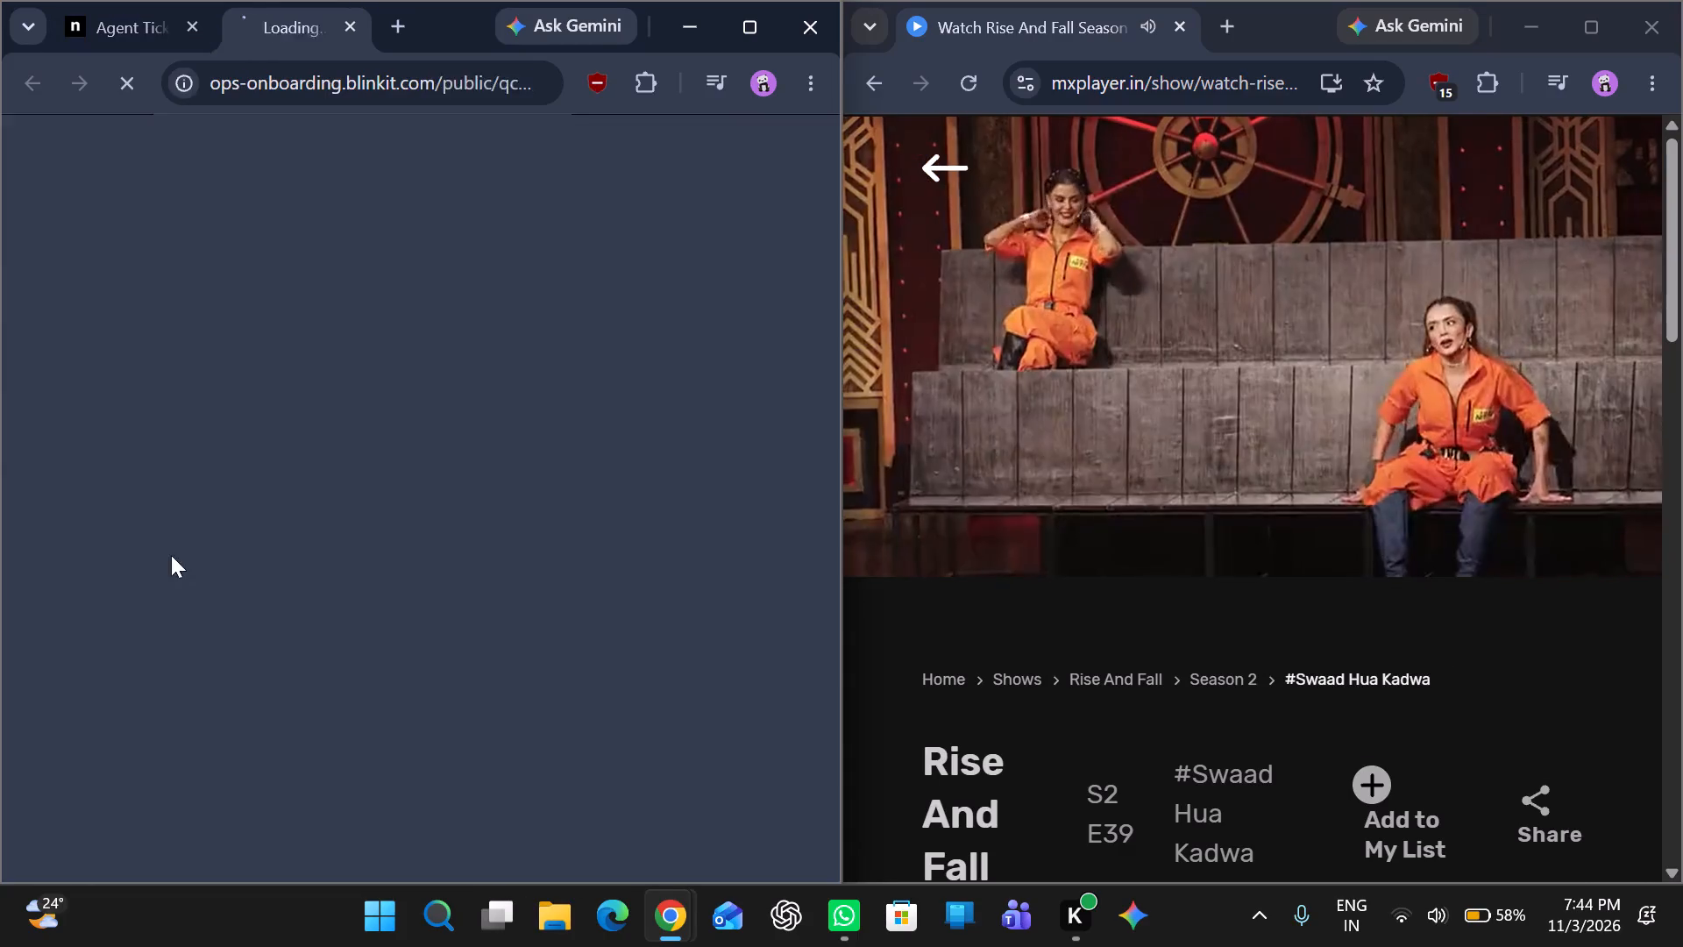
pyautogui.tripleClick(171, 555)
pyautogui.scroll(-5, 350, 553)
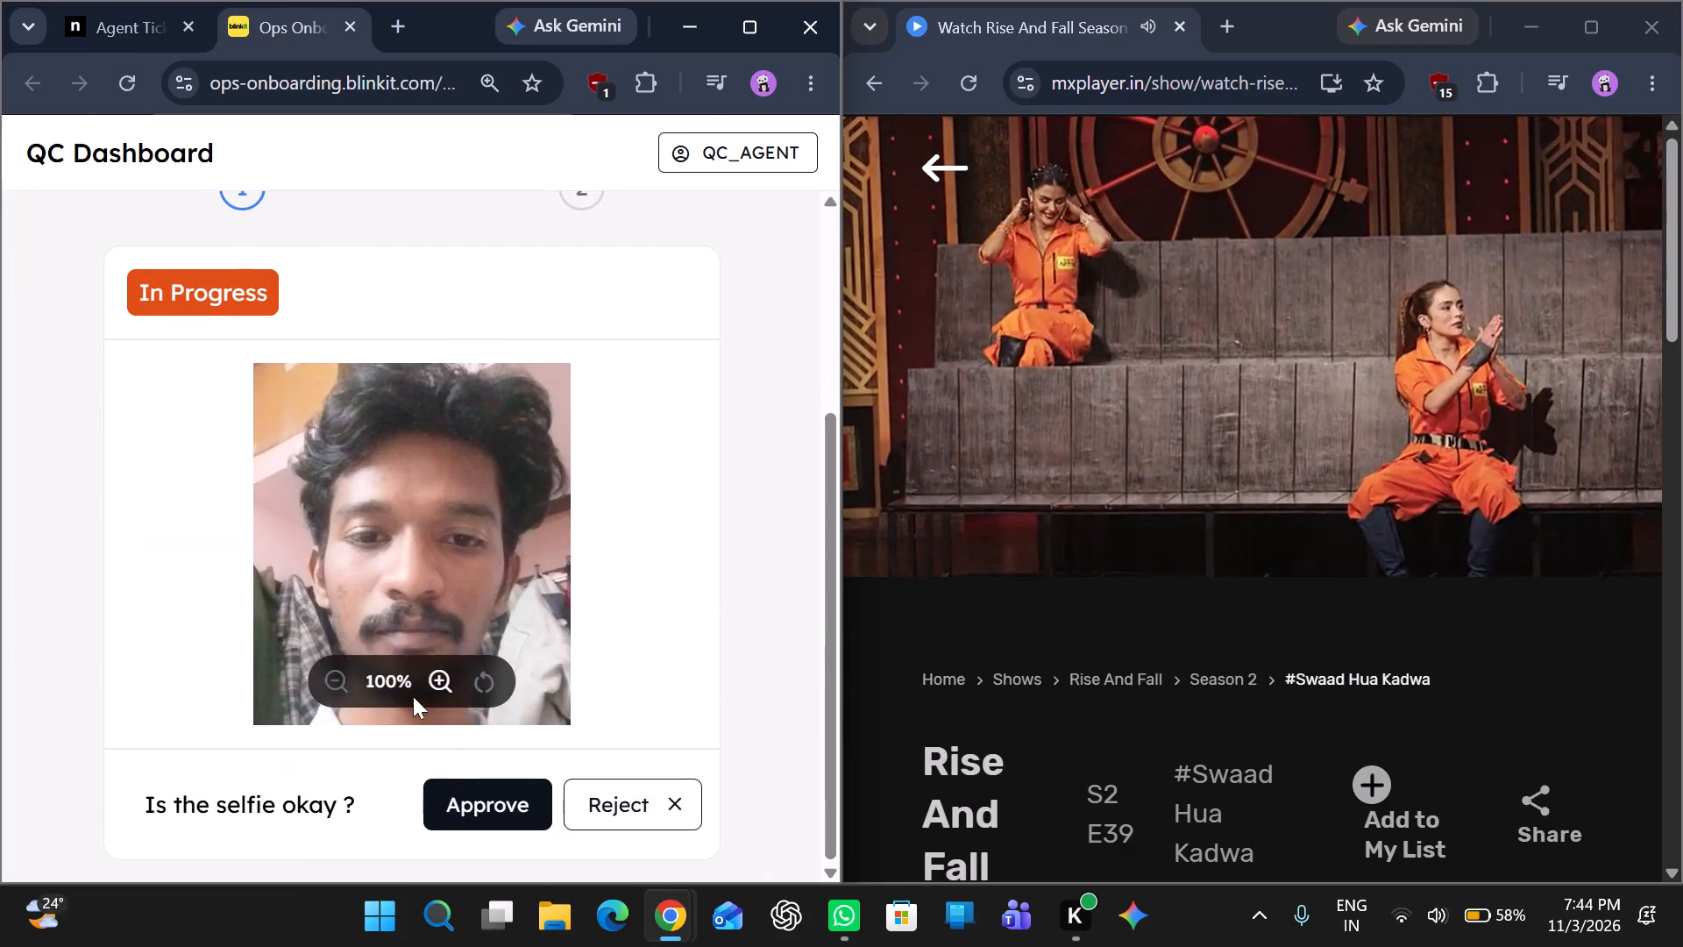
pyautogui.click(491, 795)
pyautogui.scroll(-3, 491, 795)
pyautogui.click(500, 787)
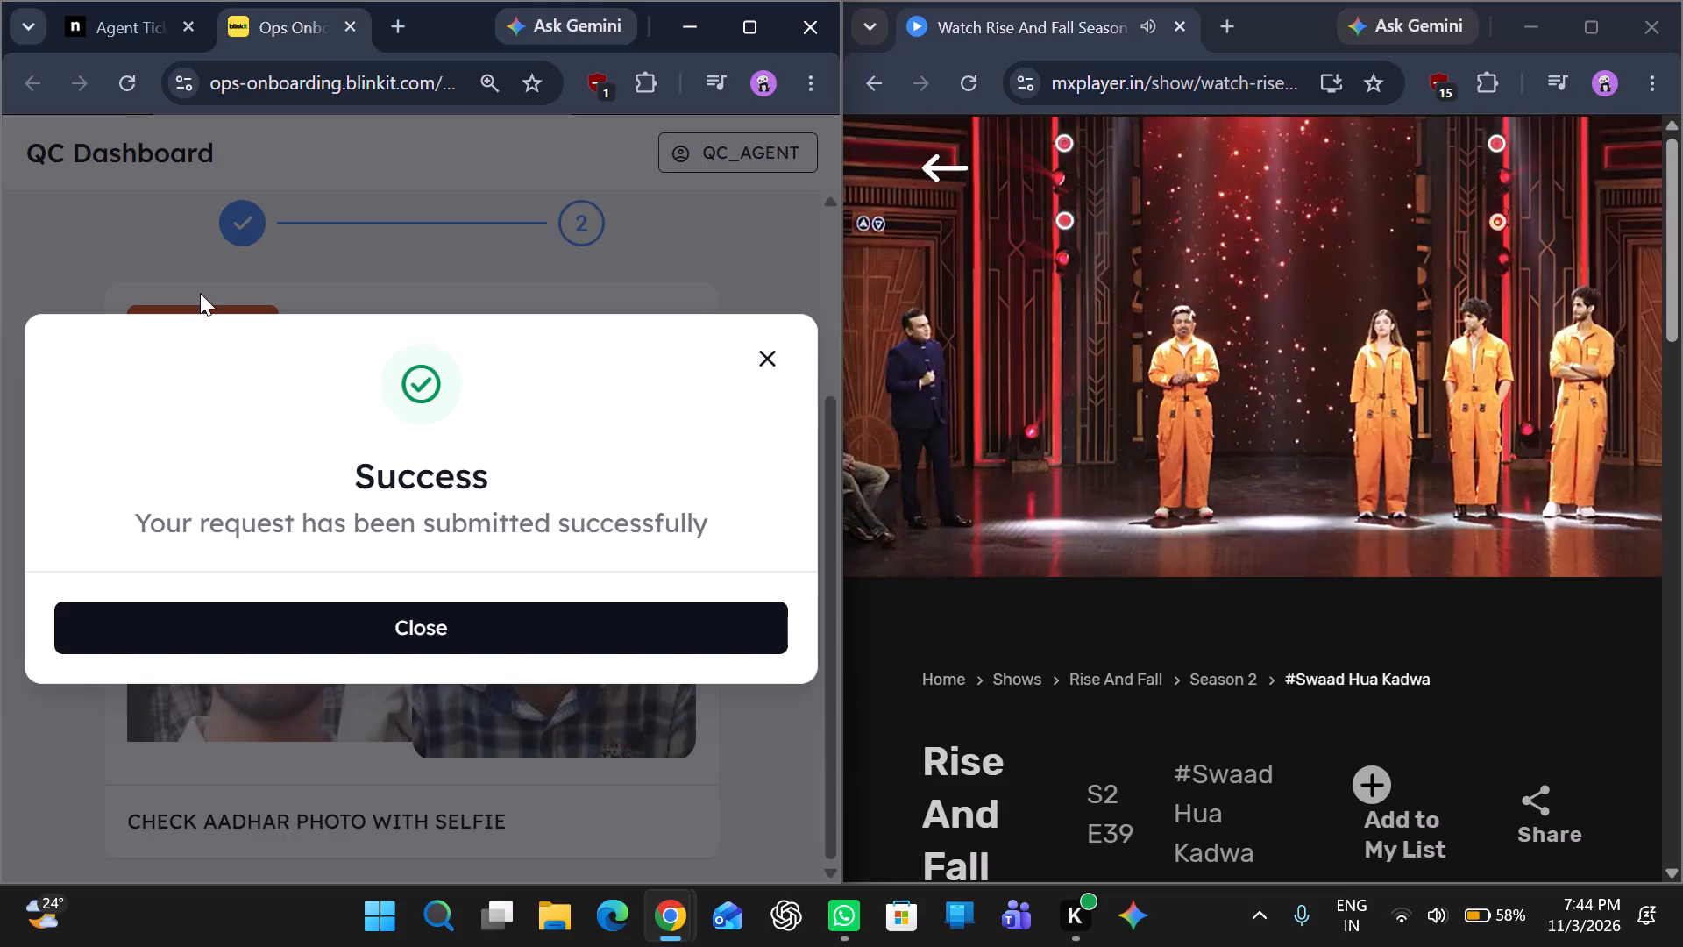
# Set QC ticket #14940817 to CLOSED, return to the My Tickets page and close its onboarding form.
pyautogui.click(109, 28)
pyautogui.click(417, 306)
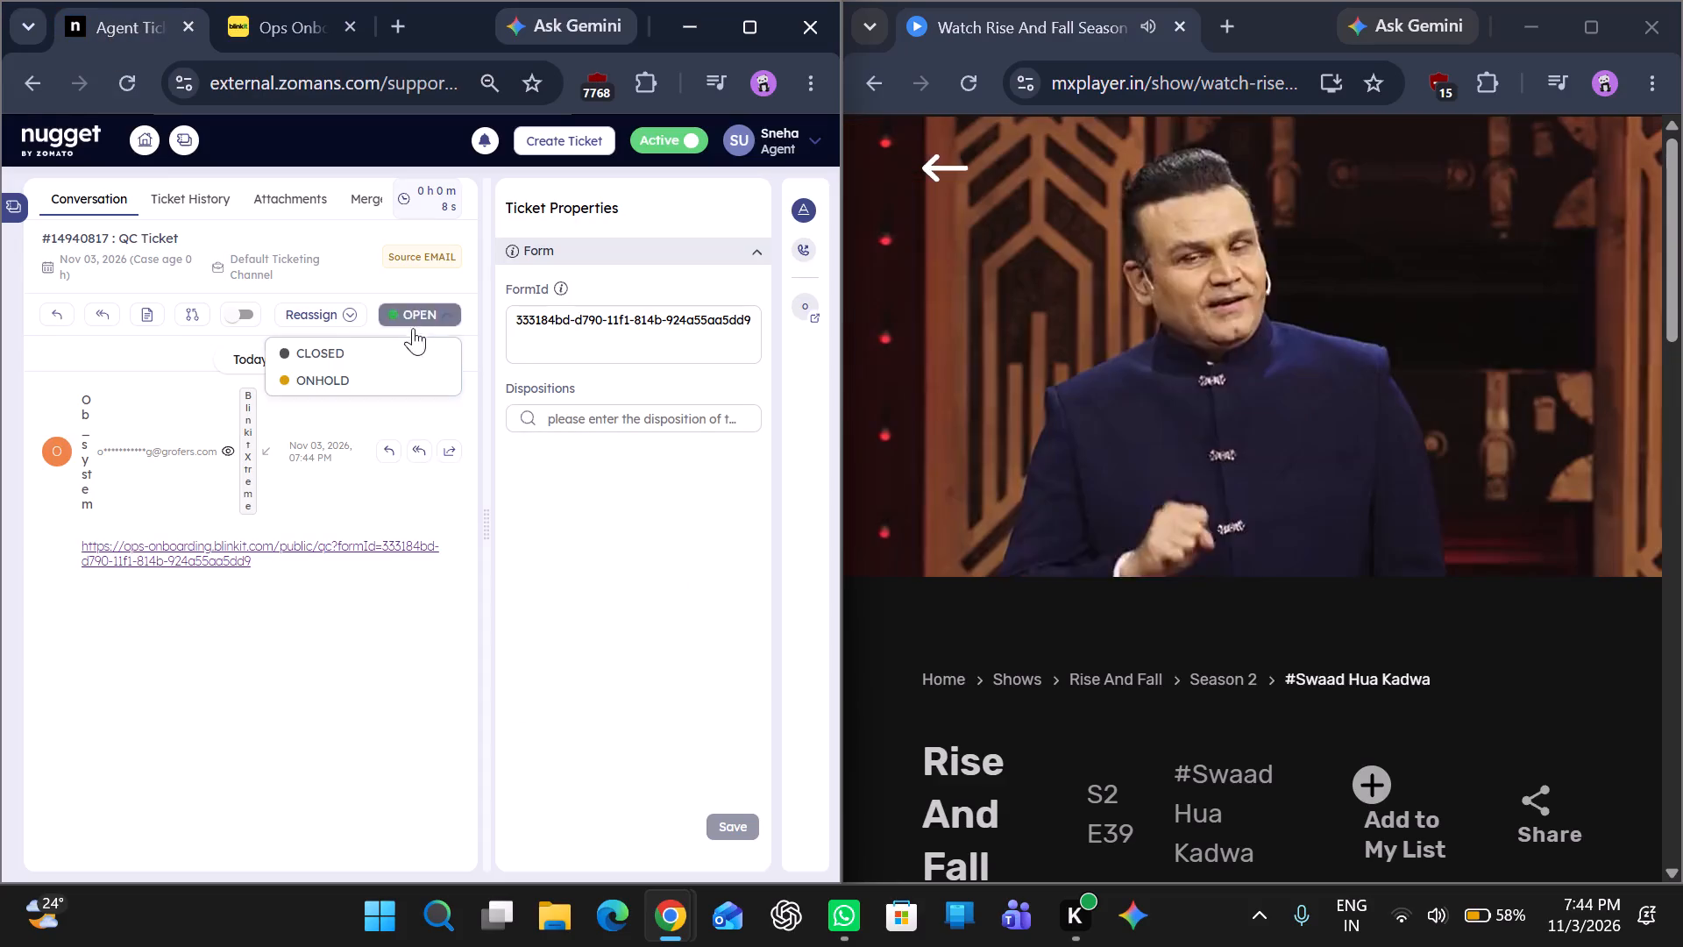
pyautogui.click(408, 349)
pyautogui.click(607, 553)
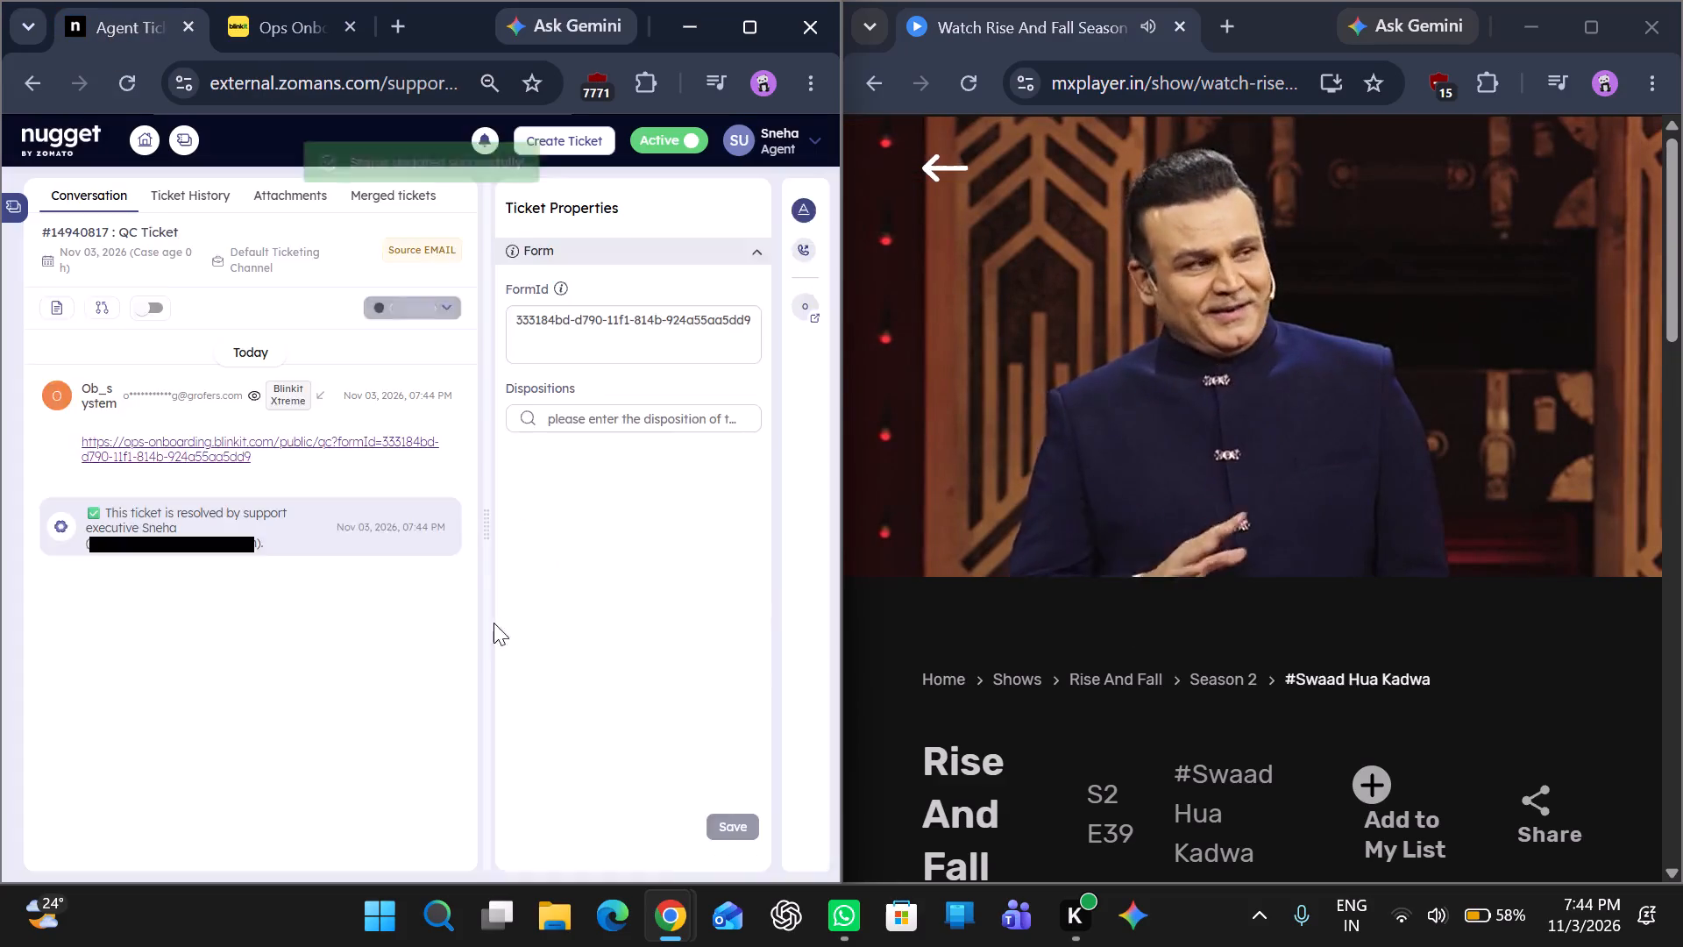
pyautogui.click(444, 704)
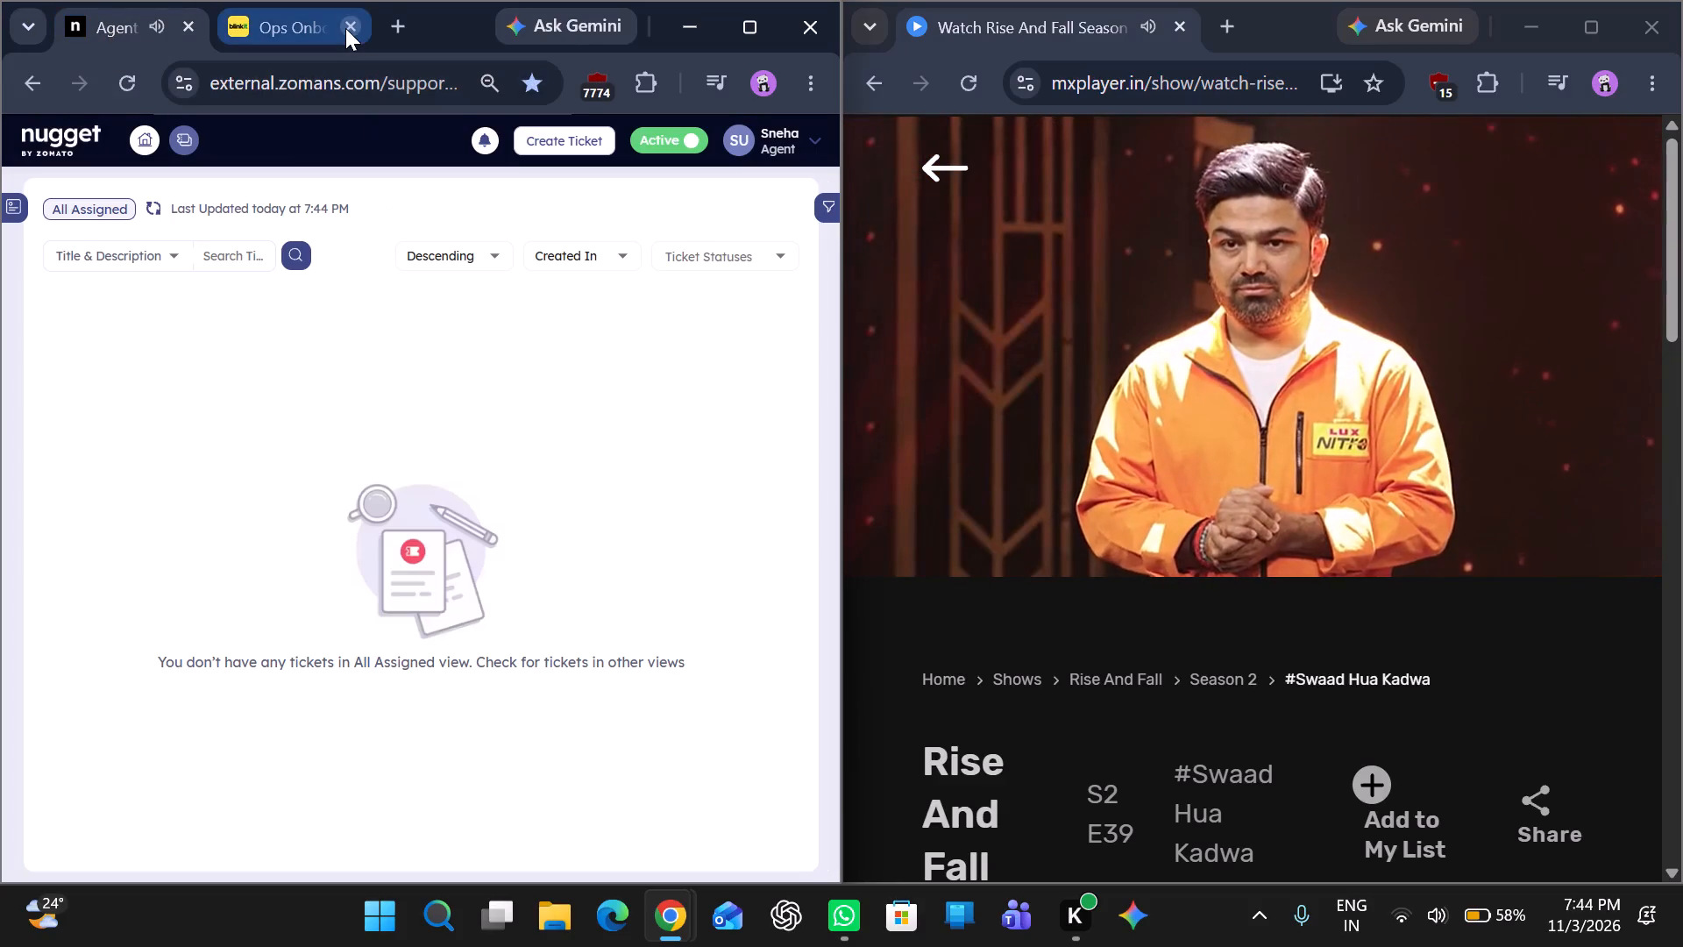
pyautogui.click(345, 28)
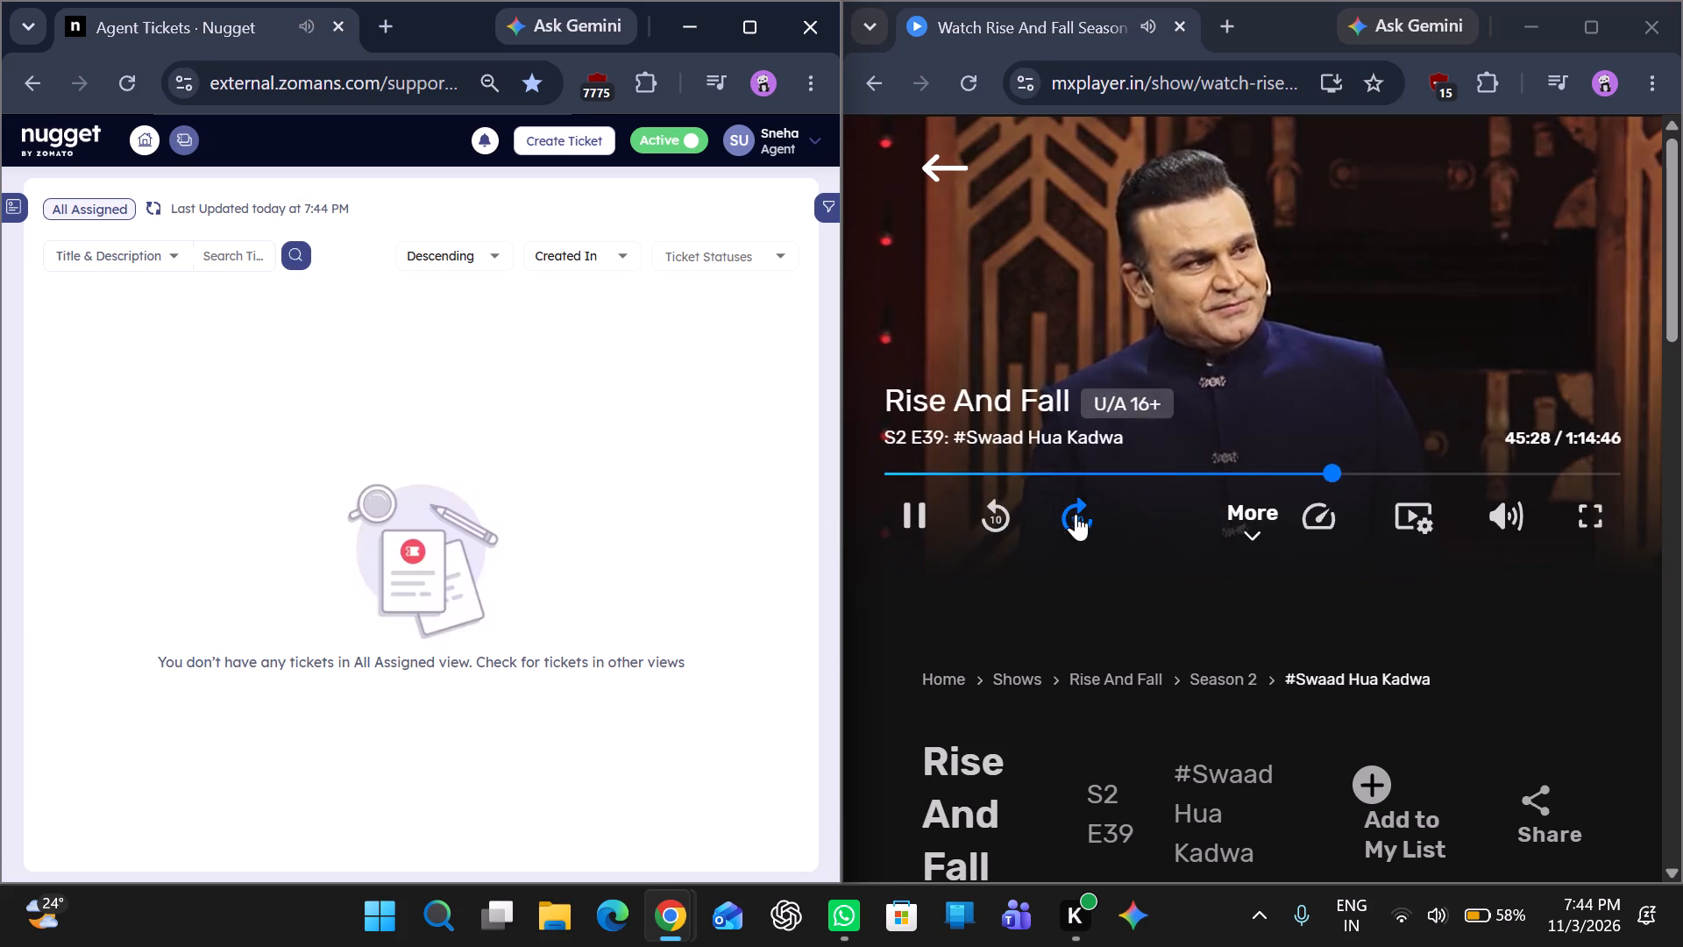
# Skip the Rise And Fall episode forward in 10-second jumps to about 46:33.
pyautogui.click(1079, 509)
pyautogui.click(1079, 509)
pyautogui.tripleClick(1079, 509)
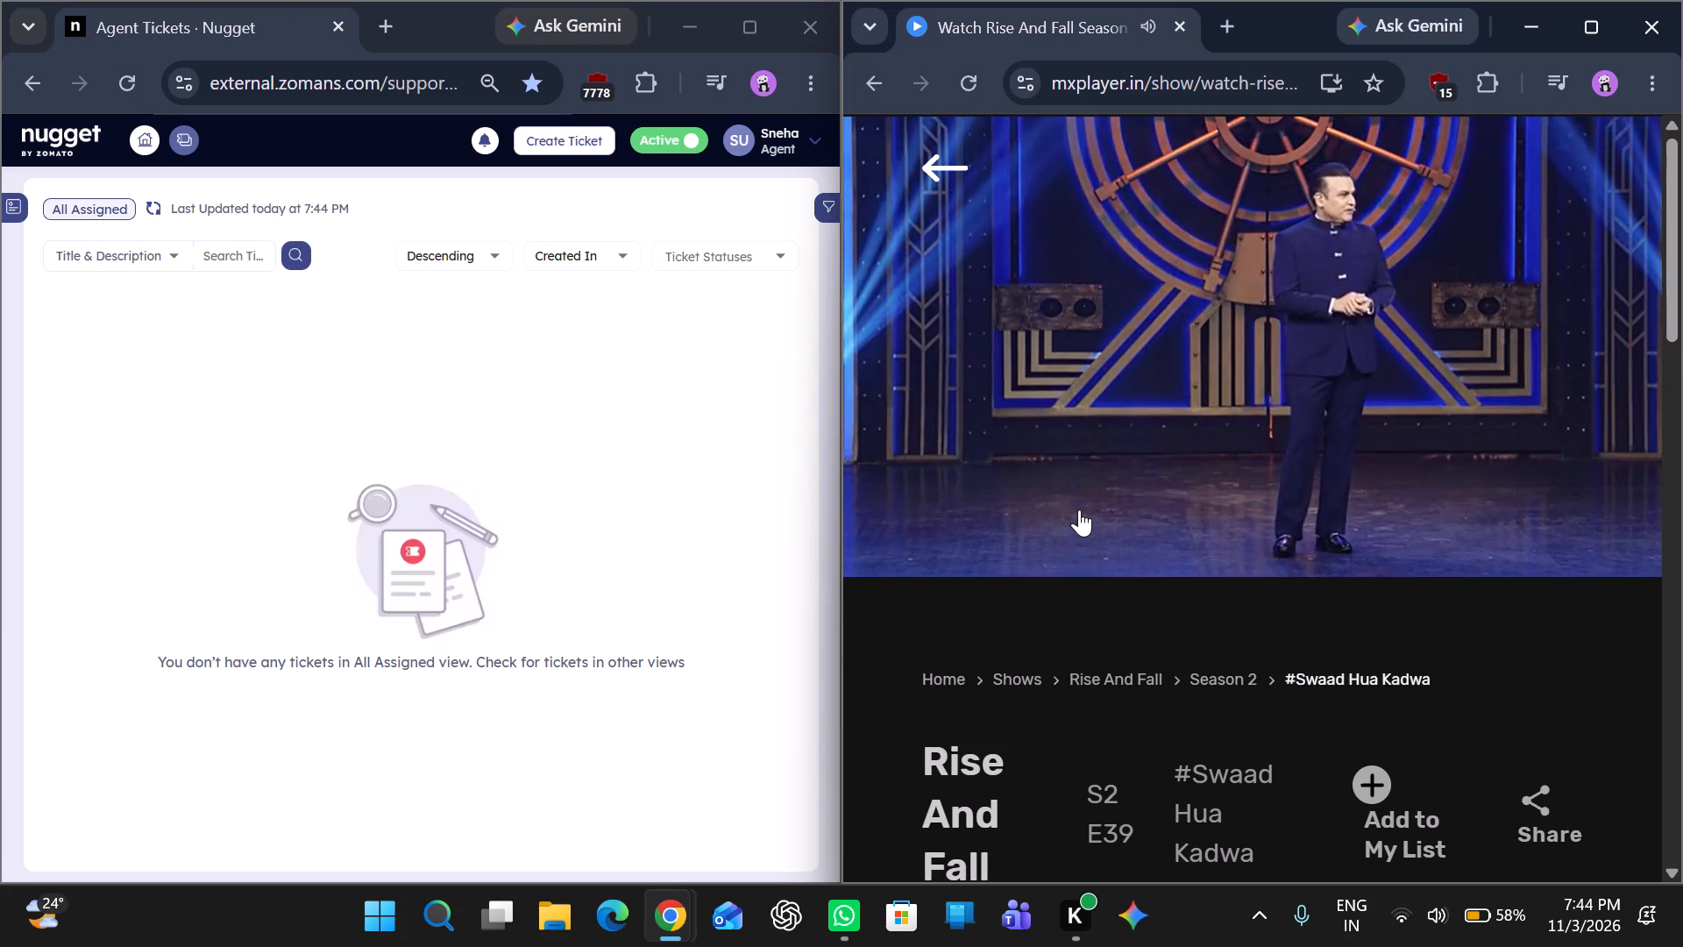
pyautogui.click(1077, 515)
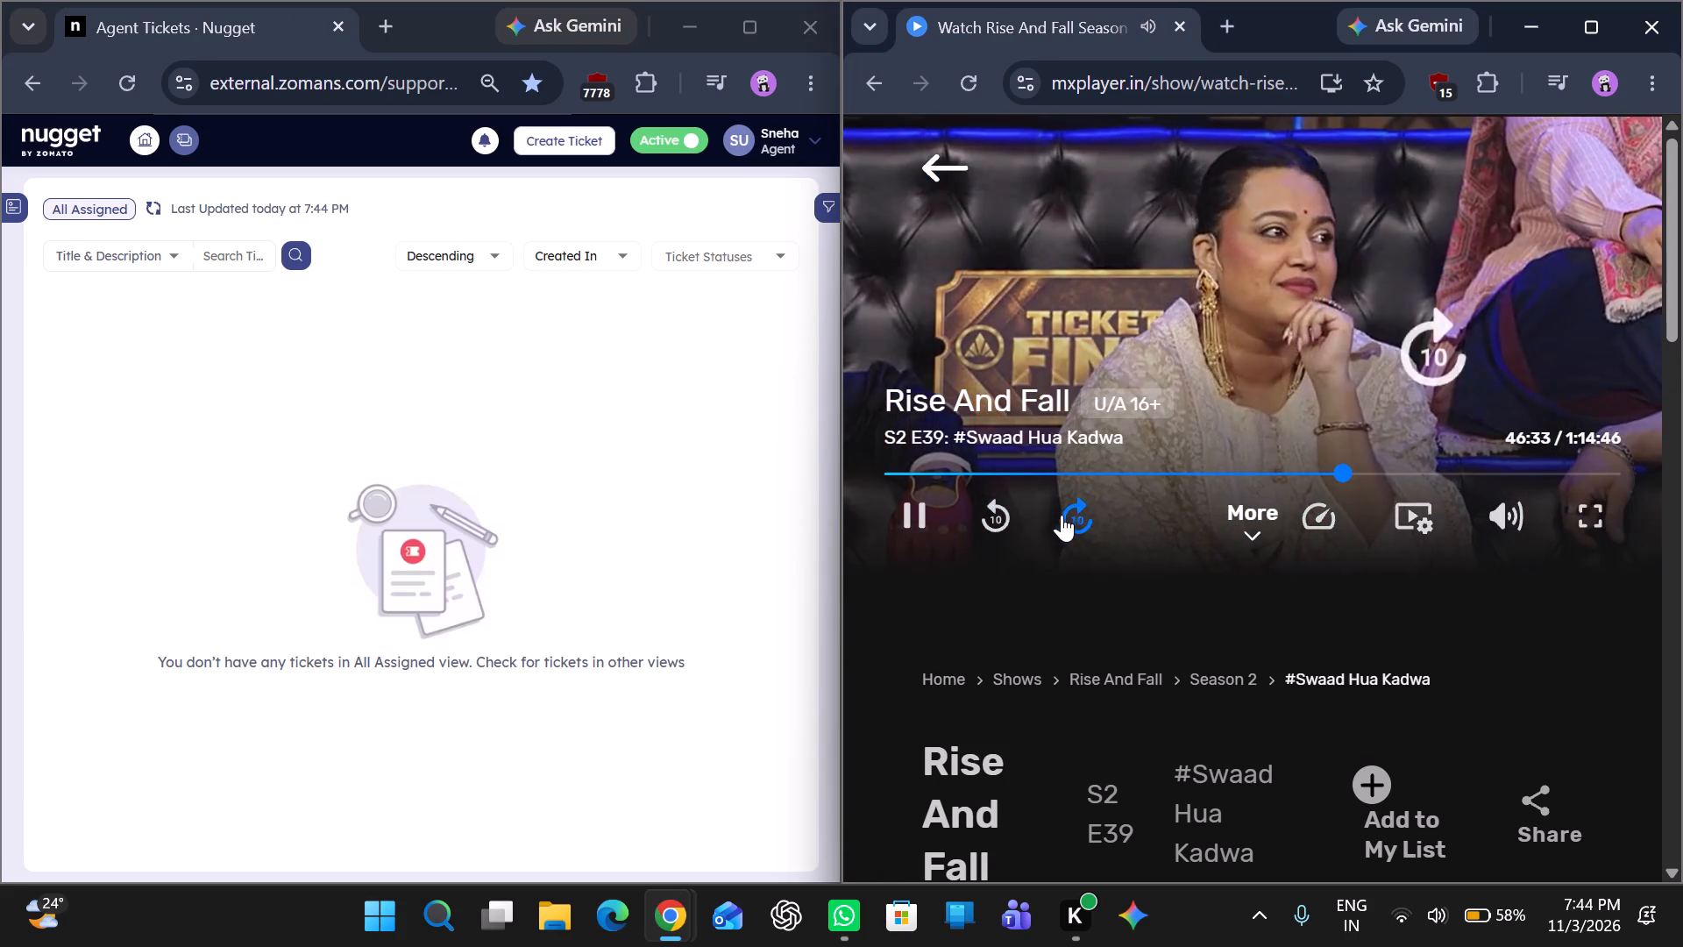
# Refresh the All Assigned list again to check for new QC tickets.
pyautogui.doubleClick(159, 200)
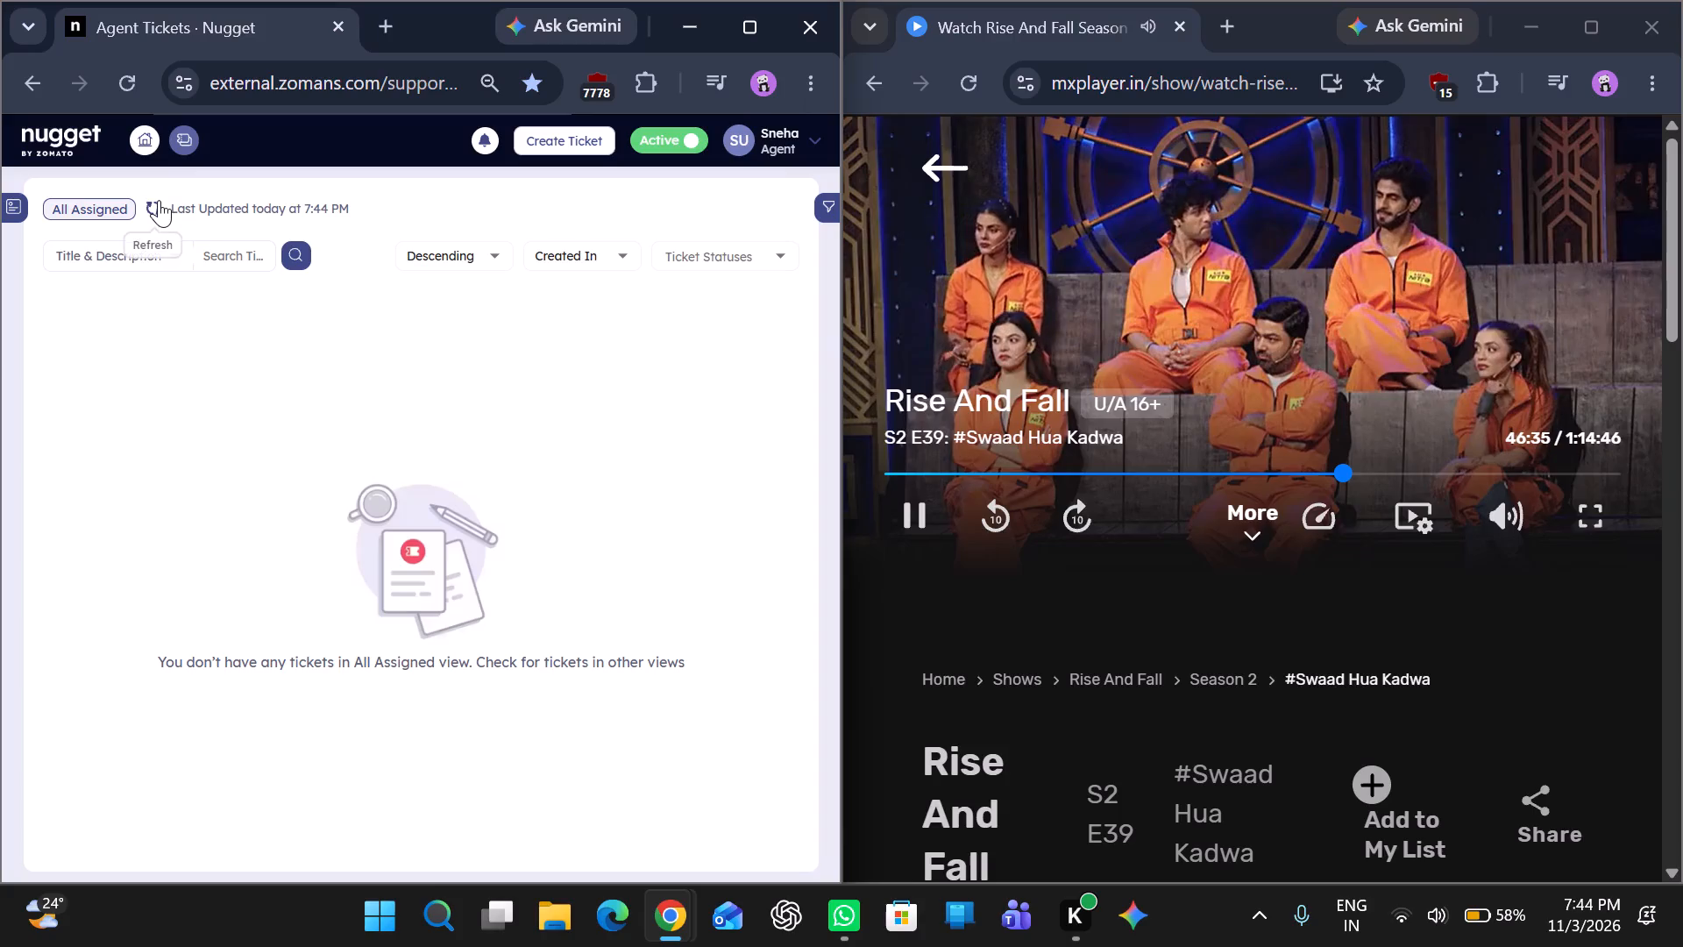
pyautogui.doubleClick(153, 206)
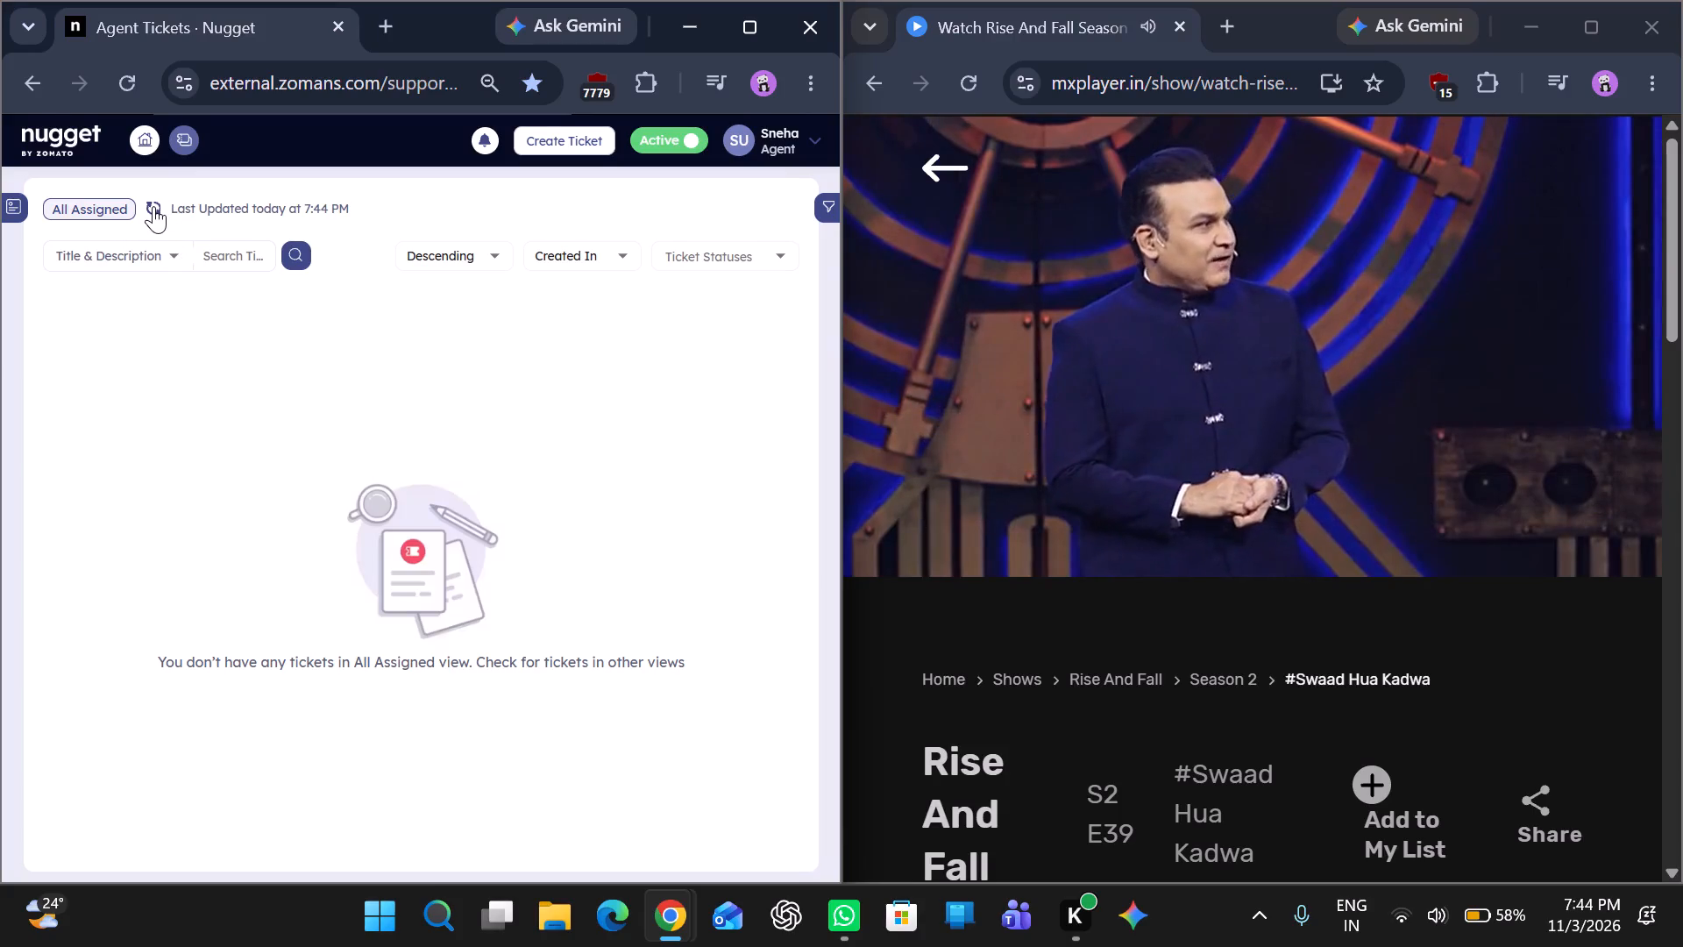
pyautogui.doubleClick(153, 206)
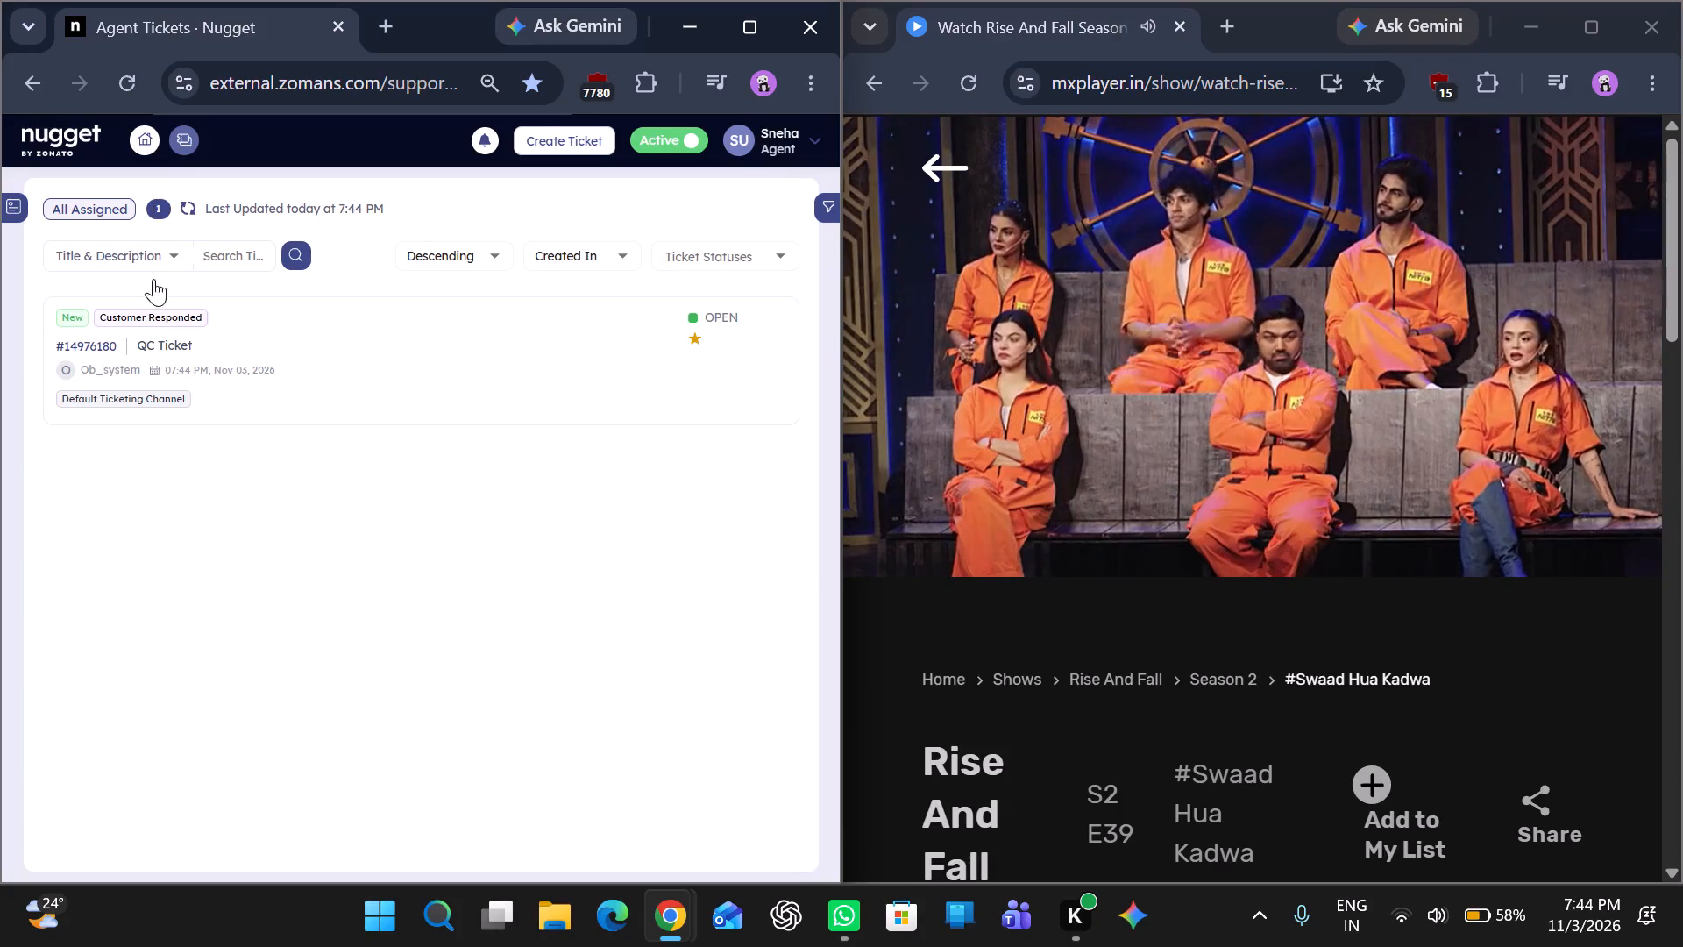
pyautogui.click(157, 335)
pyautogui.tripleClick(161, 551)
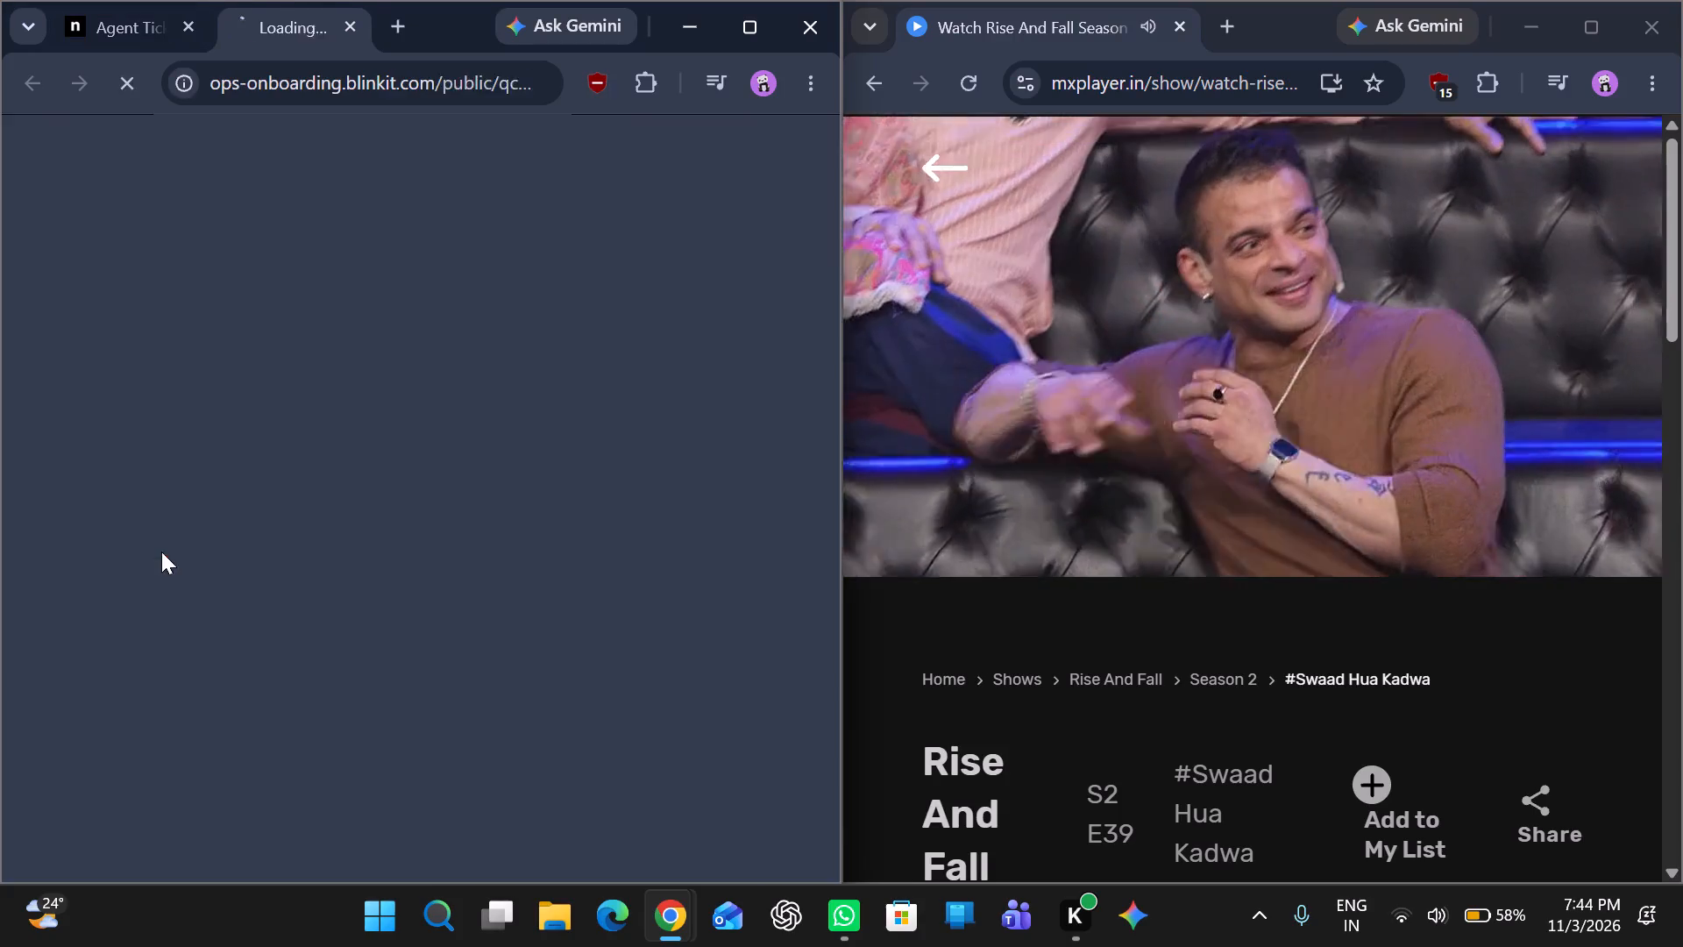
pyautogui.tripleClick(161, 552)
pyautogui.doubleClick(161, 552)
pyautogui.scroll(-4, 456, 559)
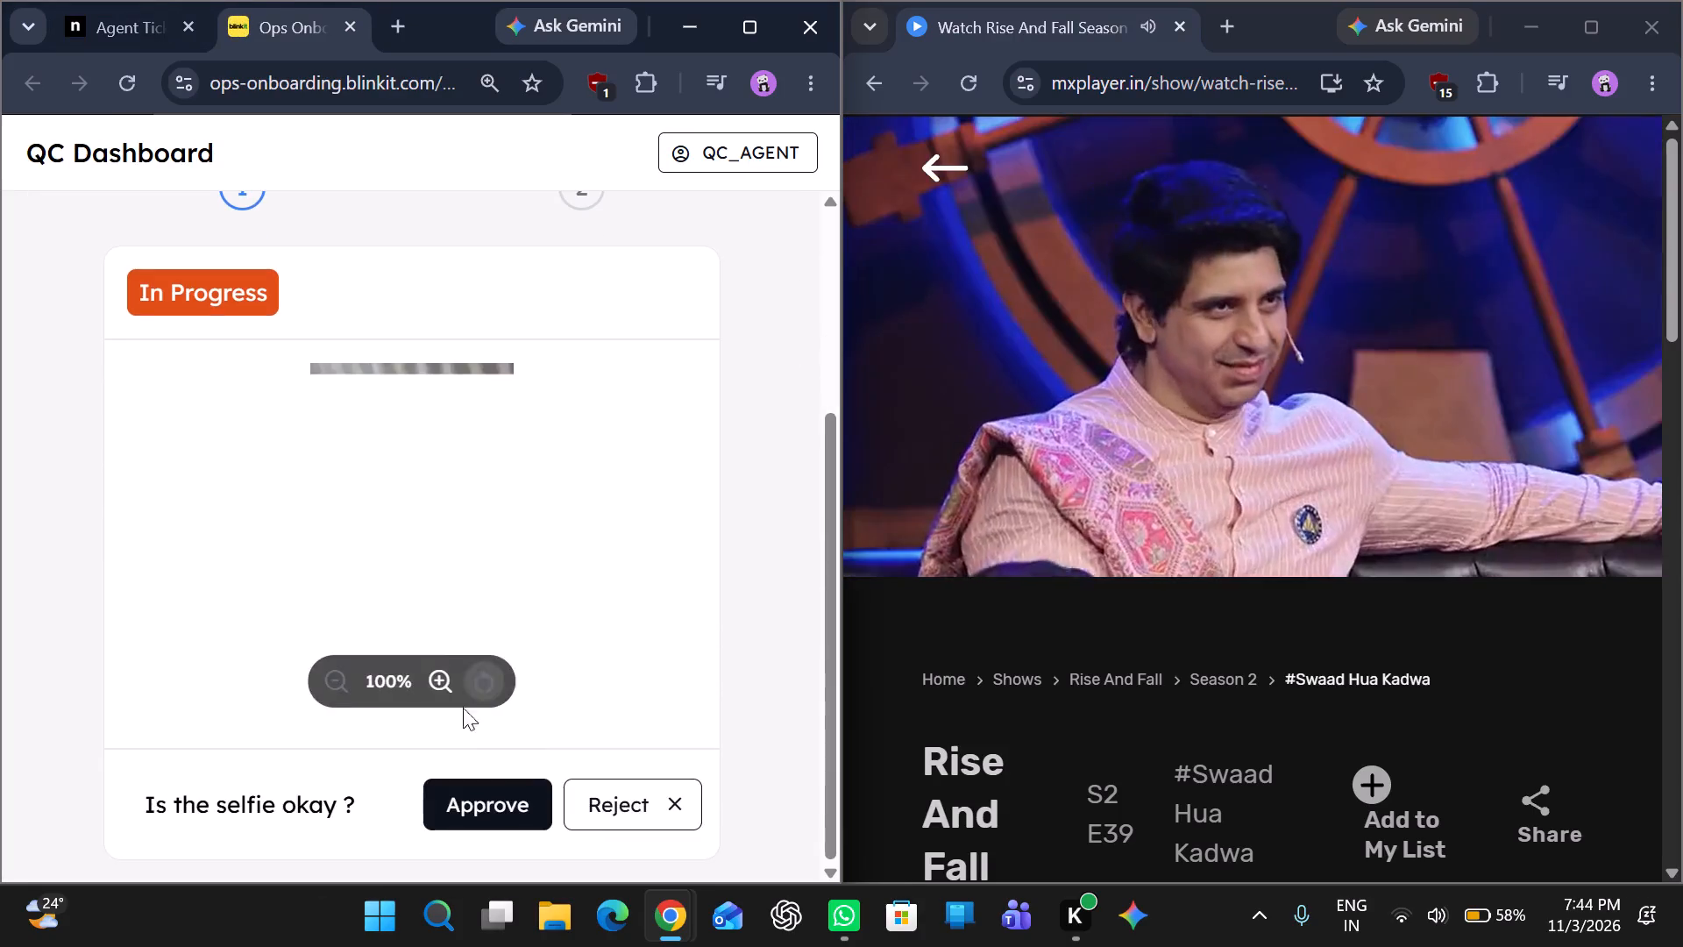
pyautogui.doubleClick(596, 795)
pyautogui.scroll(-4, 582, 687)
pyautogui.doubleClick(598, 679)
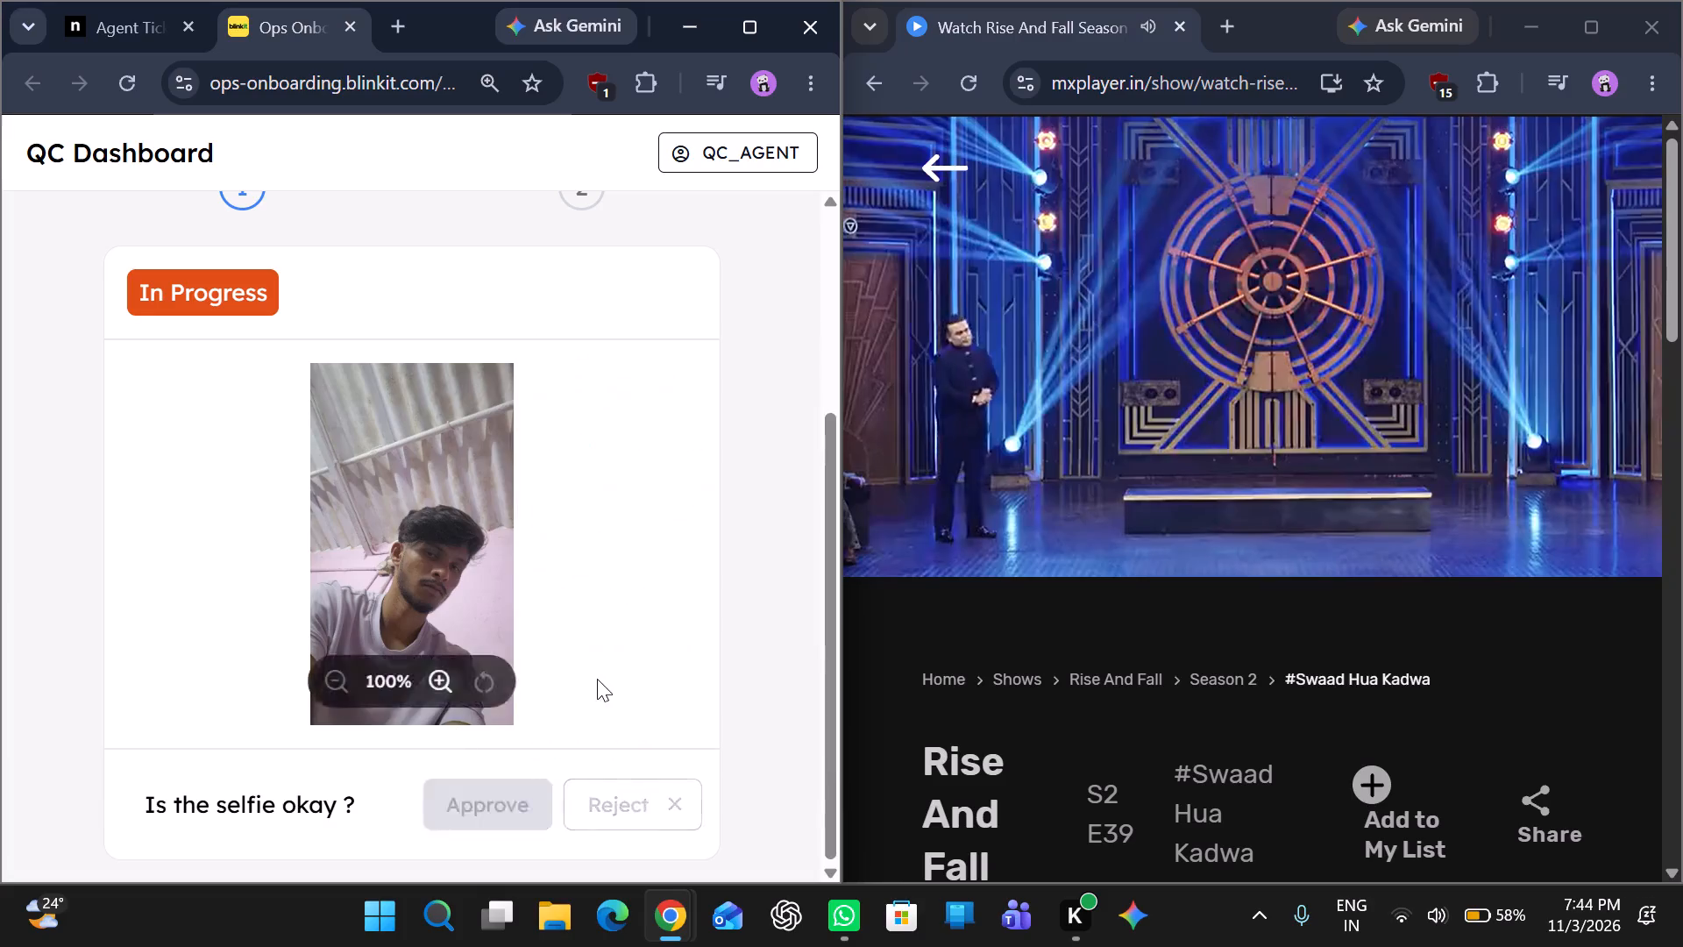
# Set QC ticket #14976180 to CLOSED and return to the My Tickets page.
pyautogui.click(130, 38)
pyautogui.doubleClick(427, 316)
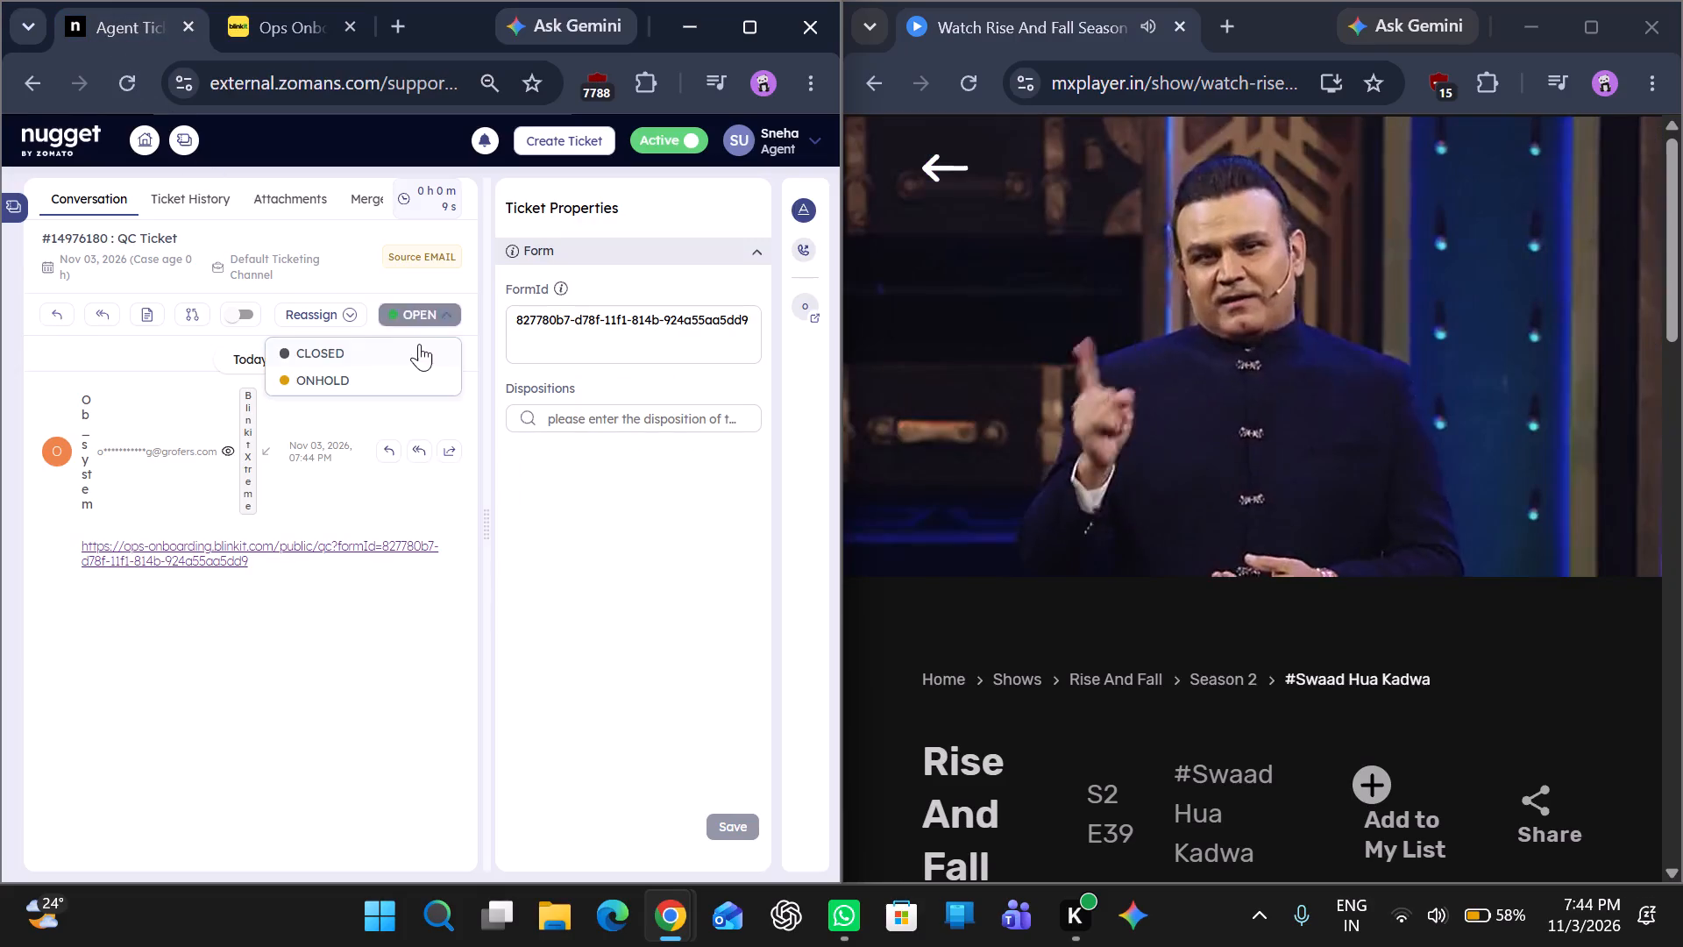
pyautogui.click(417, 351)
pyautogui.doubleClick(607, 539)
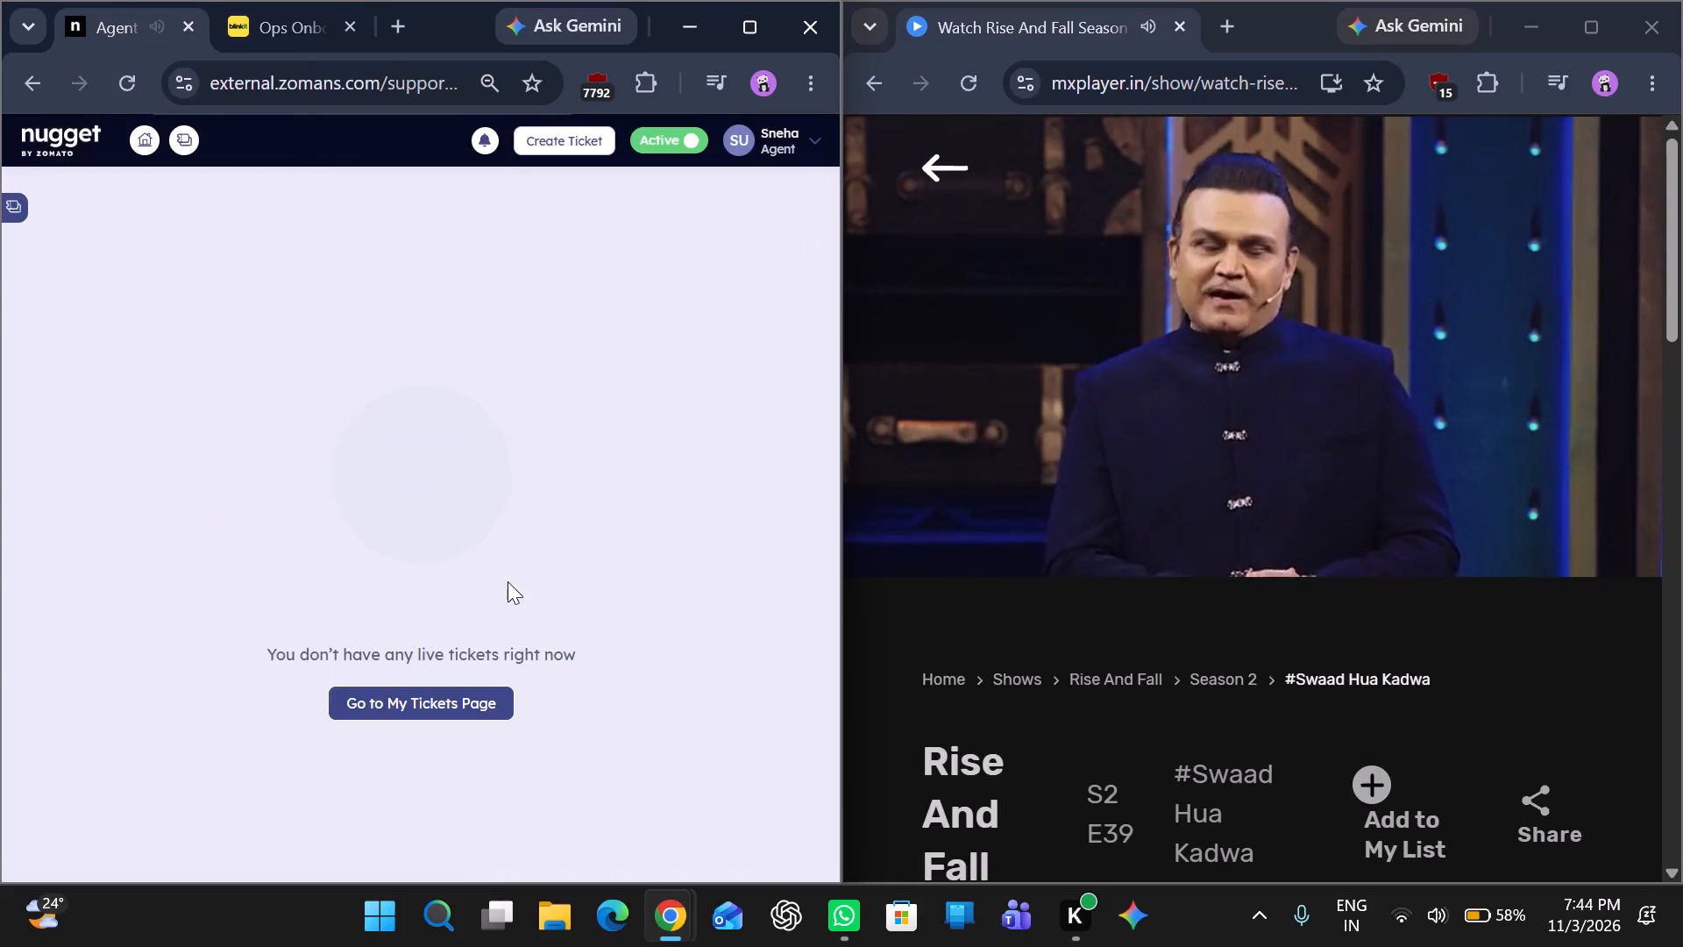
pyautogui.doubleClick(463, 692)
pyautogui.doubleClick(379, 353)
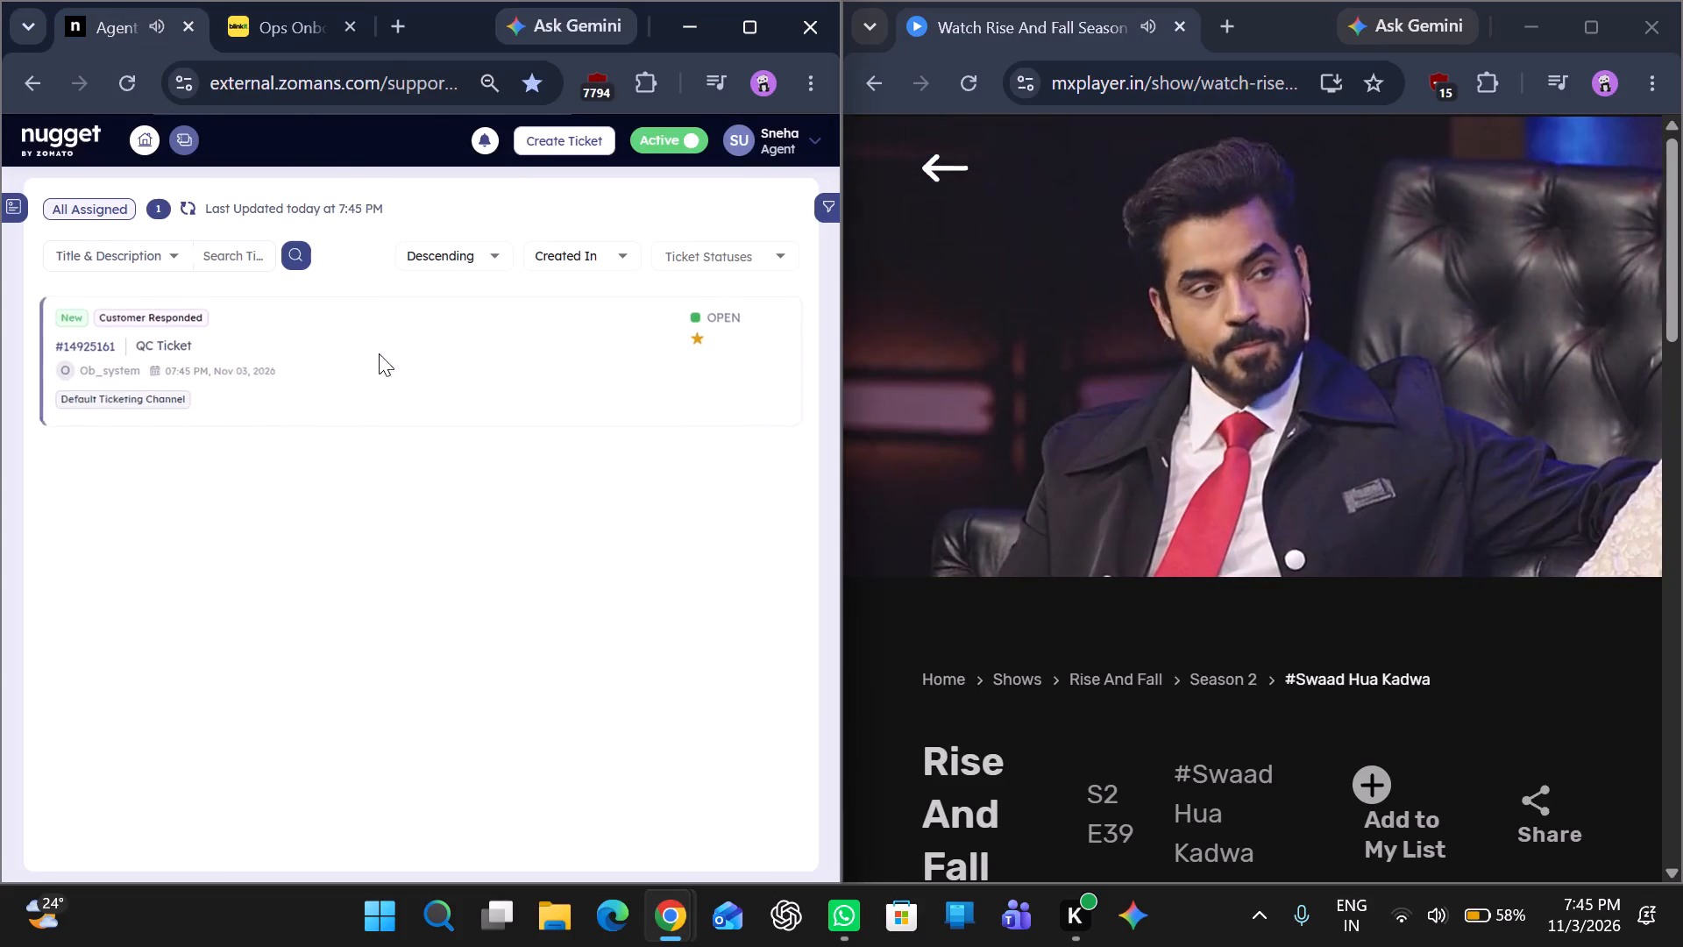
pyautogui.click(353, 34)
pyautogui.tripleClick(219, 552)
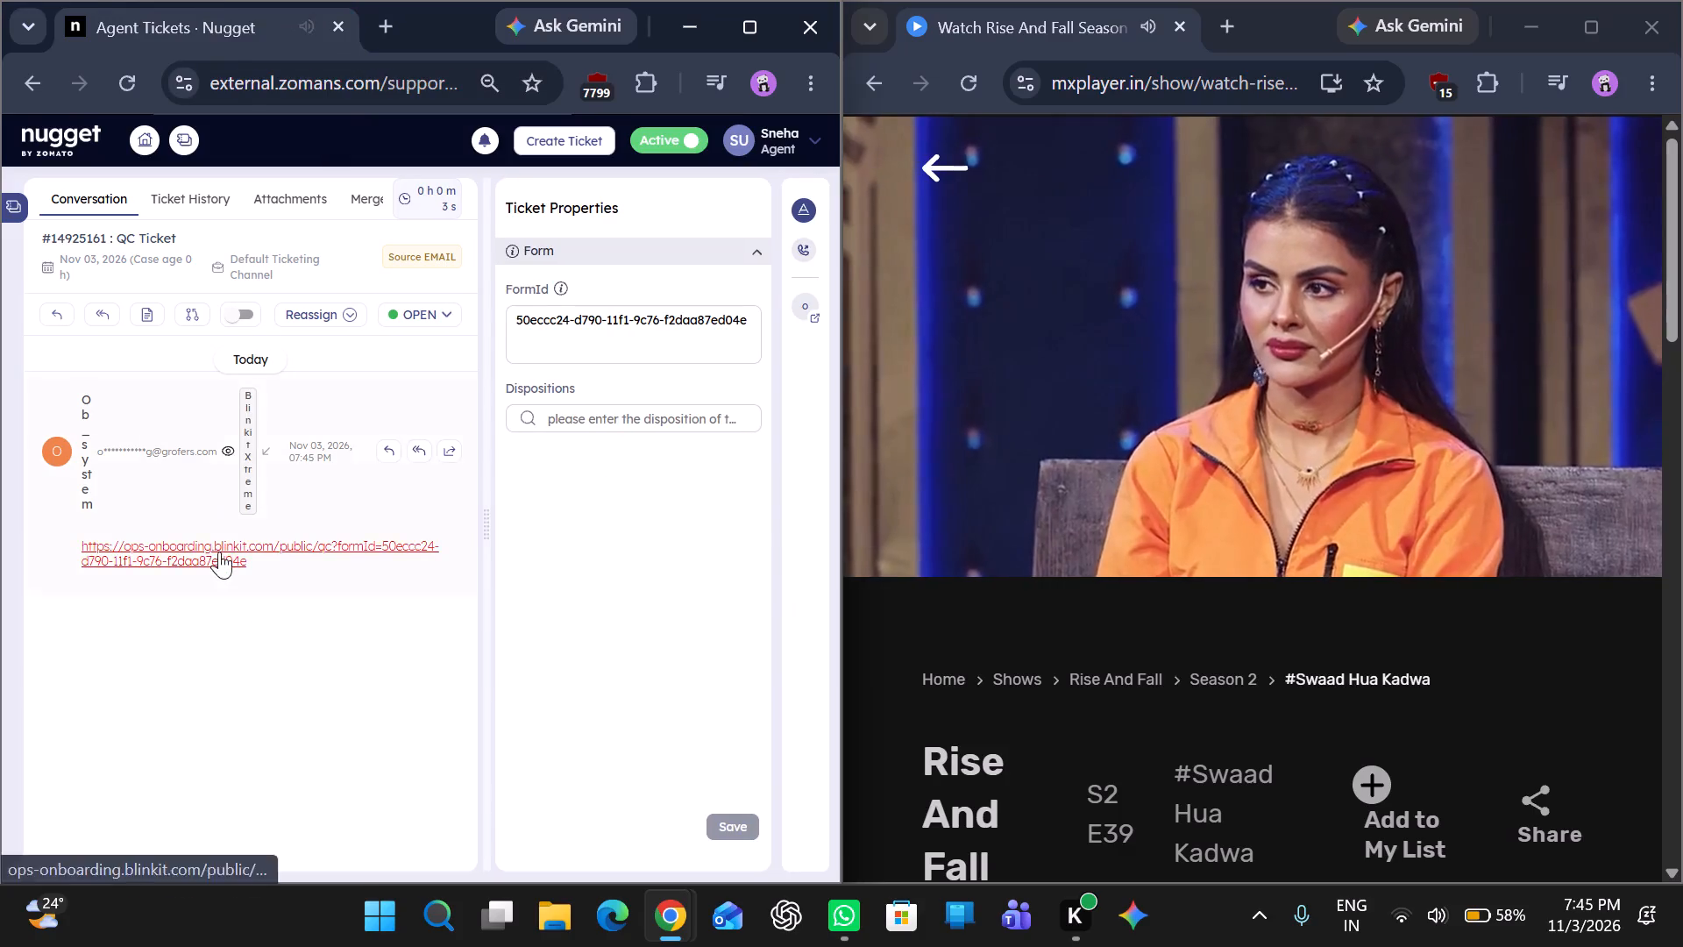
pyautogui.scroll(-4, 571, 527)
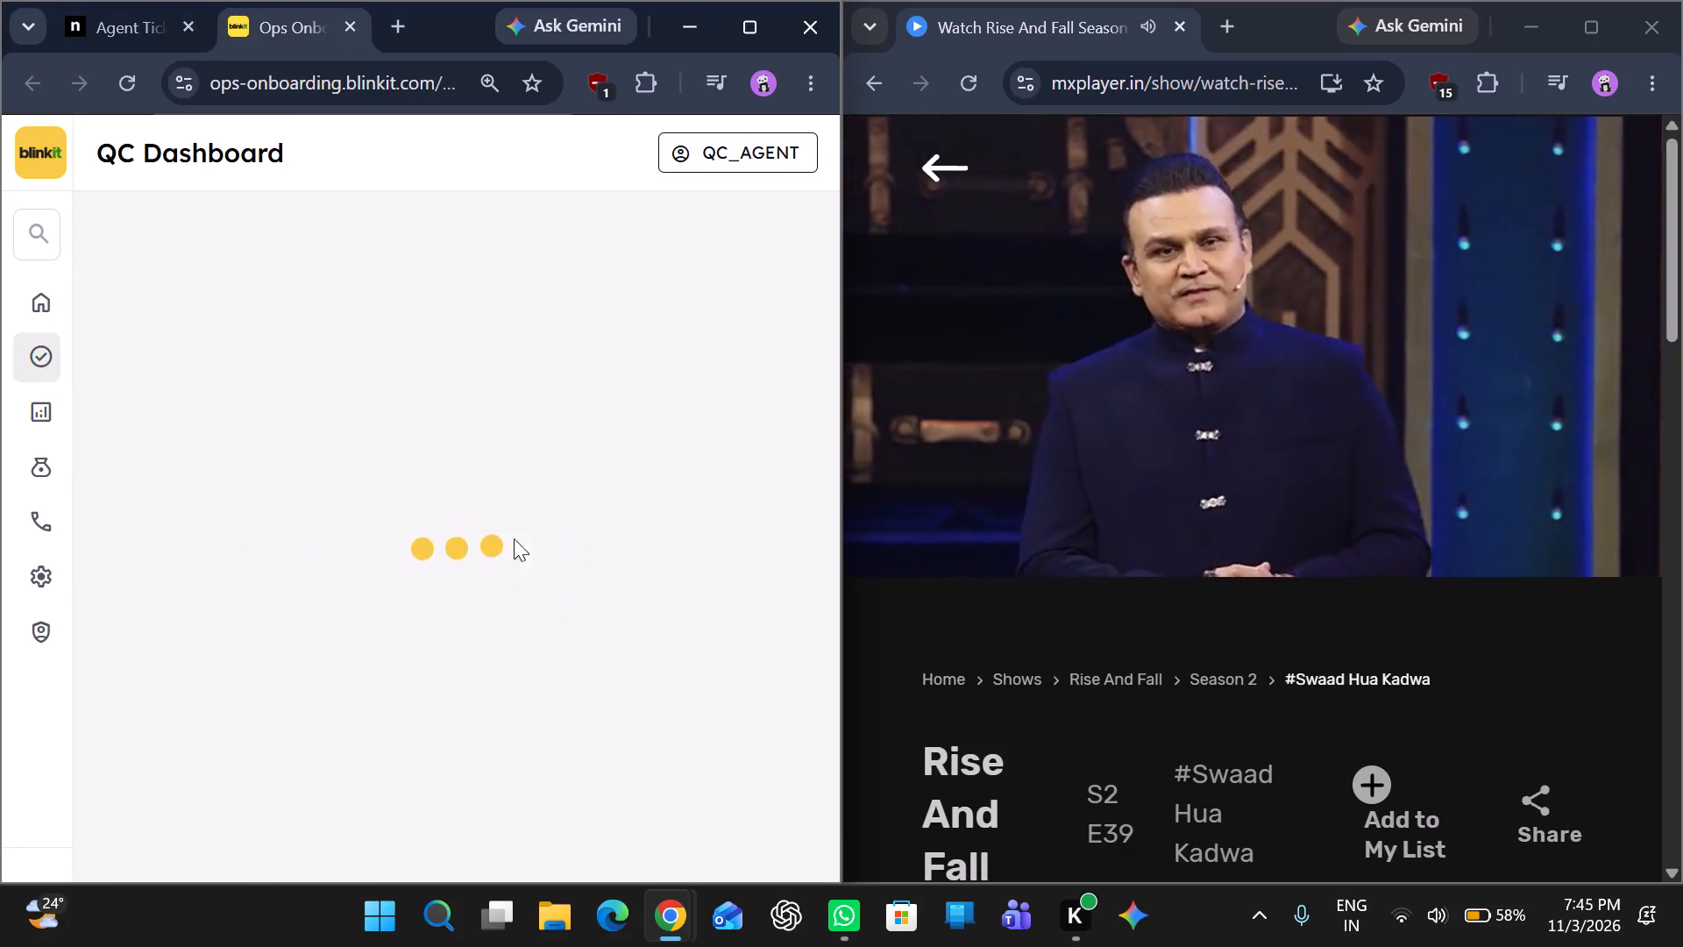
pyautogui.scroll(-6, 526, 427)
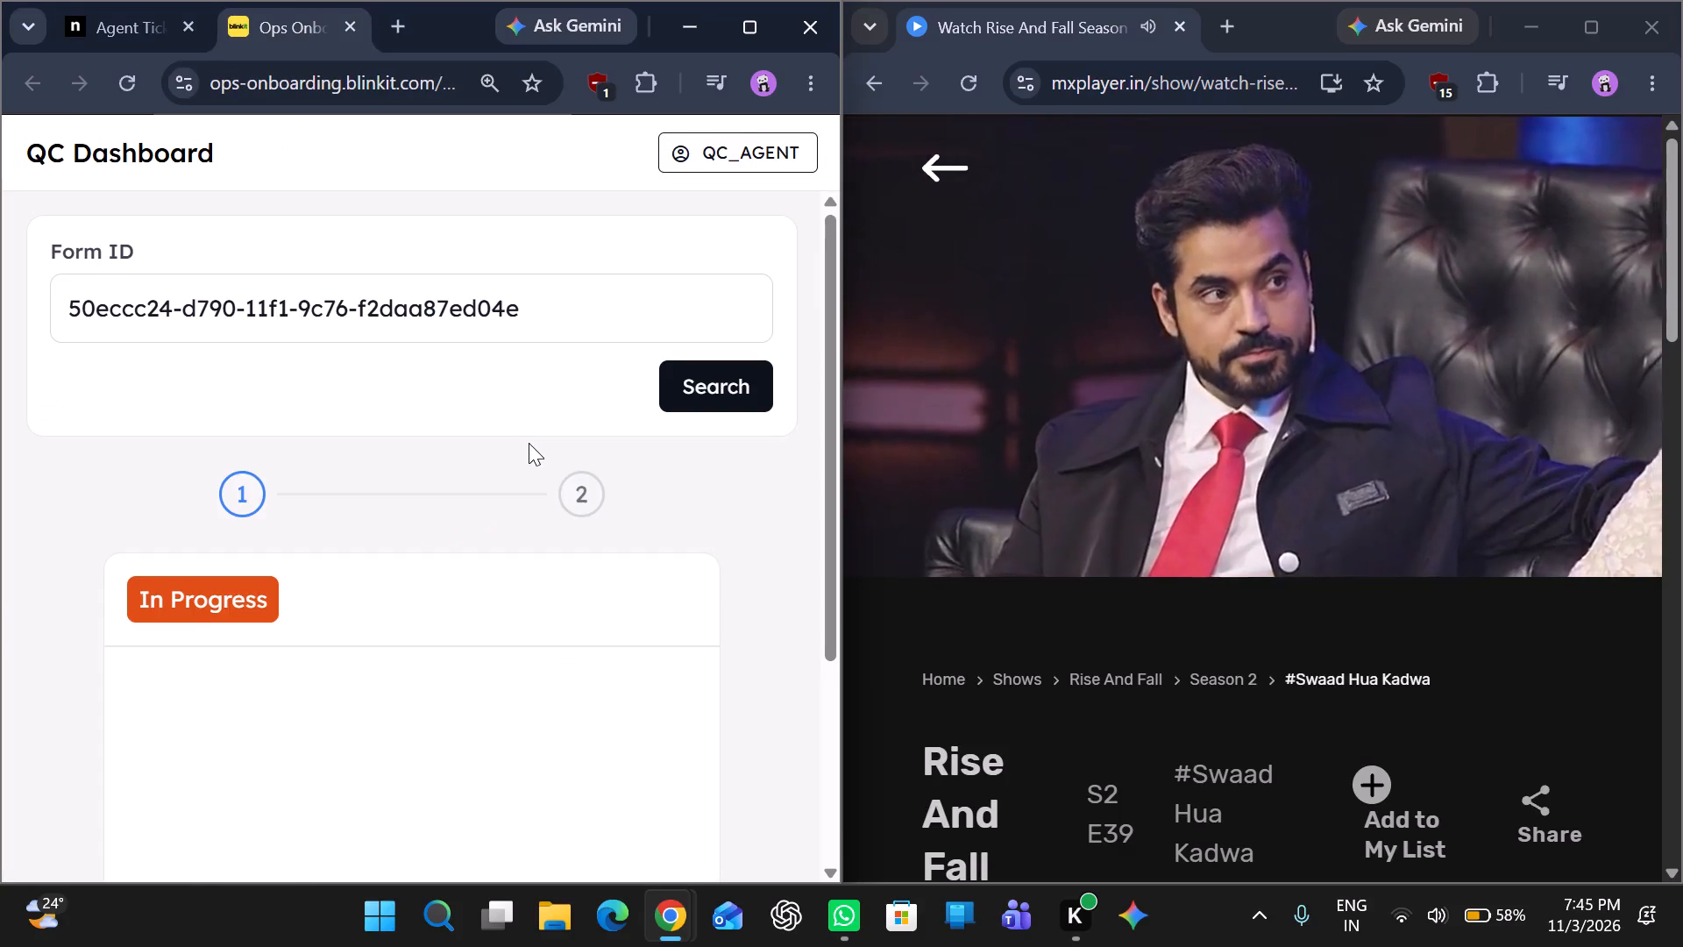
pyautogui.scroll(-4, 529, 443)
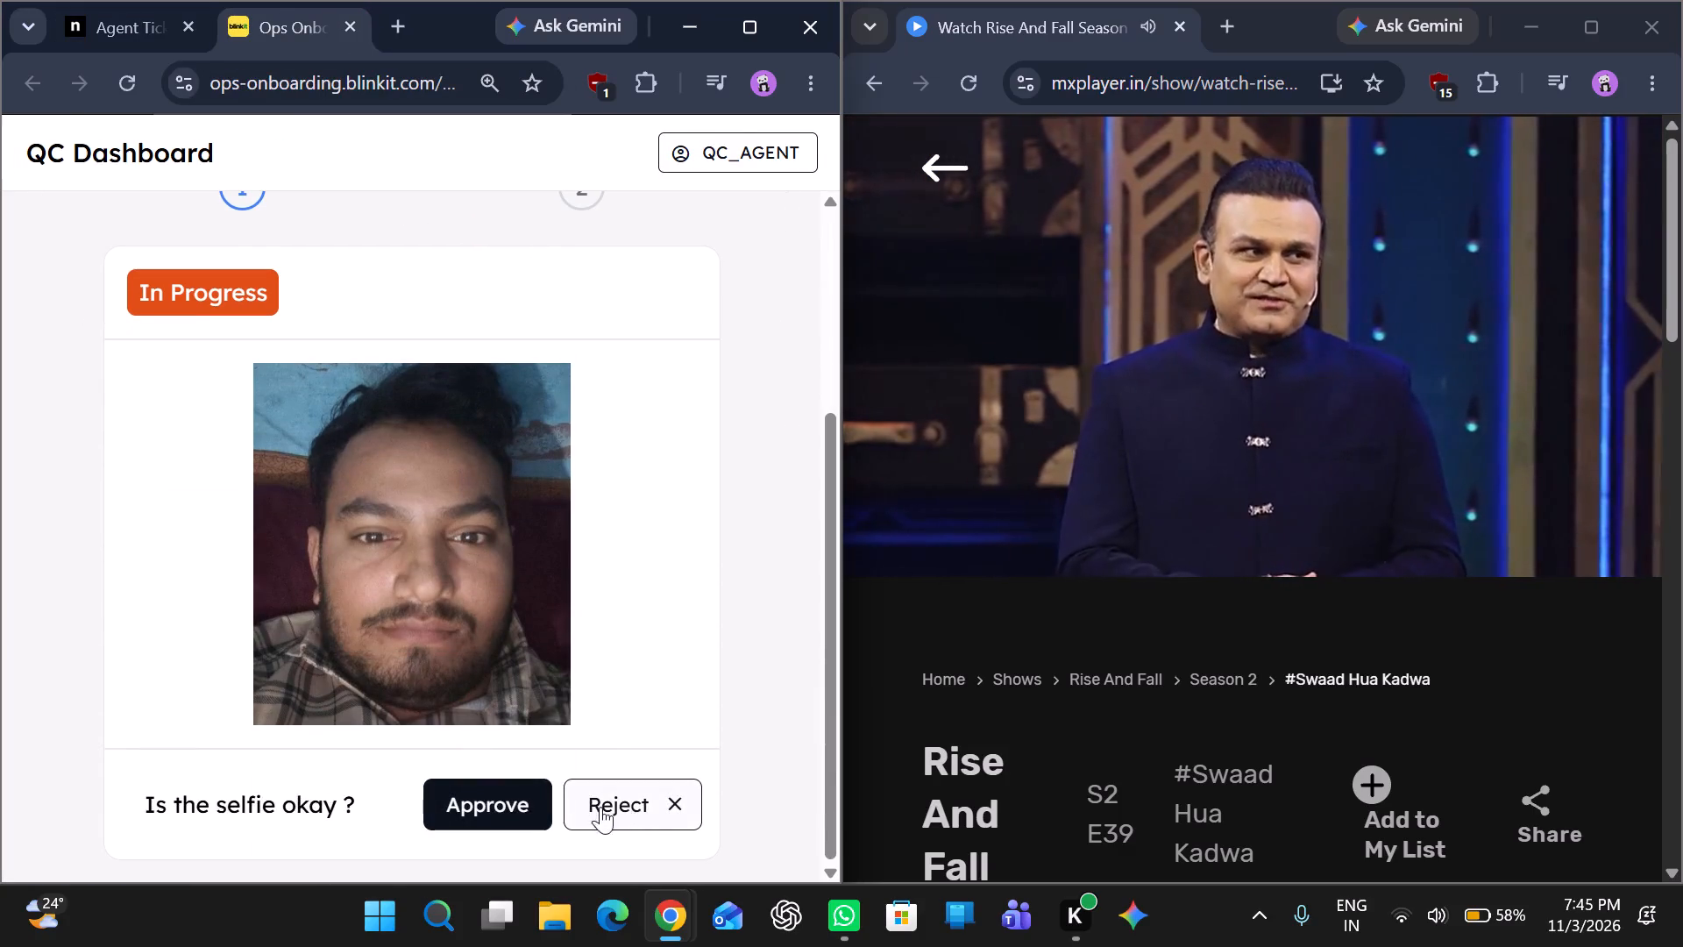
pyautogui.doubleClick(644, 798)
pyautogui.scroll(-3, 617, 657)
pyautogui.click(624, 690)
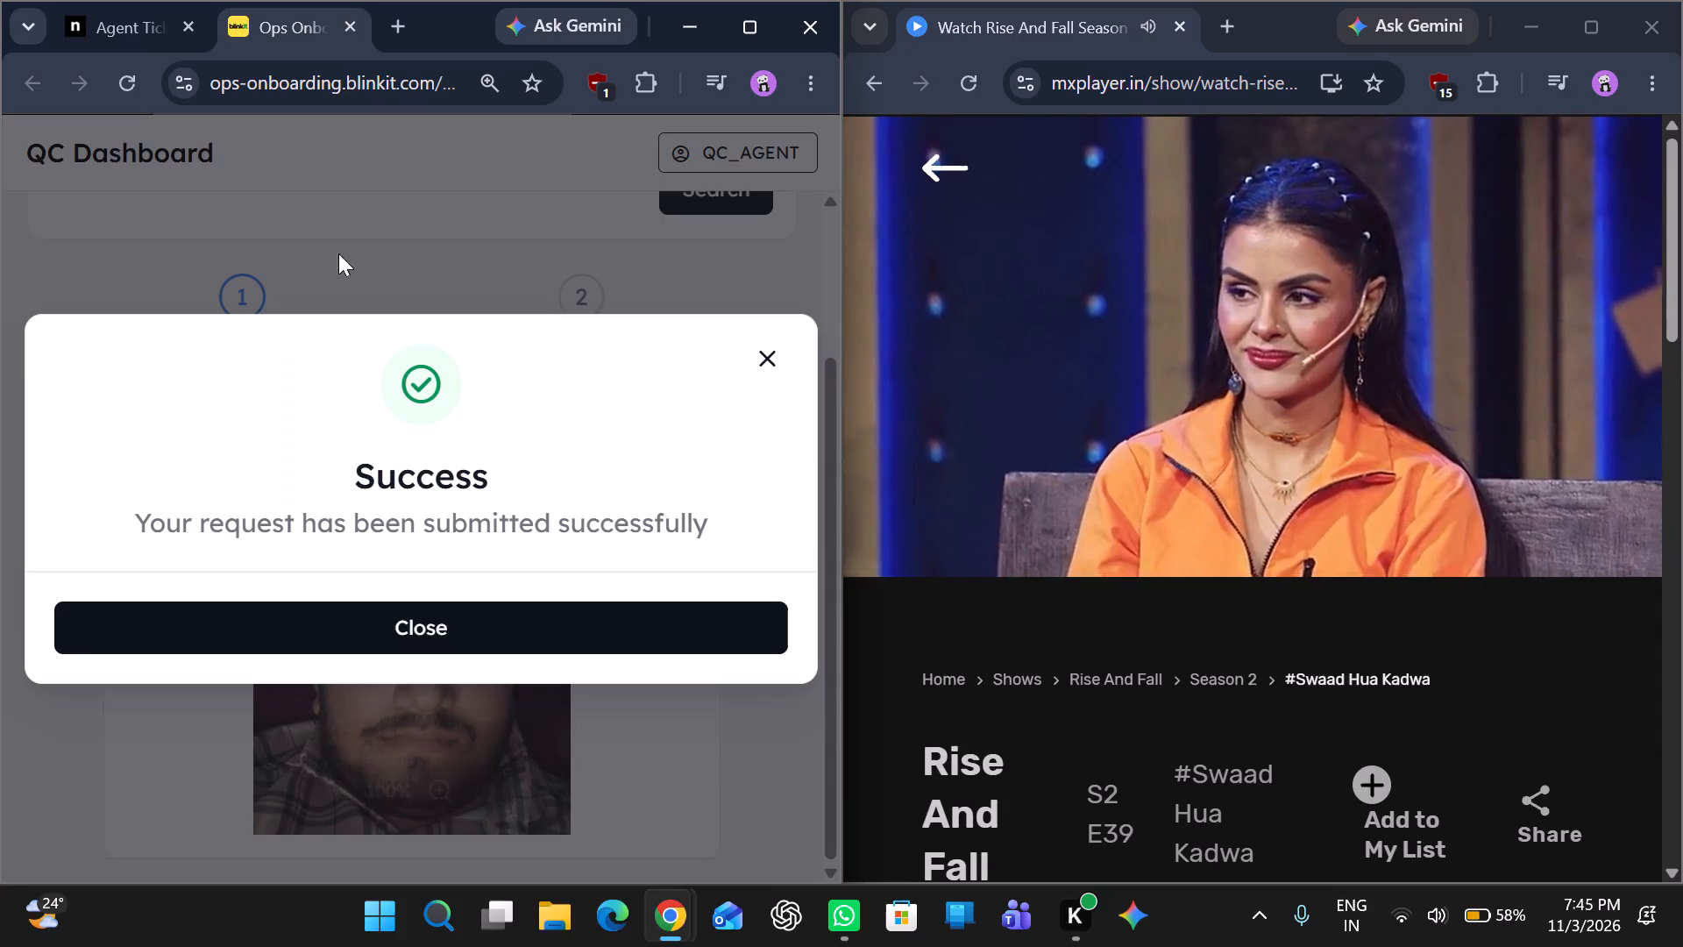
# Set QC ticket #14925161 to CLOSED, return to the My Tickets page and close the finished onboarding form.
pyautogui.click(153, 18)
pyautogui.click(450, 305)
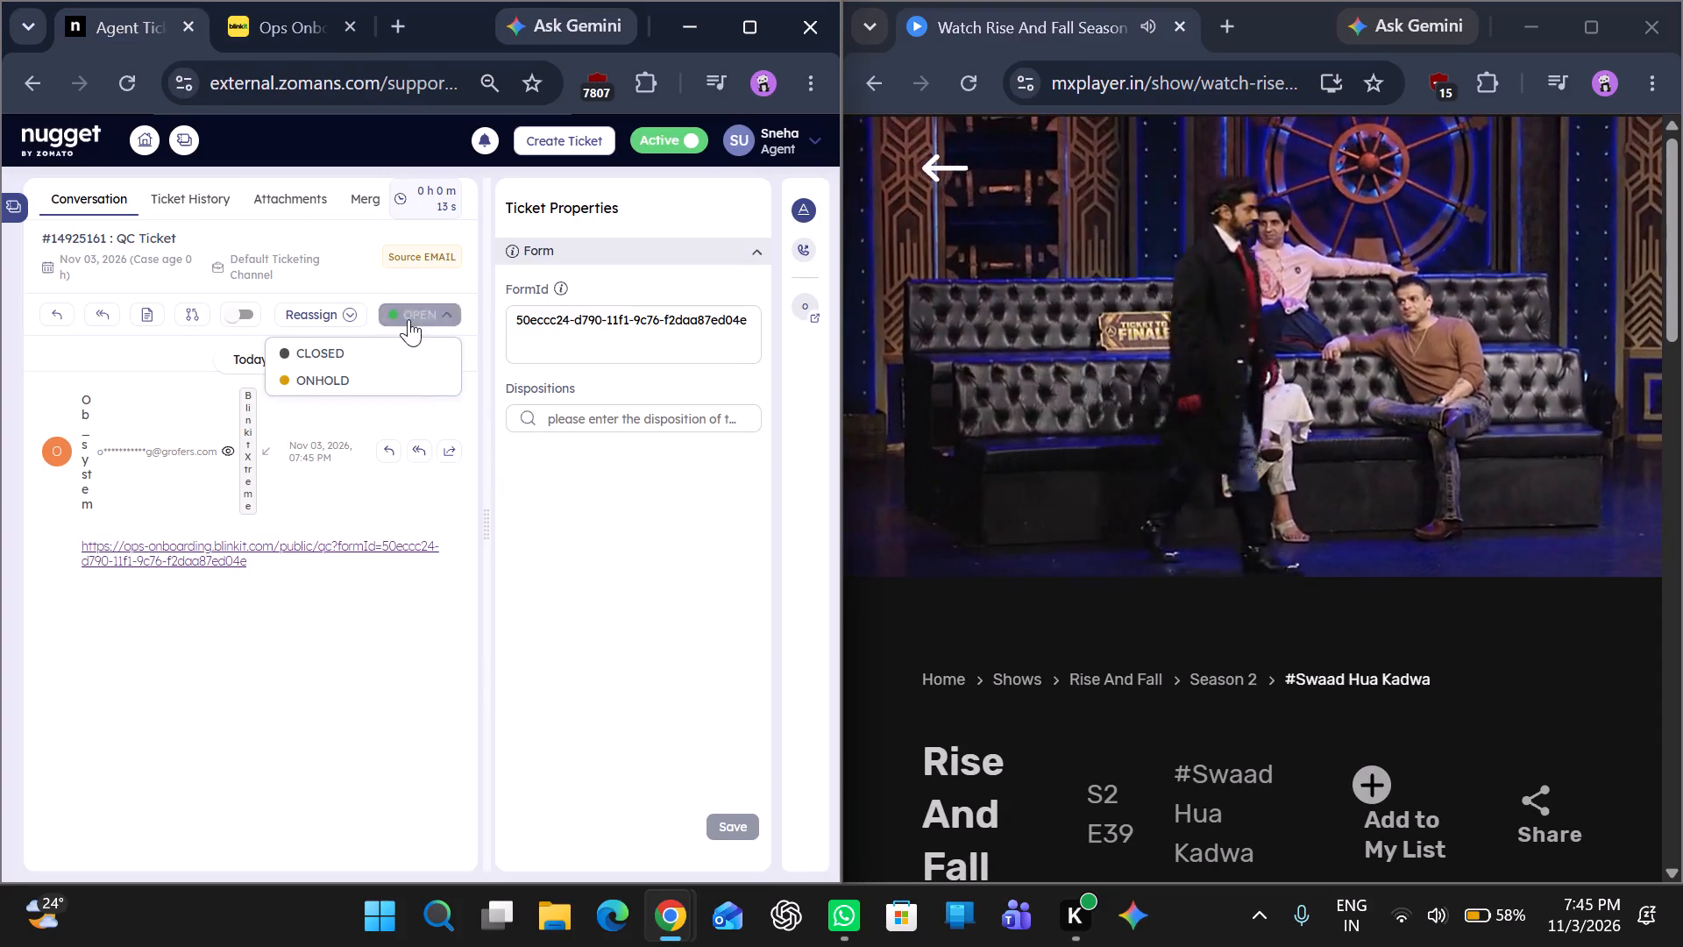
pyautogui.click(401, 342)
pyautogui.doubleClick(575, 549)
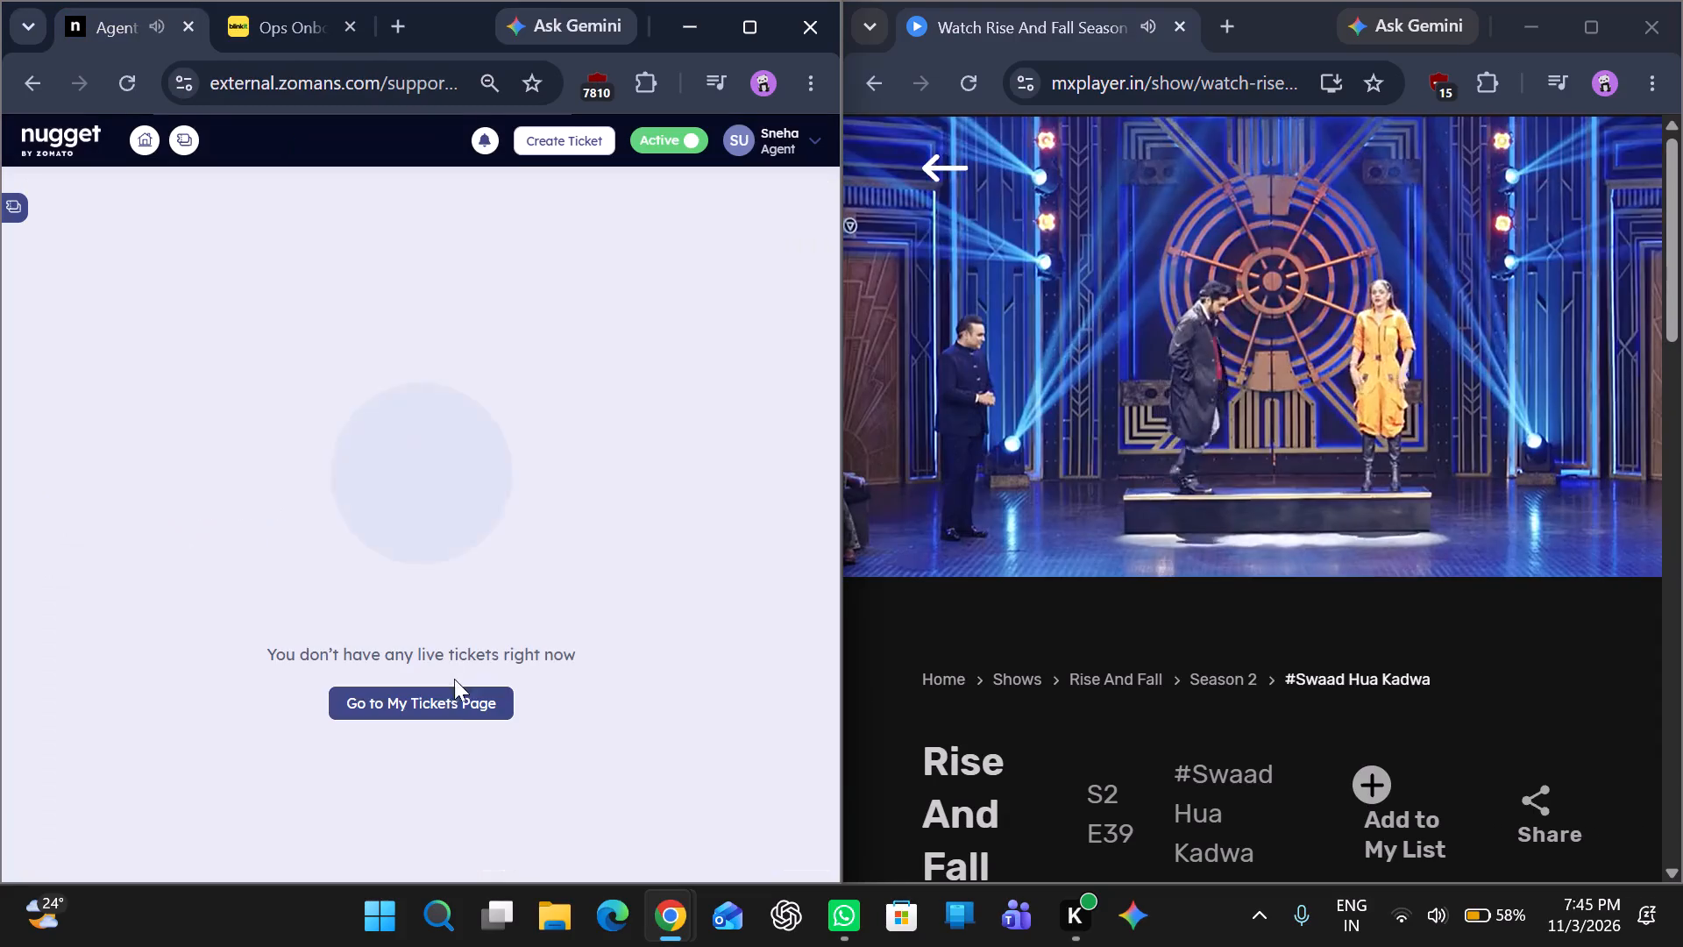
pyautogui.doubleClick(451, 700)
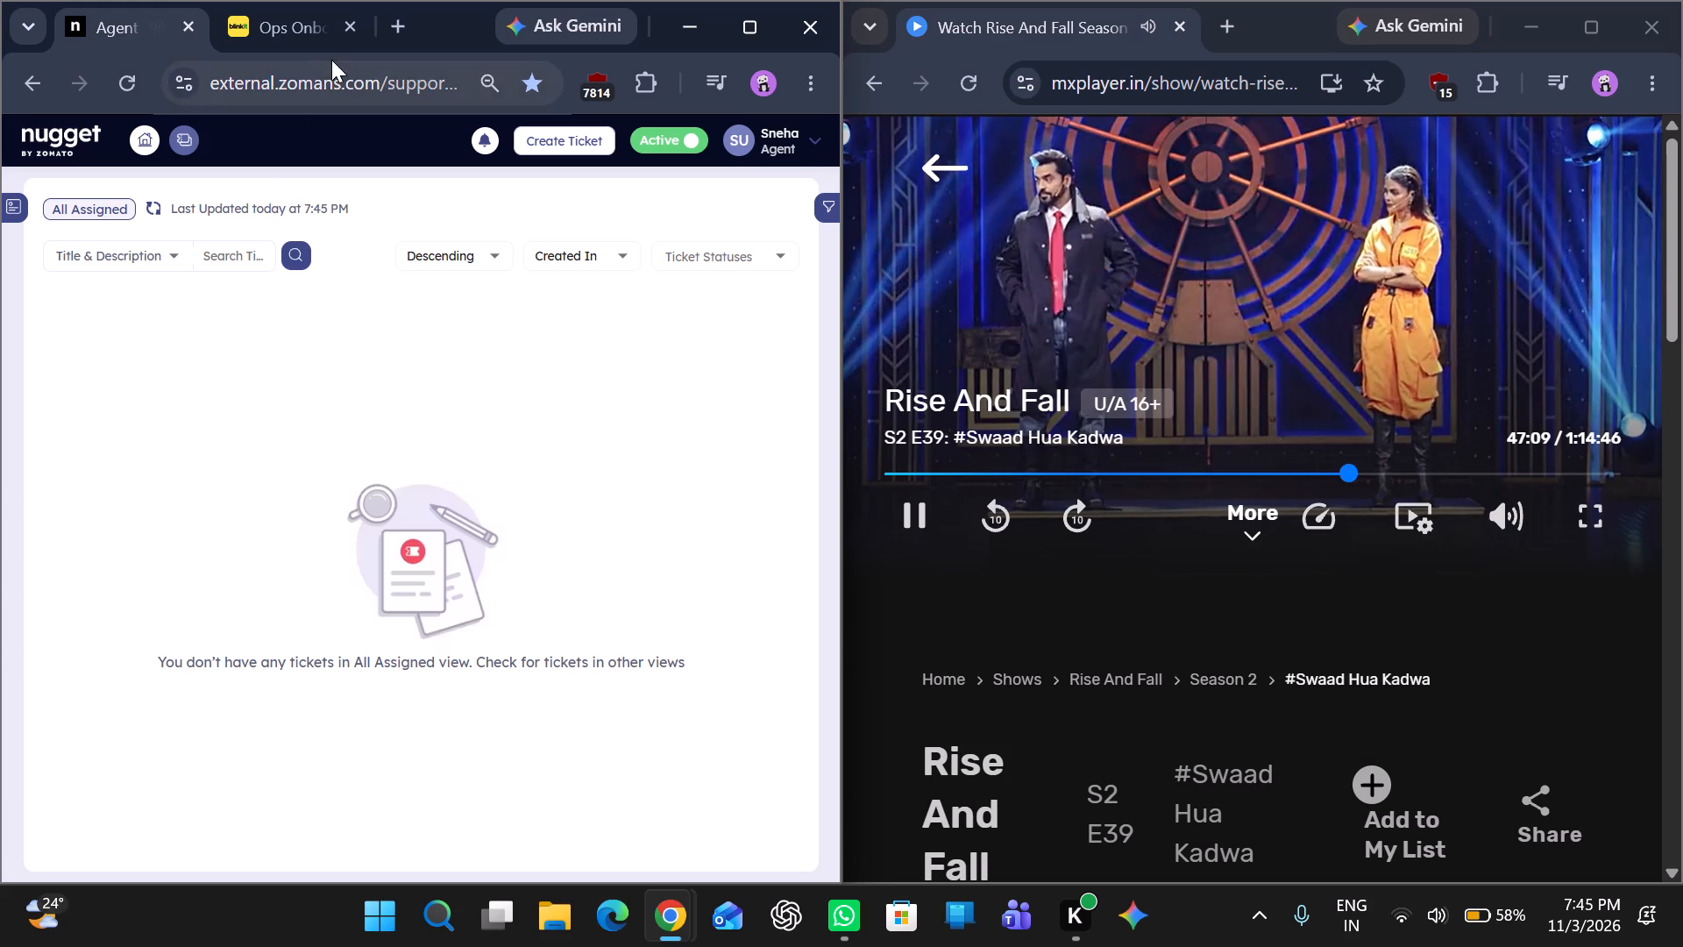
pyautogui.click(348, 28)
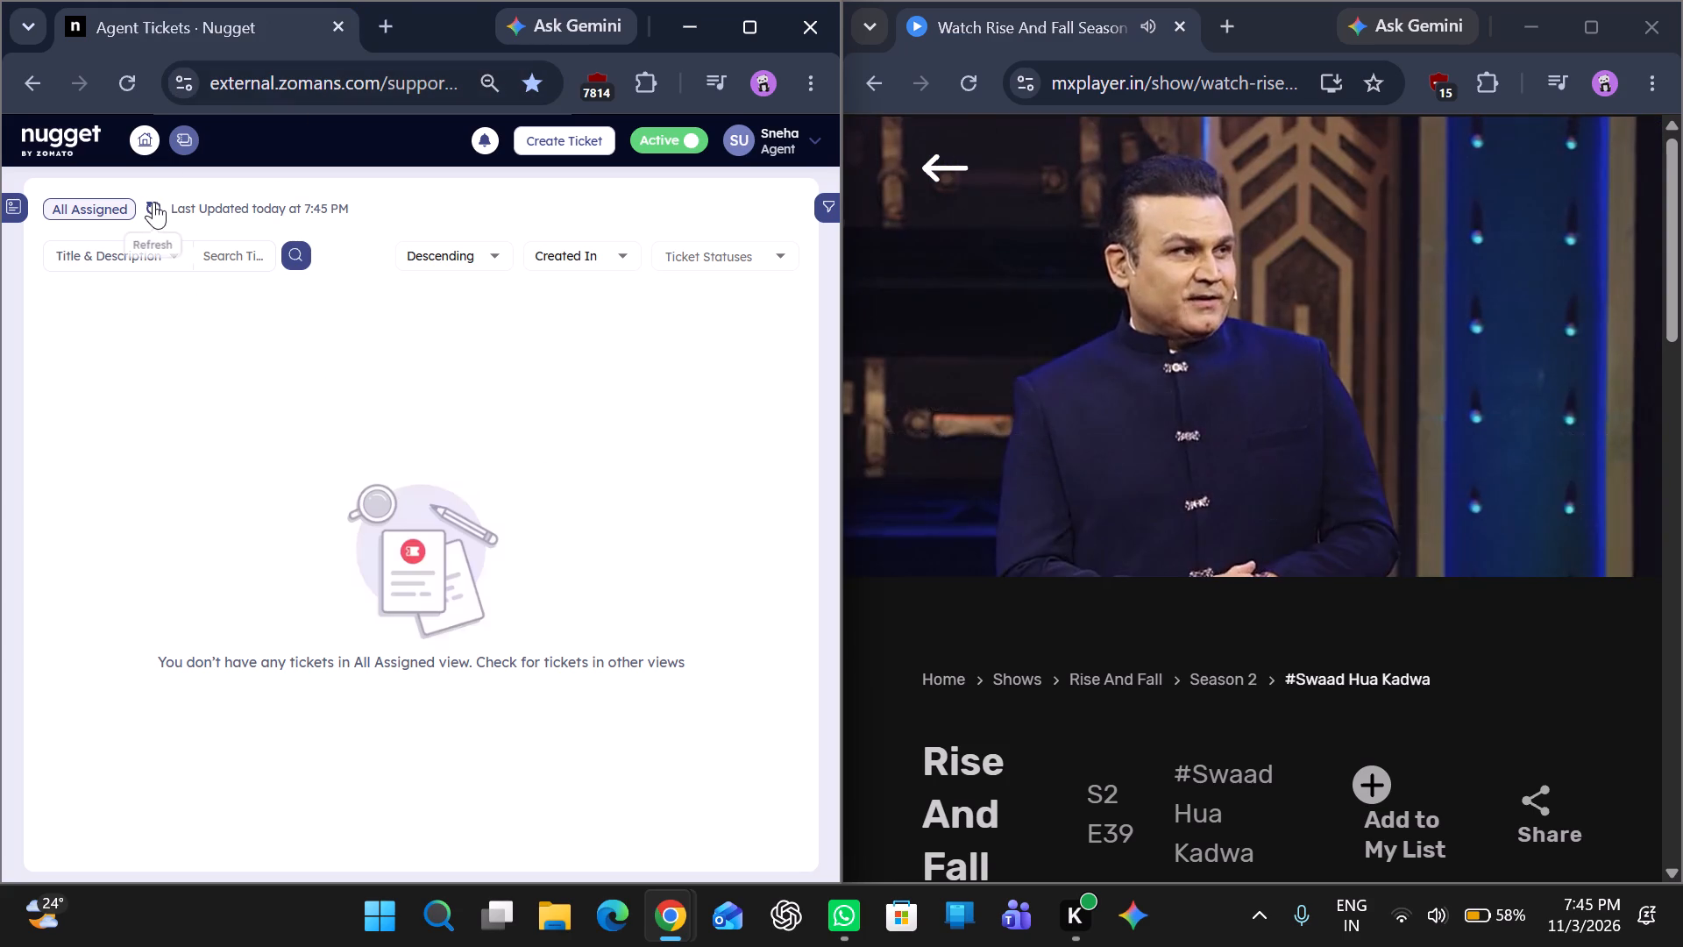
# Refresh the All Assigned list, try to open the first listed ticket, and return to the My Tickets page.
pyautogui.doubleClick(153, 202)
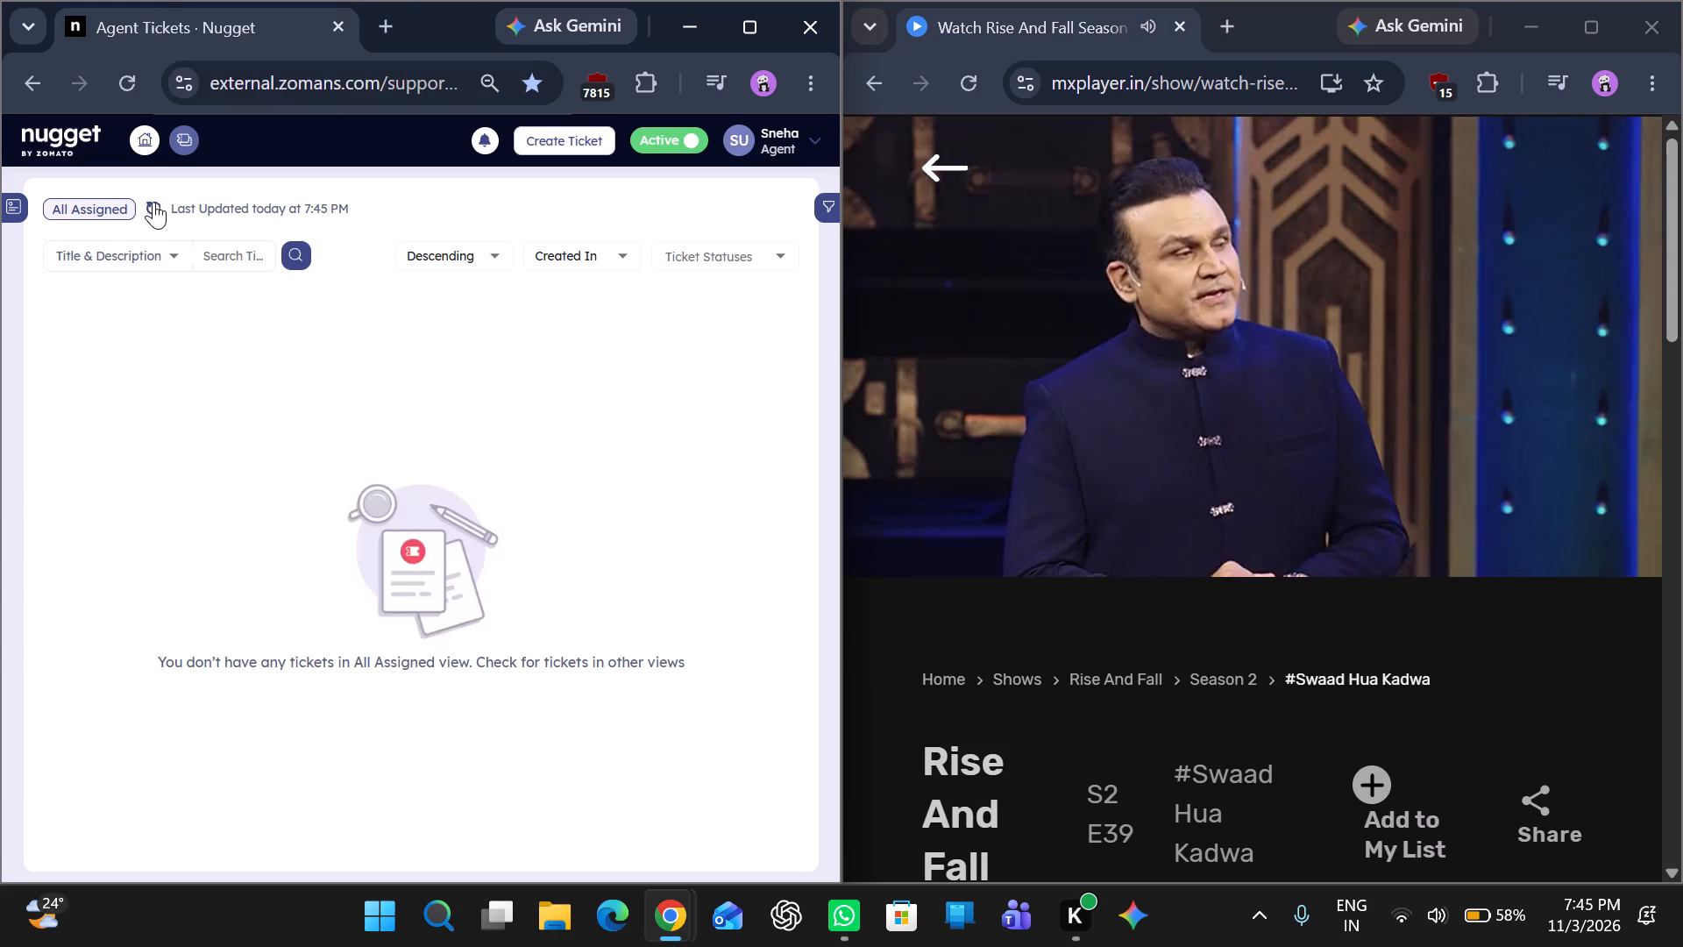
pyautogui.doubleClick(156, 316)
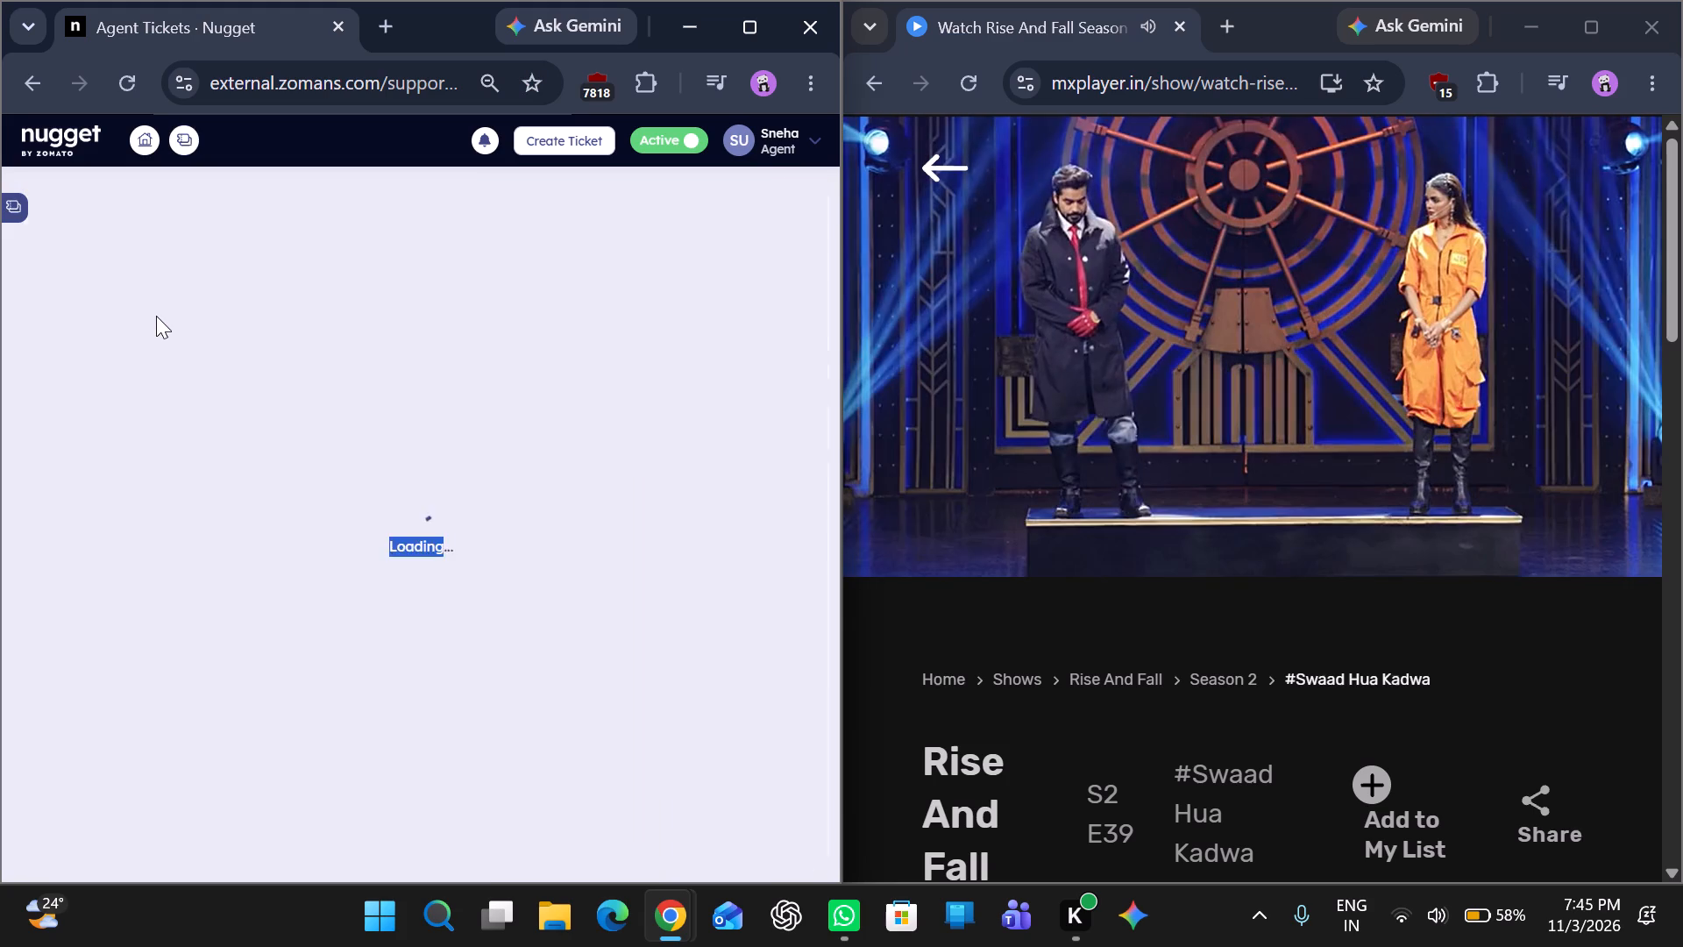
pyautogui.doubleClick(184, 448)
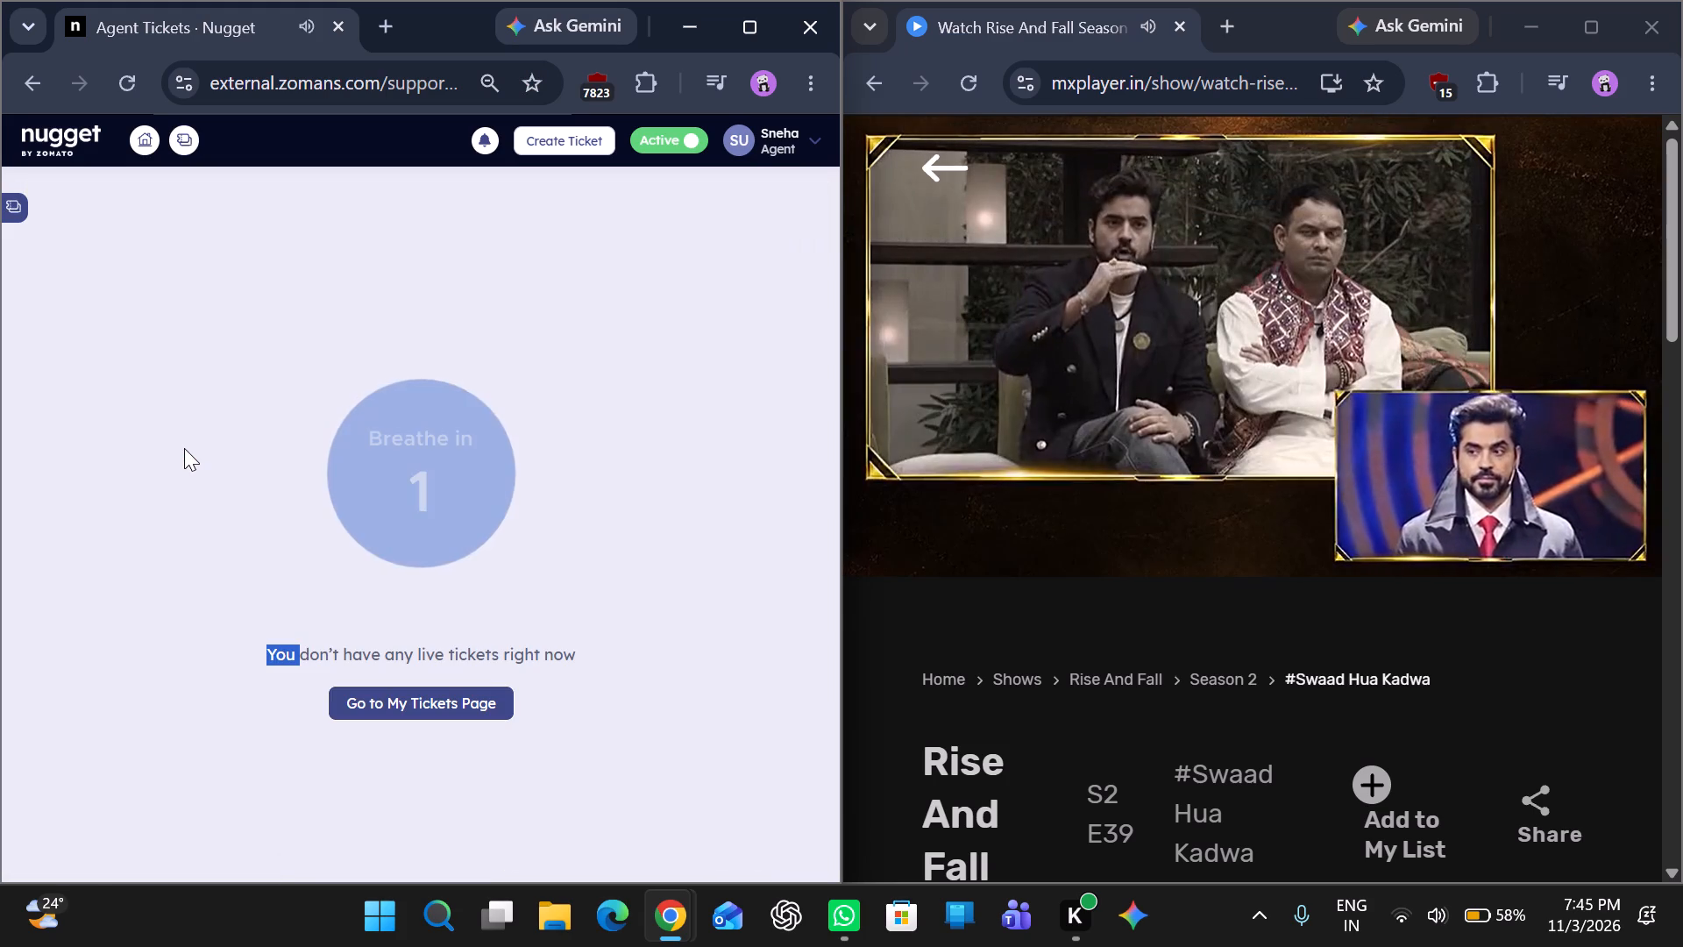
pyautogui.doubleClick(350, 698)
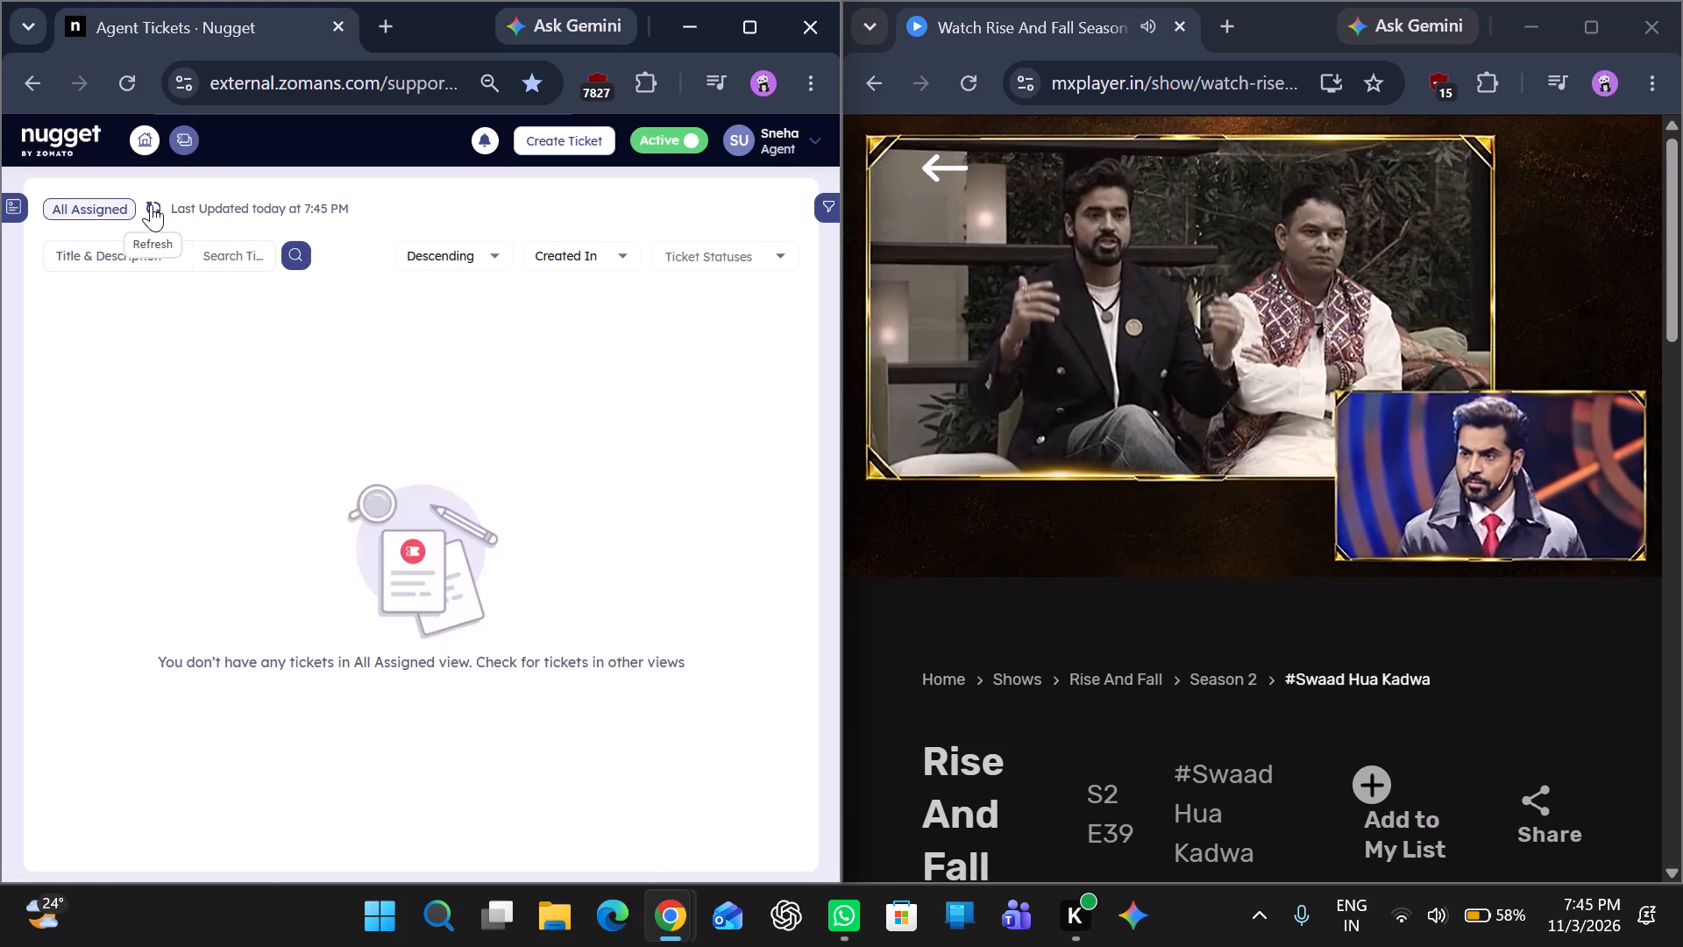
# Refresh the All Assigned list repeatedly to check for new QC tickets.
pyautogui.doubleClick(151, 204)
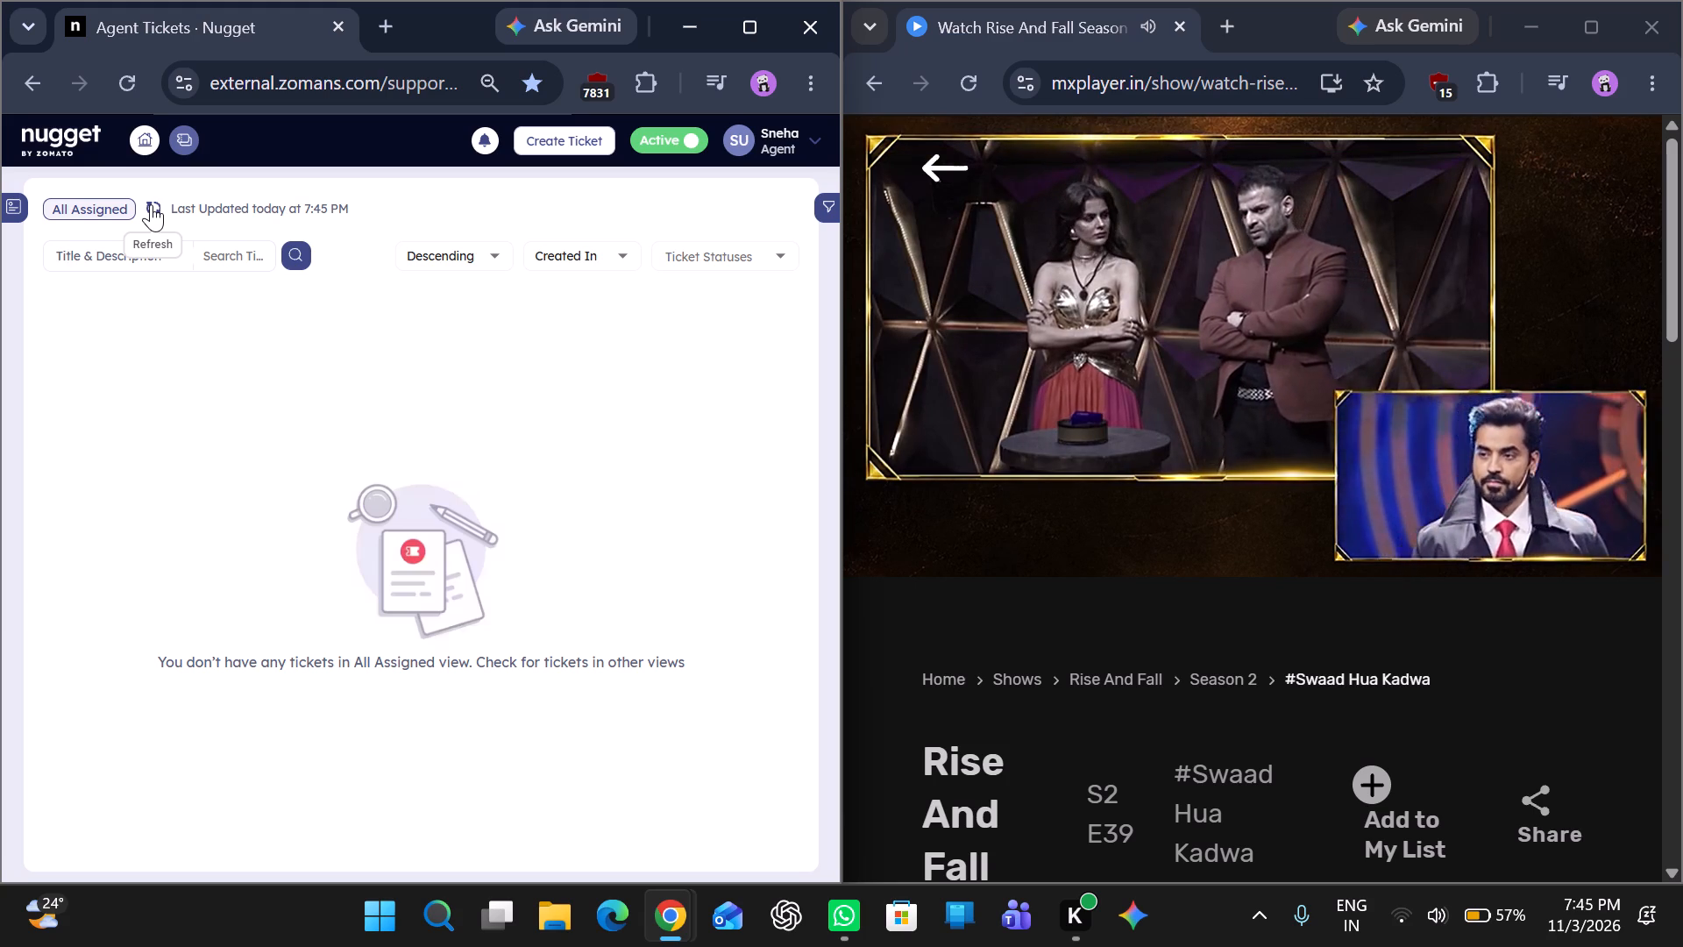
pyautogui.click(151, 204)
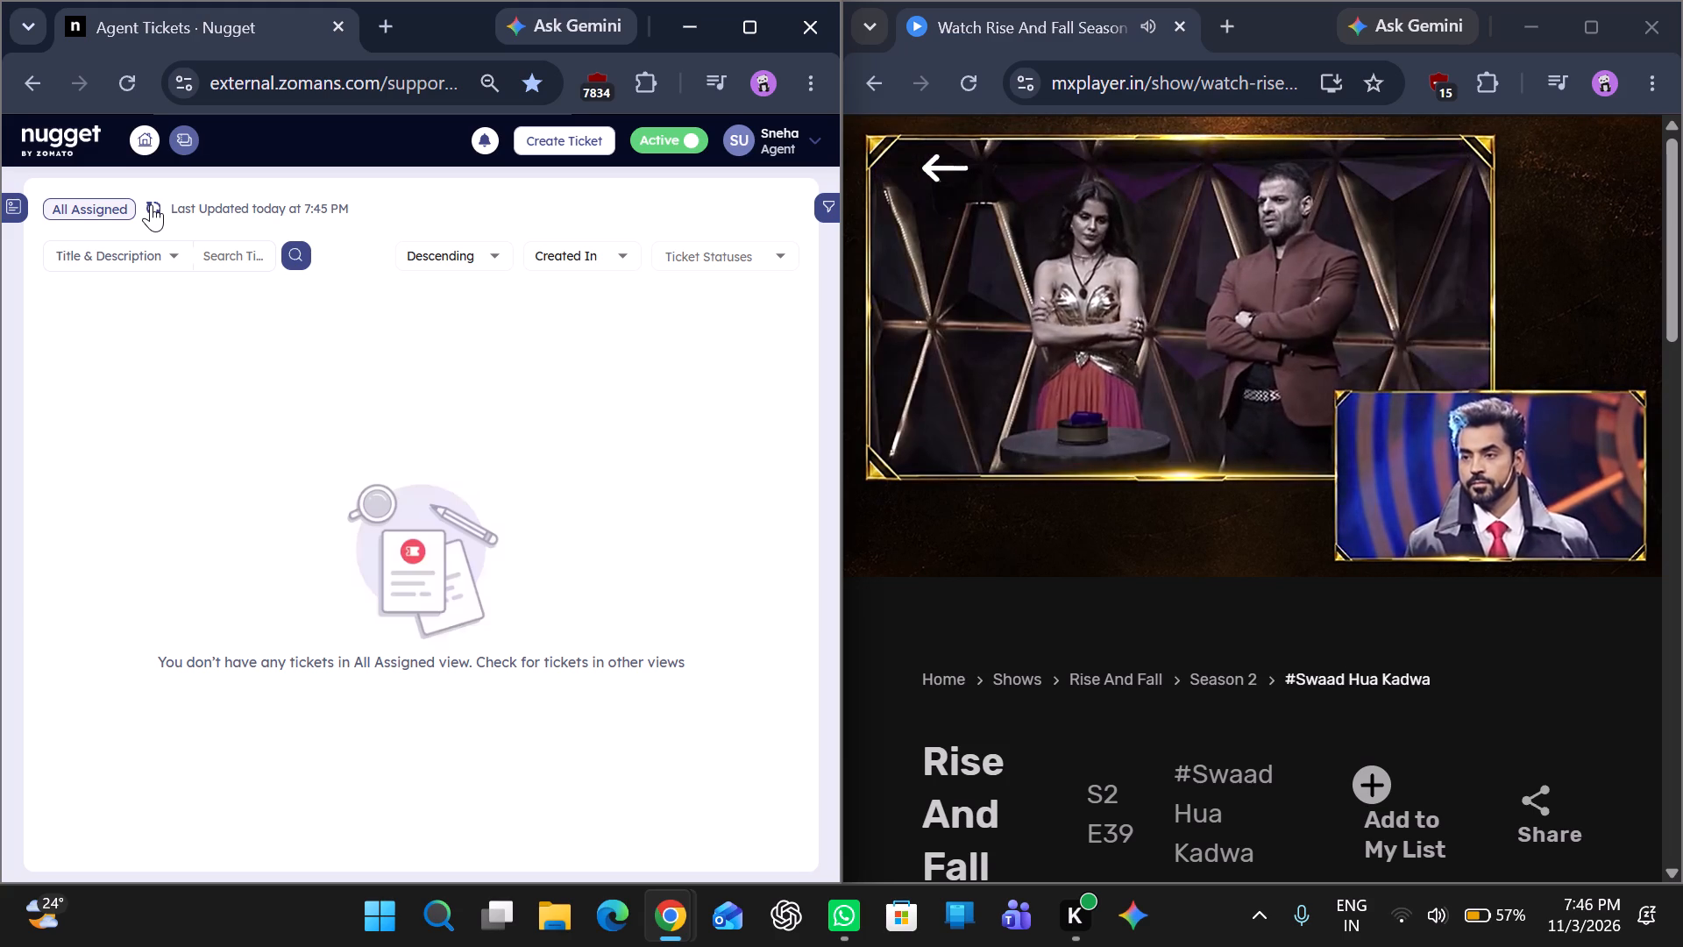
pyautogui.click(151, 204)
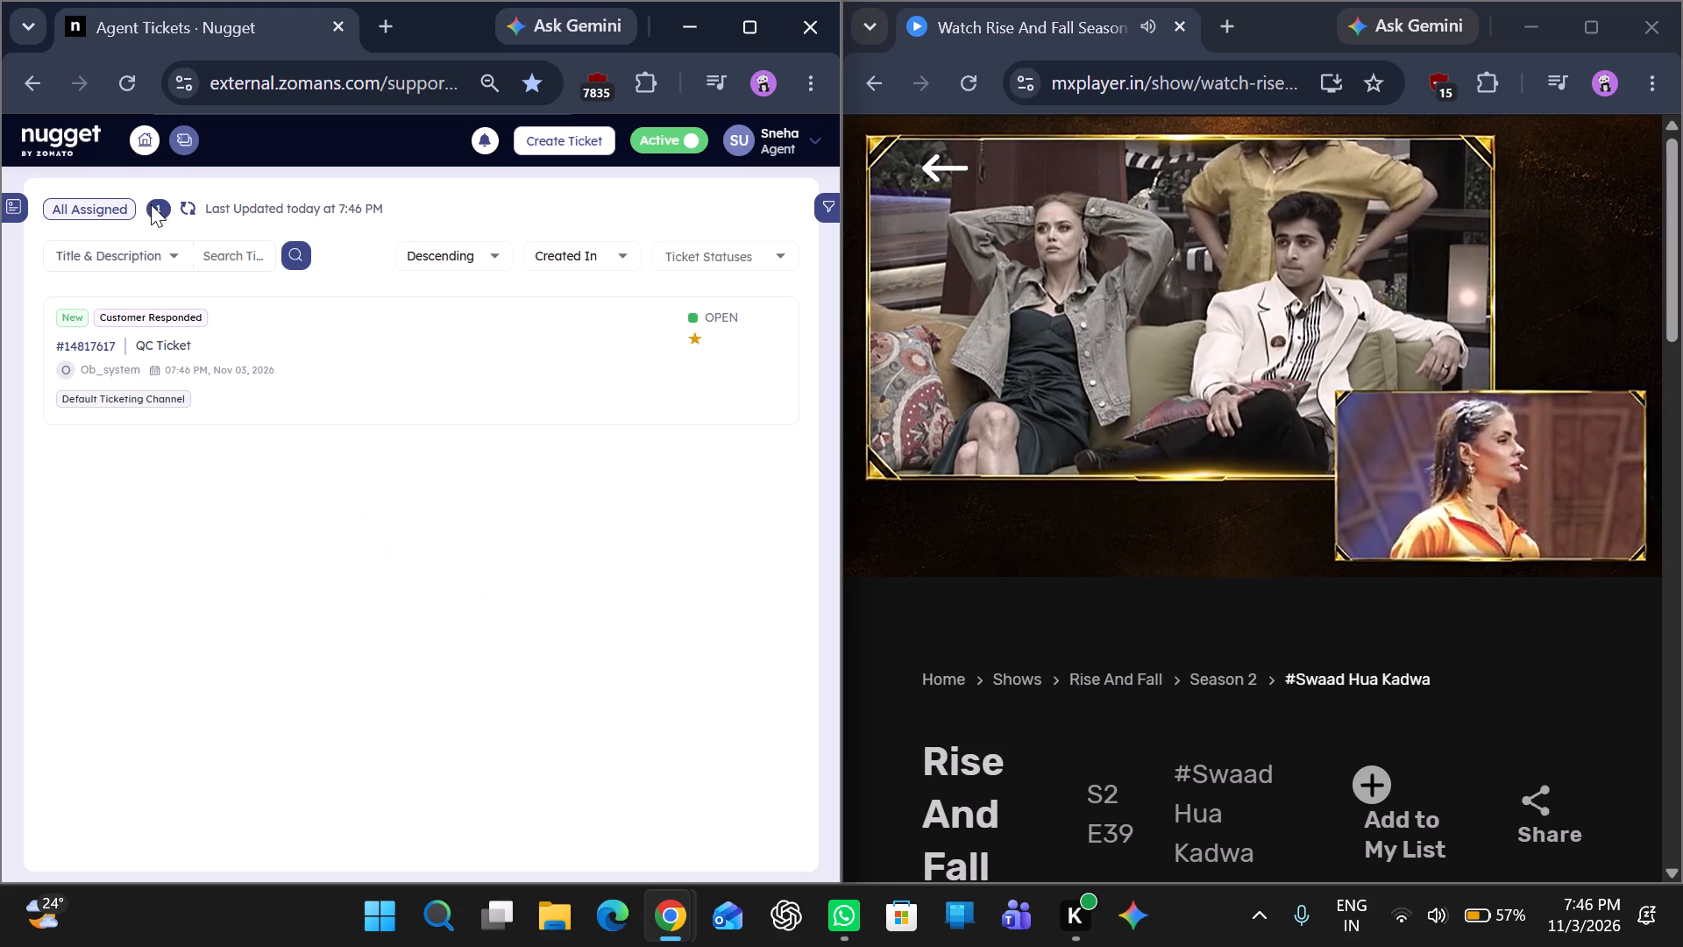
pyautogui.doubleClick(156, 337)
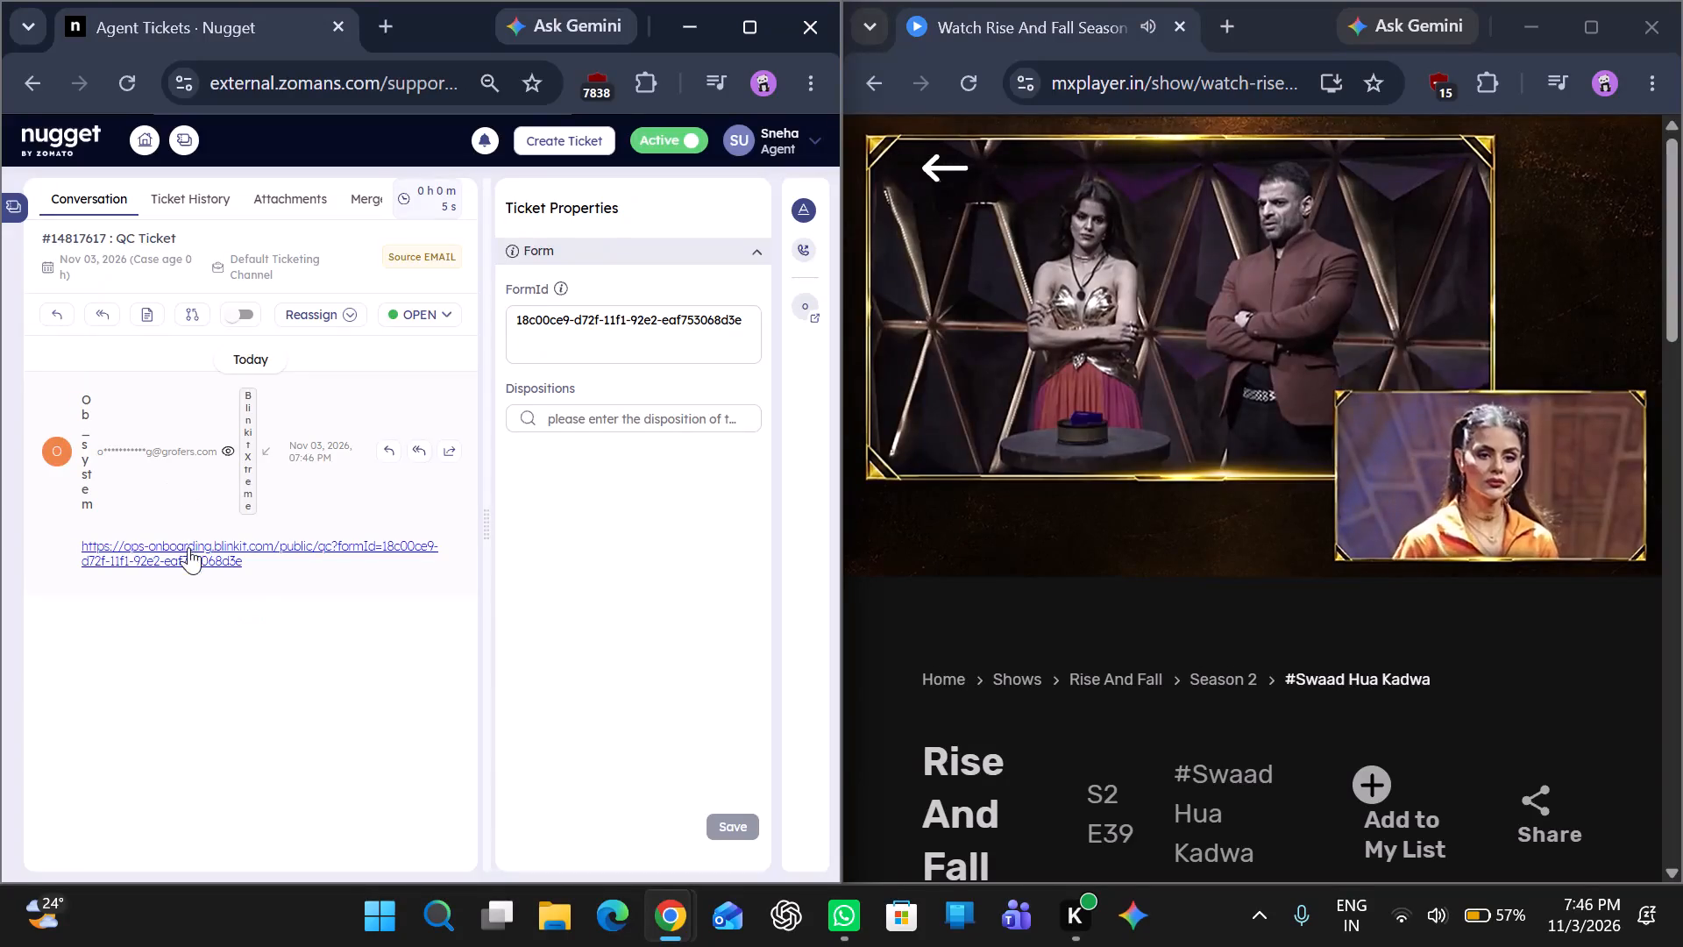
pyautogui.tripleClick(188, 547)
pyautogui.tripleClick(188, 547)
pyautogui.scroll(-5, 514, 545)
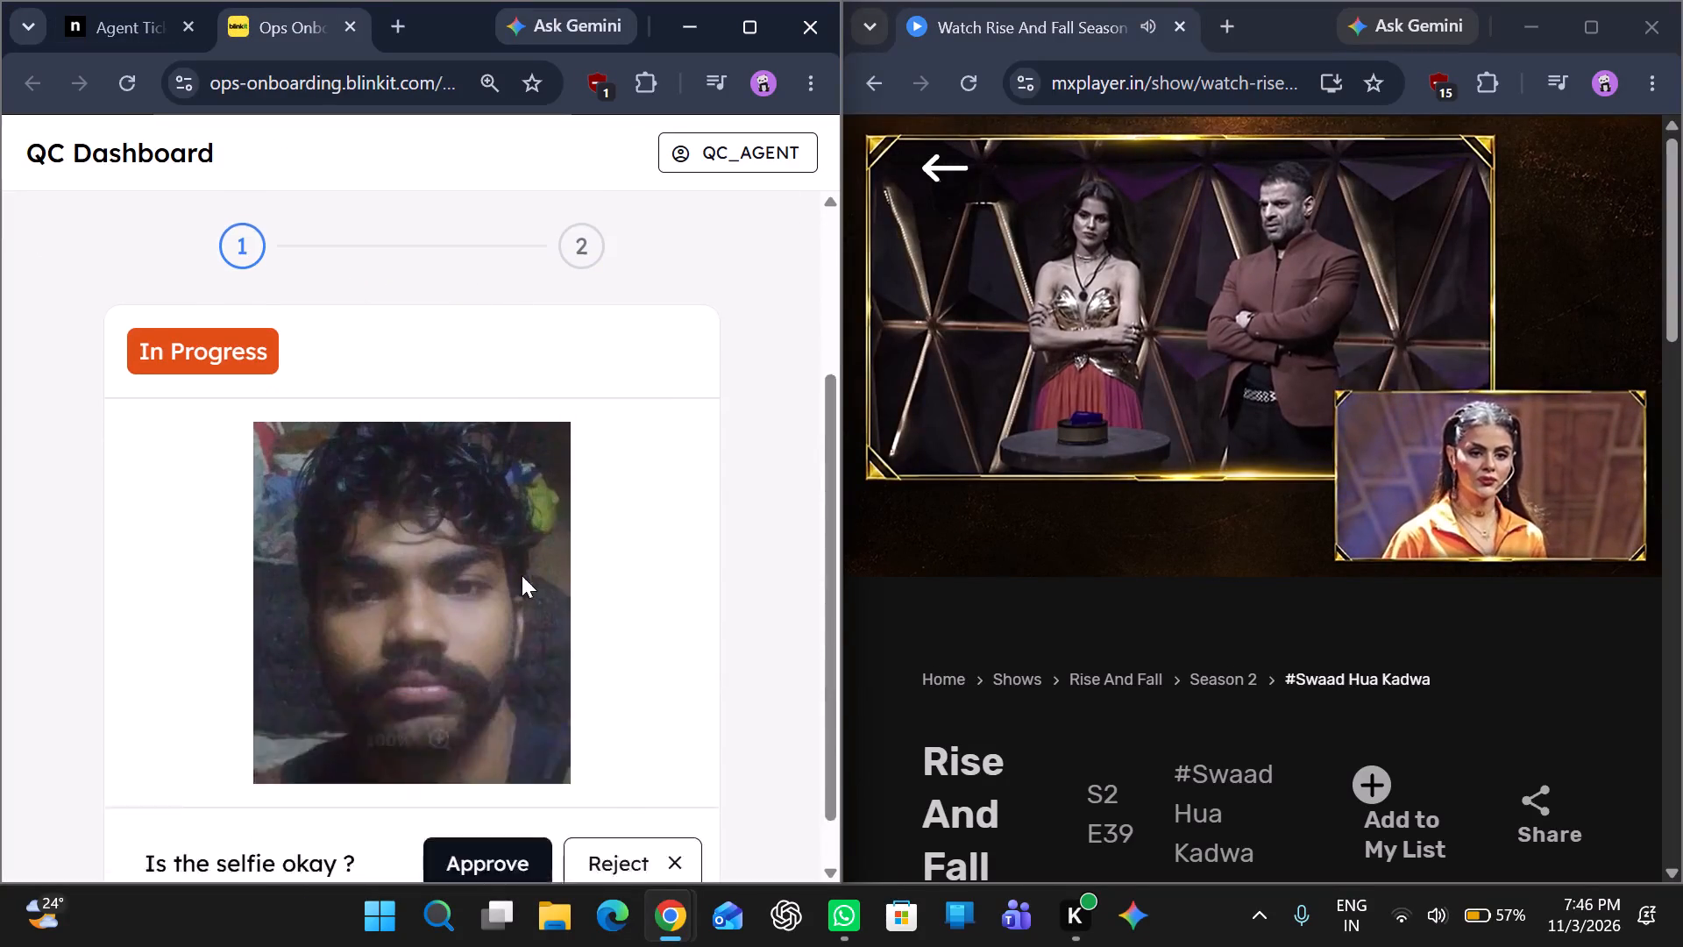
pyautogui.doubleClick(501, 795)
pyautogui.scroll(-2, 501, 795)
pyautogui.tripleClick(501, 794)
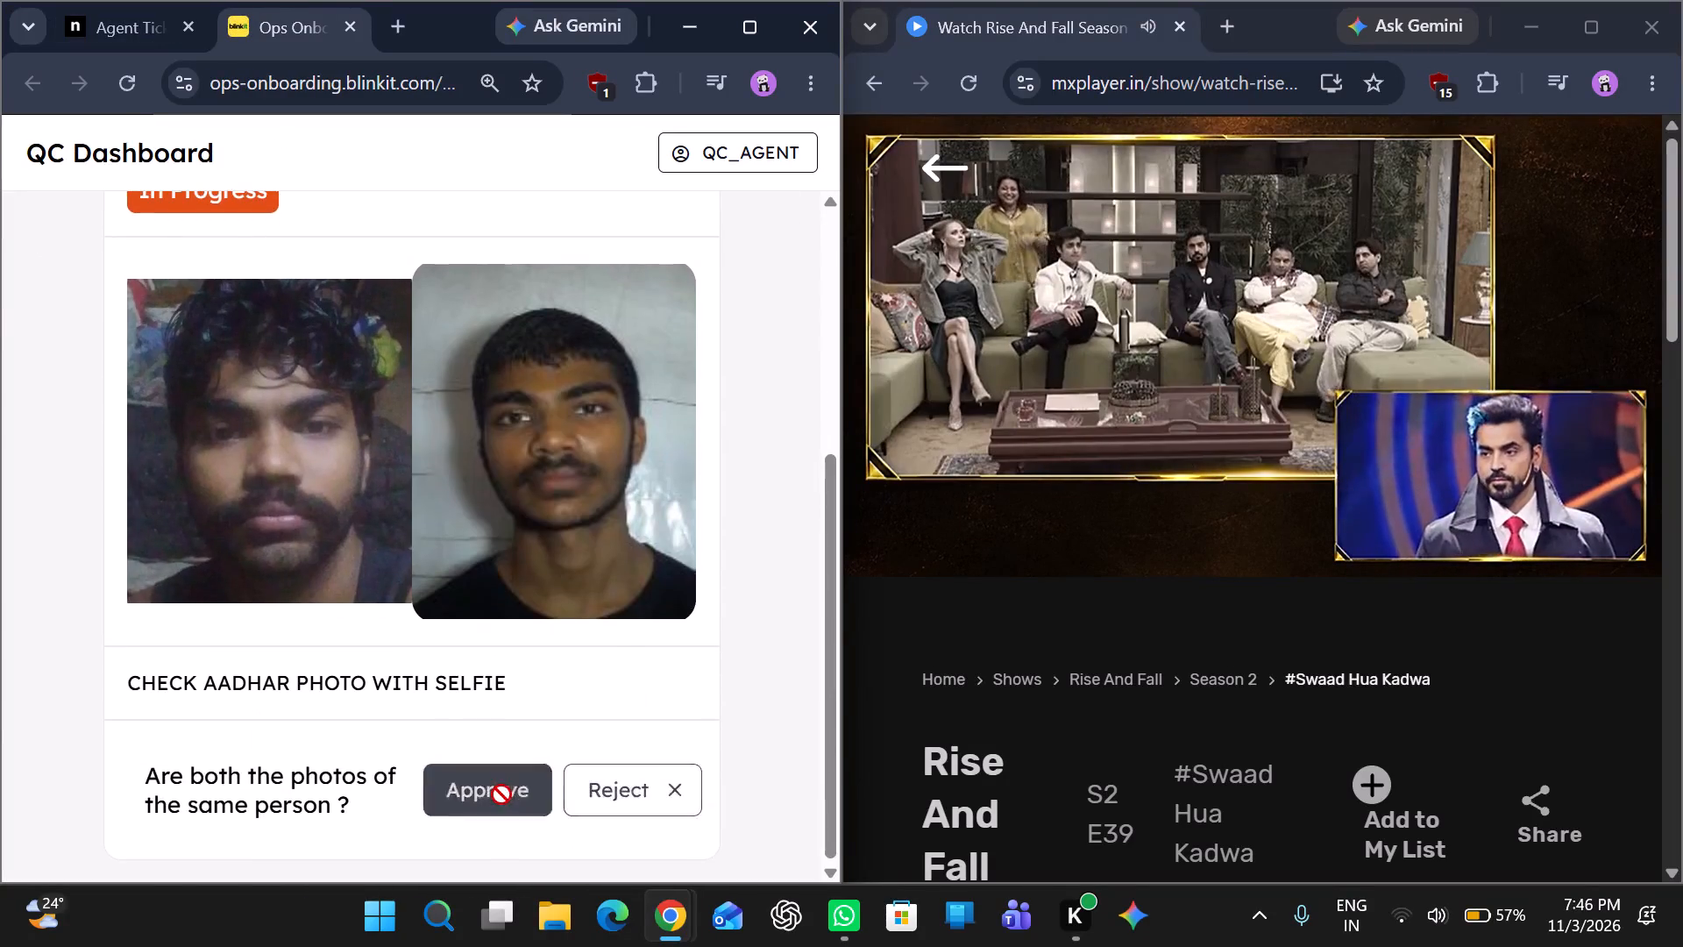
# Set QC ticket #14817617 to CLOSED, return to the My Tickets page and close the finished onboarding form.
pyautogui.click(139, 23)
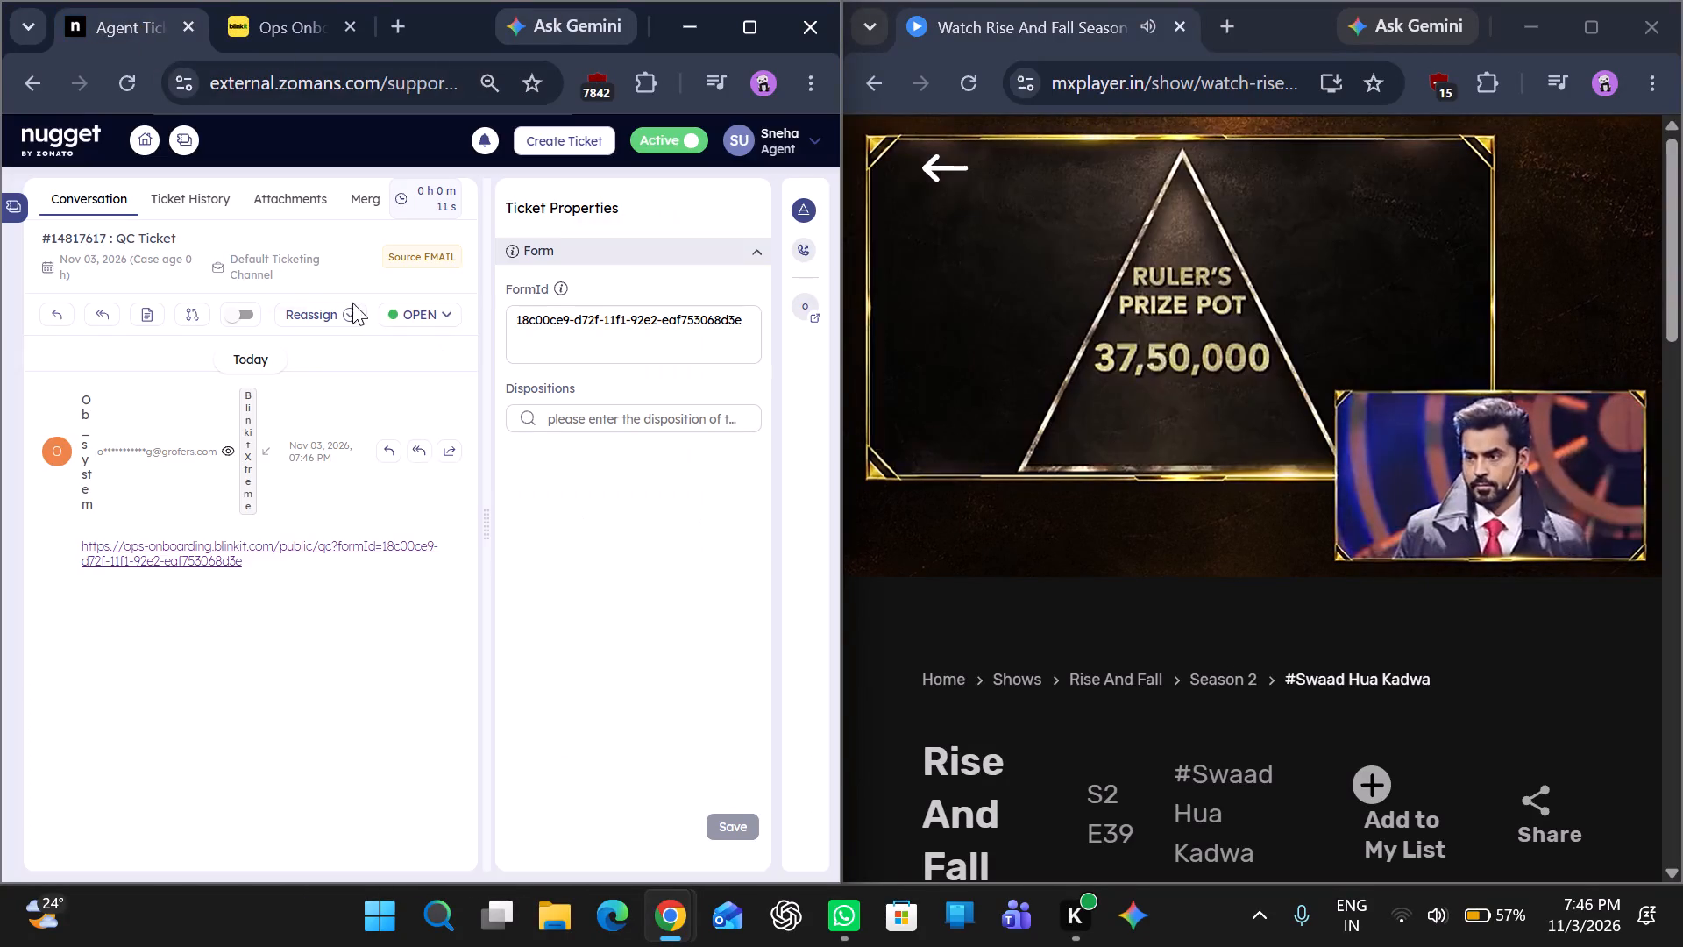
pyautogui.click(424, 312)
pyautogui.click(417, 350)
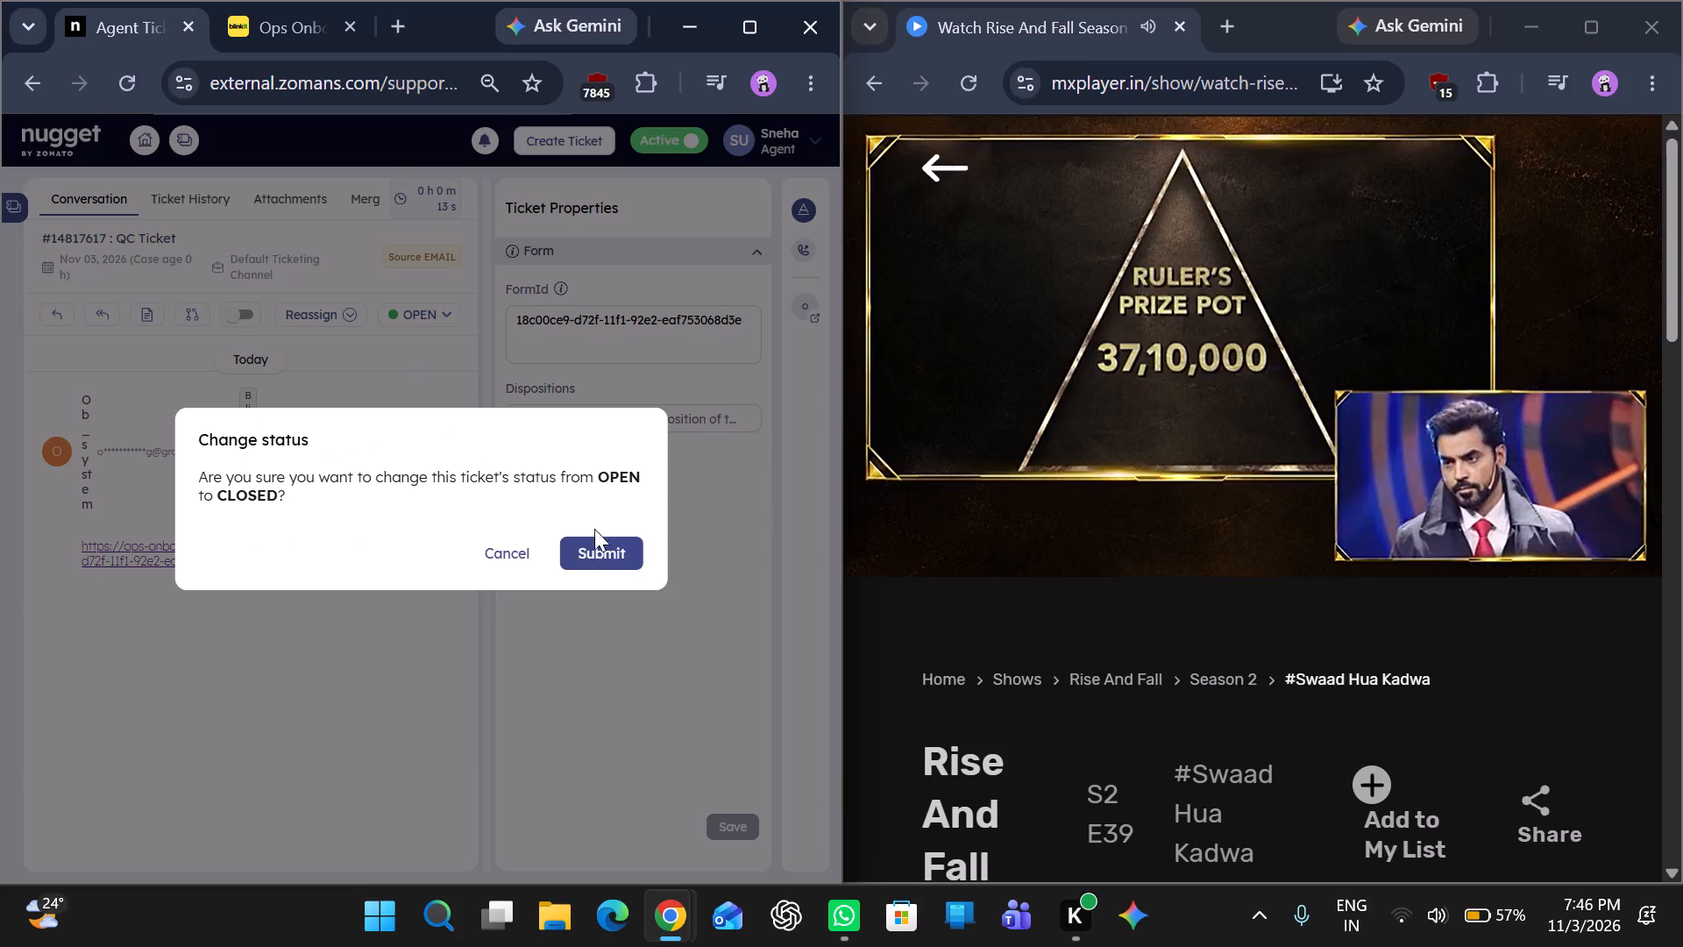
pyautogui.click(607, 552)
pyautogui.doubleClick(491, 691)
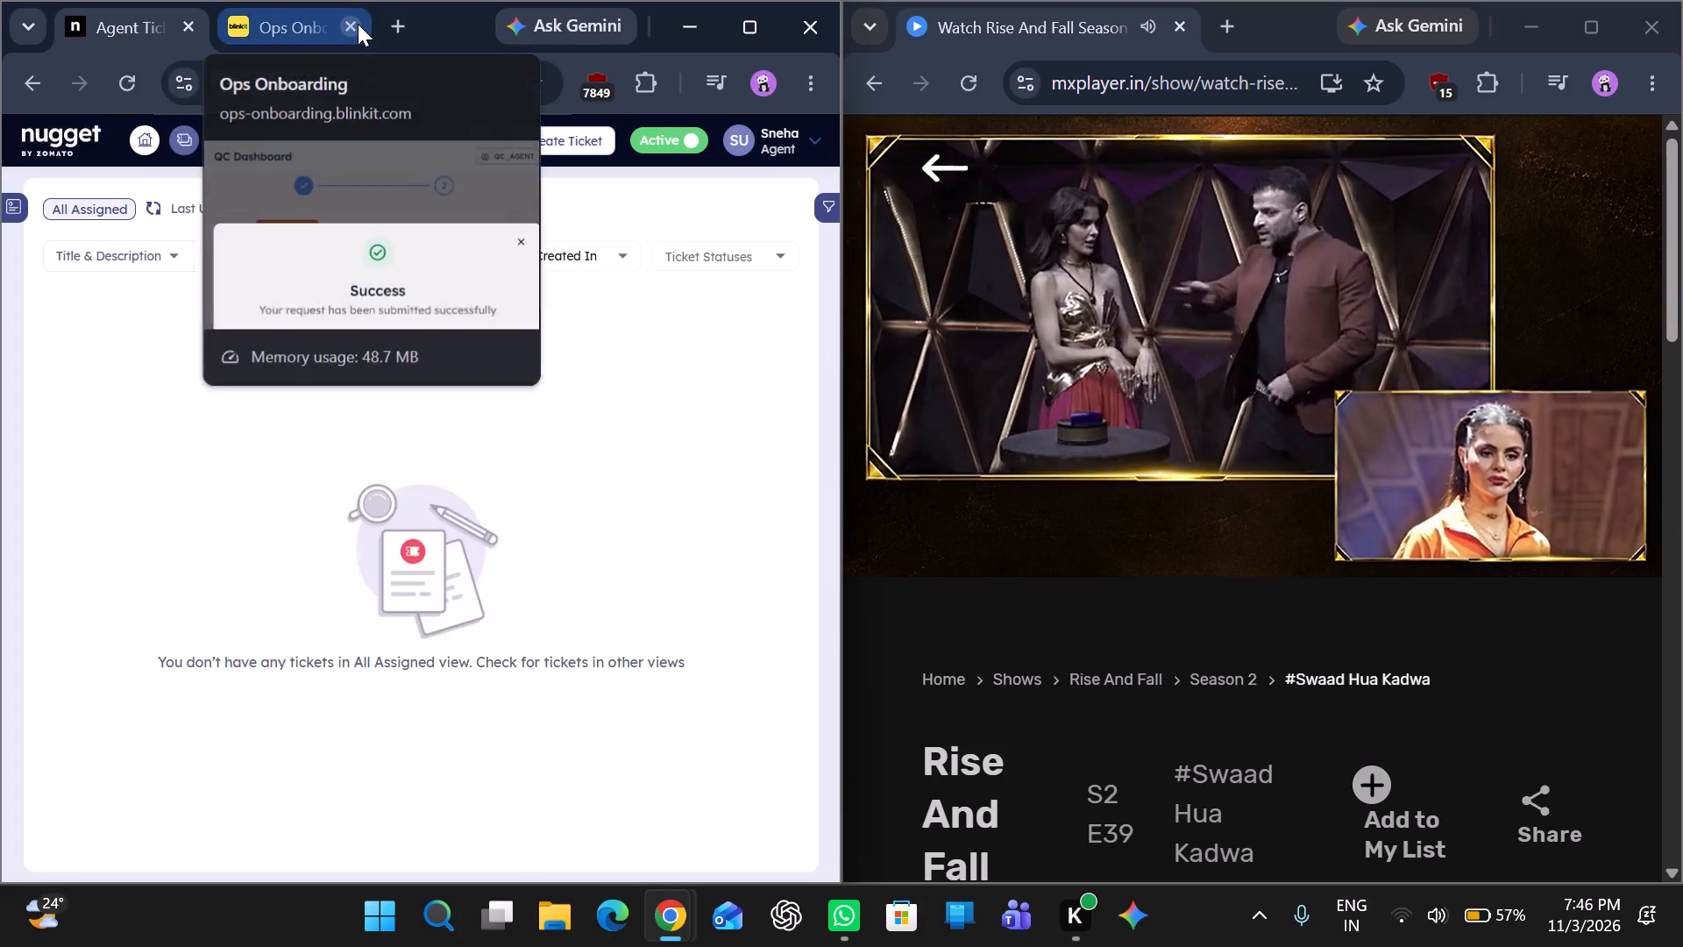
pyautogui.click(358, 24)
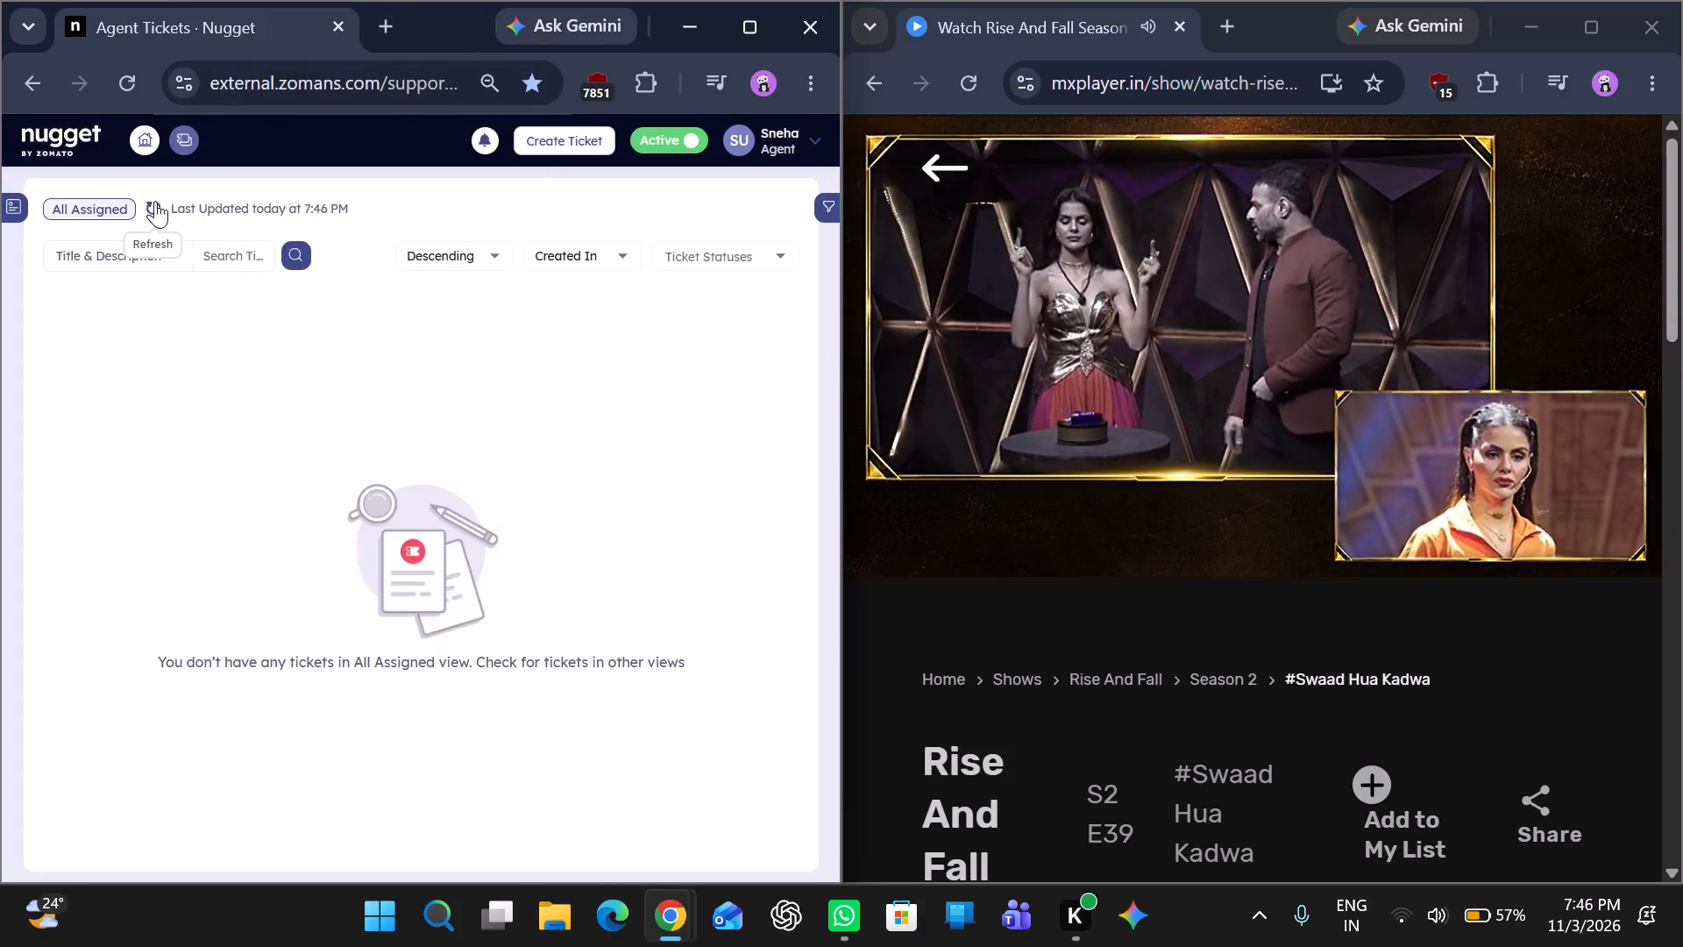
# Refresh the All Assigned list until another QC ticket can be picked up.
pyautogui.doubleClick(155, 201)
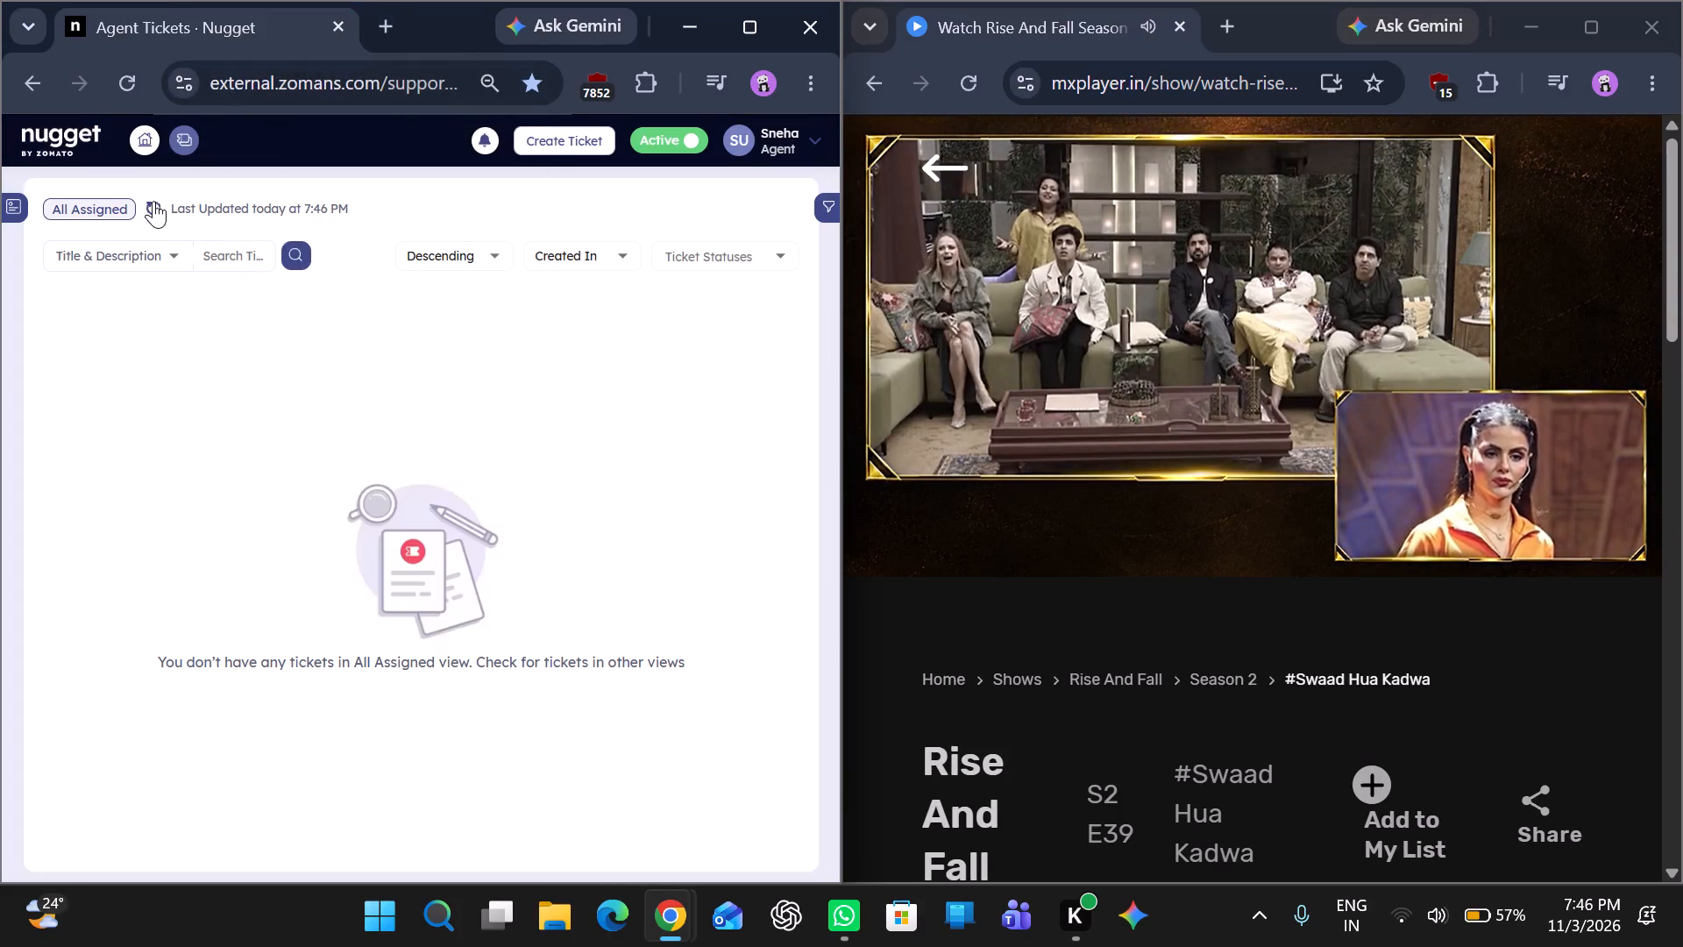
pyautogui.doubleClick(153, 201)
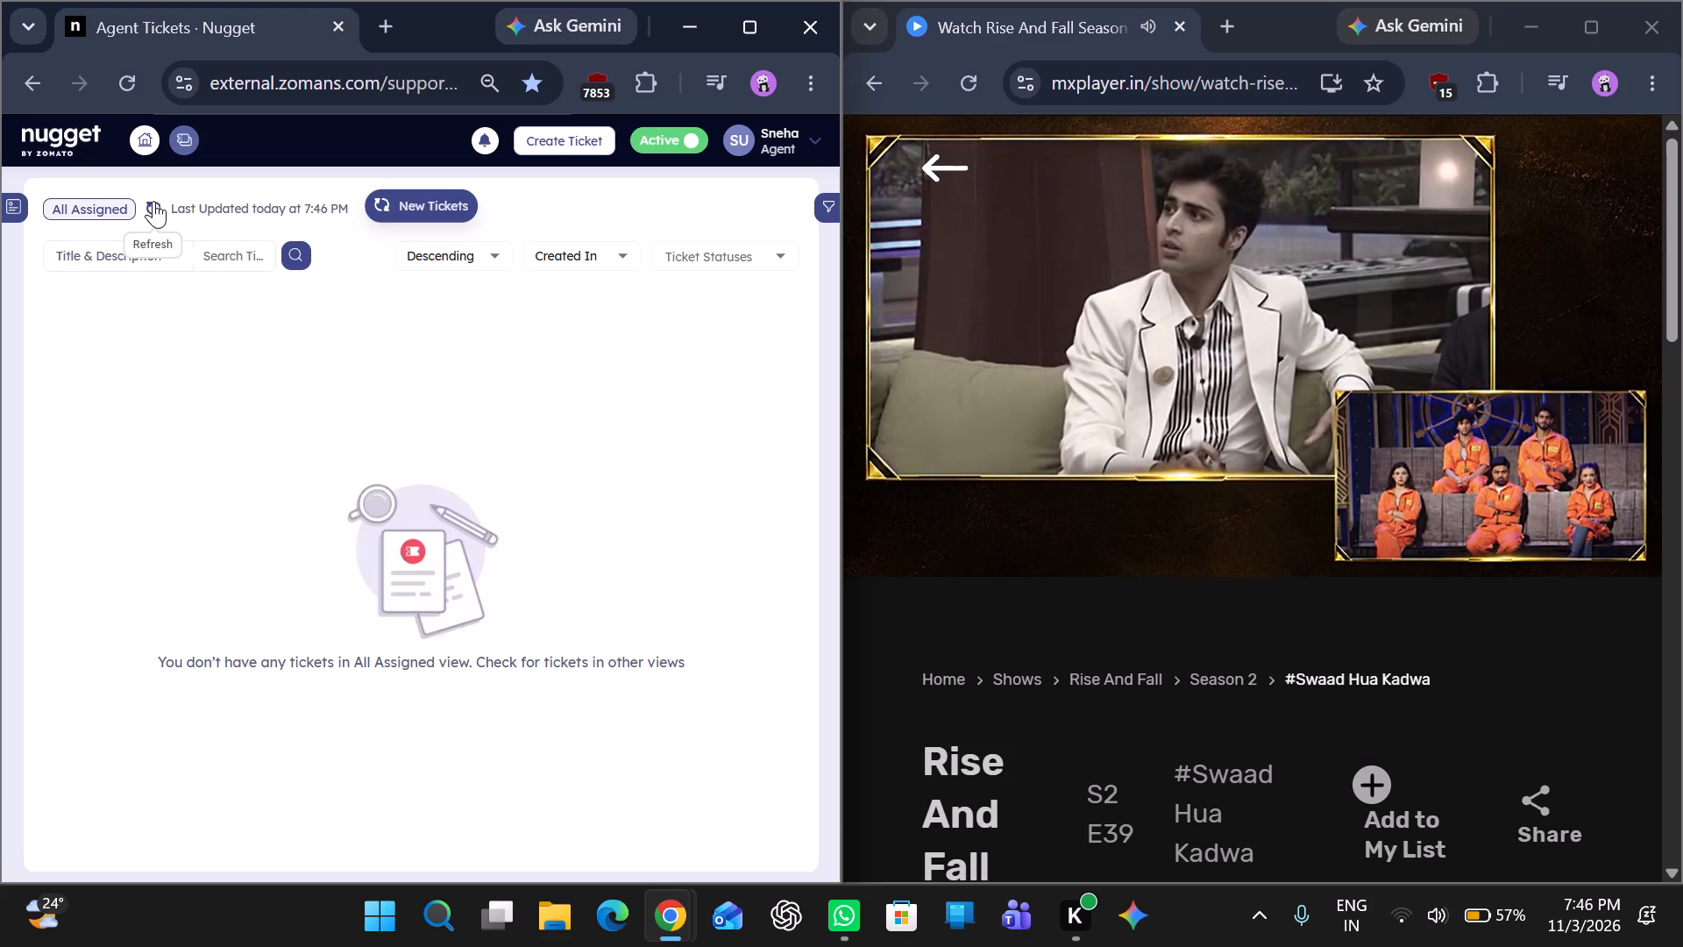
pyautogui.doubleClick(153, 201)
pyautogui.doubleClick(167, 383)
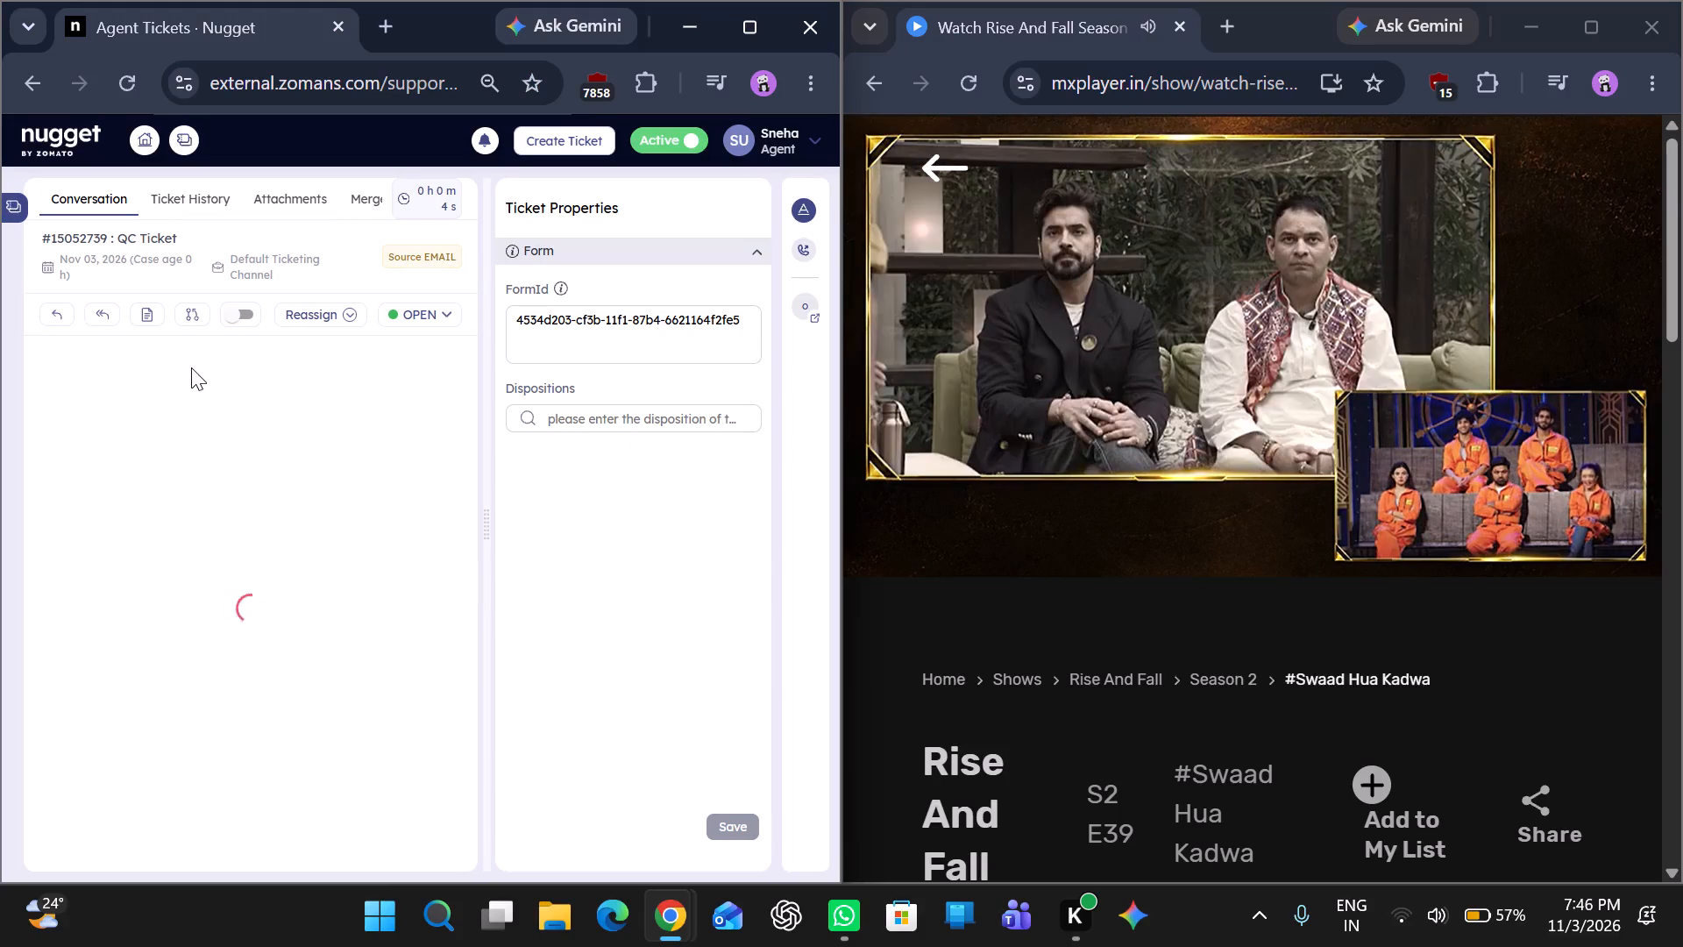
pyautogui.tripleClick(172, 540)
pyautogui.tripleClick(172, 540)
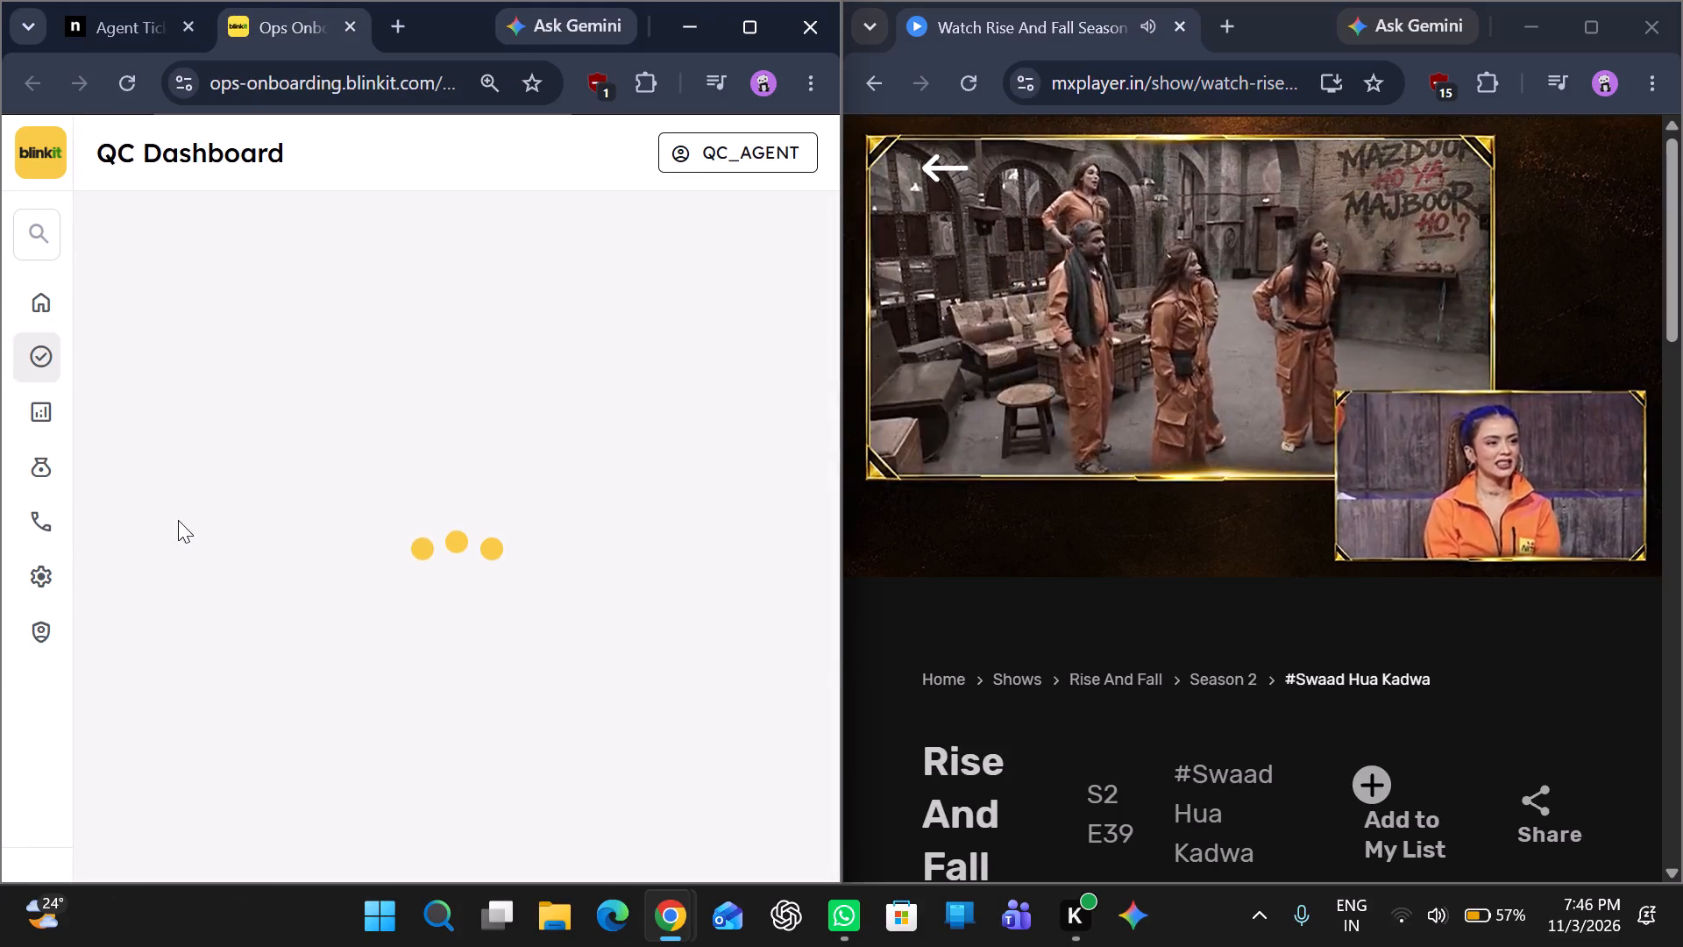
pyautogui.scroll(-5, 471, 553)
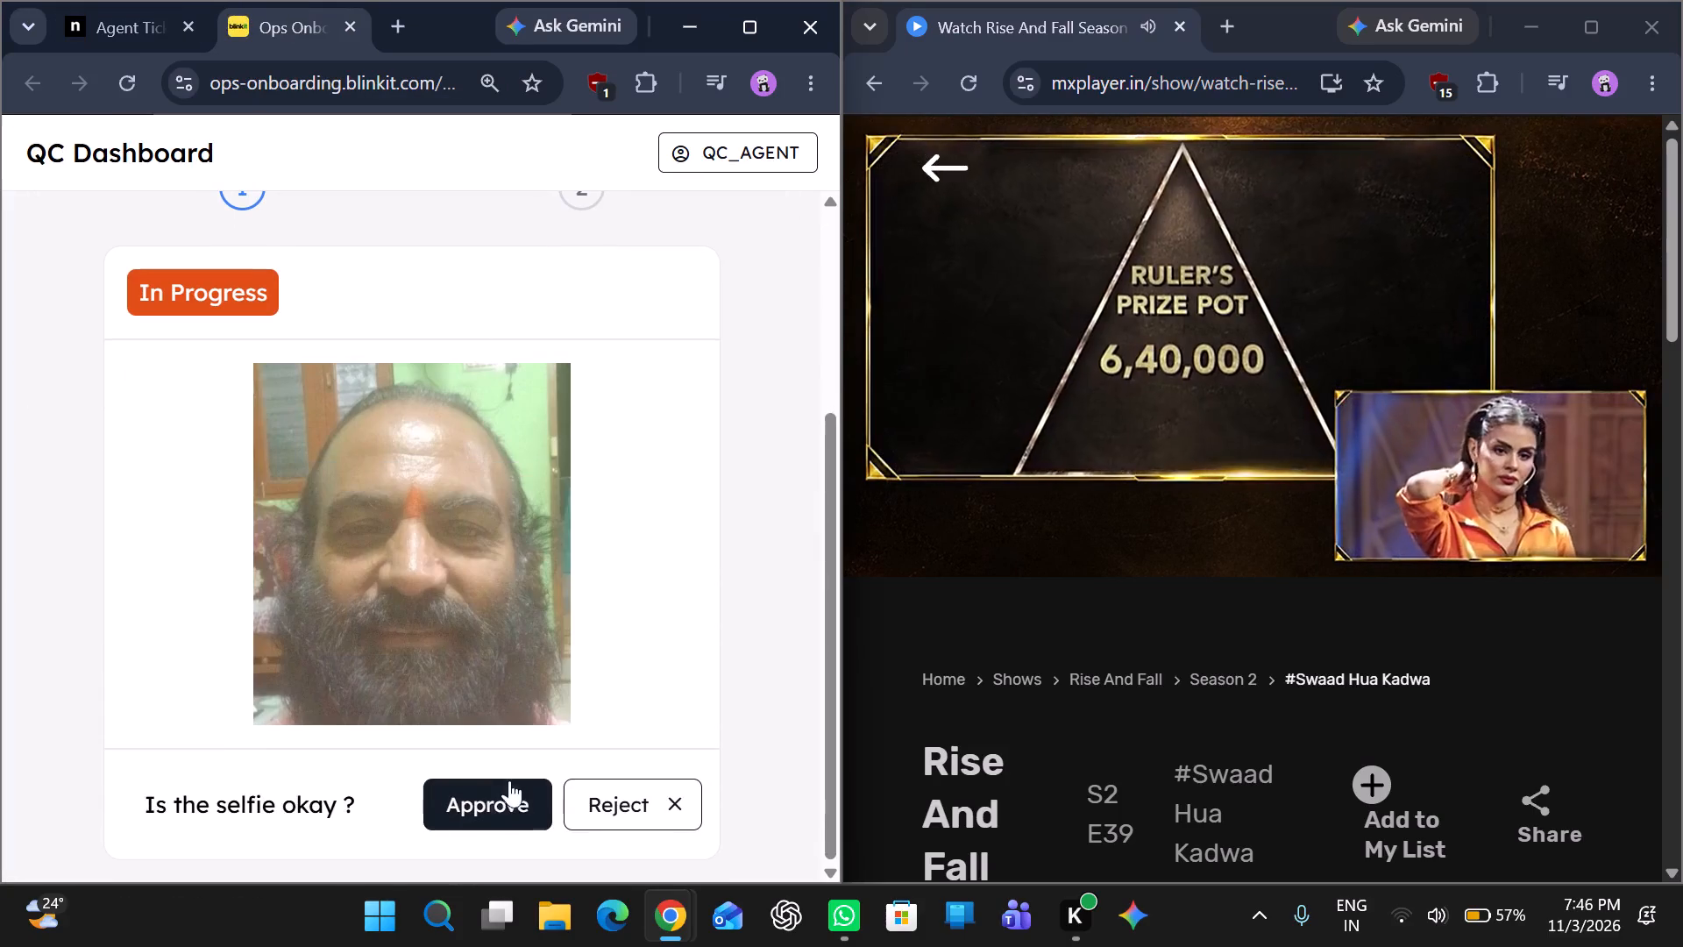
pyautogui.click(602, 789)
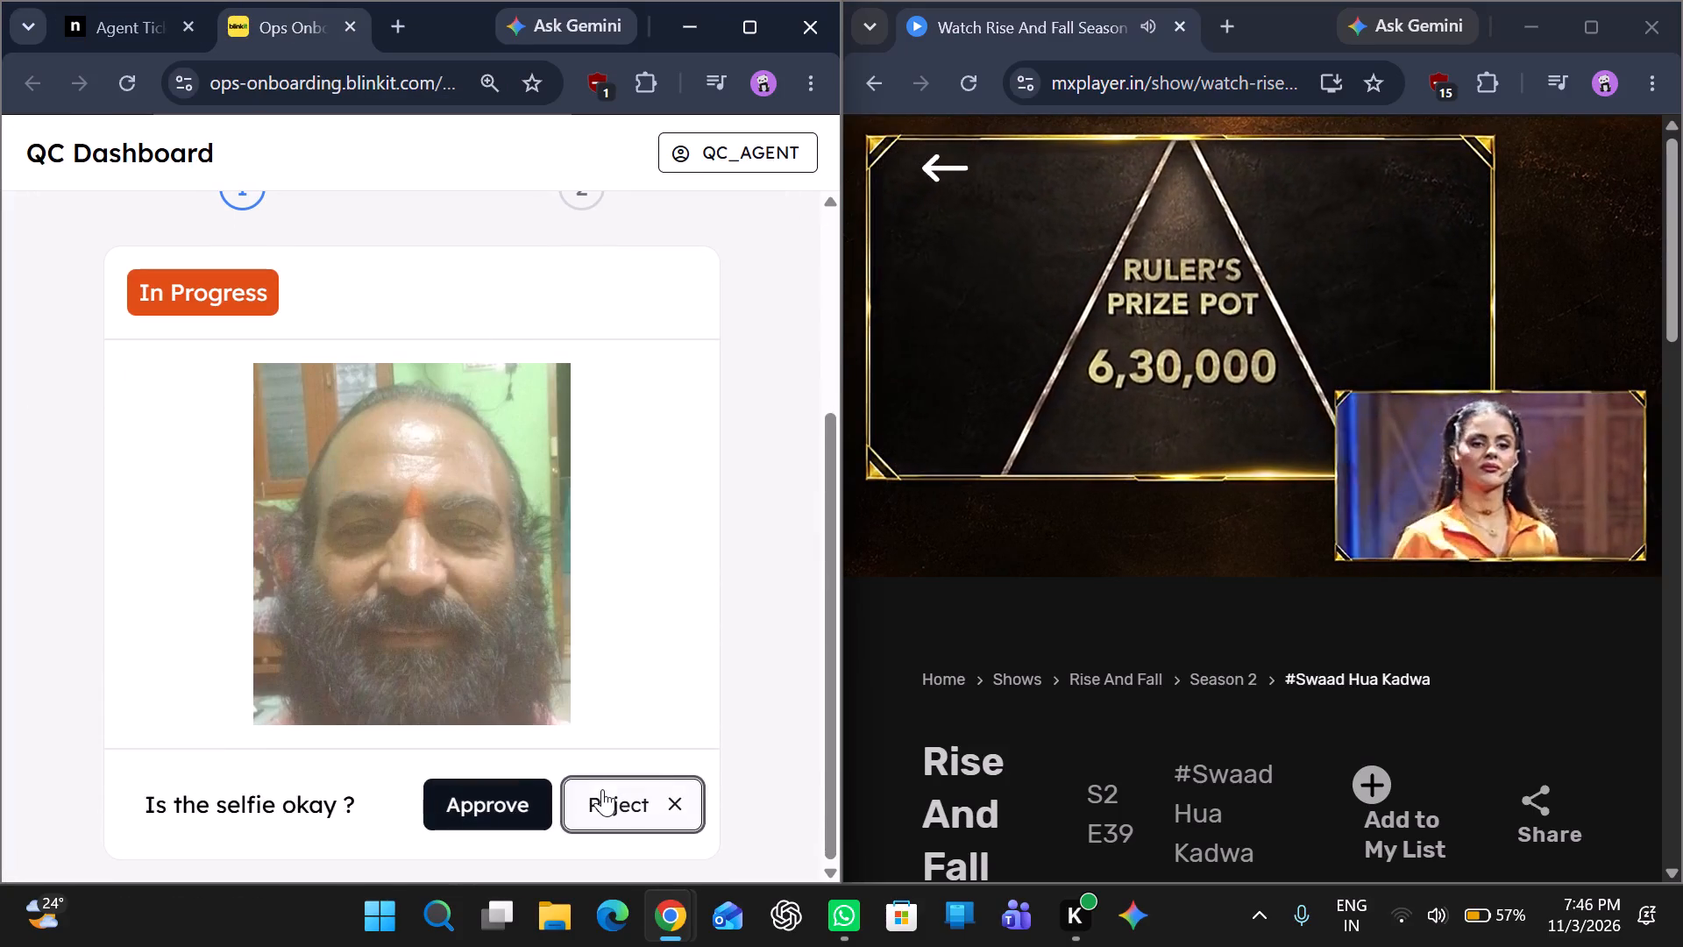
pyautogui.scroll(-4, 605, 649)
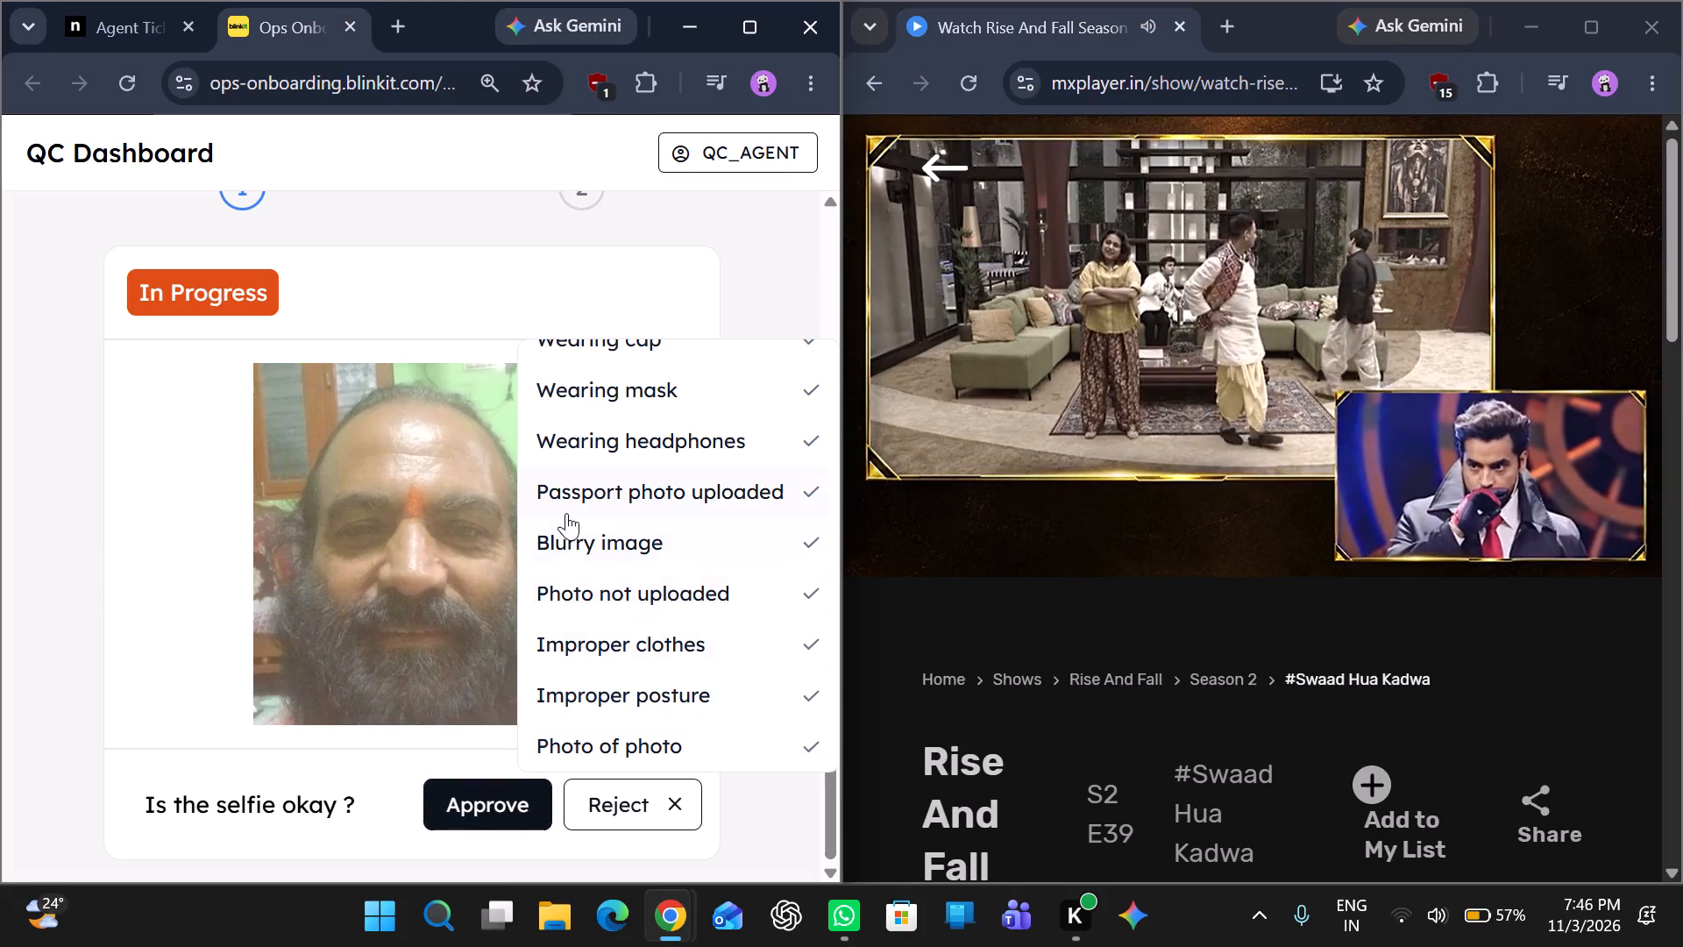
pyautogui.click(566, 513)
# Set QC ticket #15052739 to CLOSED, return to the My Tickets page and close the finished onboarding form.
pyautogui.click(120, 15)
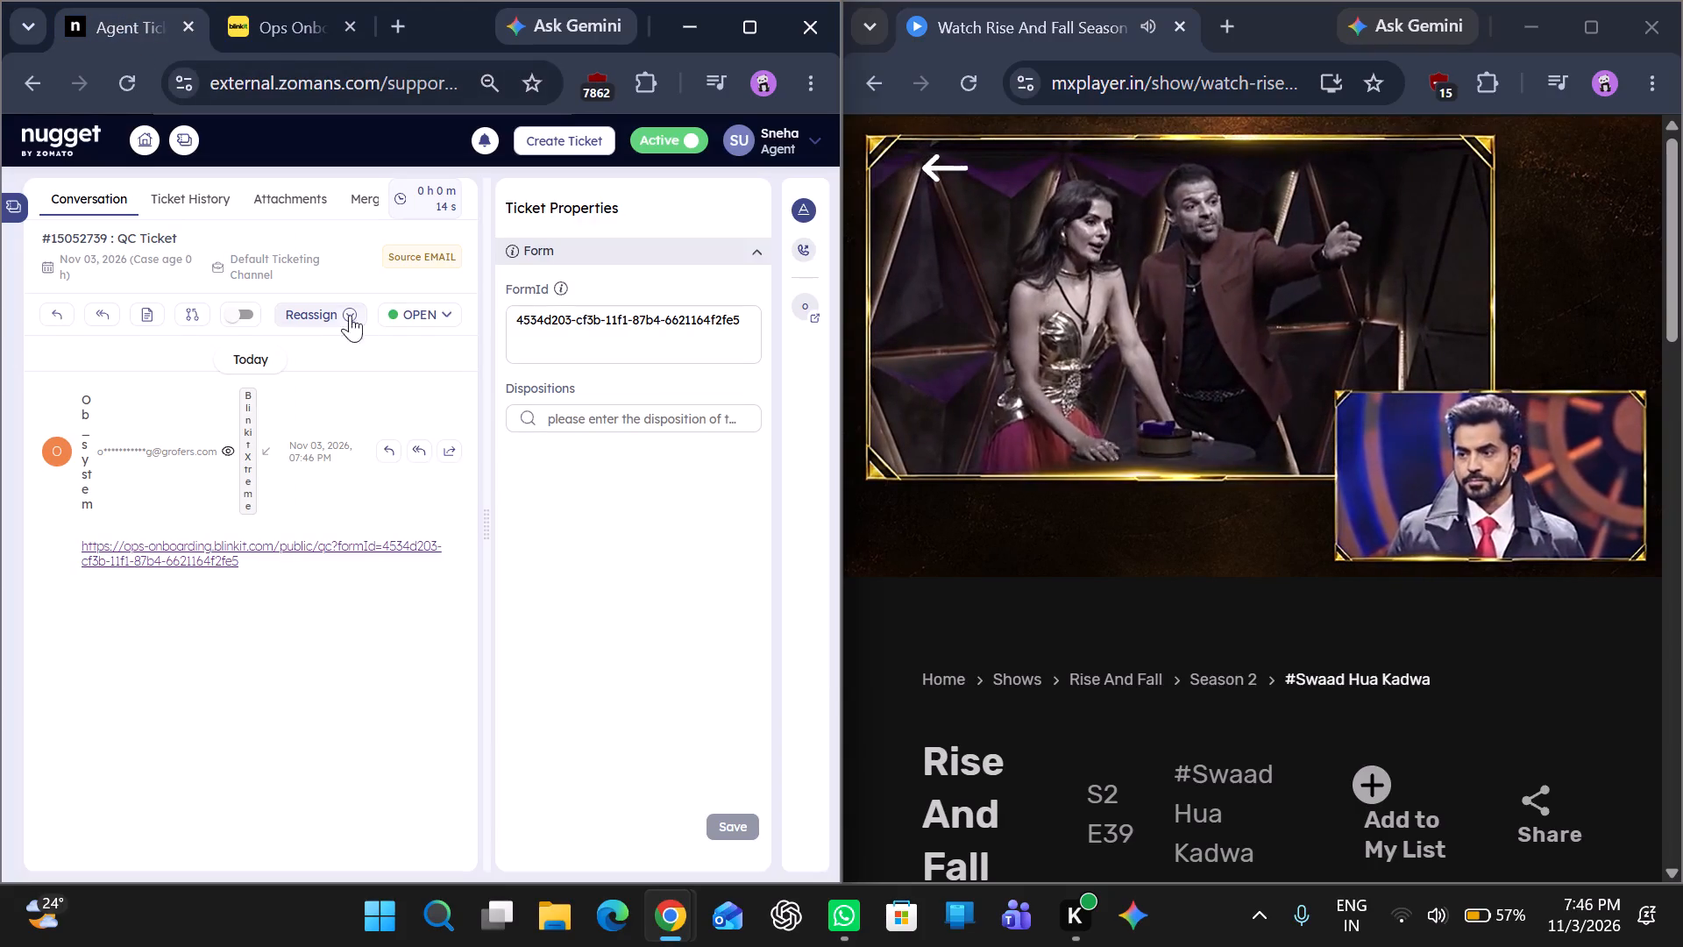
pyautogui.click(430, 304)
pyautogui.click(395, 348)
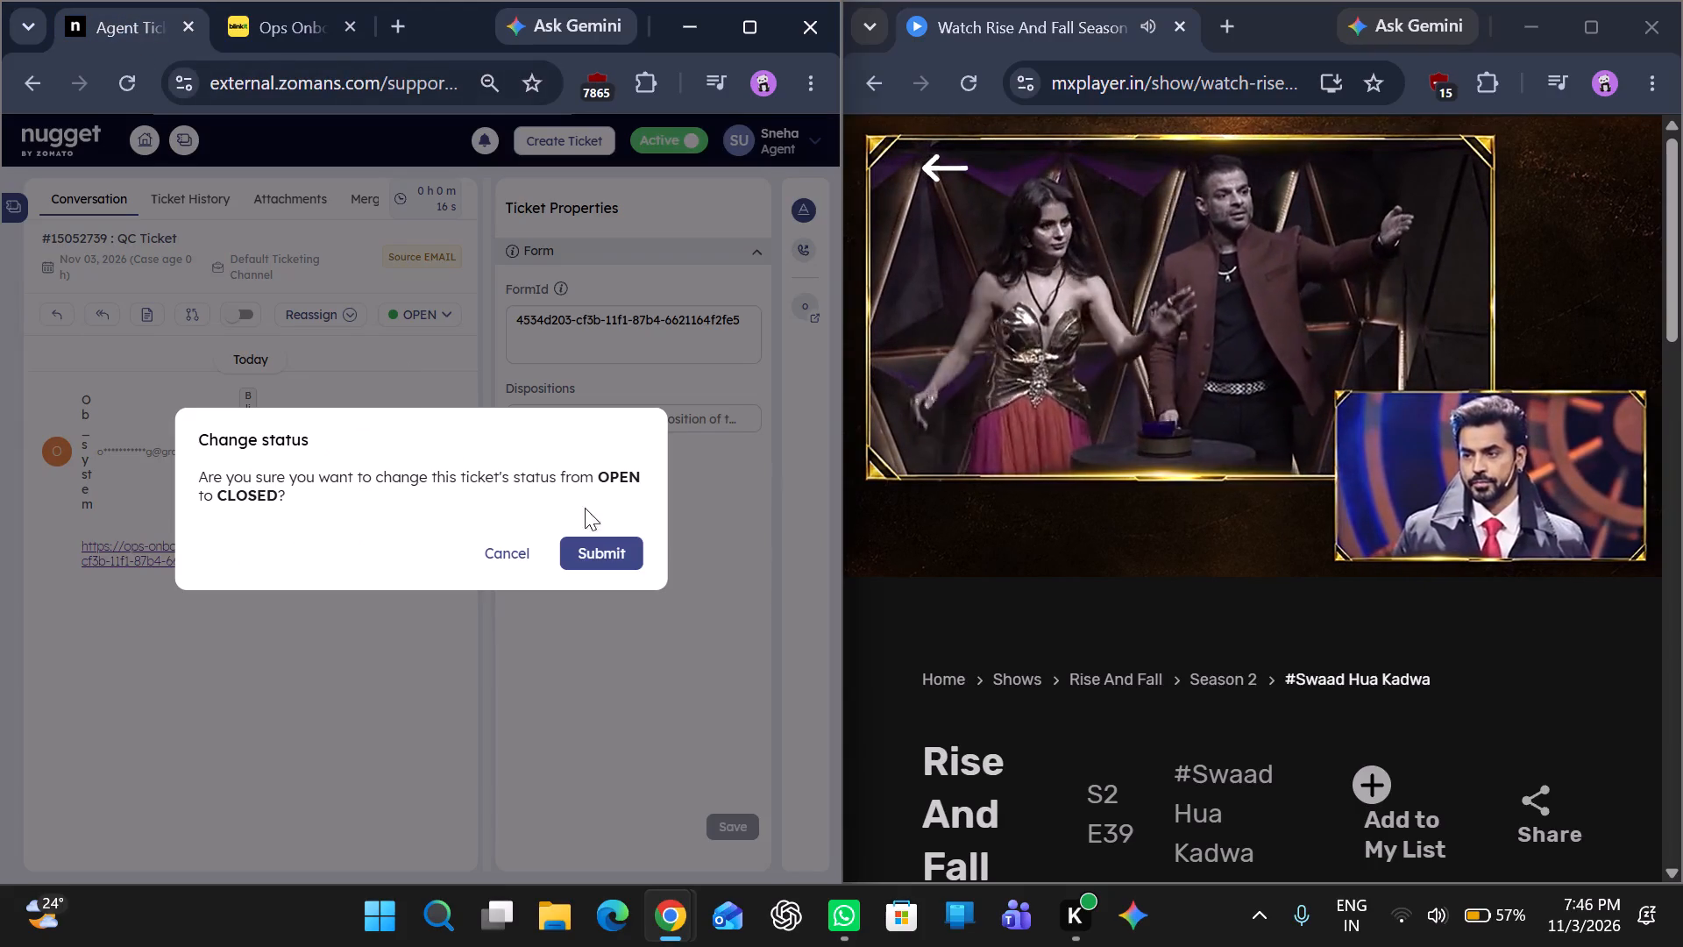
pyautogui.click(600, 553)
pyautogui.click(480, 704)
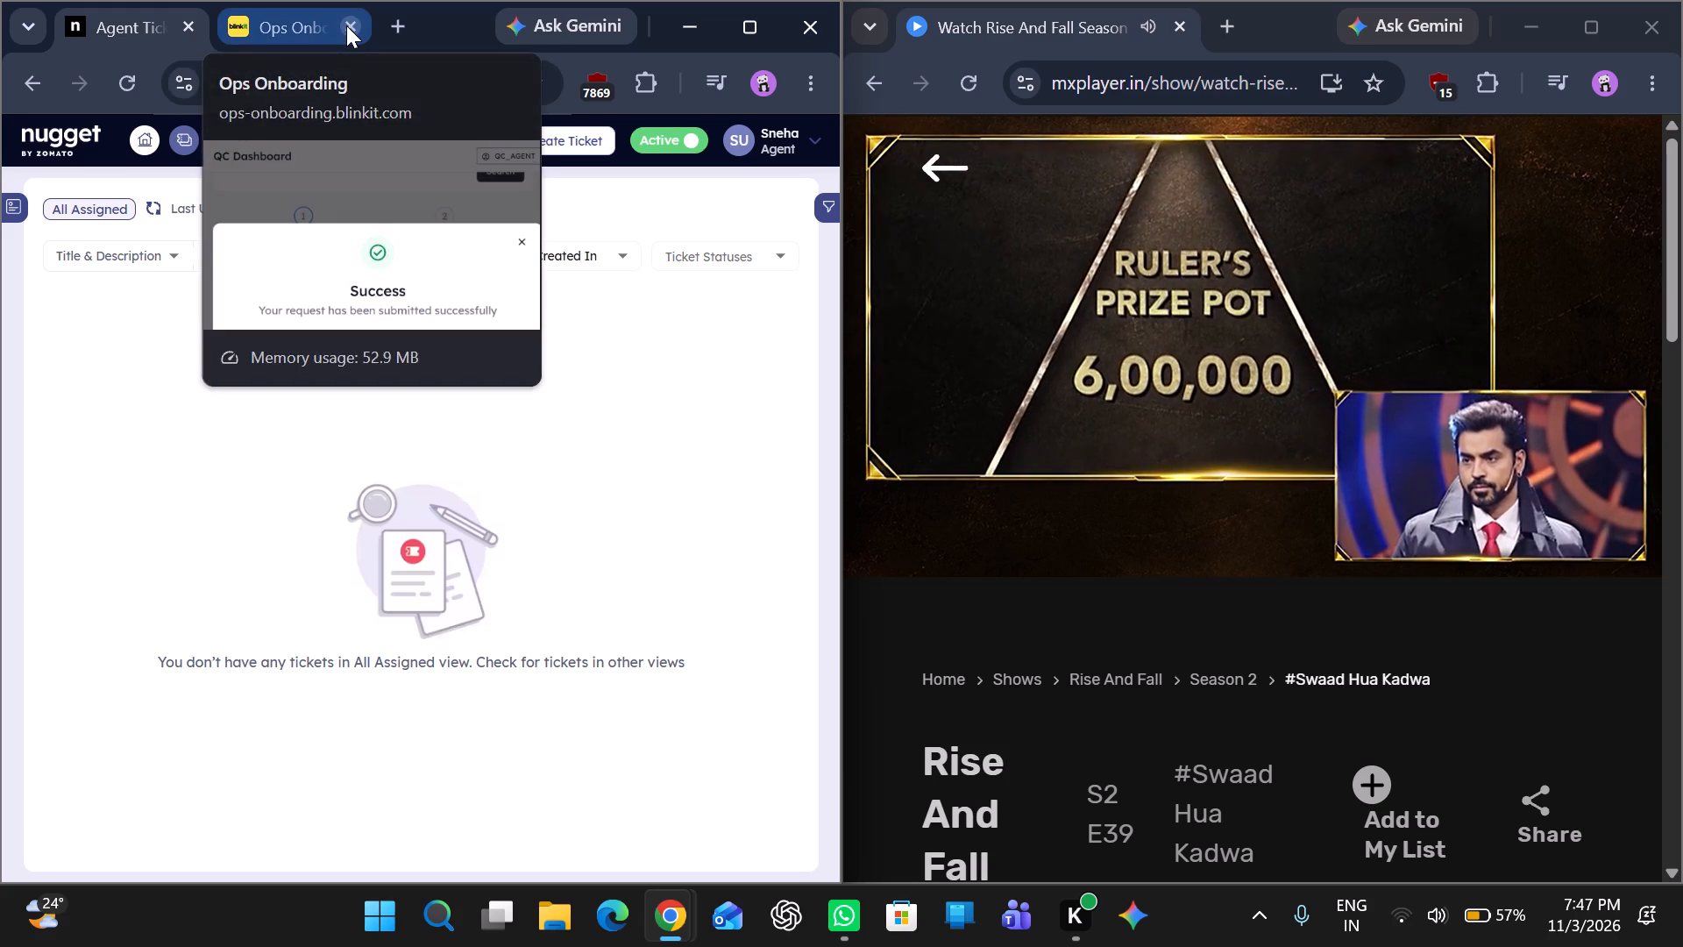
pyautogui.click(346, 25)
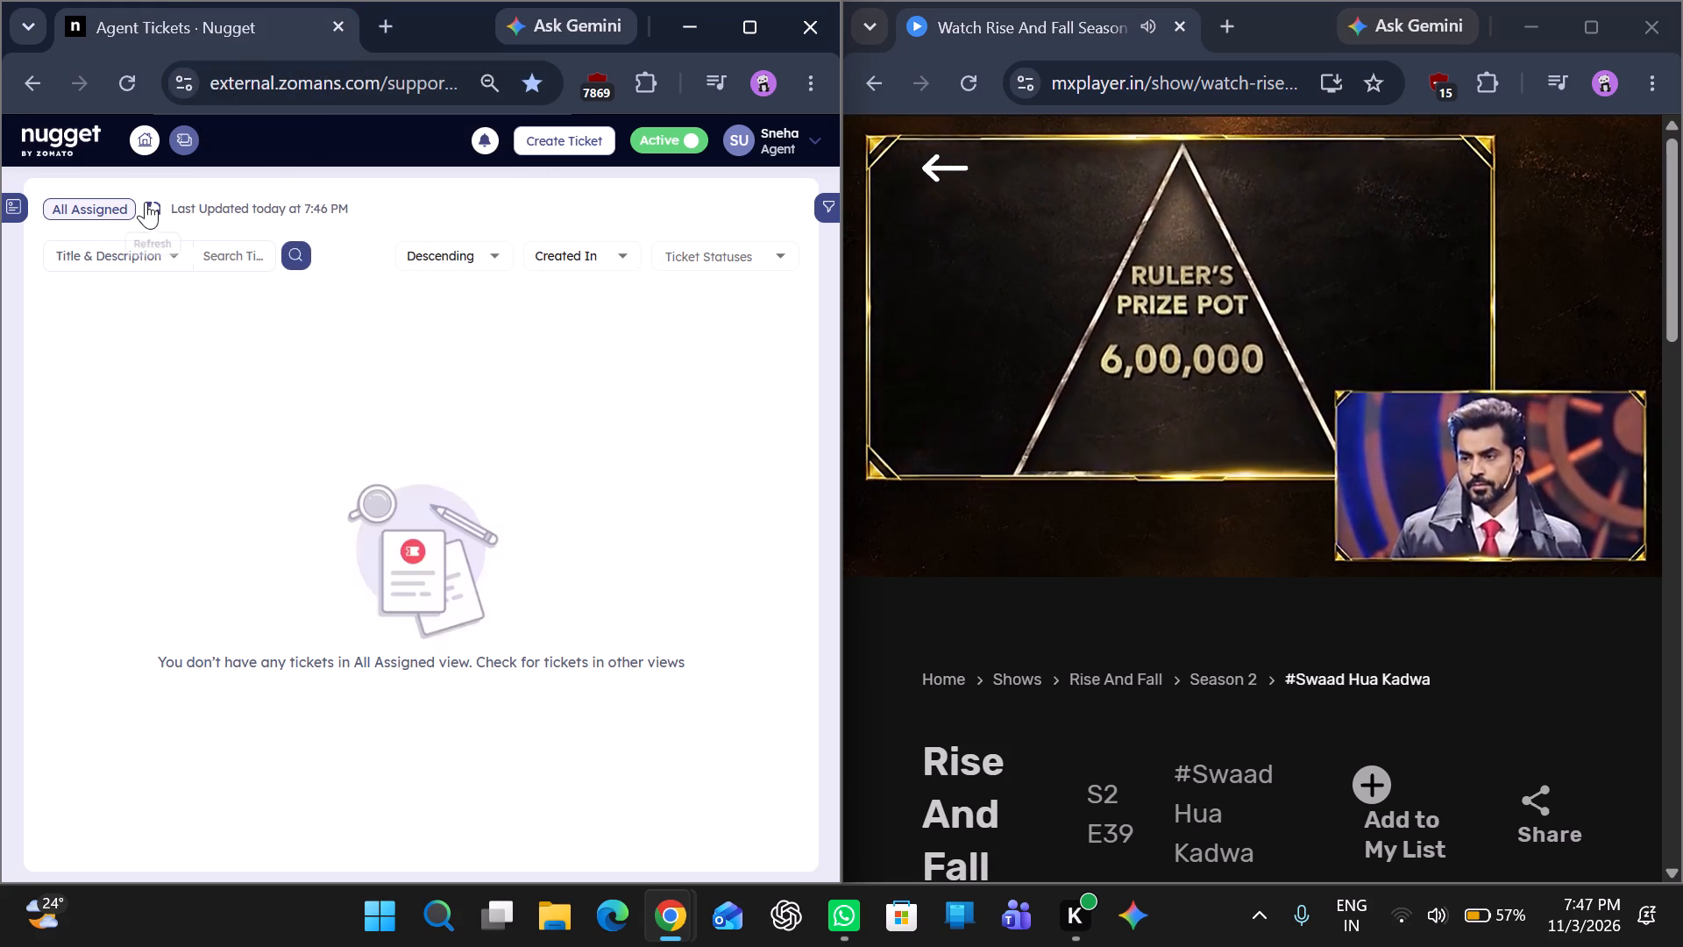
# Refresh the All Assigned list repeatedly to check for newly assigned QC tickets.
pyautogui.click(152, 205)
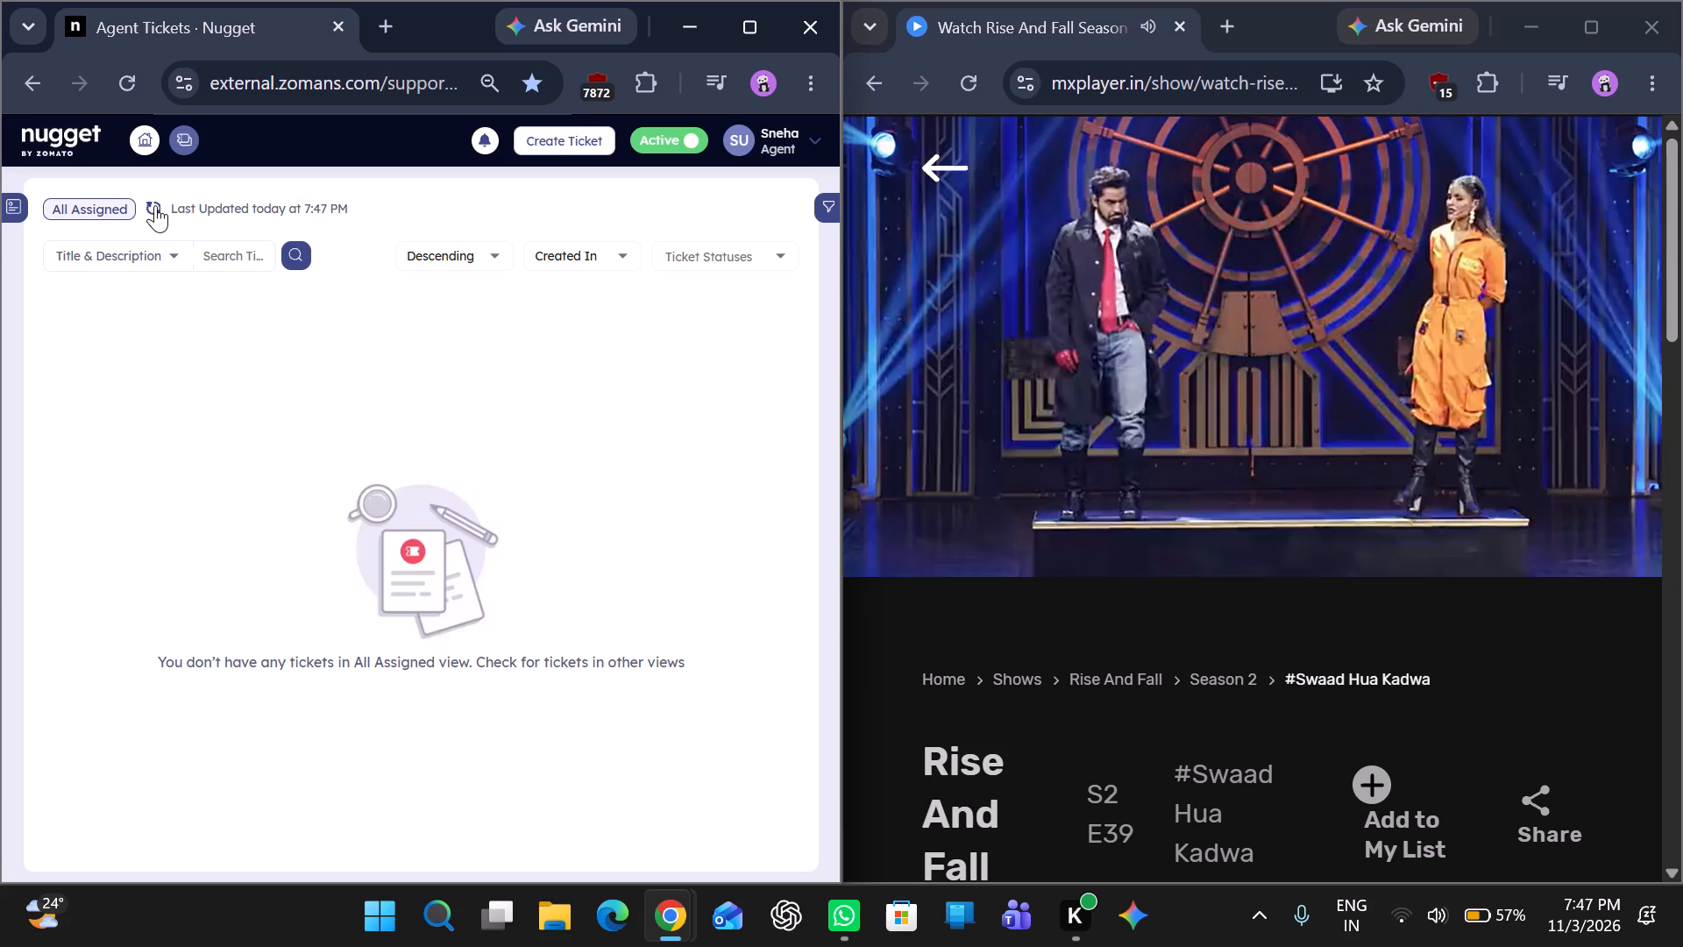
pyautogui.doubleClick(155, 205)
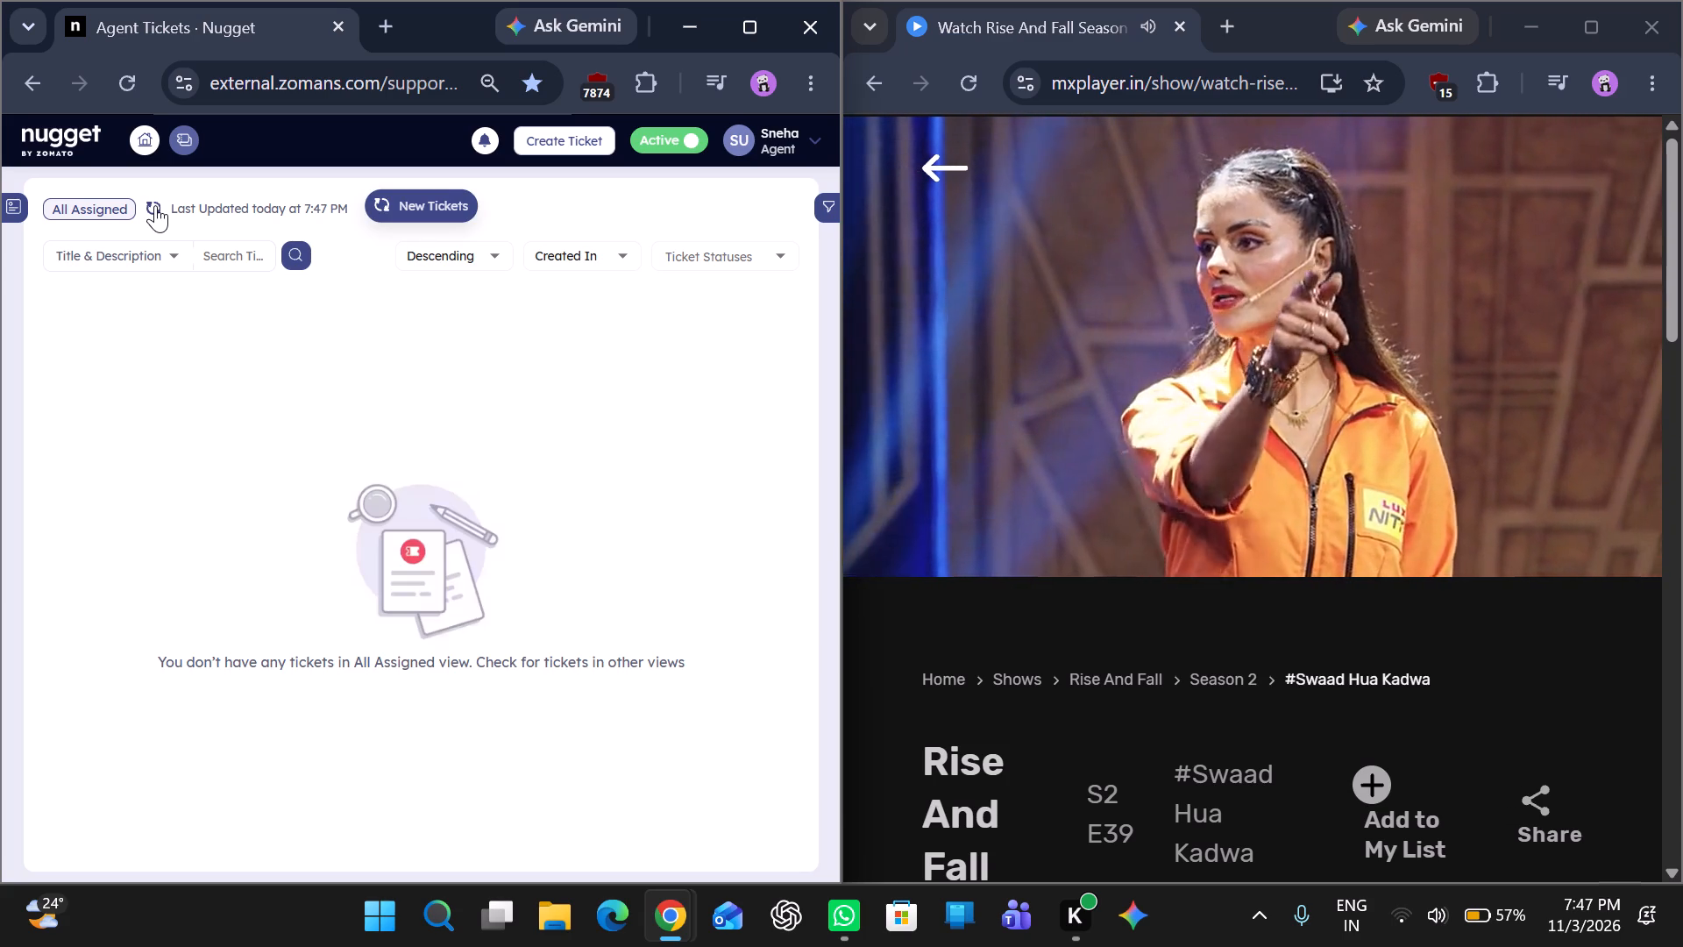
pyautogui.doubleClick(155, 205)
pyautogui.click(155, 205)
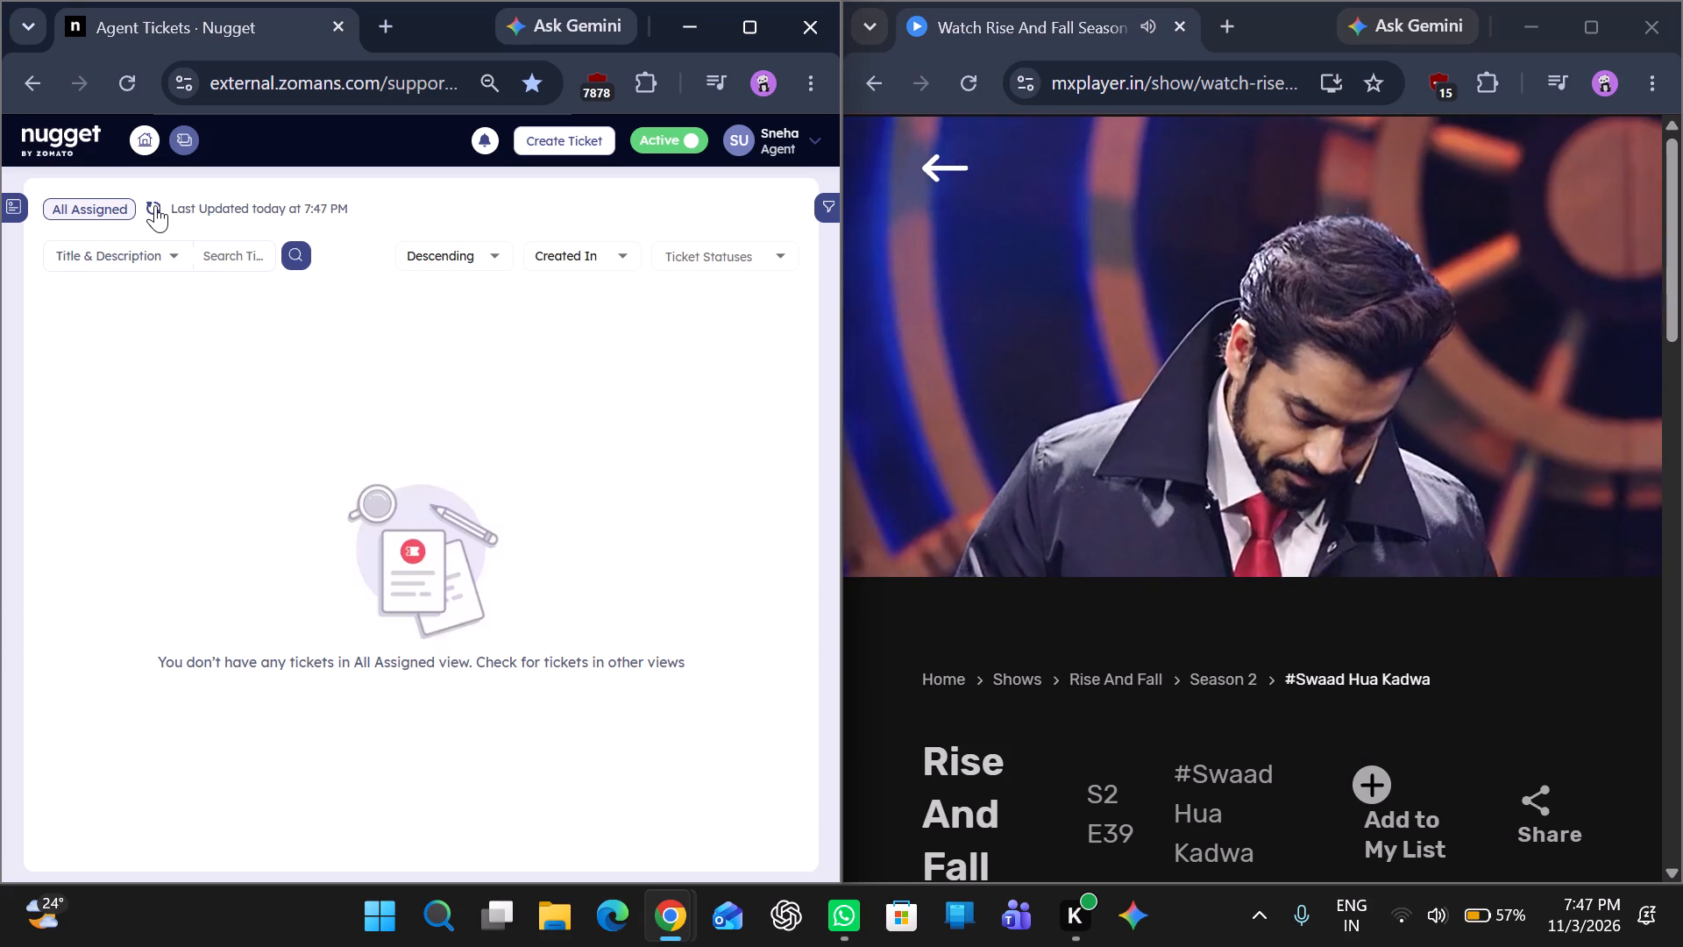
pyautogui.click(155, 205)
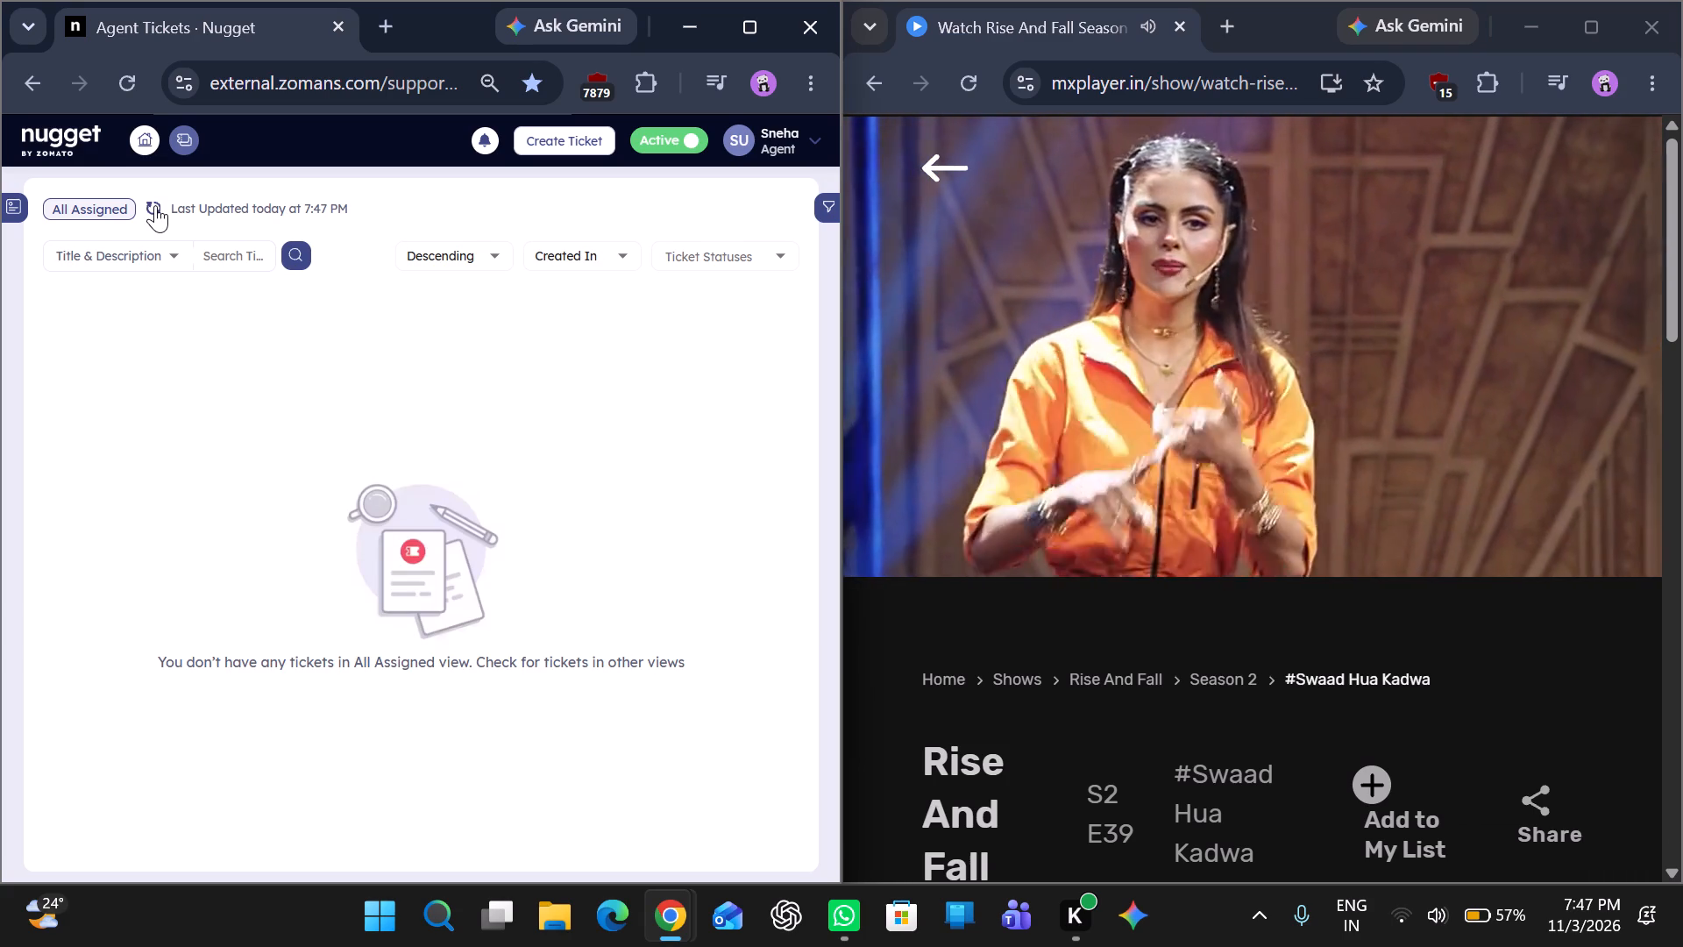
pyautogui.doubleClick(155, 205)
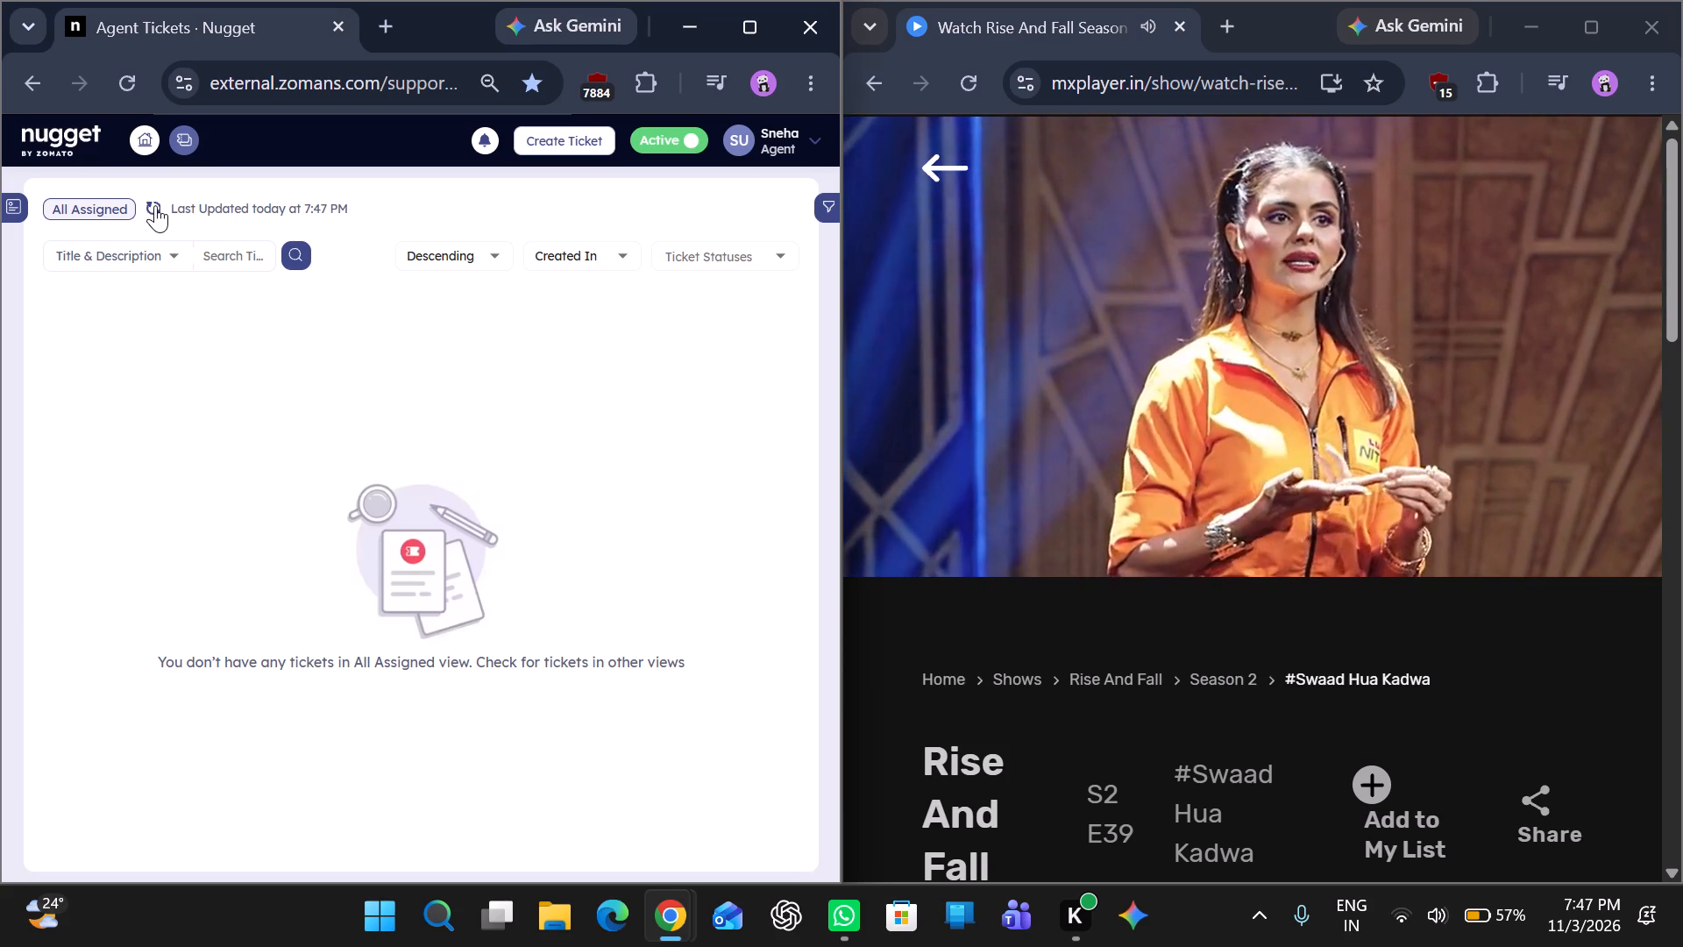
pyautogui.click(155, 205)
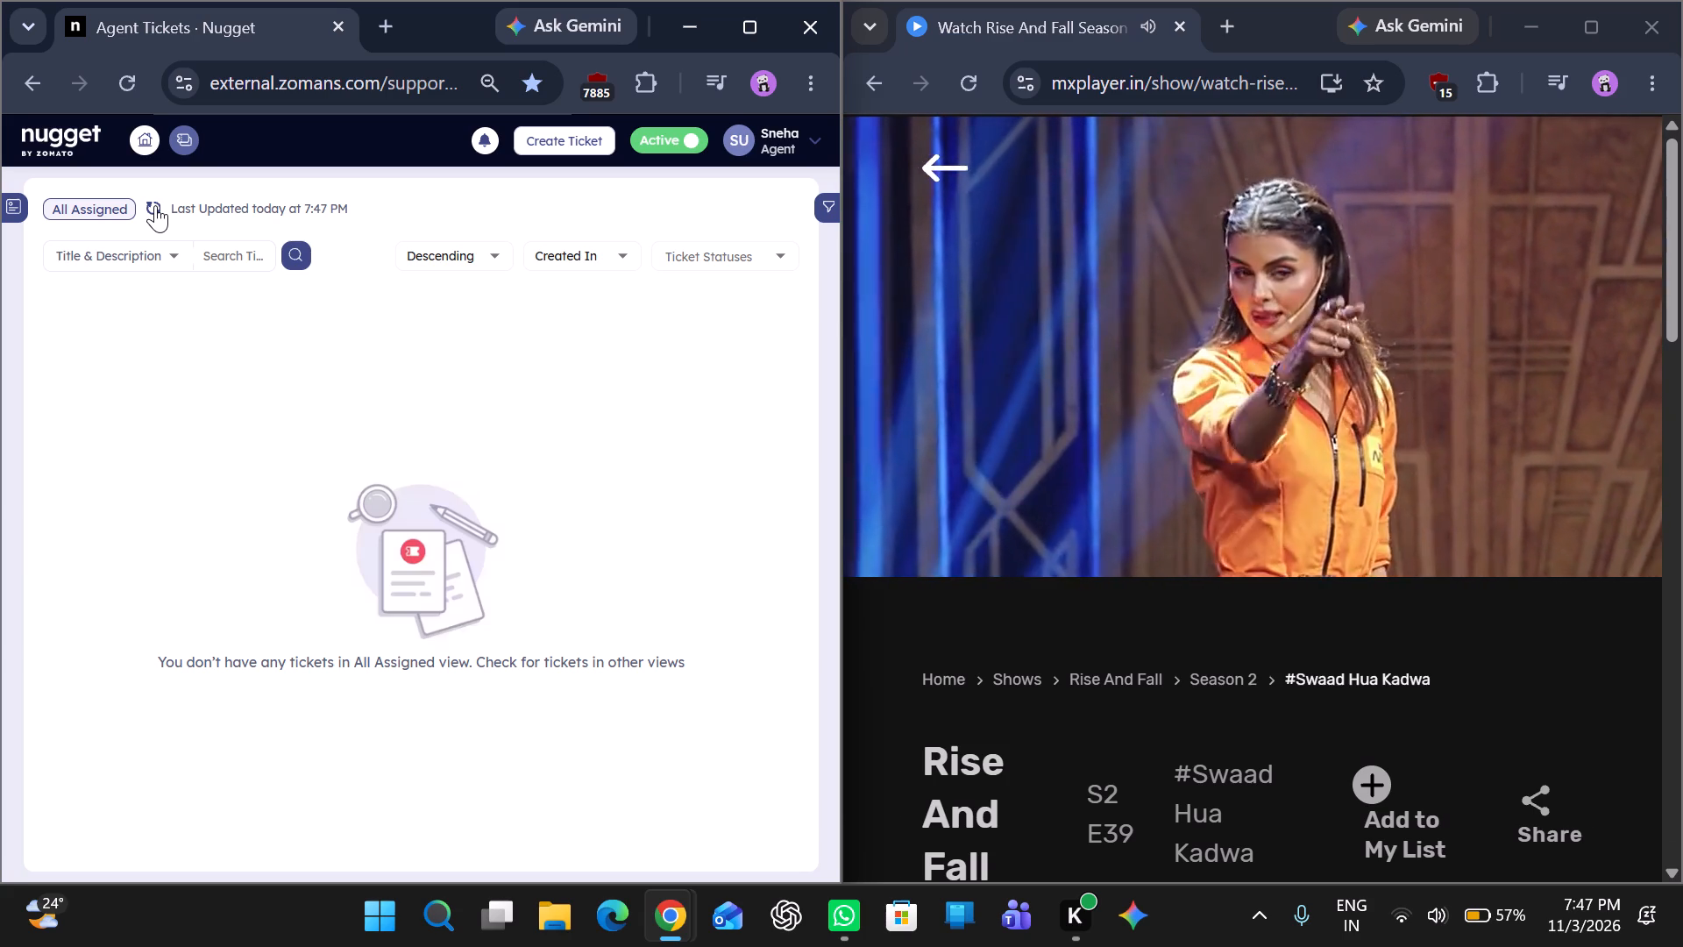
pyautogui.doubleClick(155, 205)
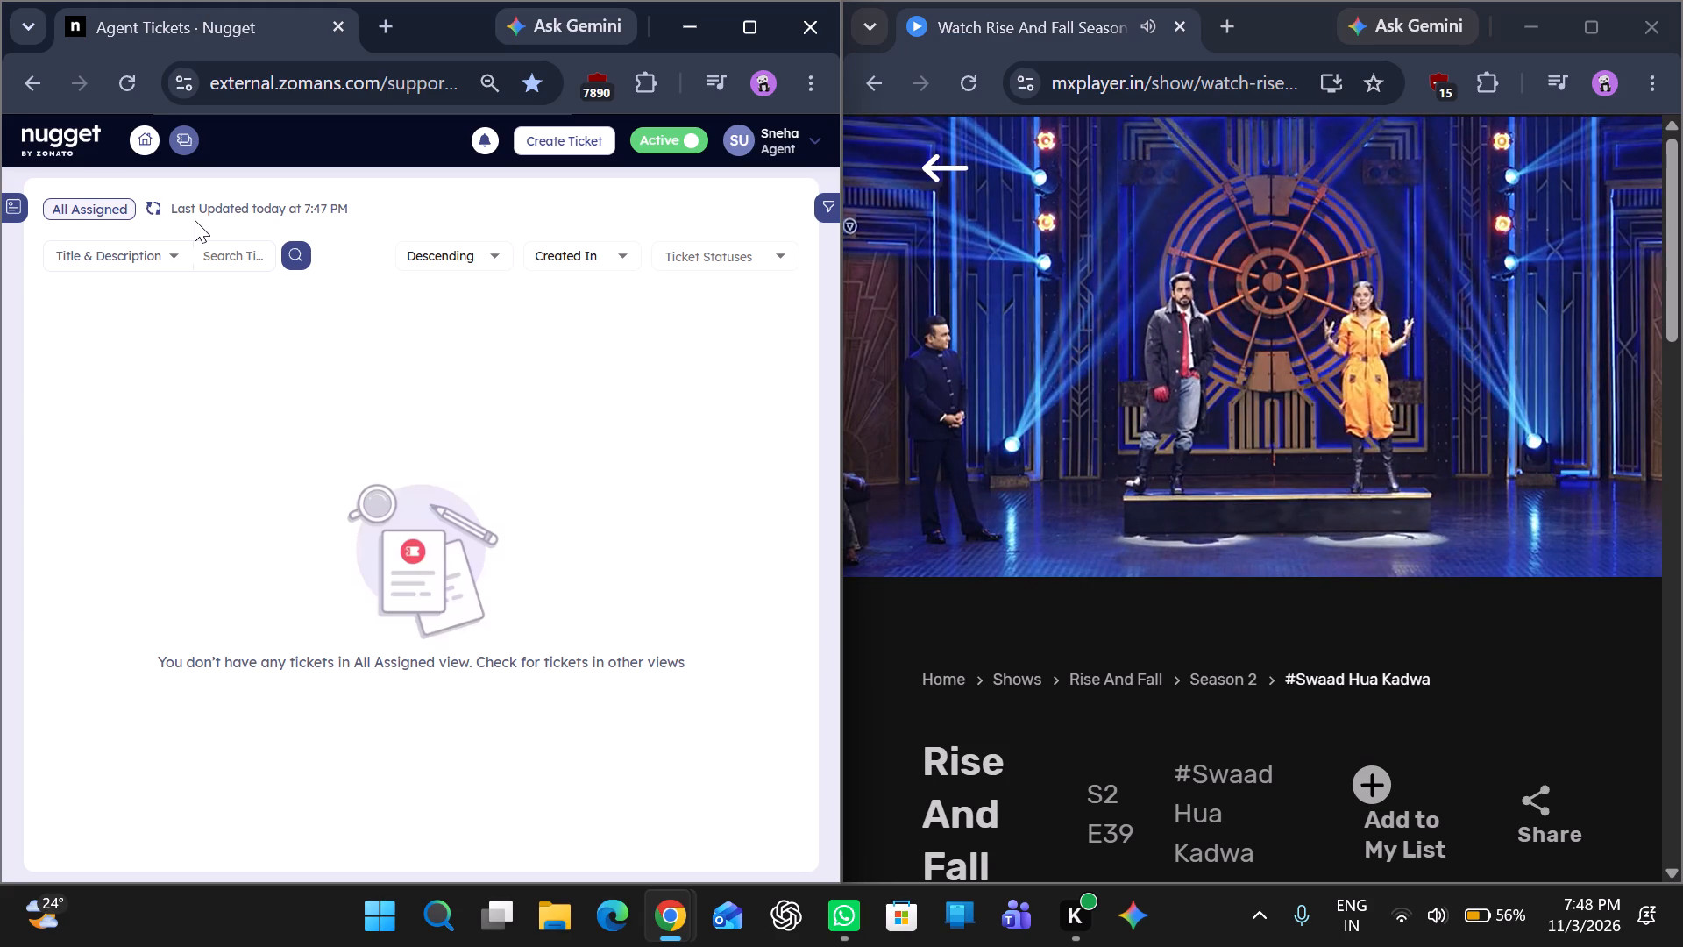
# Switch to the MX Player window and skip the Rise And Fall episode forward in repeated 10-second jumps.
pyautogui.doubleClick(1079, 509)
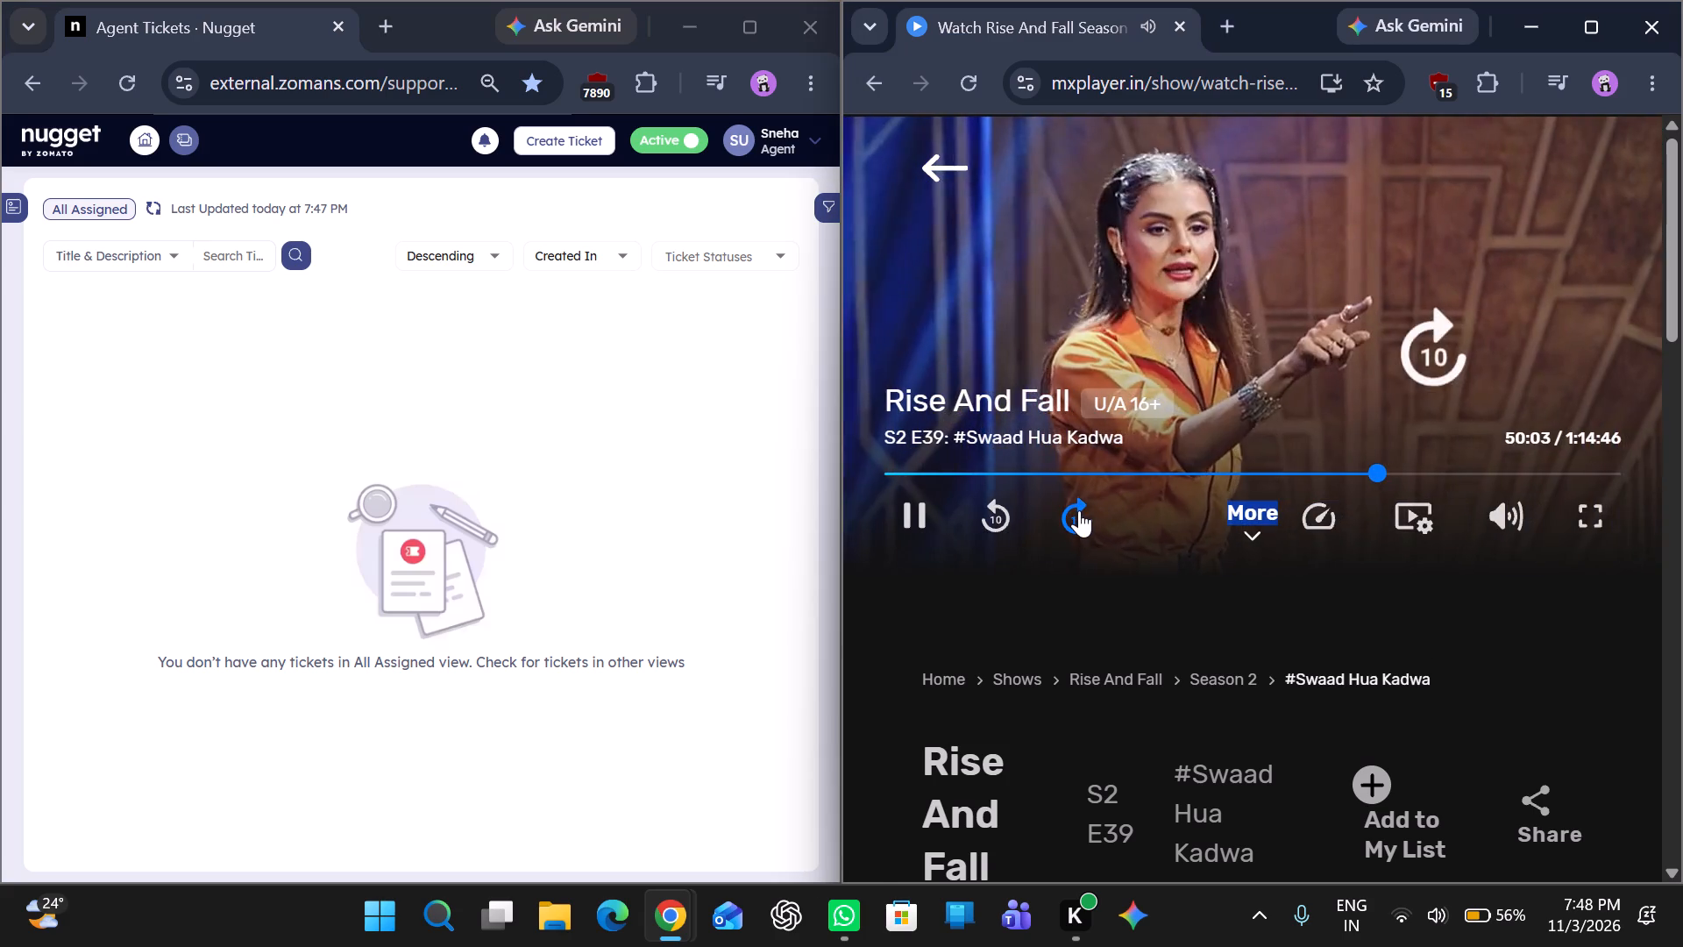
pyautogui.doubleClick(1079, 510)
pyautogui.doubleClick(1079, 510)
pyautogui.doubleClick(1079, 510)
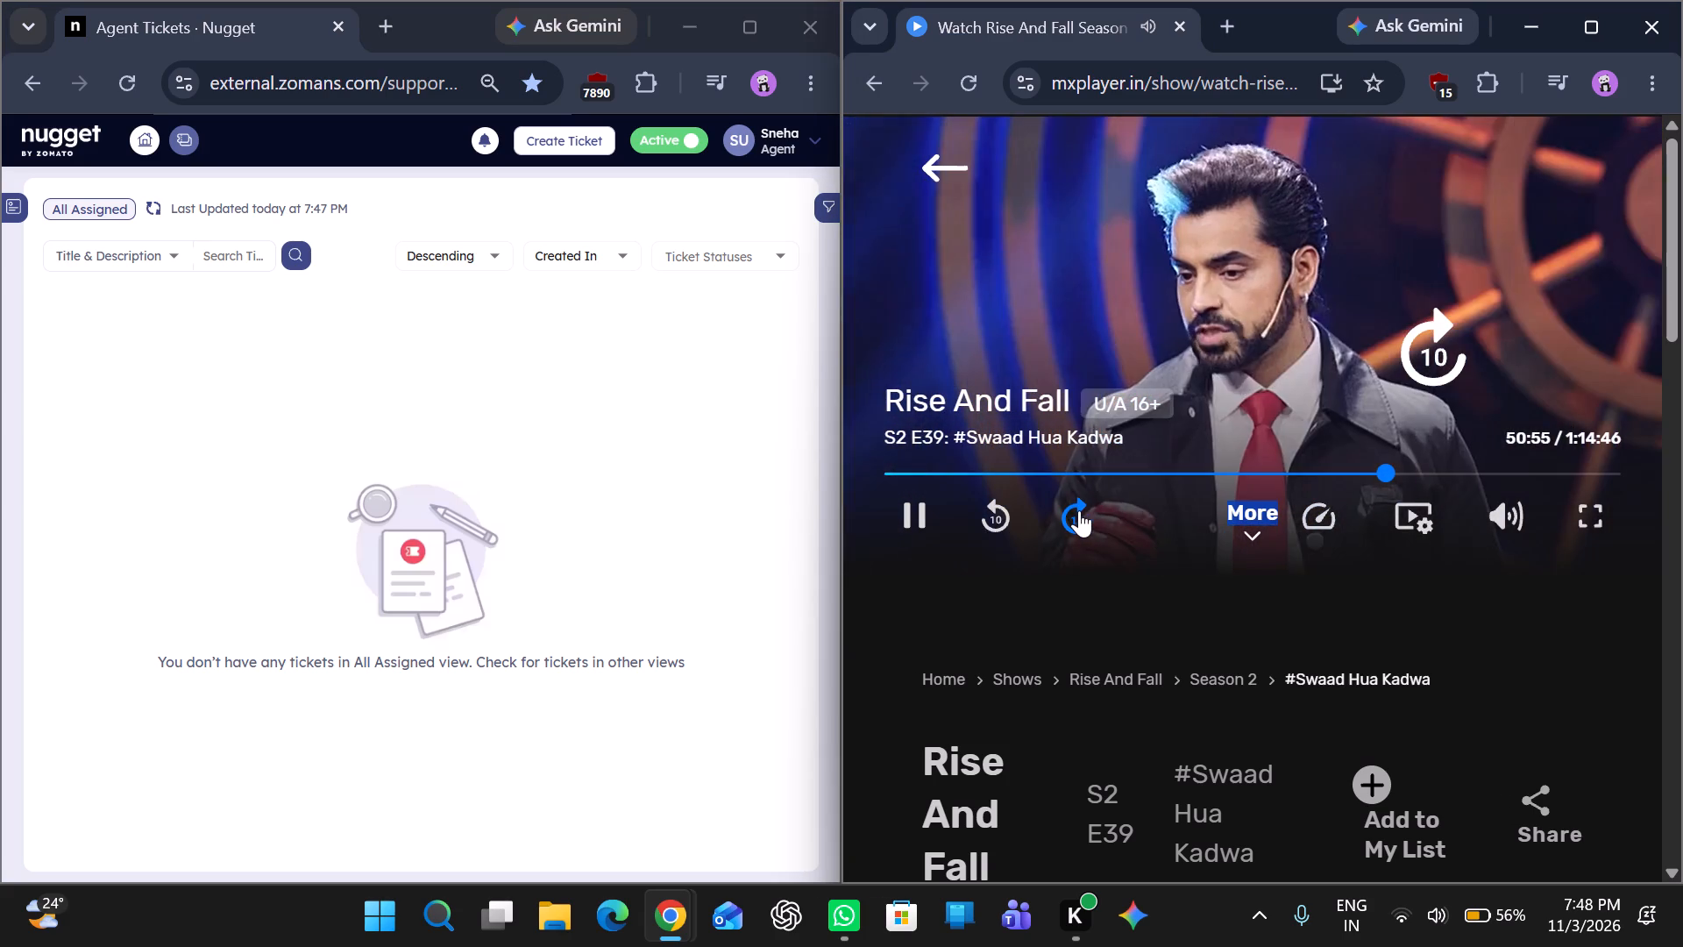
pyautogui.doubleClick(1079, 510)
pyautogui.doubleClick(1079, 510)
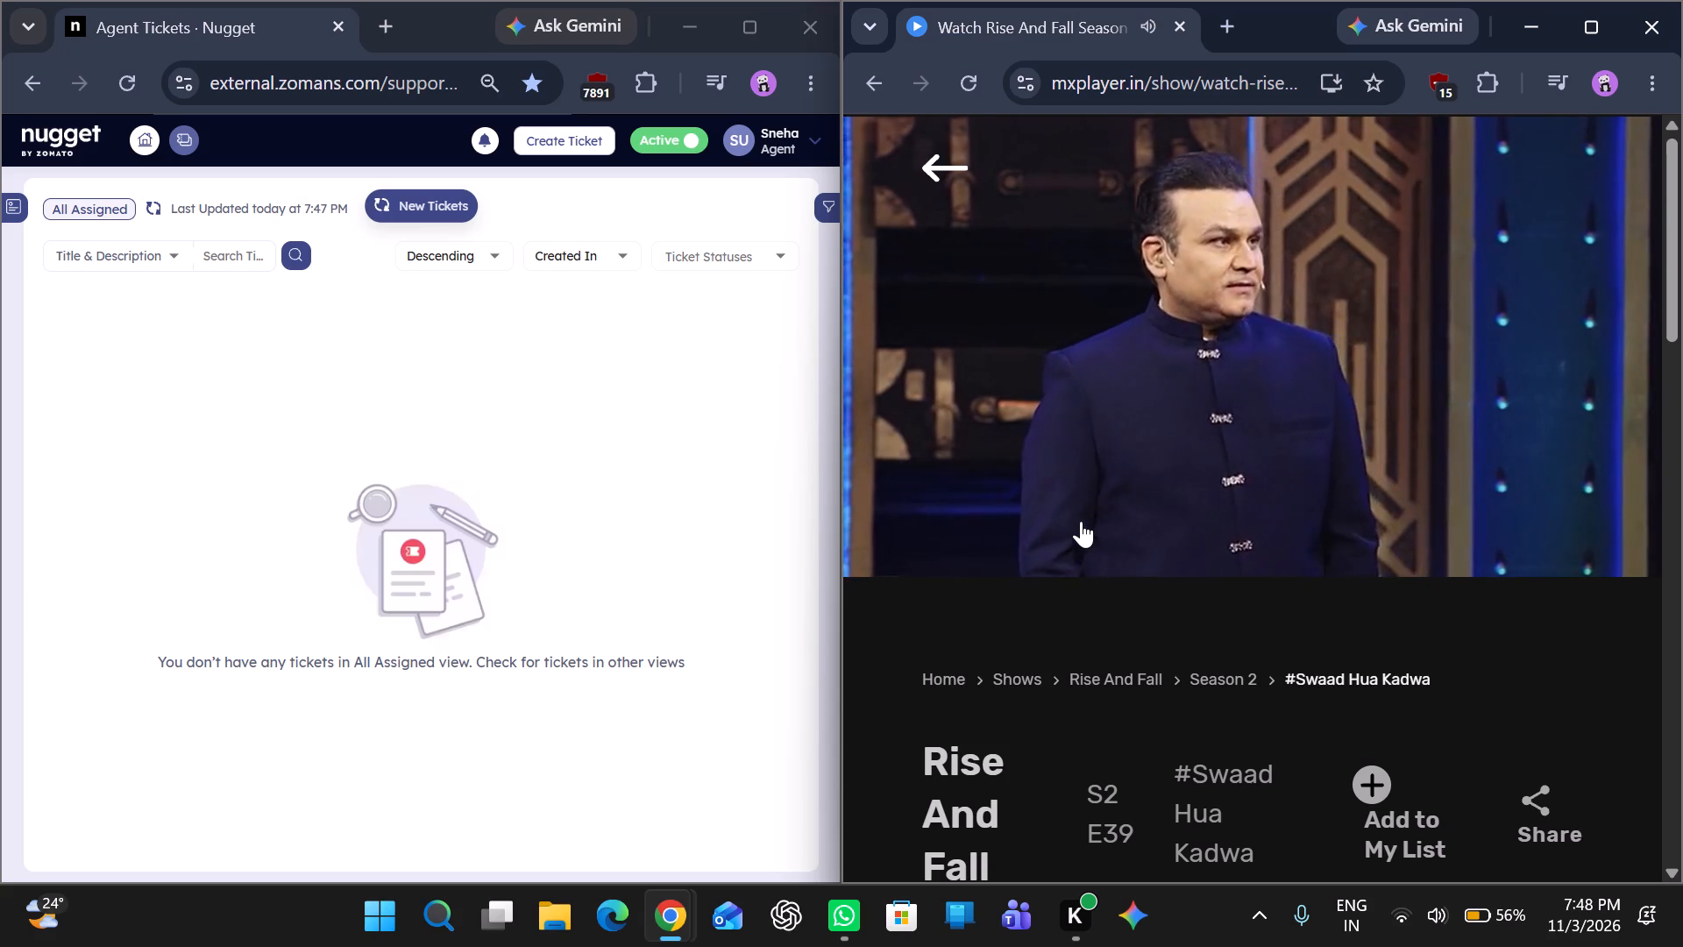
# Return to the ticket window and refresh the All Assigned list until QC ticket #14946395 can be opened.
pyautogui.moveTo(420, 189); pyautogui.dragTo(420, 196)
pyautogui.click(420, 196)
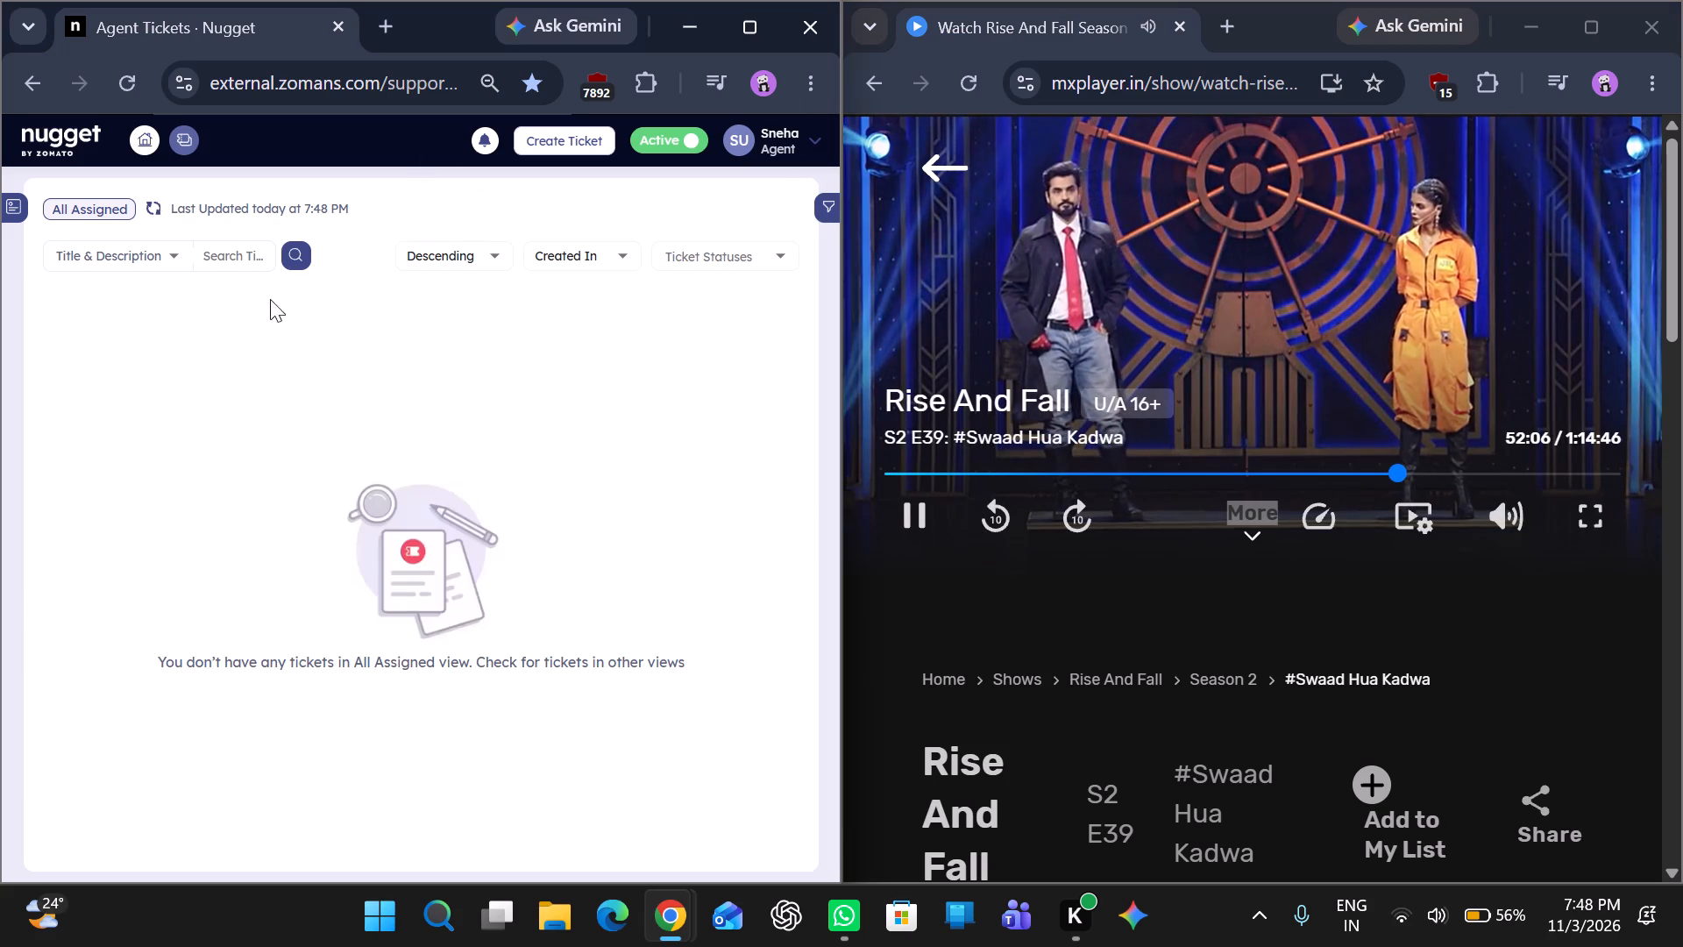
pyautogui.doubleClick(219, 341)
pyautogui.doubleClick(141, 216)
pyautogui.click(151, 206)
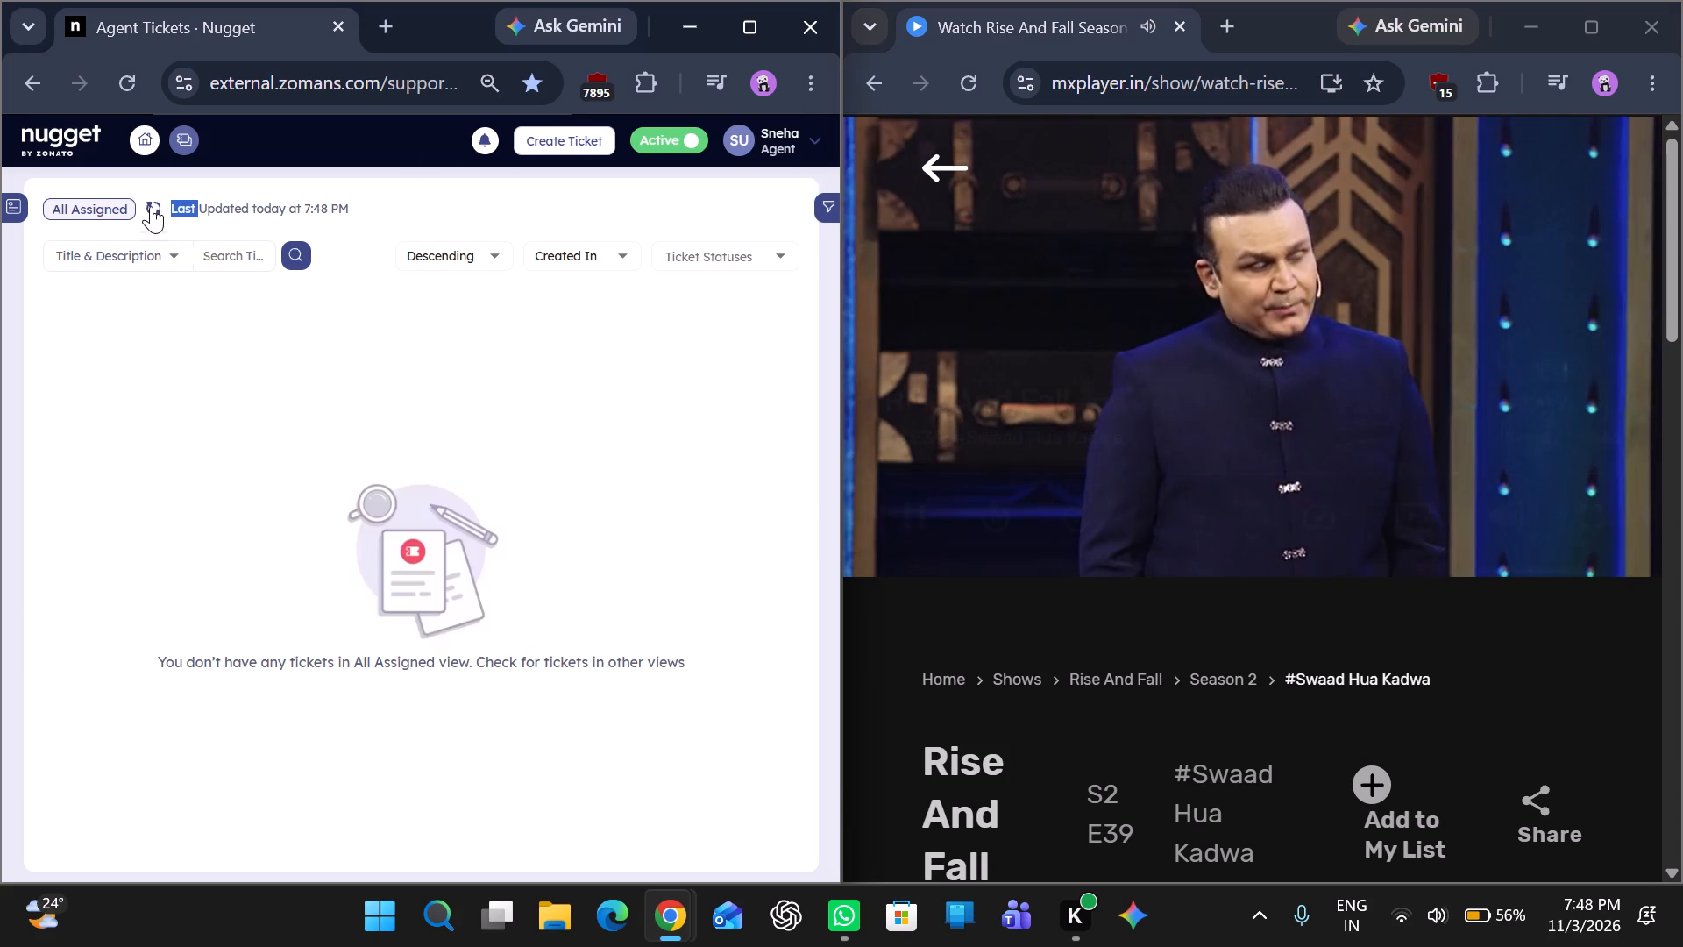
pyautogui.click(151, 206)
pyautogui.tripleClick(154, 333)
pyautogui.click(154, 333)
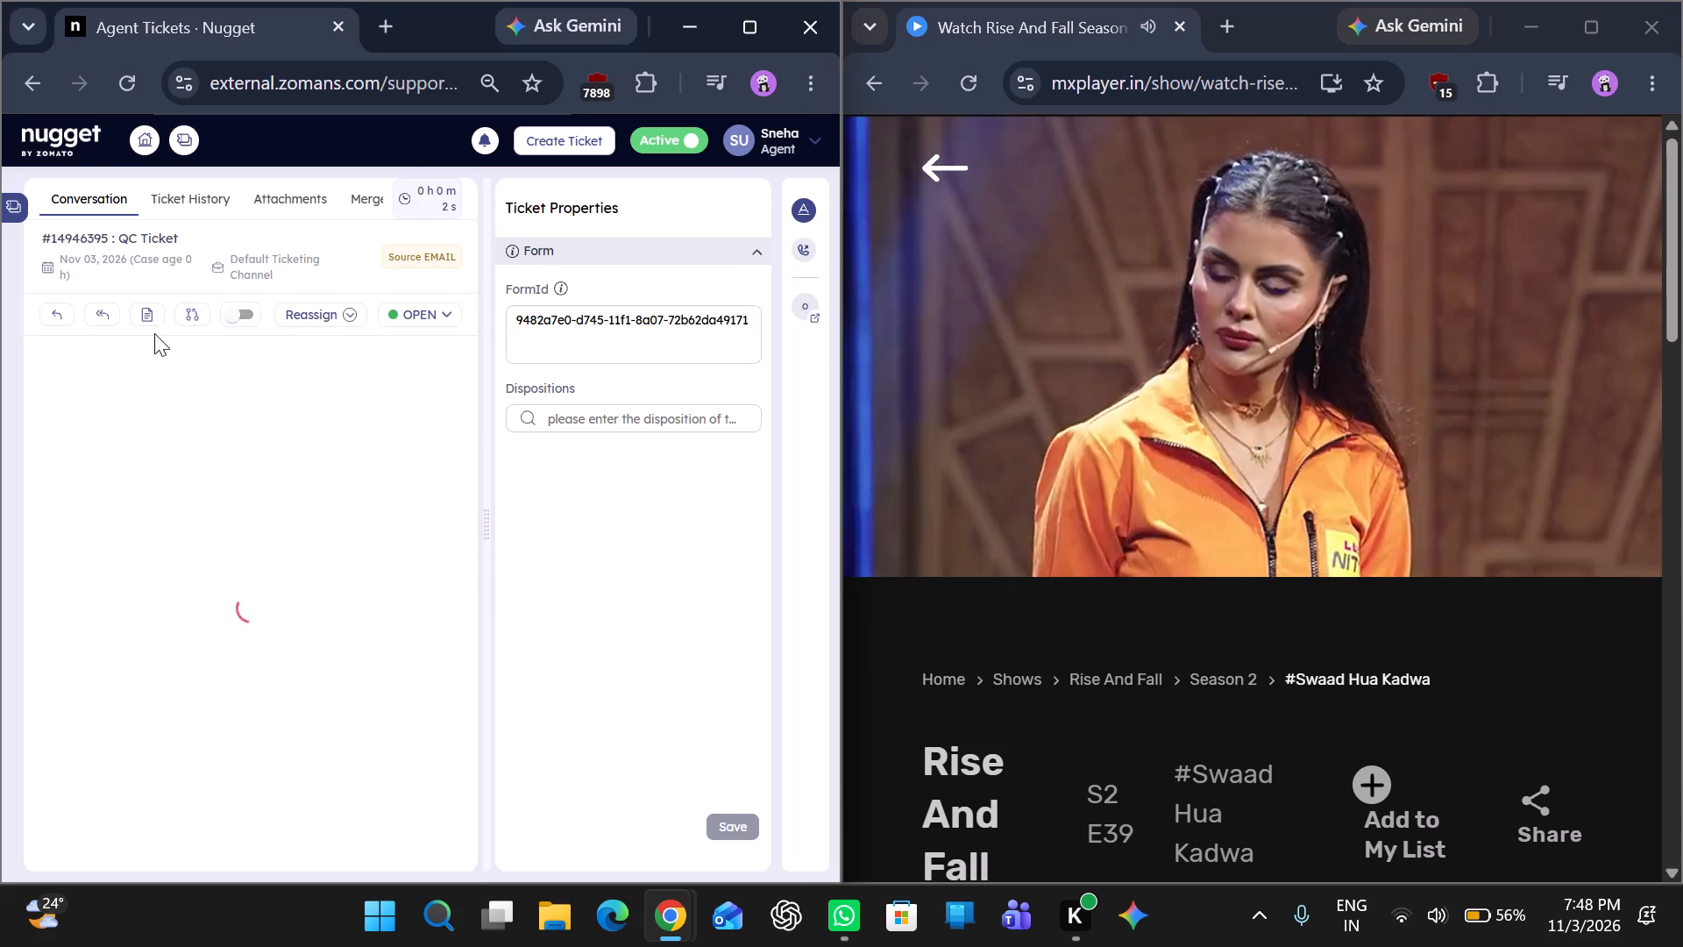
# Open the ticket's onboarding form, compare the Aadhar photo with the selfie, and approve the photo match.
pyautogui.tripleClick(182, 554)
pyautogui.tripleClick(182, 554)
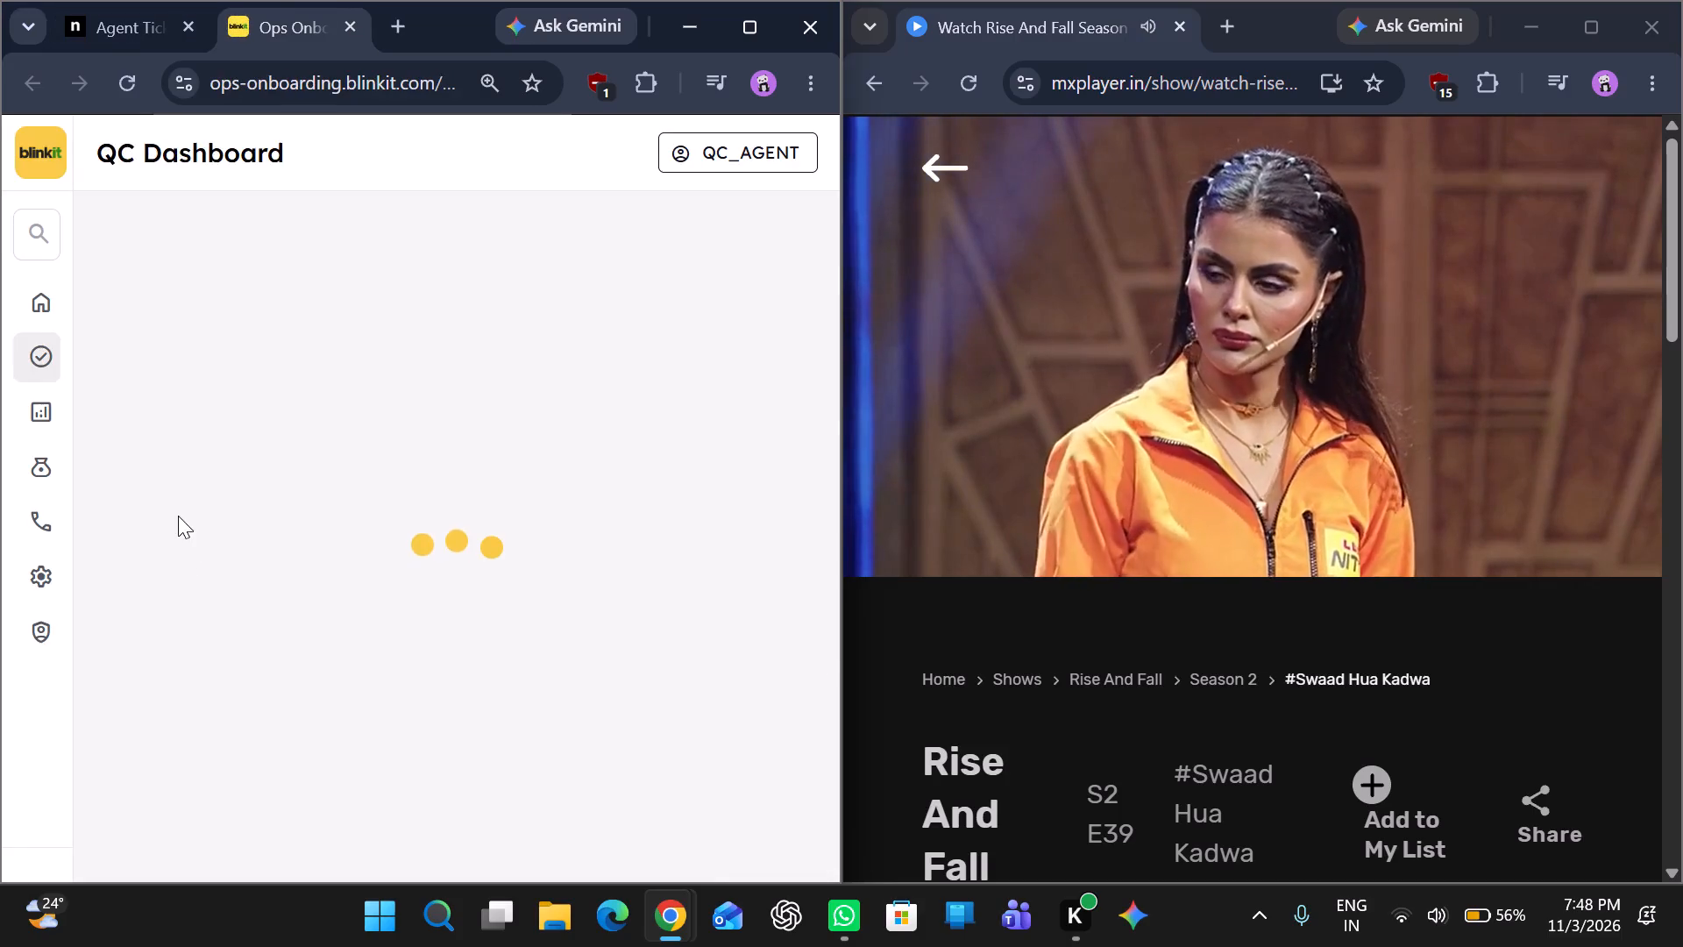
pyautogui.scroll(-5, 457, 562)
pyautogui.doubleClick(500, 792)
pyautogui.scroll(-2, 501, 790)
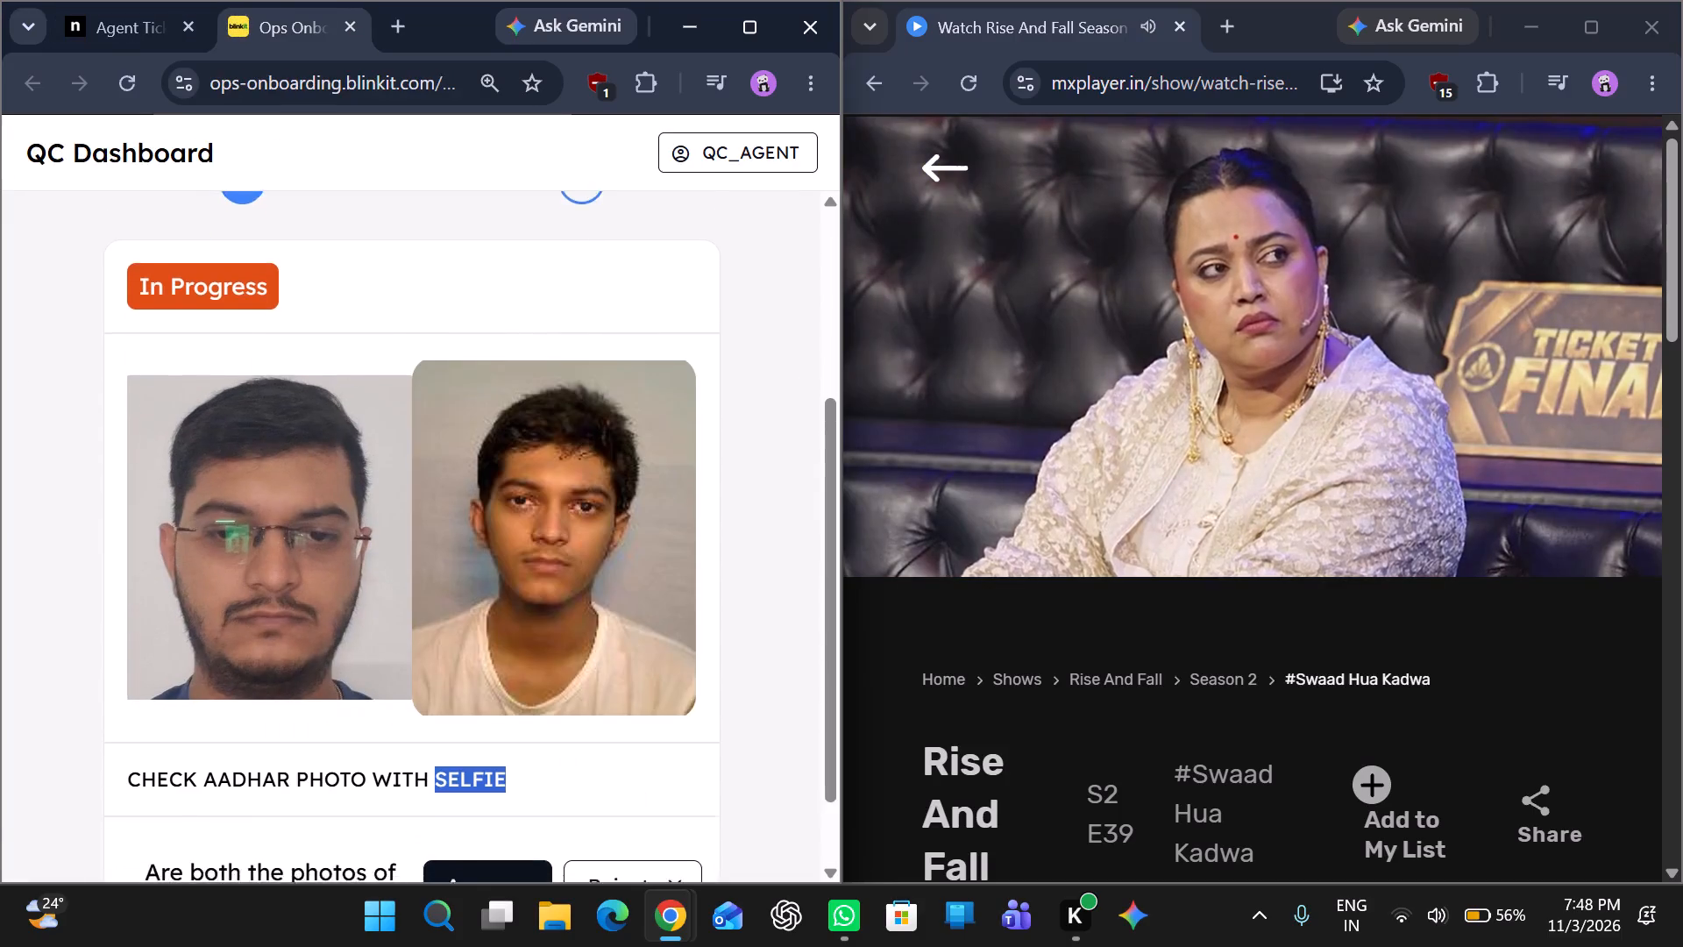
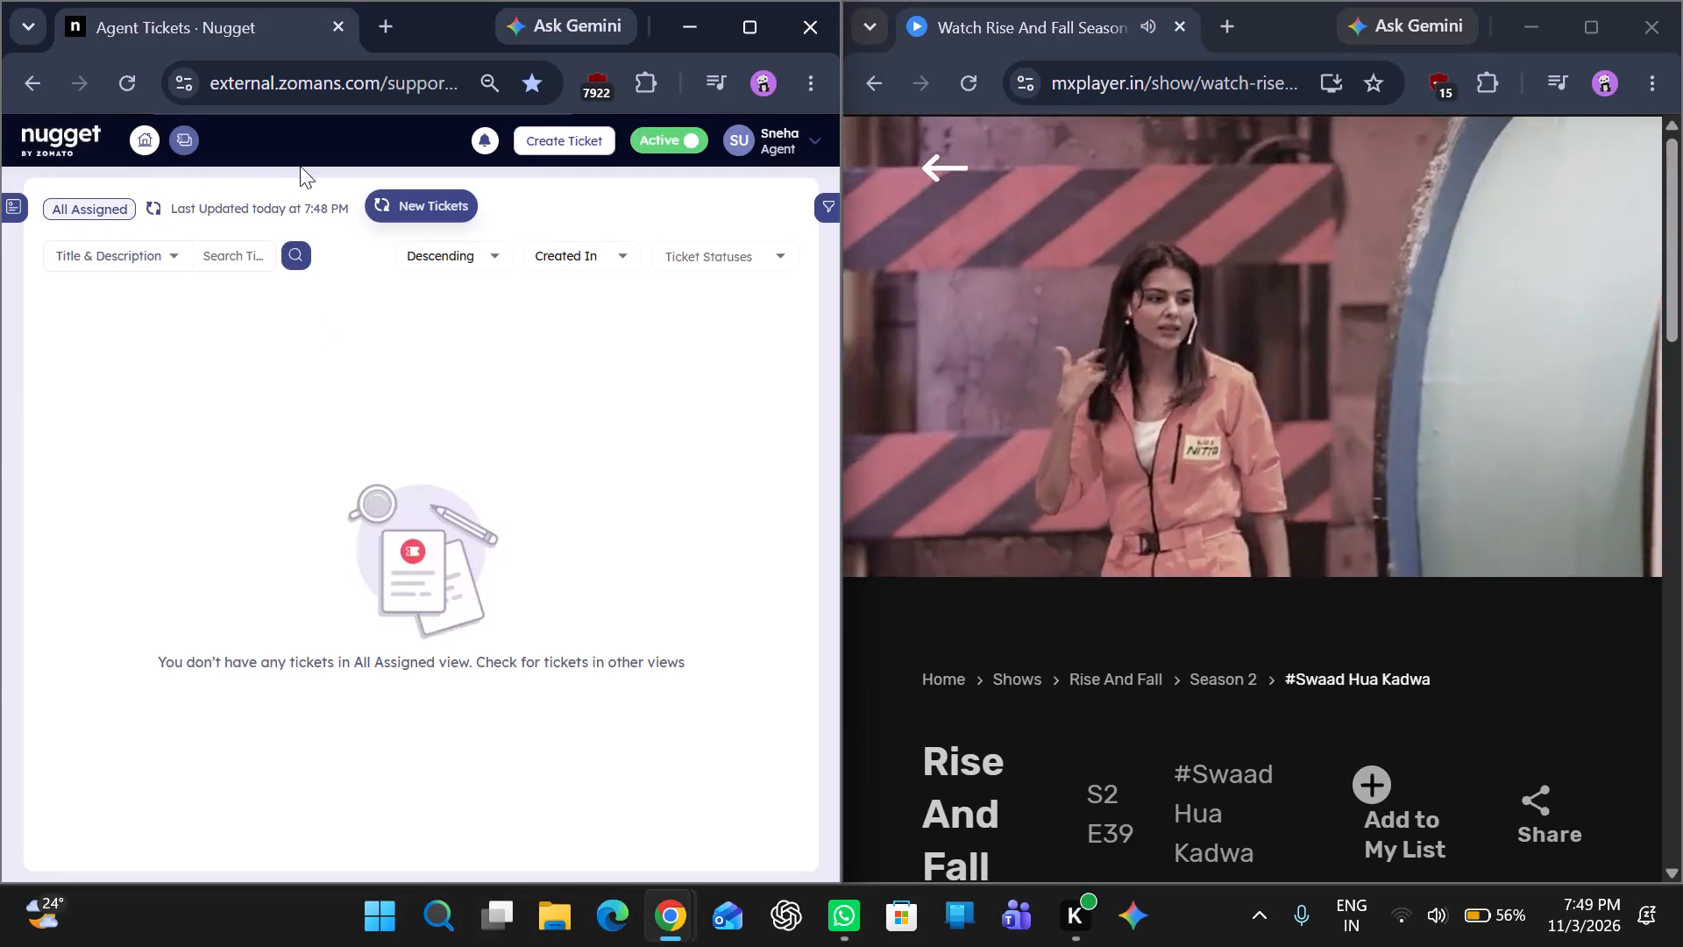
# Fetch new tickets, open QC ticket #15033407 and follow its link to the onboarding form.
pyautogui.click(387, 203)
pyautogui.click(238, 386)
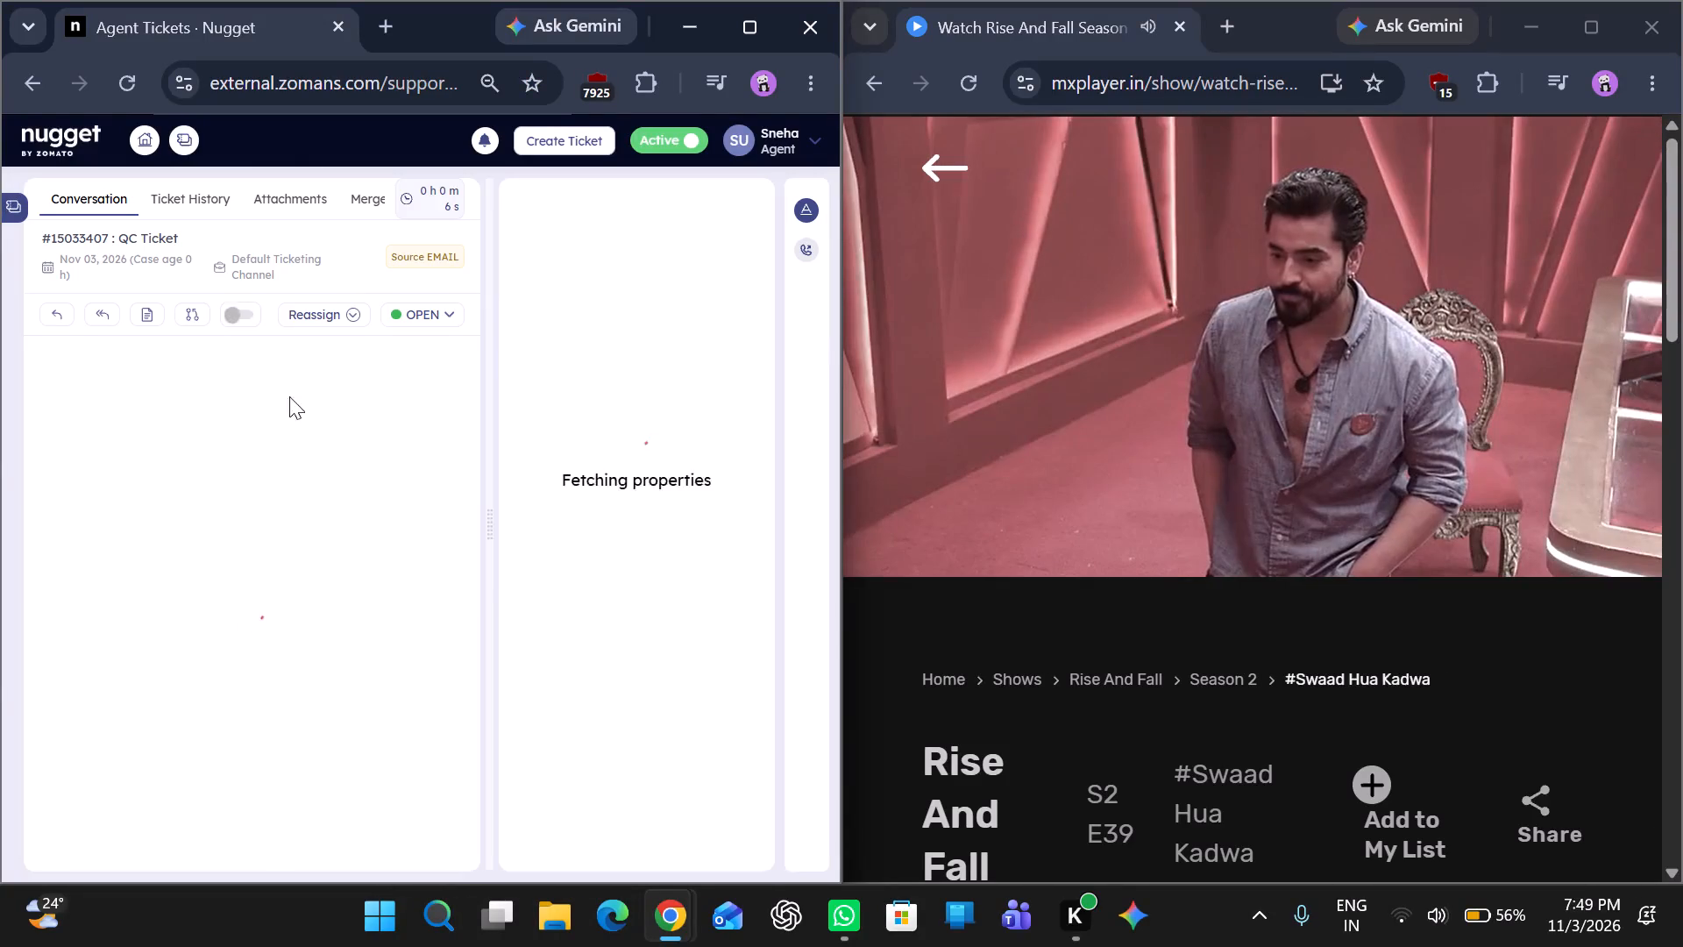
pyautogui.tripleClick(193, 549)
pyautogui.tripleClick(193, 549)
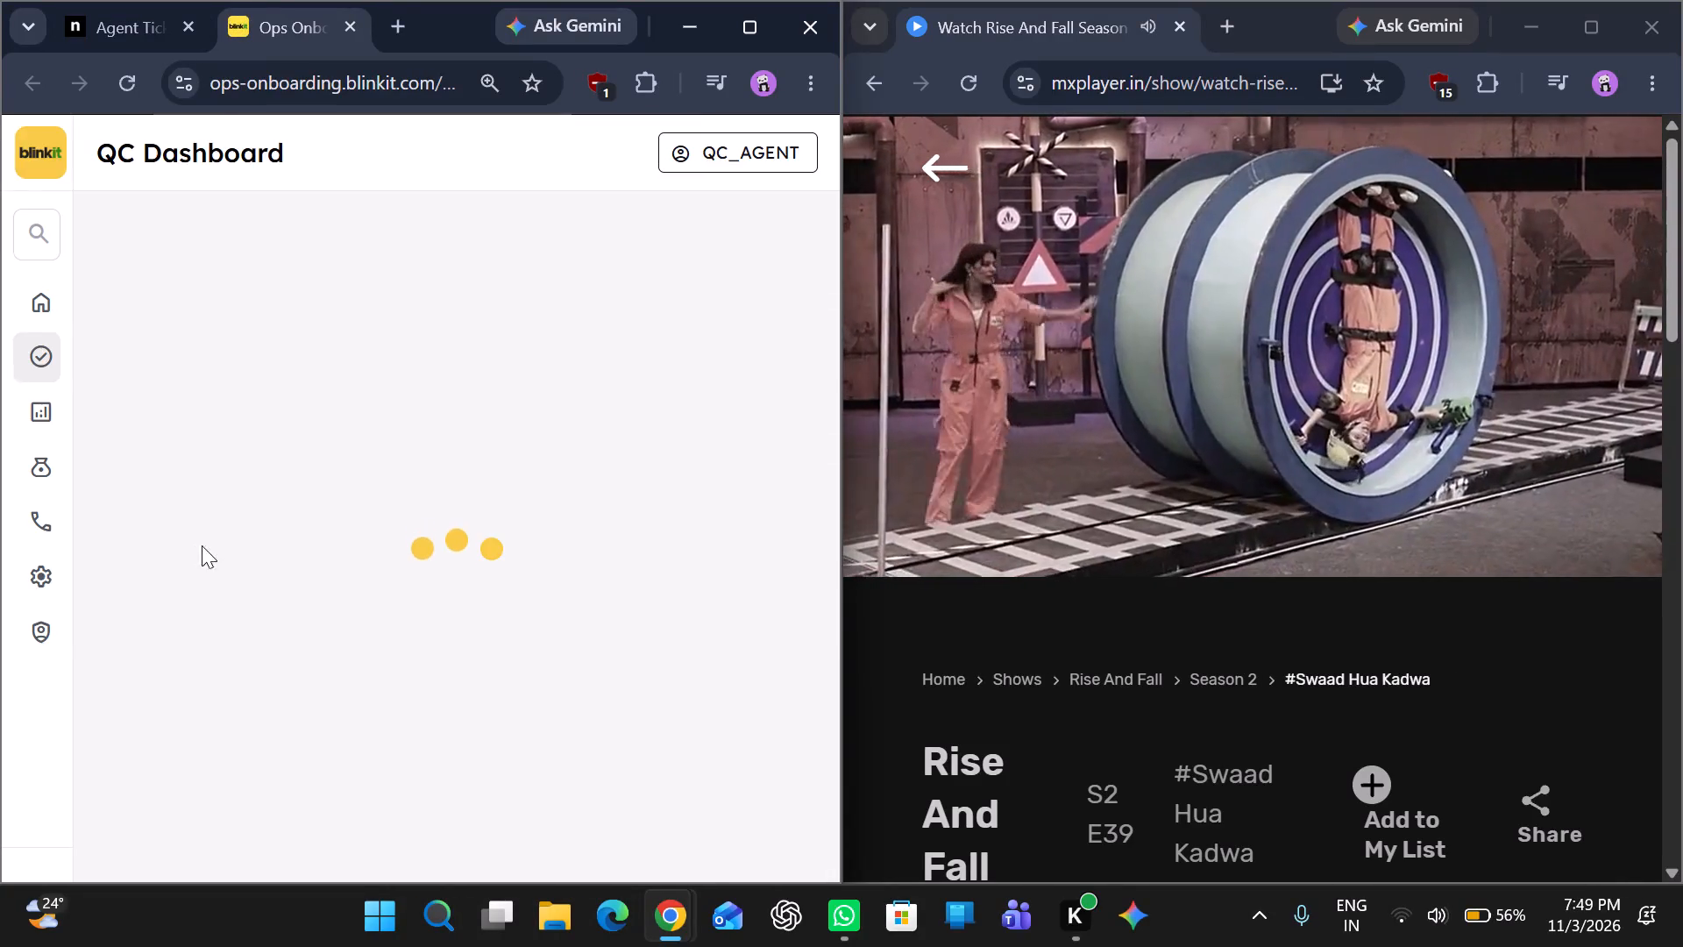
# Check the selfie in the onboarding form, reject it and submit the decision.
pyautogui.scroll(-5, 520, 552)
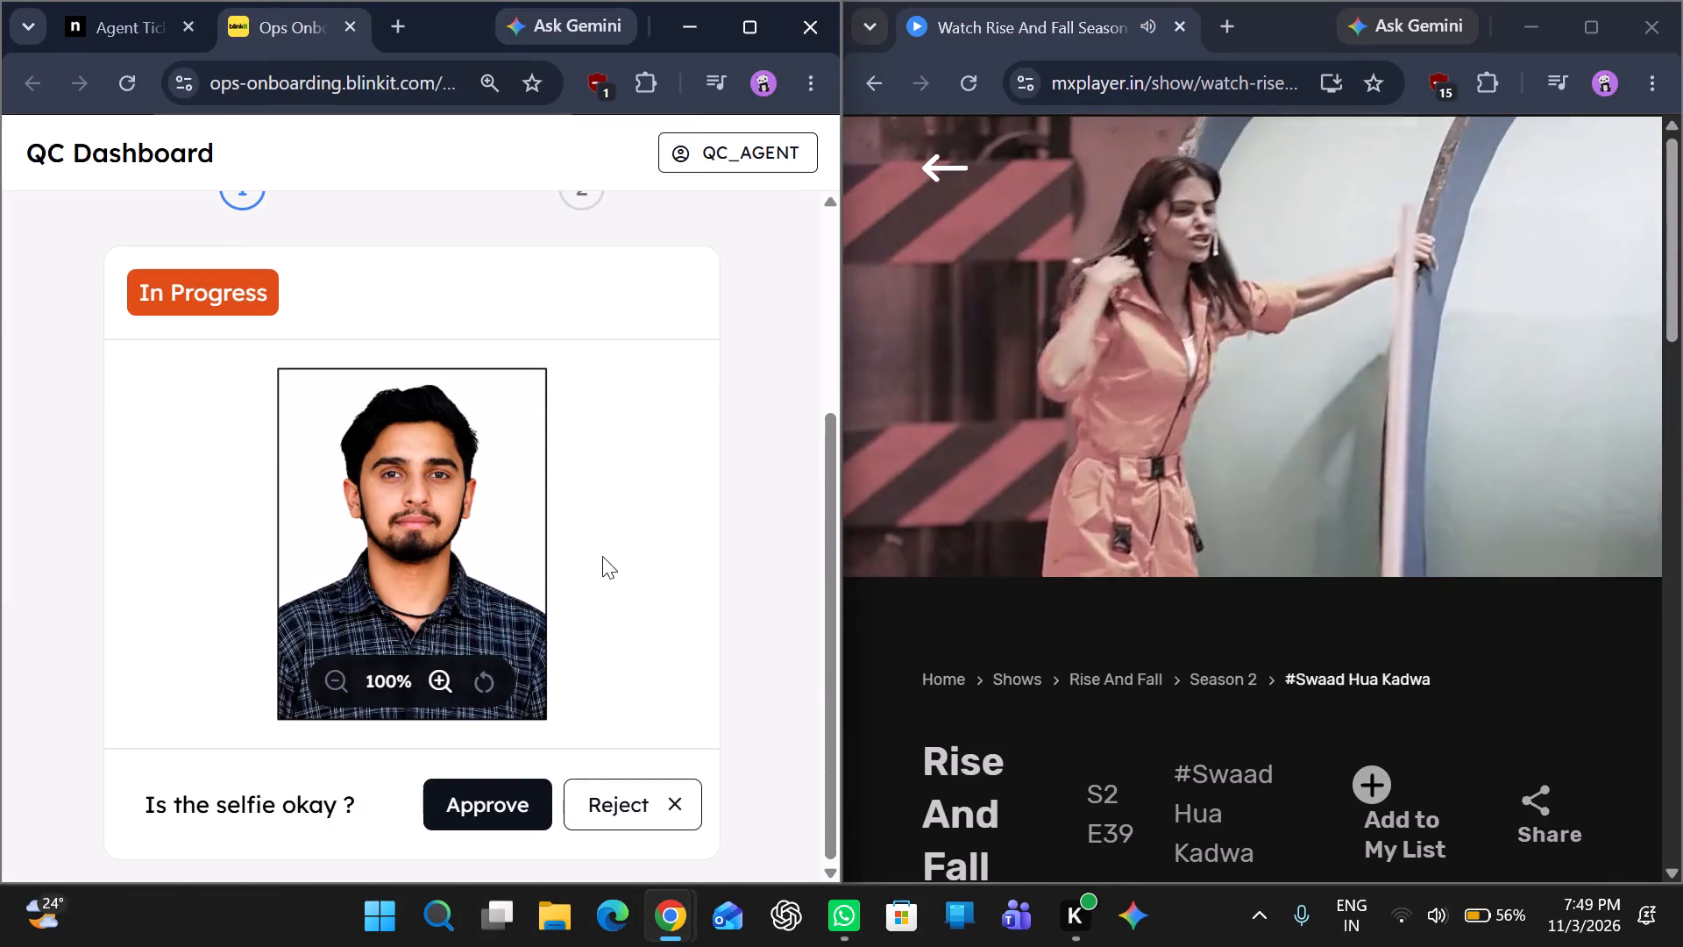
pyautogui.scroll(-4, 607, 558)
pyautogui.scroll(-3, 612, 644)
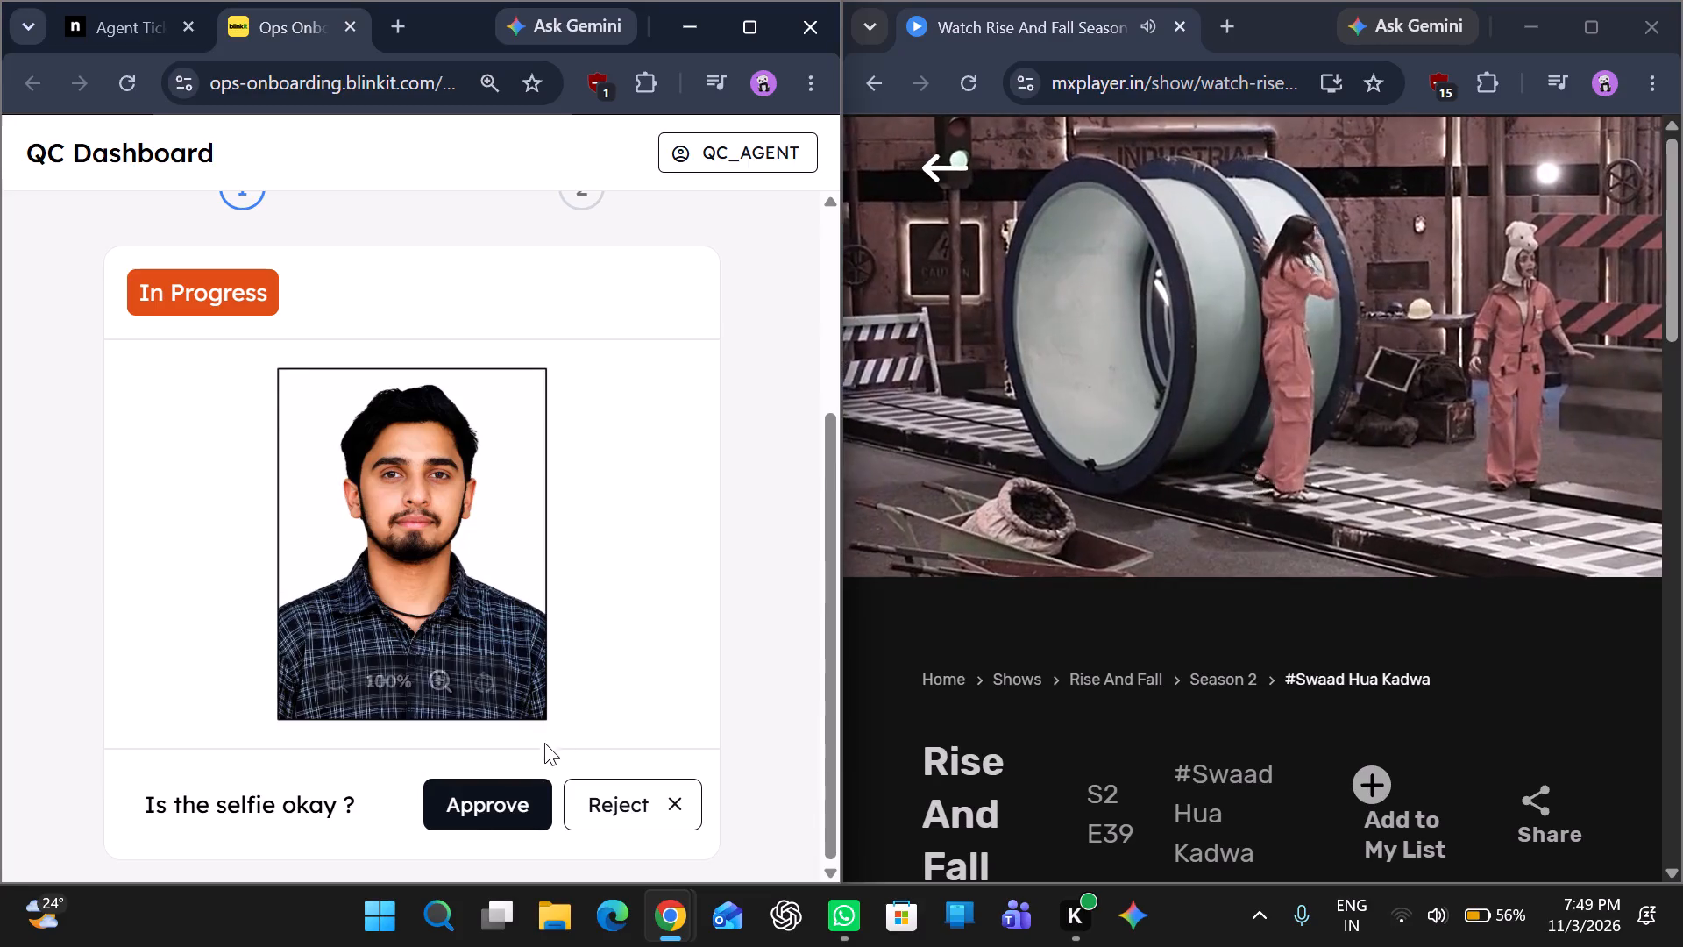
pyautogui.doubleClick(582, 781)
pyautogui.doubleClick(604, 674)
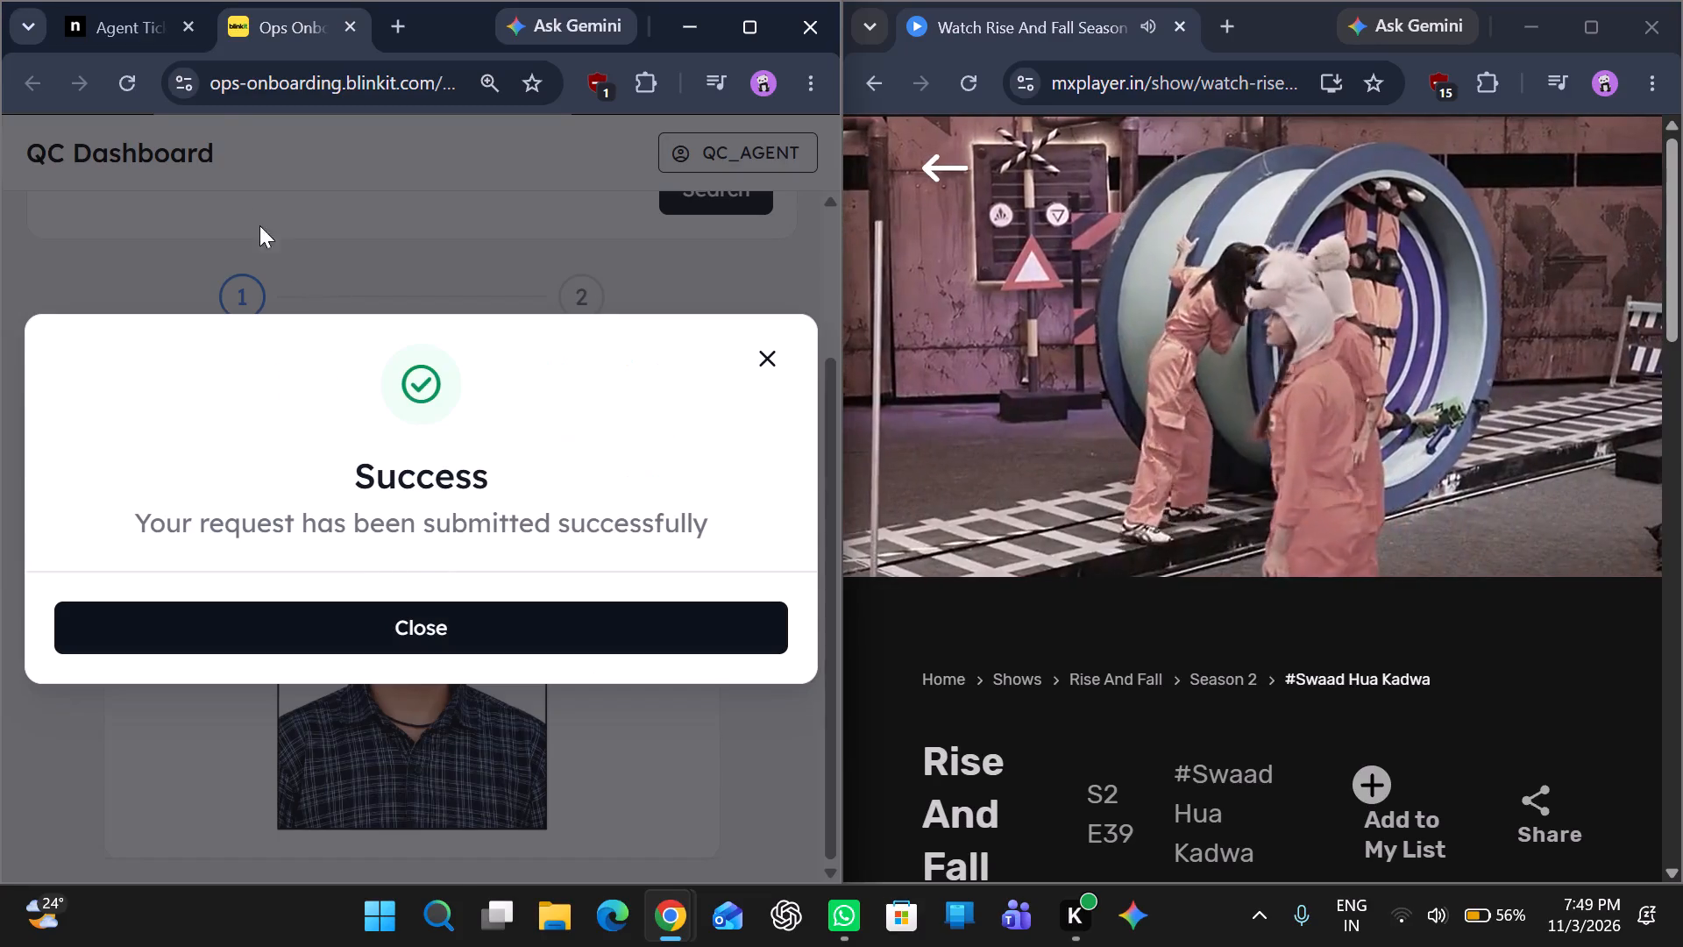
pyautogui.click(153, 30)
pyautogui.doubleClick(420, 310)
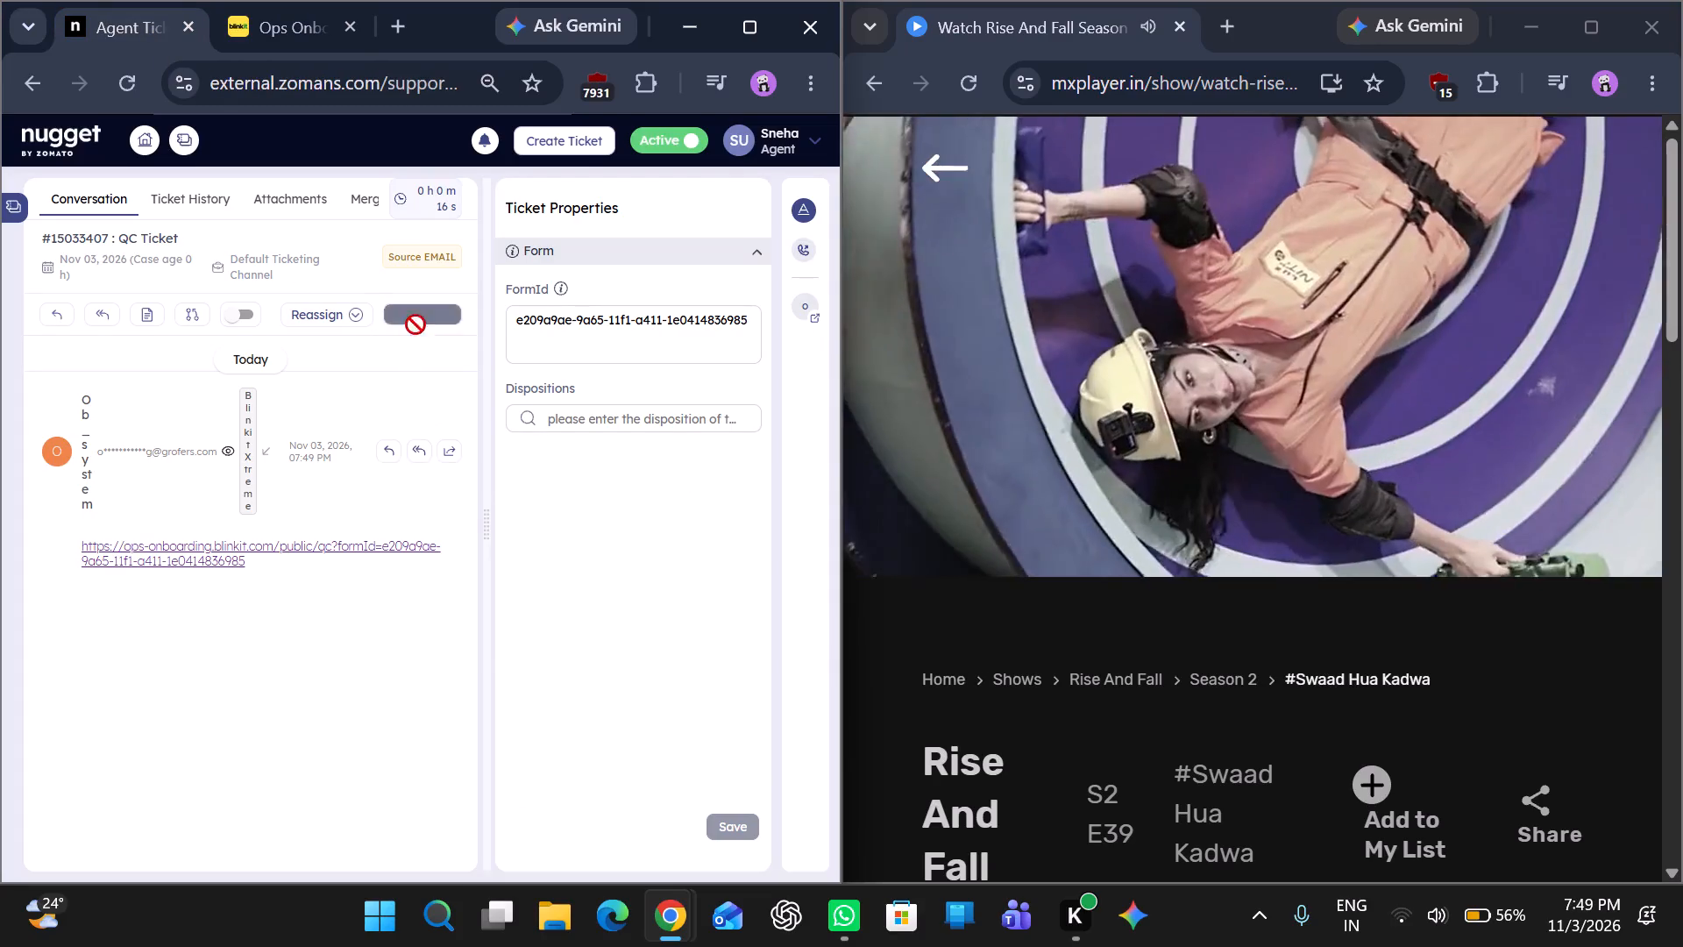
pyautogui.click(399, 352)
pyautogui.doubleClick(584, 545)
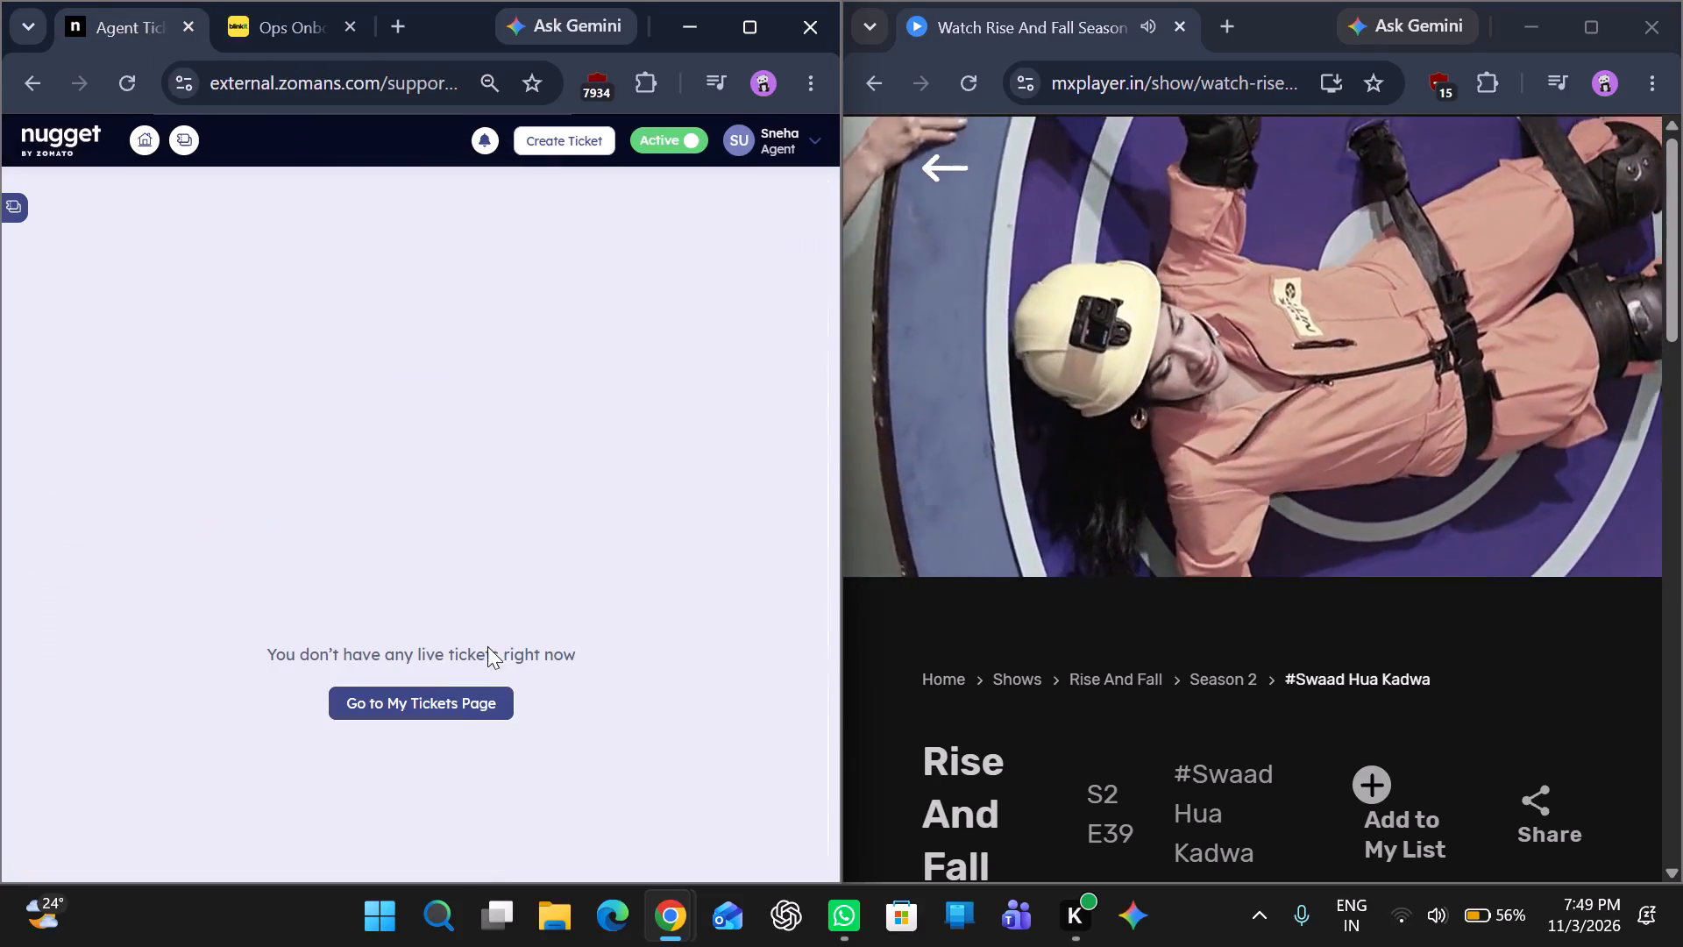
pyautogui.click(451, 701)
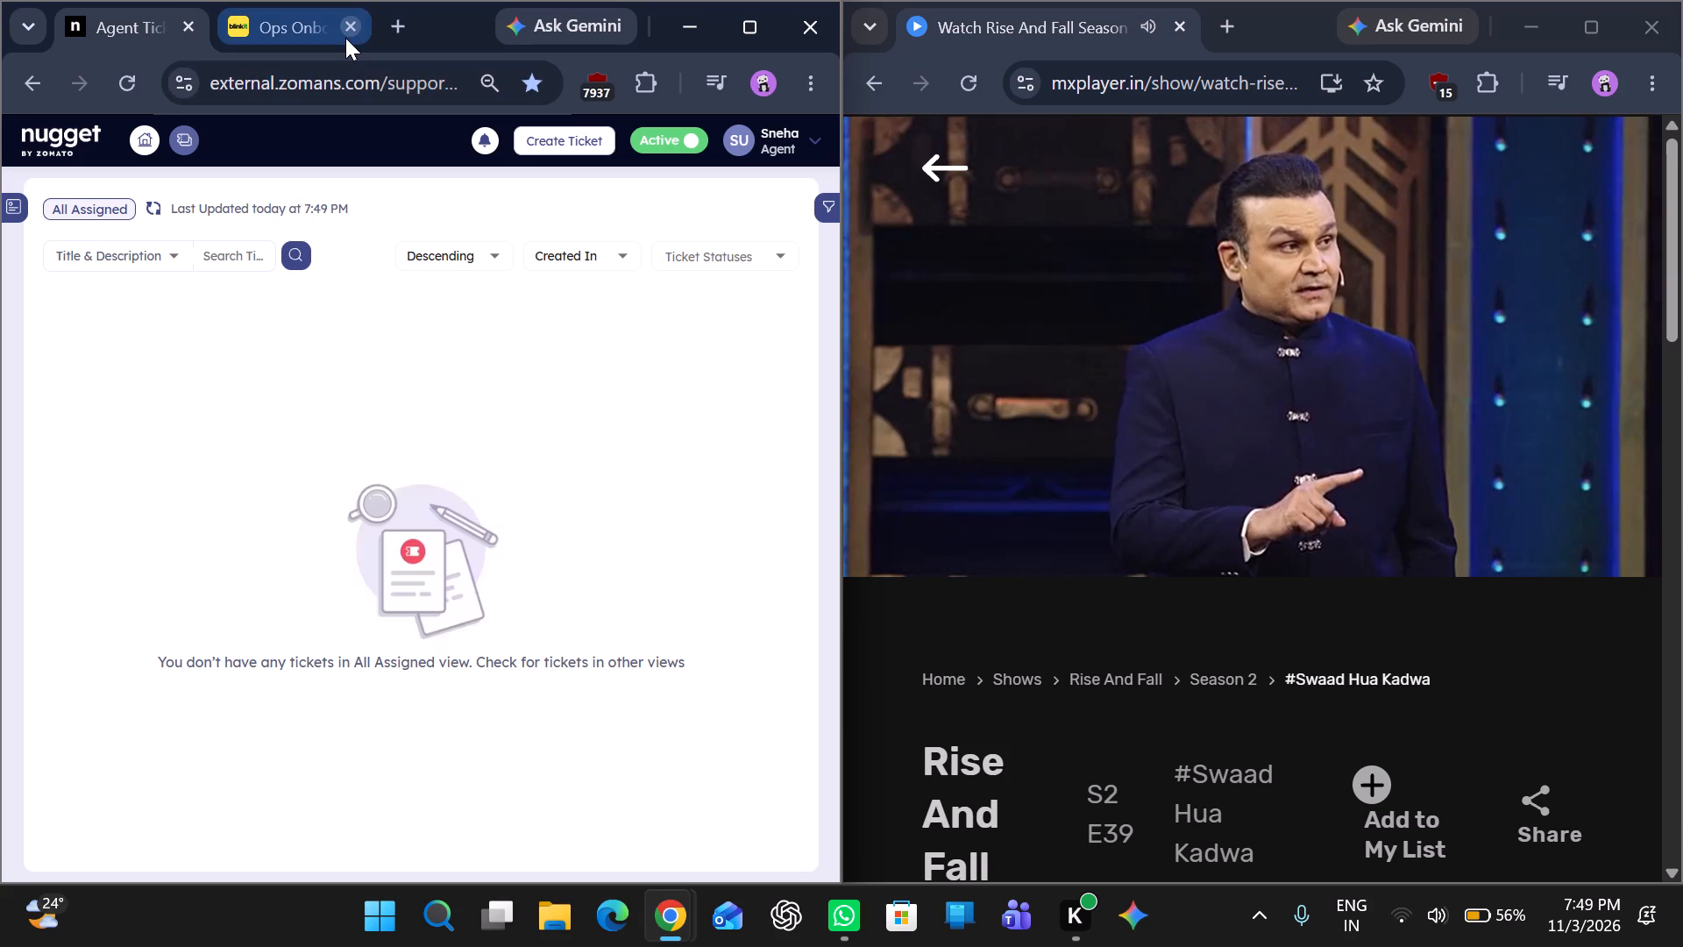
pyautogui.click(345, 25)
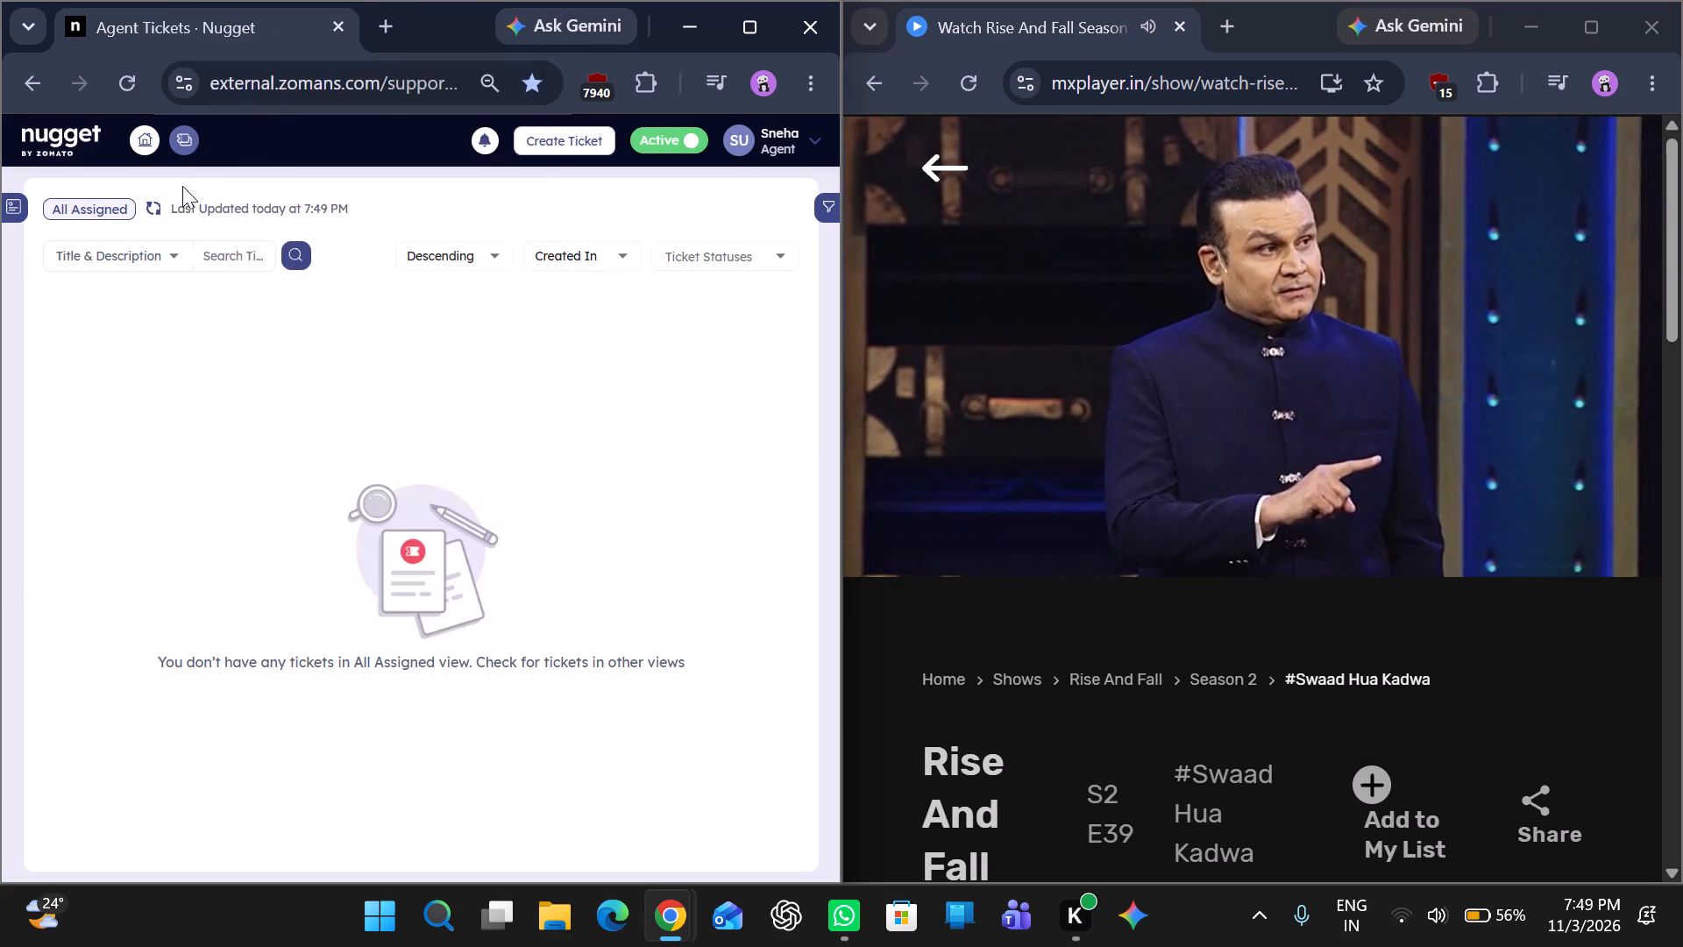
# Refresh the All Assigned list repeatedly to check for newly assigned QC tickets.
pyautogui.click(160, 208)
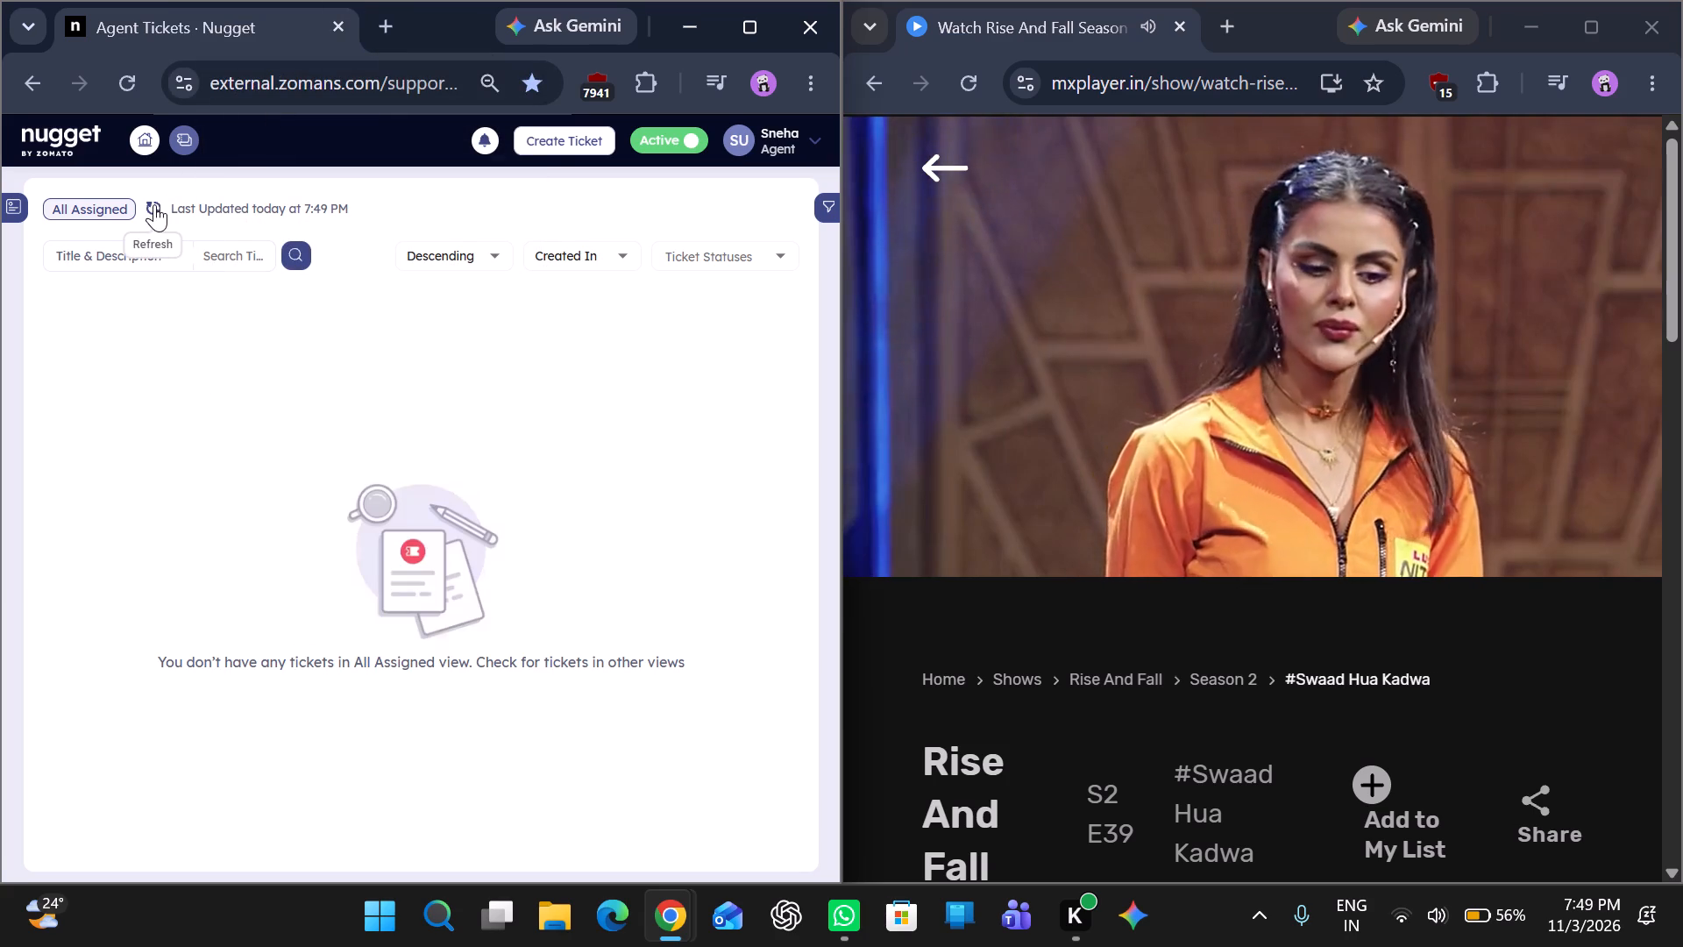
pyautogui.doubleClick(154, 204)
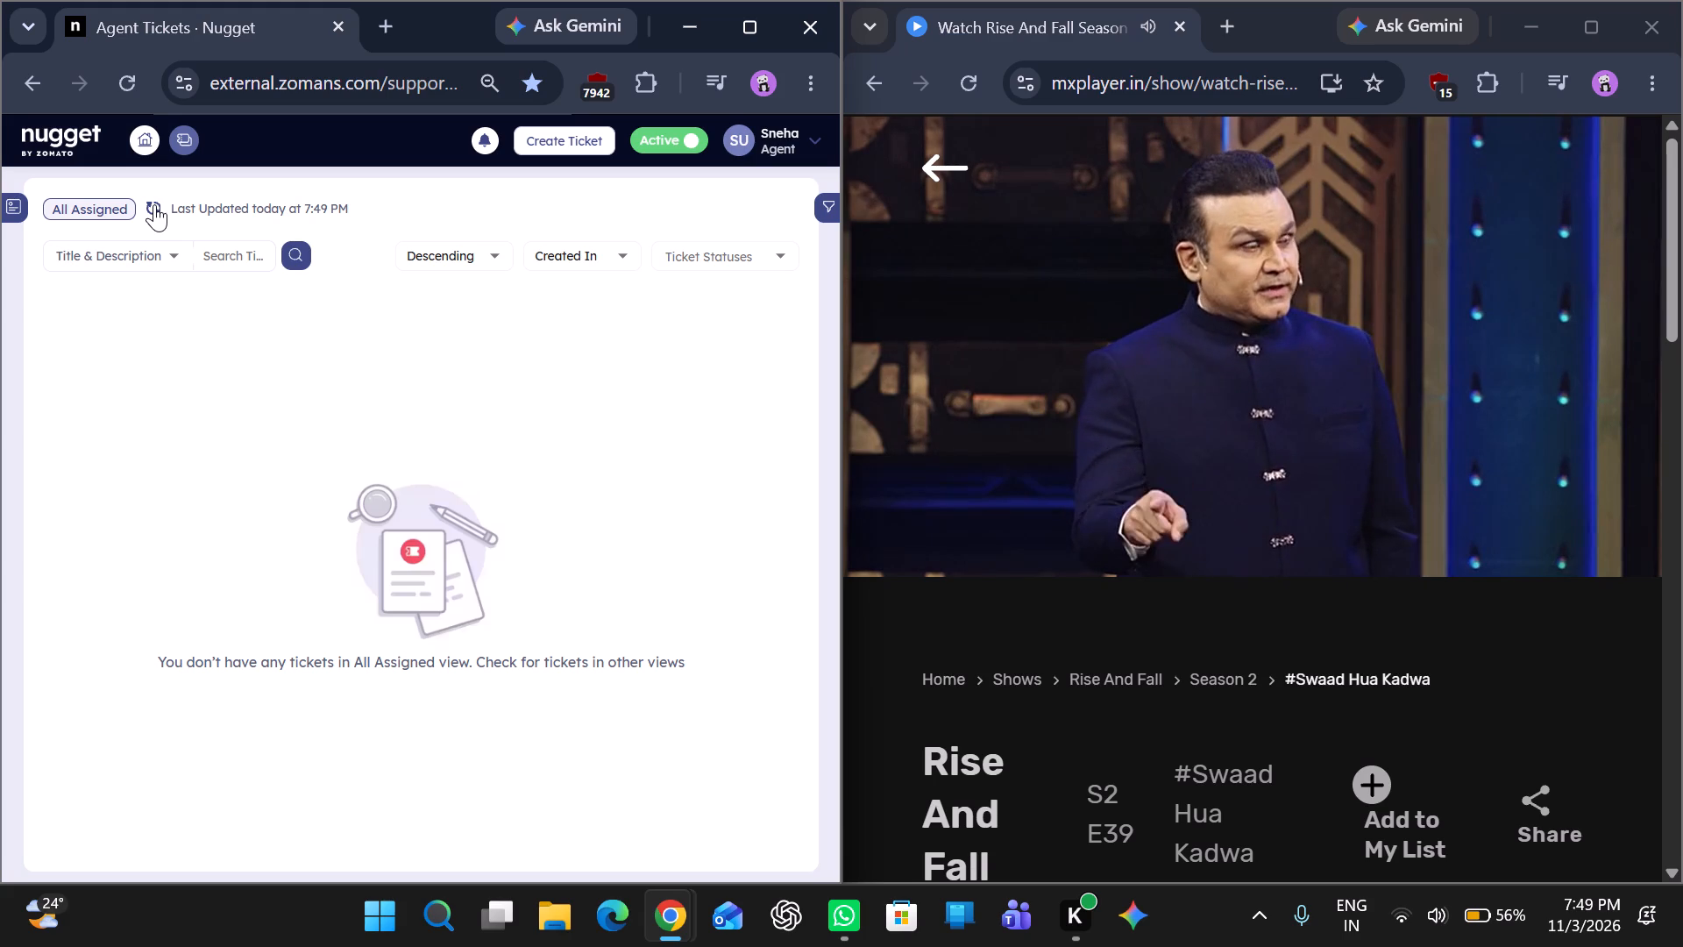
pyautogui.doubleClick(154, 204)
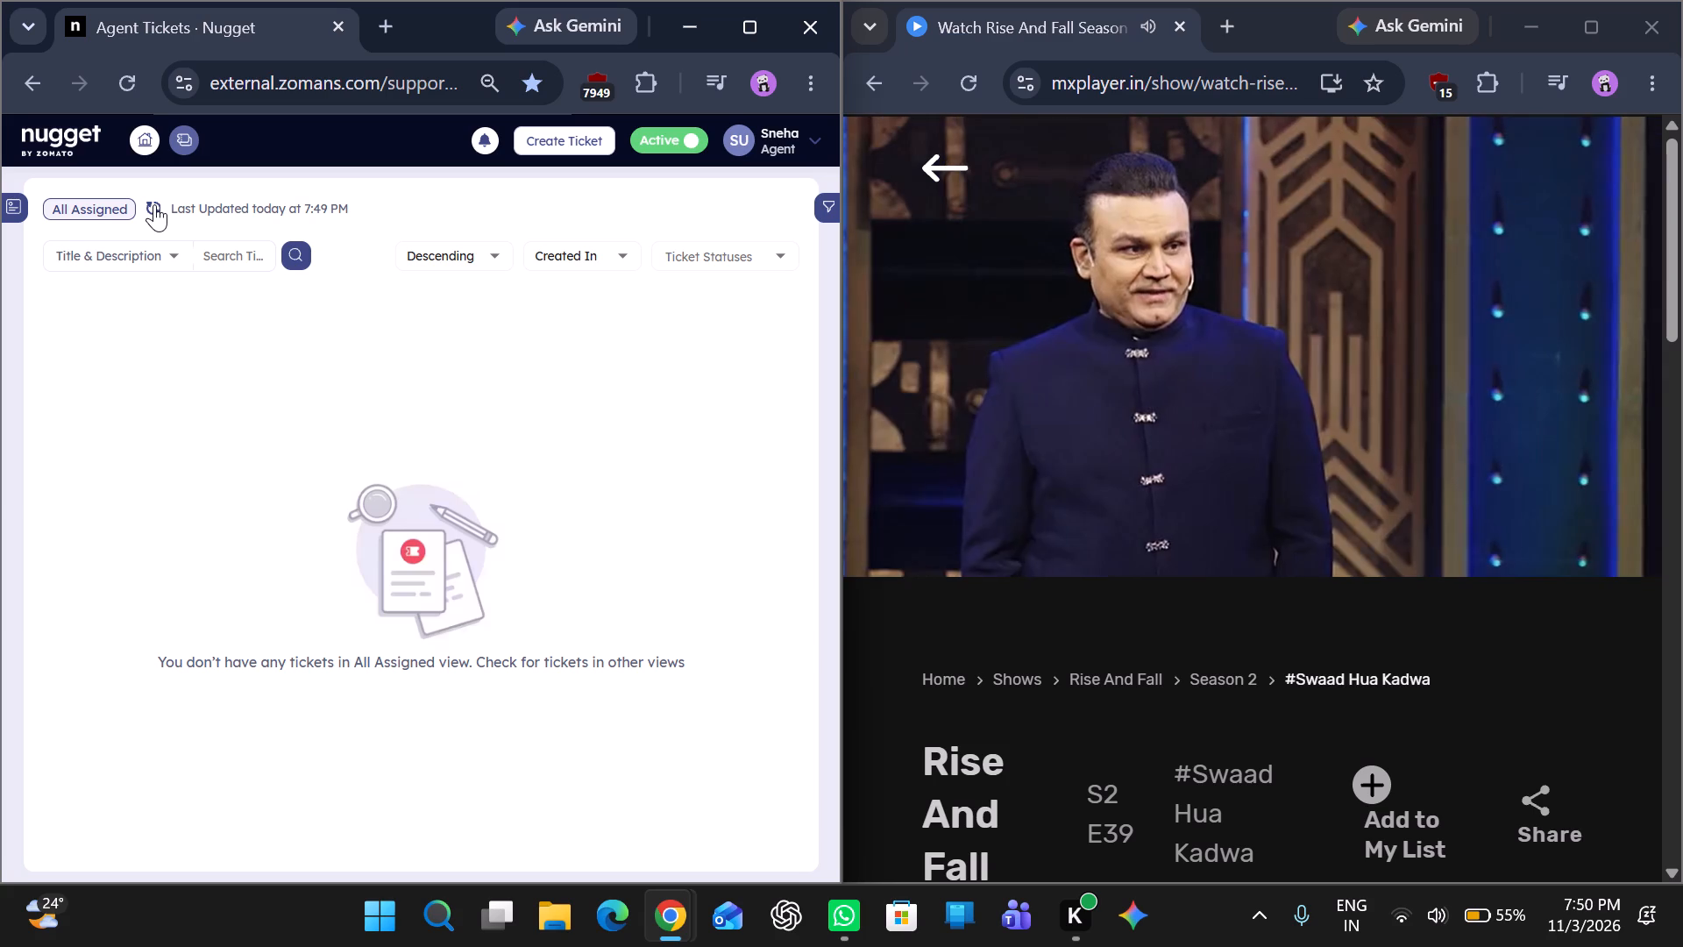
pyautogui.click(154, 204)
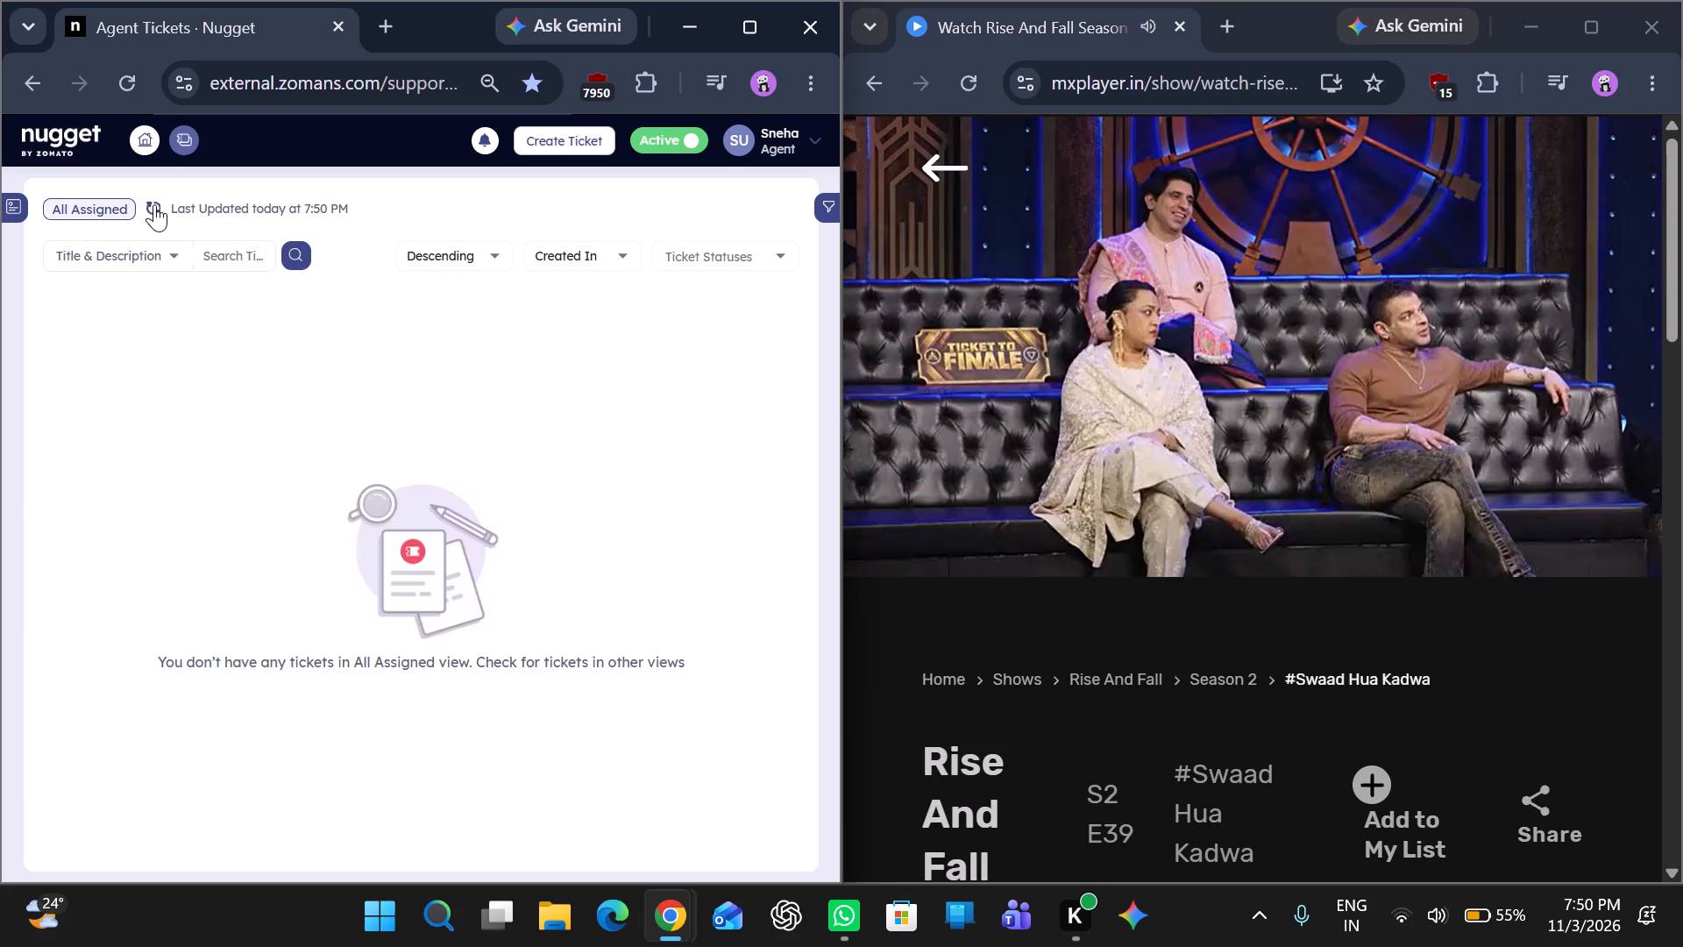
pyautogui.doubleClick(154, 204)
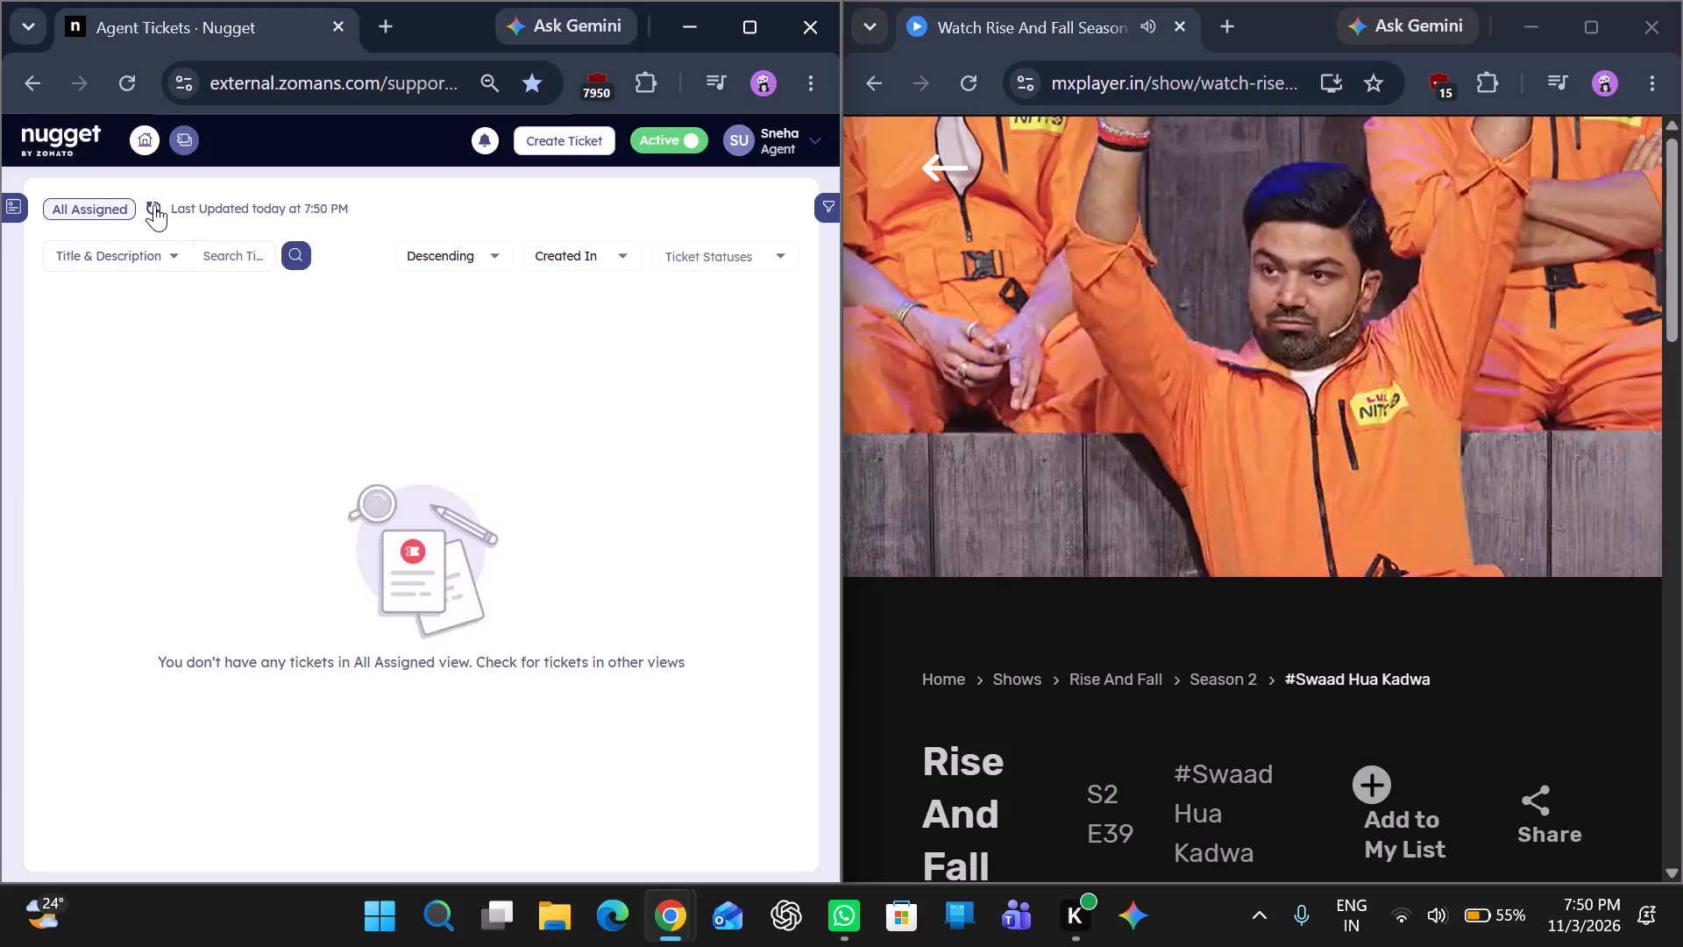
pyautogui.click(154, 204)
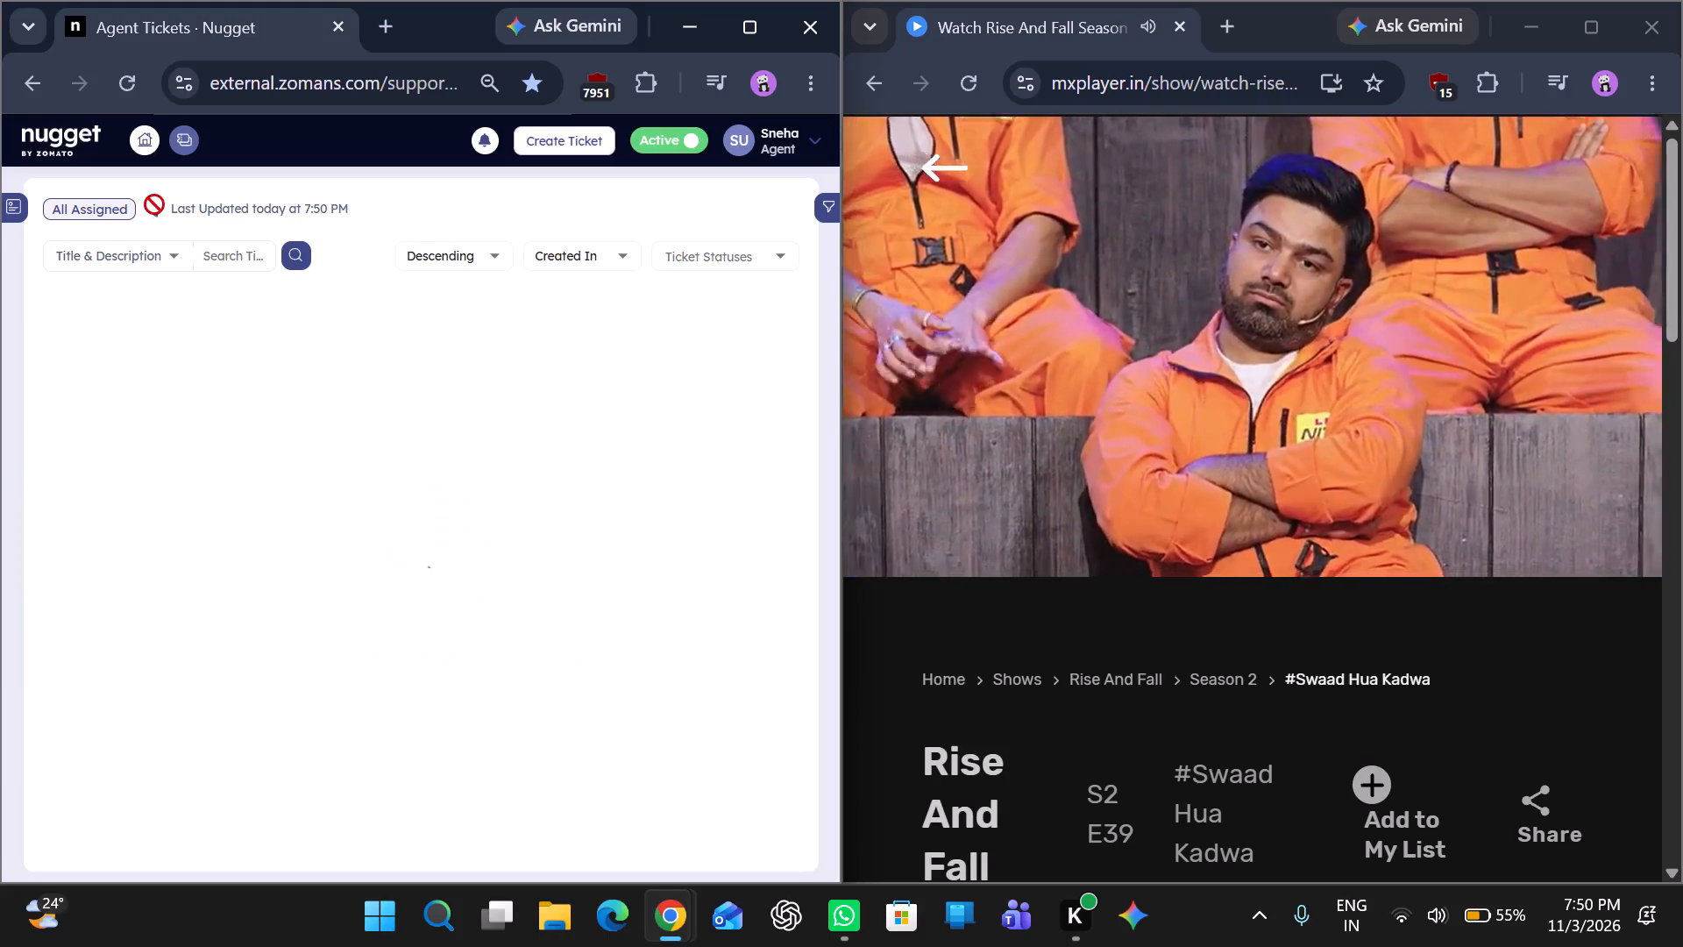
pyautogui.doubleClick(184, 407)
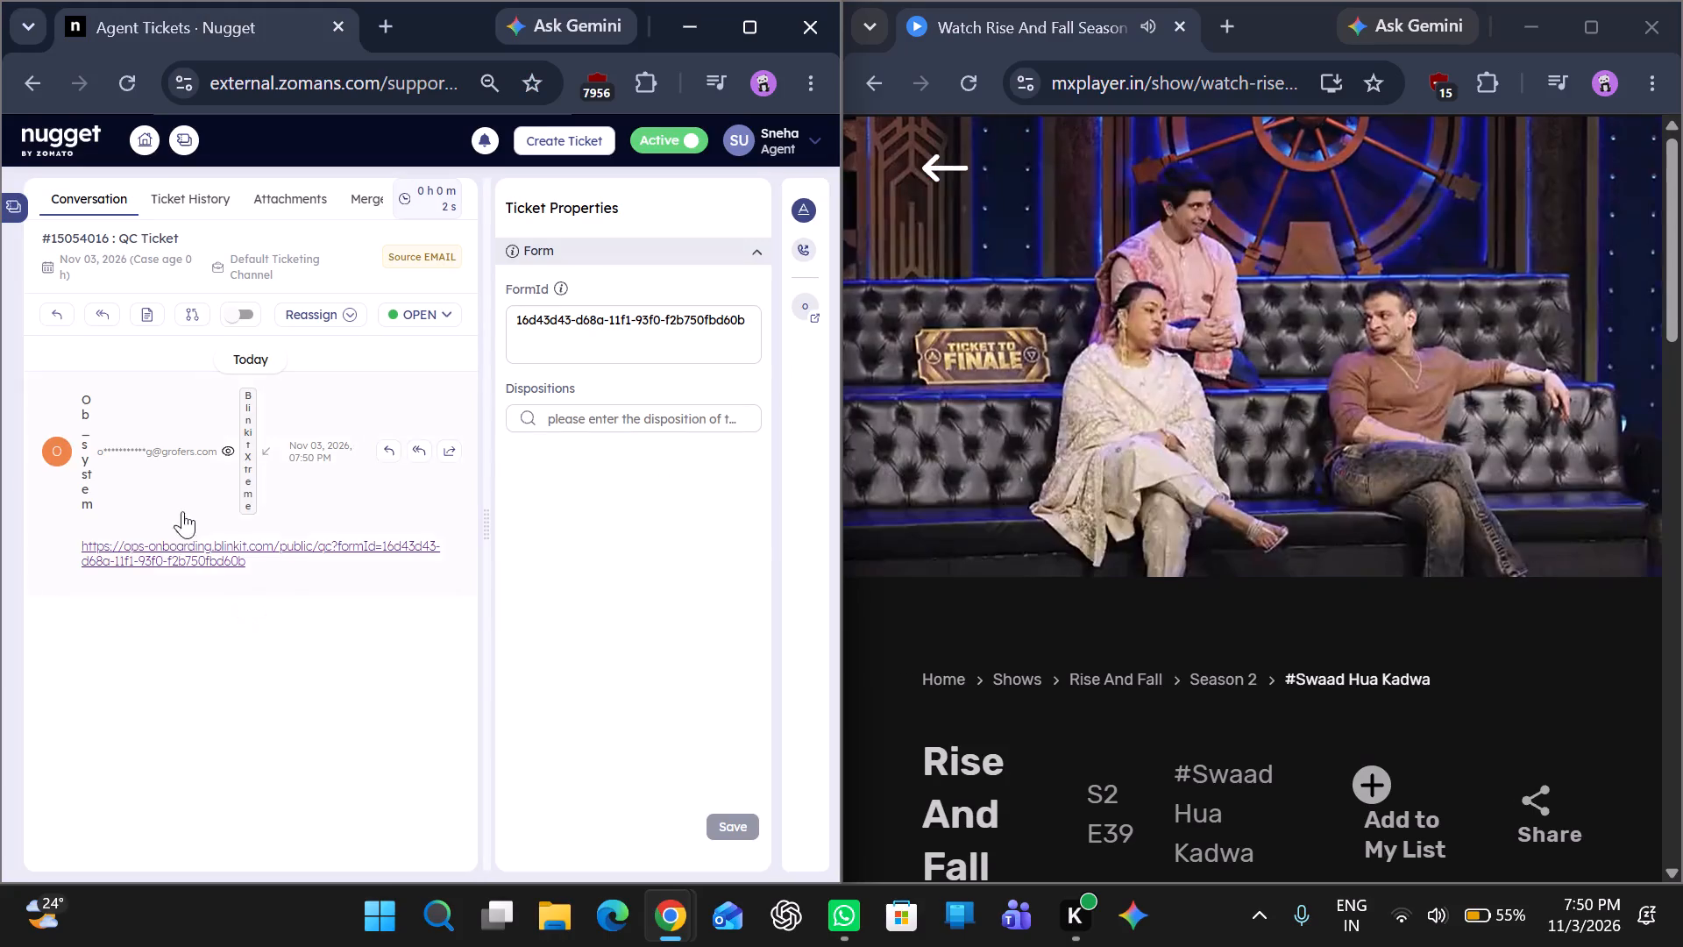
pyautogui.tripleClick(182, 543)
pyautogui.tripleClick(182, 543)
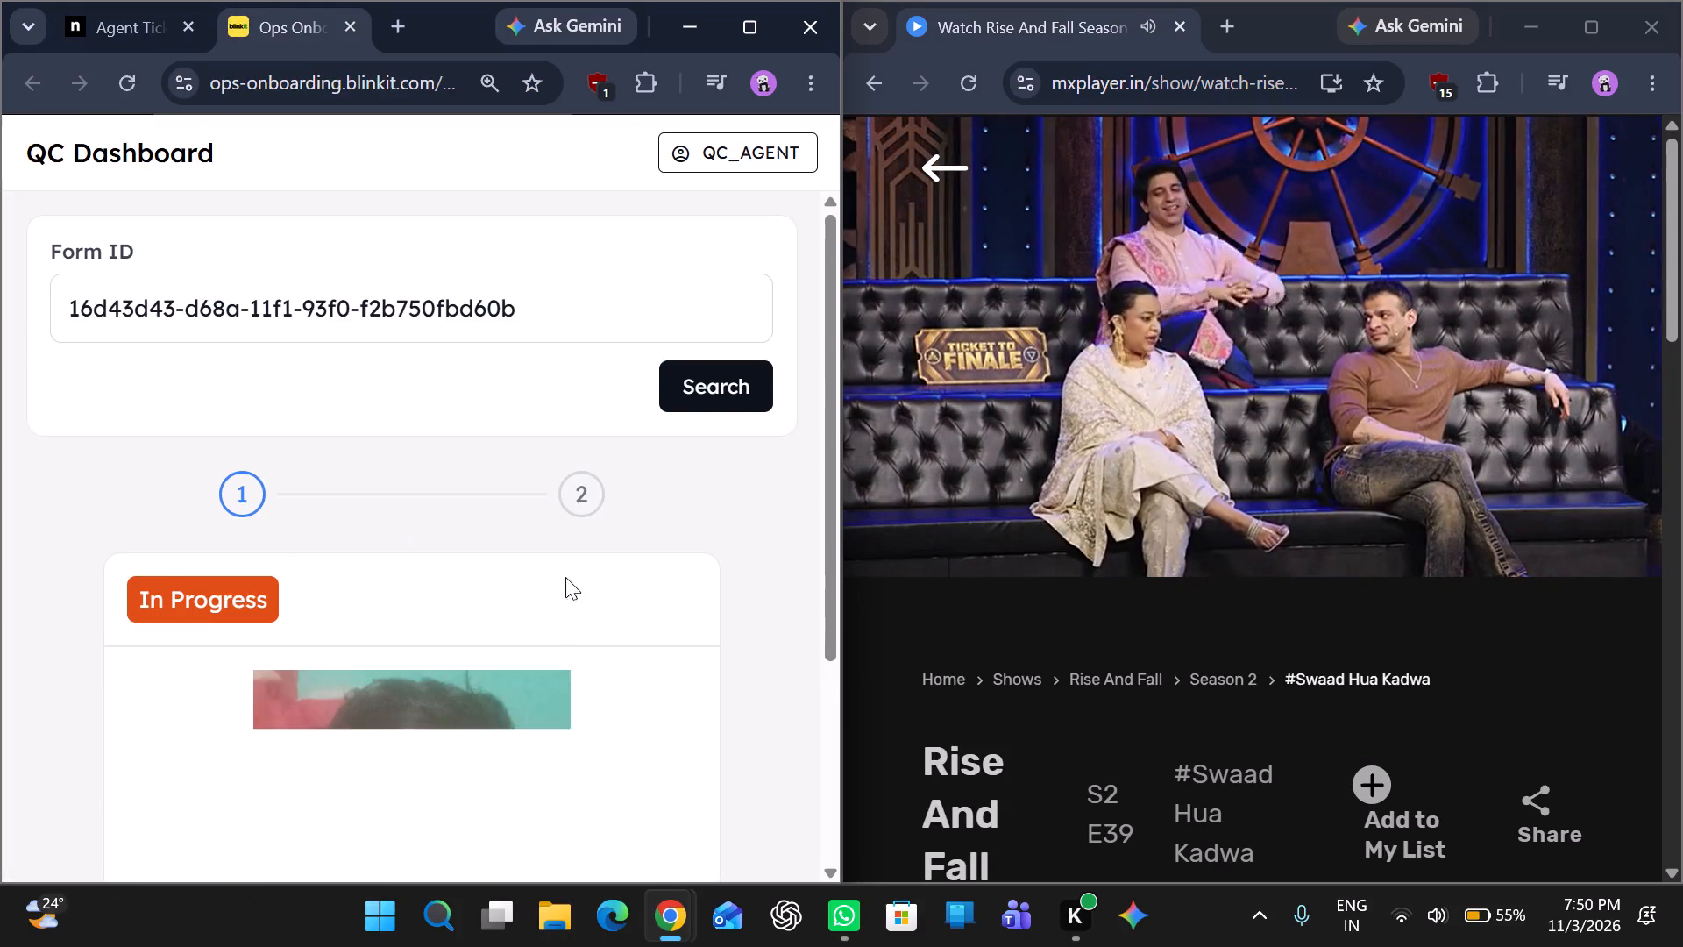
pyautogui.scroll(-3, 565, 580)
pyautogui.doubleClick(509, 798)
pyautogui.scroll(-1, 509, 798)
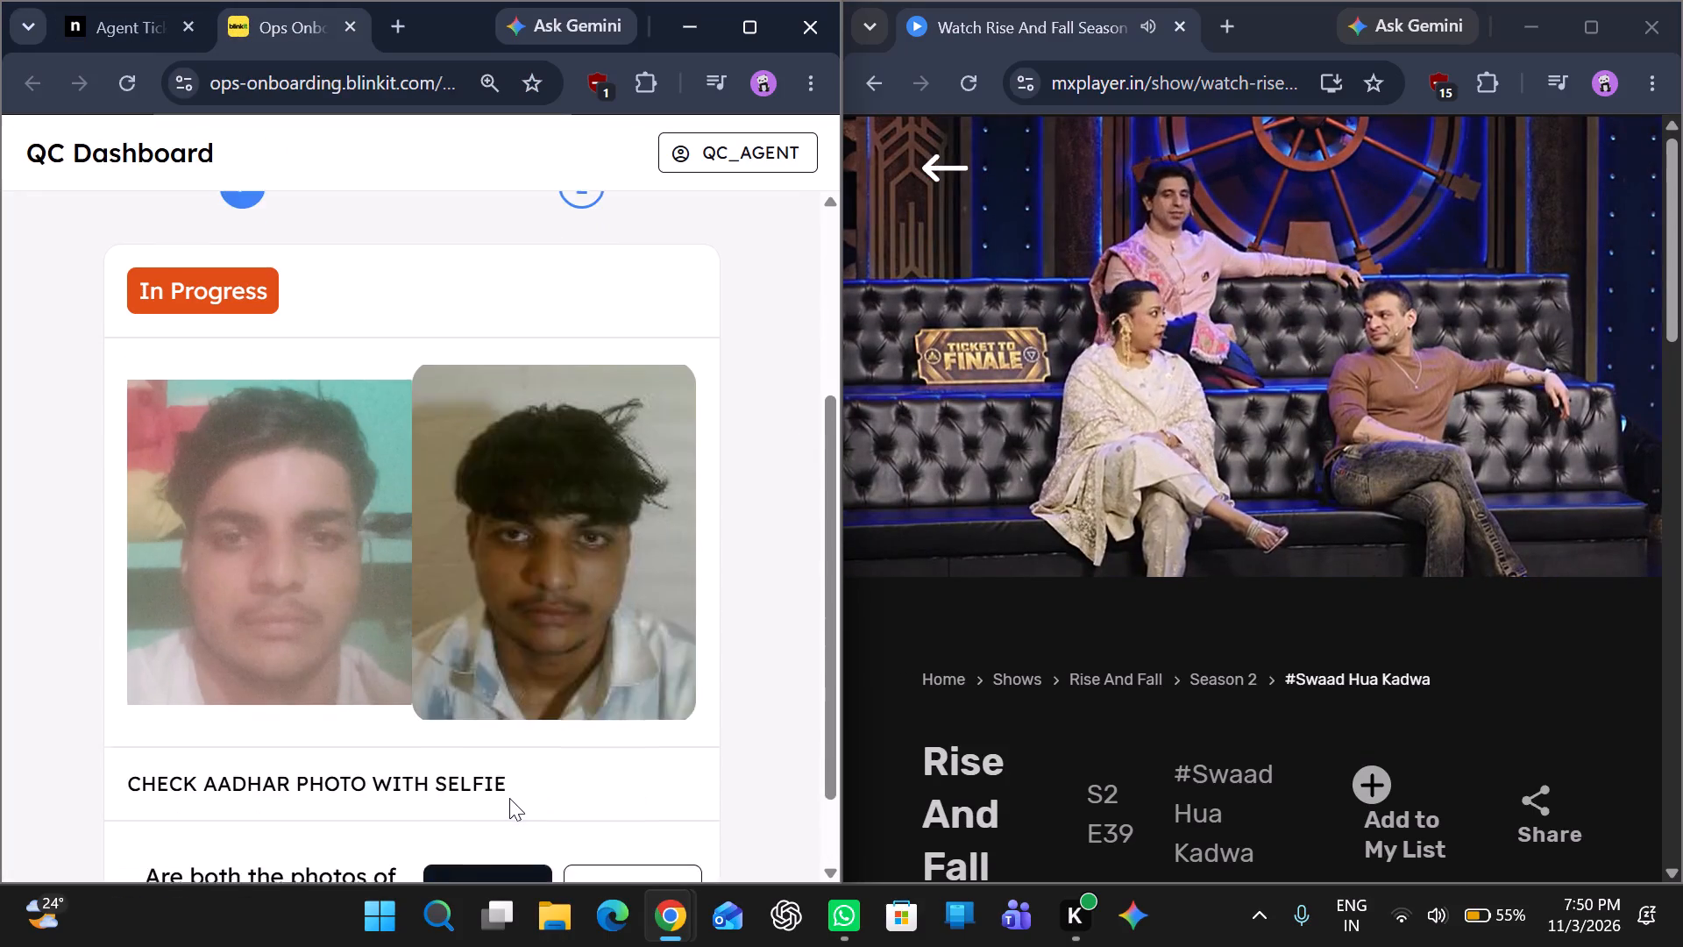
pyautogui.scroll(-1, 509, 798)
pyautogui.doubleClick(504, 788)
pyautogui.click(124, 1)
pyautogui.click(125, 21)
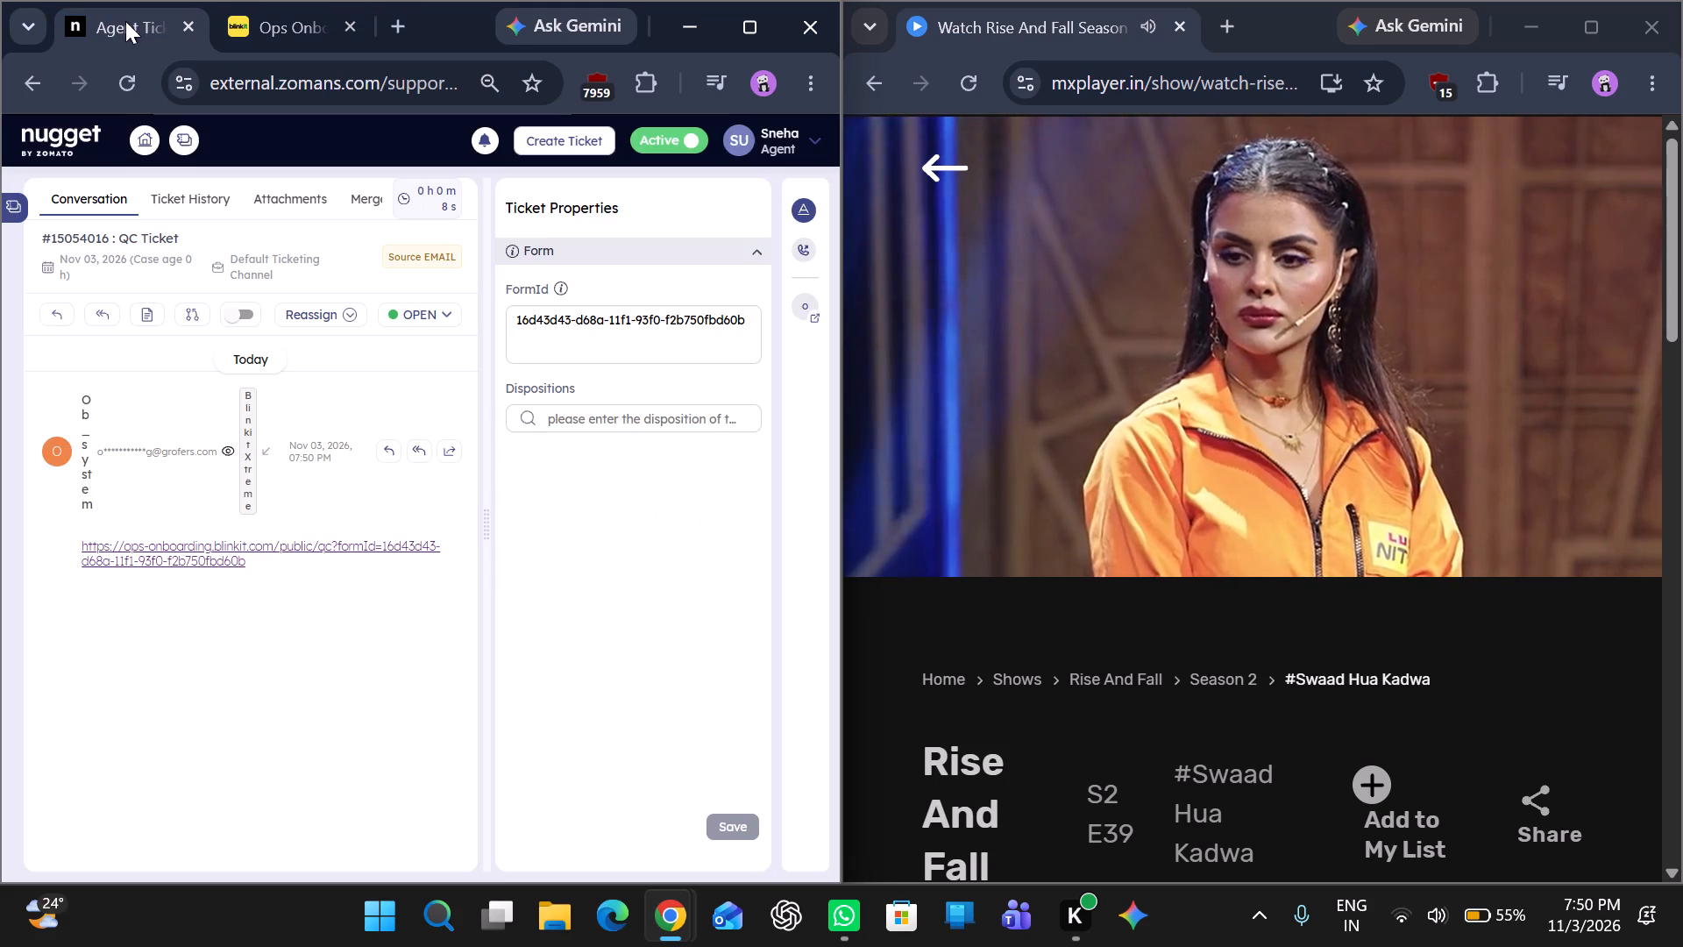
pyautogui.doubleClick(440, 318)
pyautogui.doubleClick(425, 354)
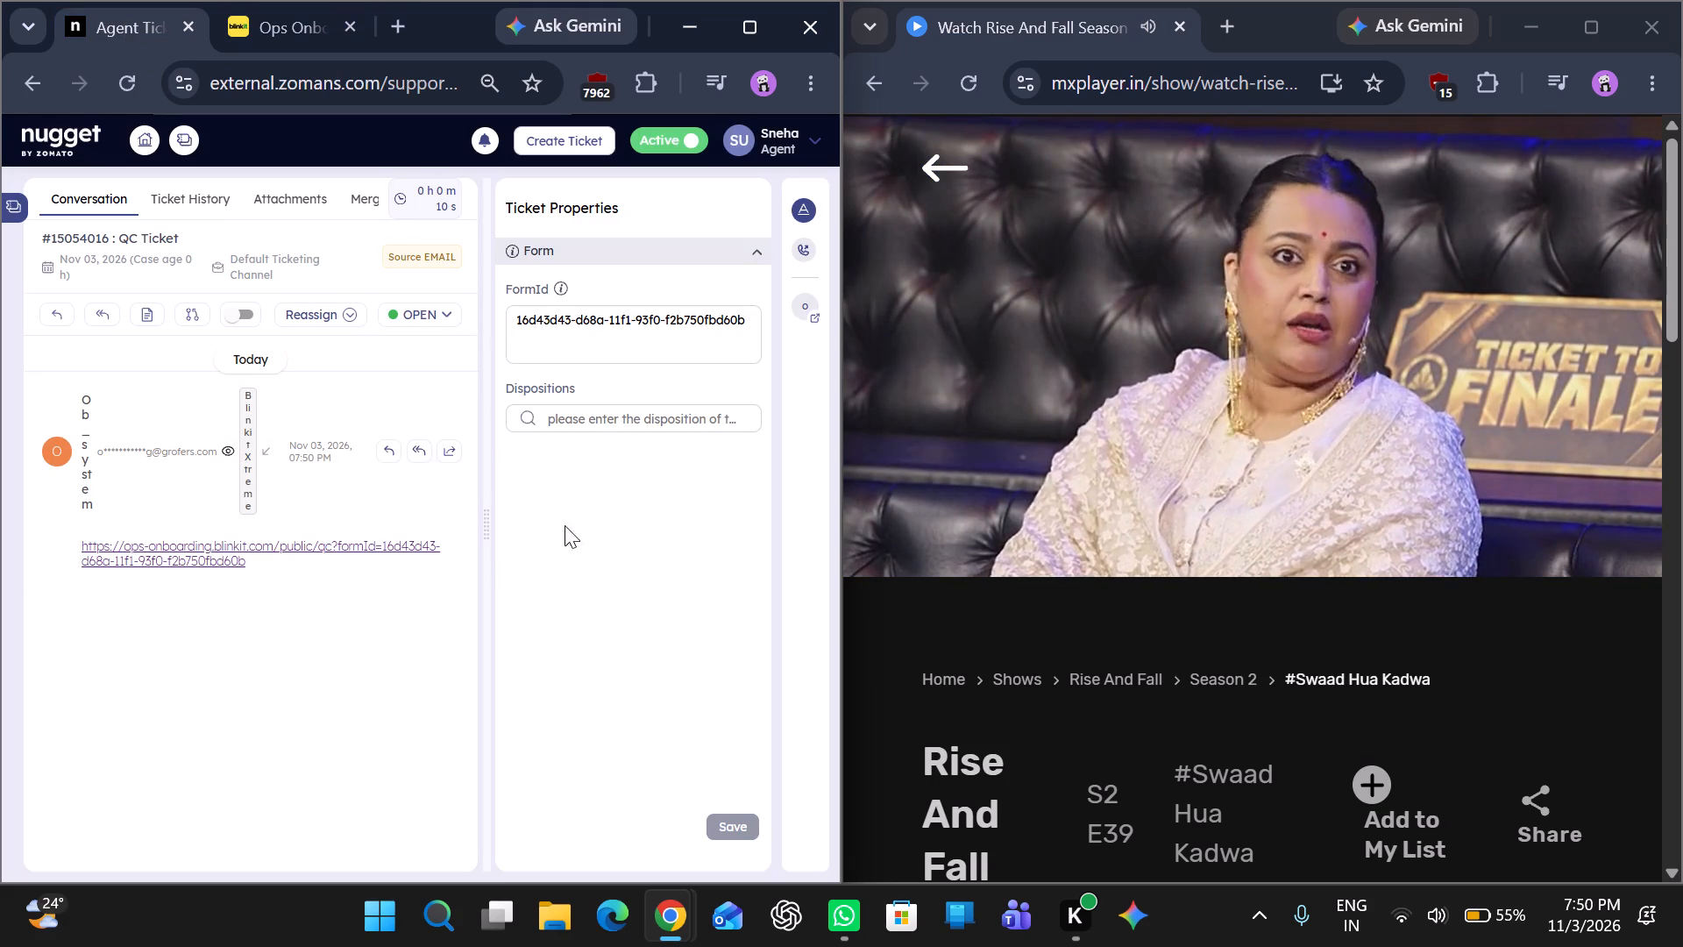
pyautogui.tripleClick(437, 313)
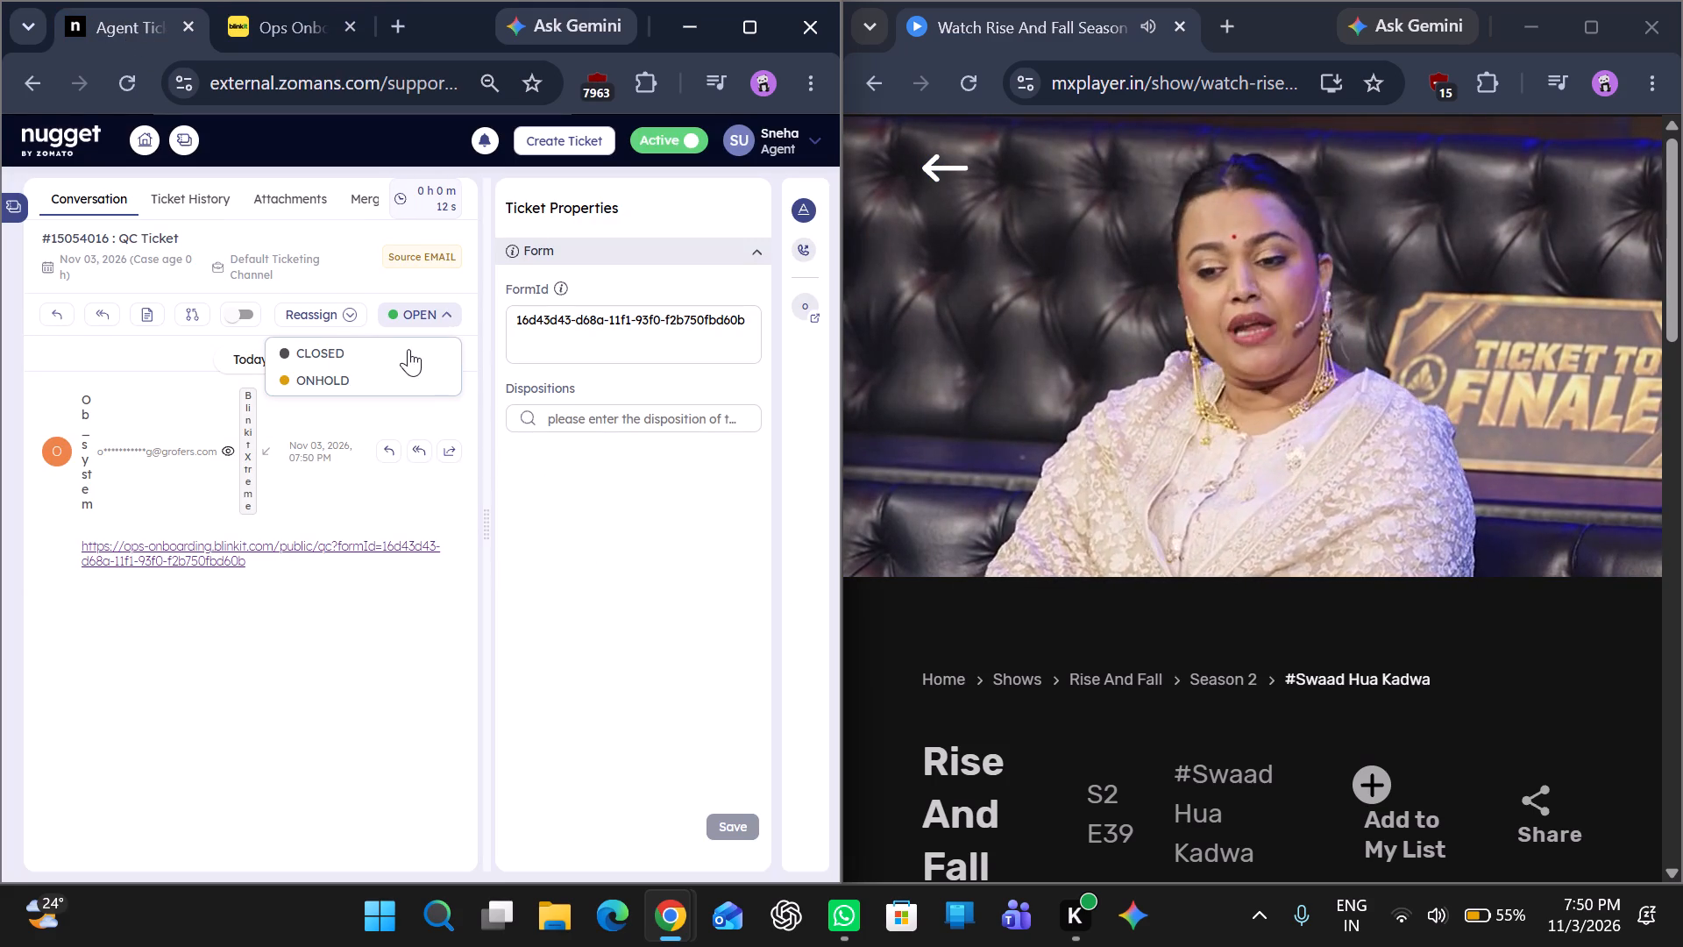
pyautogui.doubleClick(407, 353)
pyautogui.doubleClick(416, 316)
pyautogui.doubleClick(405, 315)
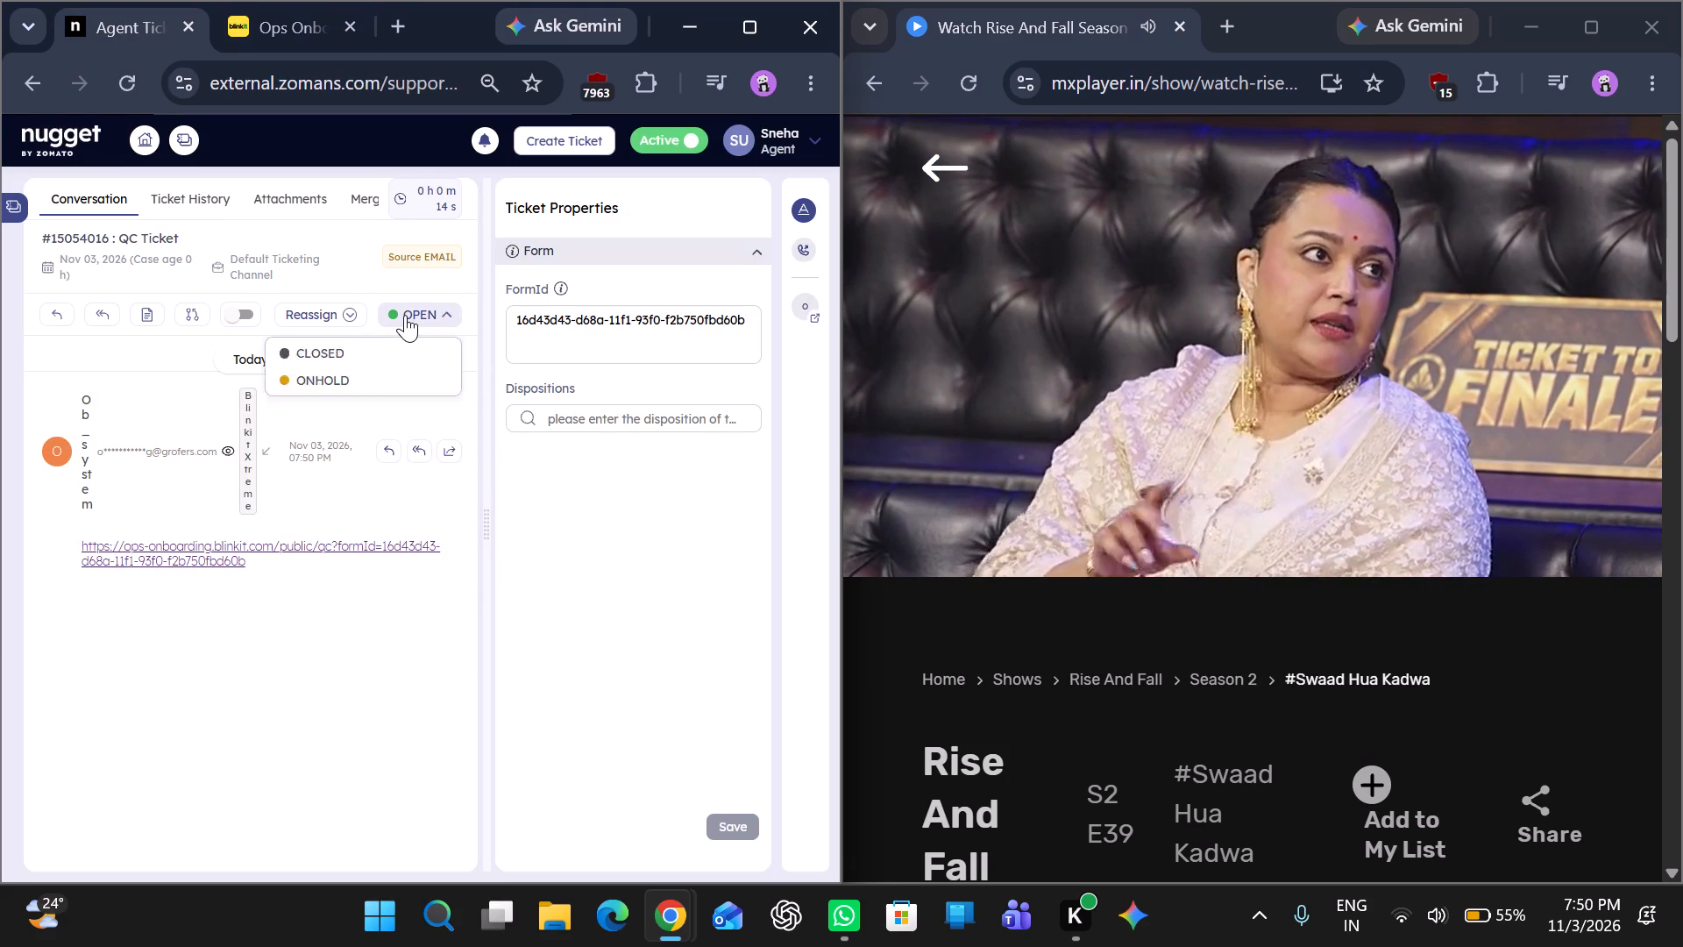
pyautogui.doubleClick(405, 315)
pyautogui.tripleClick(405, 315)
pyautogui.click(405, 315)
pyautogui.moveTo(405, 315); pyautogui.dragTo(408, 372)
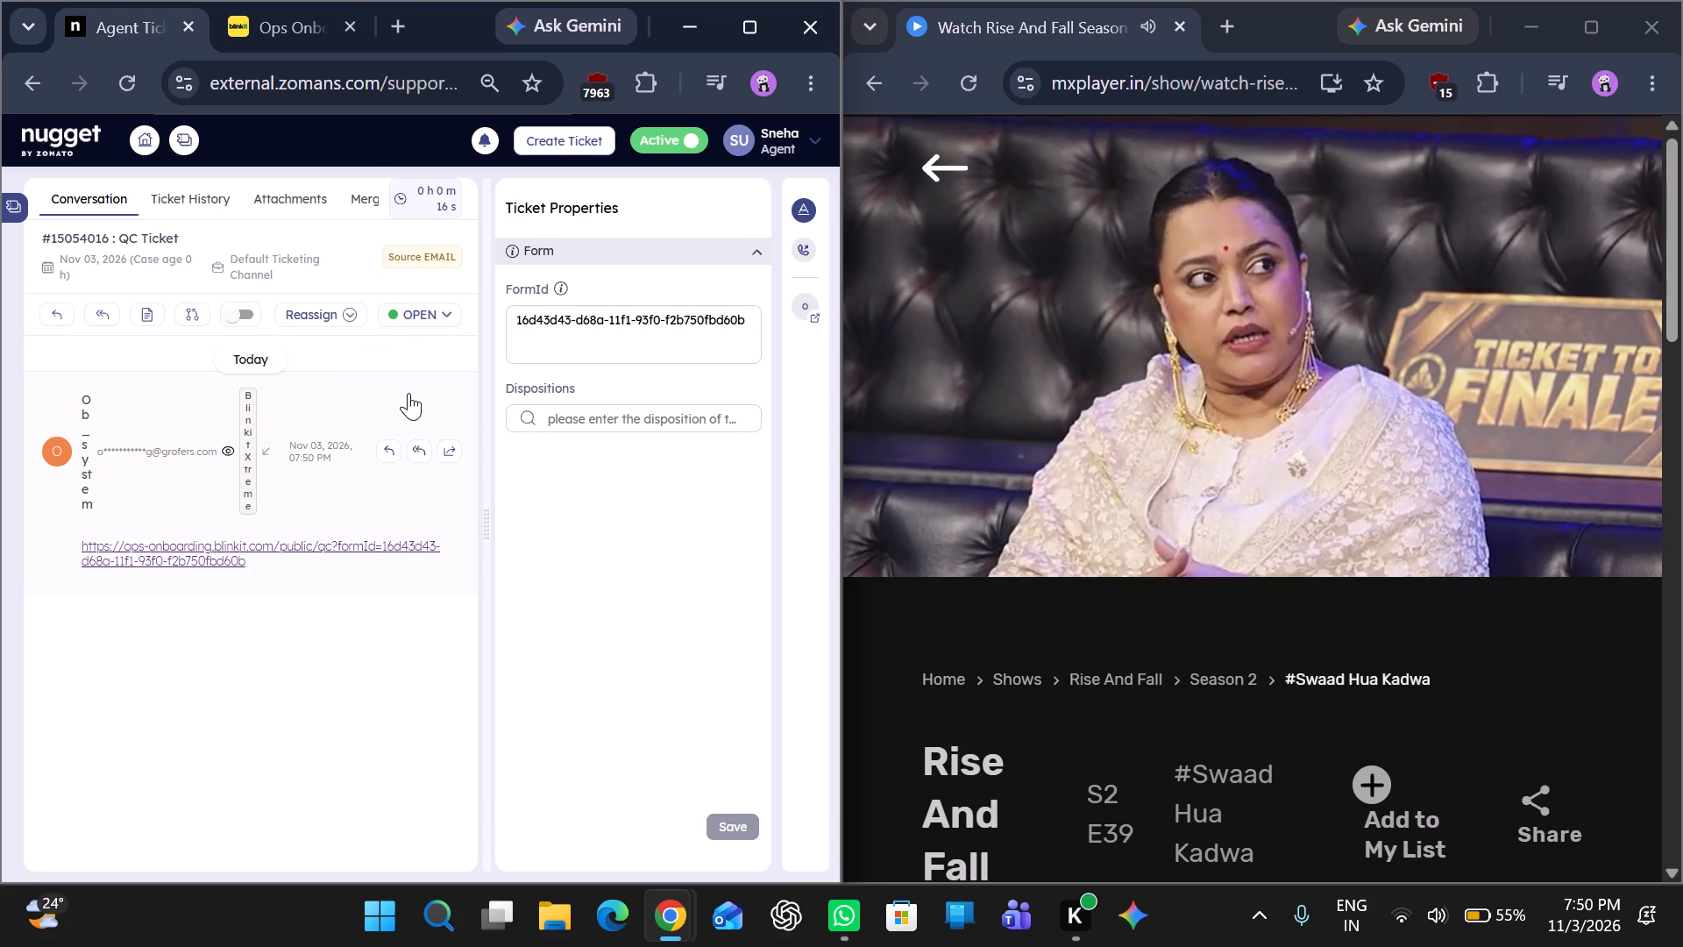
pyautogui.click(386, 321)
pyautogui.doubleClick(386, 340)
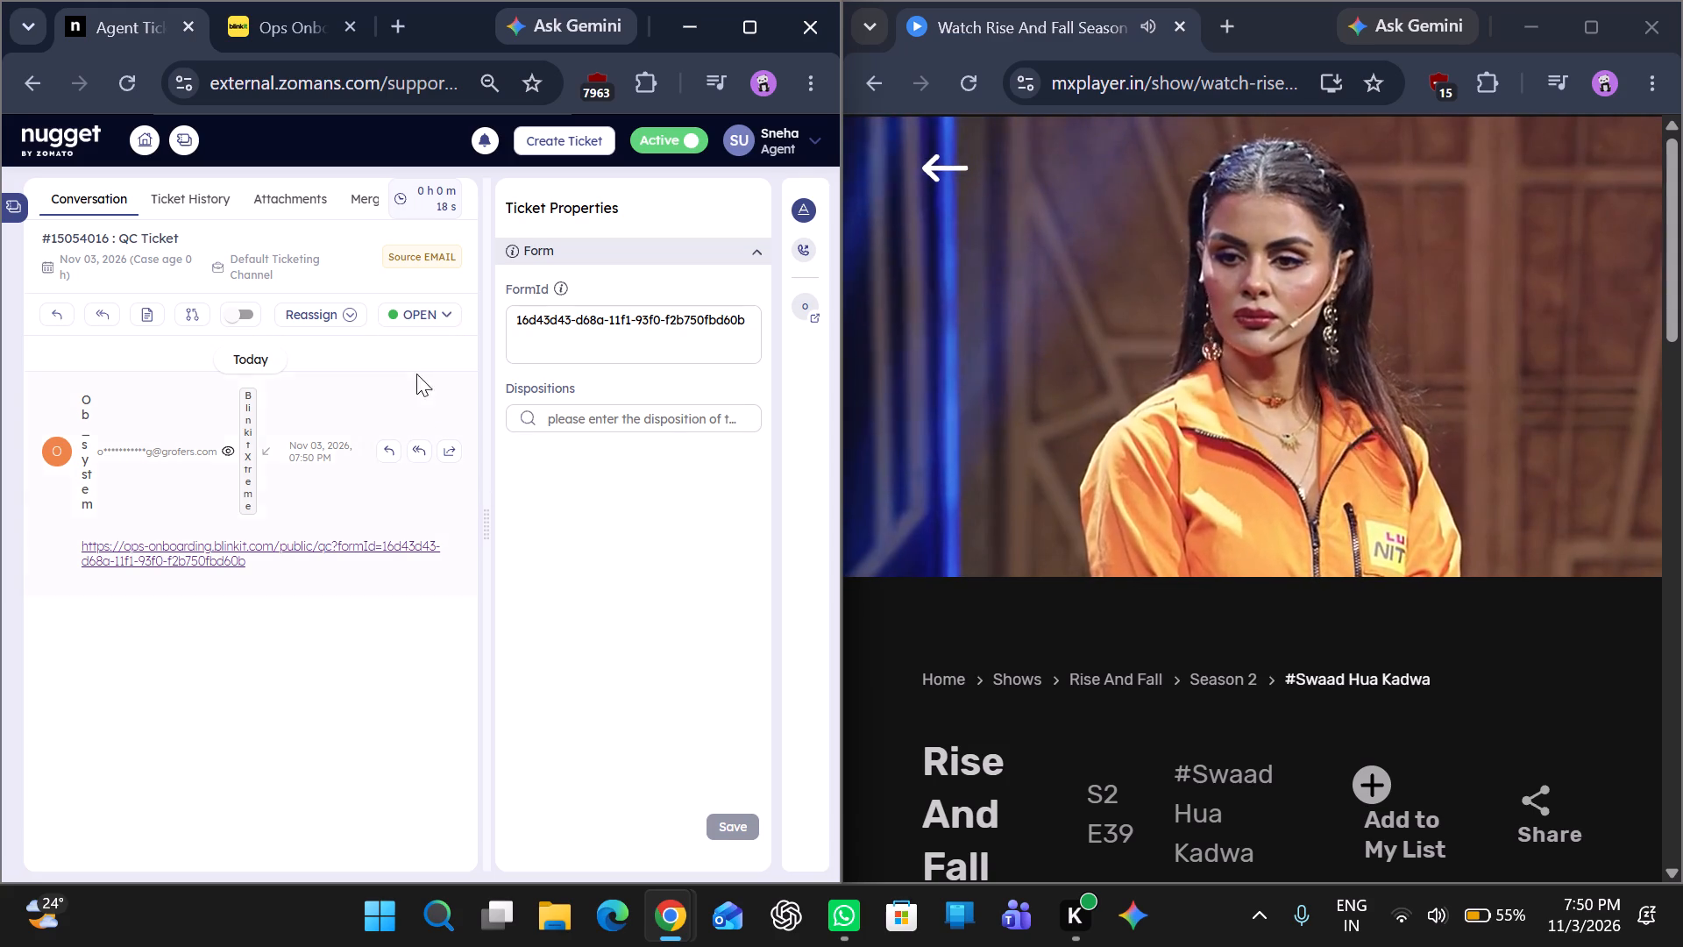
pyautogui.click(405, 326)
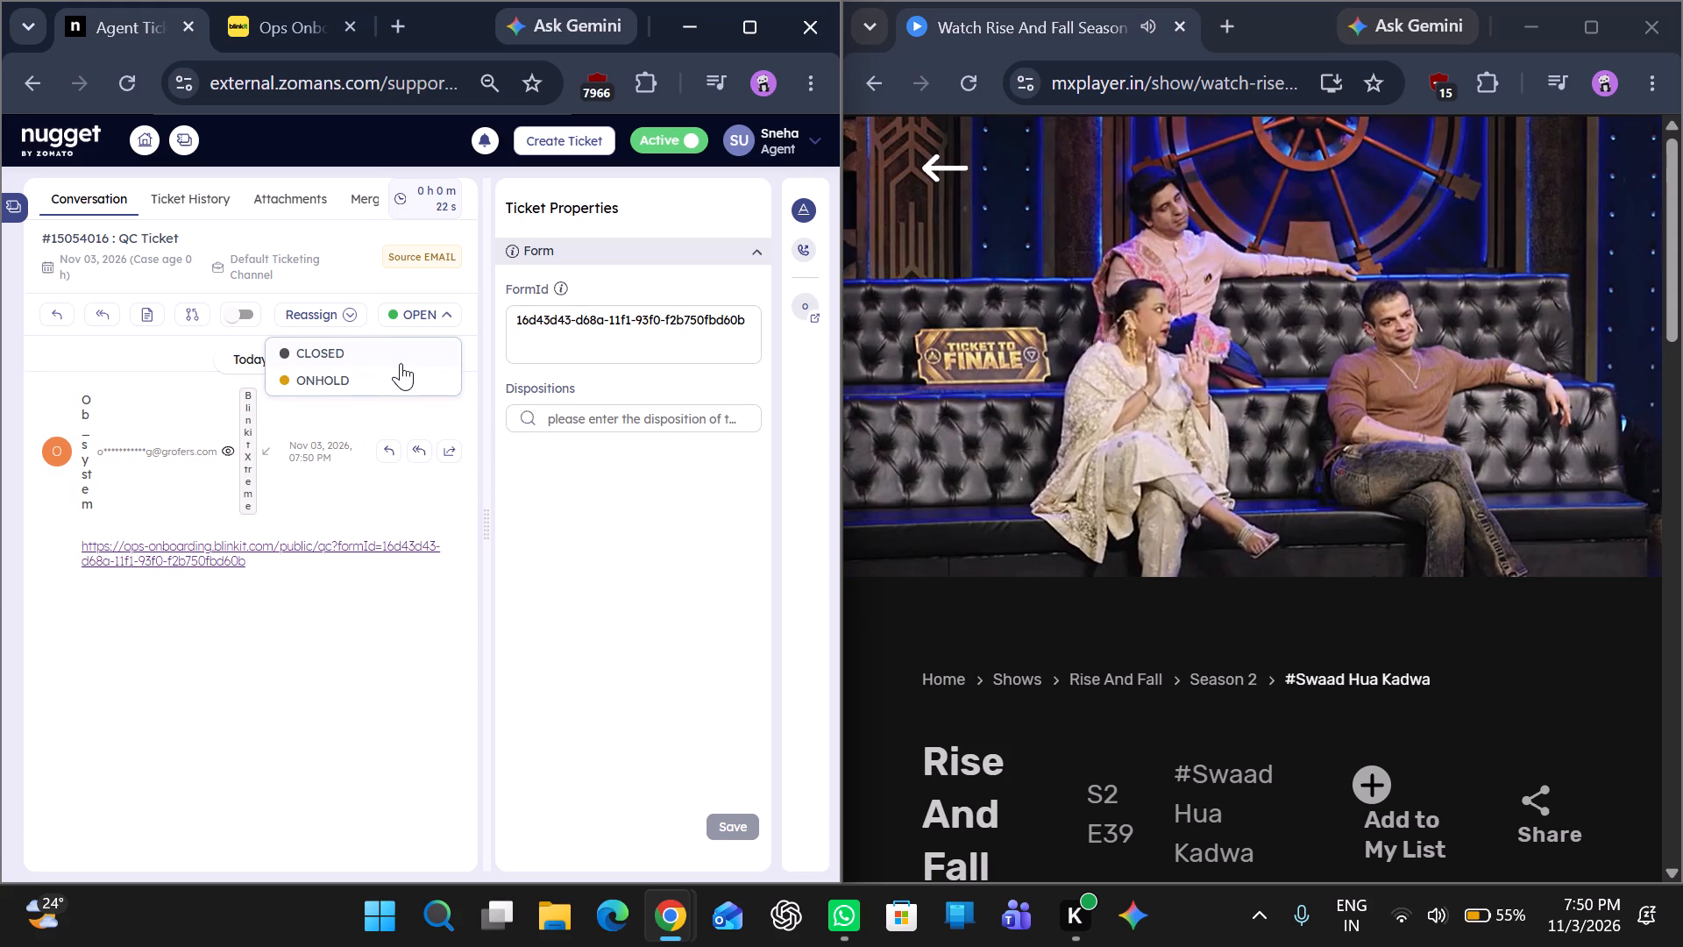
pyautogui.click(401, 363)
pyautogui.click(585, 537)
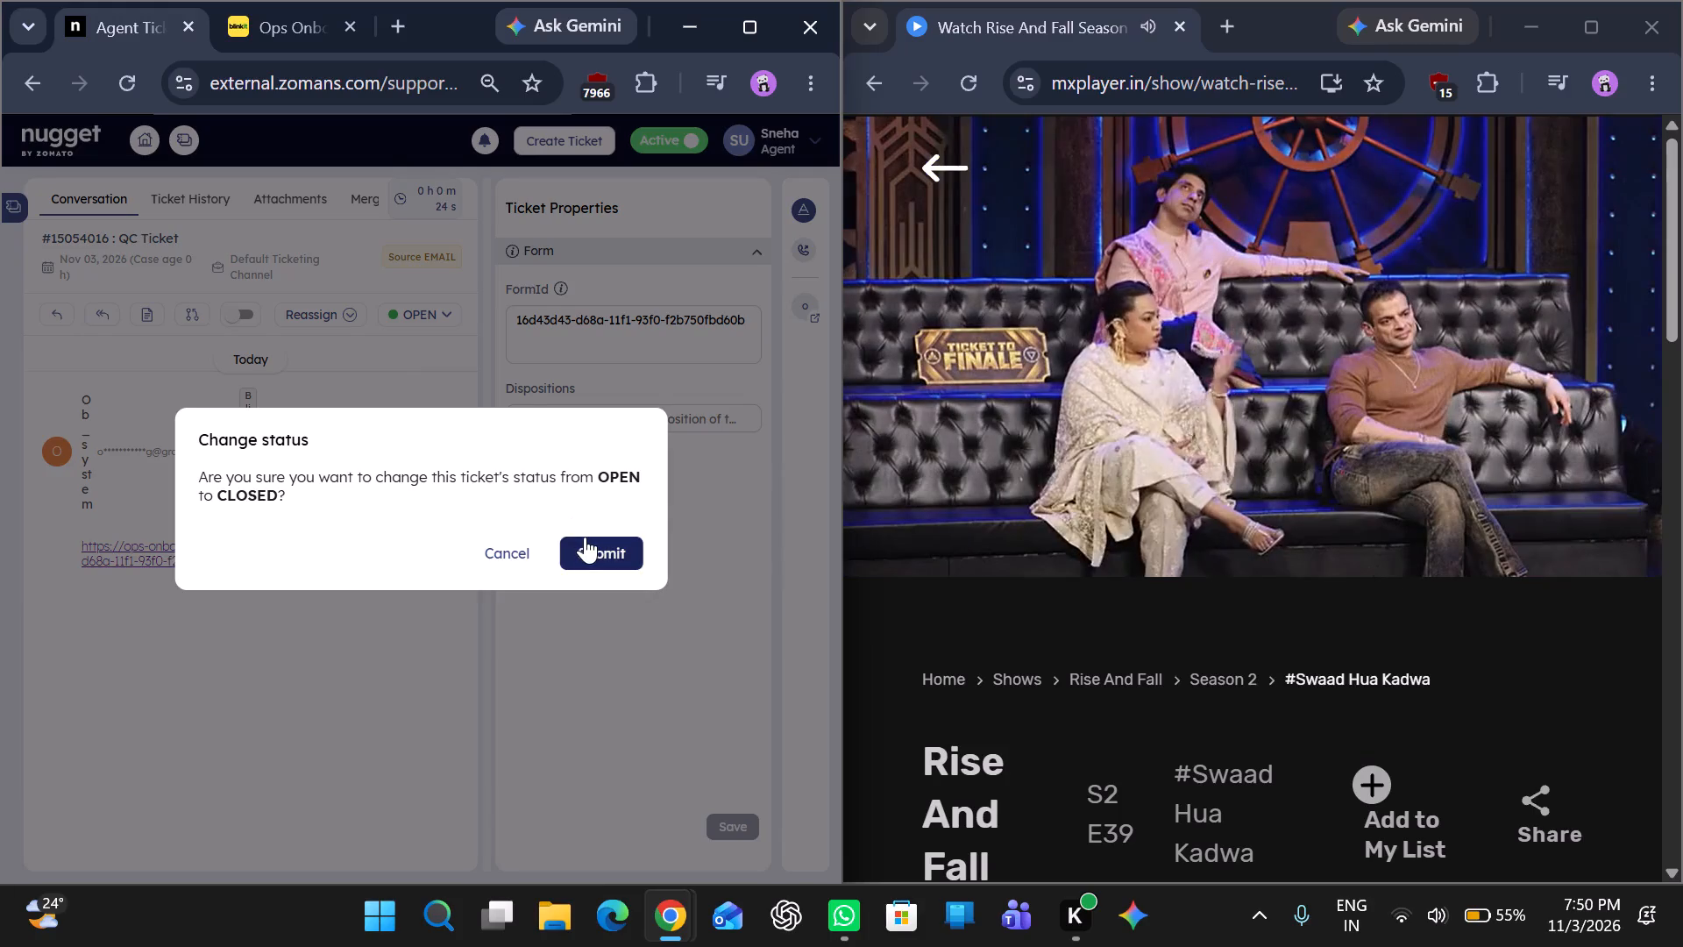
pyautogui.click(482, 701)
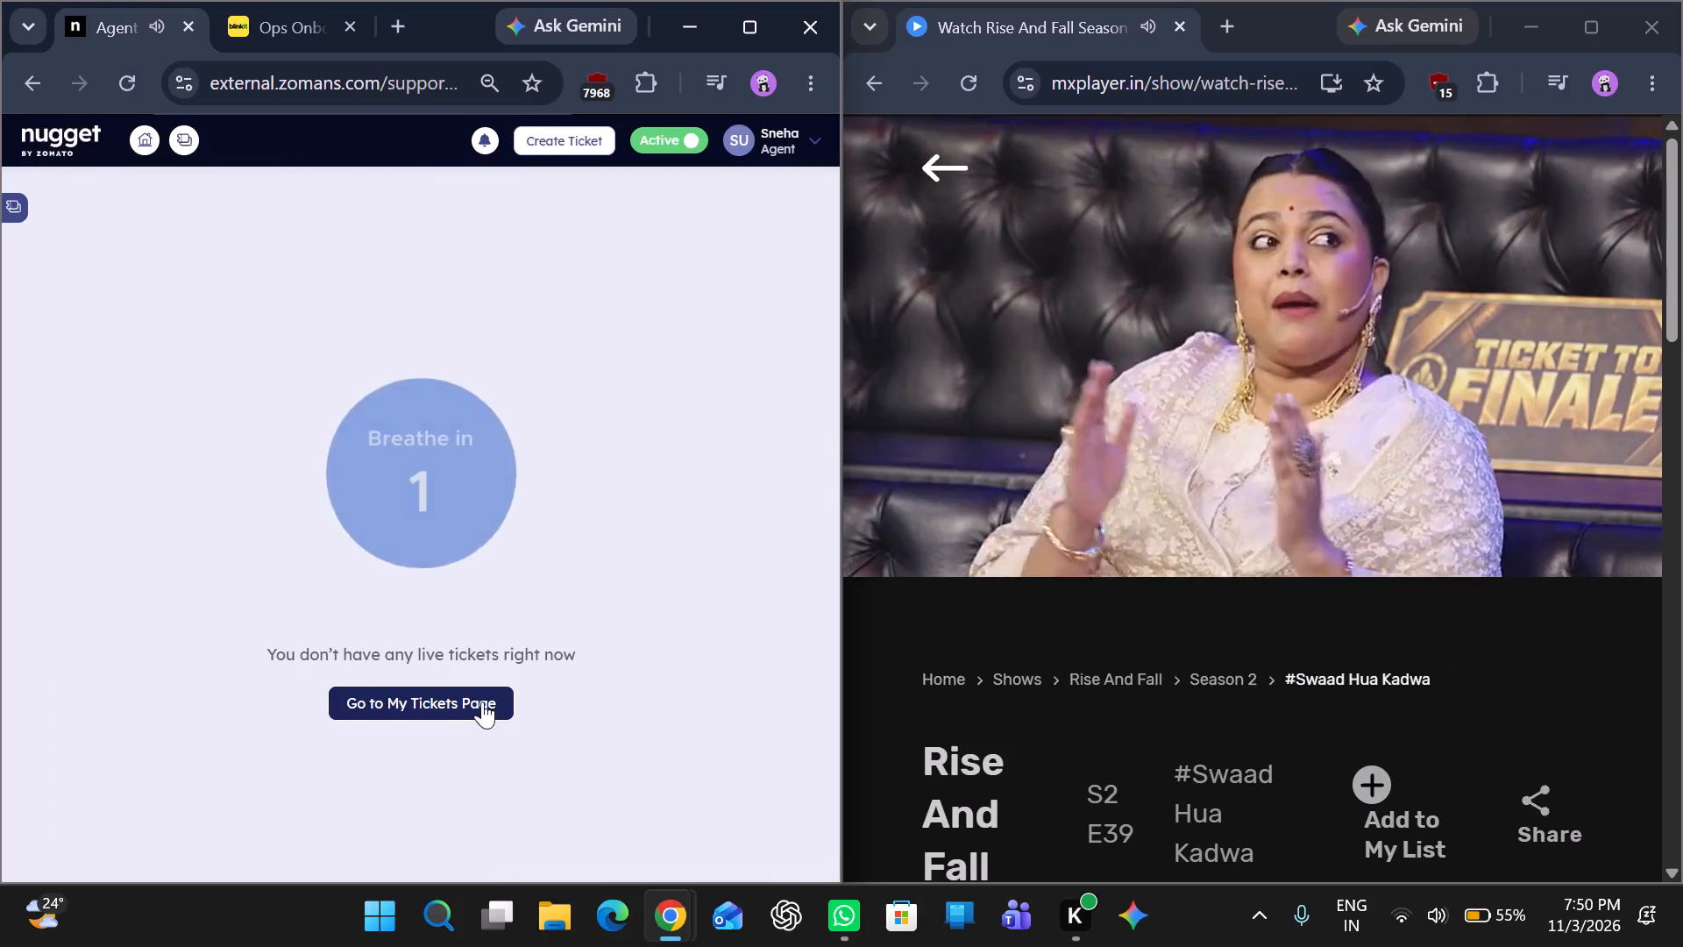
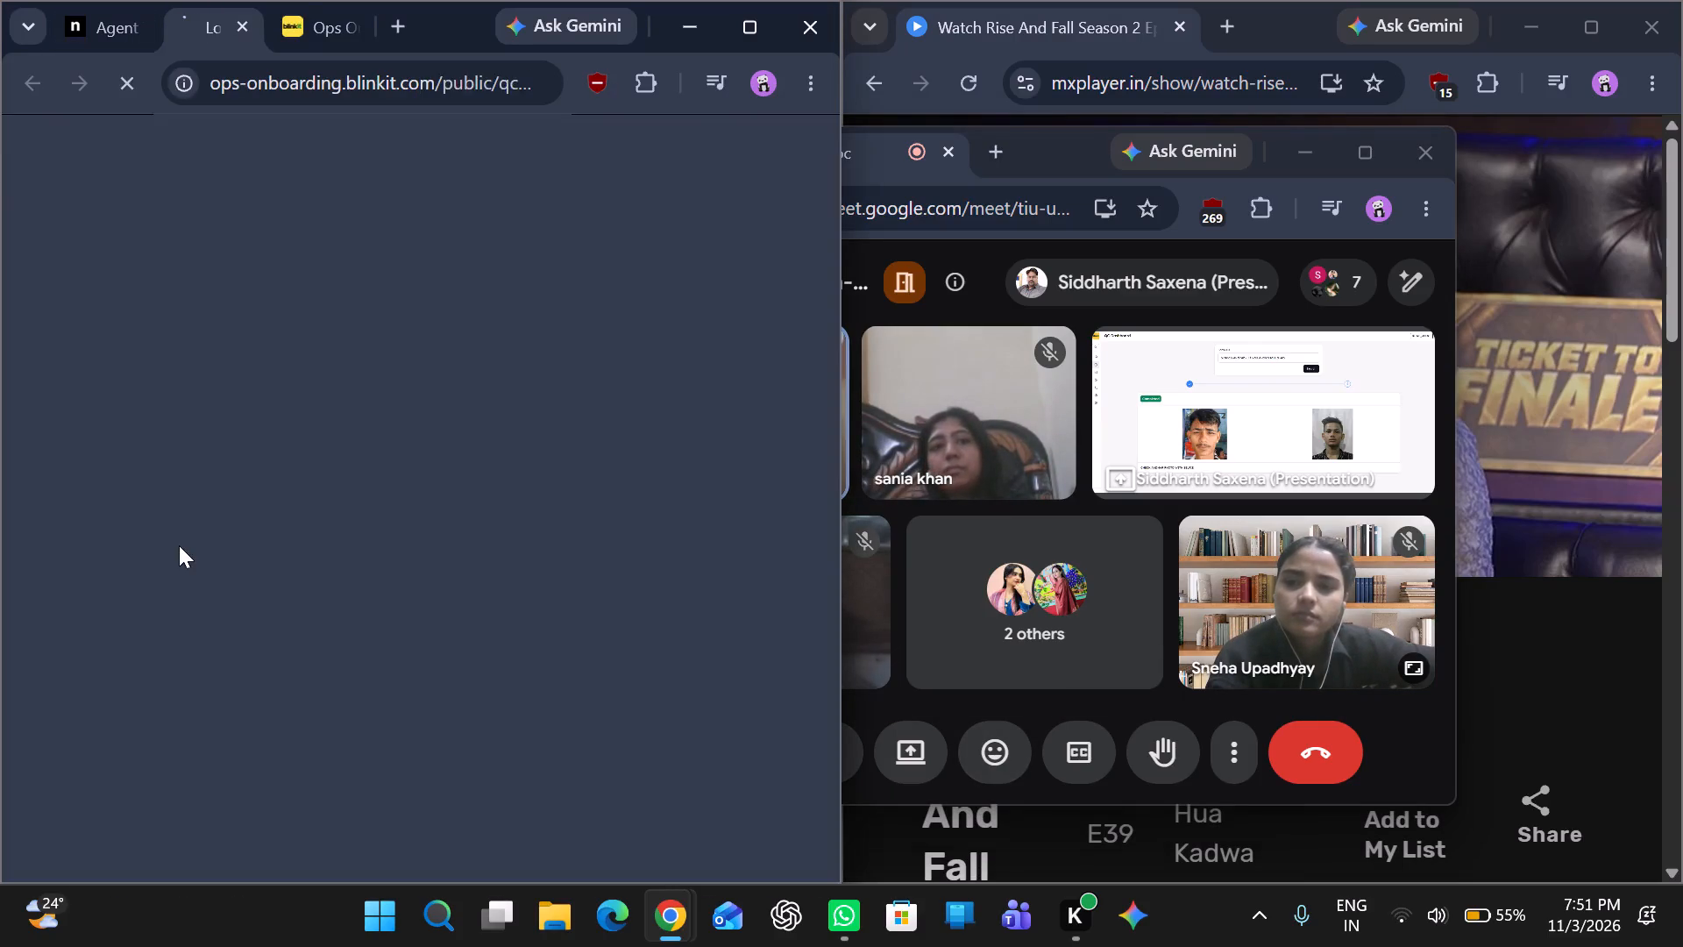
pyautogui.doubleClick(179, 545)
pyautogui.click(358, 40)
pyautogui.click(353, 31)
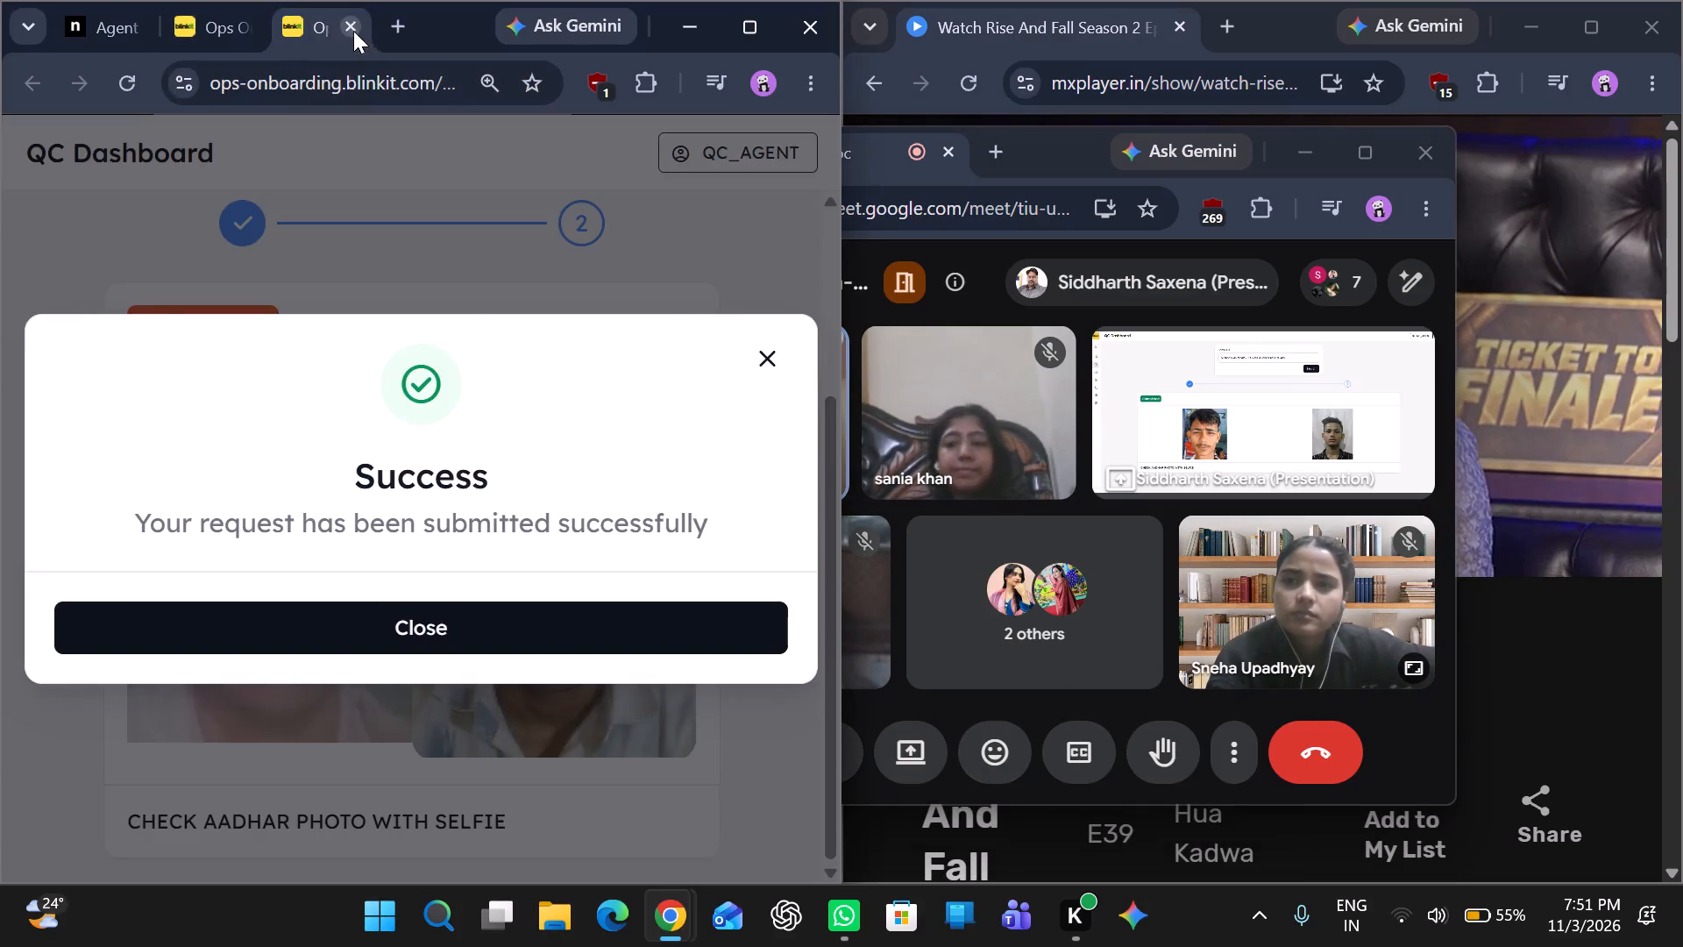
pyautogui.scroll(-5, 536, 701)
pyautogui.doubleClick(490, 807)
pyautogui.scroll(-3, 490, 807)
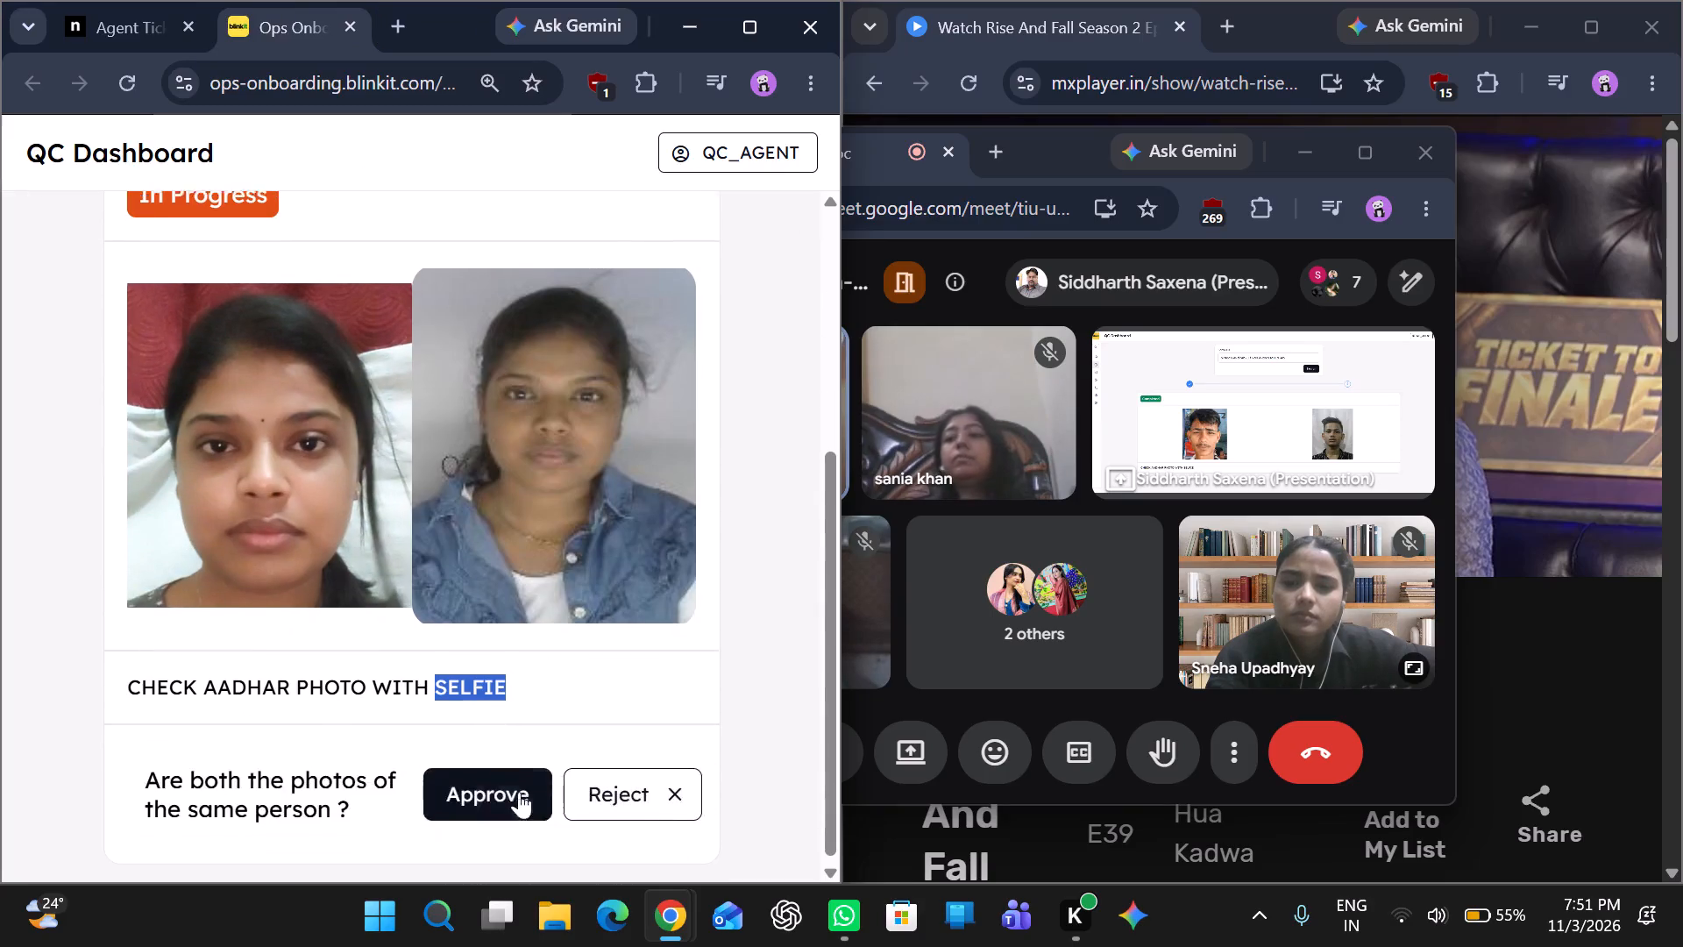
pyautogui.click(532, 780)
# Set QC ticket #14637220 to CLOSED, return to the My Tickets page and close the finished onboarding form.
pyautogui.click(141, 36)
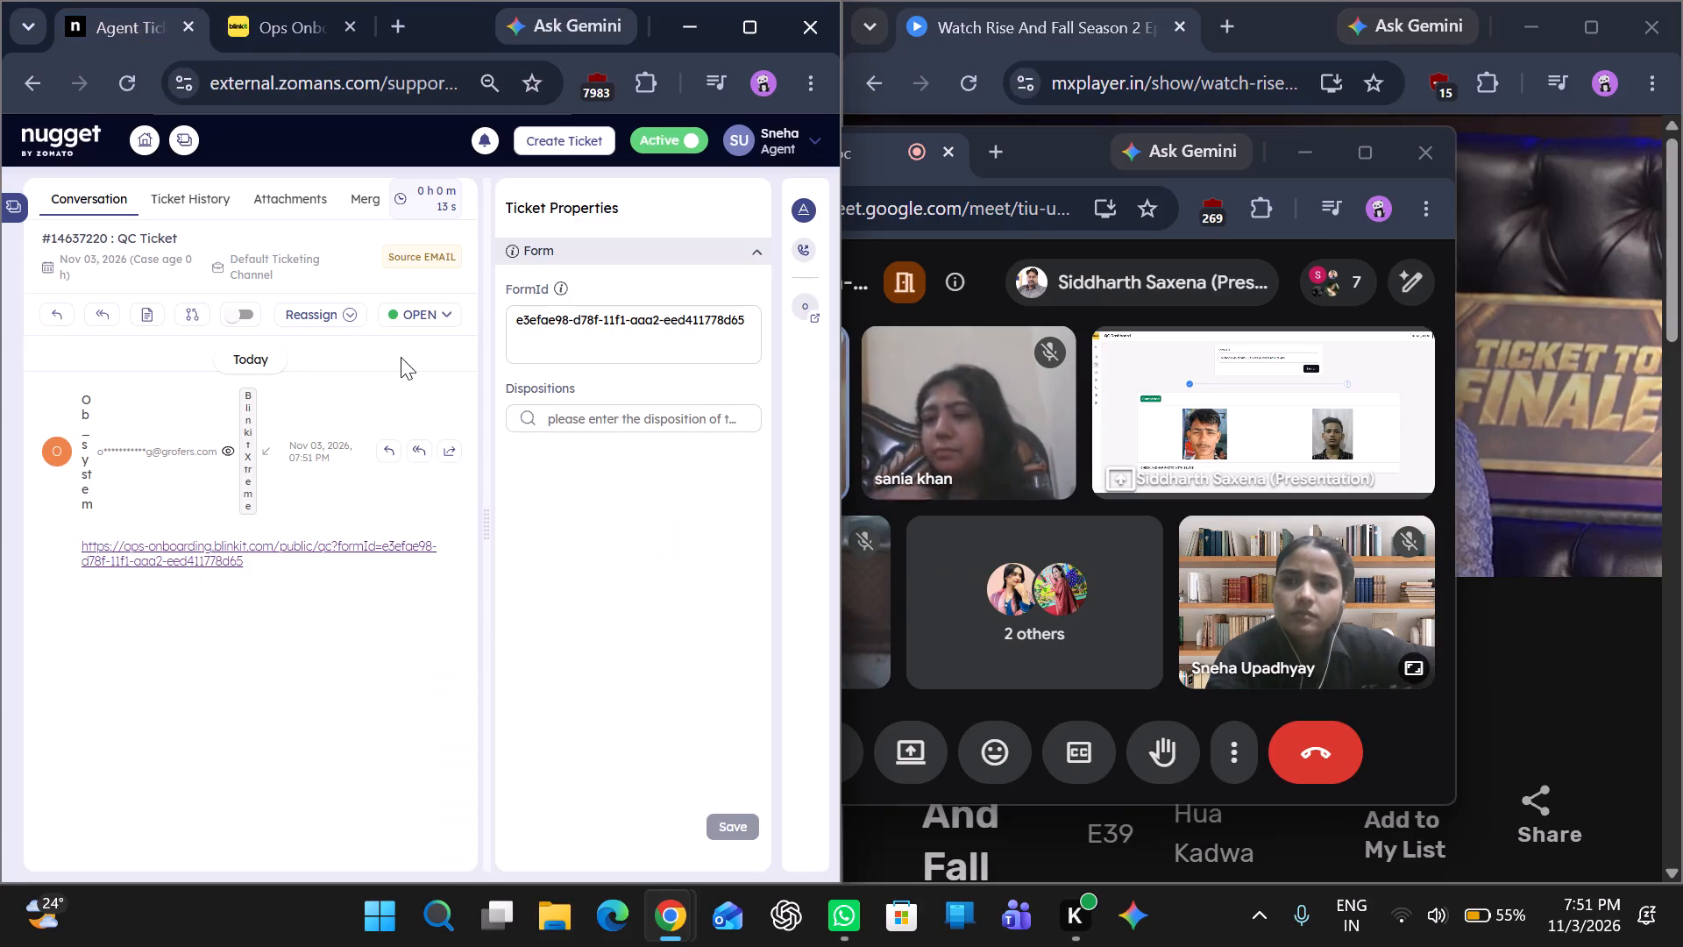
pyautogui.click(413, 317)
pyautogui.click(412, 345)
pyautogui.click(576, 545)
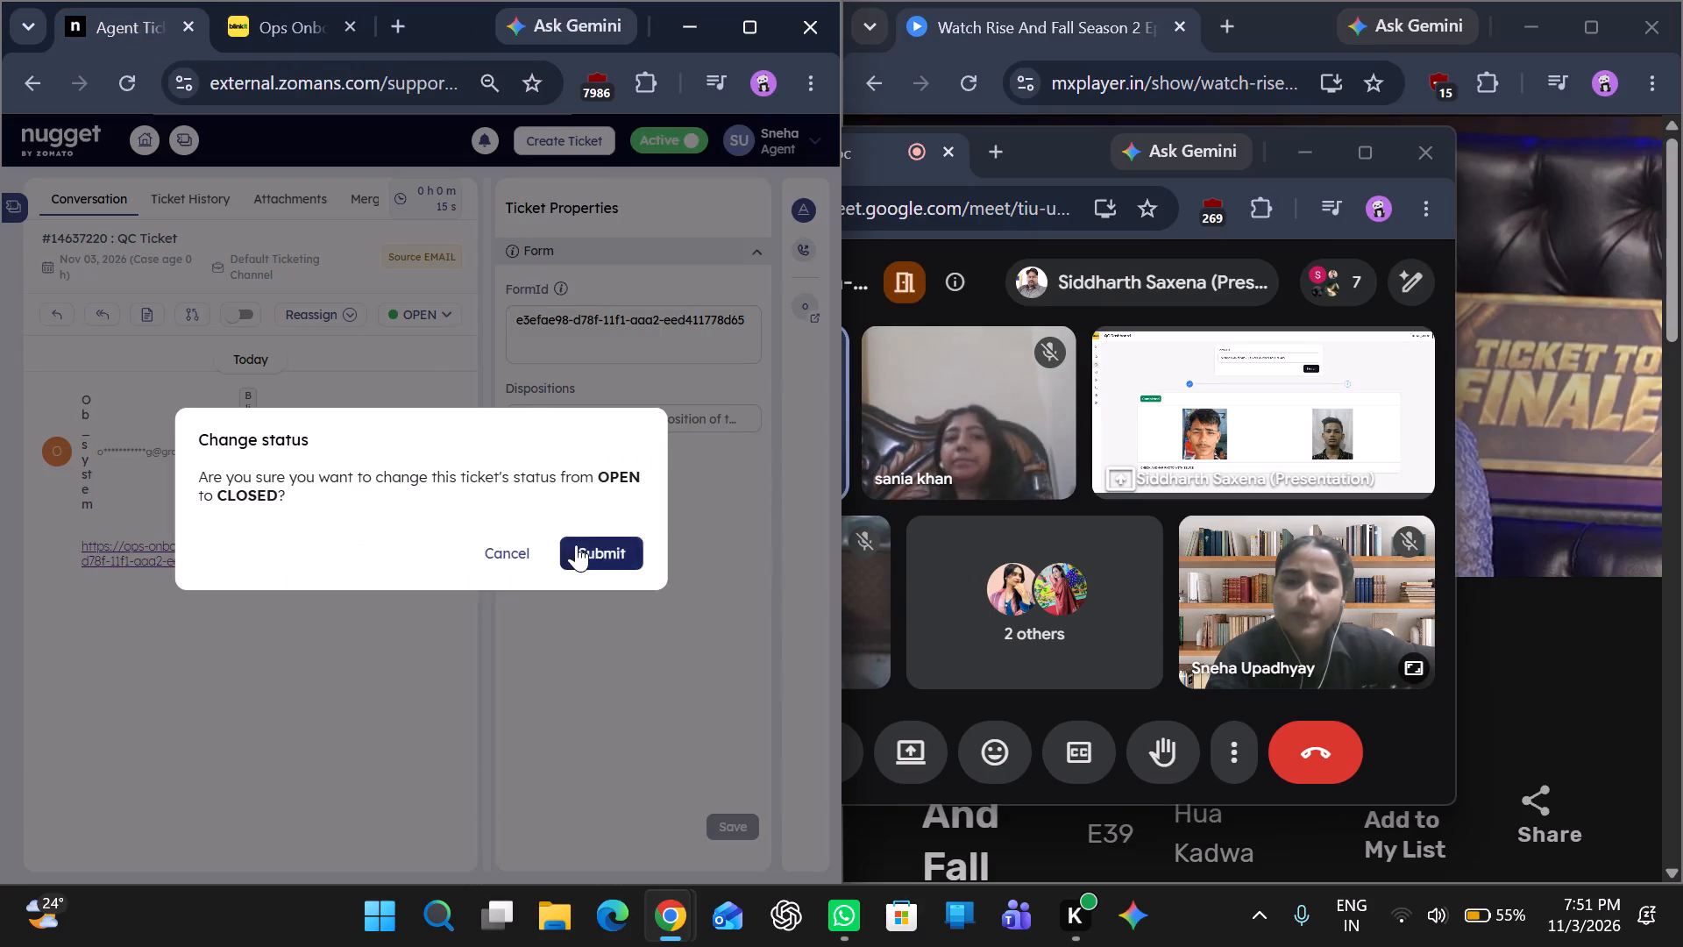
pyautogui.click(446, 699)
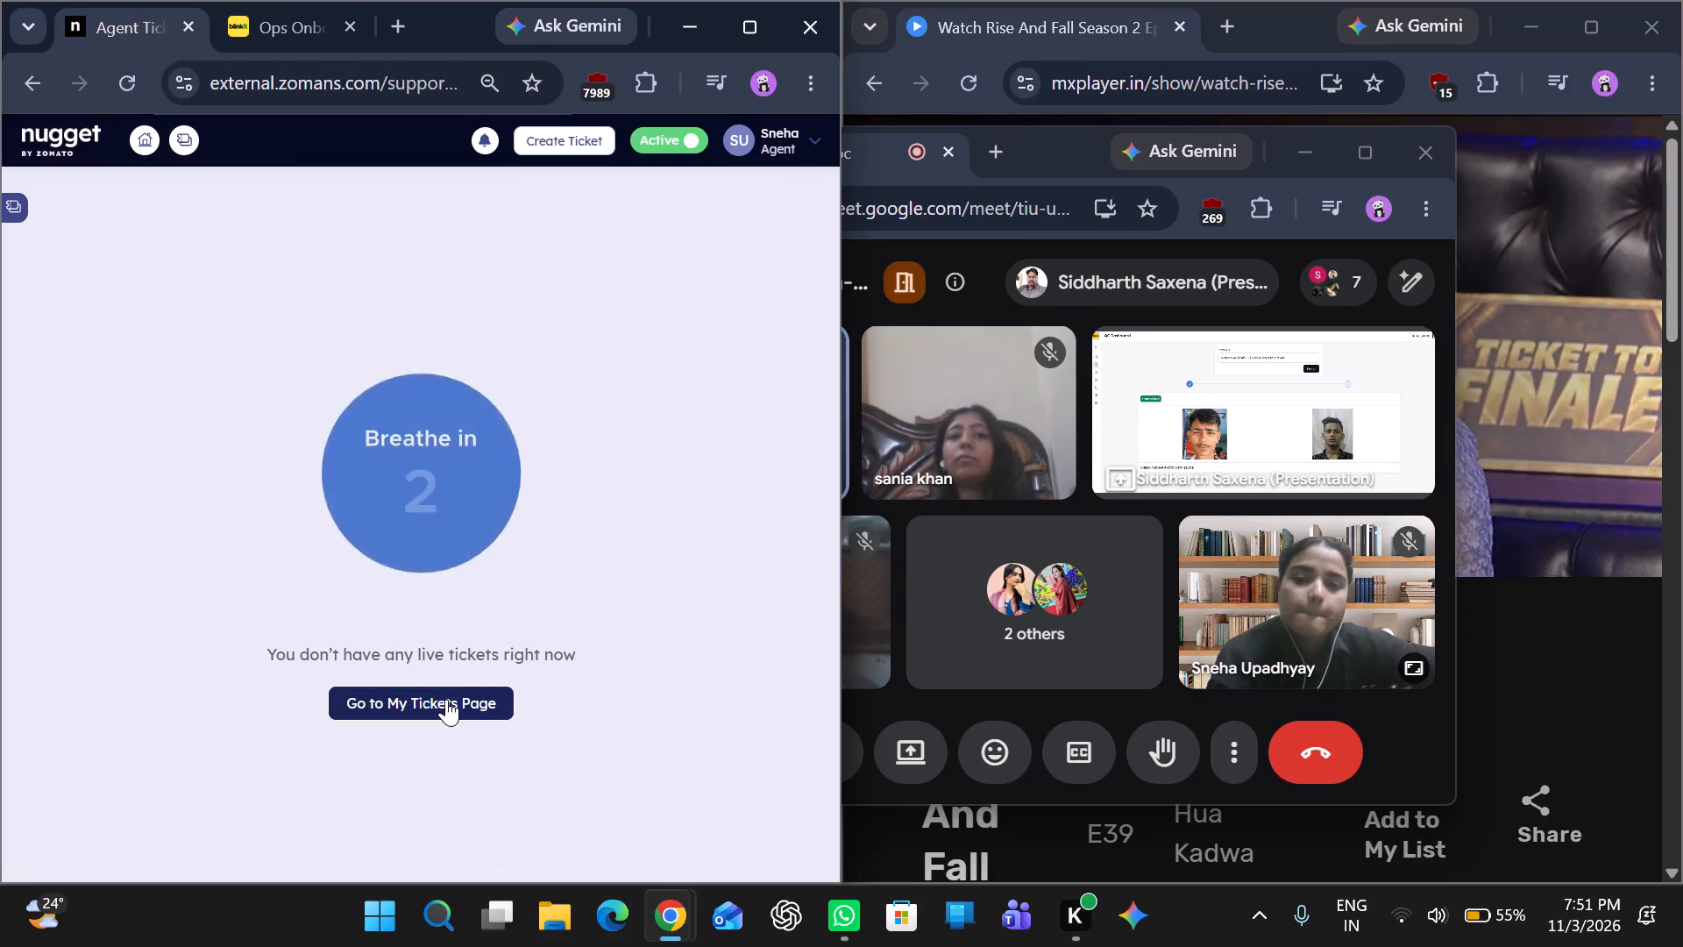
pyautogui.click(363, 31)
pyautogui.click(351, 19)
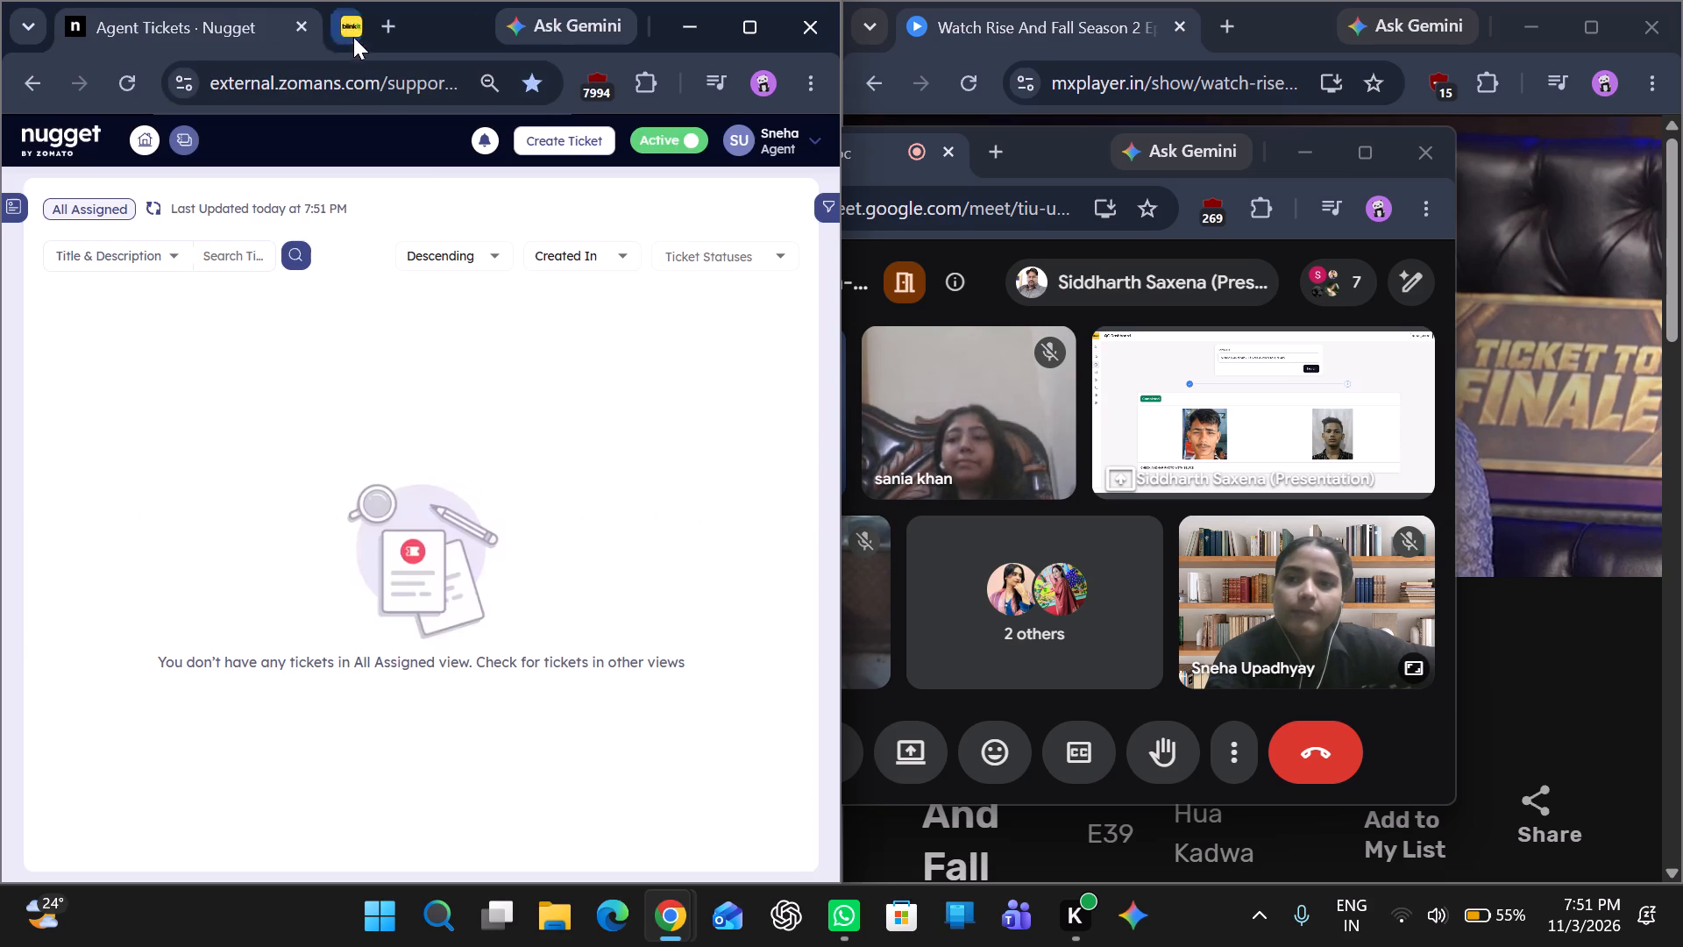
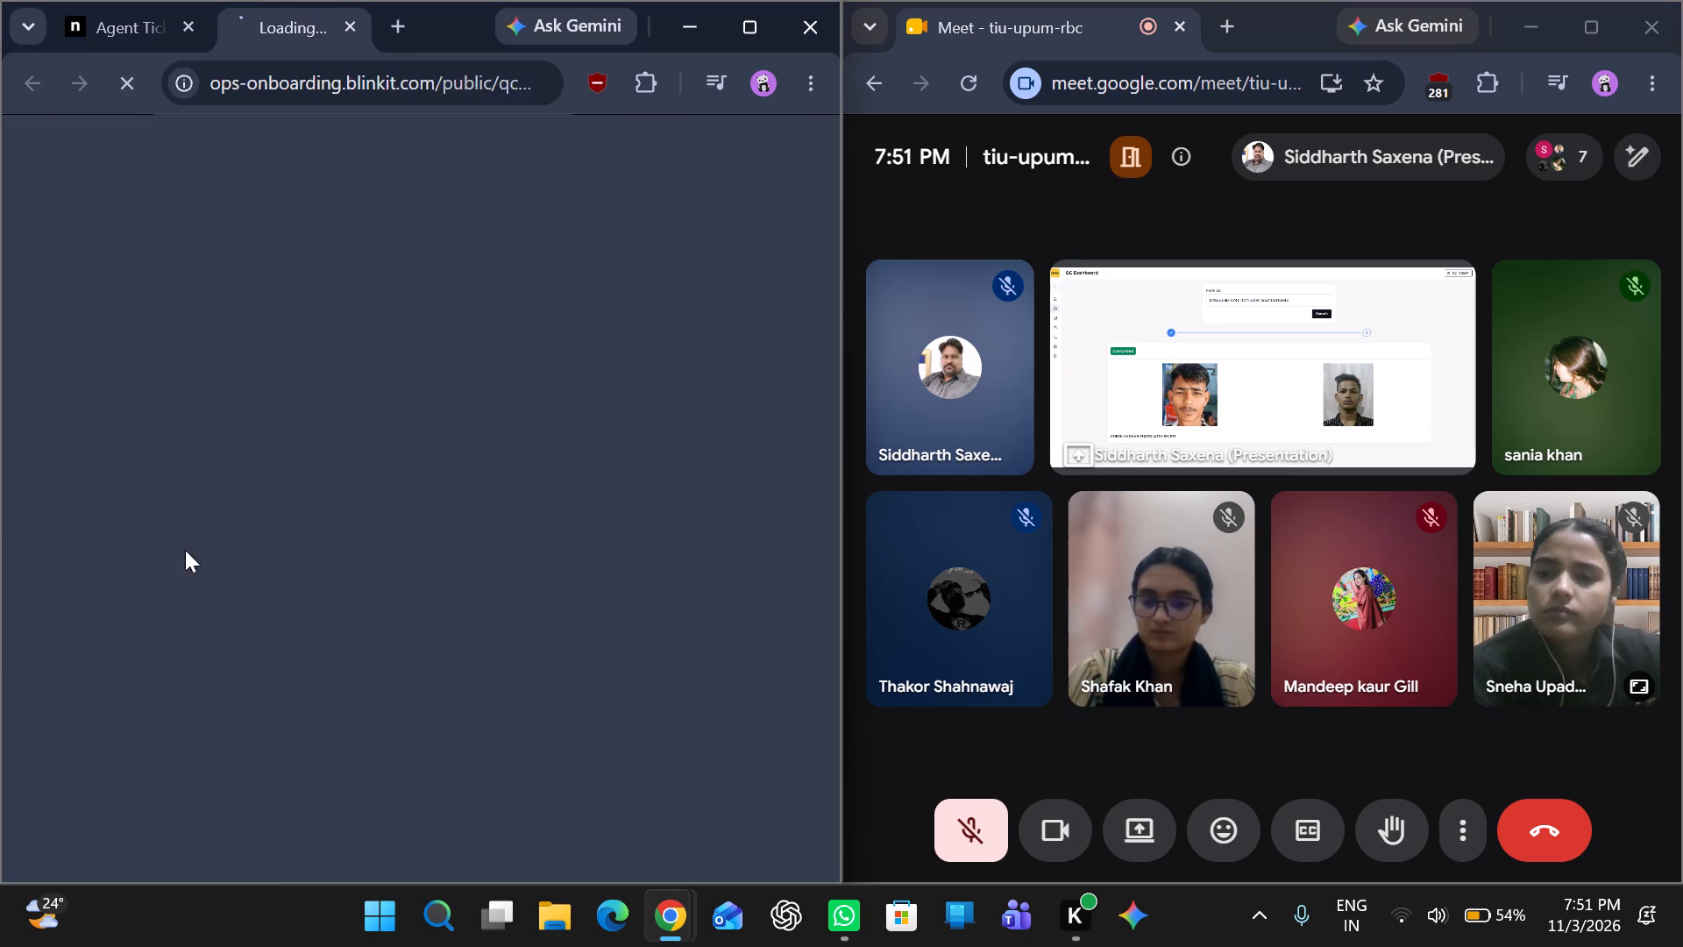
pyautogui.doubleClick(185, 549)
pyautogui.scroll(-5, 620, 529)
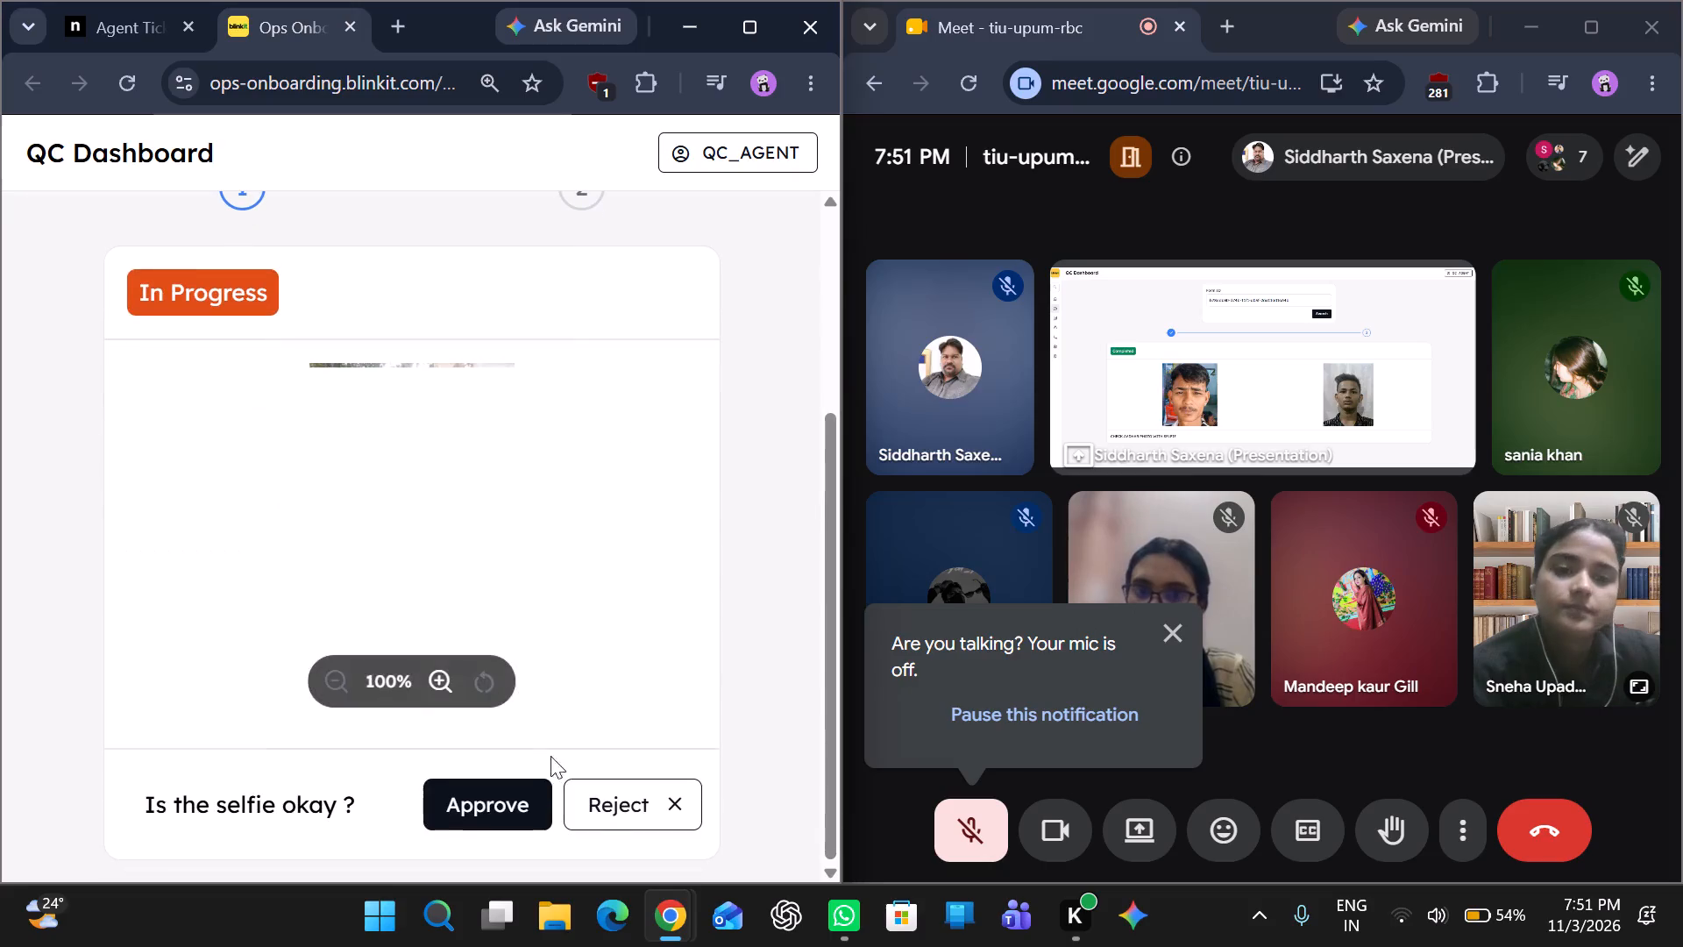
pyautogui.doubleClick(564, 800)
pyautogui.scroll(-4, 577, 701)
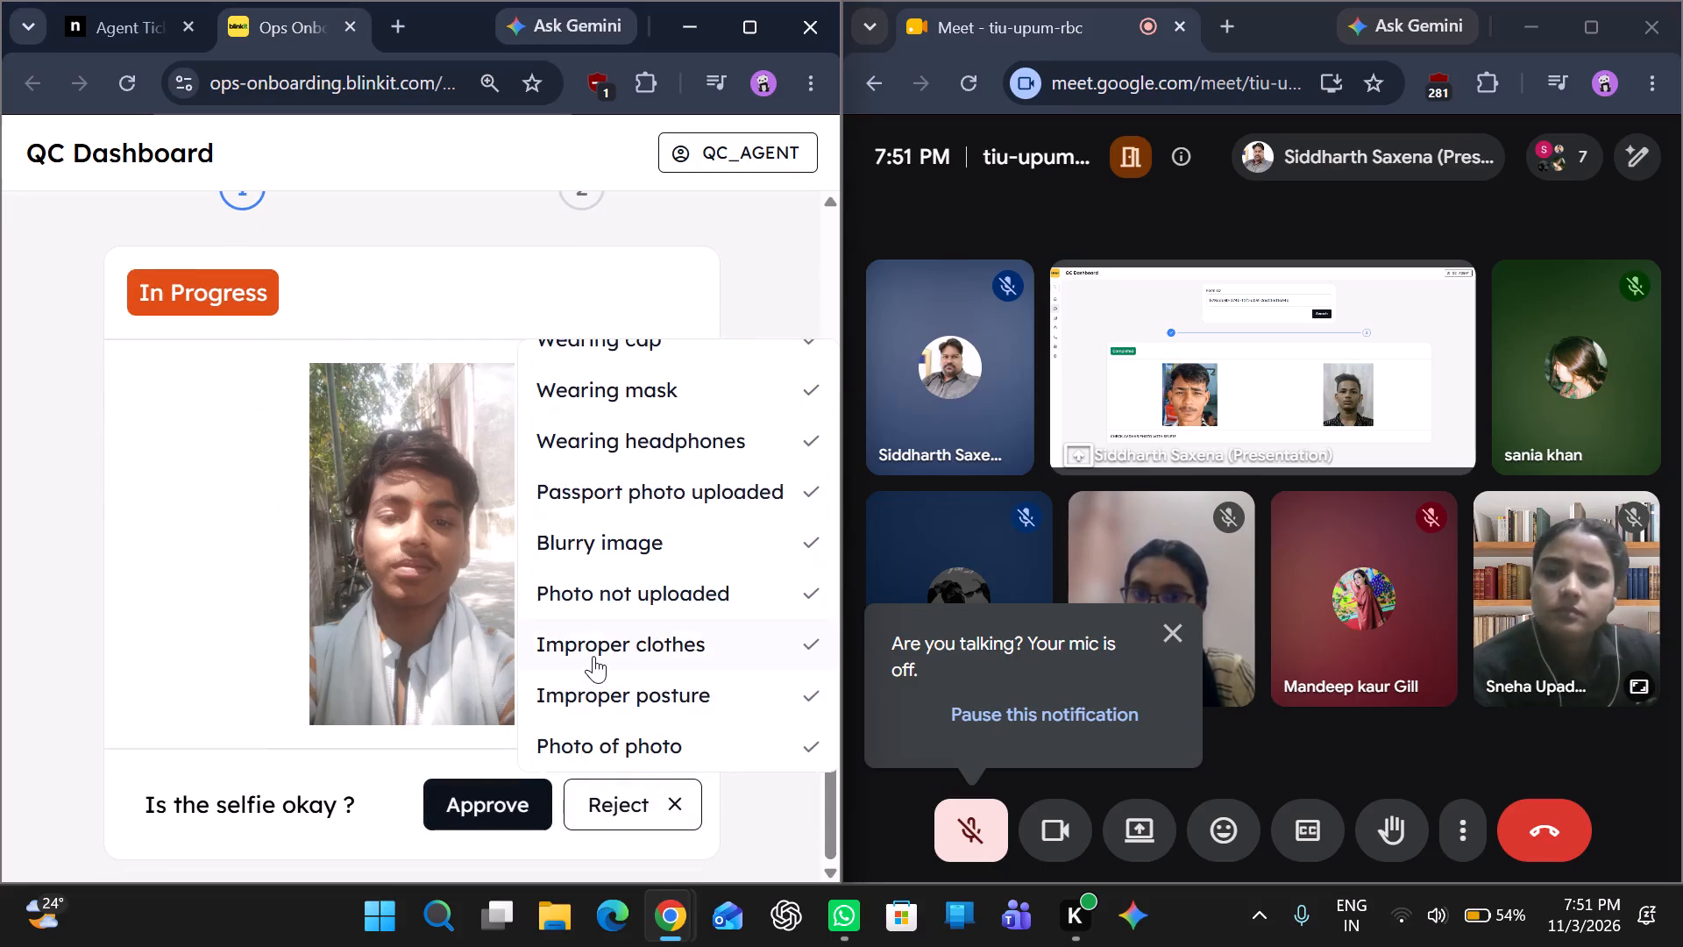
pyautogui.click(593, 656)
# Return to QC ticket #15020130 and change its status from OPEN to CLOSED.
pyautogui.click(125, 10)
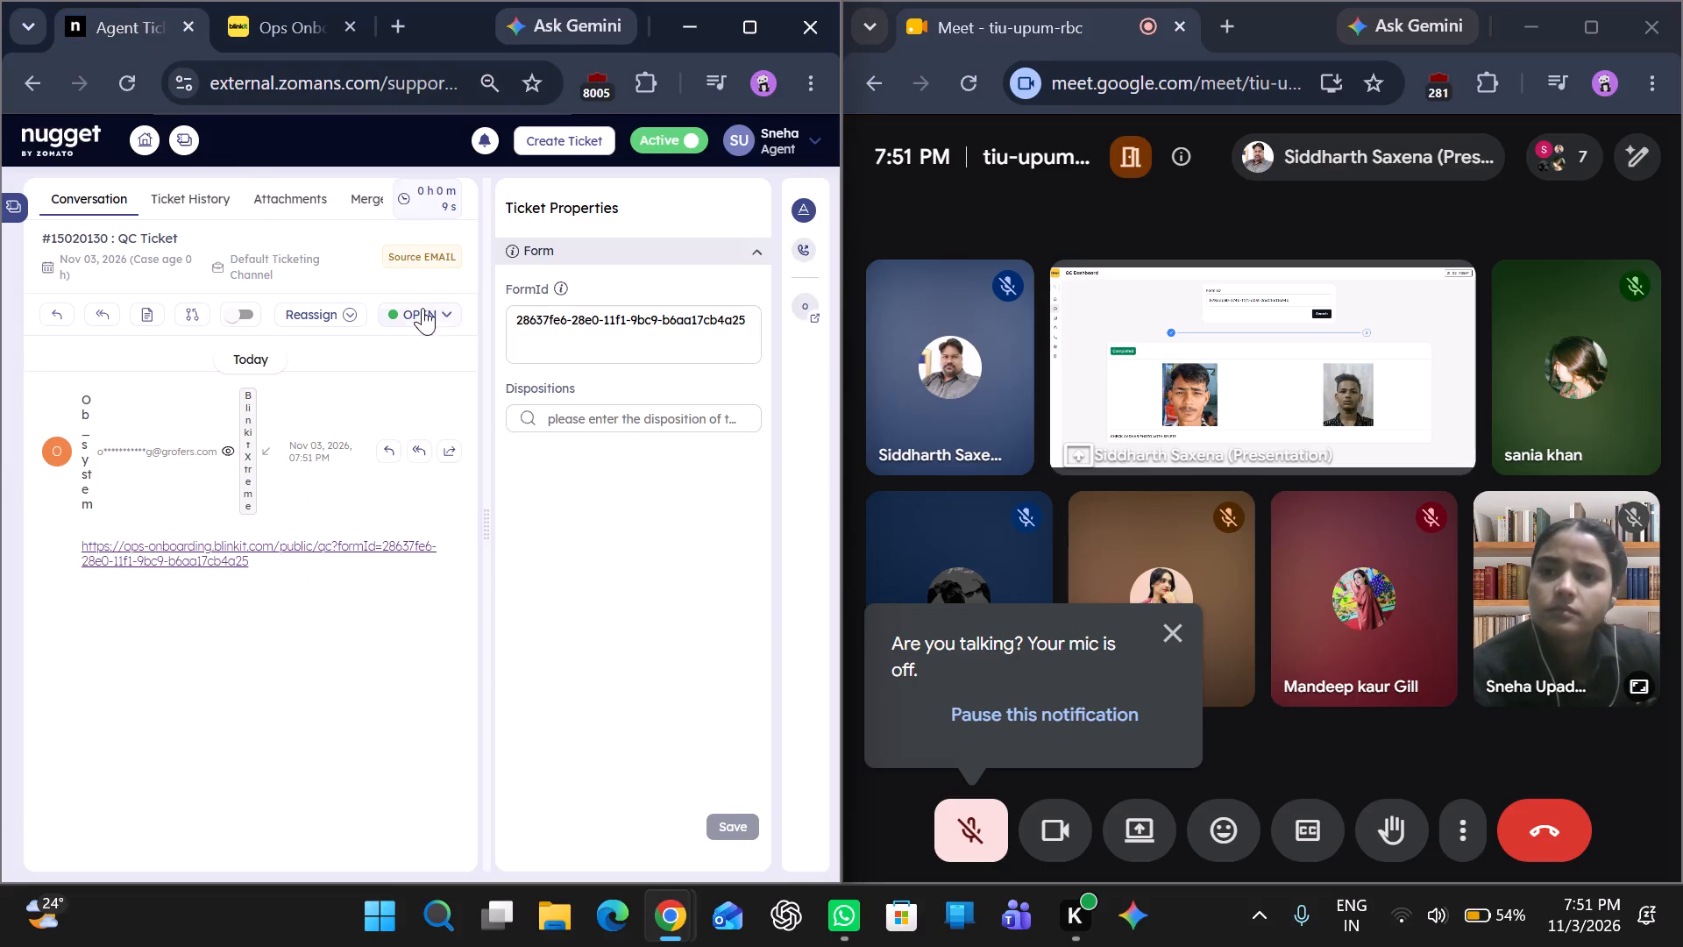
pyautogui.click(432, 316)
pyautogui.click(427, 348)
pyautogui.click(622, 540)
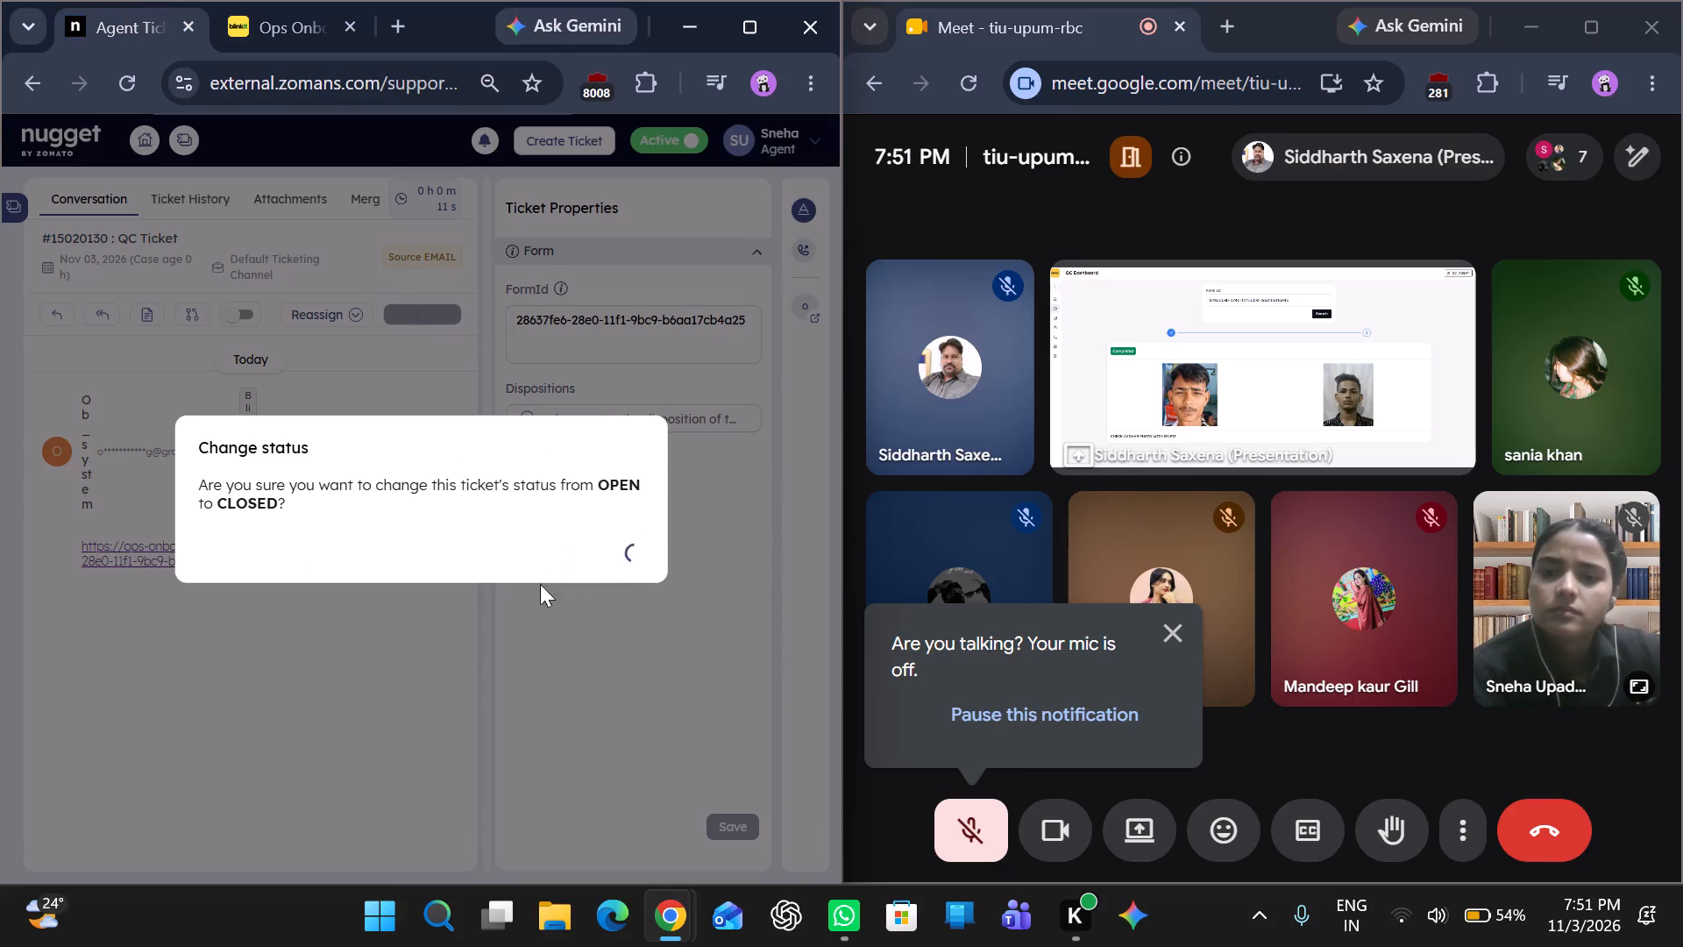
pyautogui.doubleClick(477, 694)
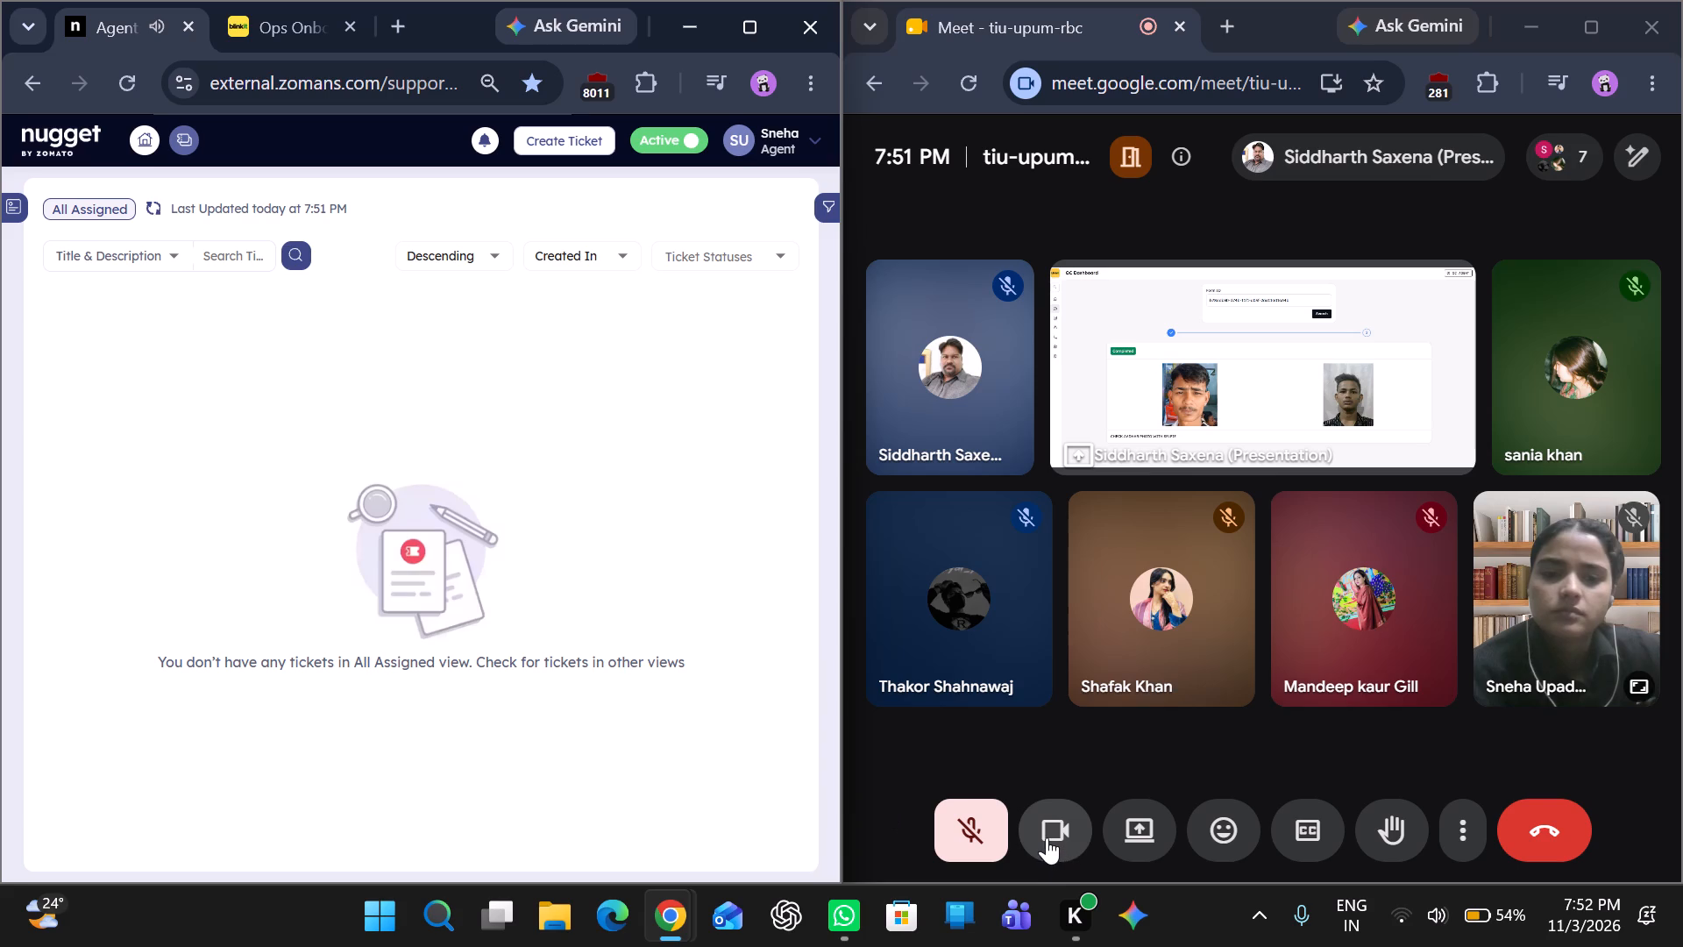
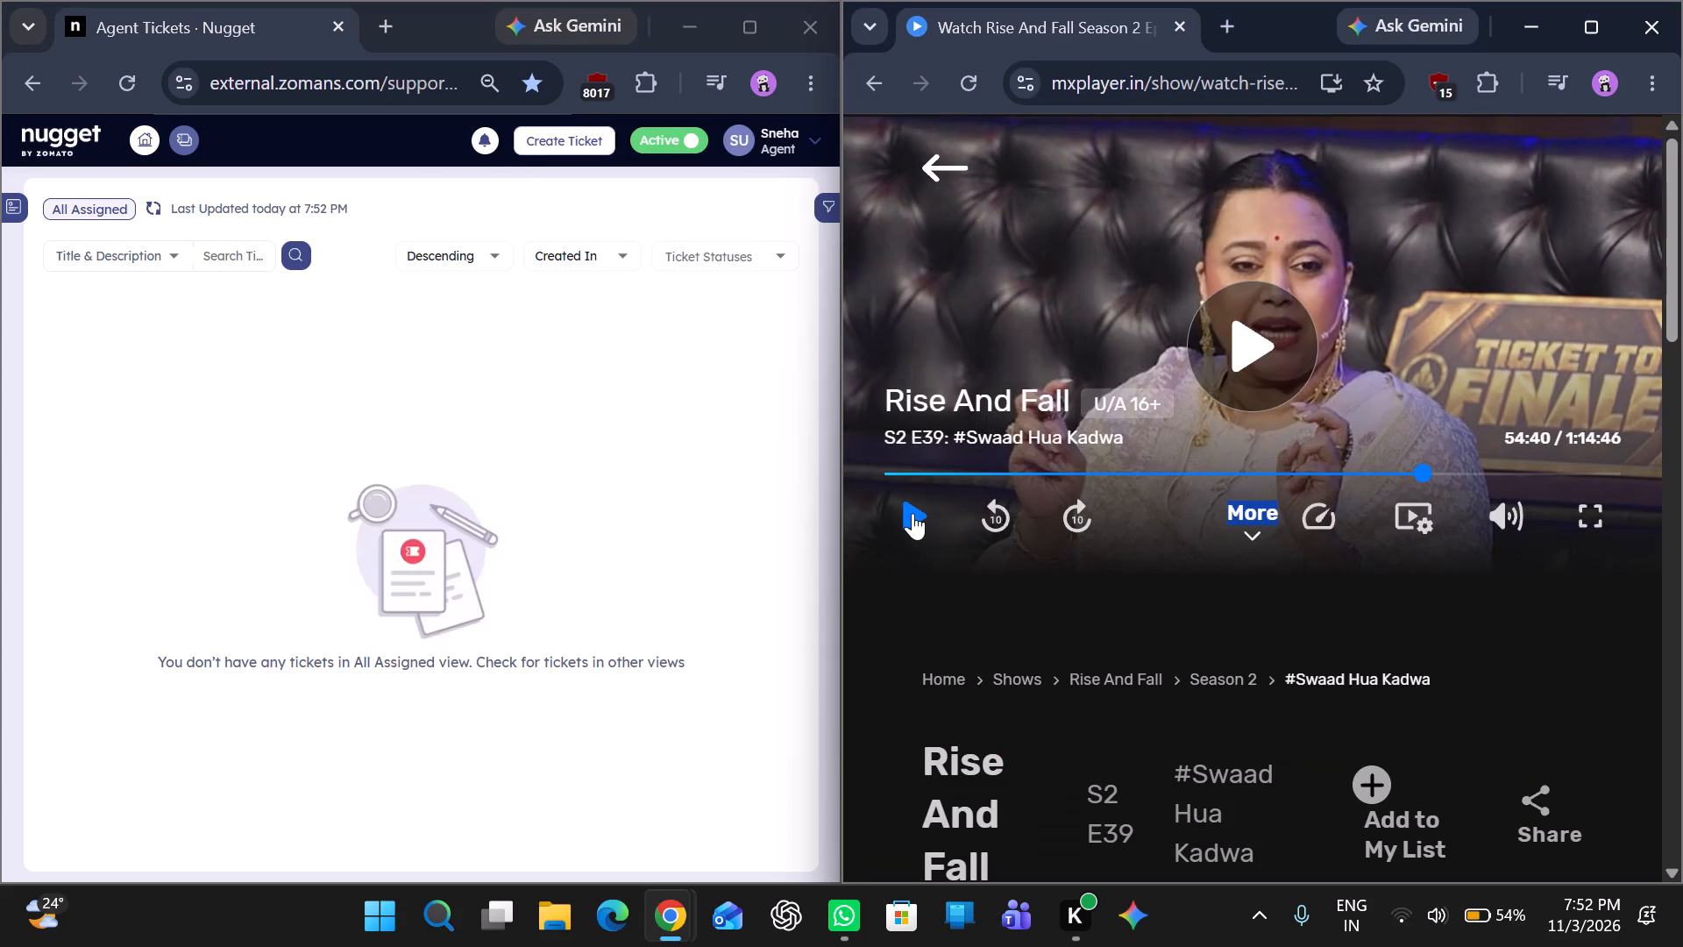
# Resume playback of the Rise And Fall episode in the video window.
pyautogui.doubleClick(909, 512)
pyautogui.doubleClick(909, 512)
pyautogui.tripleClick(909, 512)
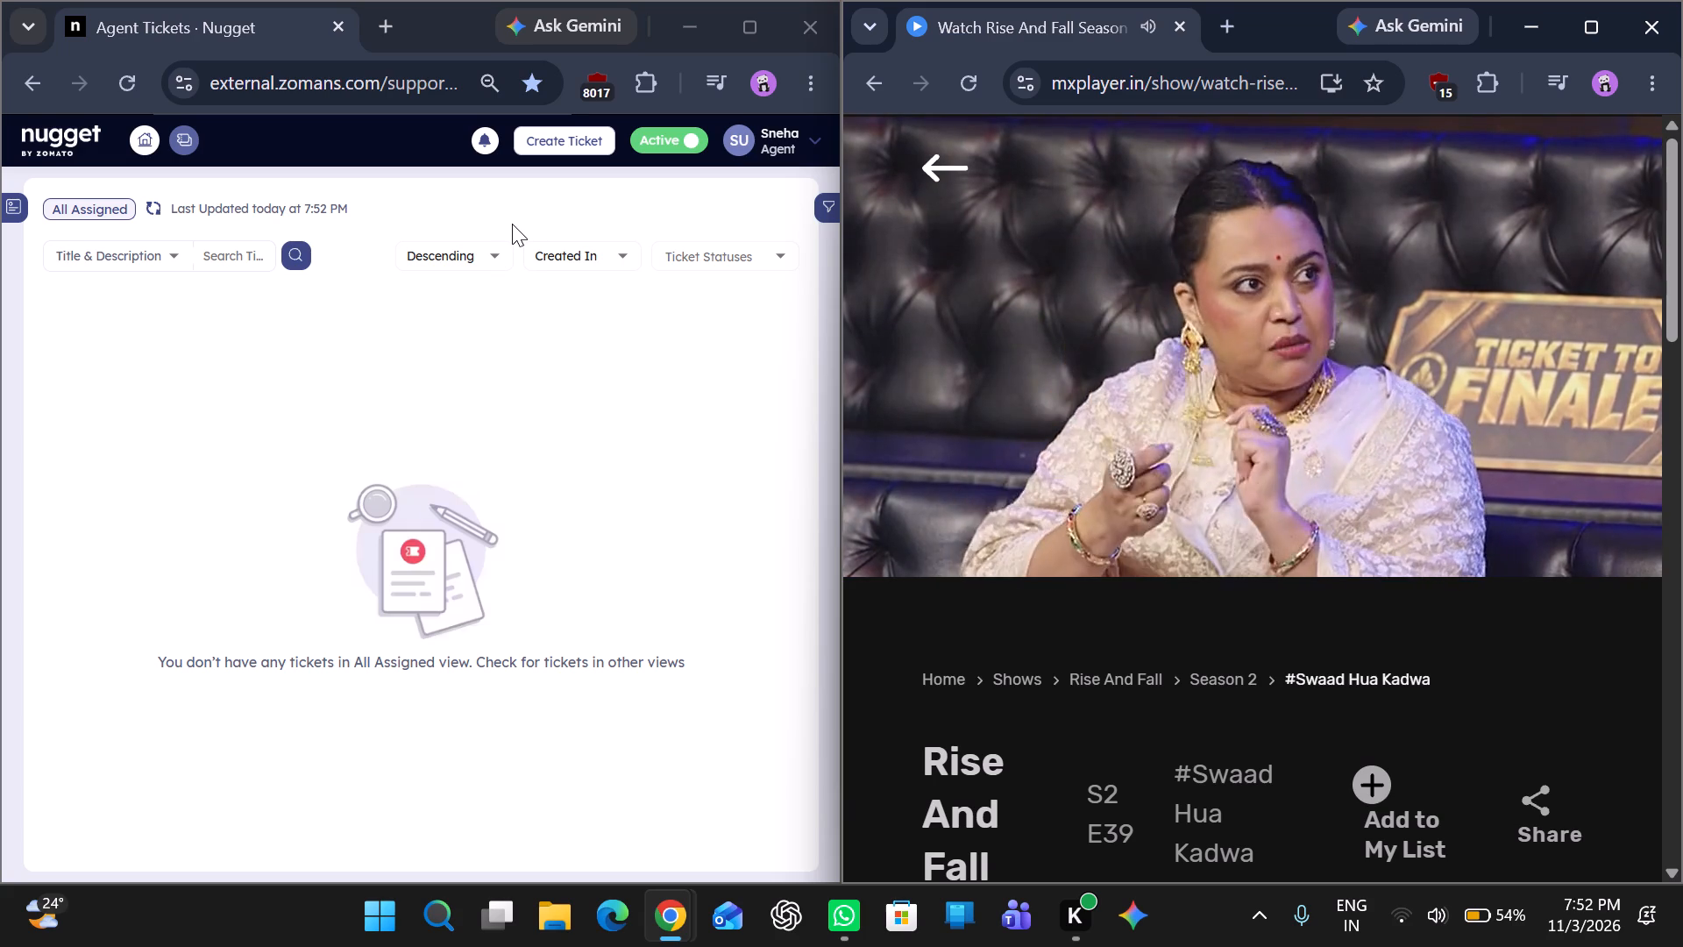
# Refresh the All Assigned ticket list repeatedly to check for new tickets.
pyautogui.click(151, 202)
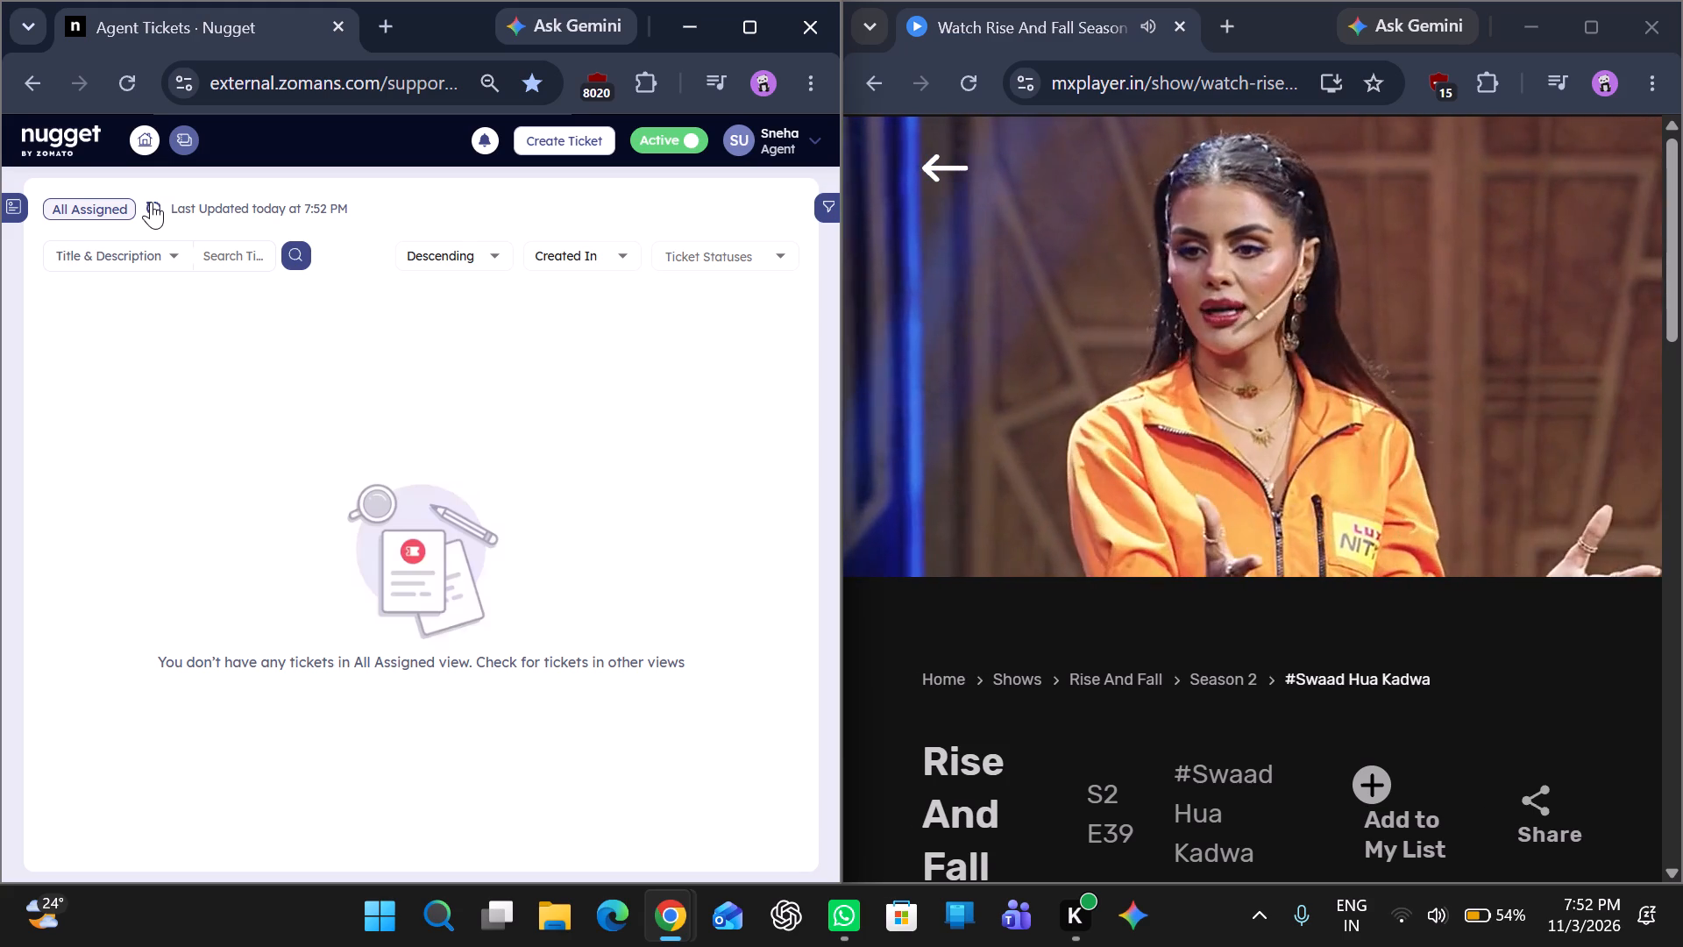
pyautogui.click(151, 202)
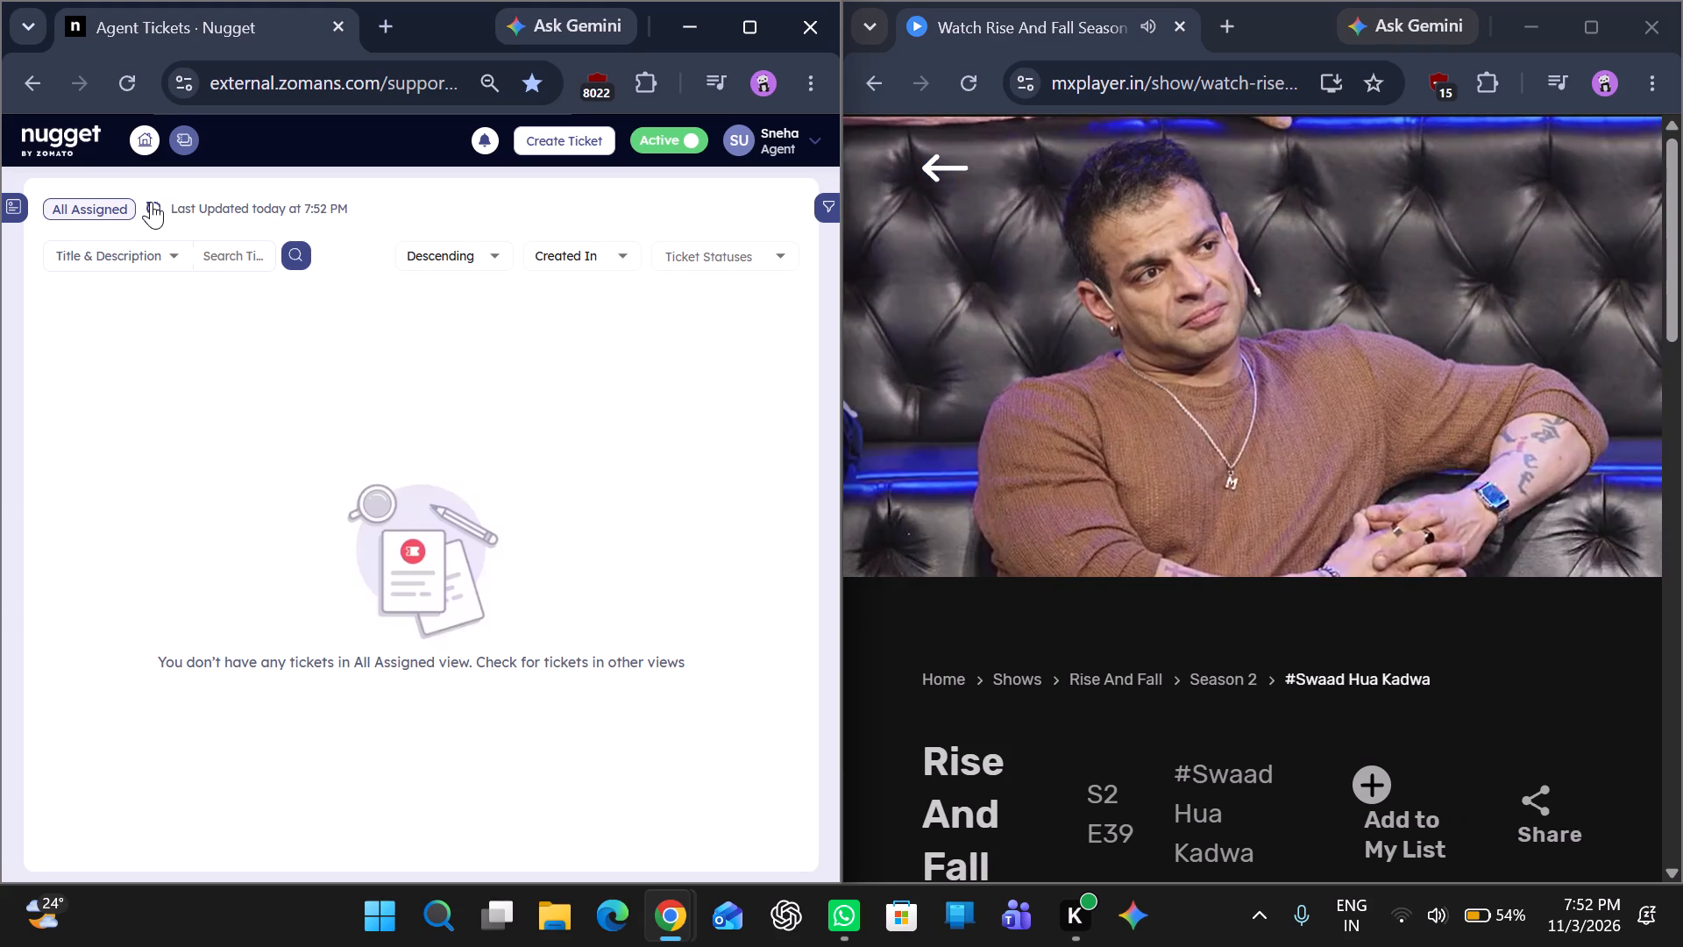
pyautogui.click(151, 202)
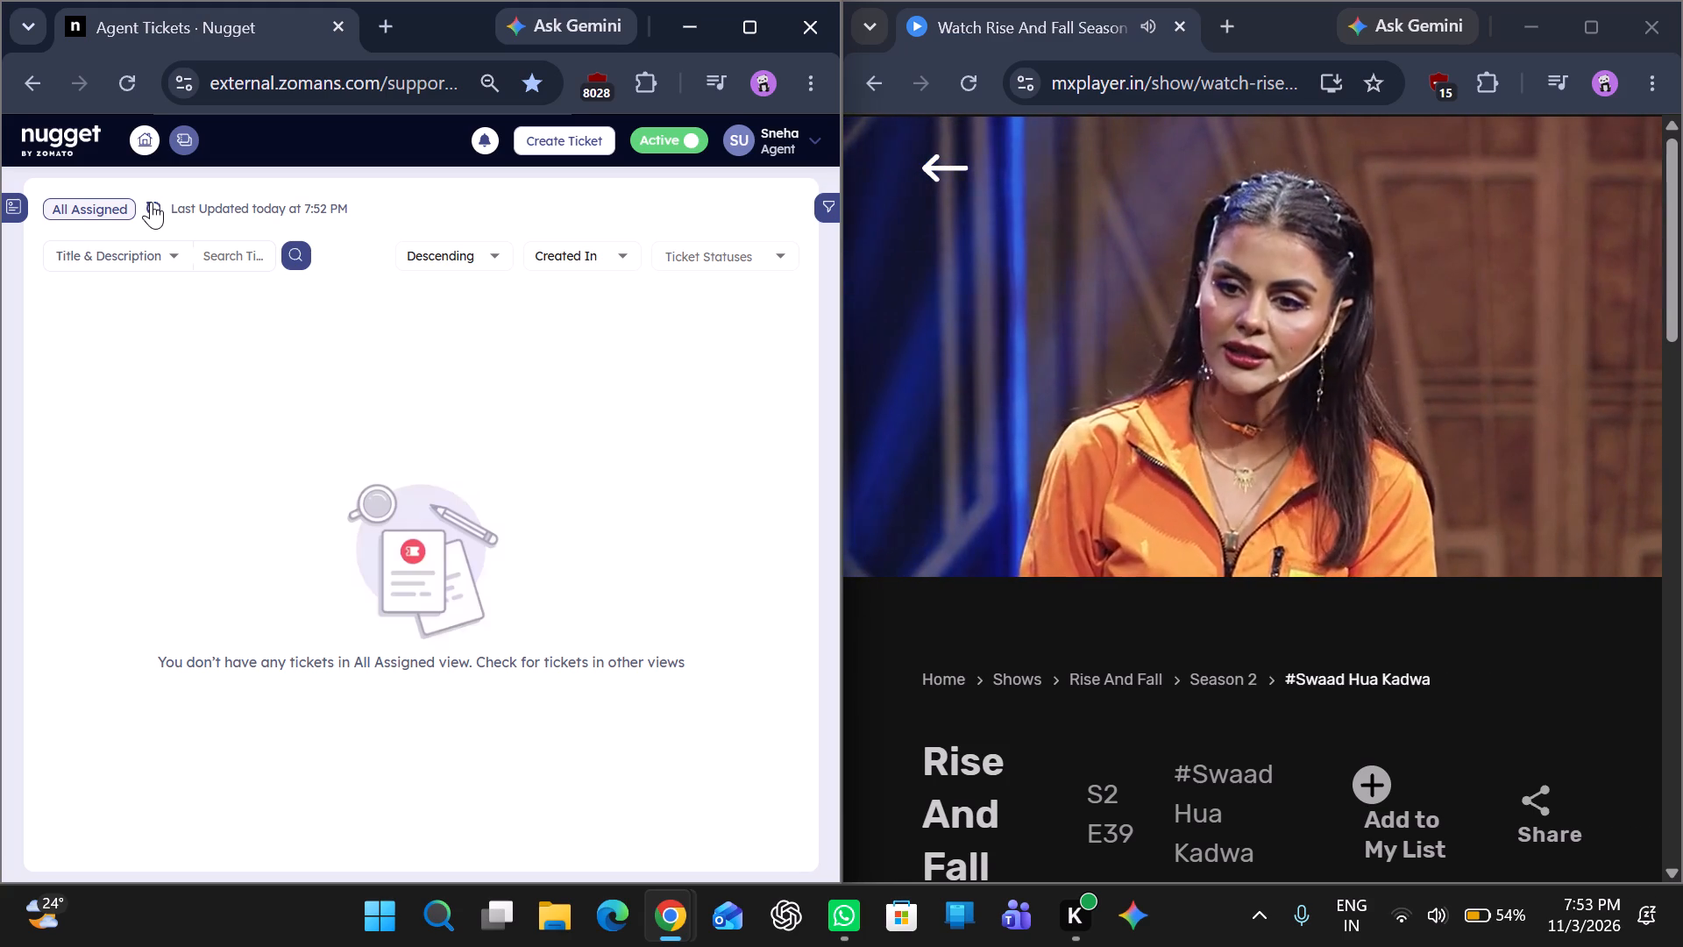
pyautogui.doubleClick(151, 202)
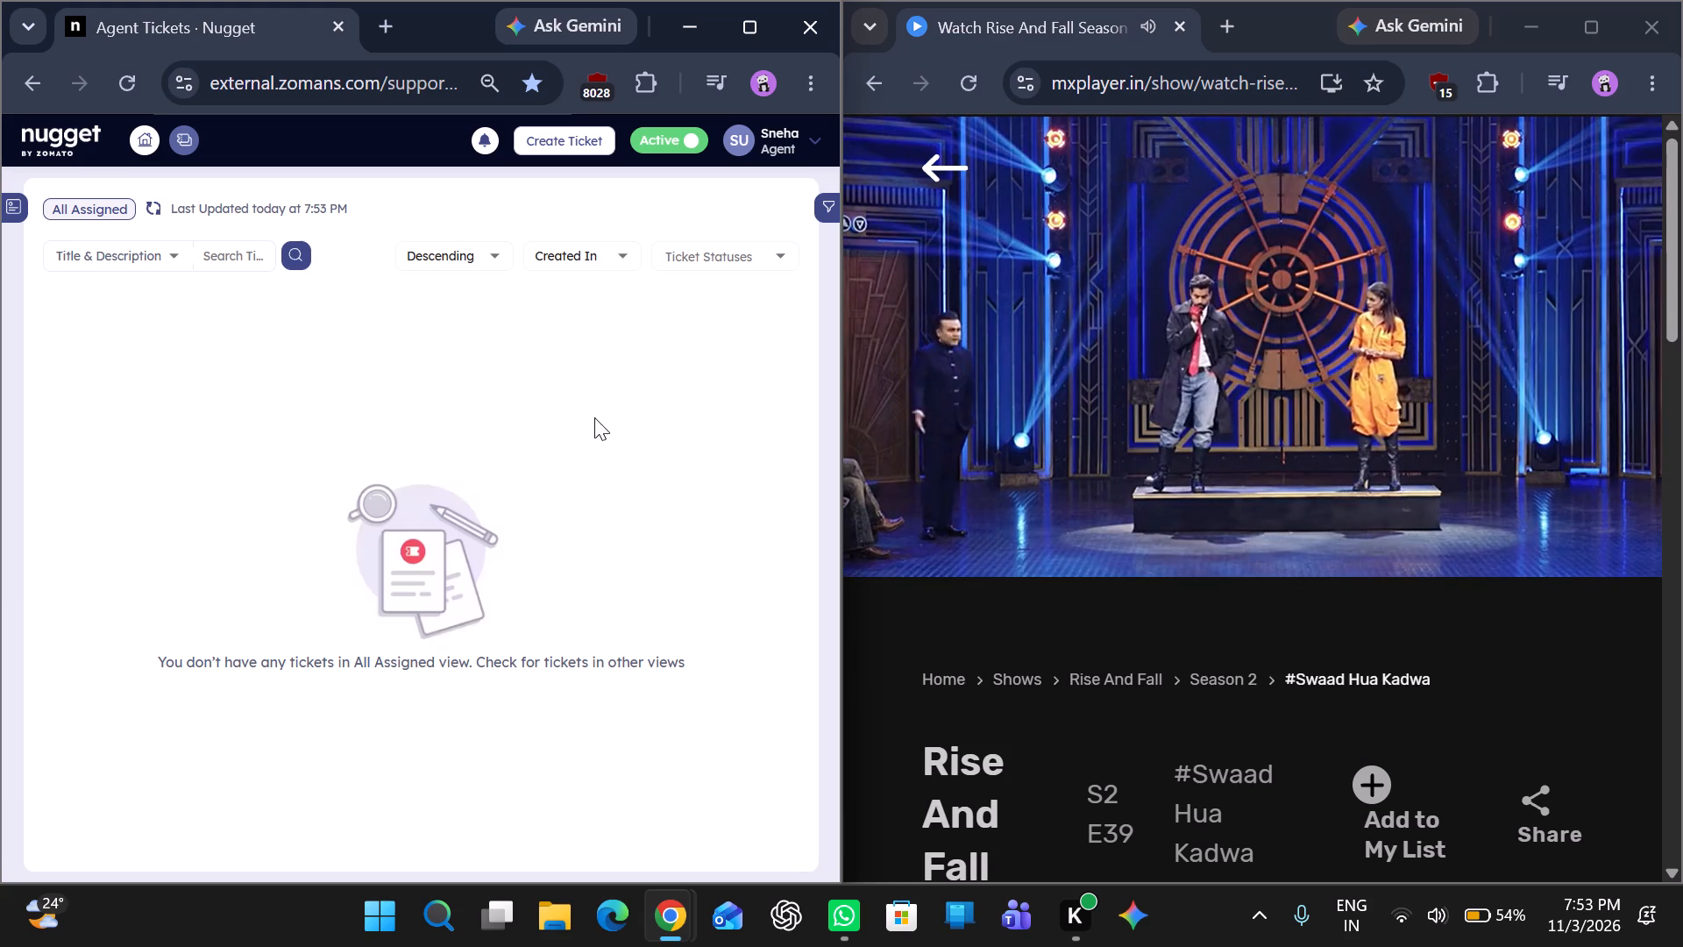
# Skip the Rise And Fall episode forward in 10-second jumps to about 58:16.
pyautogui.doubleClick(1069, 513)
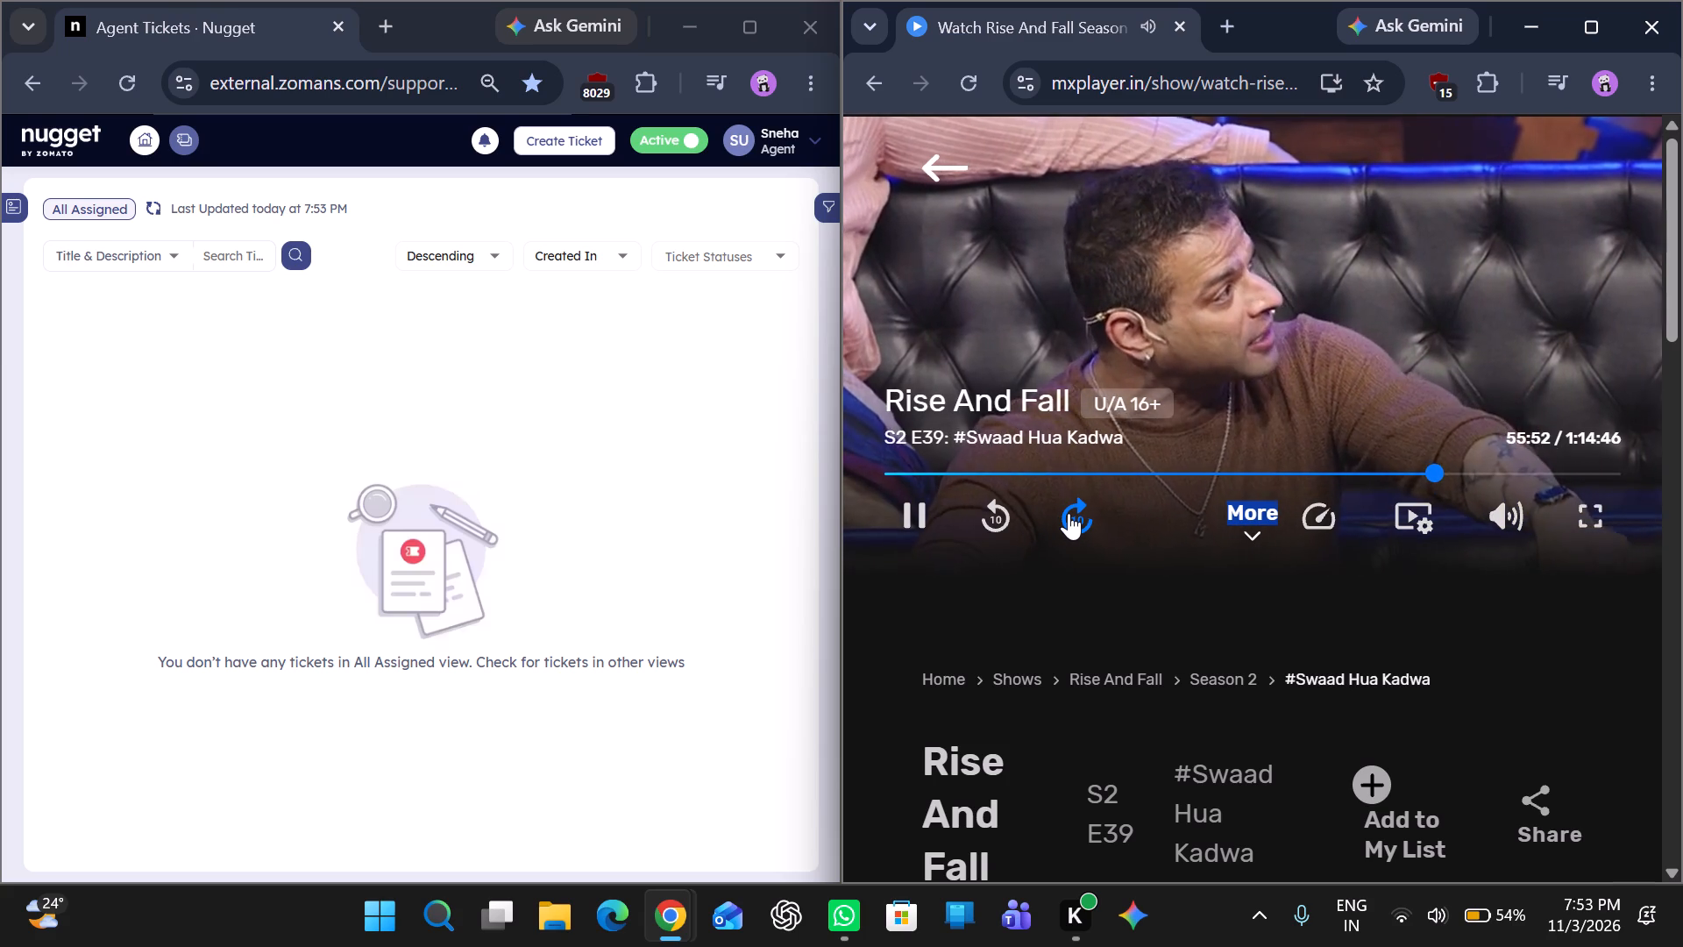
pyautogui.click(1069, 513)
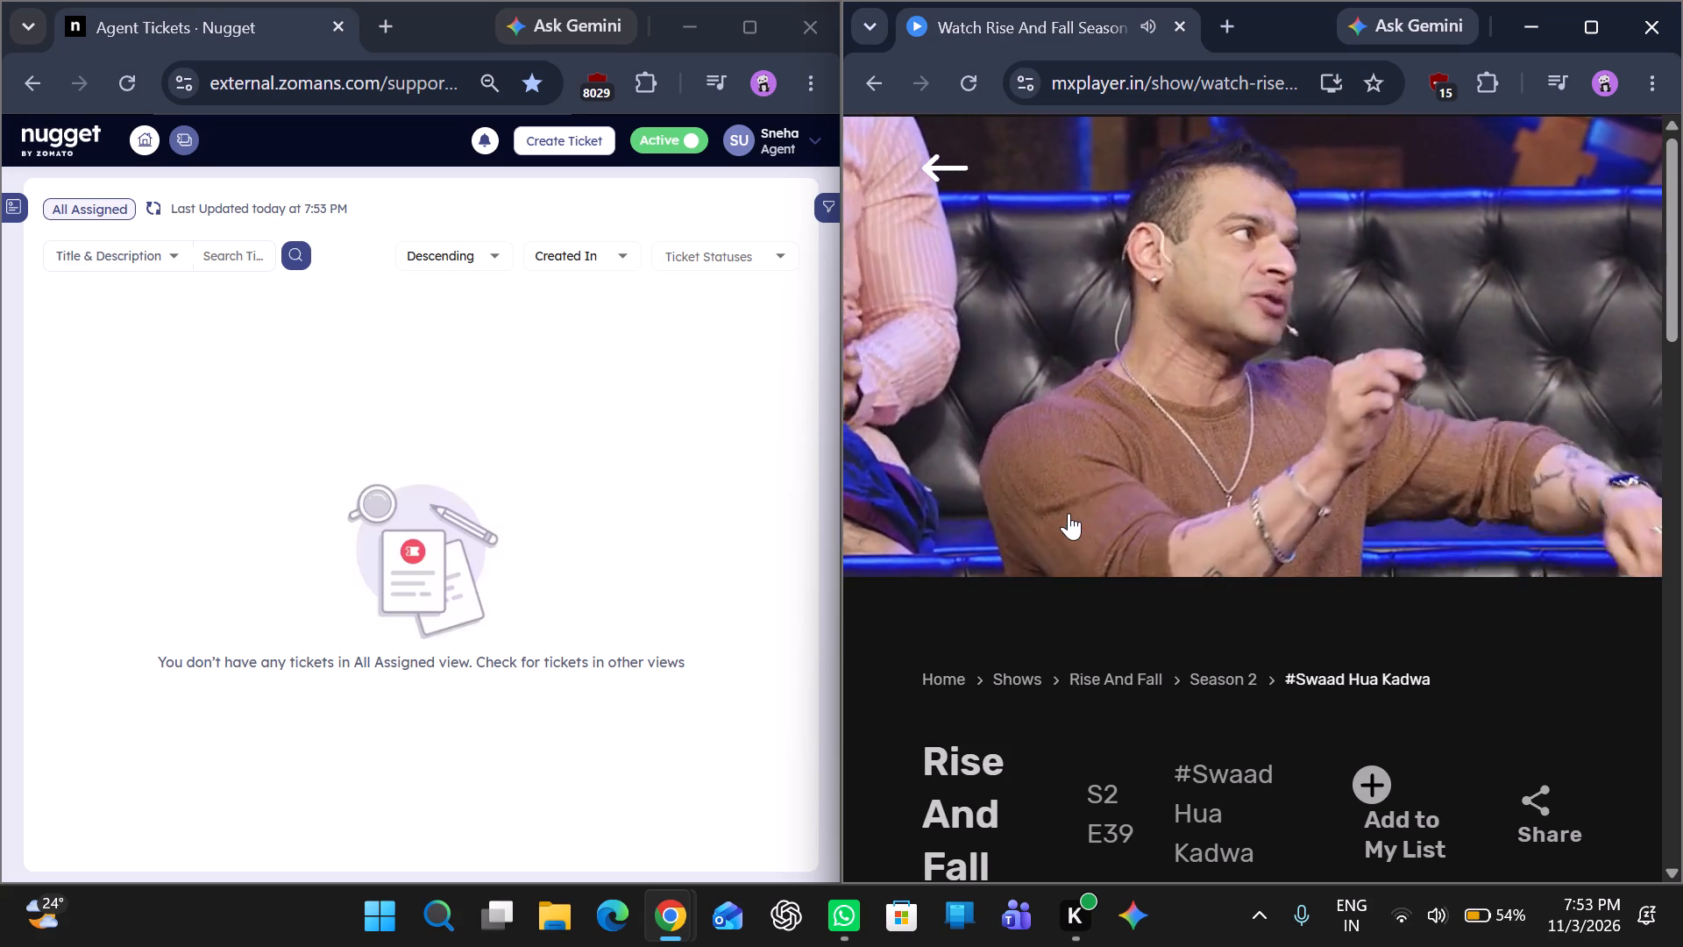
pyautogui.doubleClick(1076, 513)
pyautogui.tripleClick(1076, 513)
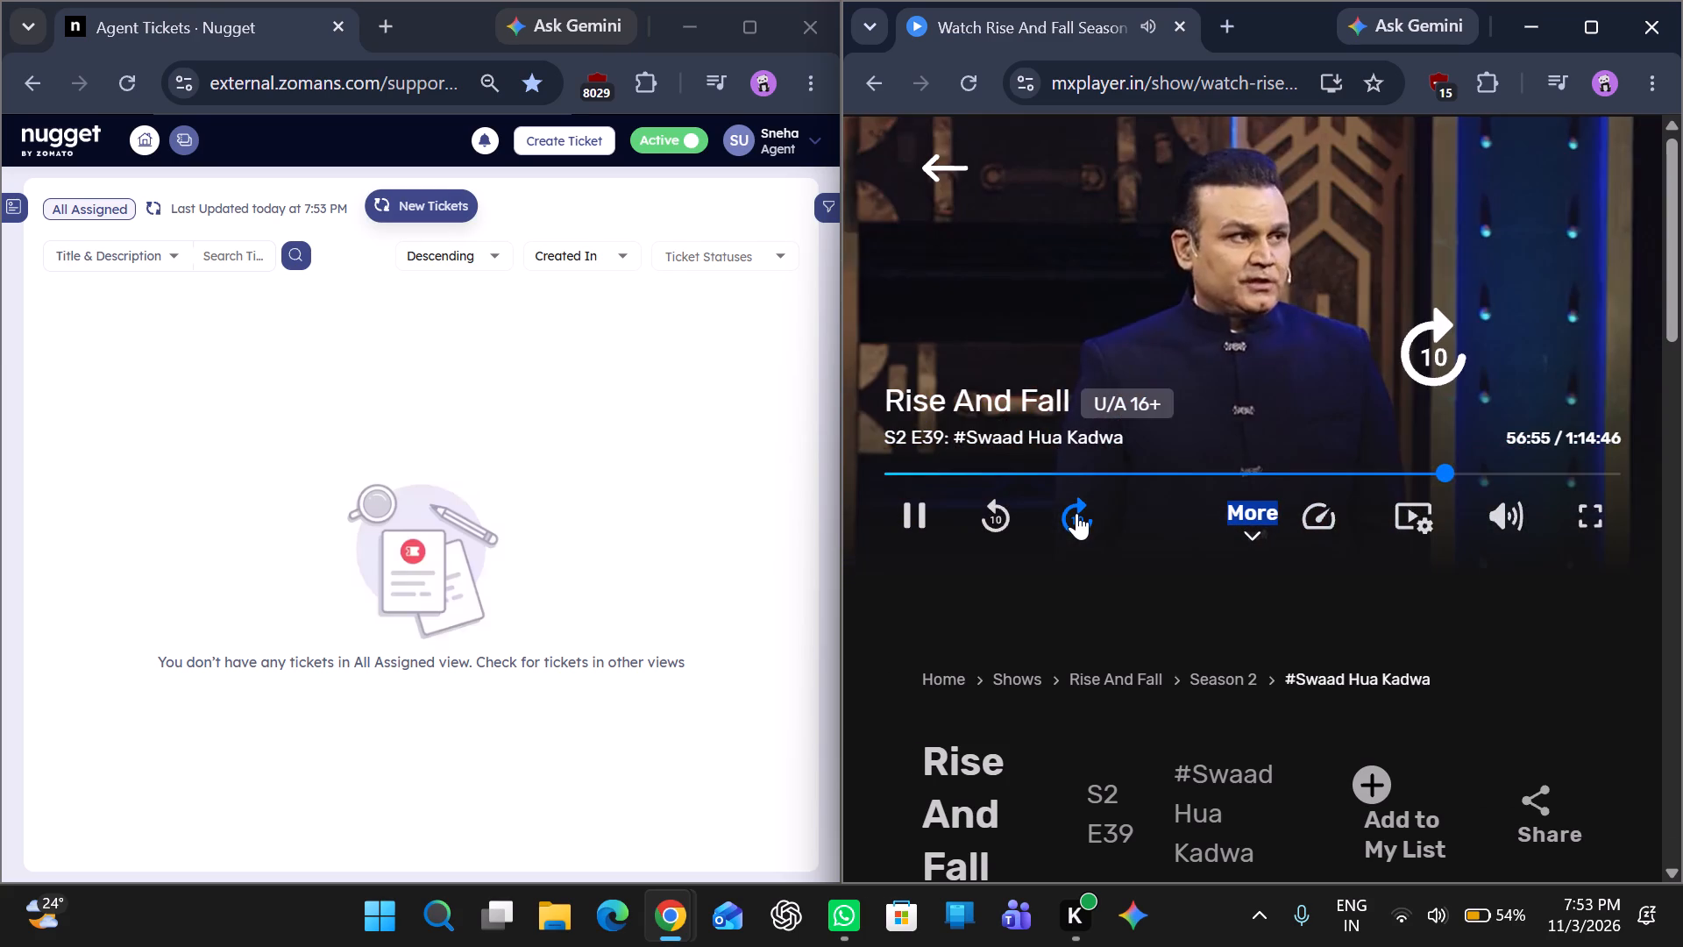
pyautogui.tripleClick(1076, 513)
pyautogui.tripleClick(1076, 513)
pyautogui.doubleClick(1076, 513)
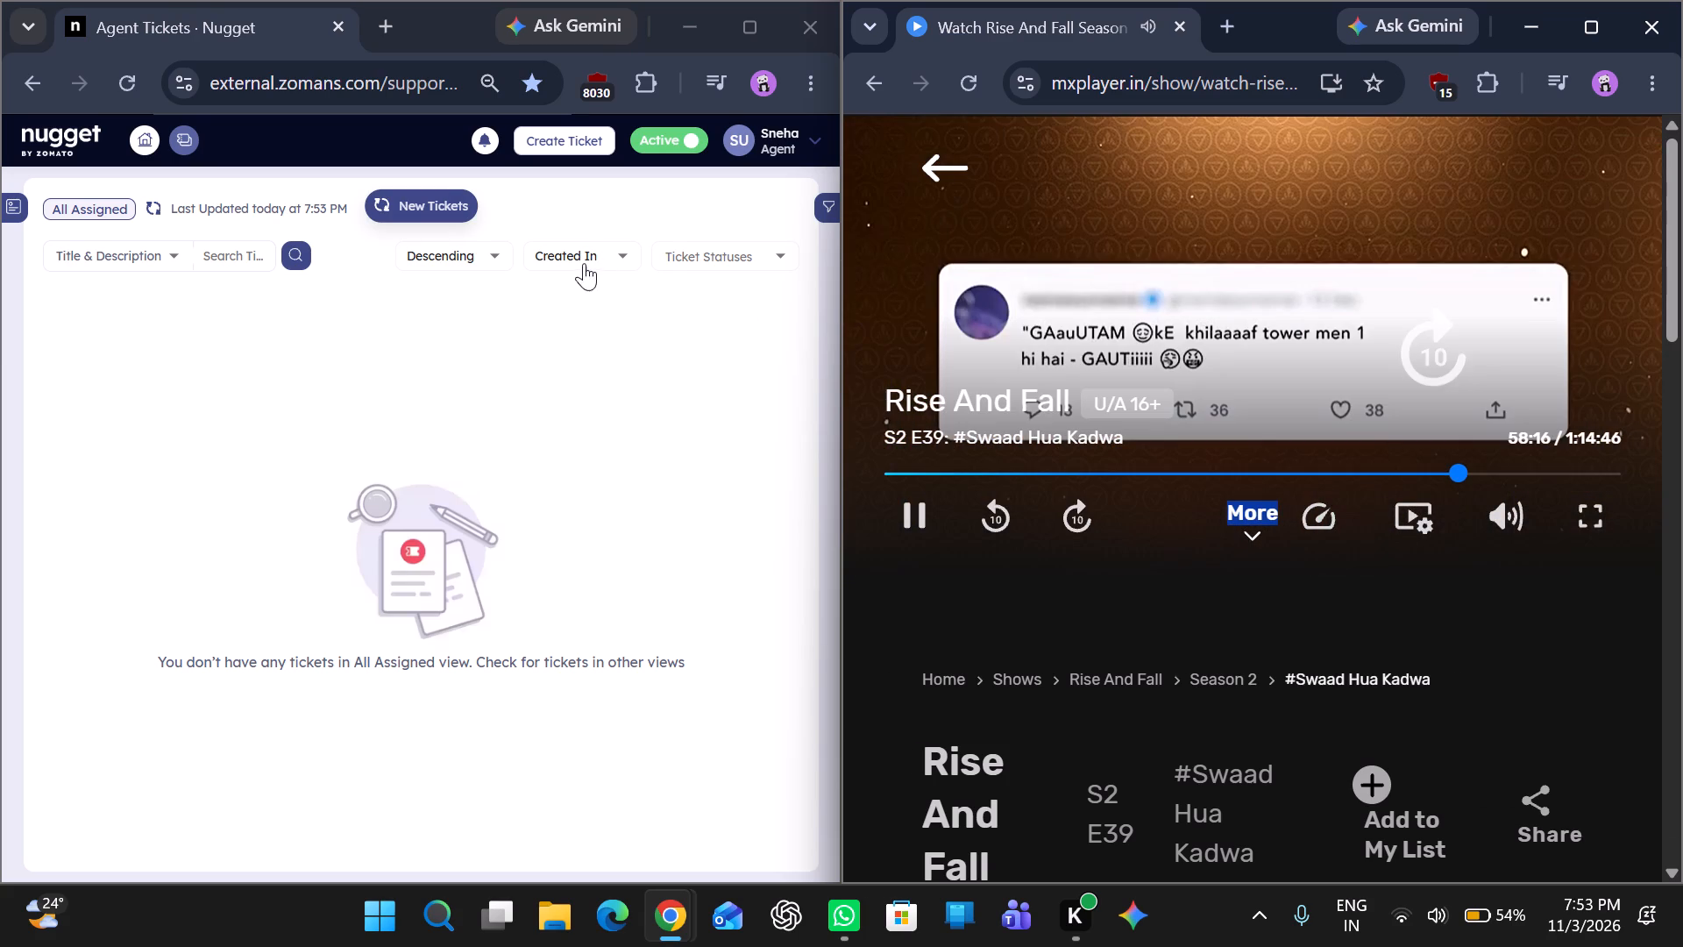
# Load the new tickets and open the onboarding form linked in QC ticket #14999354.
pyautogui.click(454, 210)
pyautogui.click(349, 349)
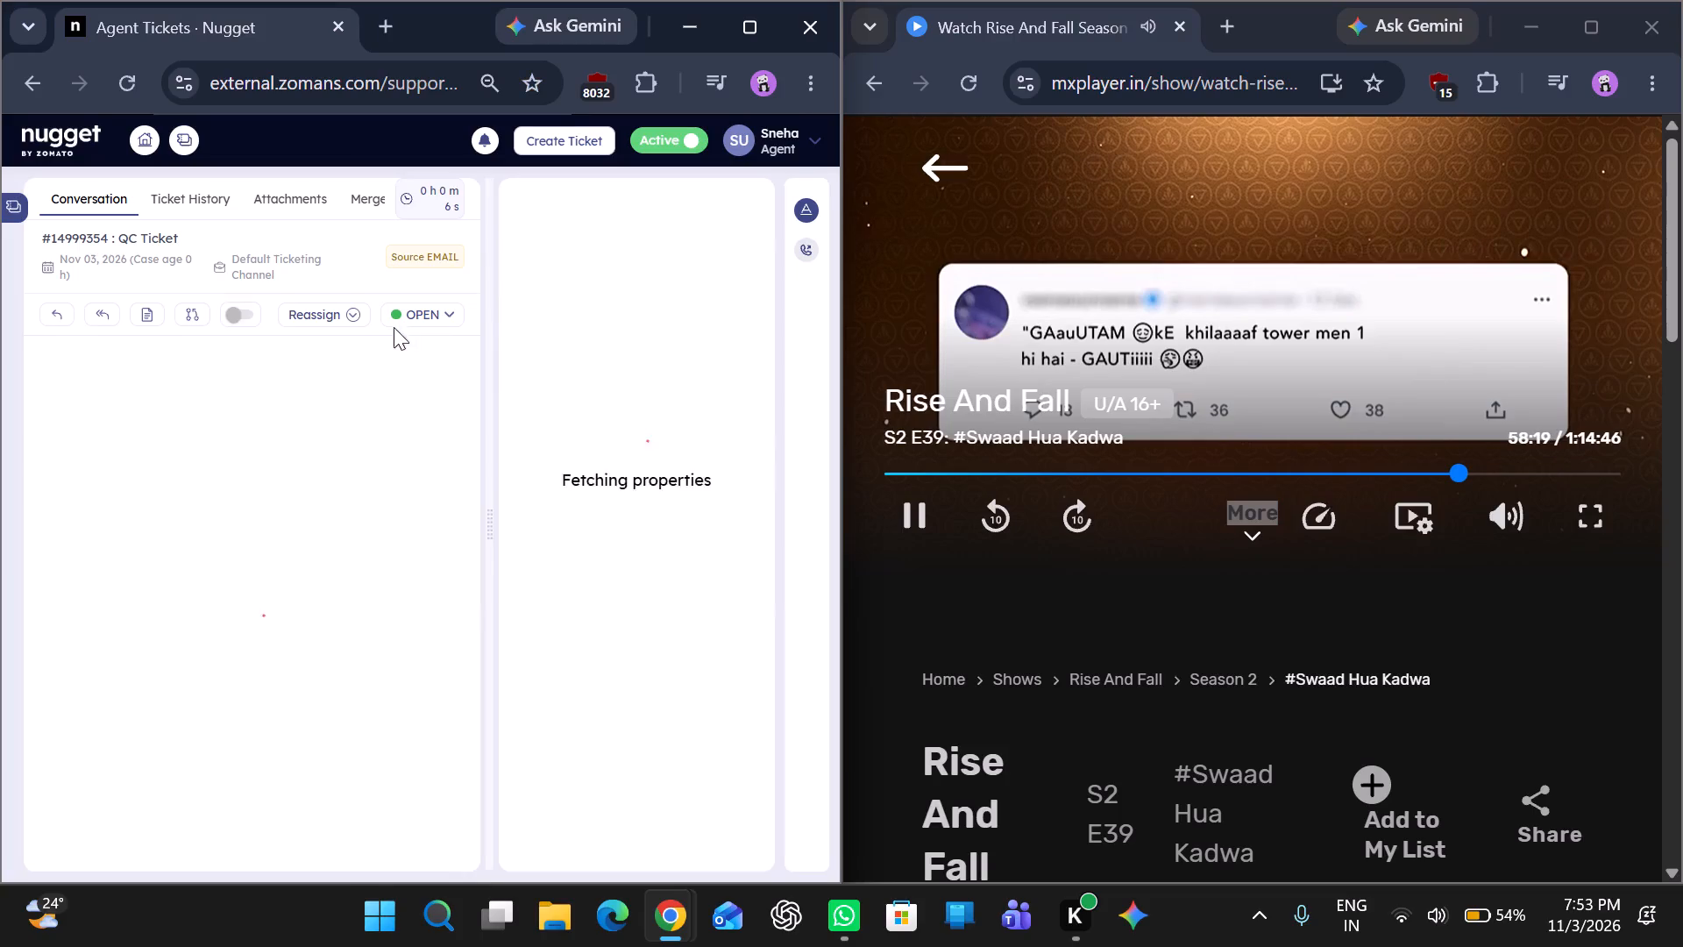
pyautogui.tripleClick(163, 545)
pyautogui.doubleClick(163, 545)
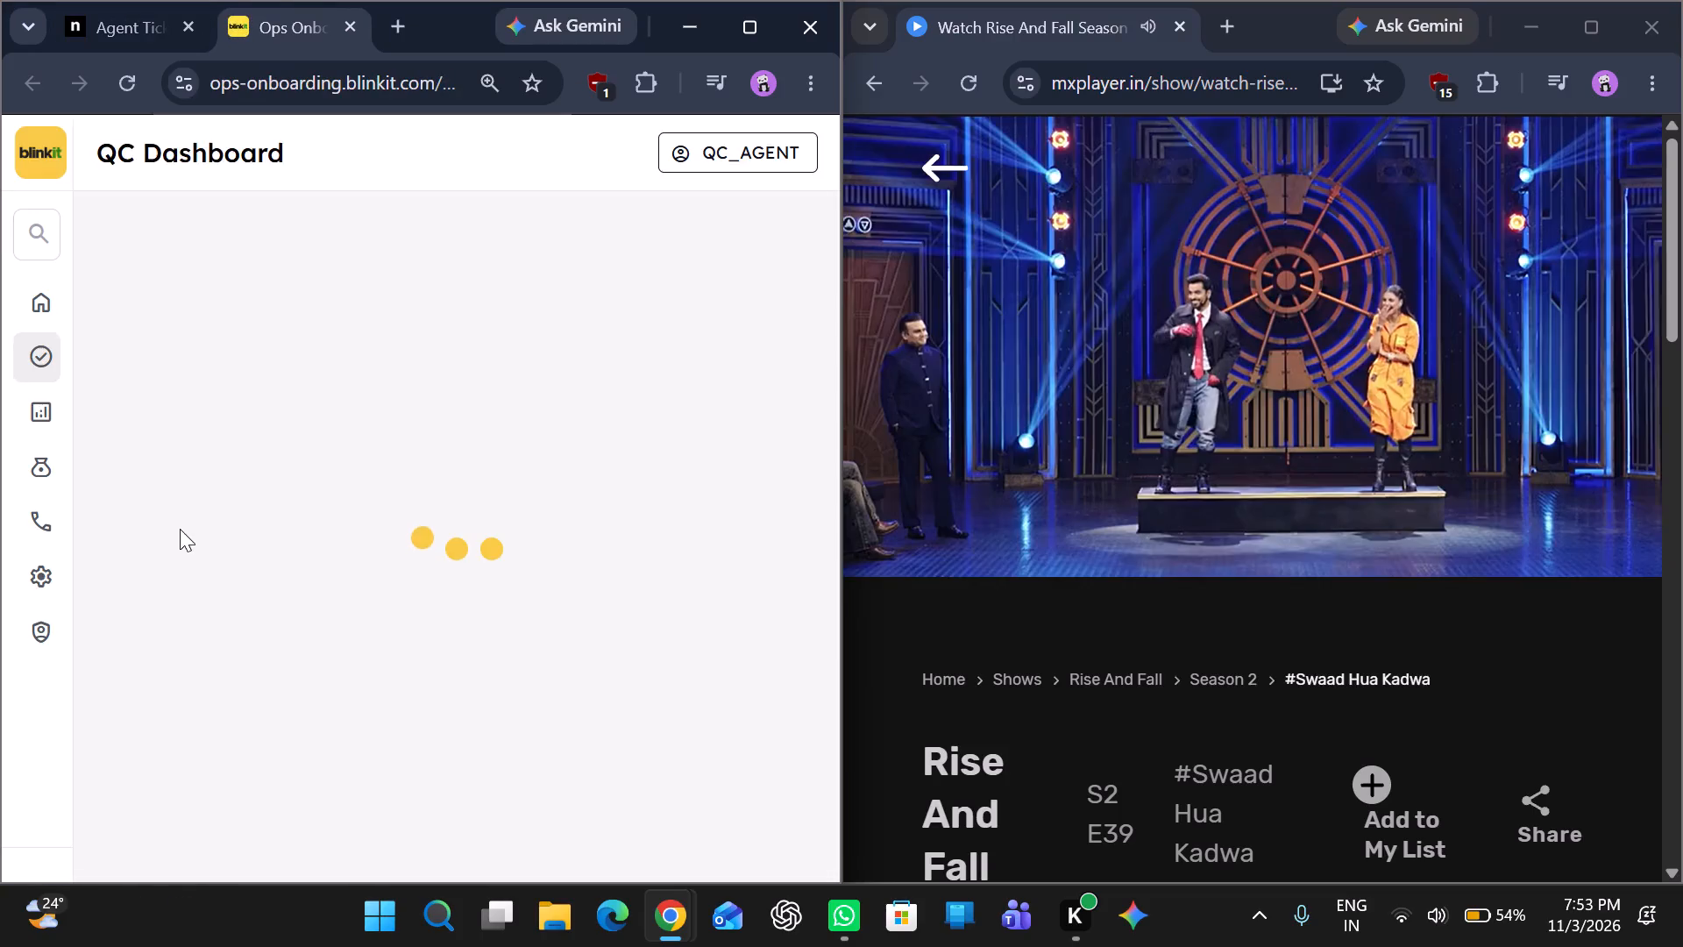
pyautogui.scroll(-3, 513, 561)
pyautogui.doubleClick(488, 801)
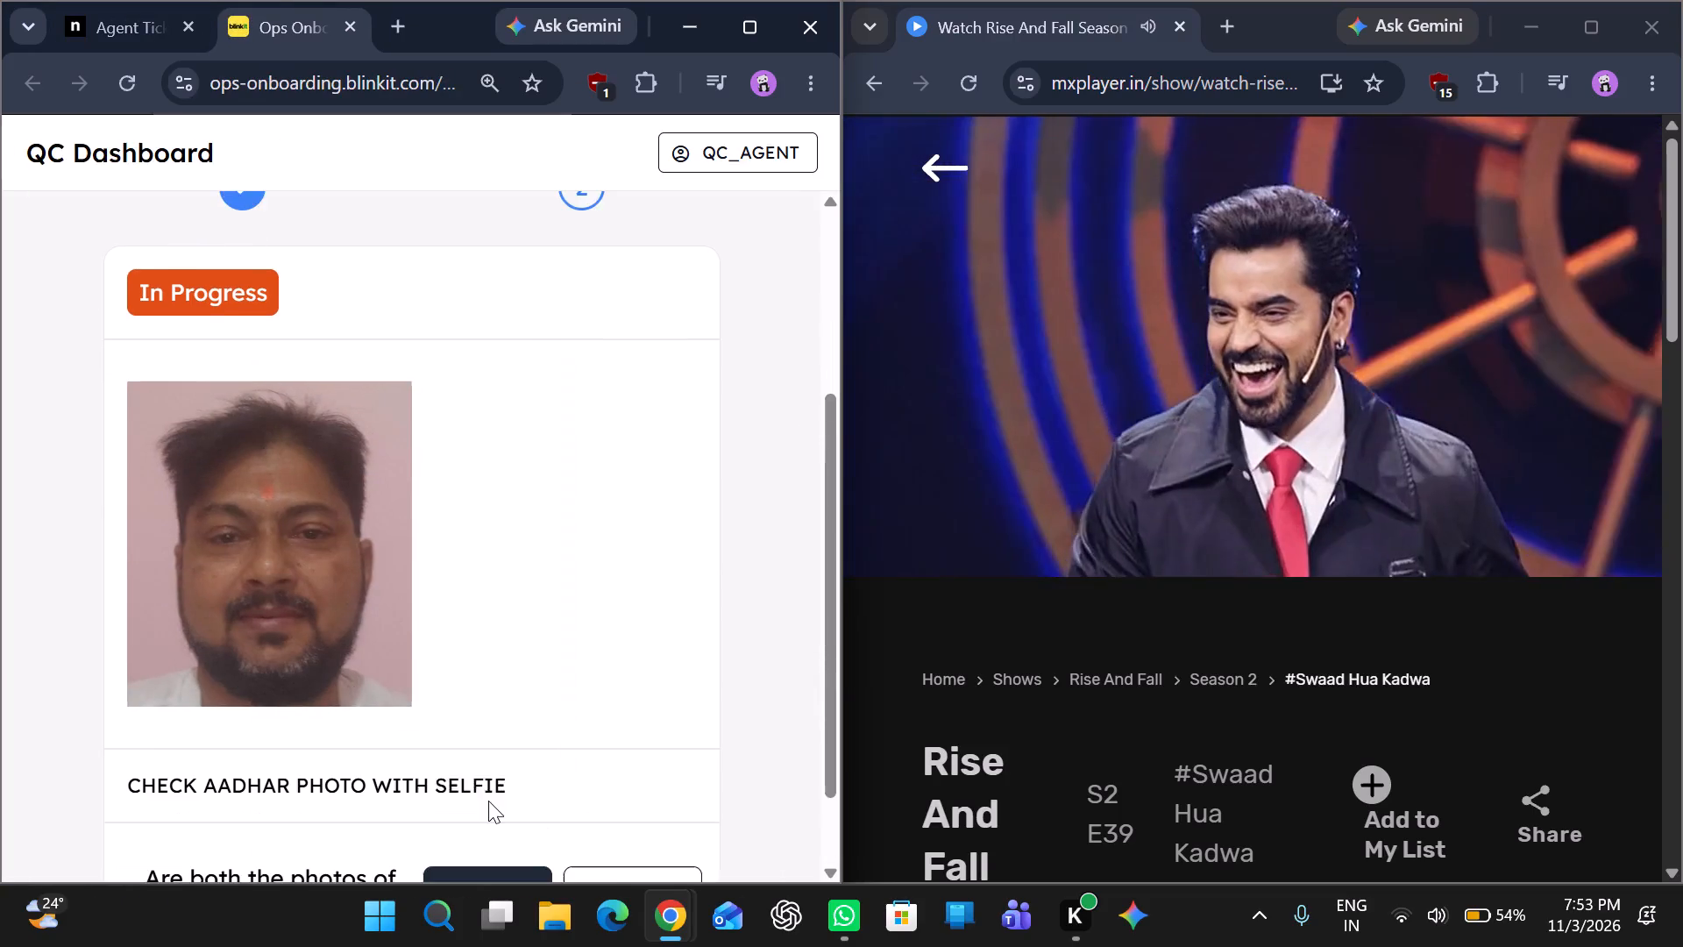
pyautogui.scroll(-2, 488, 801)
pyautogui.doubleClick(479, 758)
pyautogui.doubleClick(497, 797)
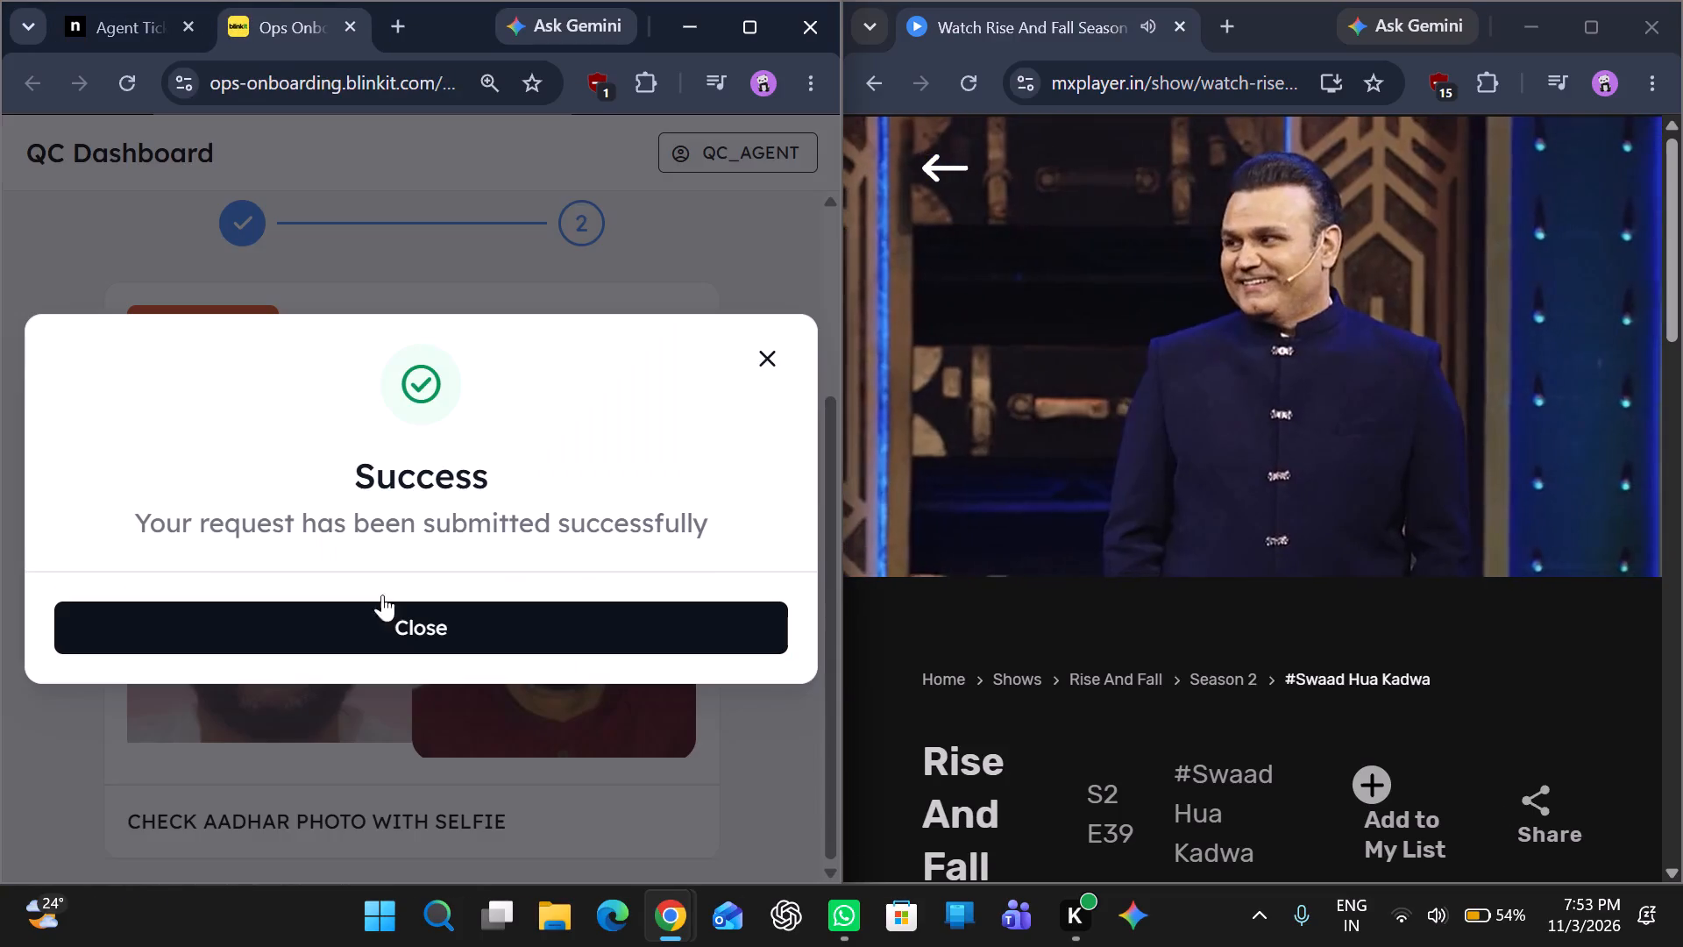
# Return to QC ticket #14999354, change its status from OPEN to CLOSED, and close the finished onboarding form.
pyautogui.click(157, 16)
pyautogui.click(423, 326)
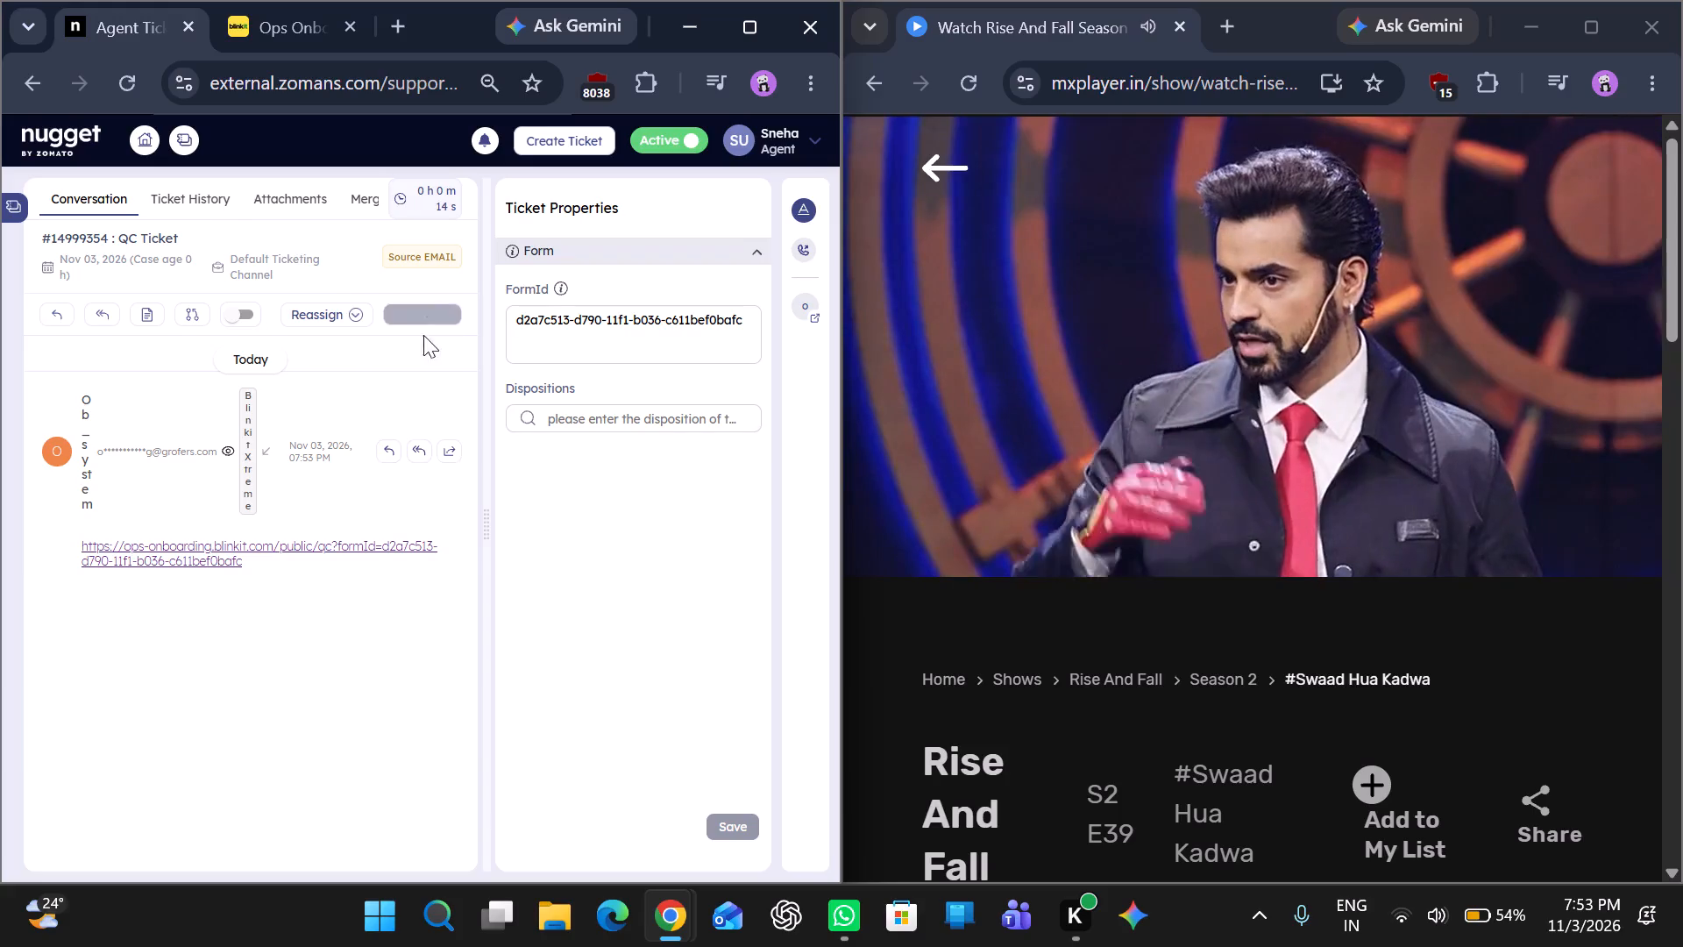
pyautogui.click(418, 353)
pyautogui.click(614, 555)
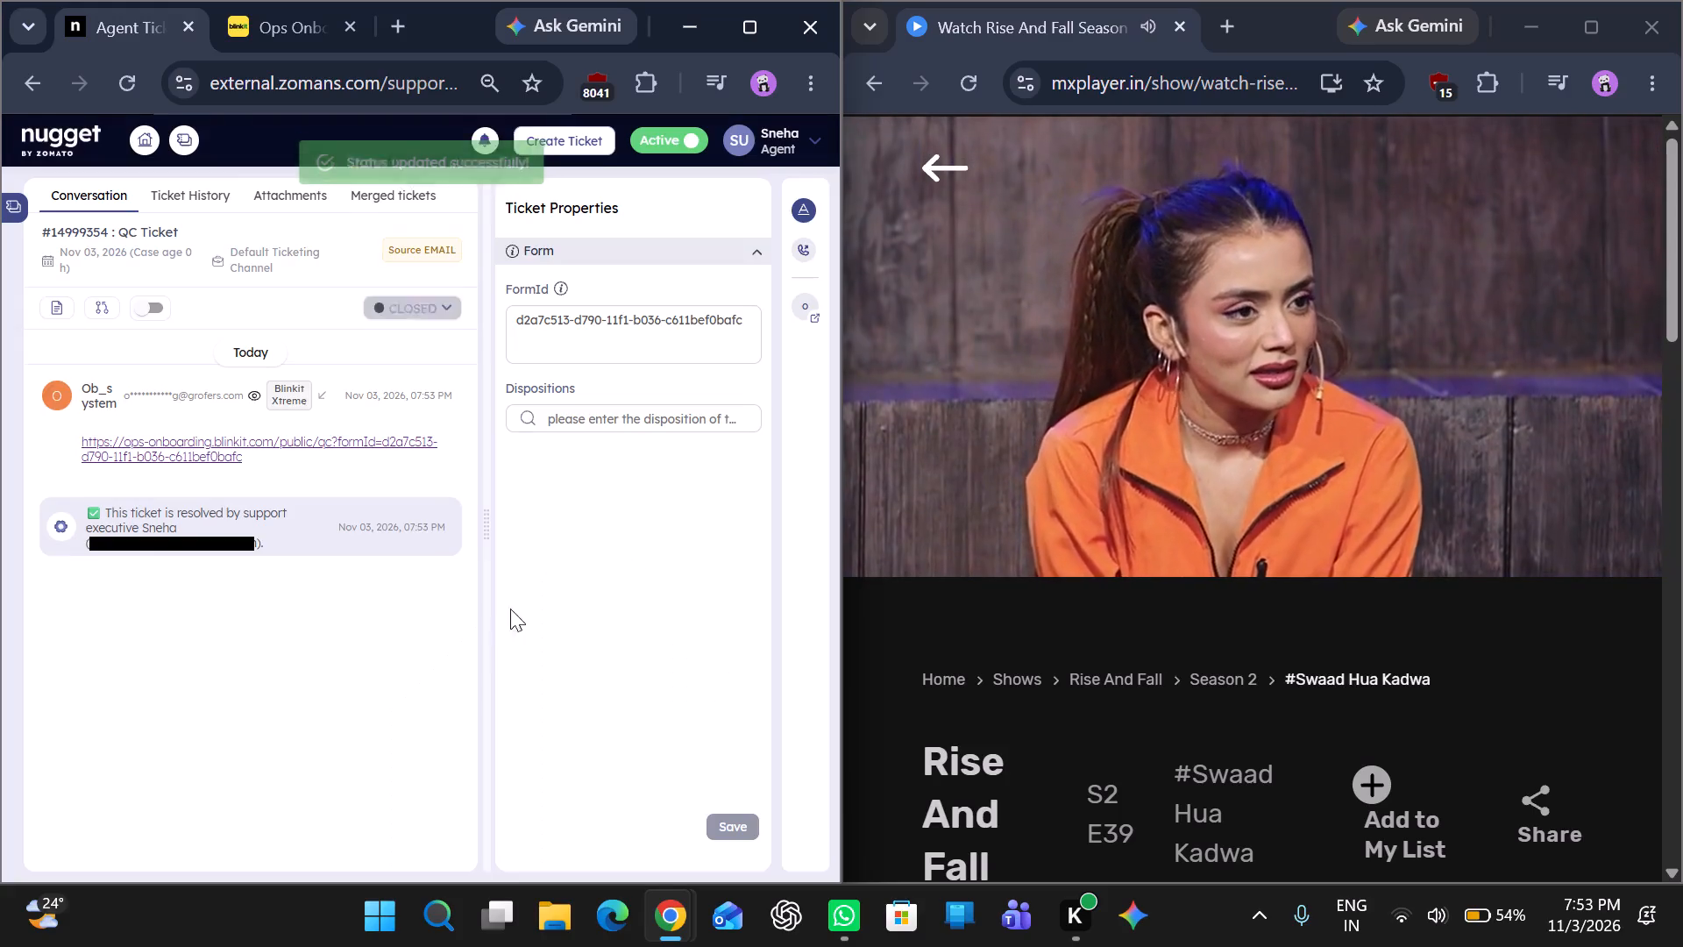
pyautogui.doubleClick(497, 693)
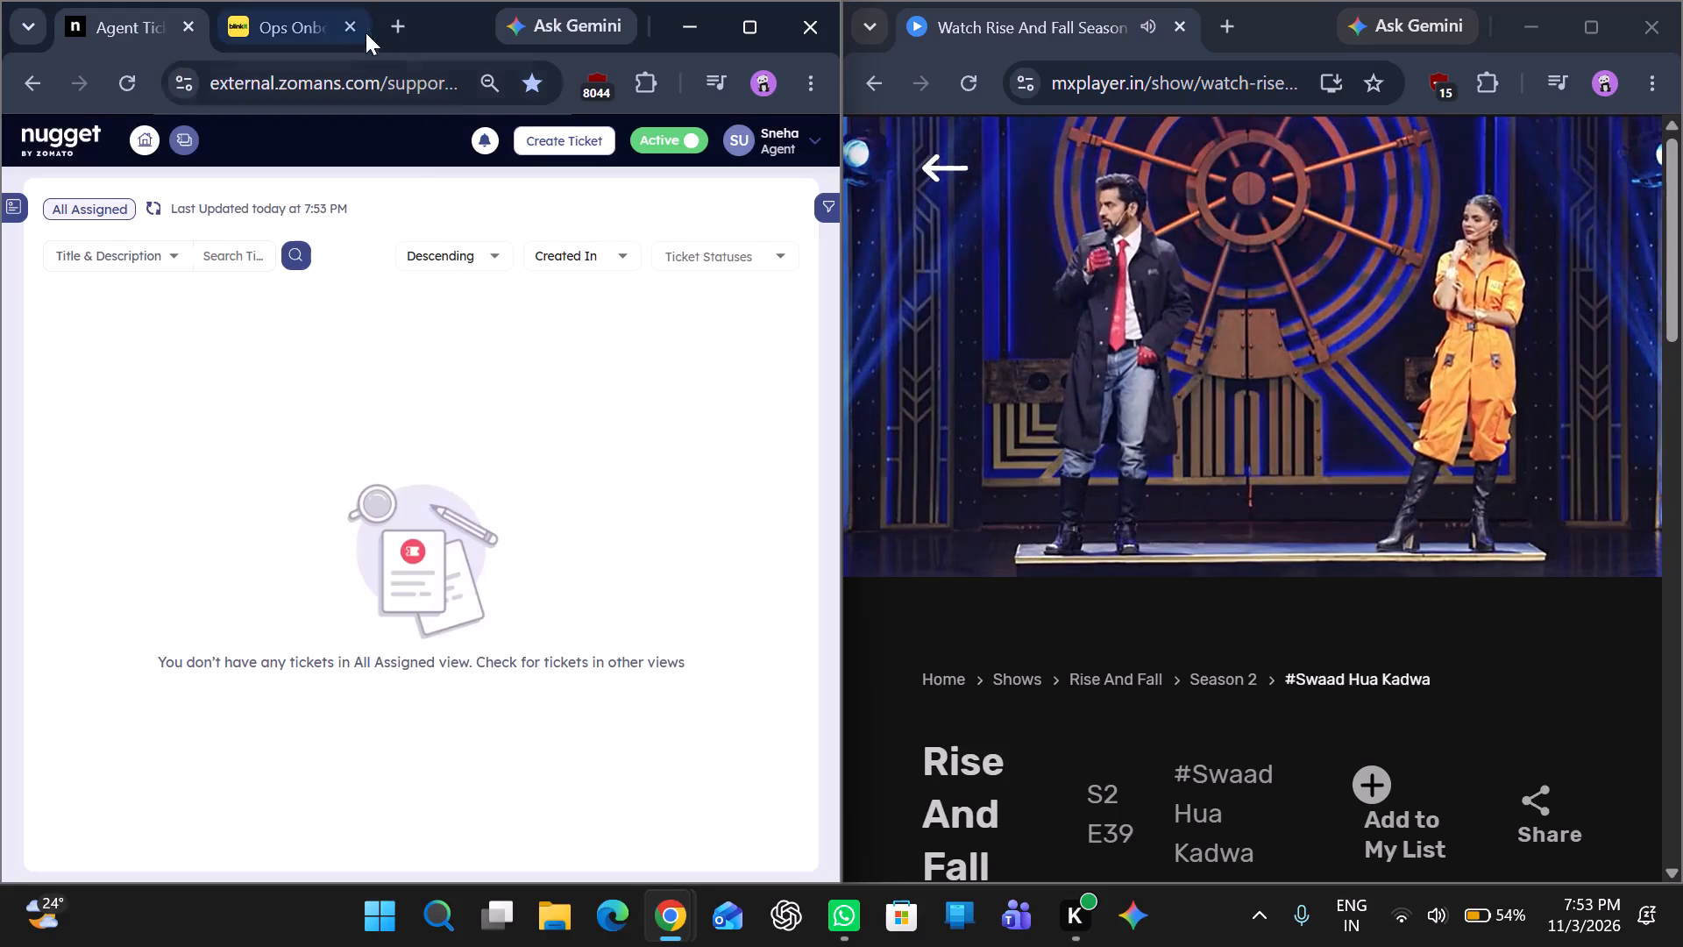
pyautogui.click(355, 26)
# Refresh the All Assigned ticket list repeatedly to check for new tickets.
pyautogui.click(151, 200)
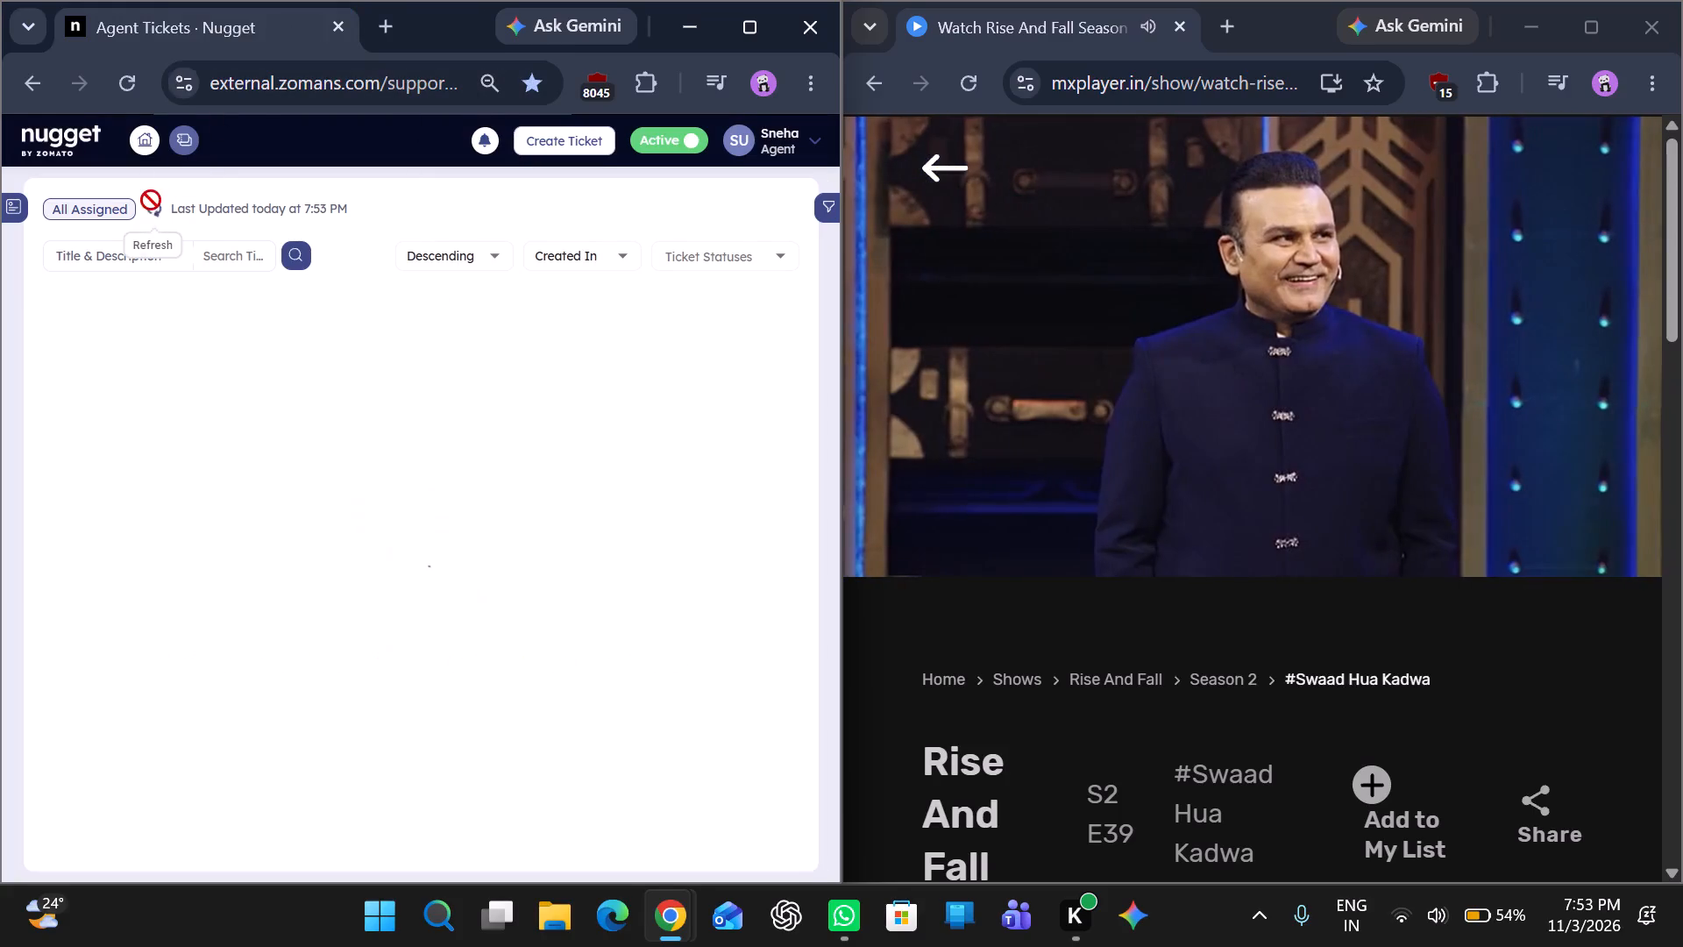
pyautogui.doubleClick(151, 200)
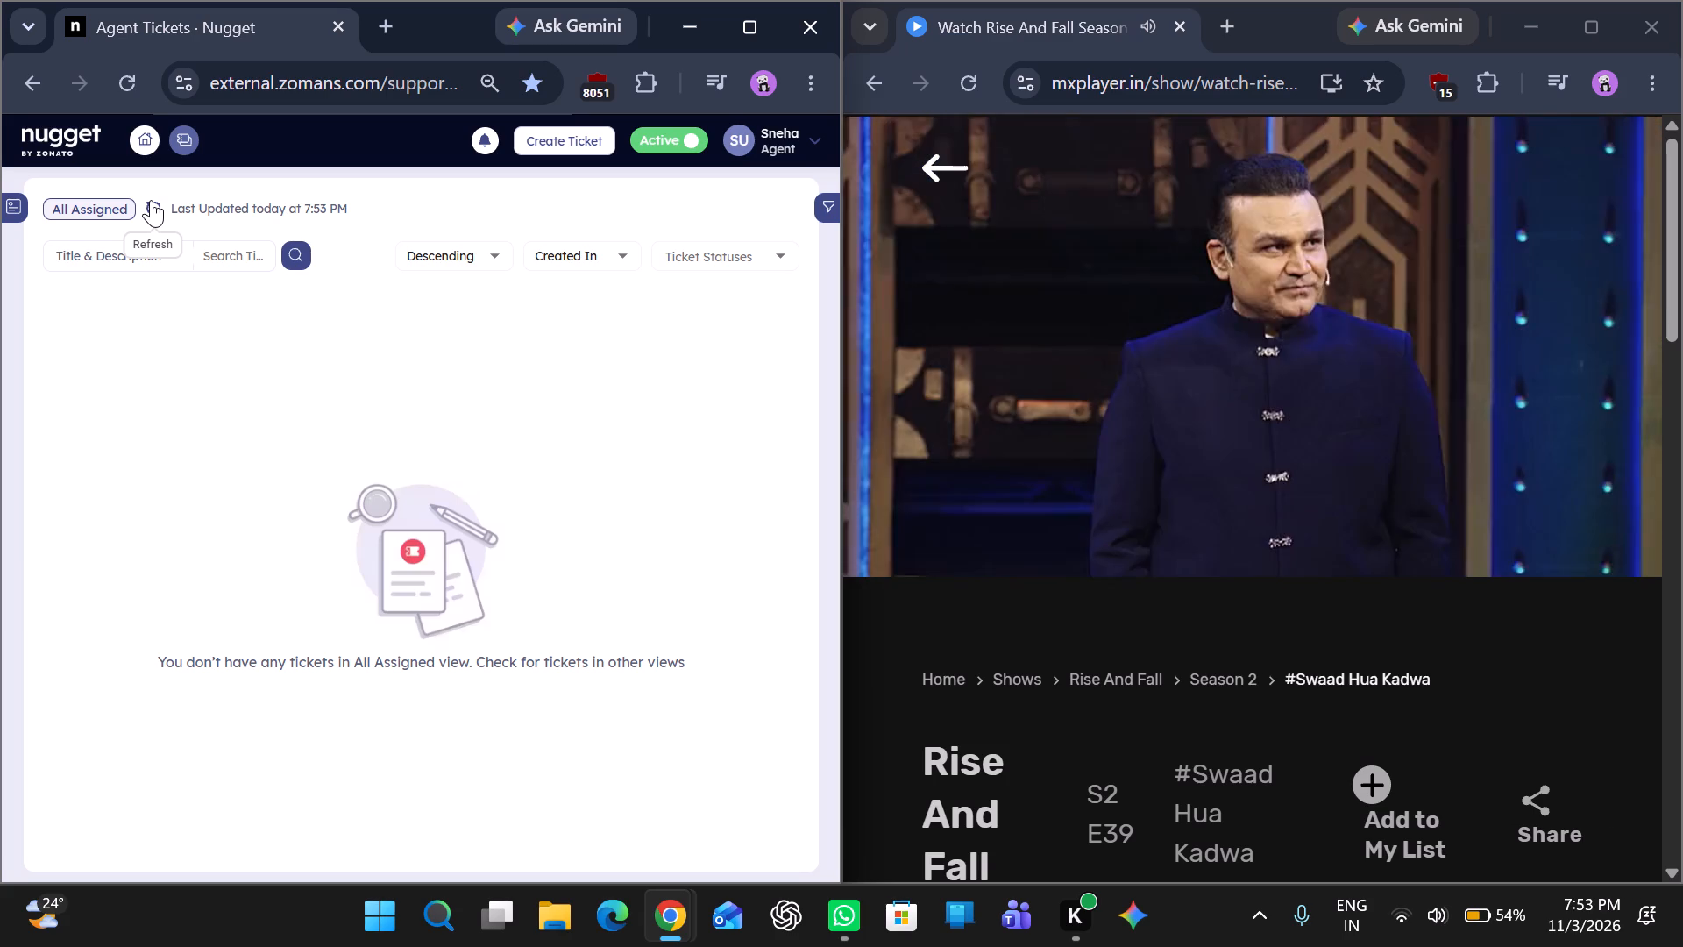
pyautogui.doubleClick(151, 200)
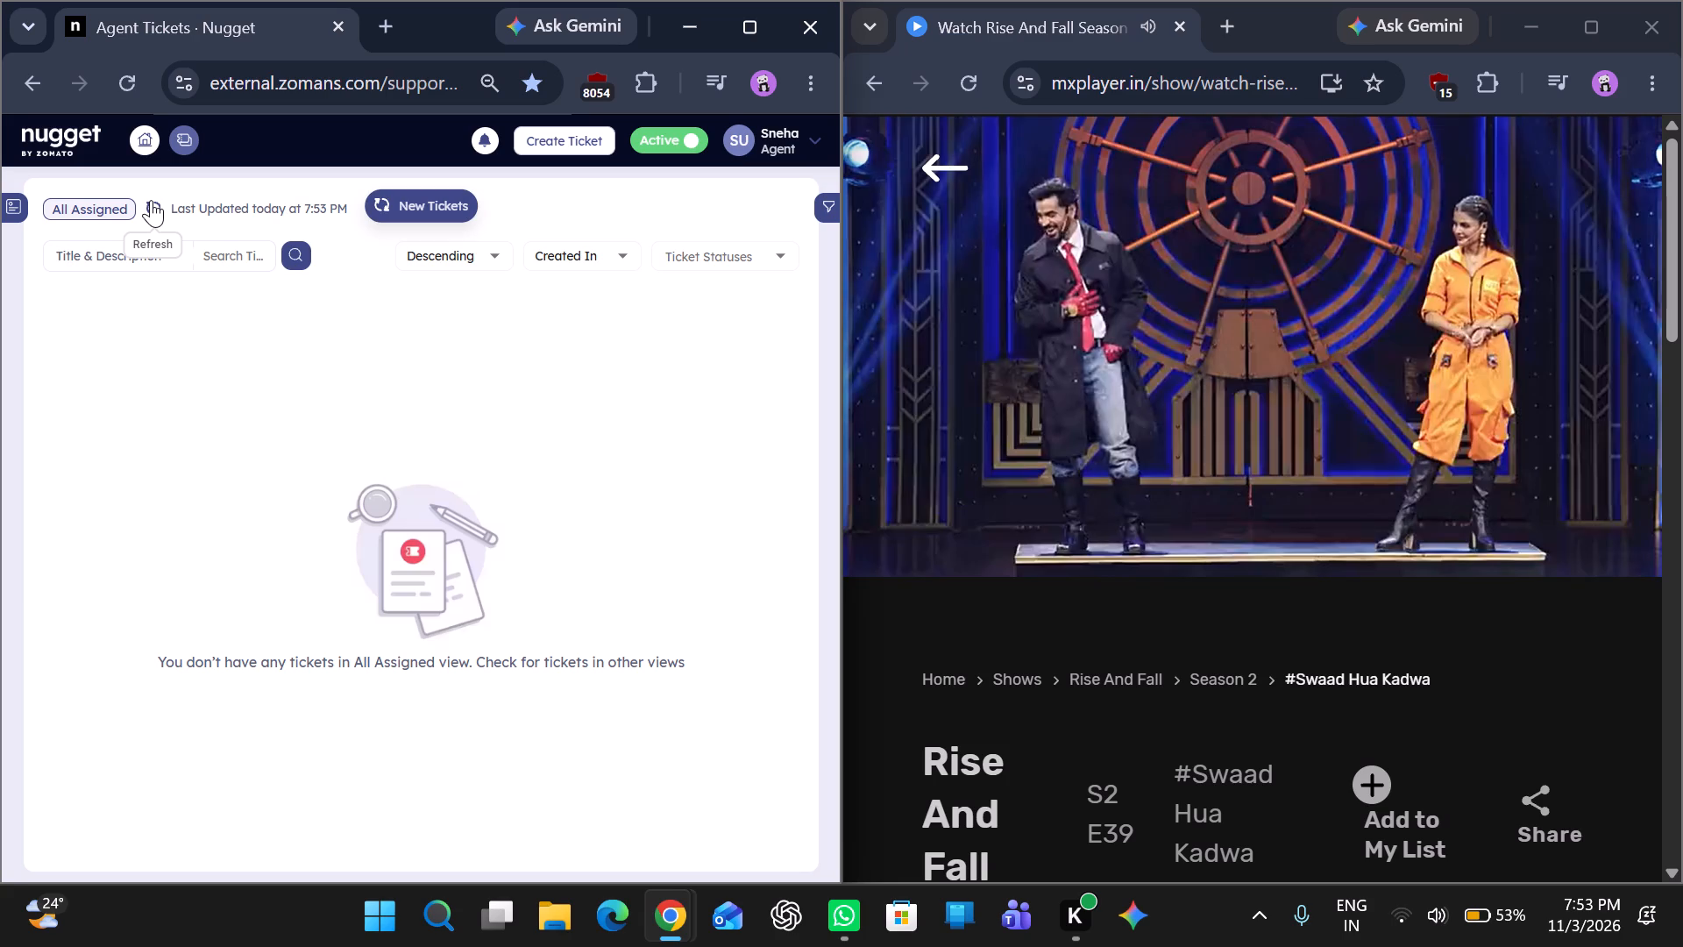
pyautogui.click(151, 200)
pyautogui.doubleClick(151, 200)
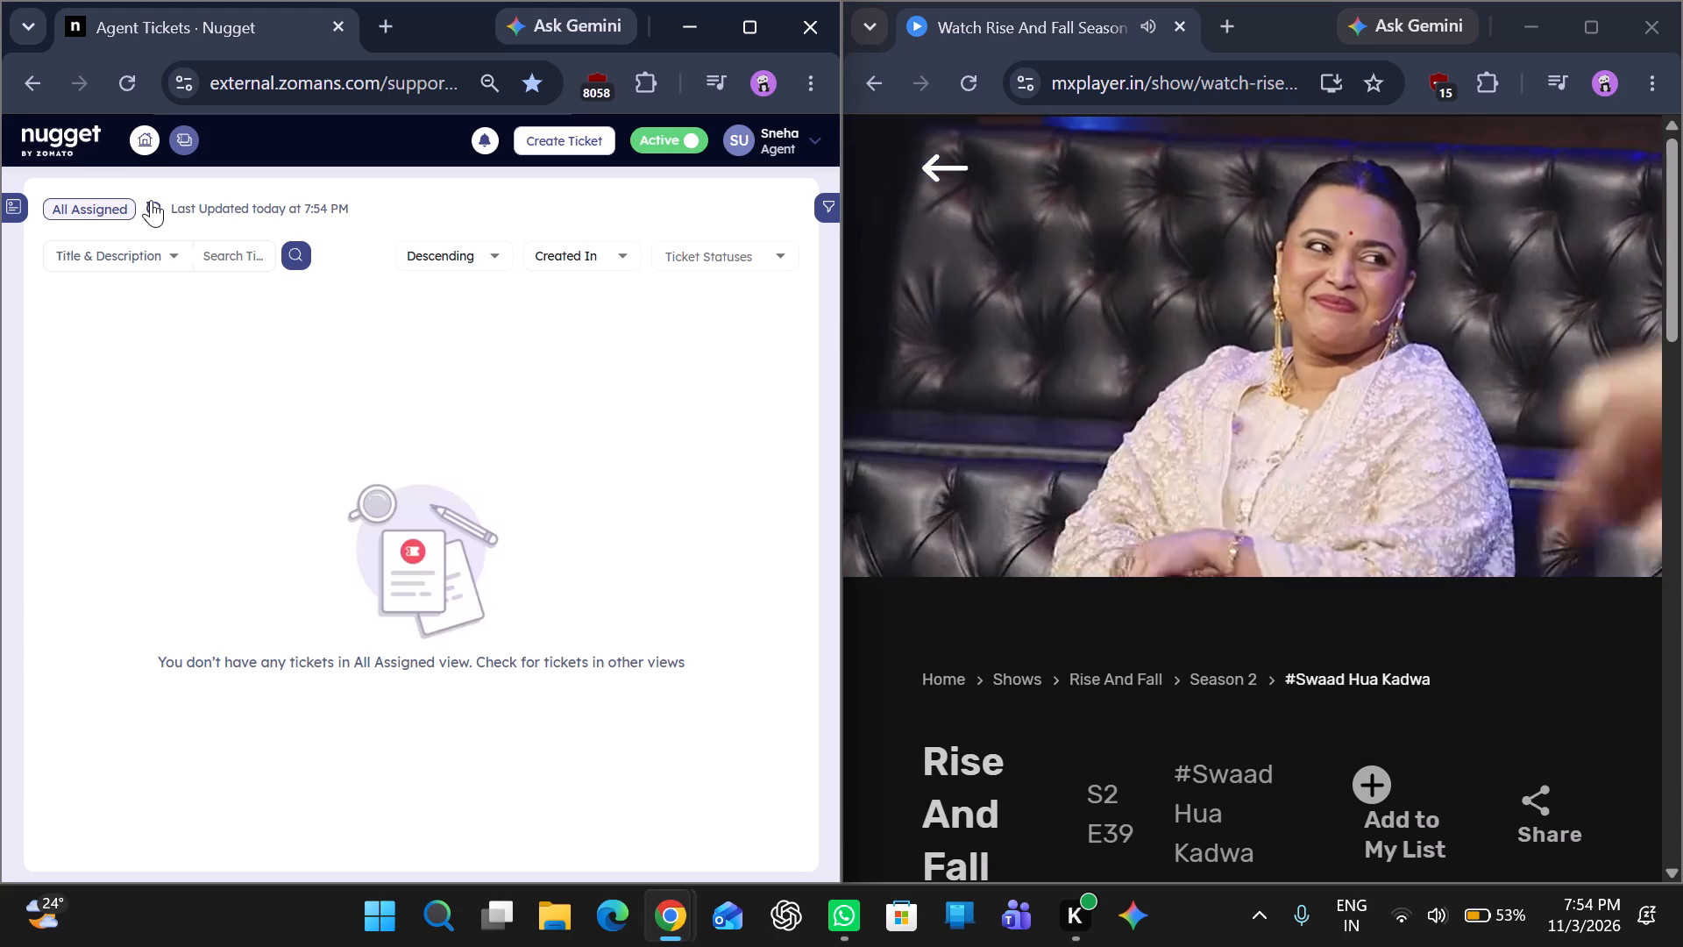
pyautogui.doubleClick(151, 200)
pyautogui.click(151, 200)
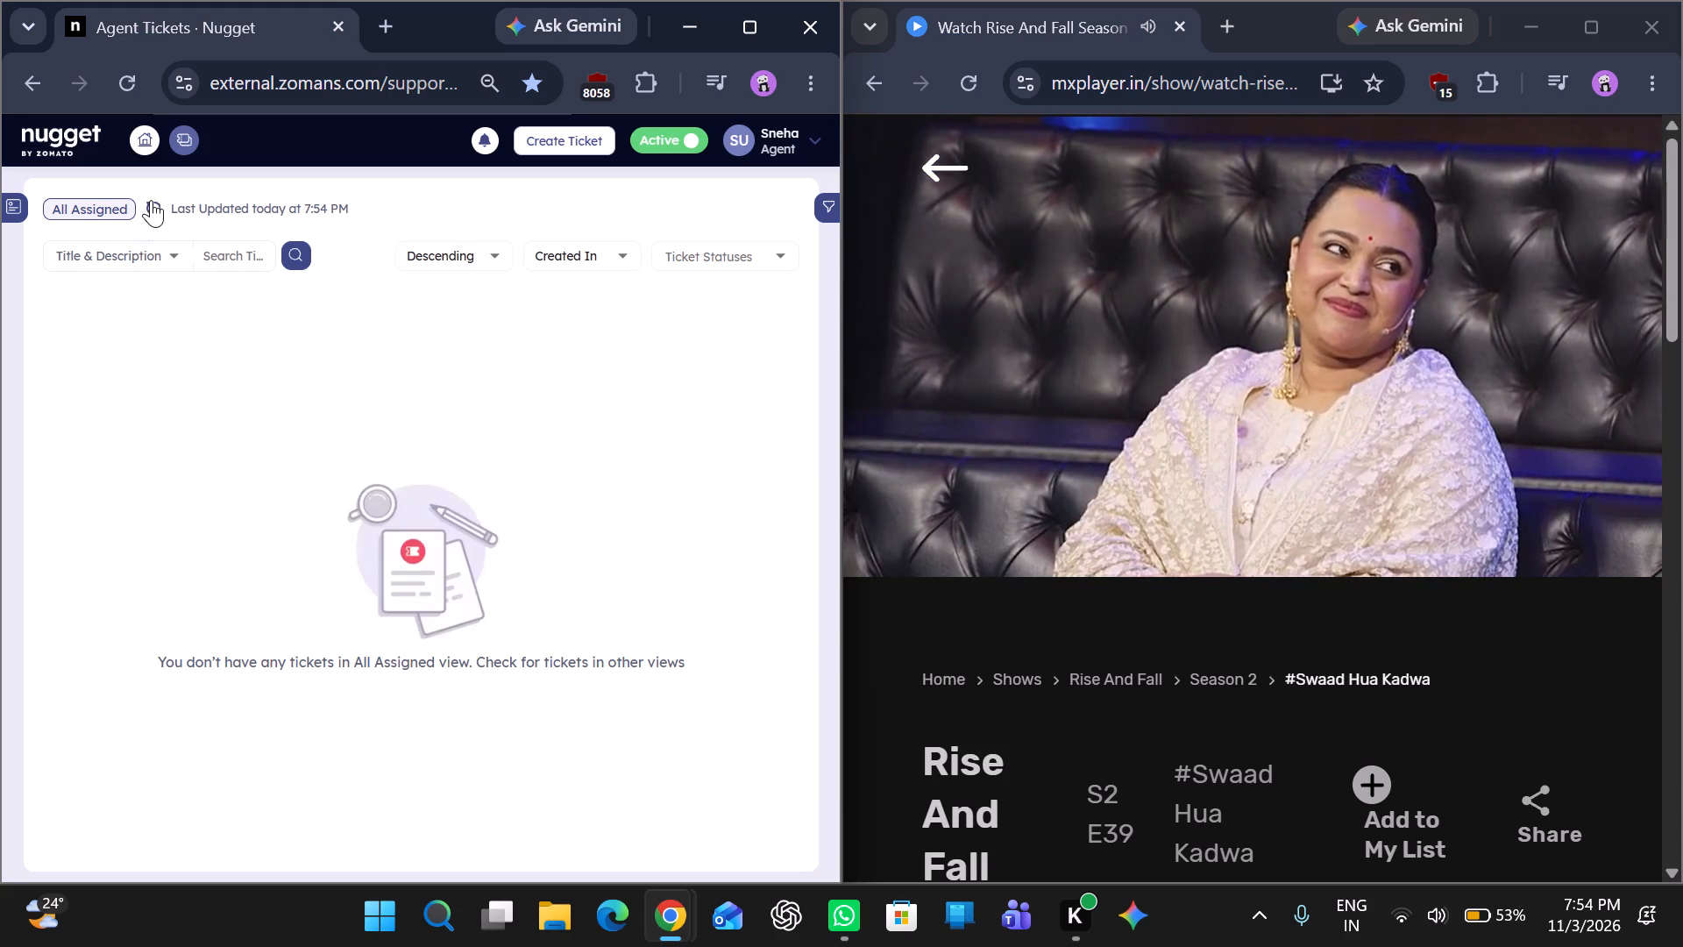
pyautogui.click(151, 200)
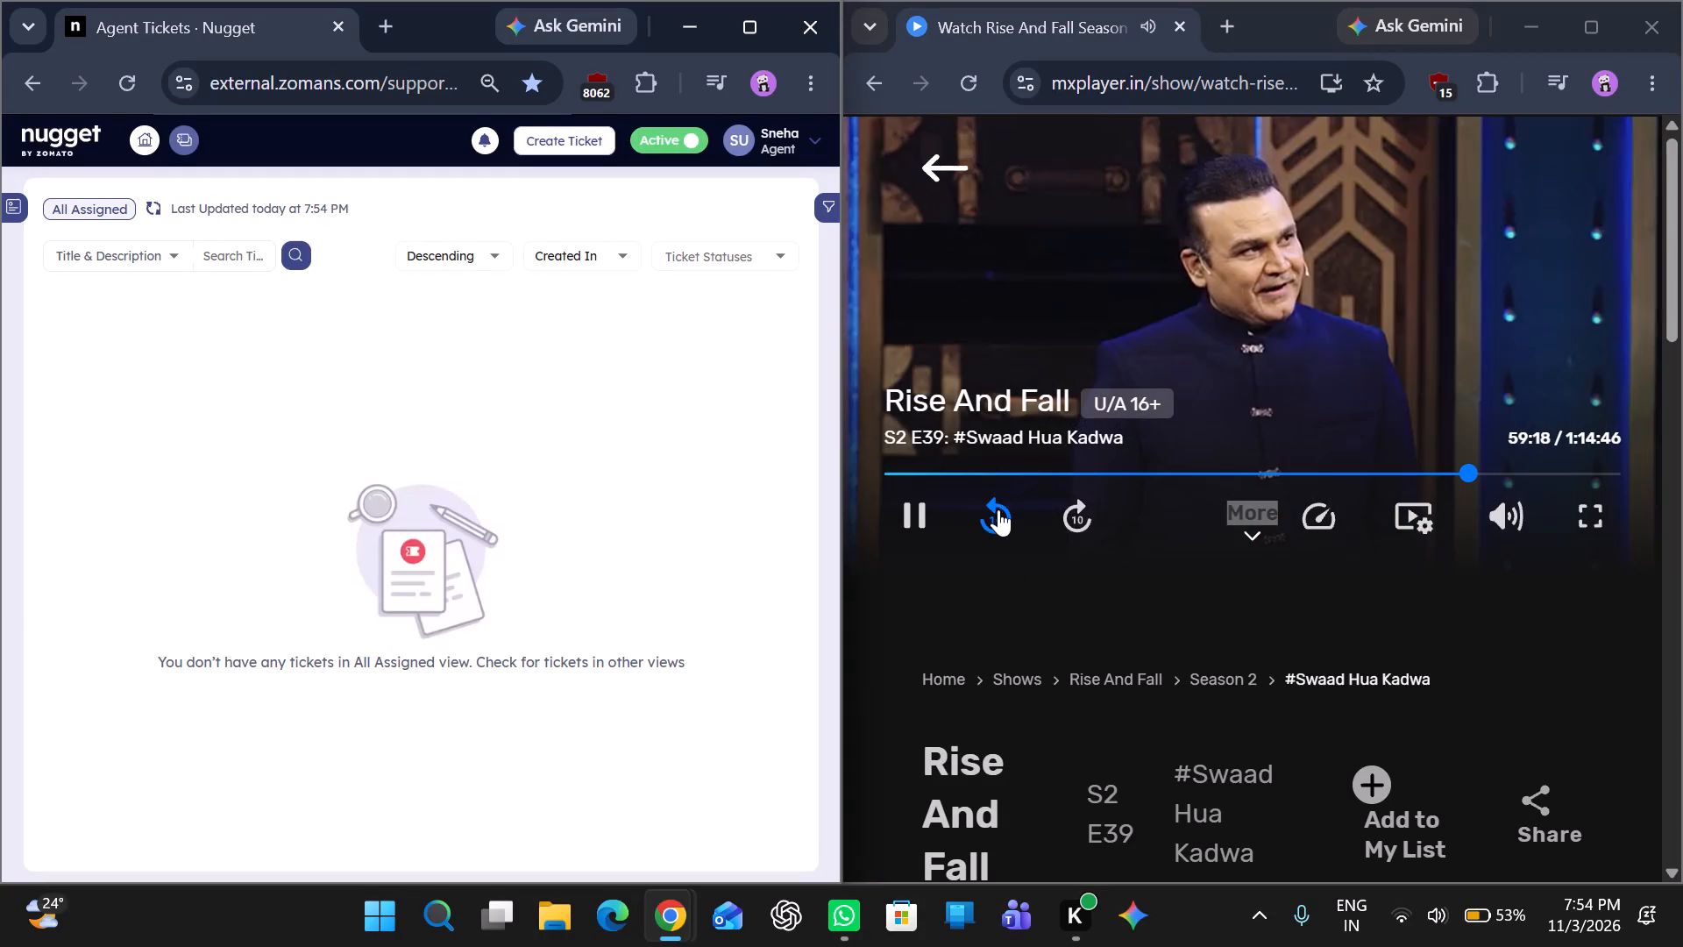
# Skip the Rise And Fall episode further forward in 10-second jumps.
pyautogui.doubleClick(1074, 521)
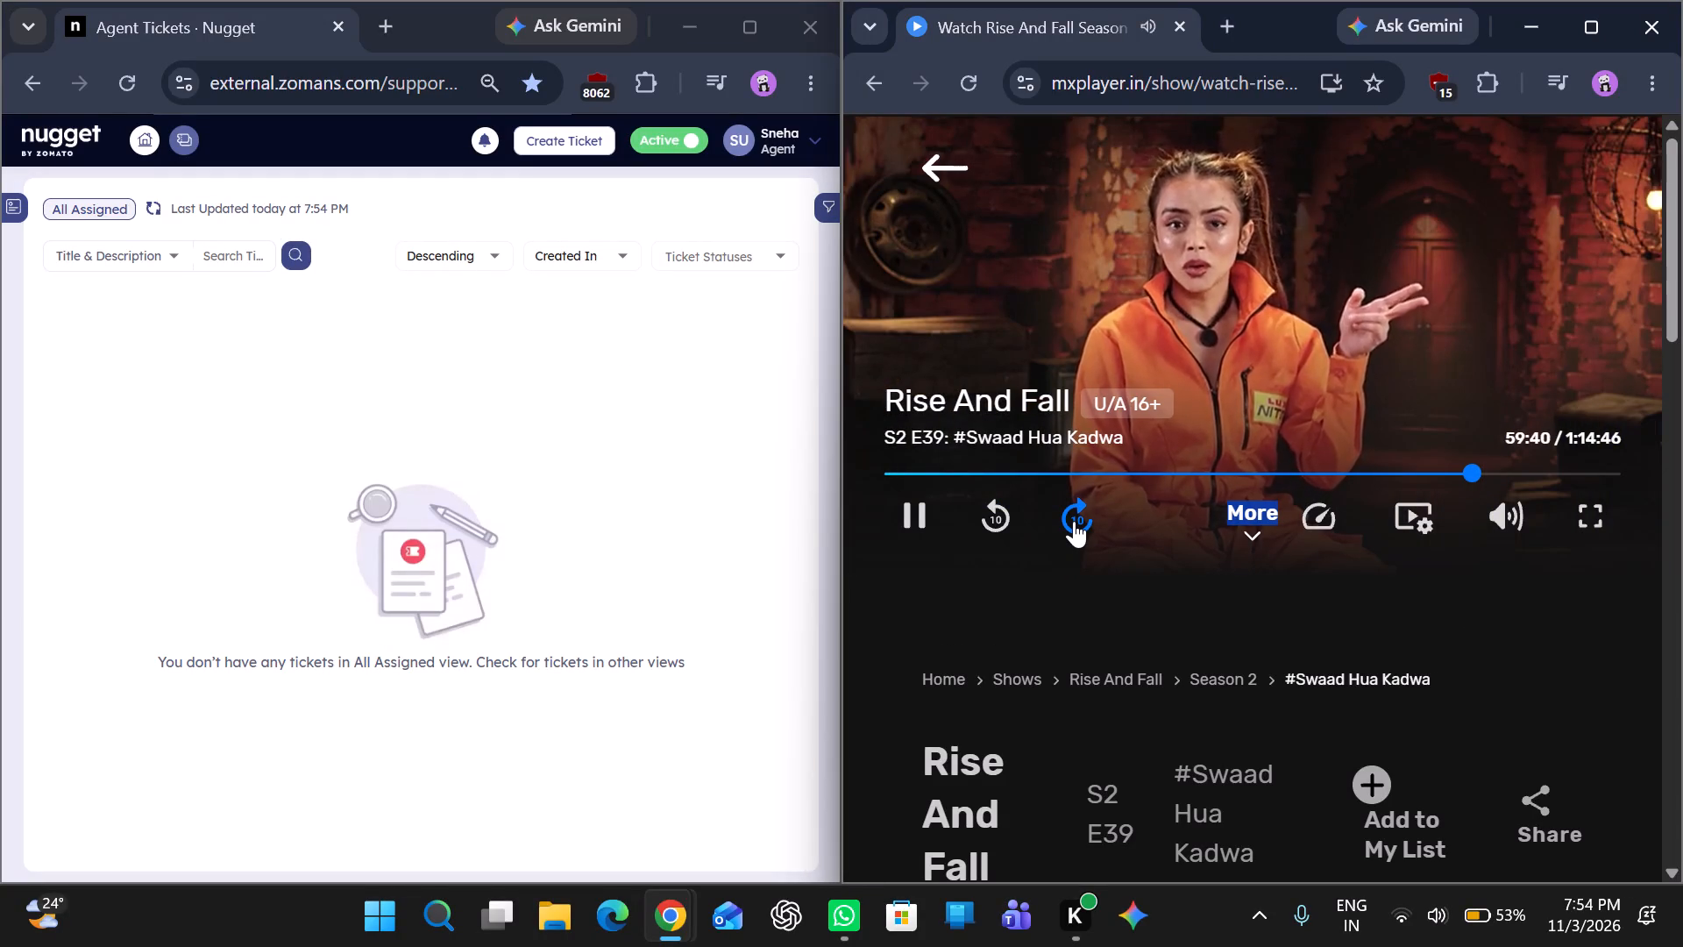
pyautogui.click(1074, 521)
pyautogui.doubleClick(1074, 521)
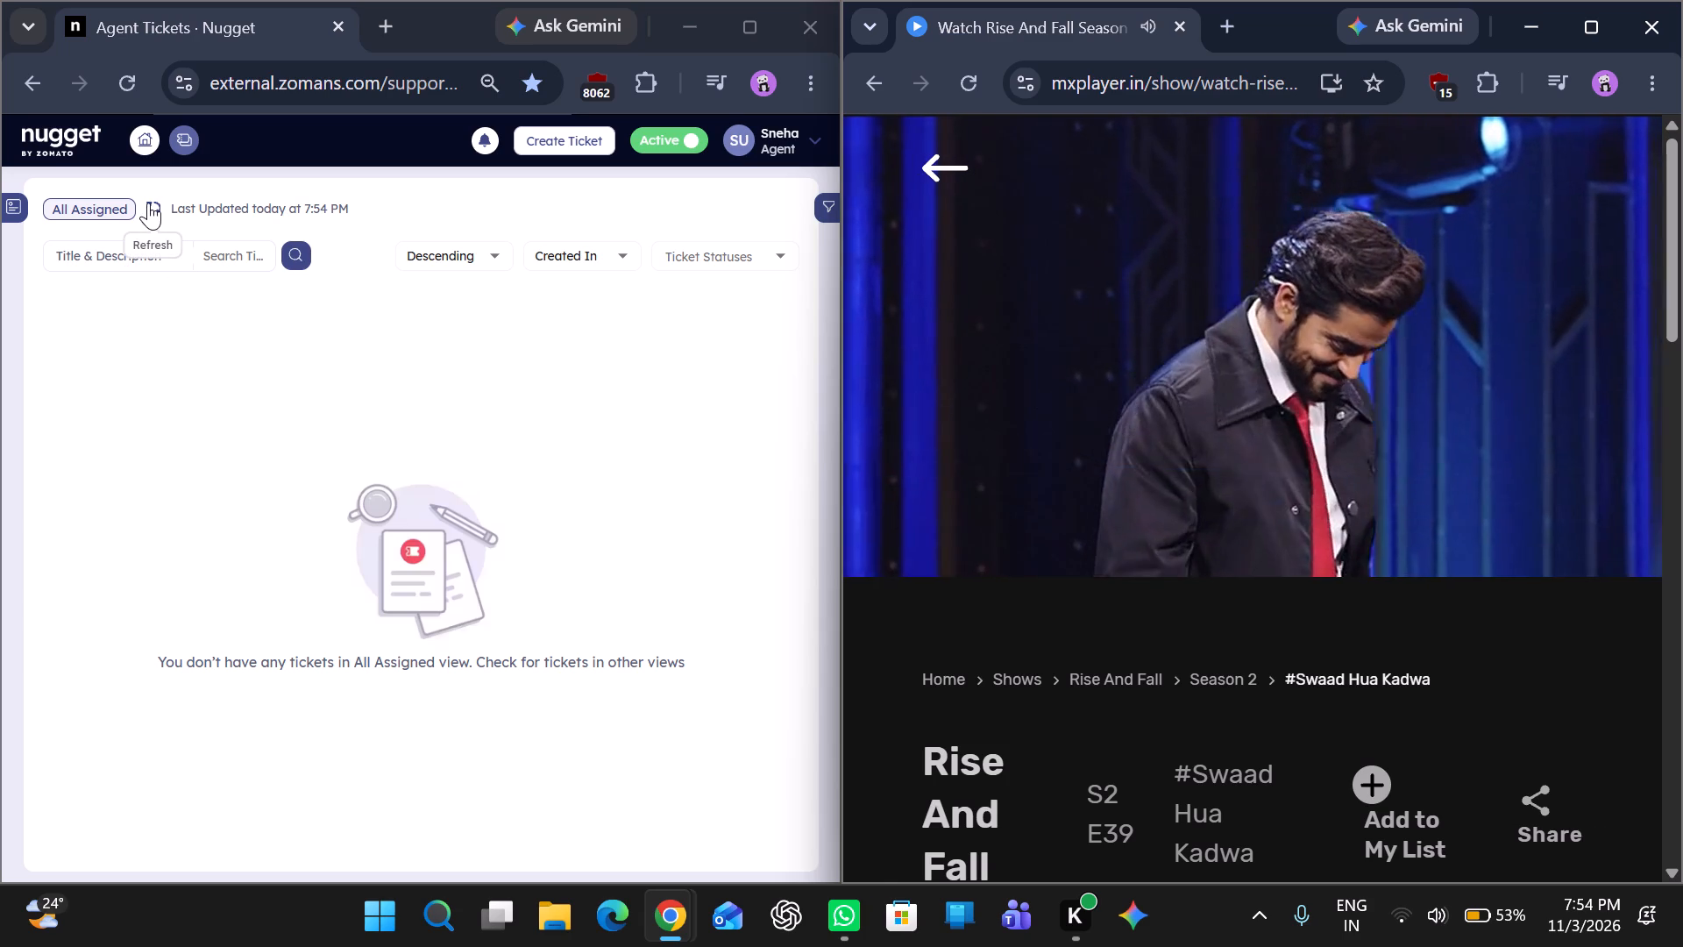
# Refresh the All Assigned ticket list and open the onboarding form linked in QC ticket #15026491.
pyautogui.click(148, 203)
pyautogui.click(153, 202)
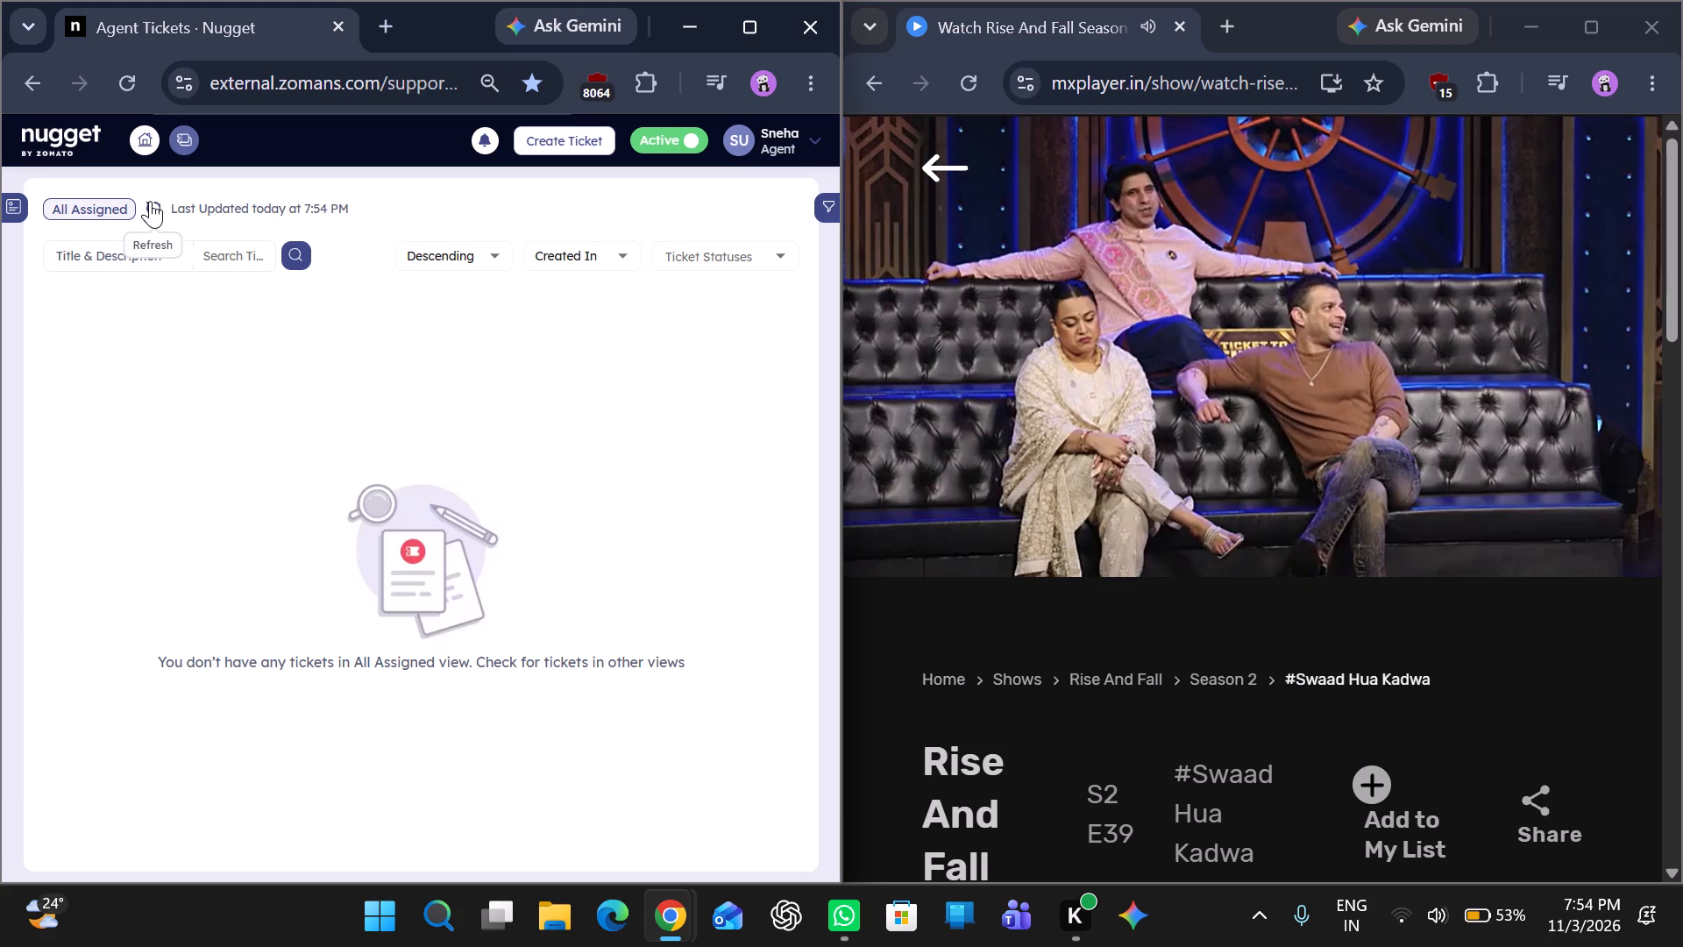
pyautogui.doubleClick(150, 201)
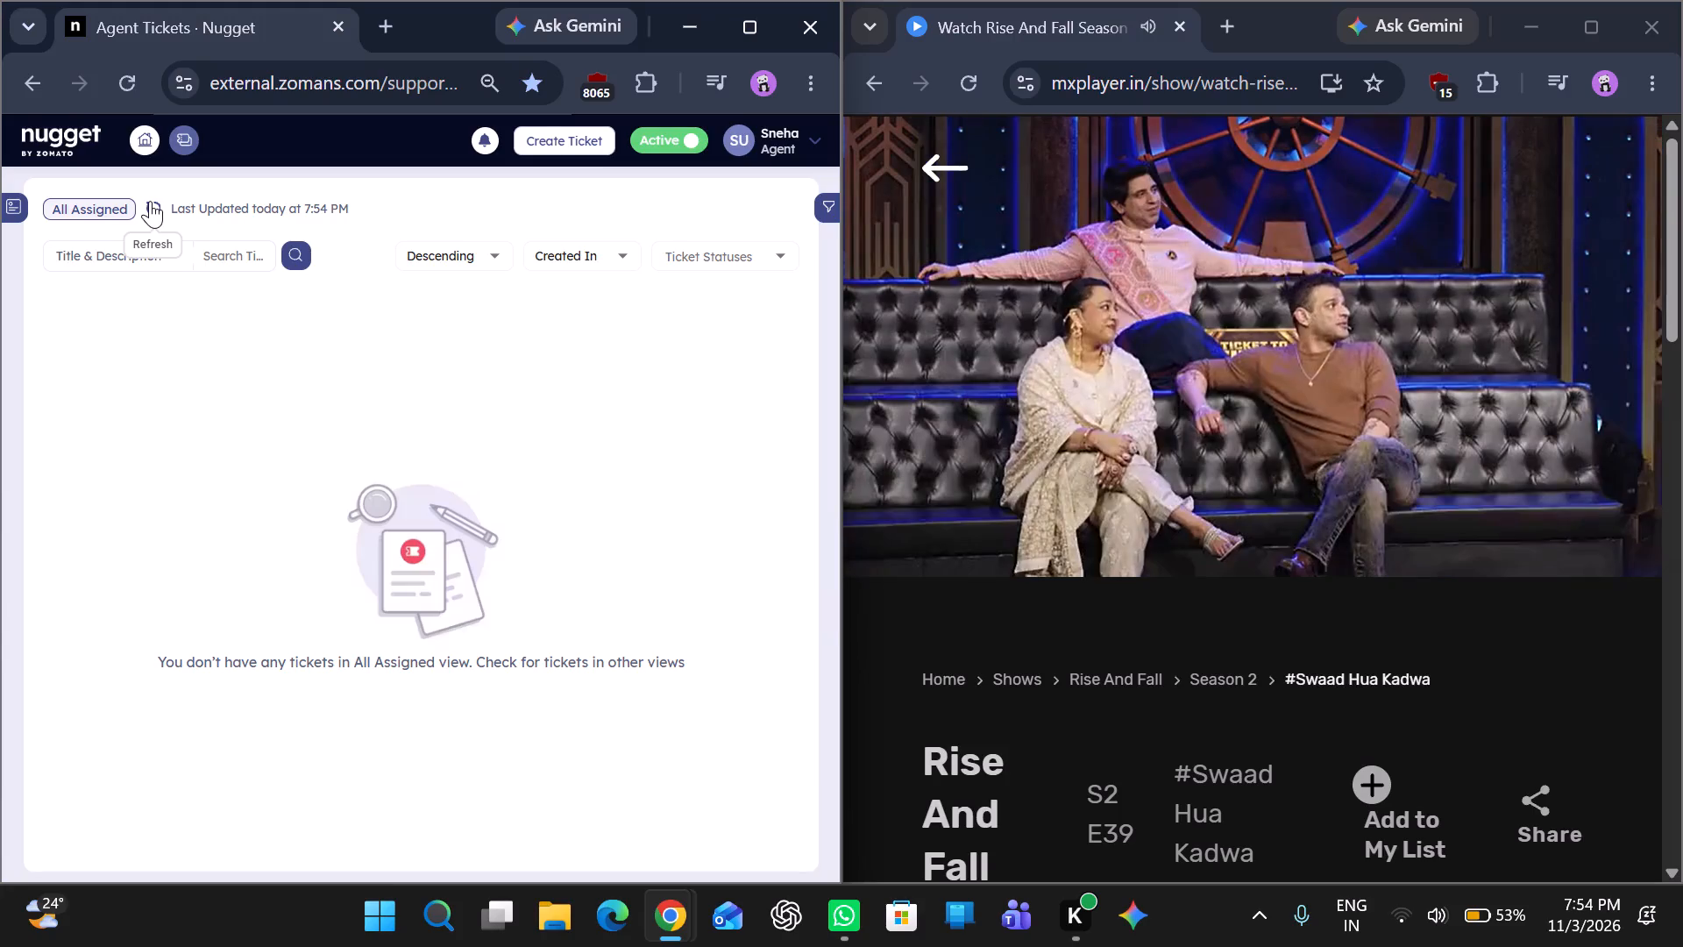
pyautogui.click(150, 201)
pyautogui.doubleClick(170, 327)
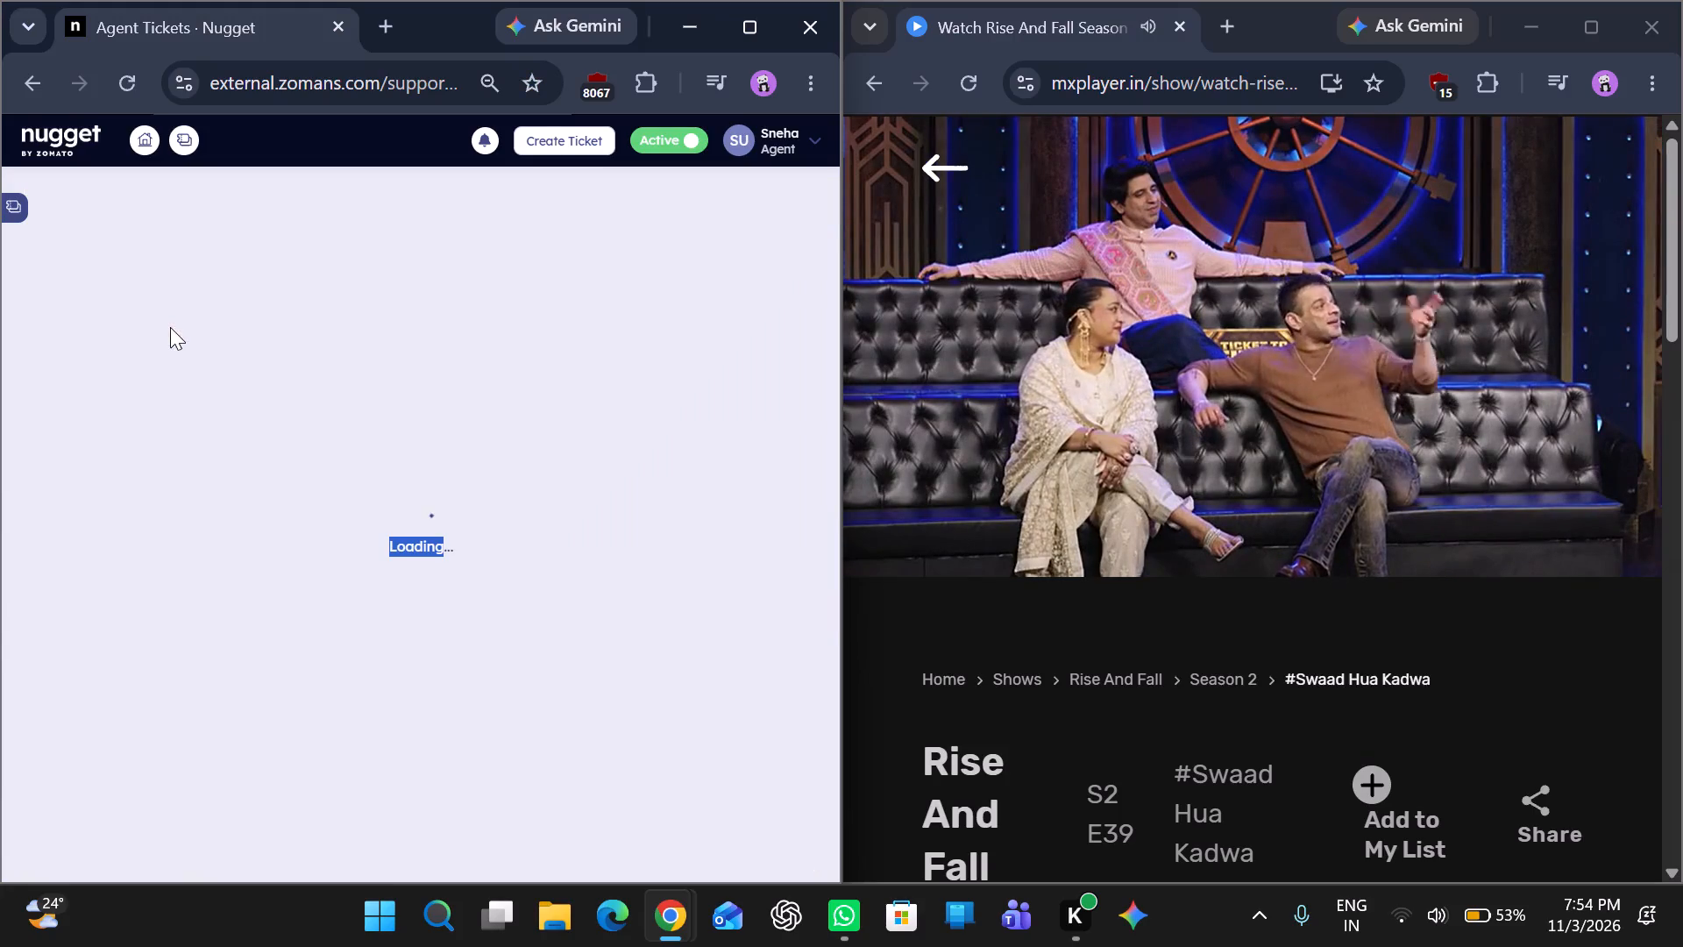
pyautogui.tripleClick(169, 550)
pyautogui.click(169, 550)
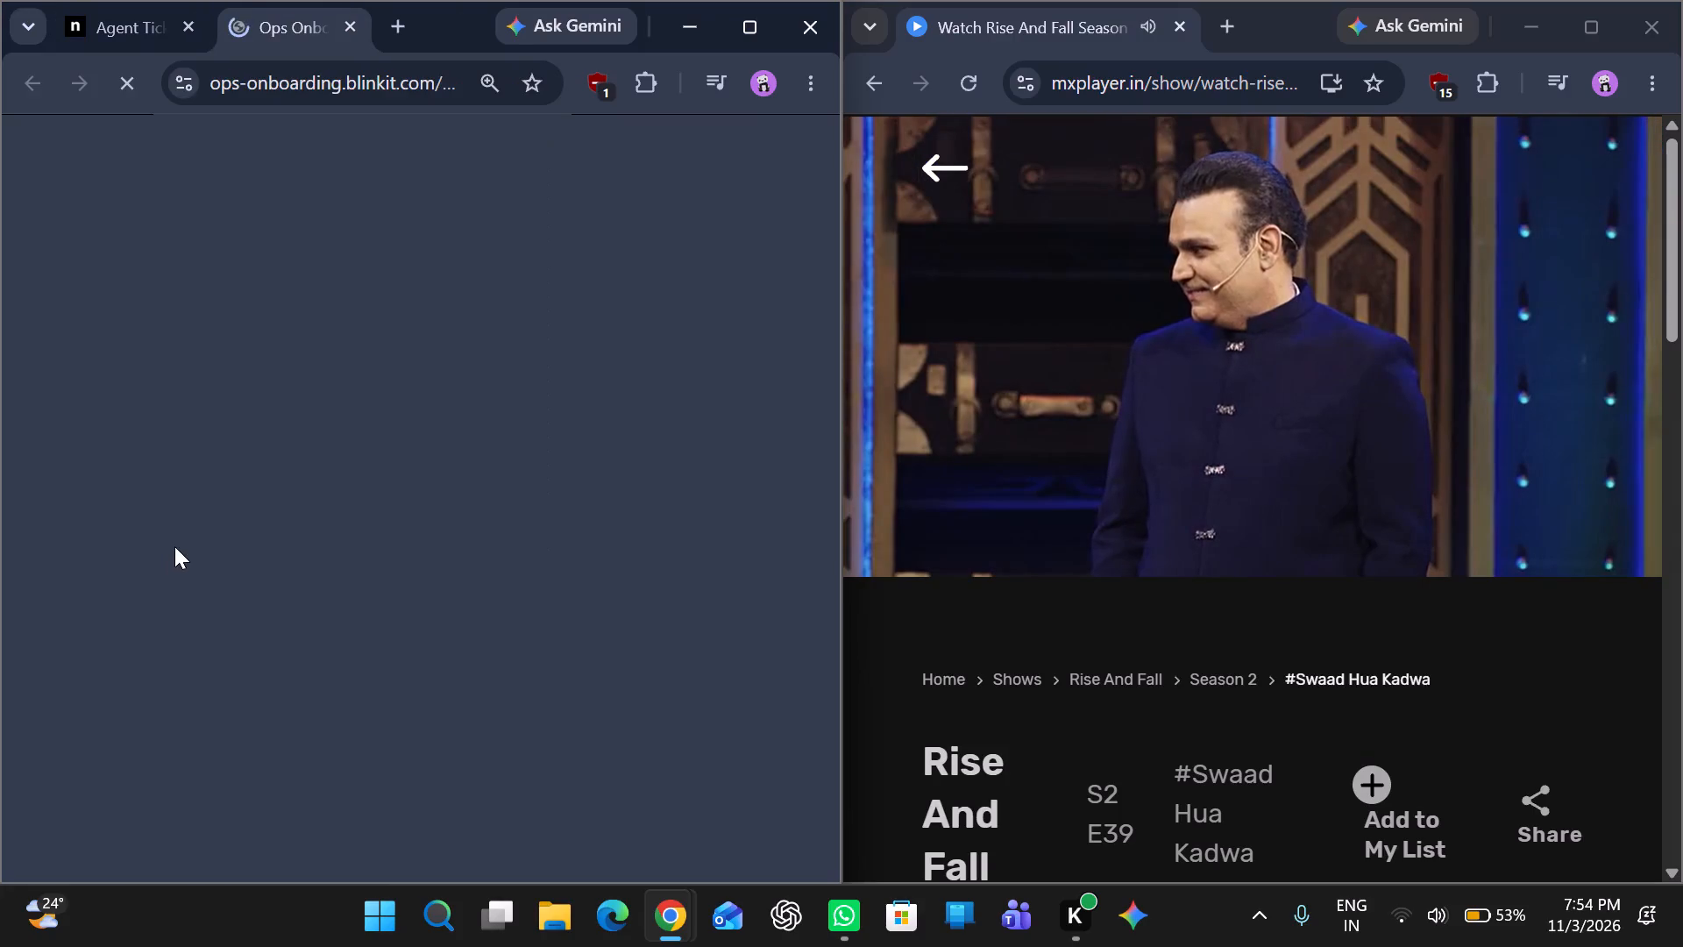
pyautogui.scroll(-6, 573, 559)
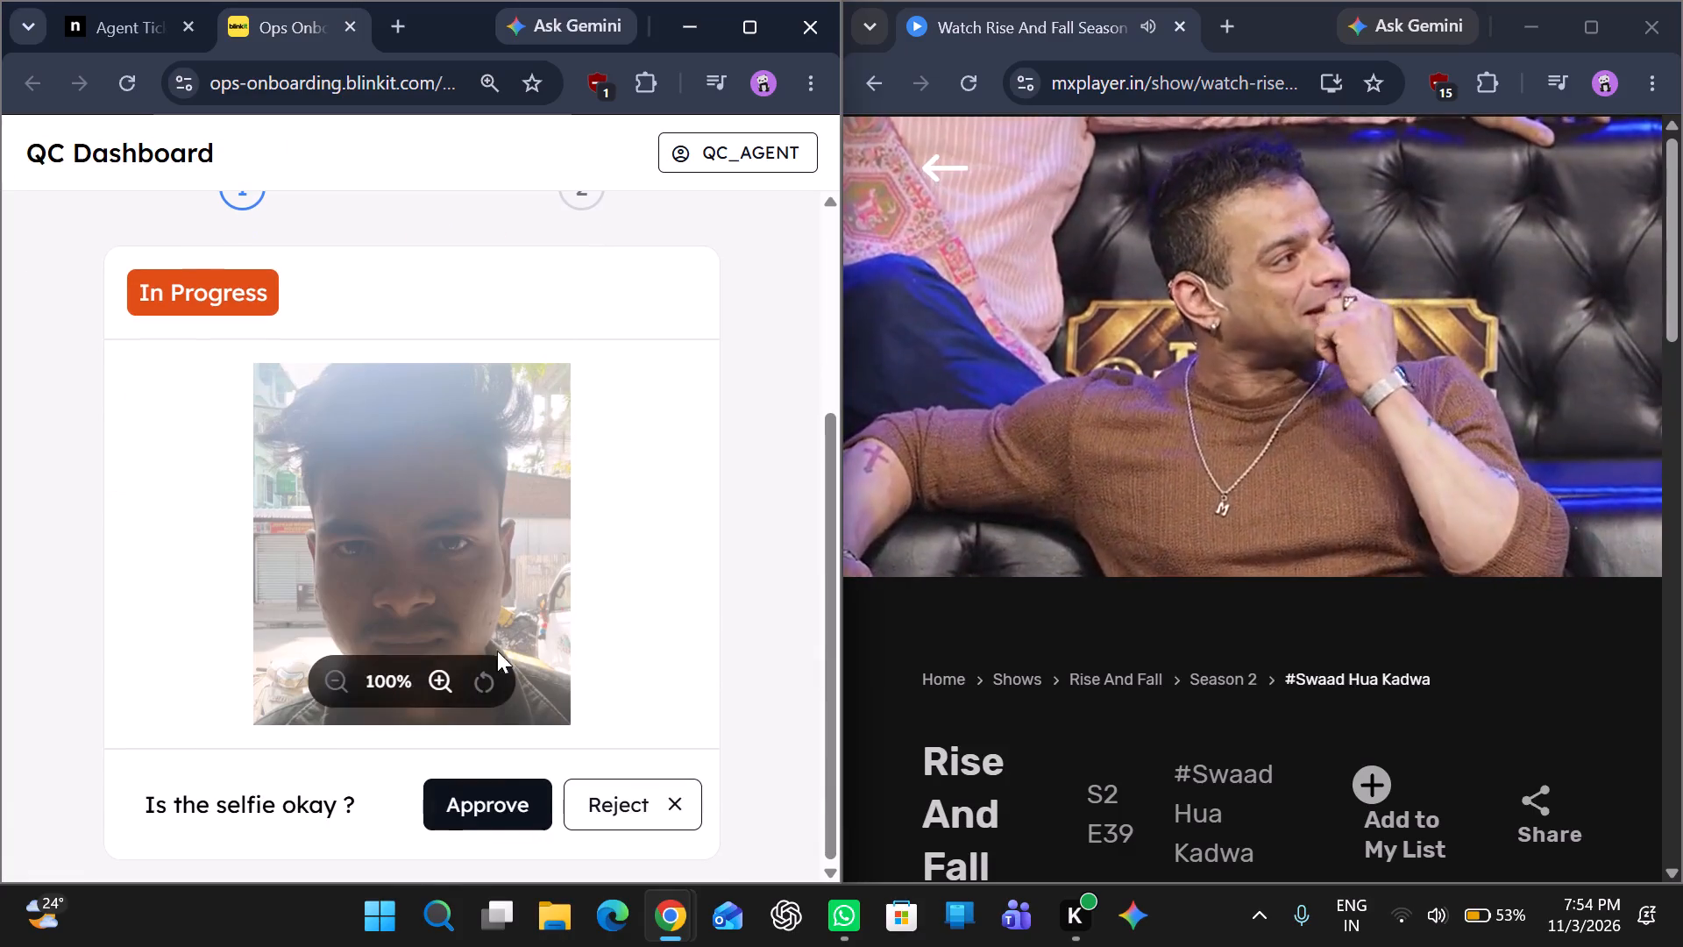
pyautogui.doubleClick(499, 808)
pyautogui.scroll(-2, 499, 804)
pyautogui.doubleClick(498, 787)
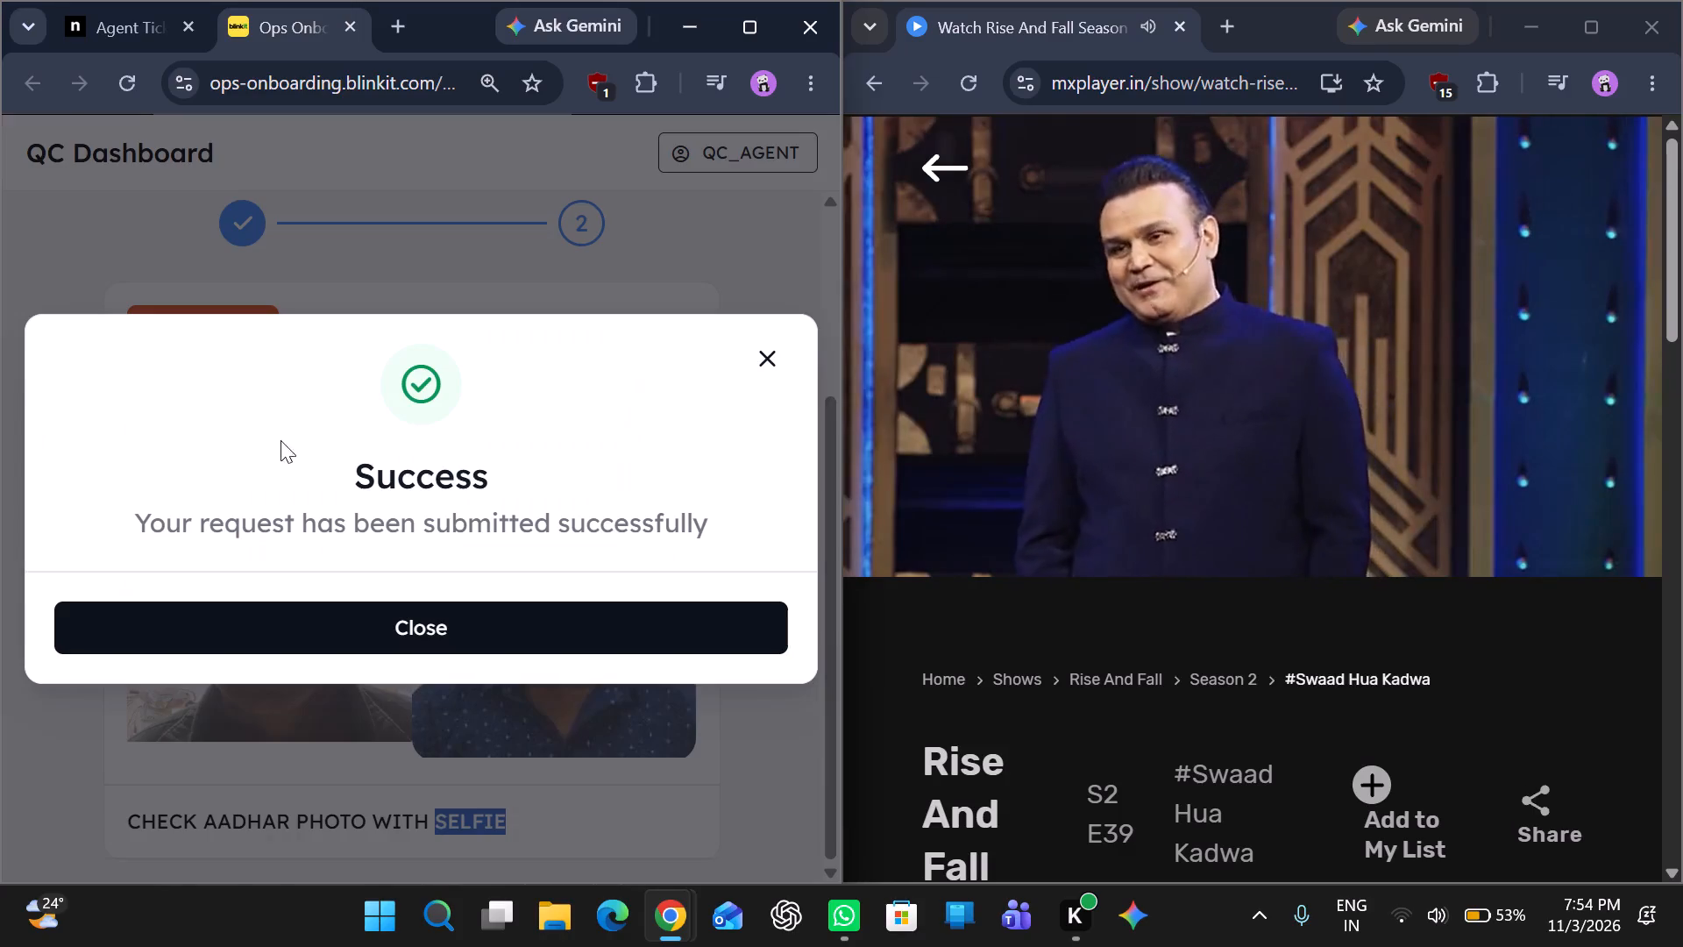
# Return to QC ticket #15026491, change its status from OPEN to CLOSED, and close the finished onboarding form.
pyautogui.doubleClick(154, 27)
pyautogui.doubleClick(398, 306)
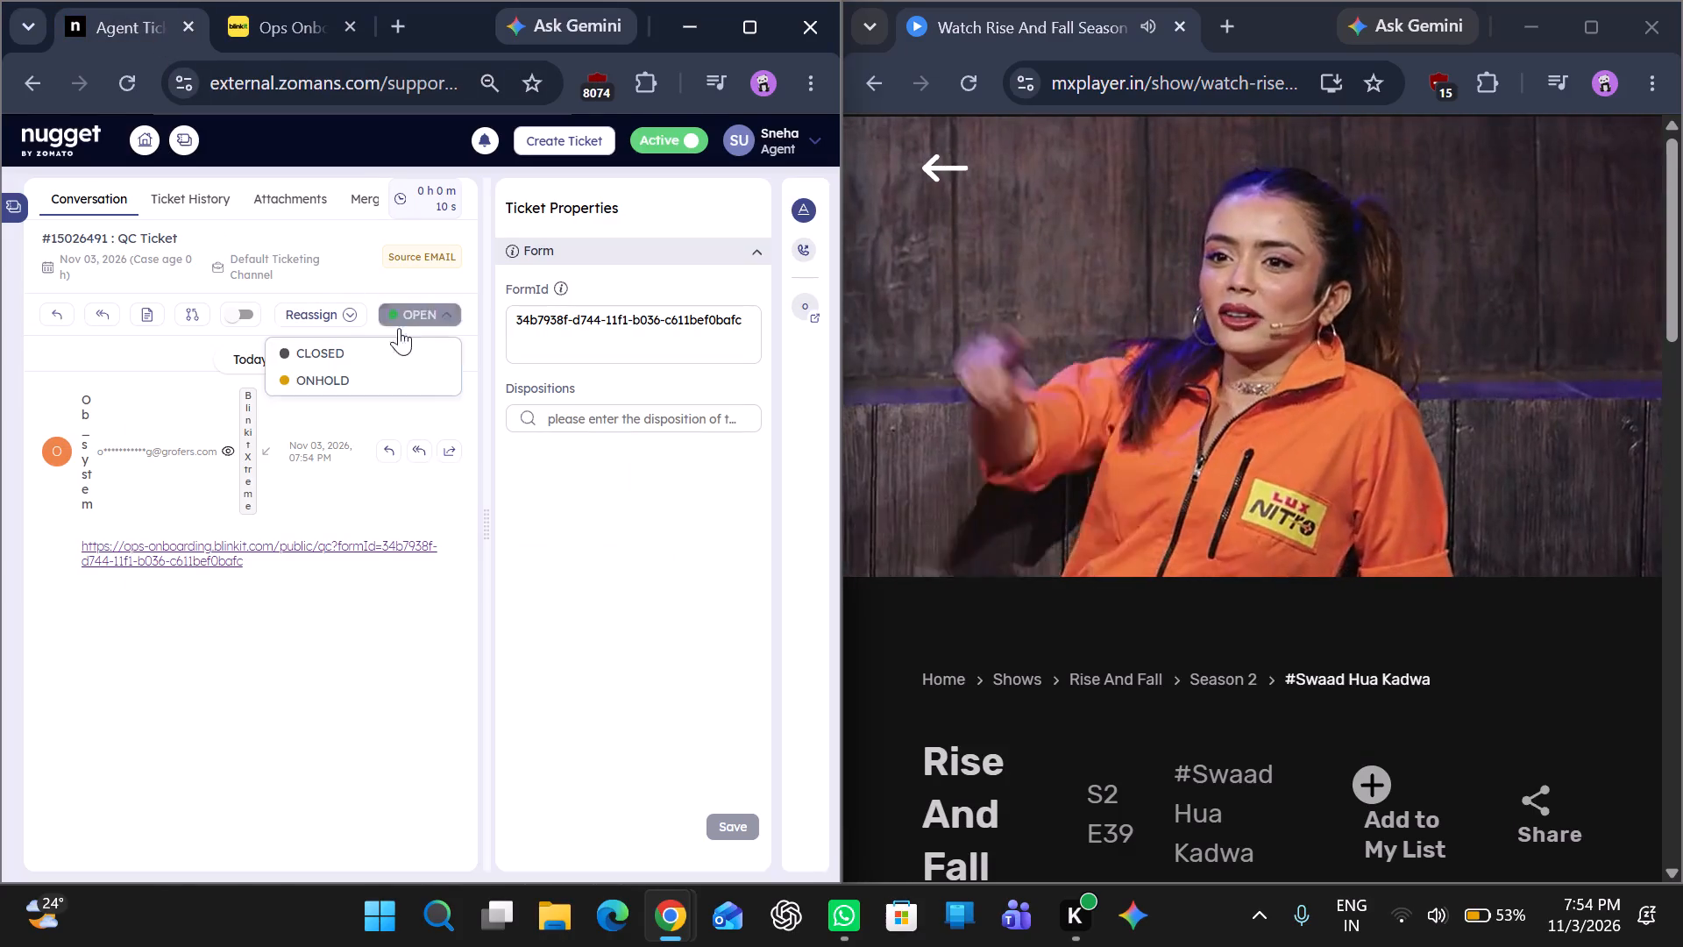
pyautogui.click(399, 338)
pyautogui.doubleClick(579, 546)
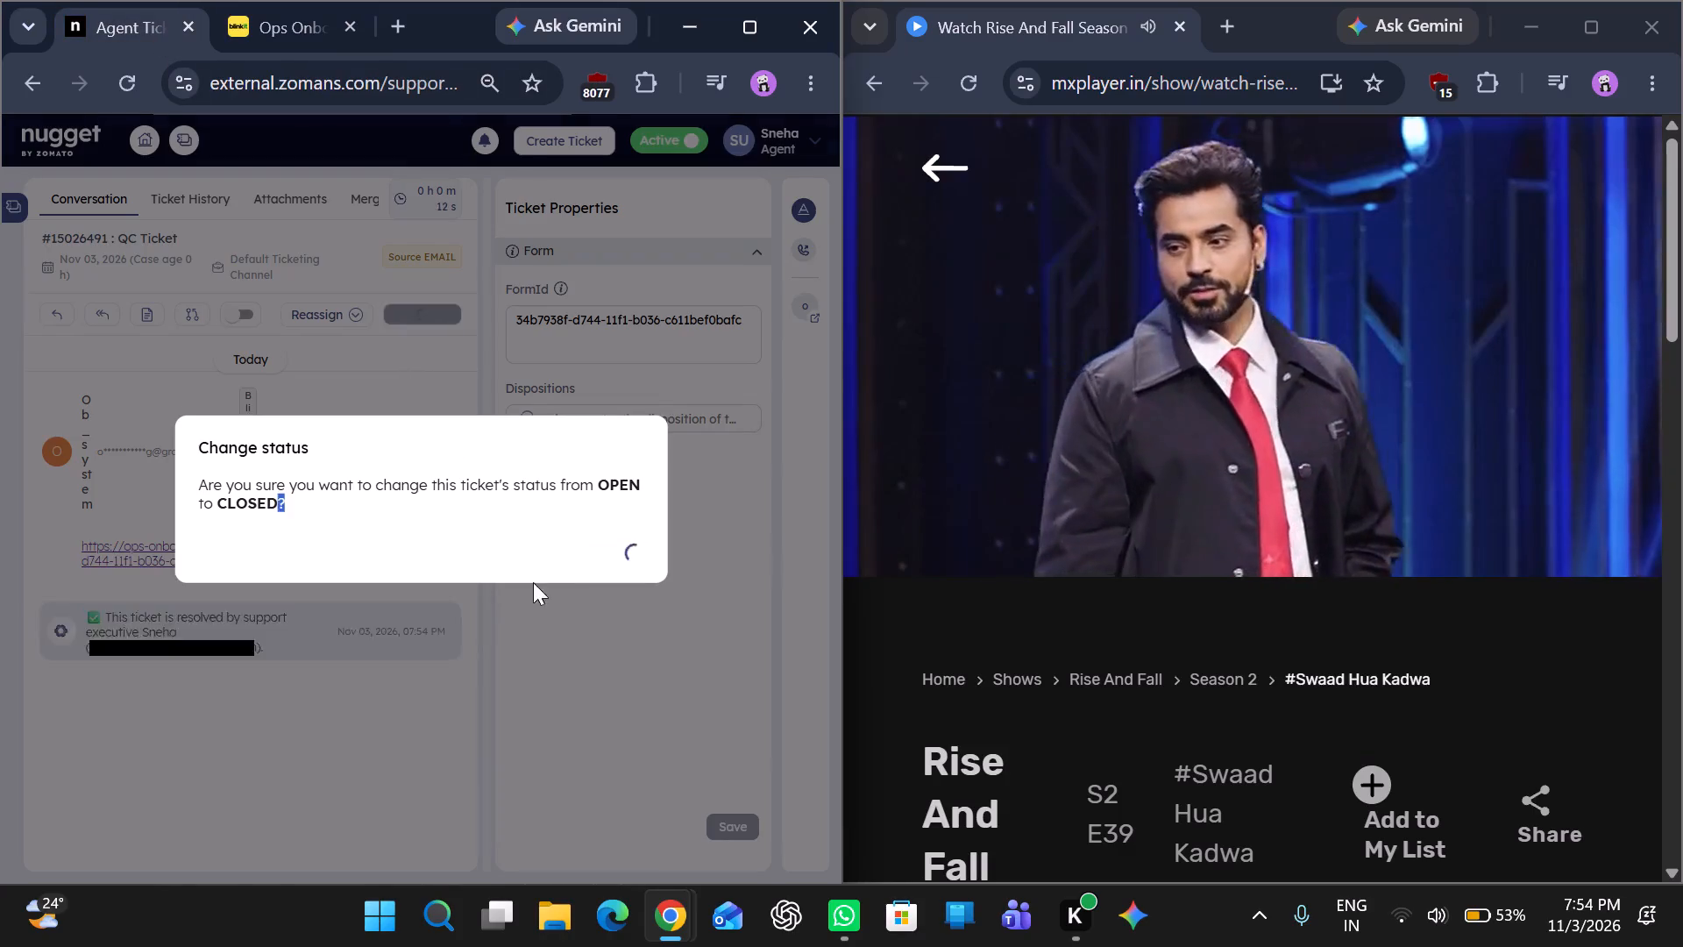
pyautogui.doubleClick(436, 700)
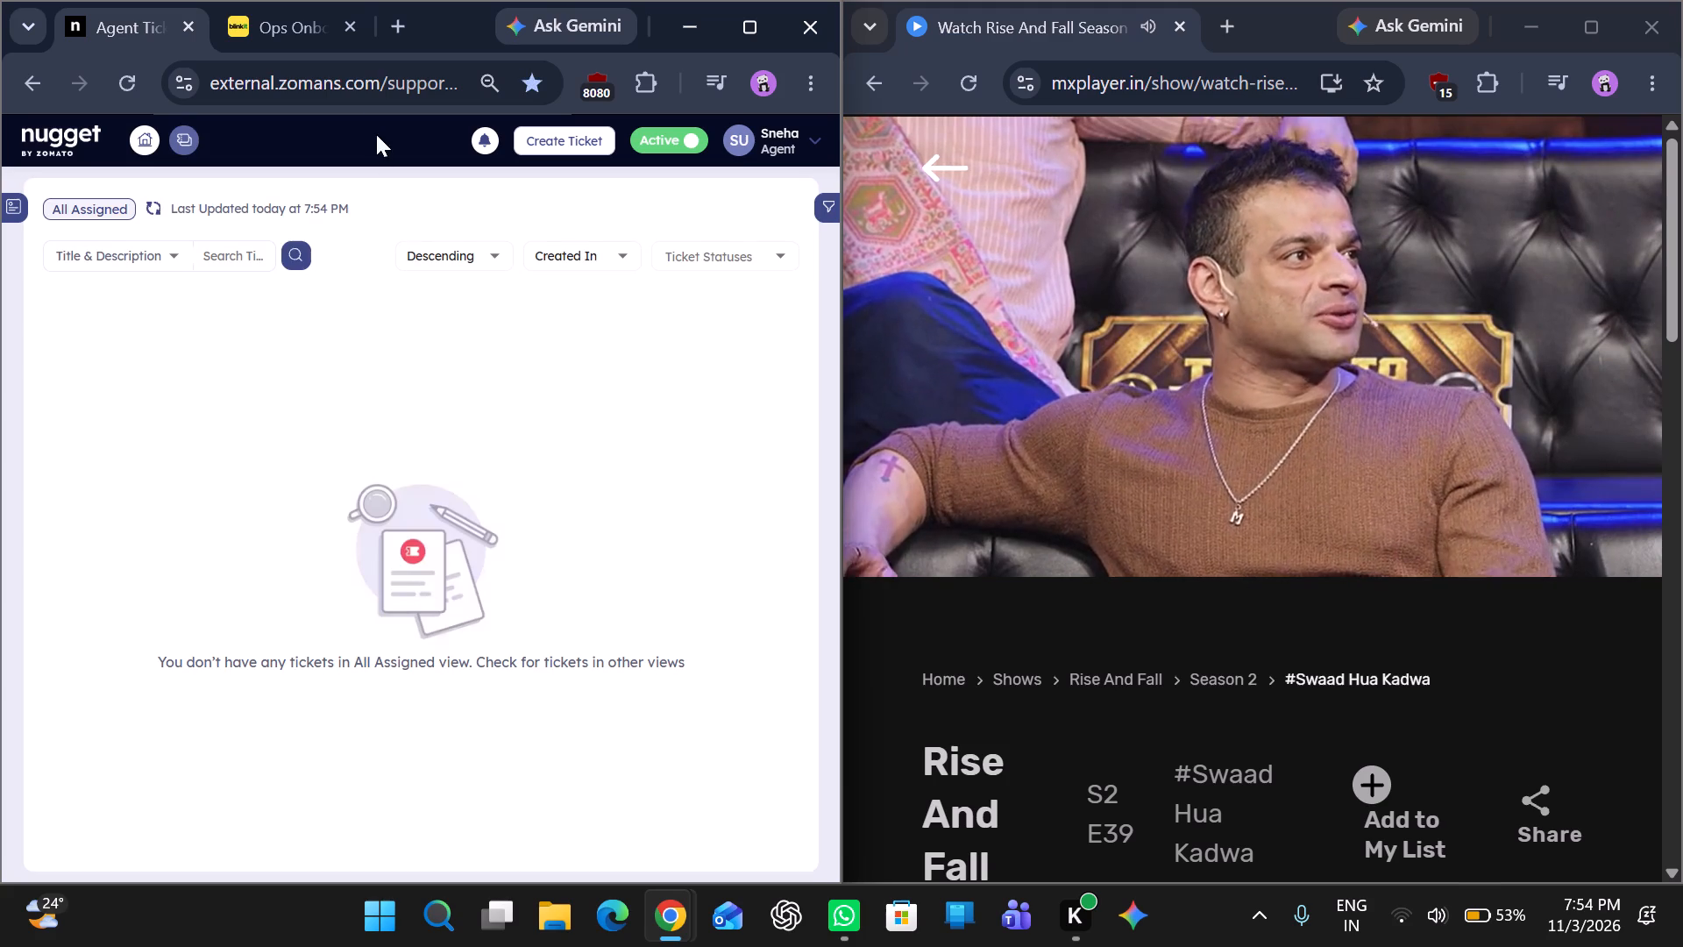
pyautogui.click(353, 20)
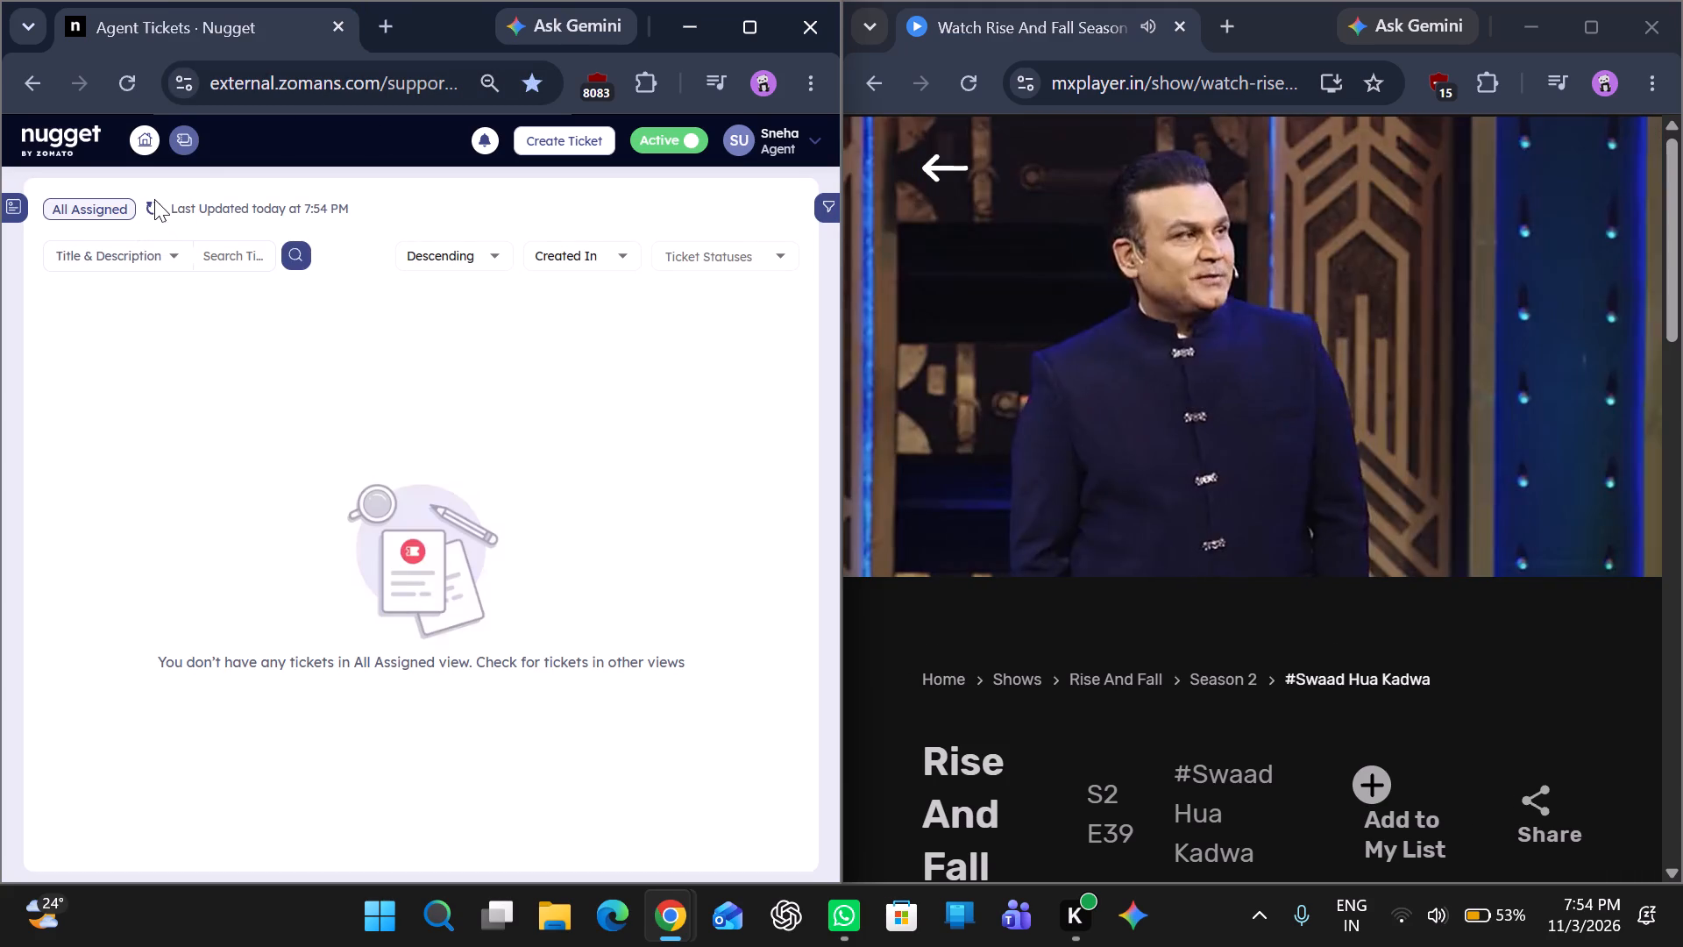
# Refresh the All Assigned ticket list to check for new tickets.
pyautogui.doubleClick(153, 203)
pyautogui.click(153, 203)
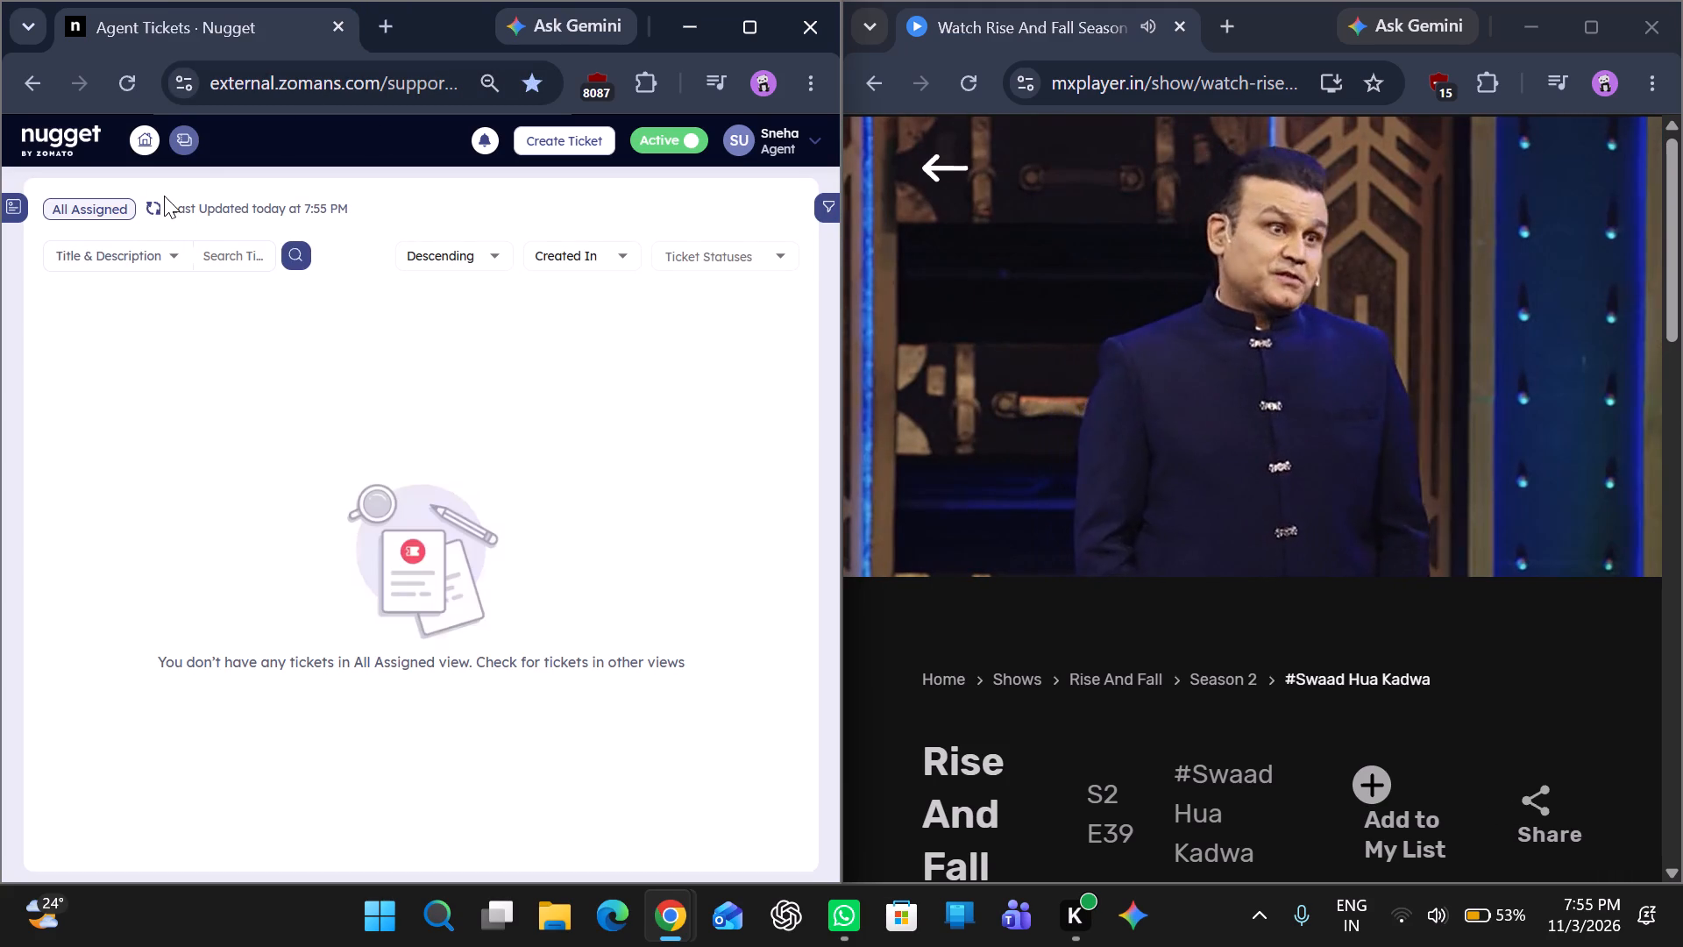
# Refresh the All Assigned ticket list and open the onboarding form linked in QC ticket #15000511.
pyautogui.doubleClick(153, 206)
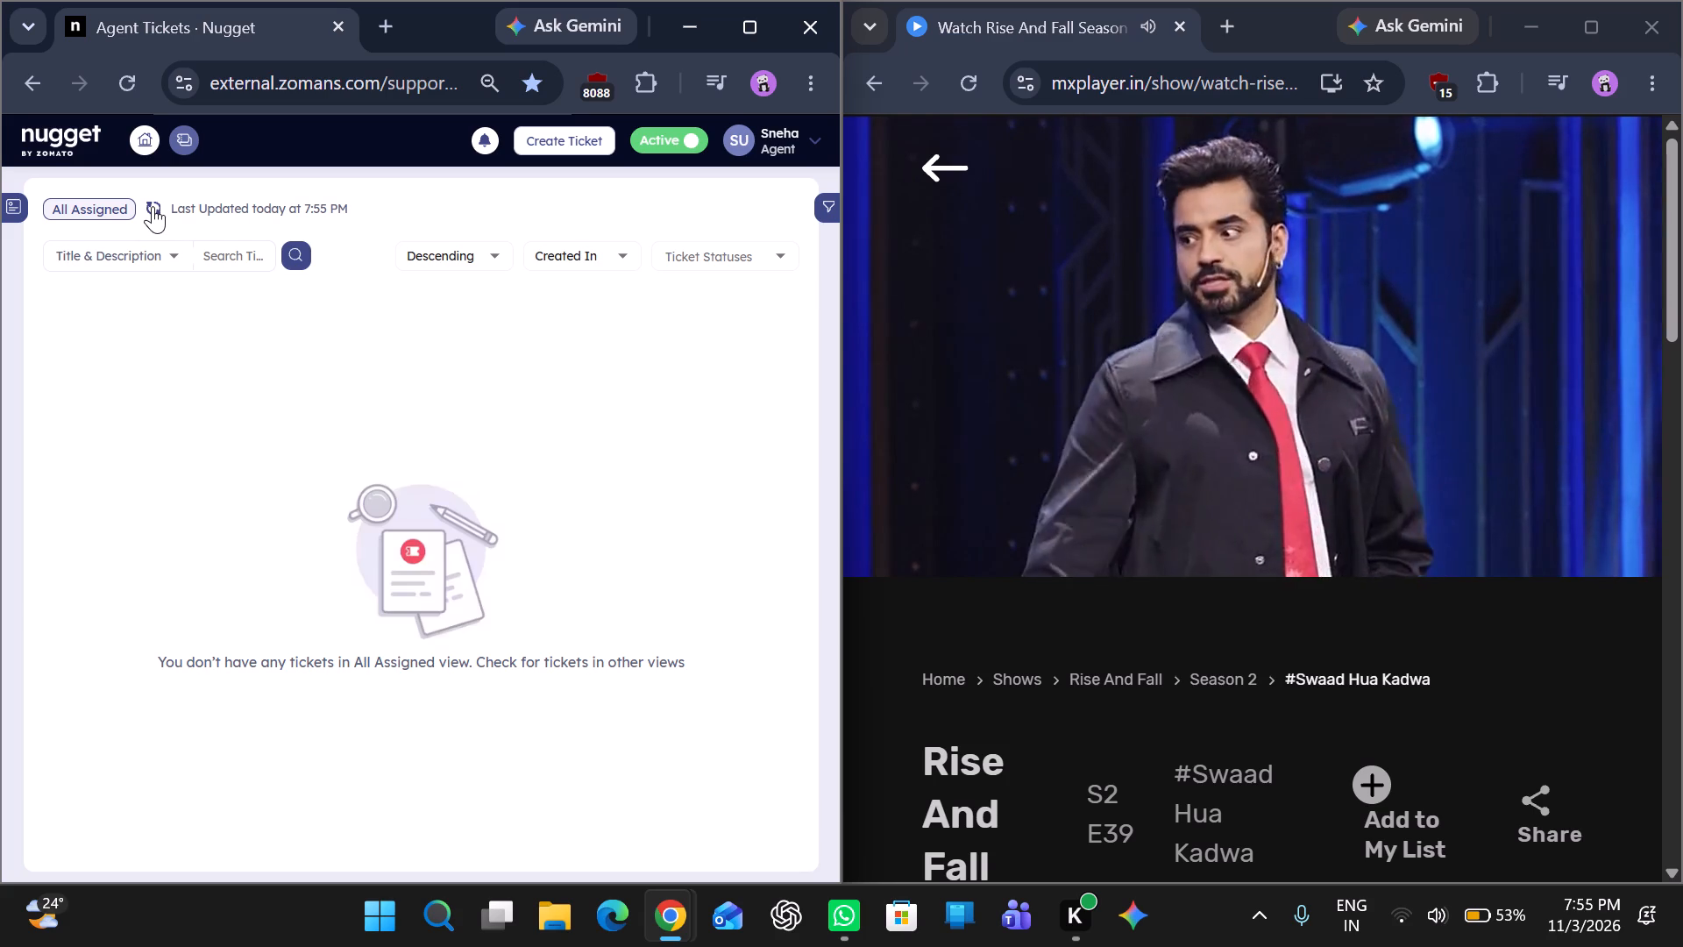
pyautogui.doubleClick(153, 206)
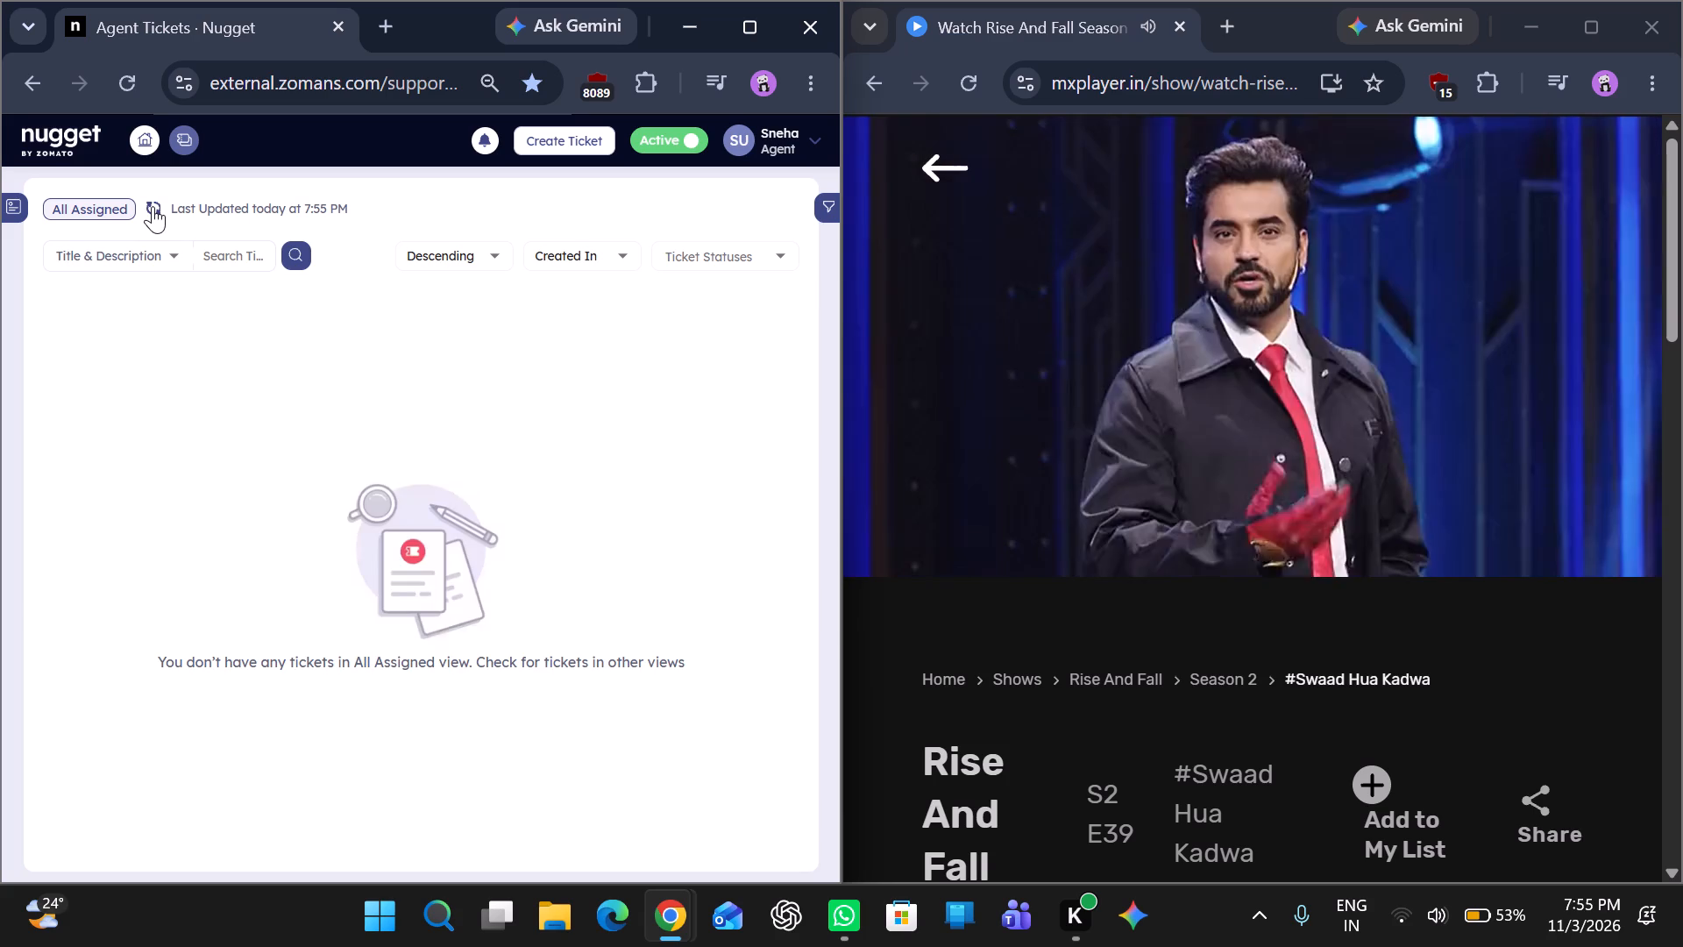
pyautogui.doubleClick(153, 206)
pyautogui.doubleClick(155, 327)
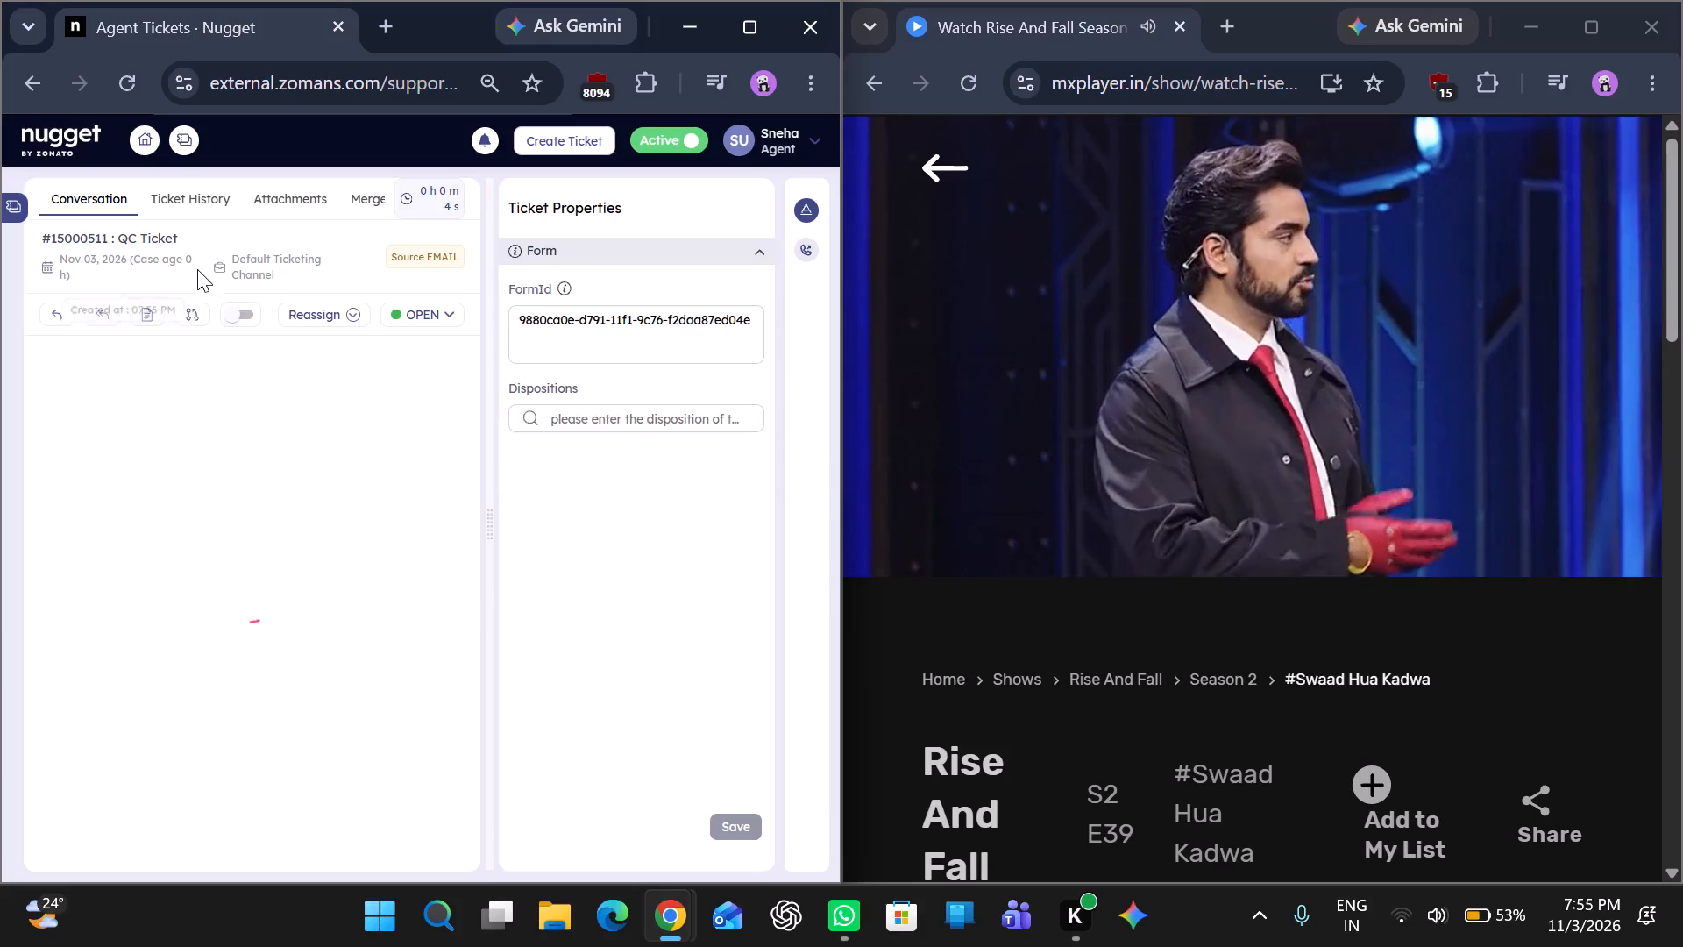
pyautogui.tripleClick(188, 541)
pyautogui.tripleClick(189, 542)
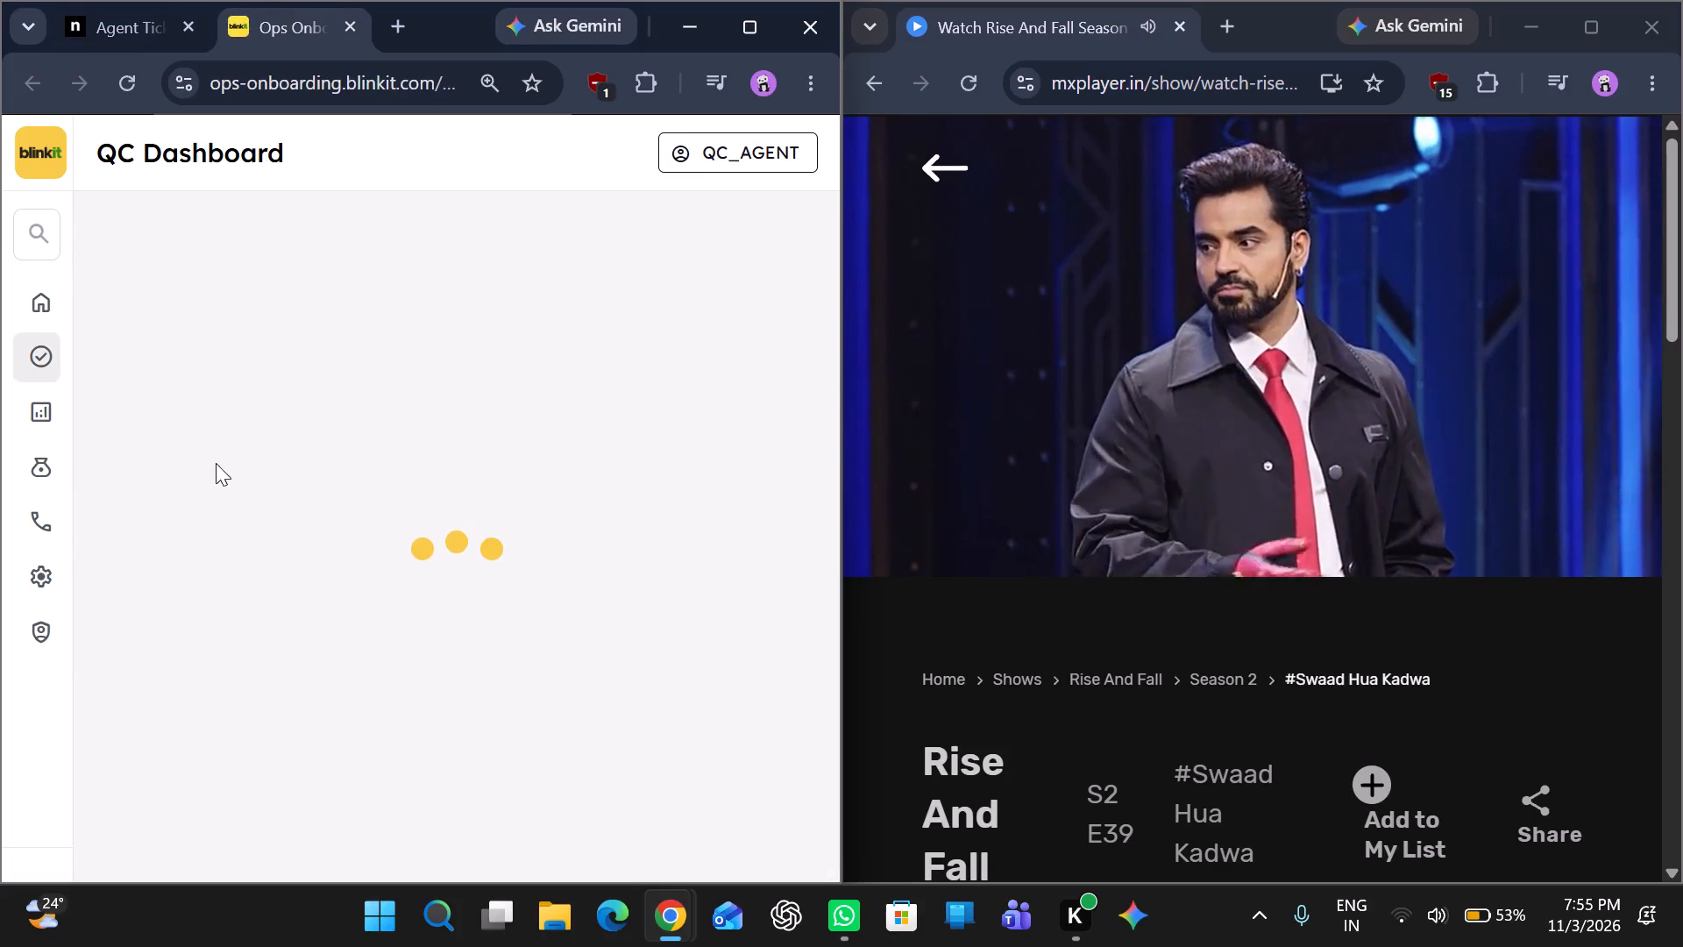
pyautogui.scroll(-5, 528, 531)
pyautogui.doubleClick(500, 797)
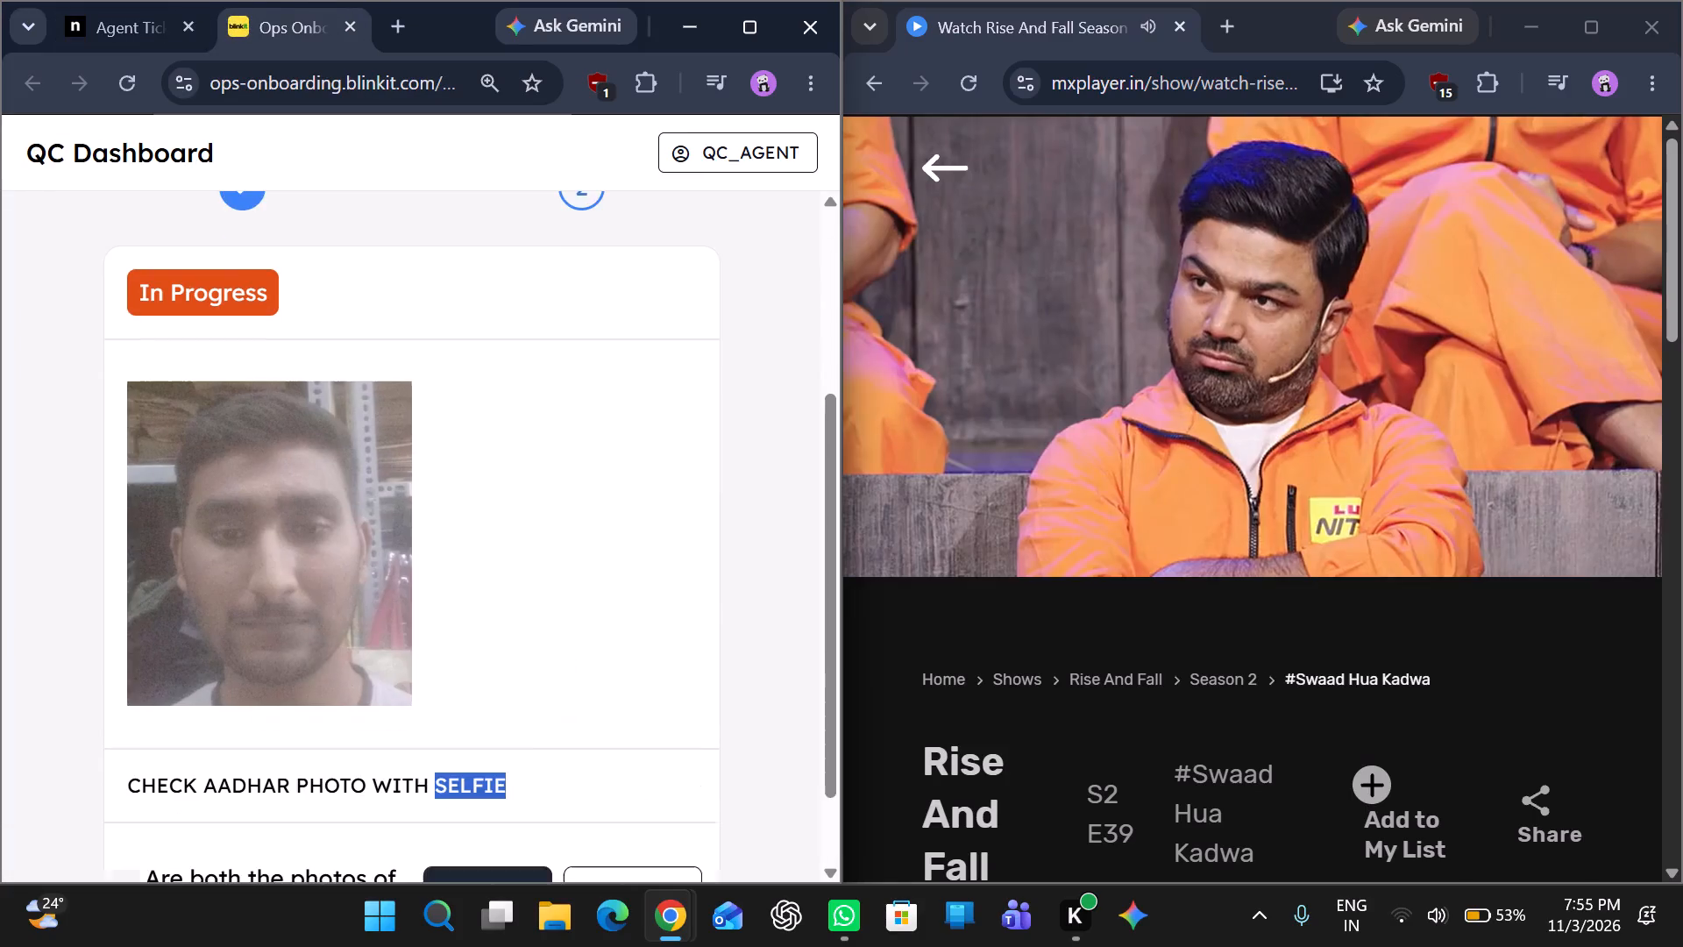
pyautogui.scroll(-2, 500, 797)
pyautogui.doubleClick(500, 794)
# Return to QC ticket #15000511, change its status from OPEN to CLOSED, go back to the ticket list, and close the finished onboarding form.
pyautogui.doubleClick(123, 18)
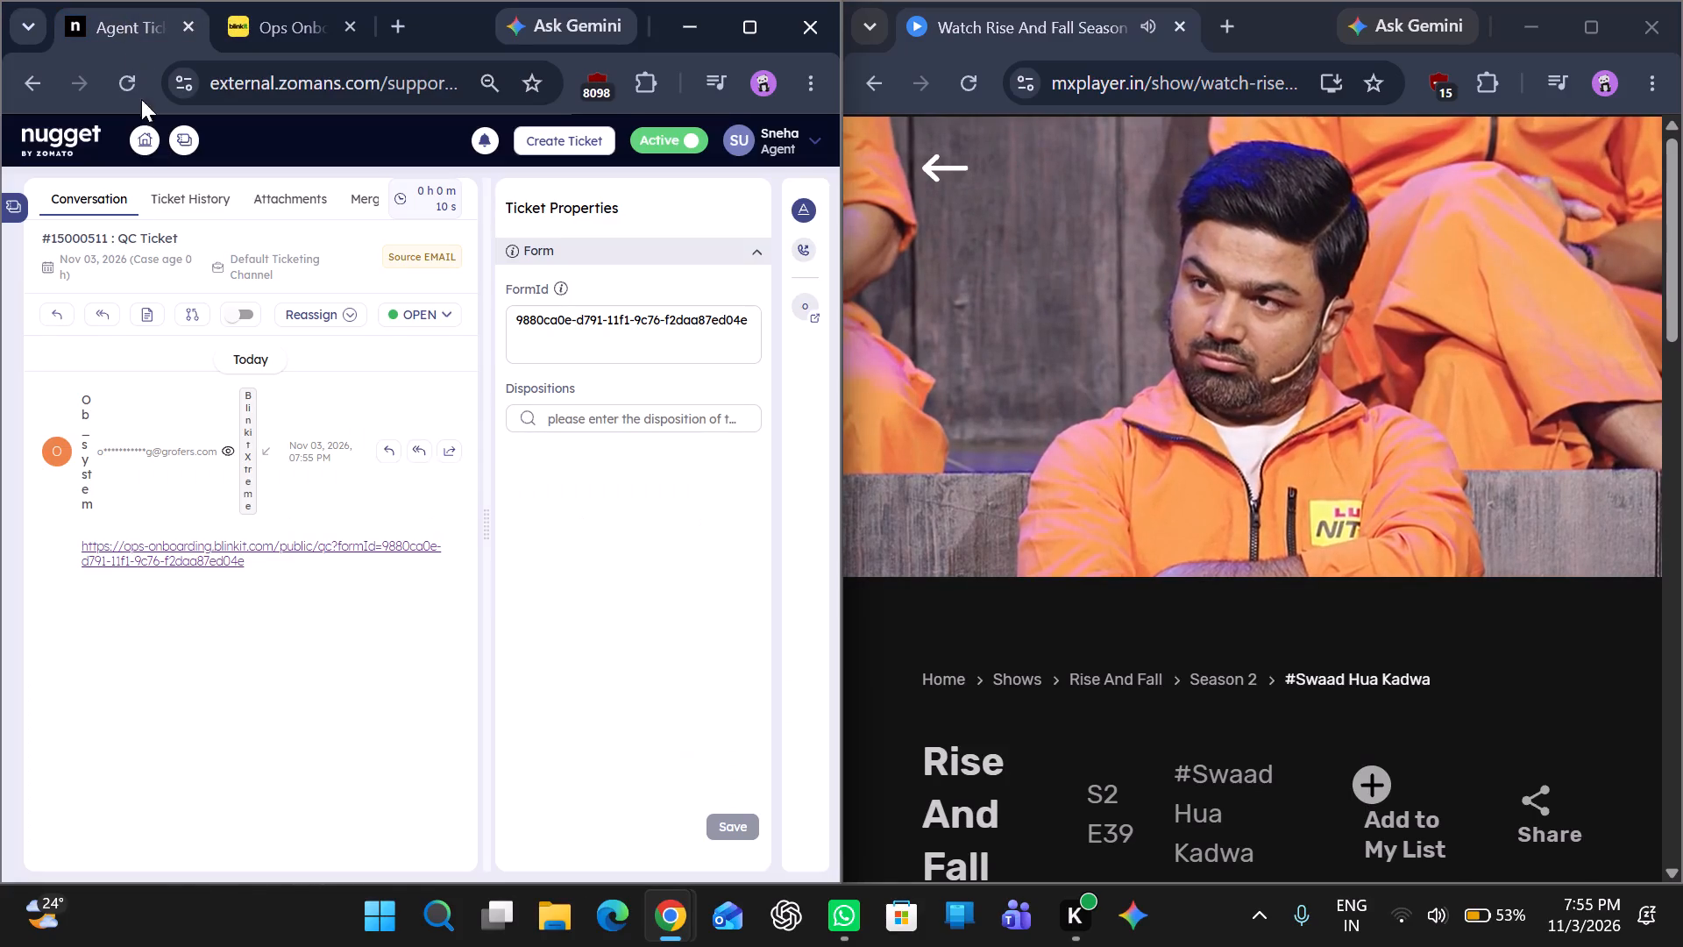
pyautogui.click(426, 313)
pyautogui.doubleClick(394, 345)
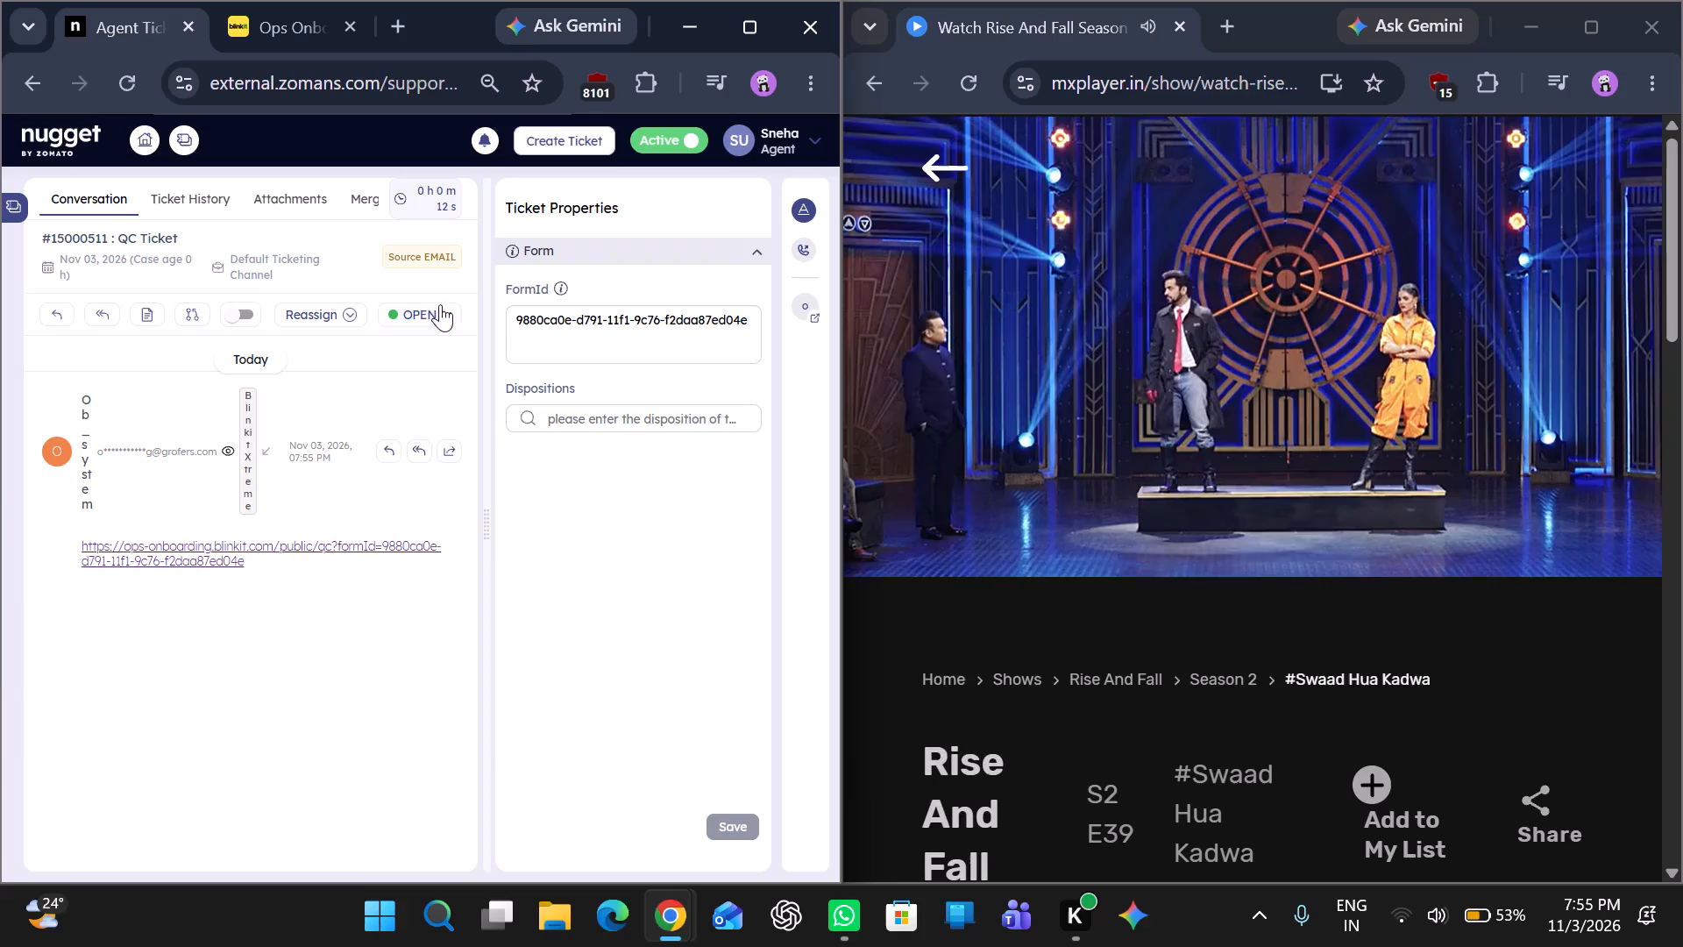
pyautogui.tripleClick(436, 299)
pyautogui.doubleClick(436, 342)
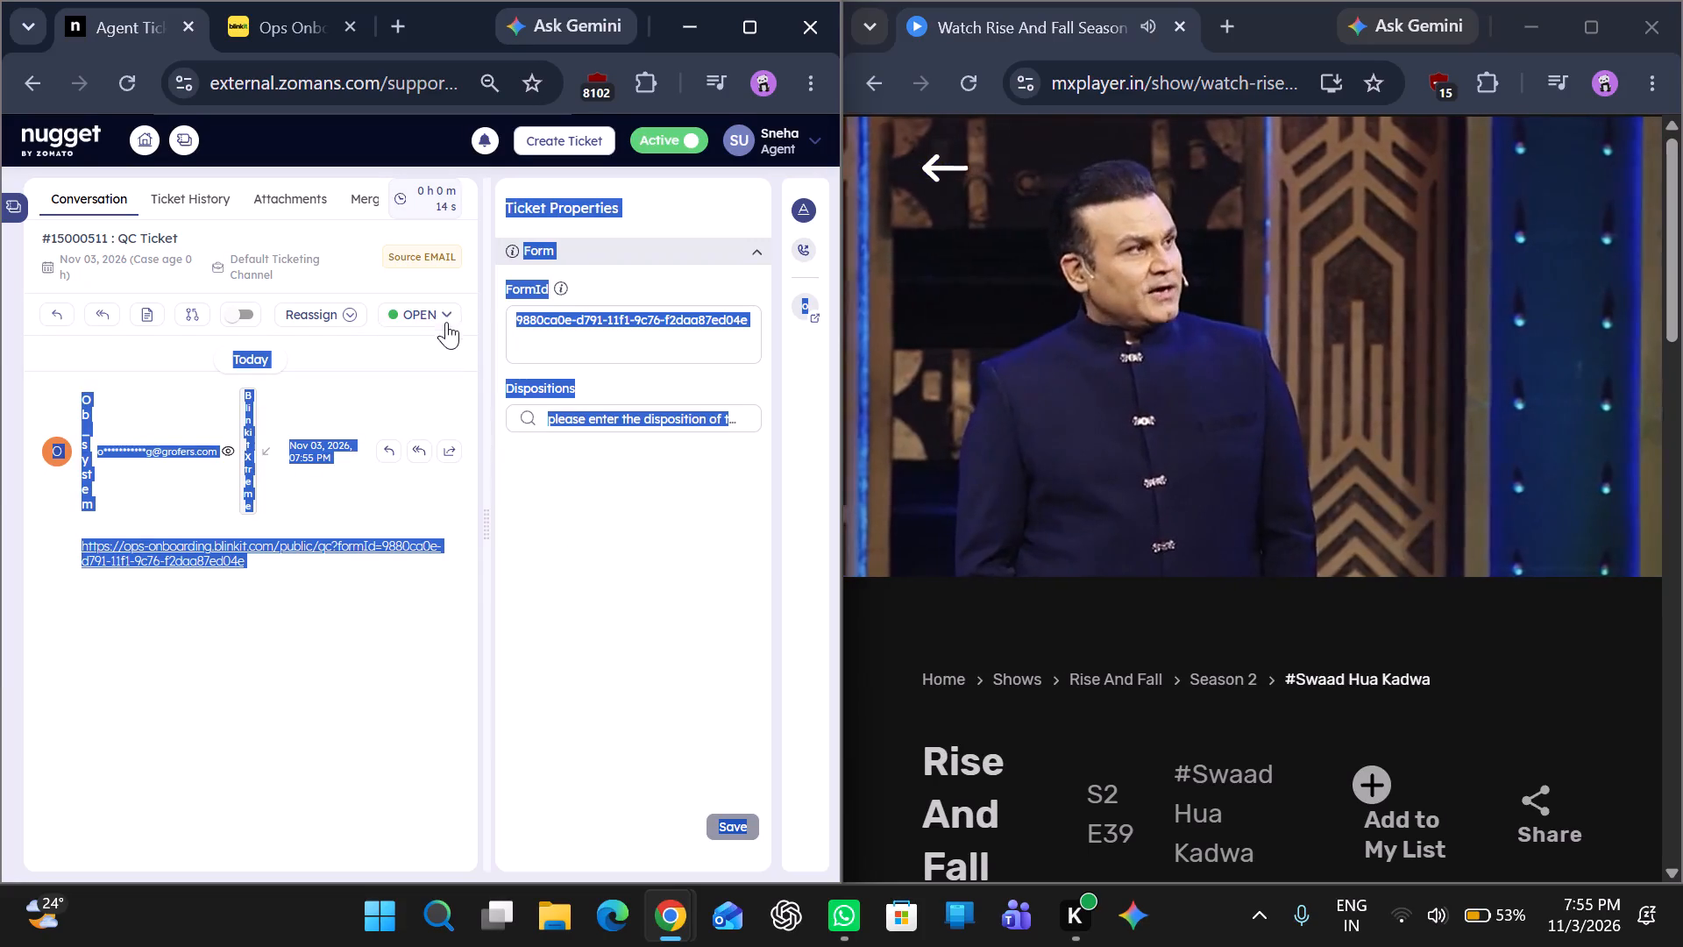
pyautogui.click(444, 317)
pyautogui.doubleClick(439, 342)
pyautogui.click(429, 315)
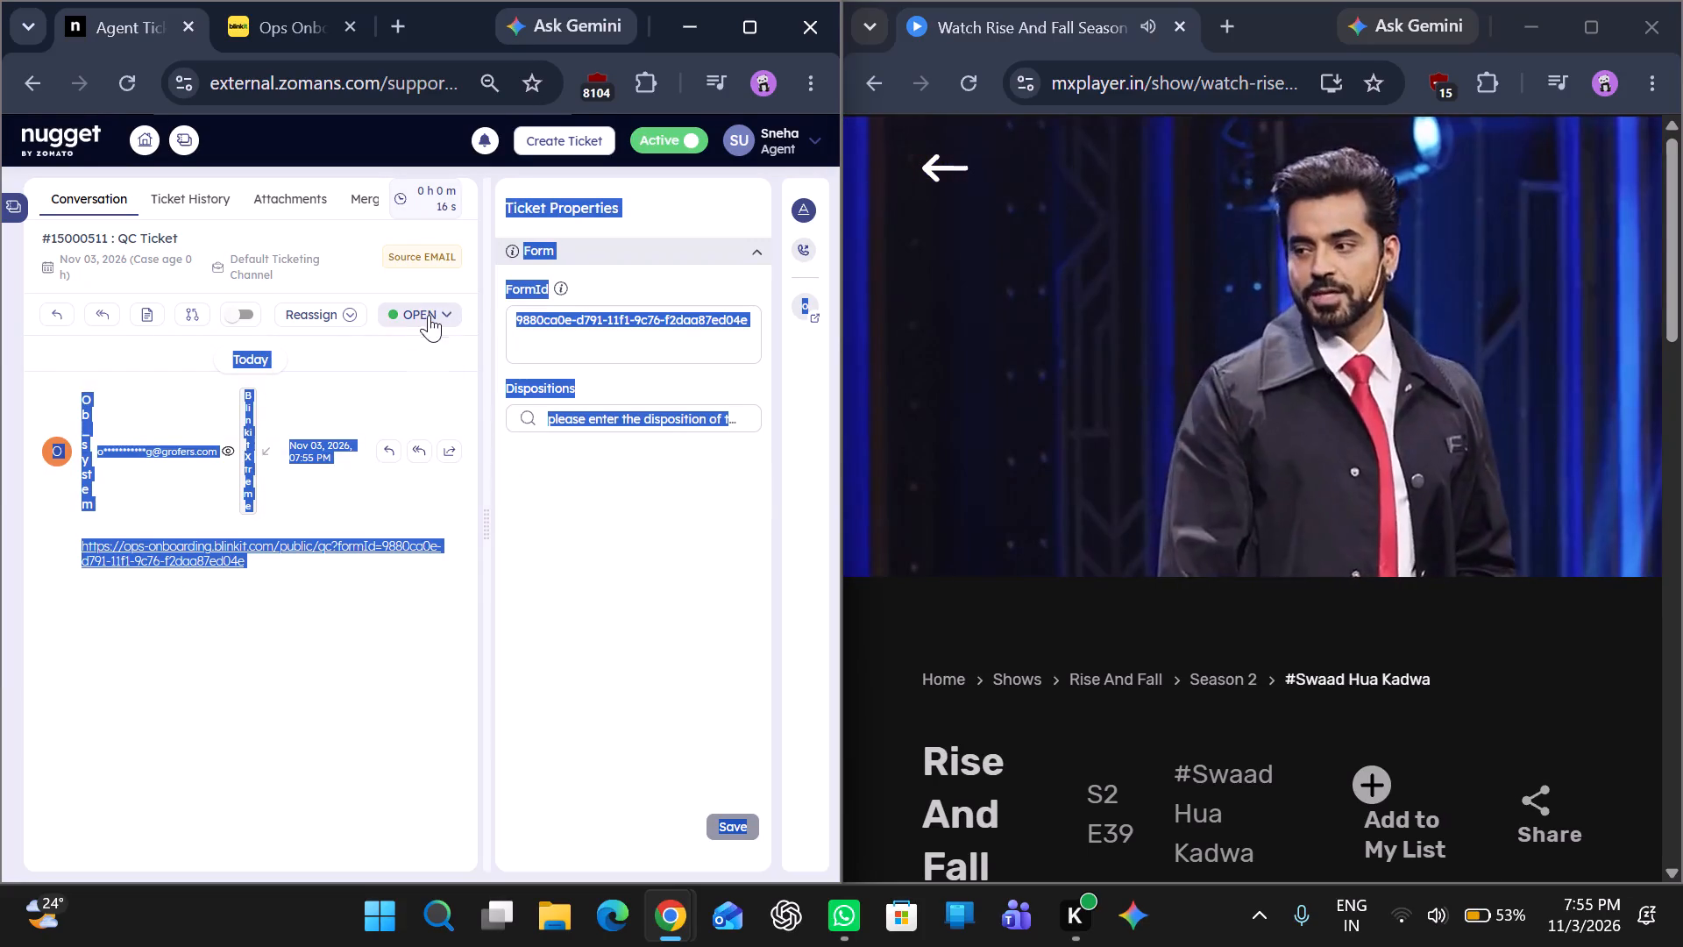
pyautogui.doubleClick(429, 354)
pyautogui.doubleClick(434, 312)
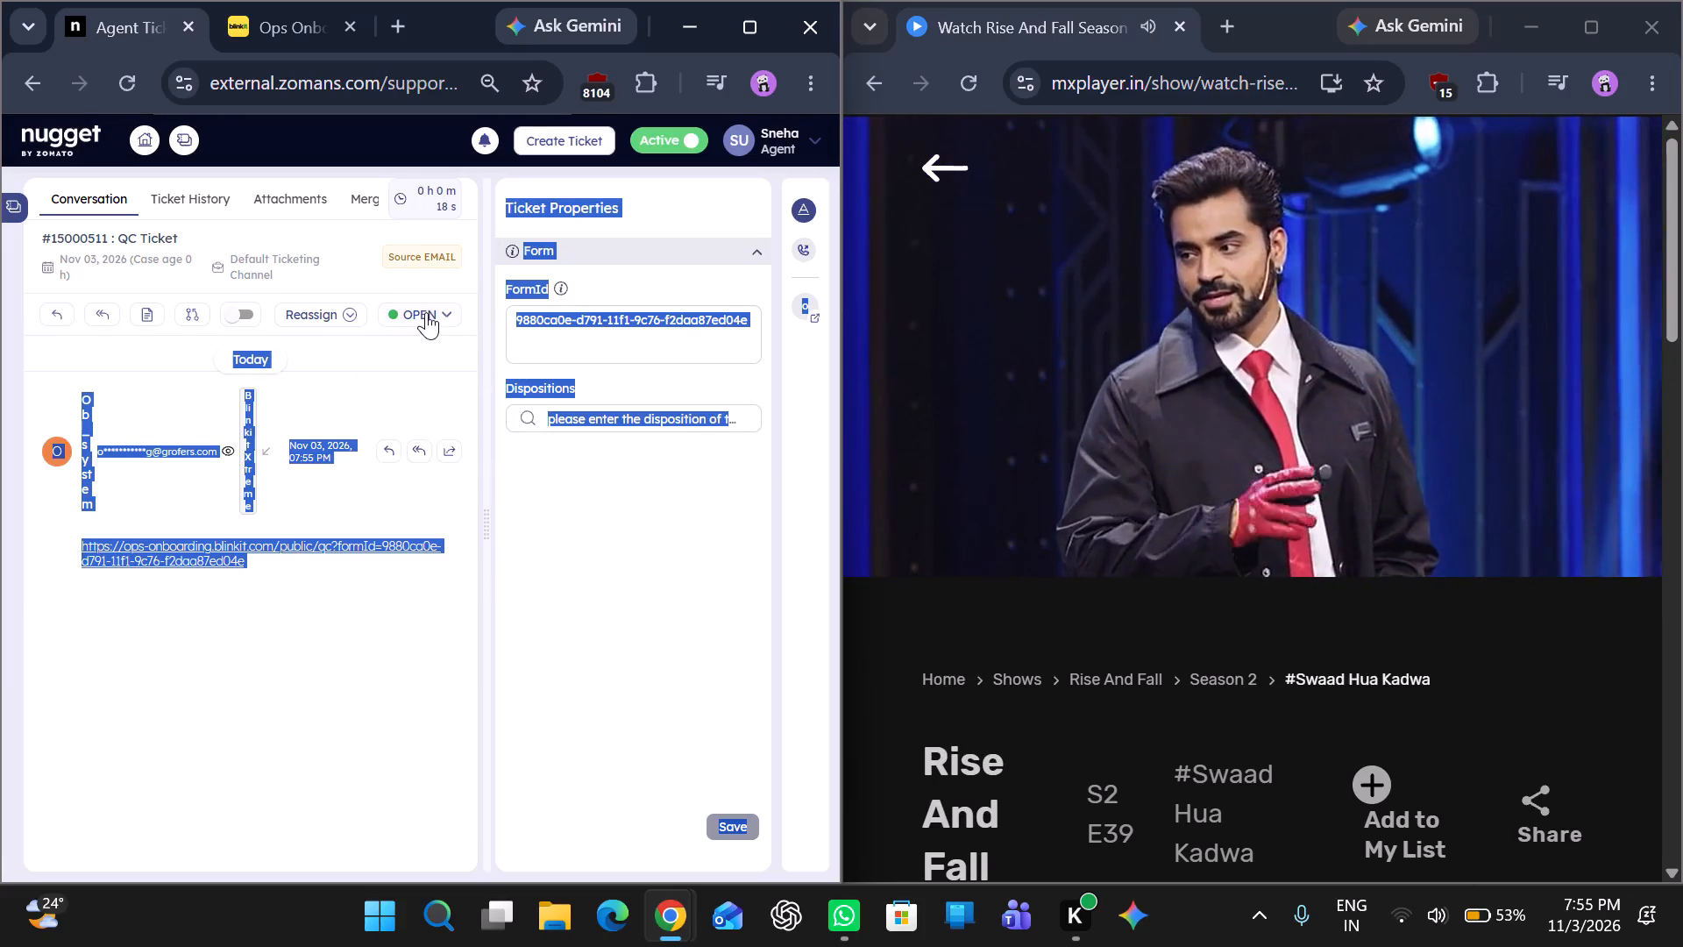
pyautogui.click(426, 312)
pyautogui.click(426, 355)
pyautogui.click(592, 552)
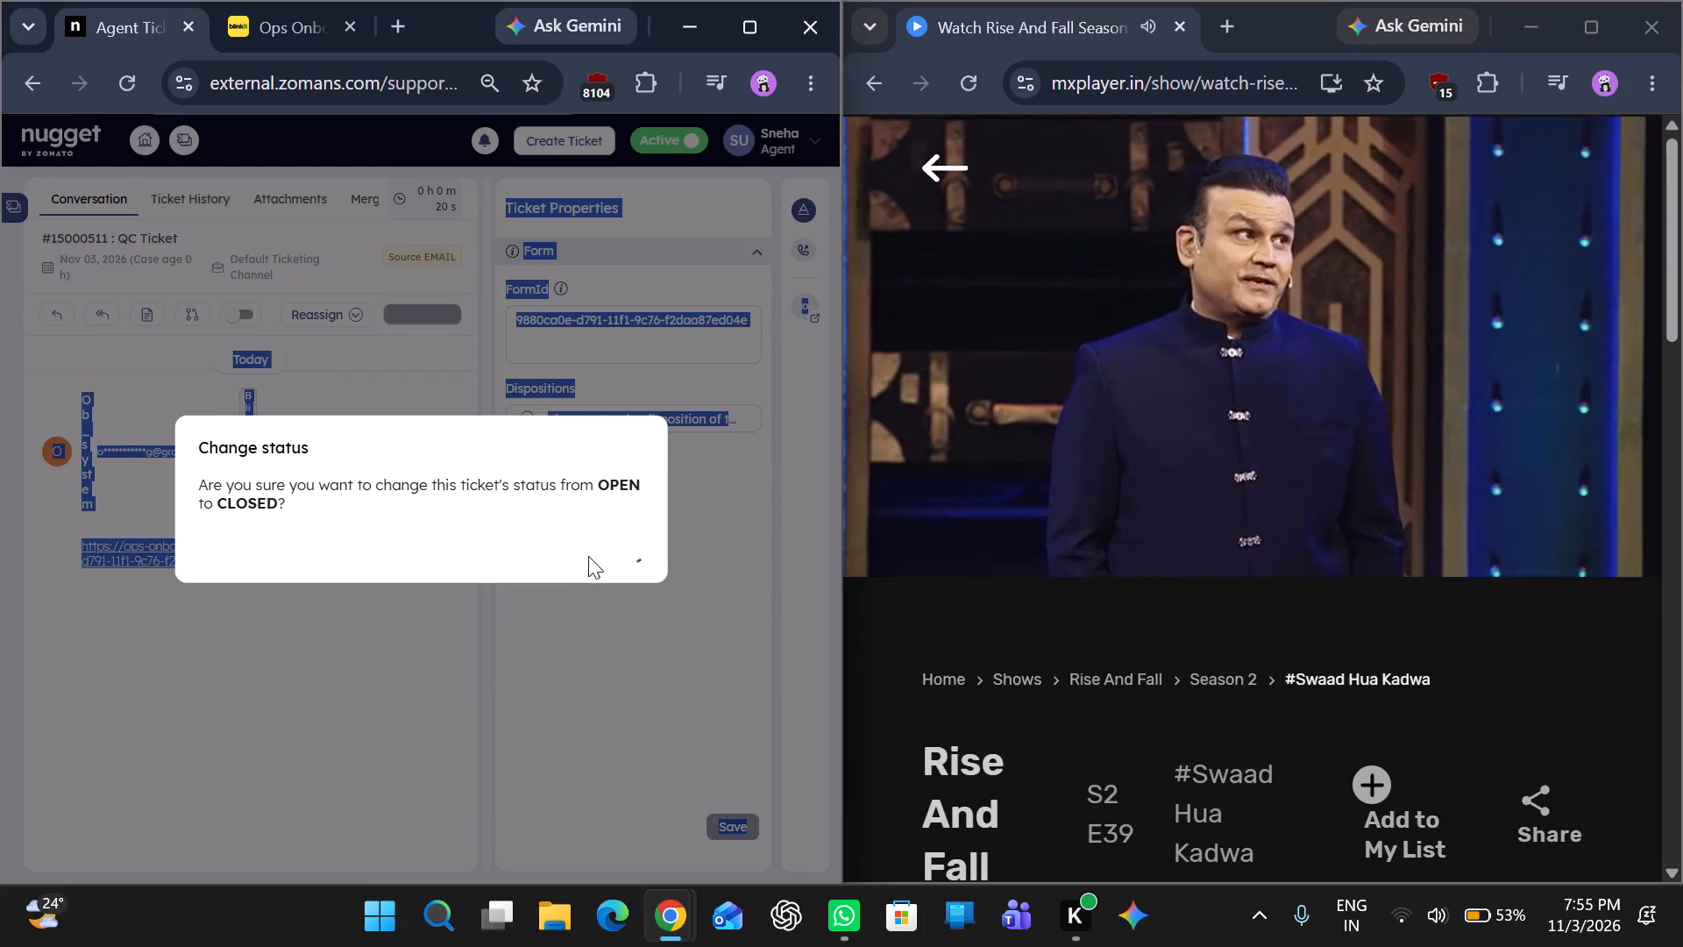
pyautogui.click(481, 704)
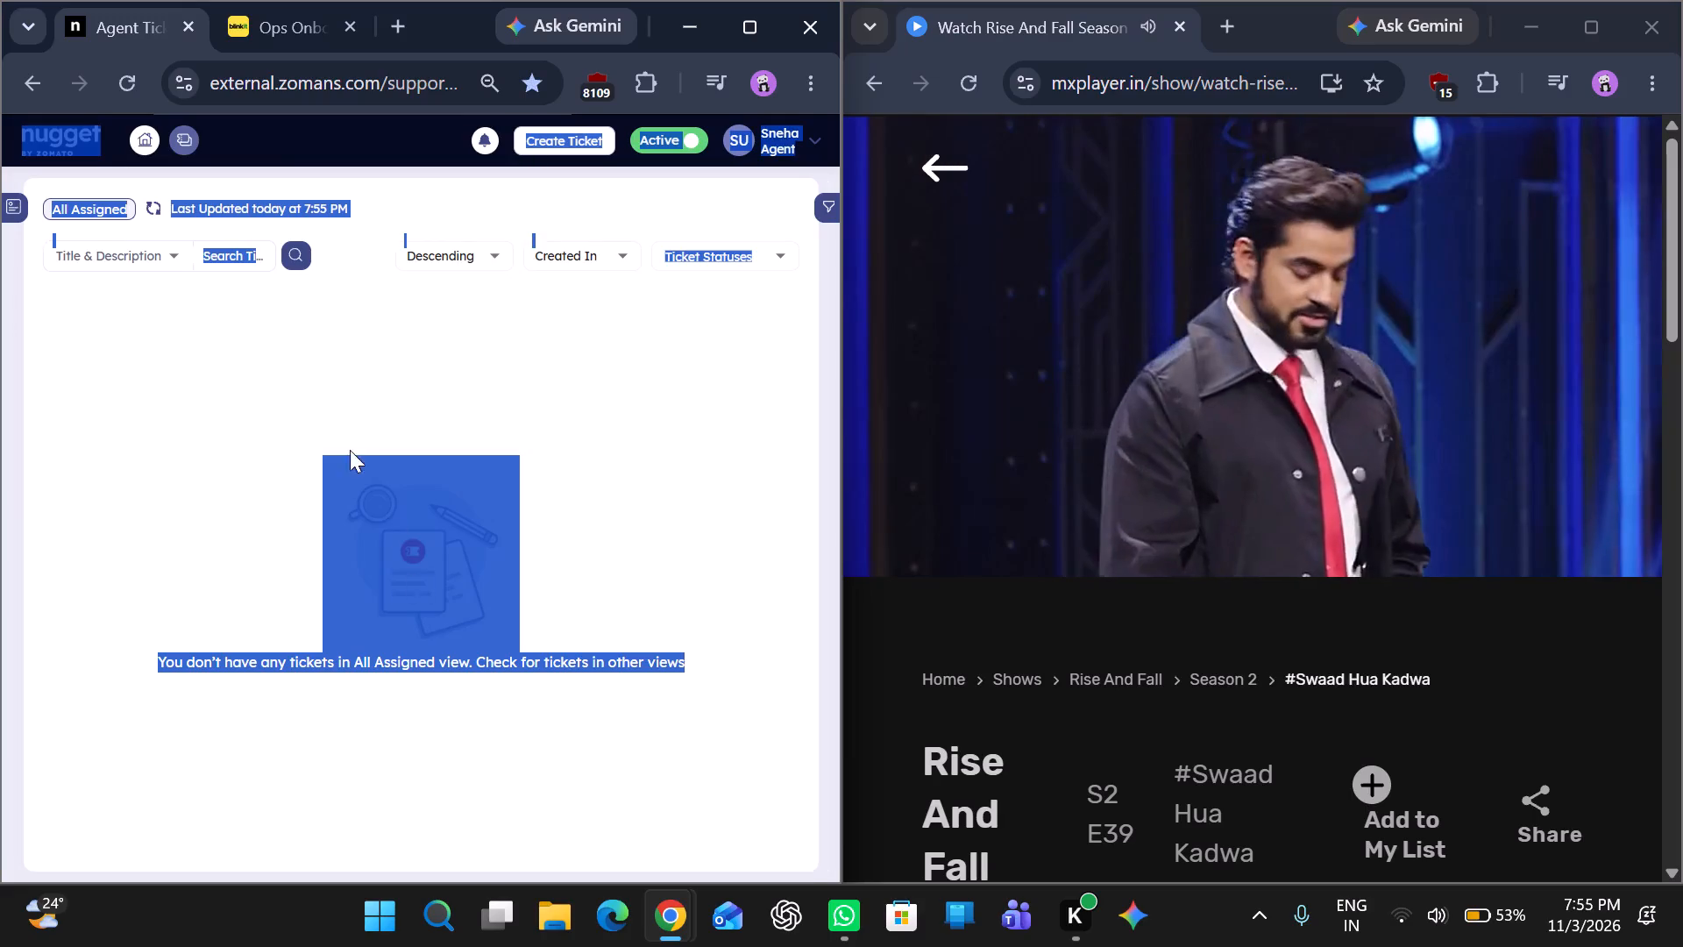
pyautogui.doubleClick(344, 411)
pyautogui.click(269, 297)
pyautogui.click(357, 18)
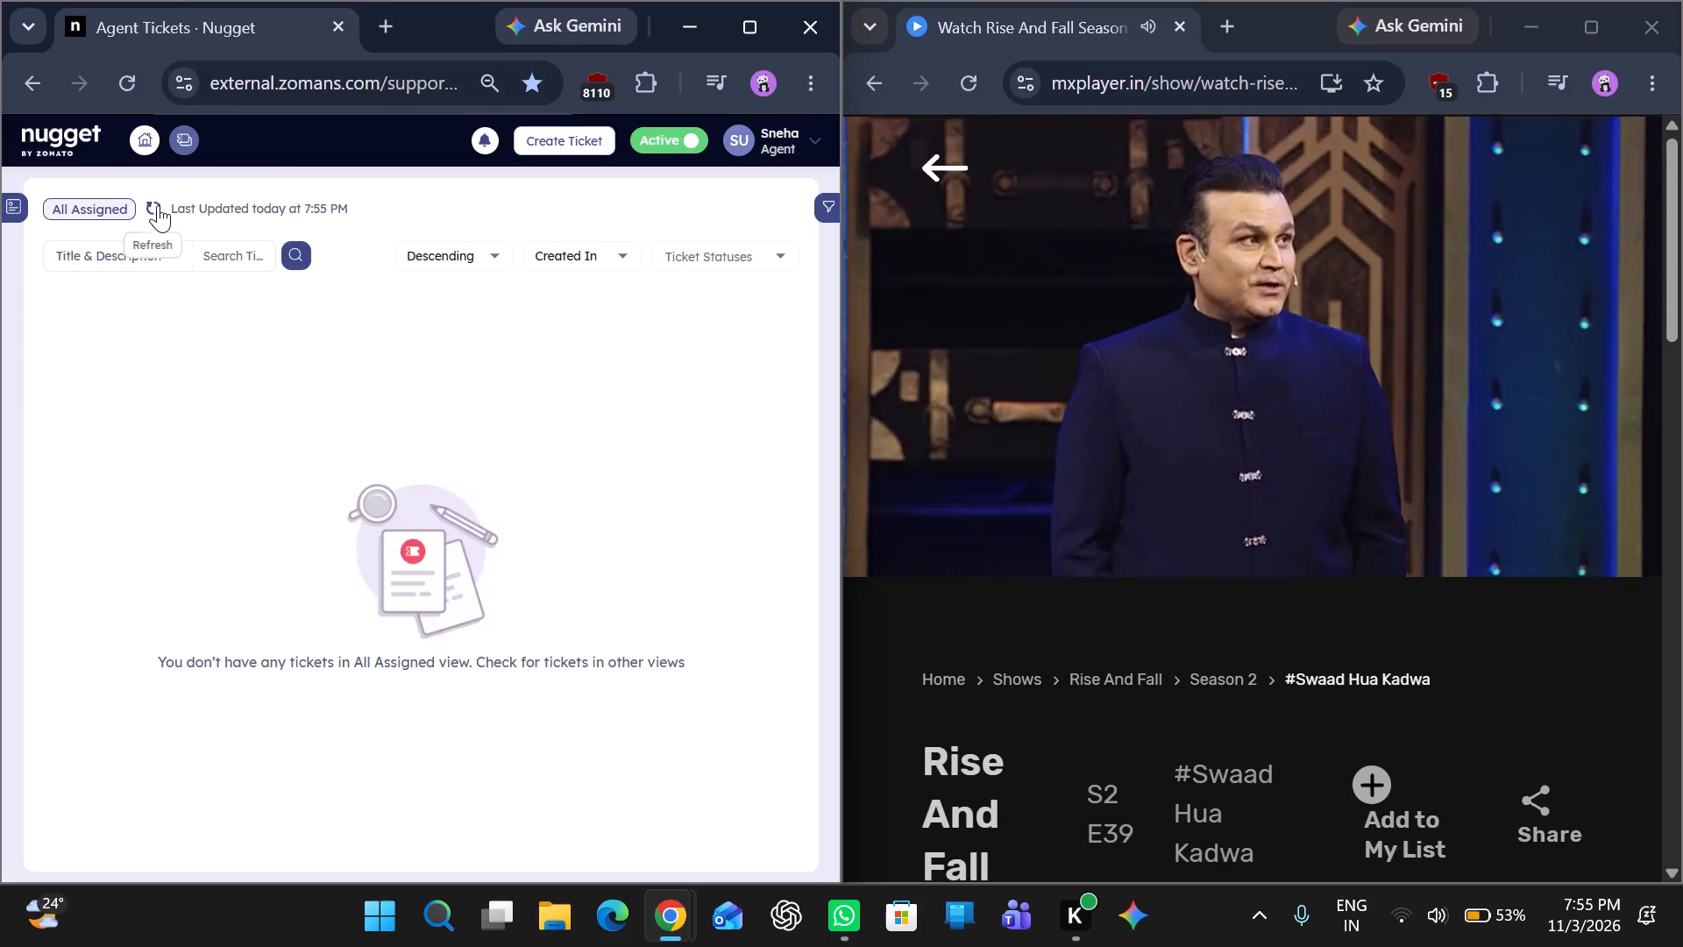
# Refresh the All Assigned ticket list repeatedly to check for new QC tickets.
pyautogui.doubleClick(152, 202)
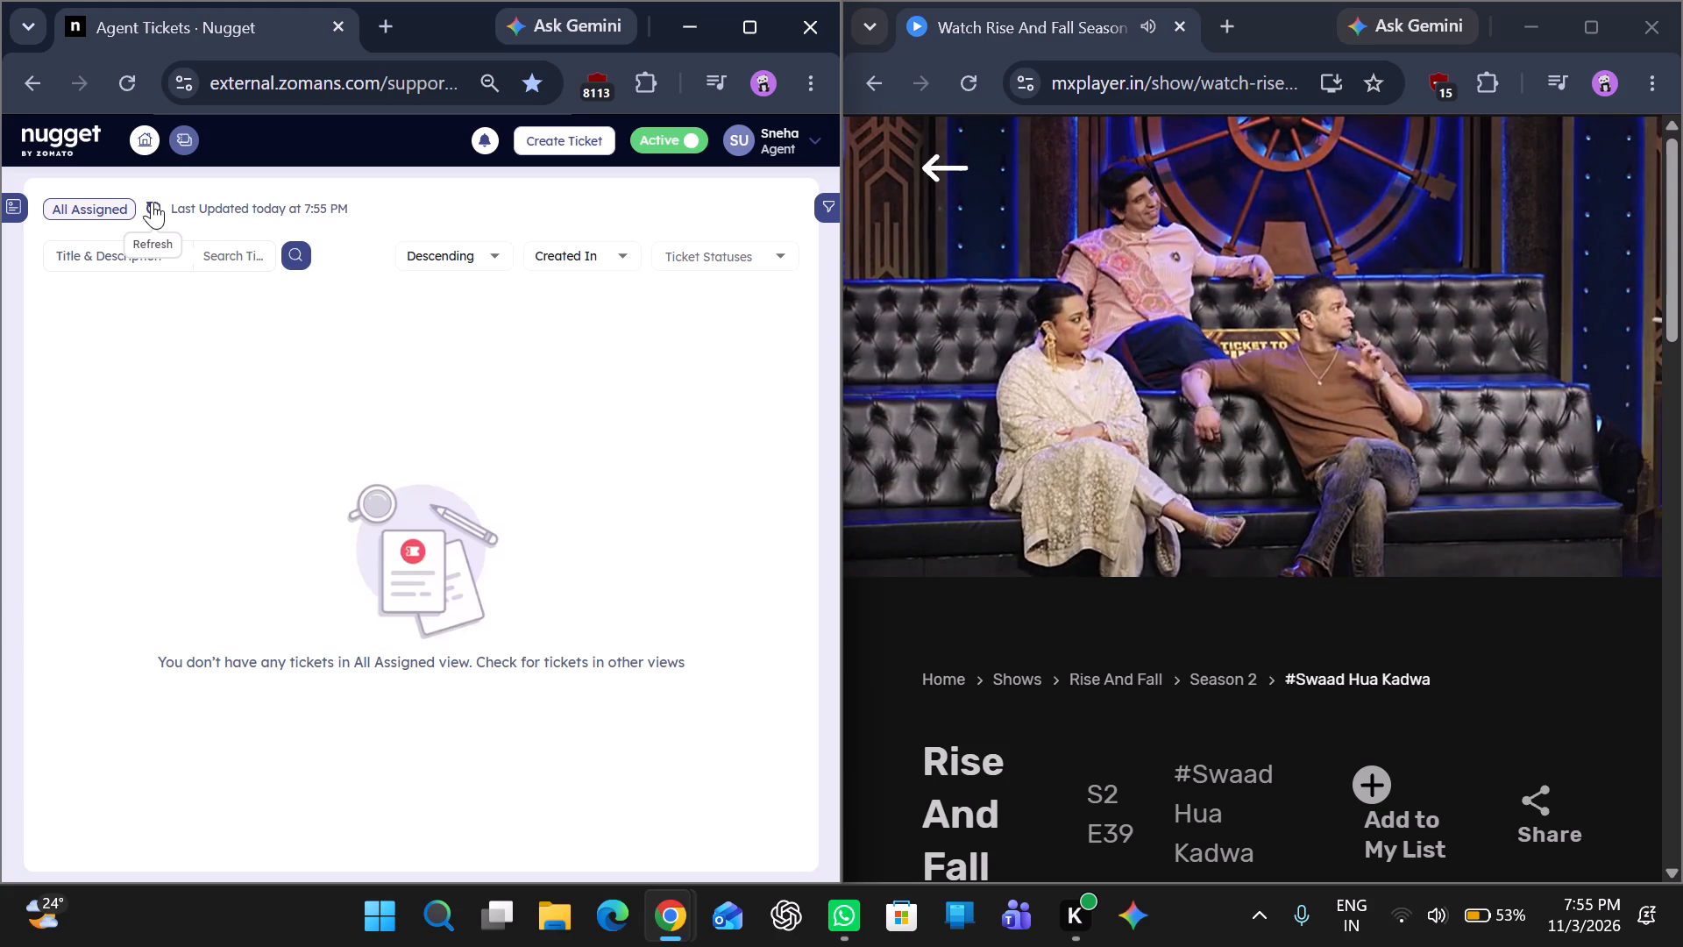
pyautogui.tripleClick(152, 202)
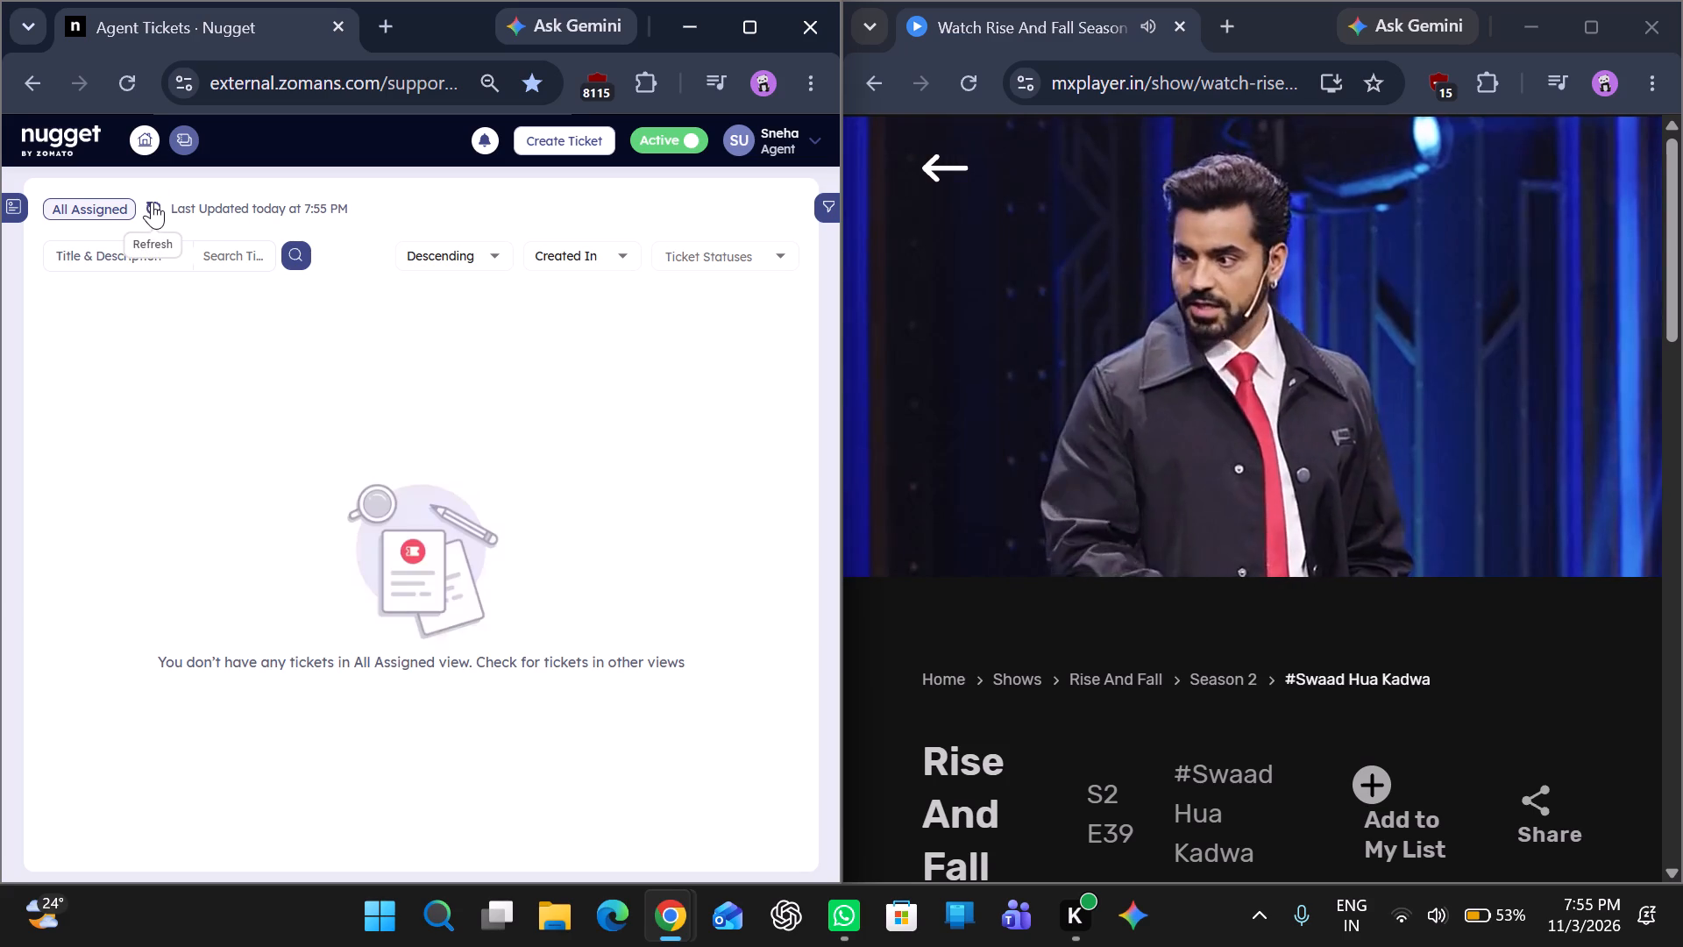
pyautogui.click(152, 202)
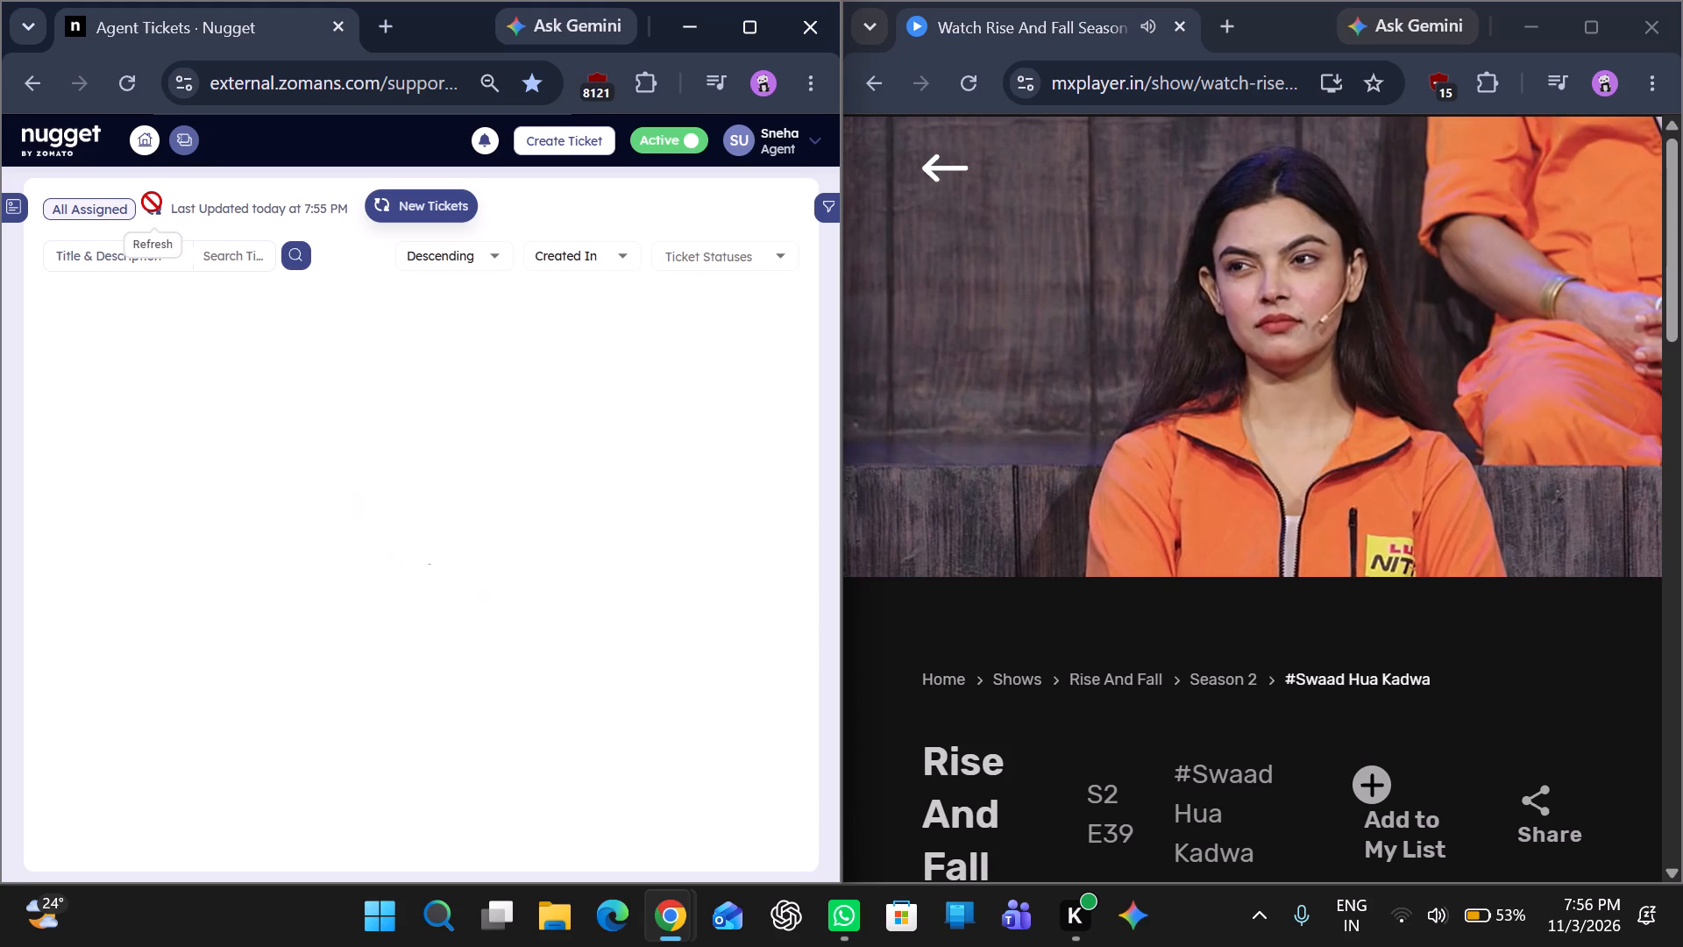
pyautogui.click(152, 202)
pyautogui.doubleClick(152, 202)
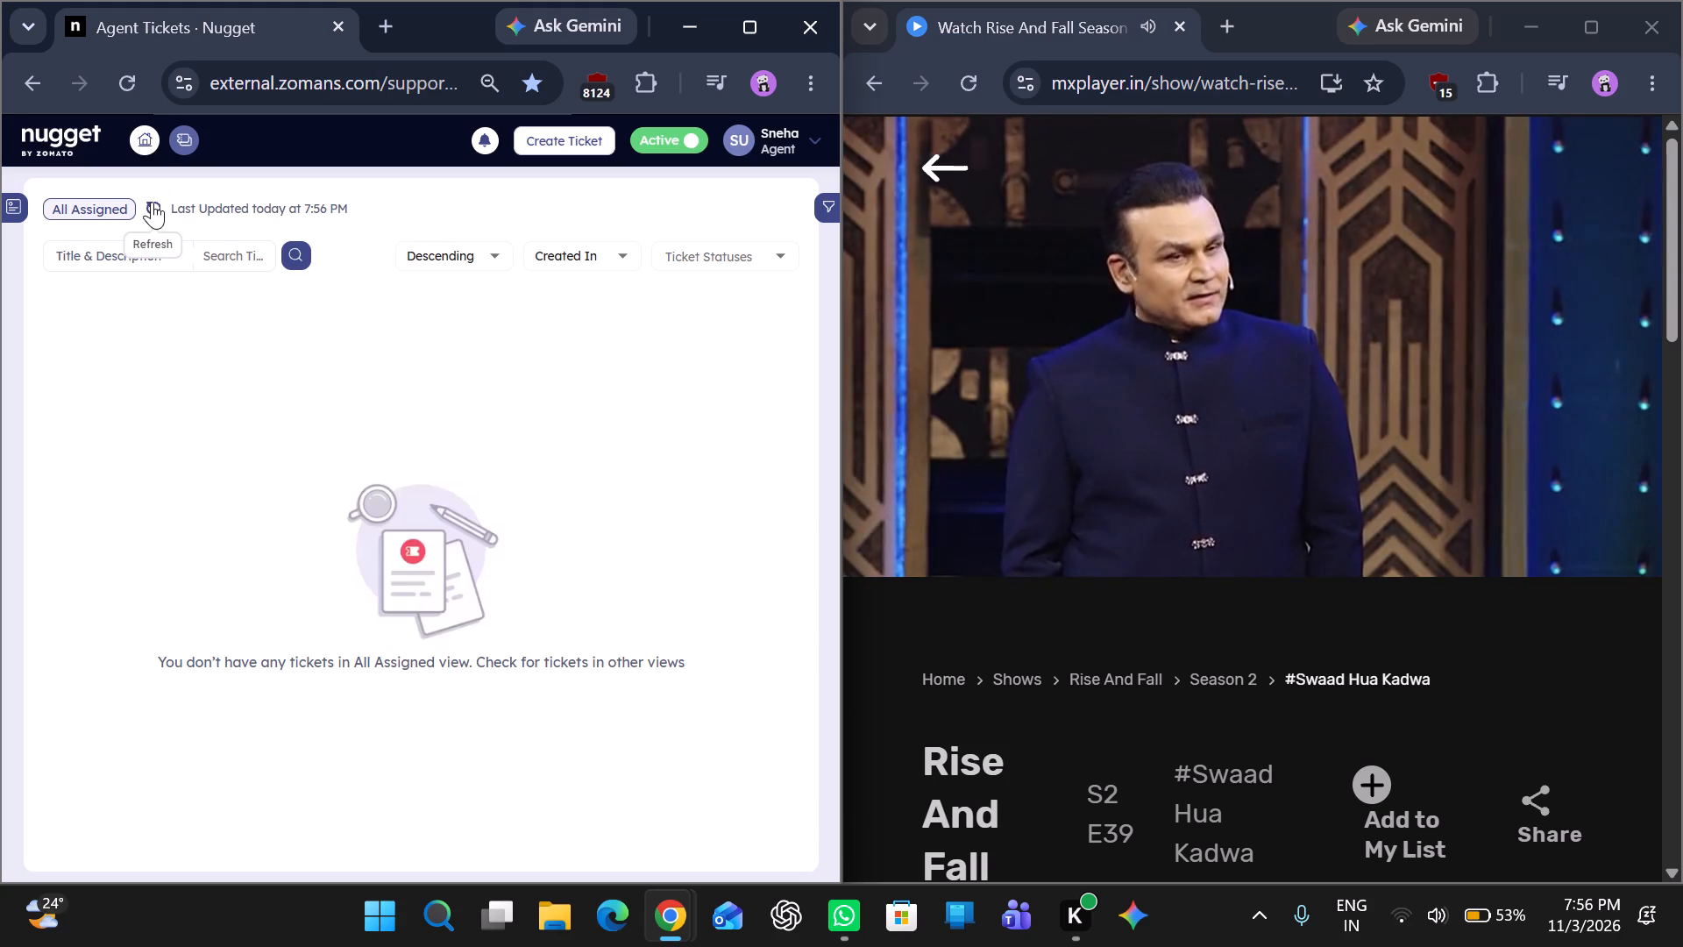
pyautogui.click(152, 202)
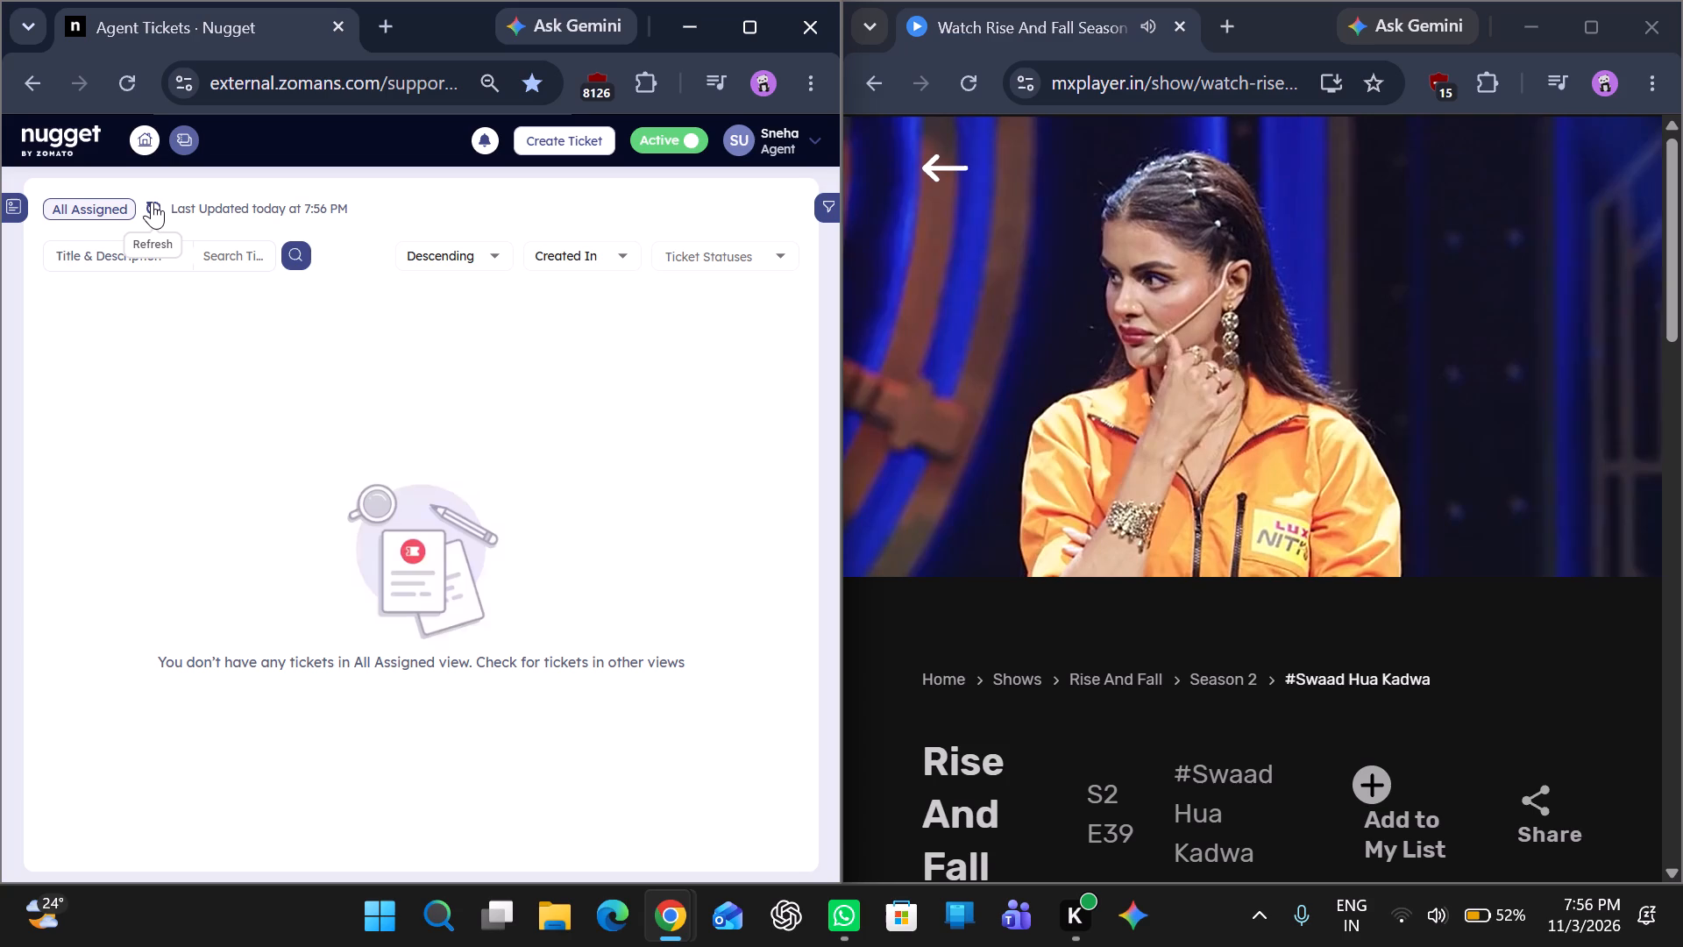
pyautogui.doubleClick(152, 202)
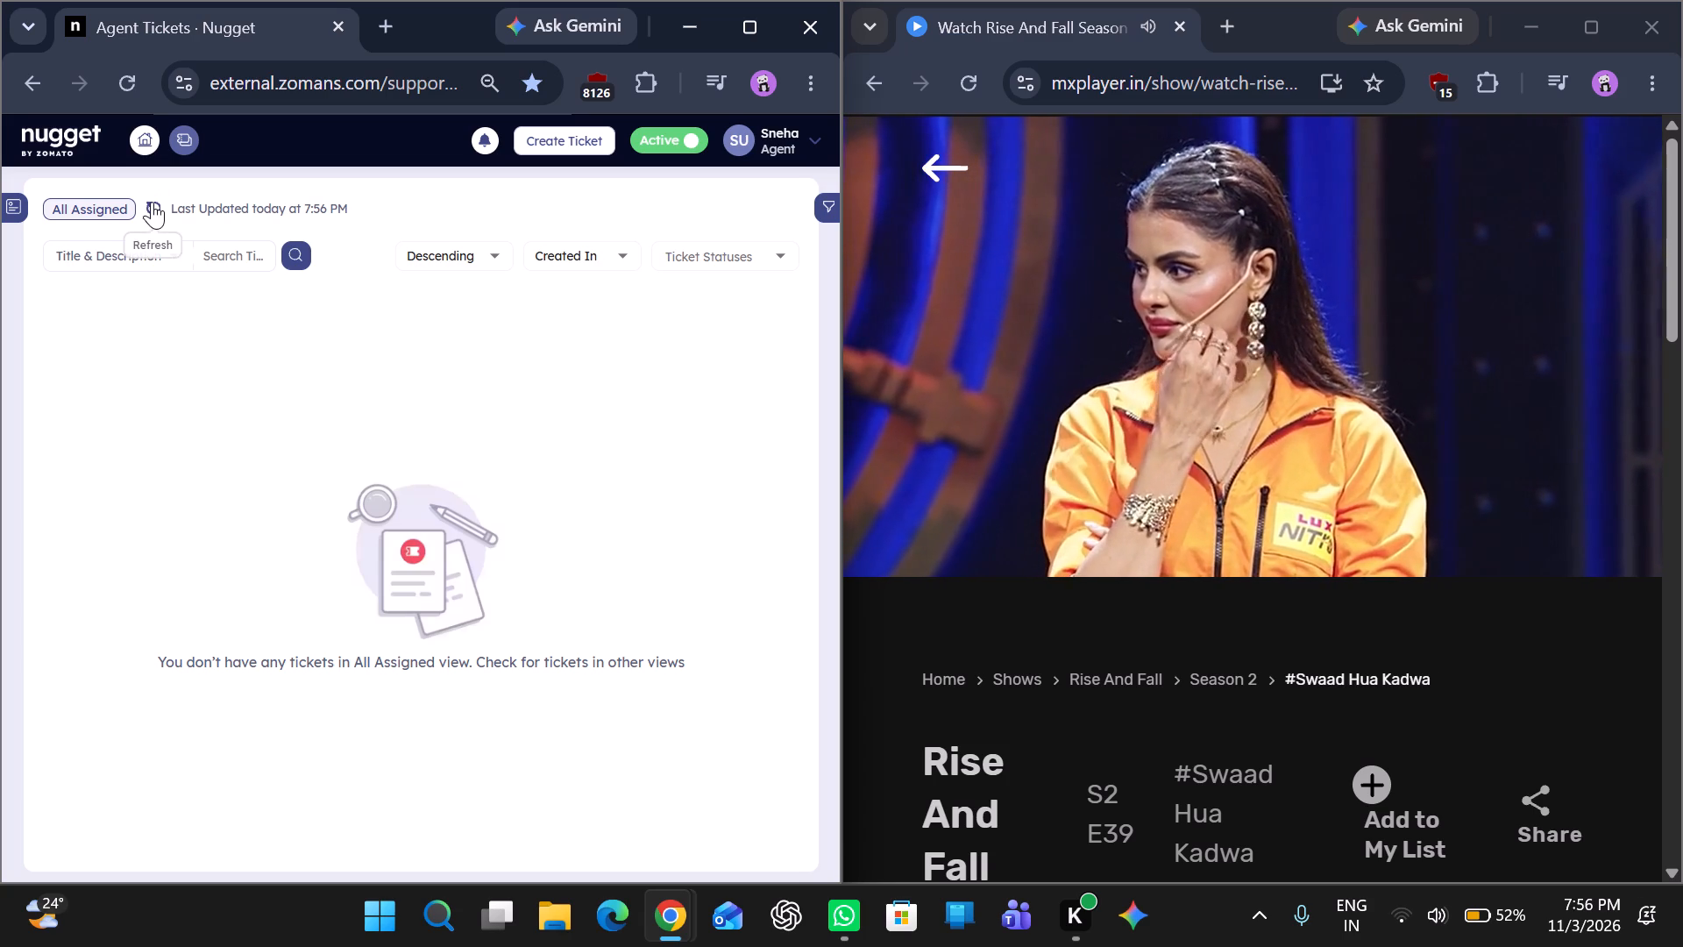
pyautogui.doubleClick(152, 202)
pyautogui.doubleClick(152, 202)
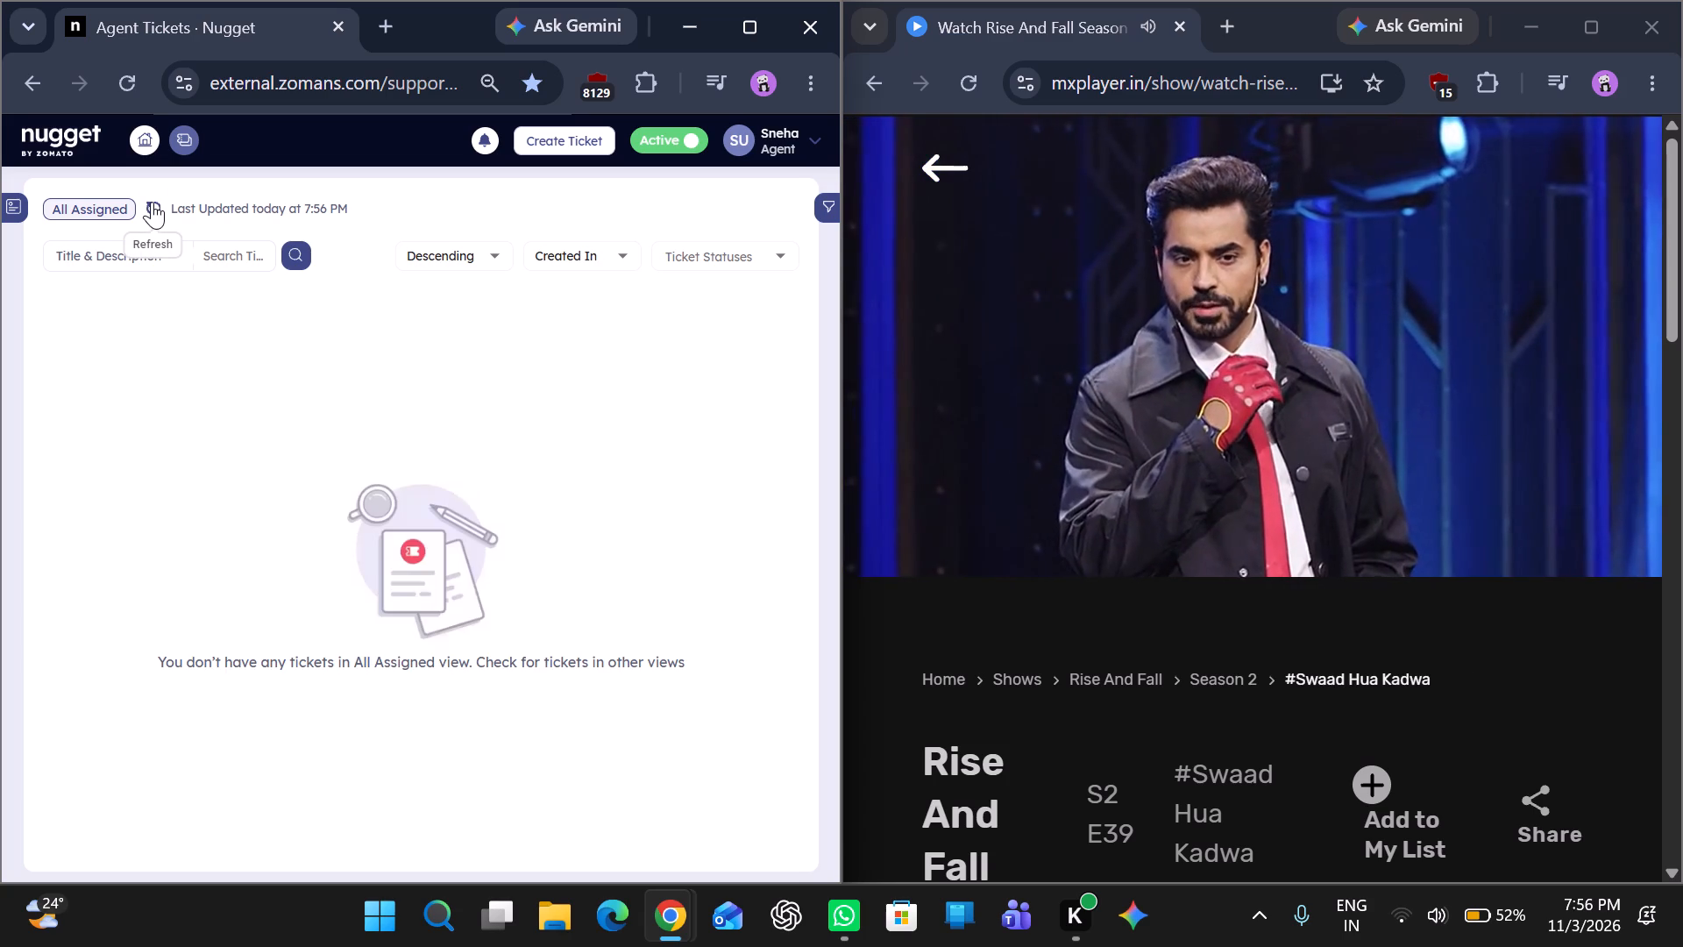
pyautogui.doubleClick(152, 202)
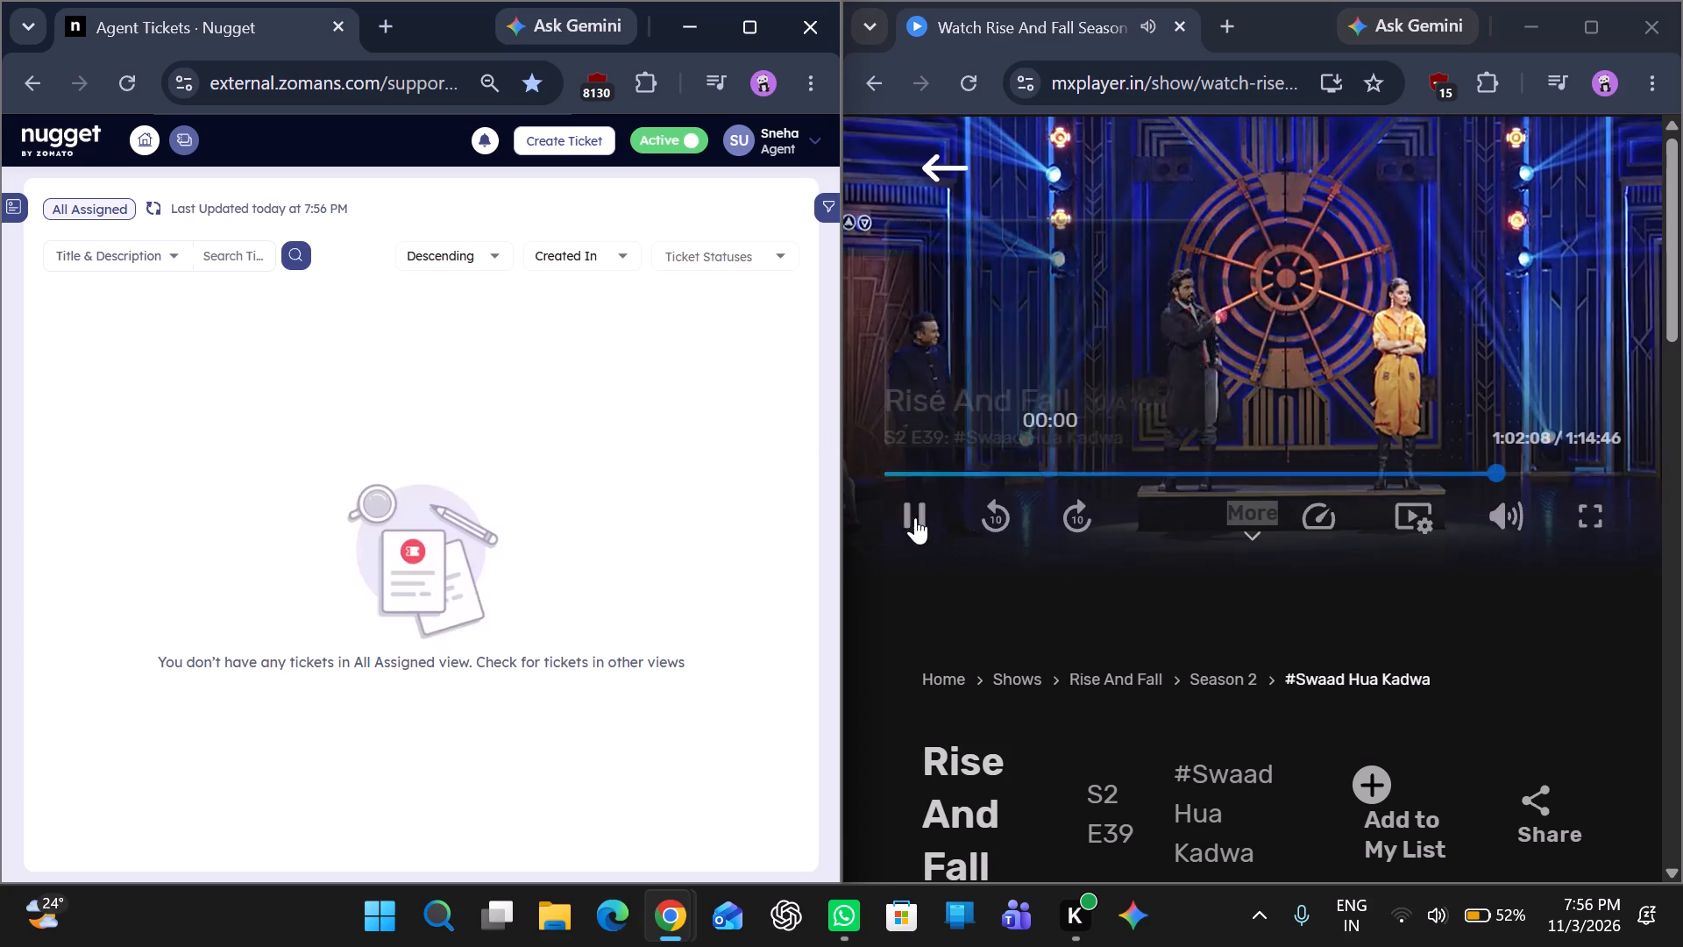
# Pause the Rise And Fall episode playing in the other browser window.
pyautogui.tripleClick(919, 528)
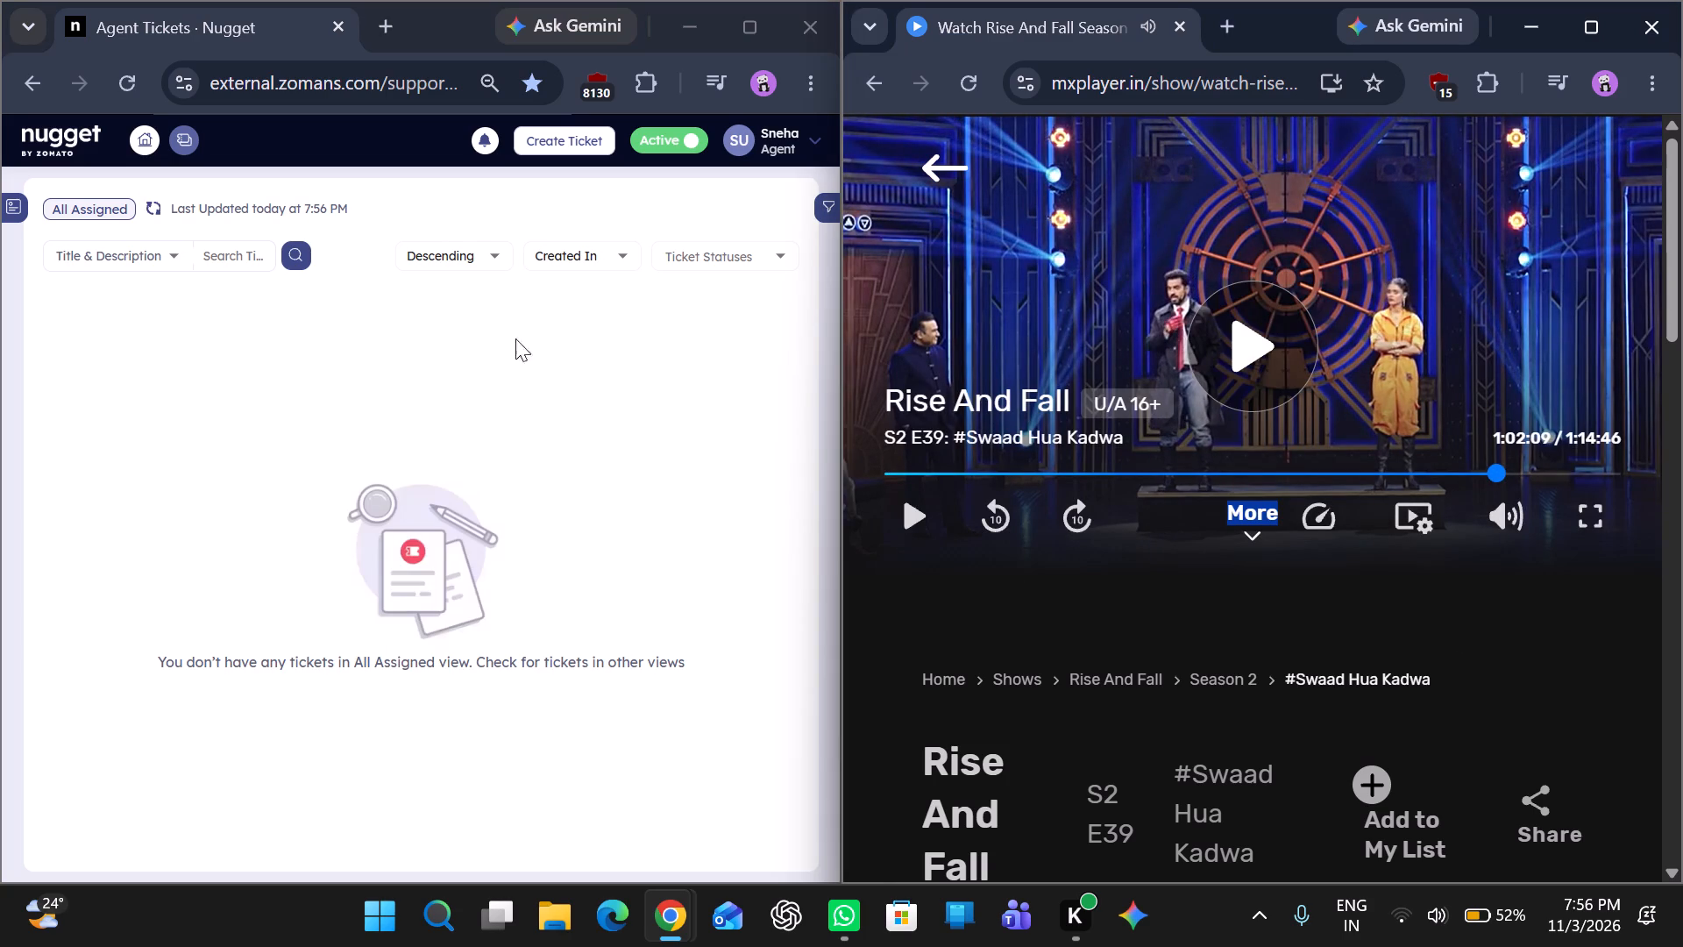
# Refresh the All Assigned ticket list to check for new tickets.
pyautogui.doubleClick(148, 199)
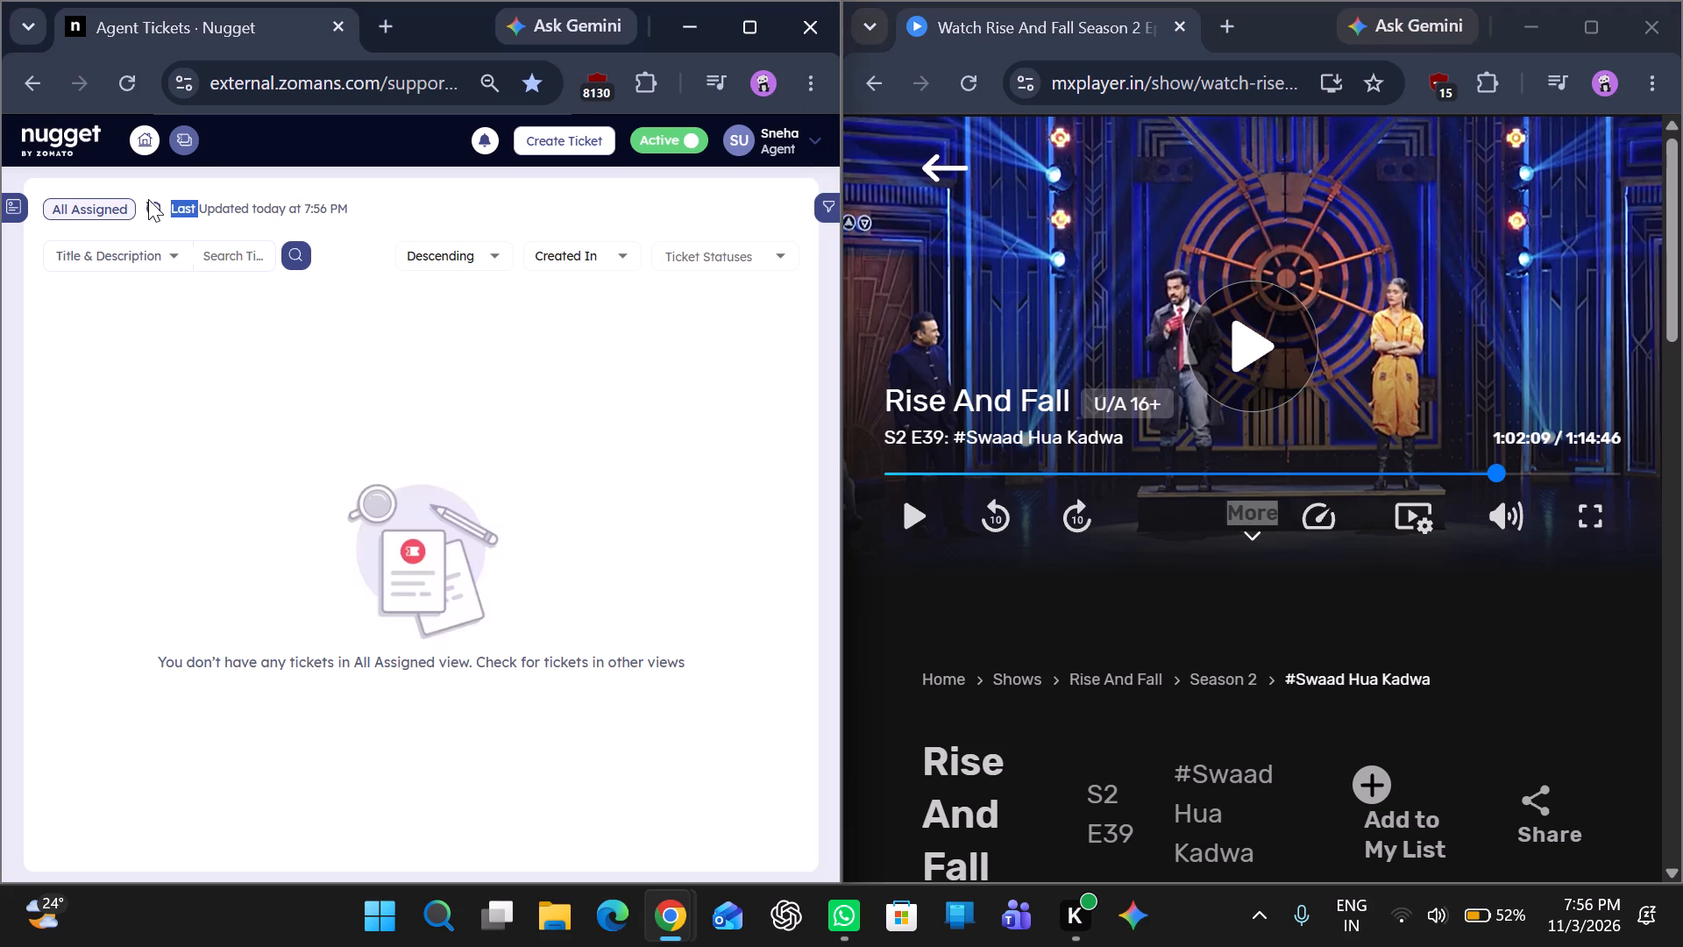
pyautogui.click(150, 207)
pyautogui.doubleClick(150, 207)
pyautogui.click(179, 387)
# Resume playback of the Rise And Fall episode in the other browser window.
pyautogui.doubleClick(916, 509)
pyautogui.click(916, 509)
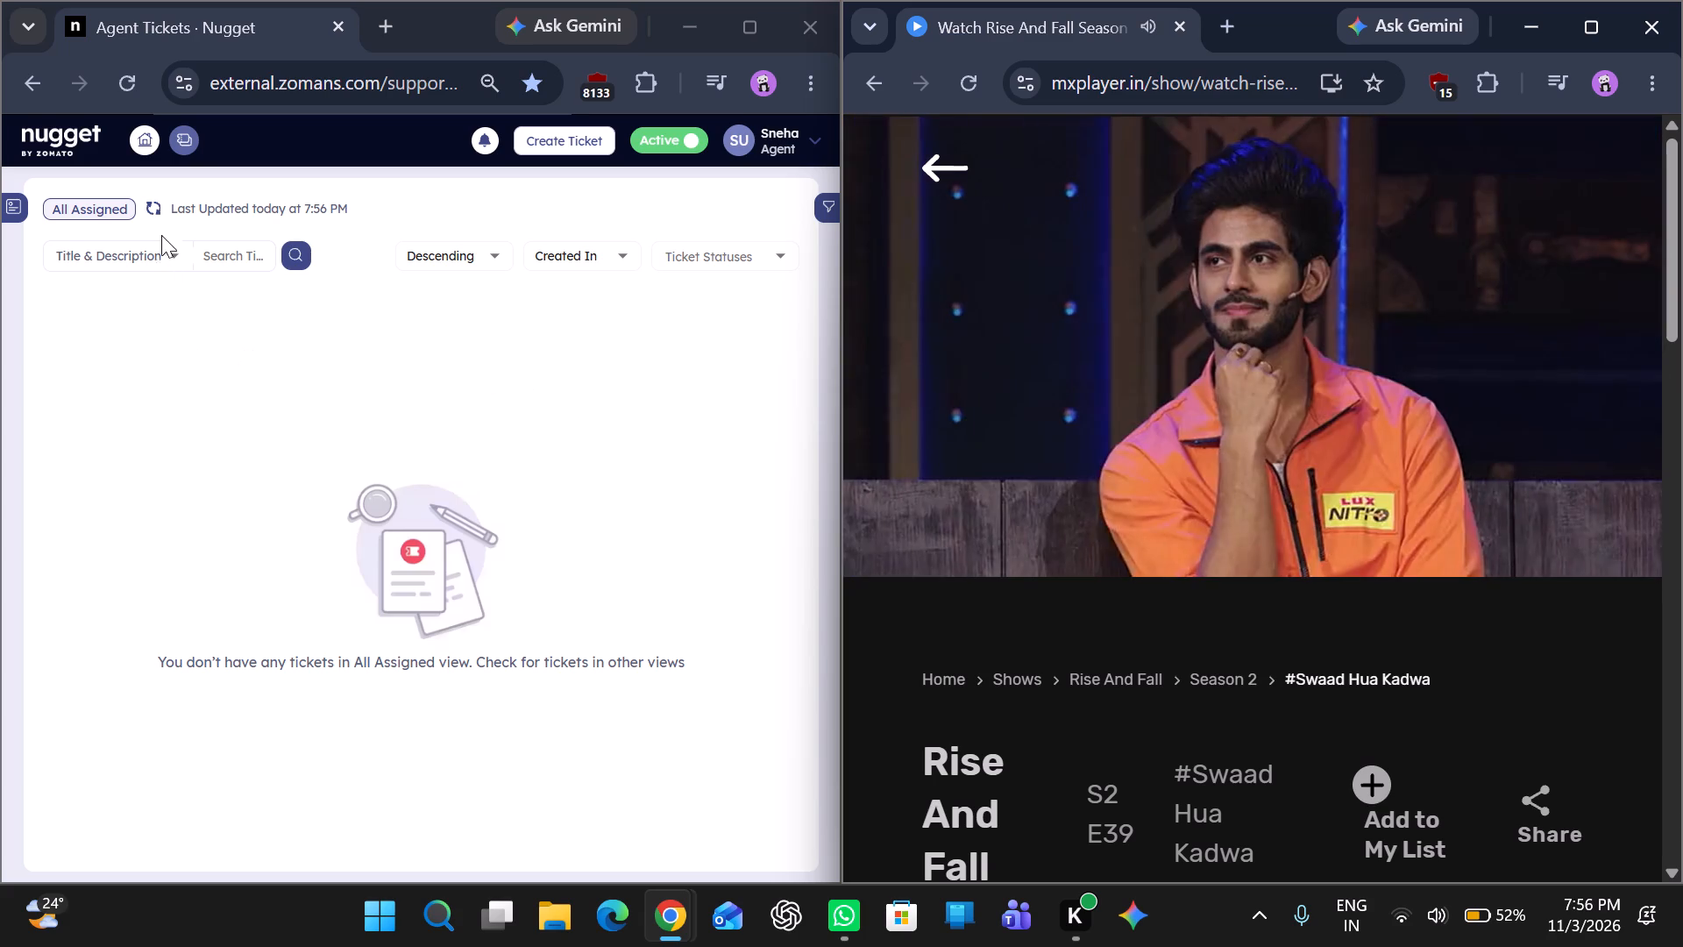
# Refresh the All Assigned list until a new QC ticket arrives, and open the onboarding form linked in it.
pyautogui.click(153, 207)
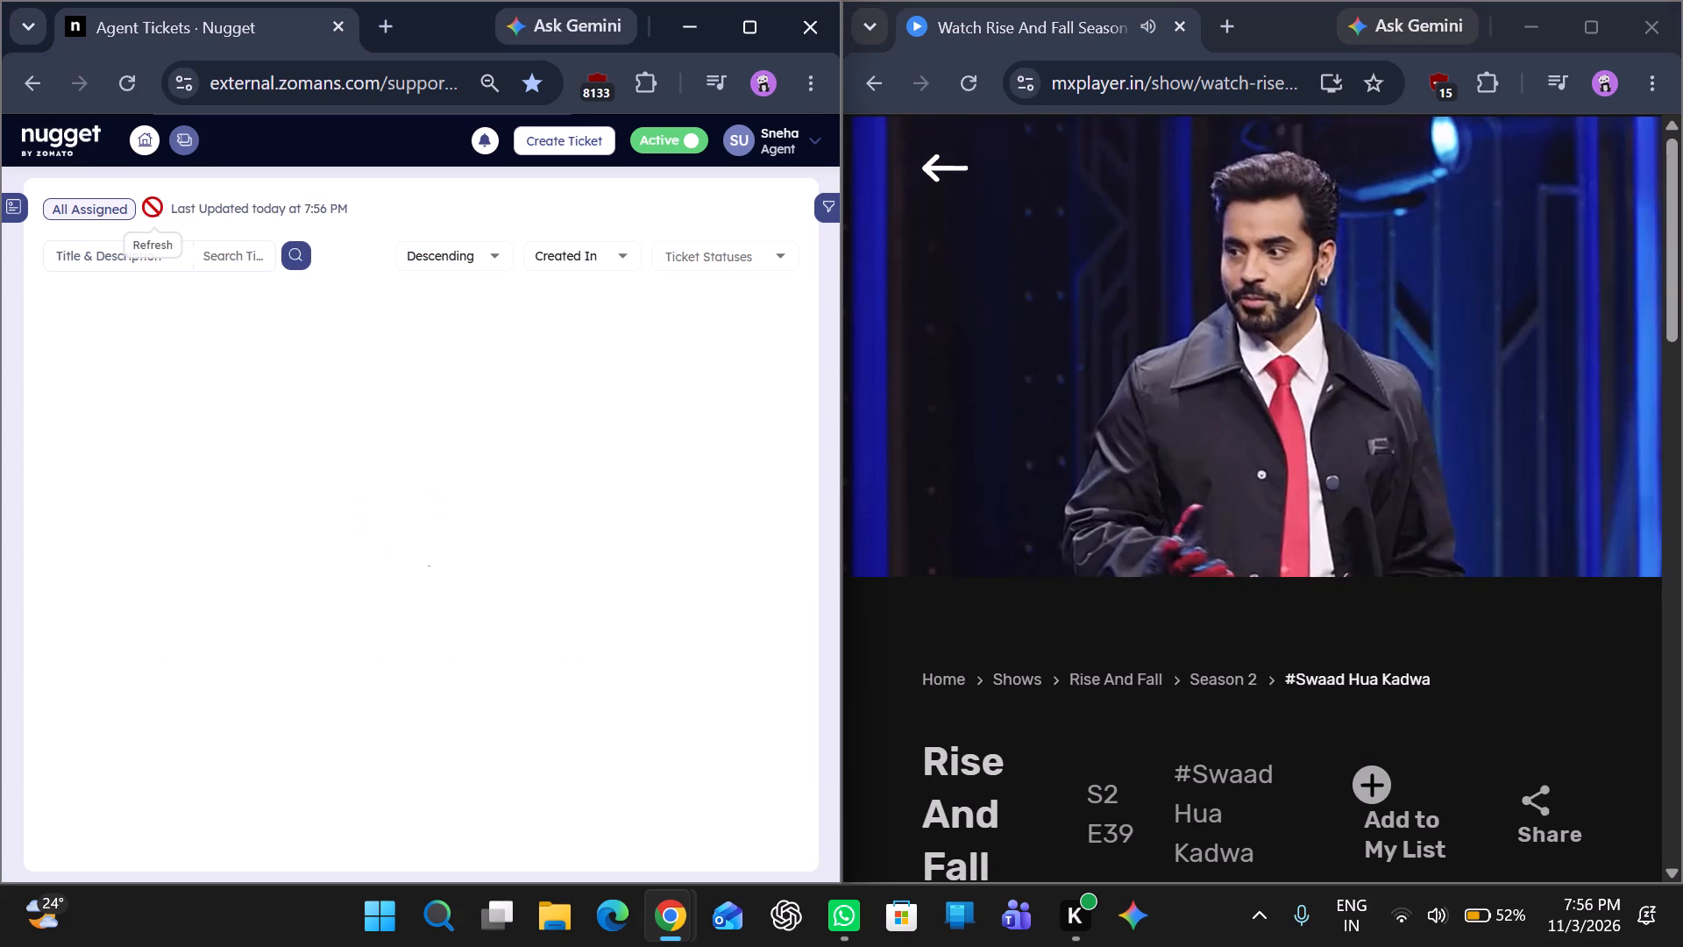
pyautogui.click(153, 207)
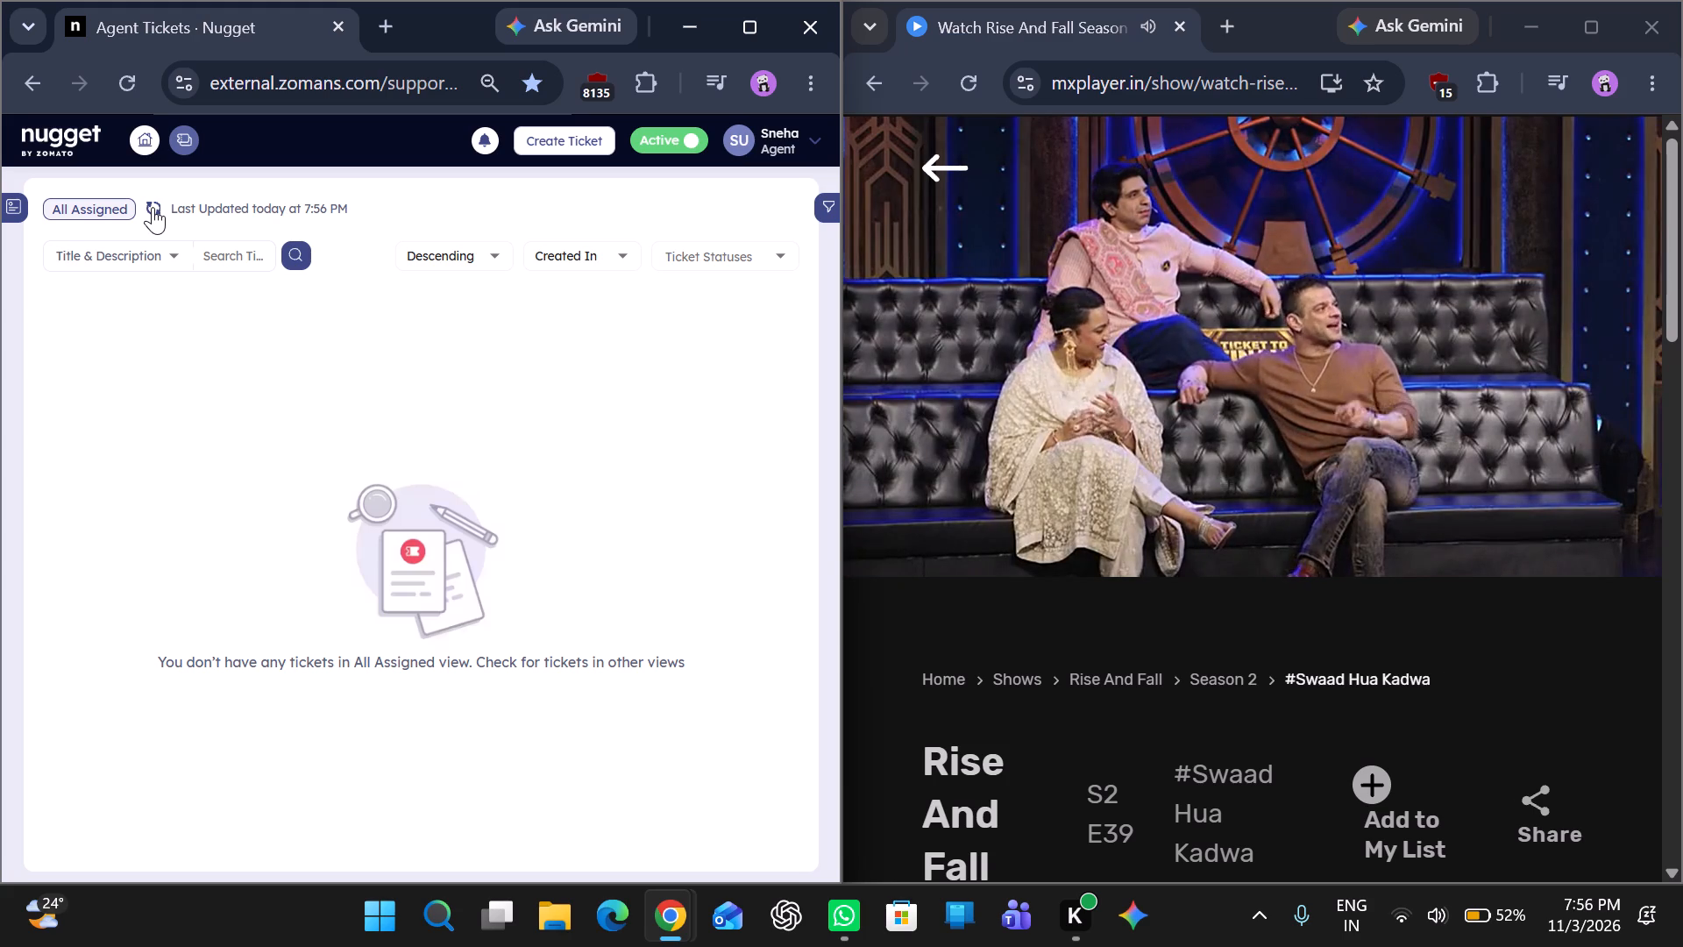
pyautogui.click(153, 207)
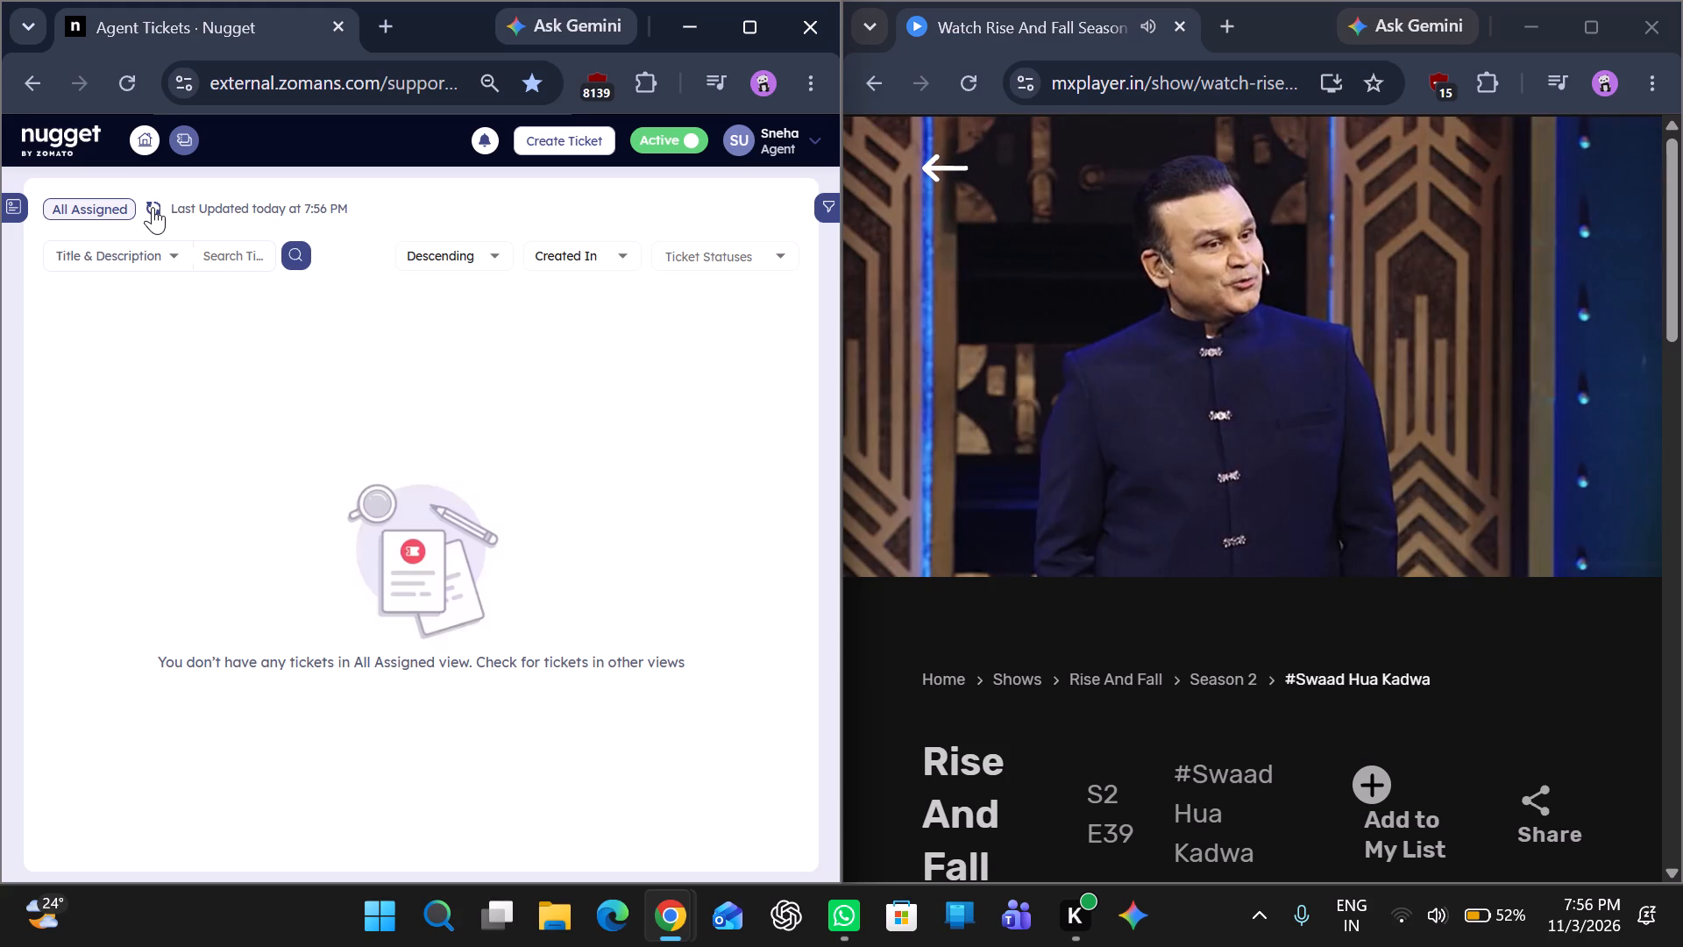
pyautogui.click(153, 207)
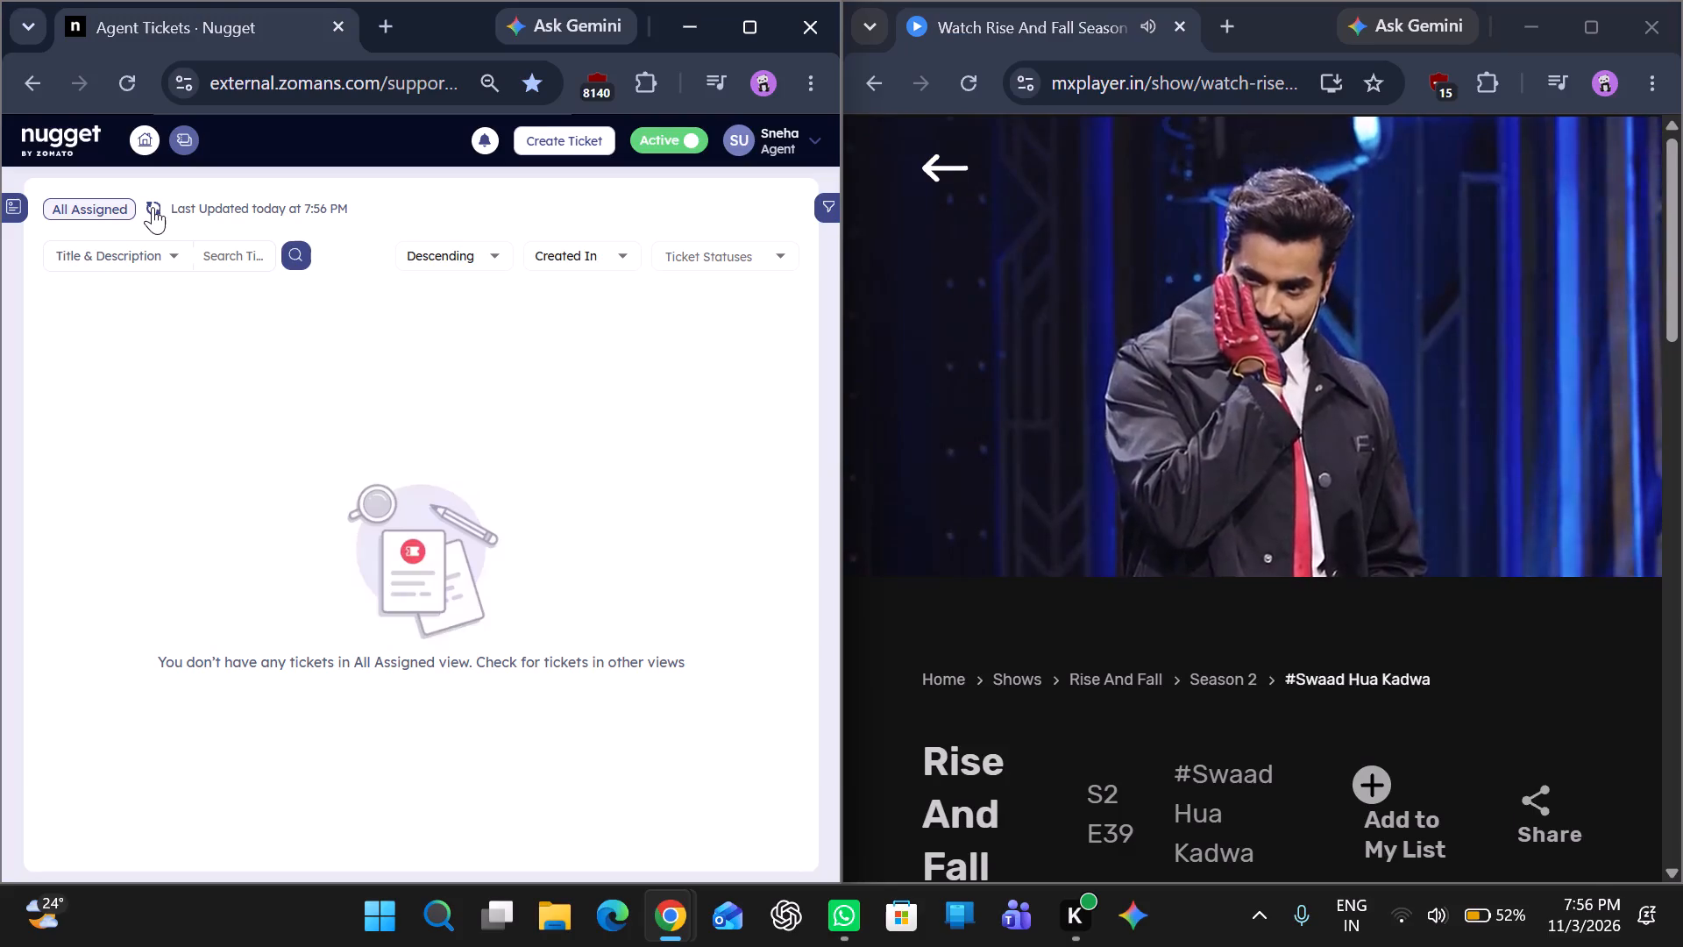
pyautogui.doubleClick(153, 207)
pyautogui.click(160, 325)
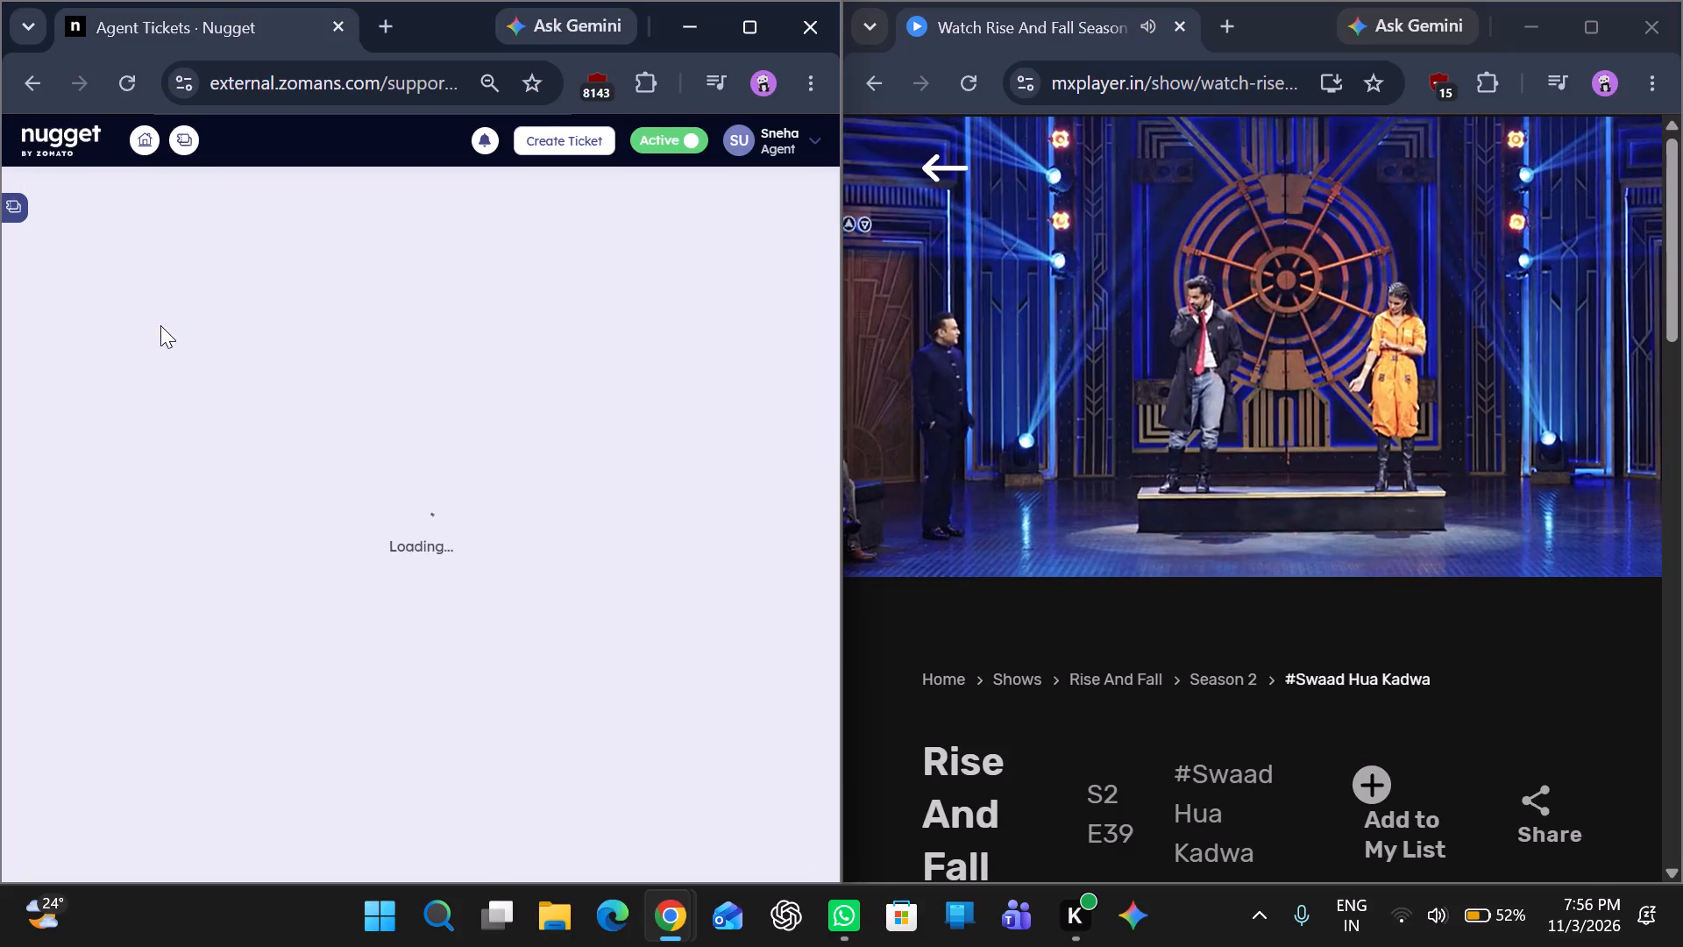
pyautogui.doubleClick(172, 461)
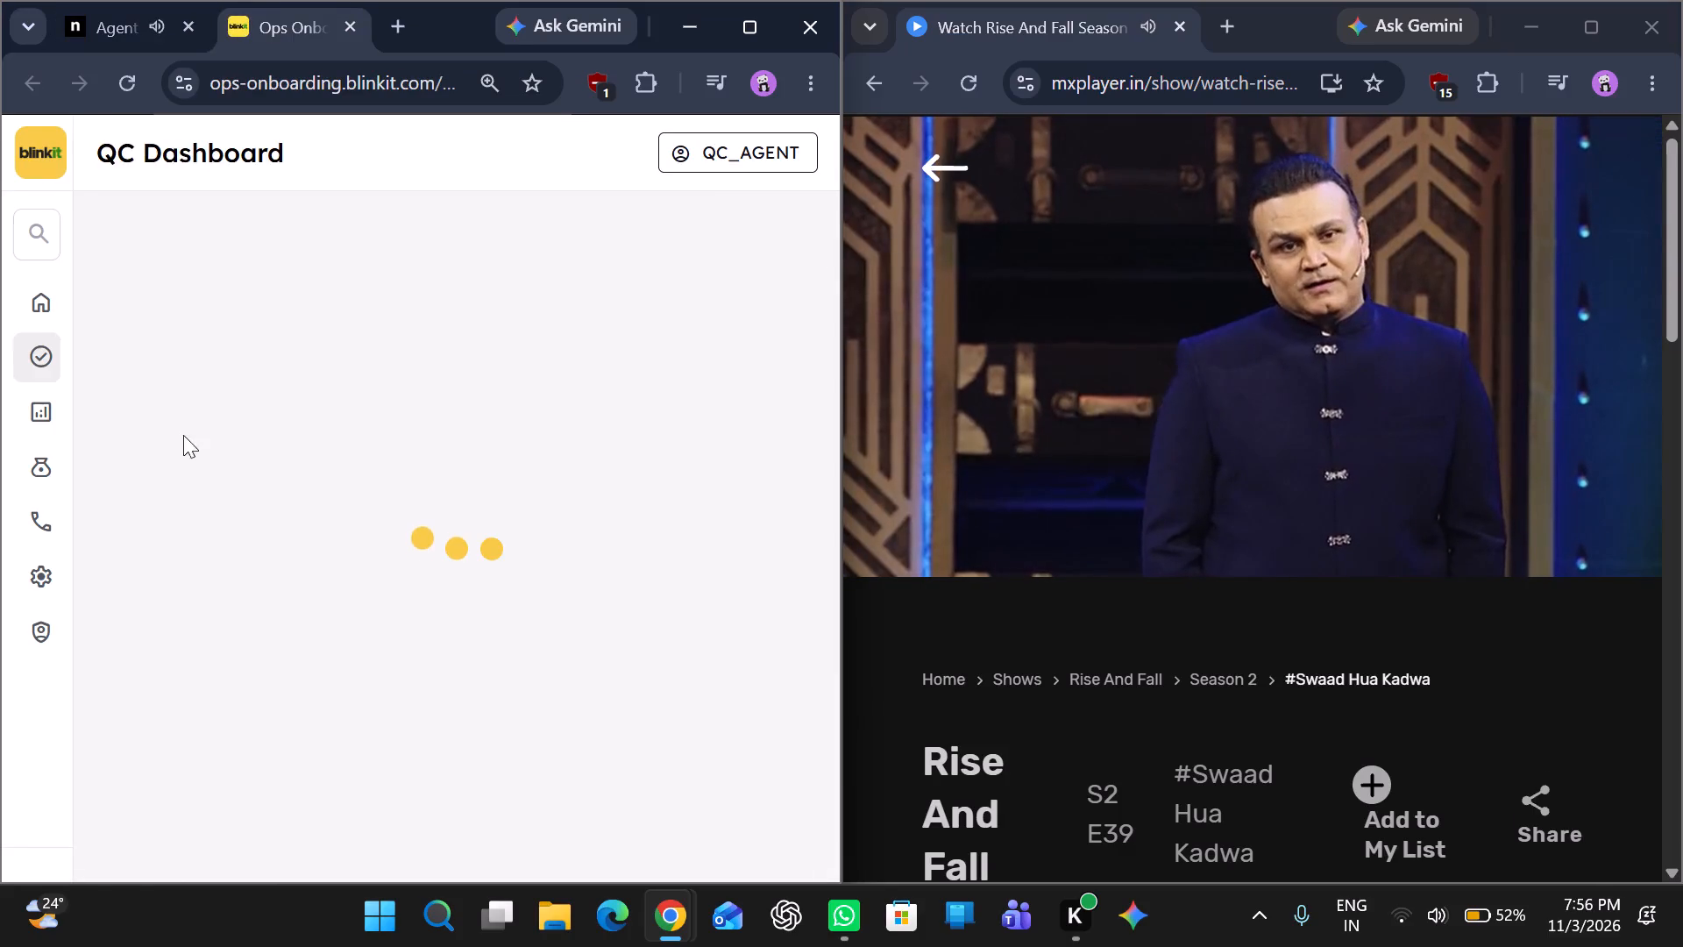
# Check the status and the selfie and Aadhar photos in the onboarding form, and close the form.
pyautogui.scroll(-5, 598, 451)
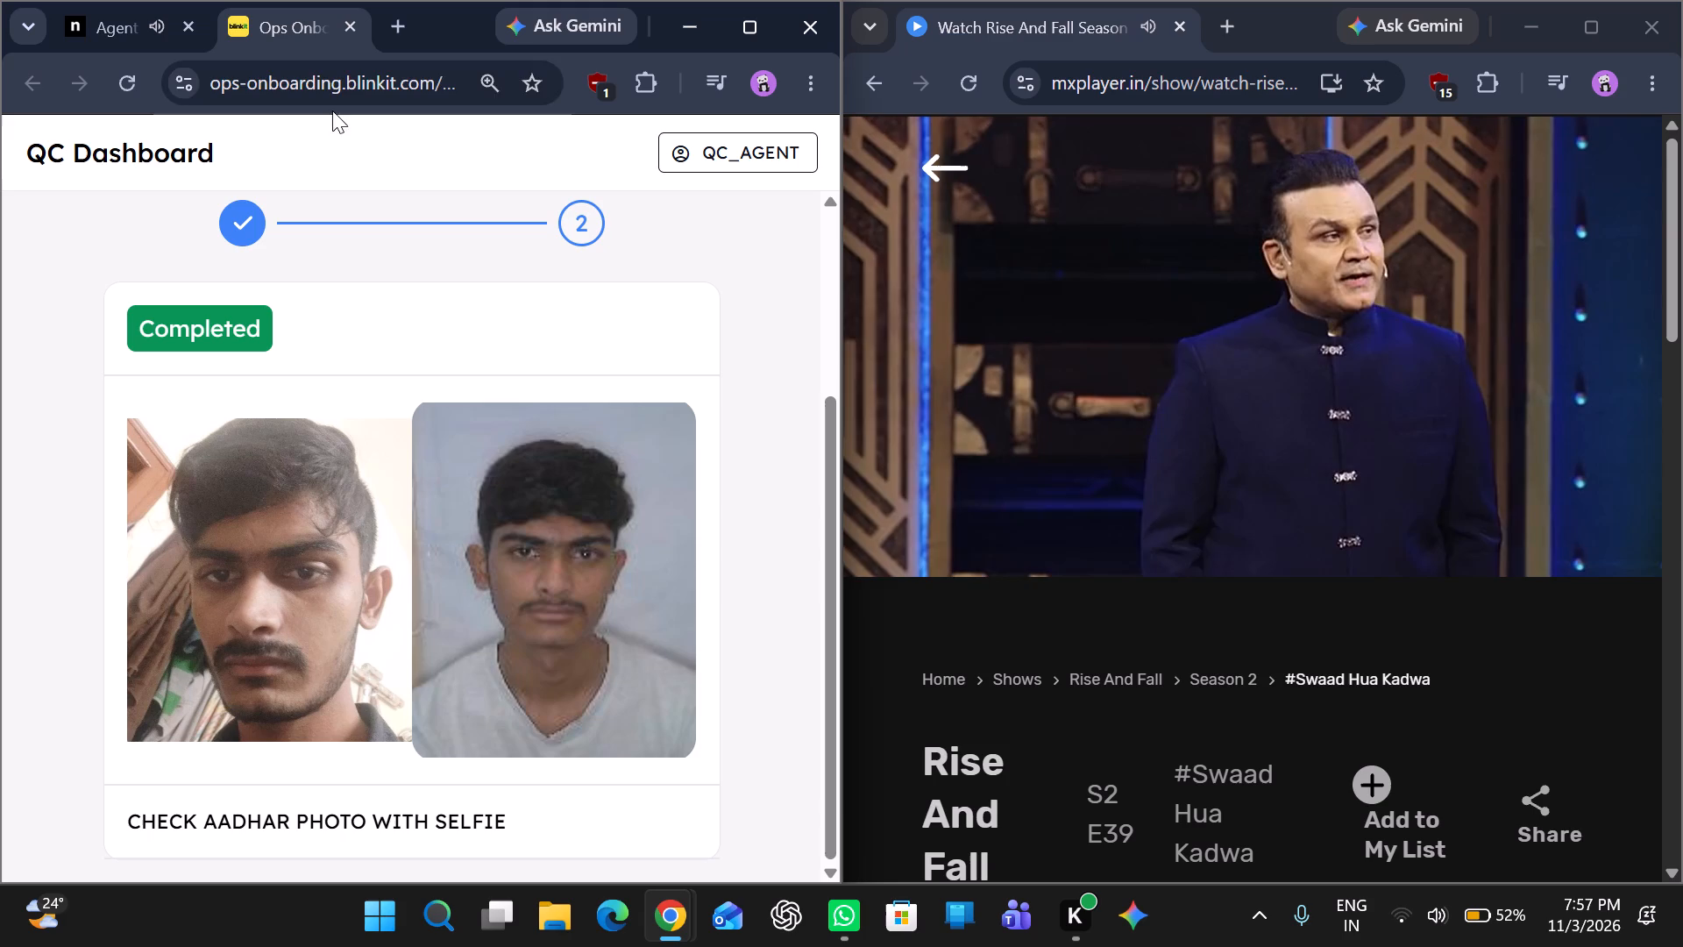
pyautogui.click(349, 29)
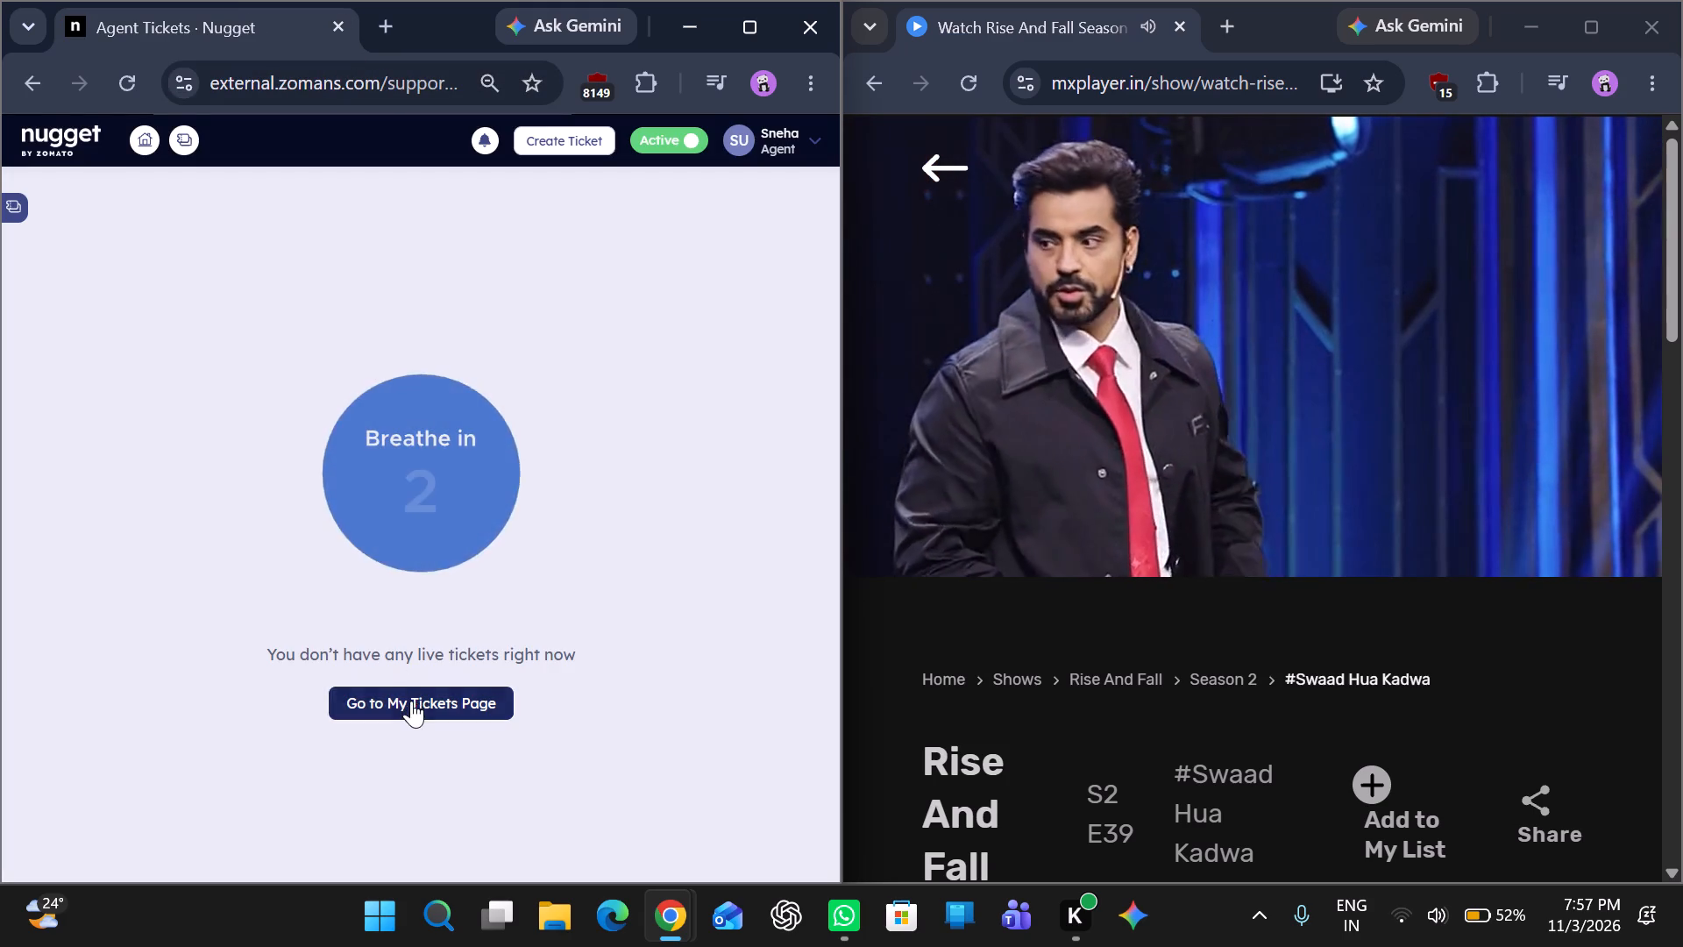
# Return to the All Assigned ticket list and refresh it to check for new tickets.
pyautogui.click(411, 701)
pyautogui.click(153, 201)
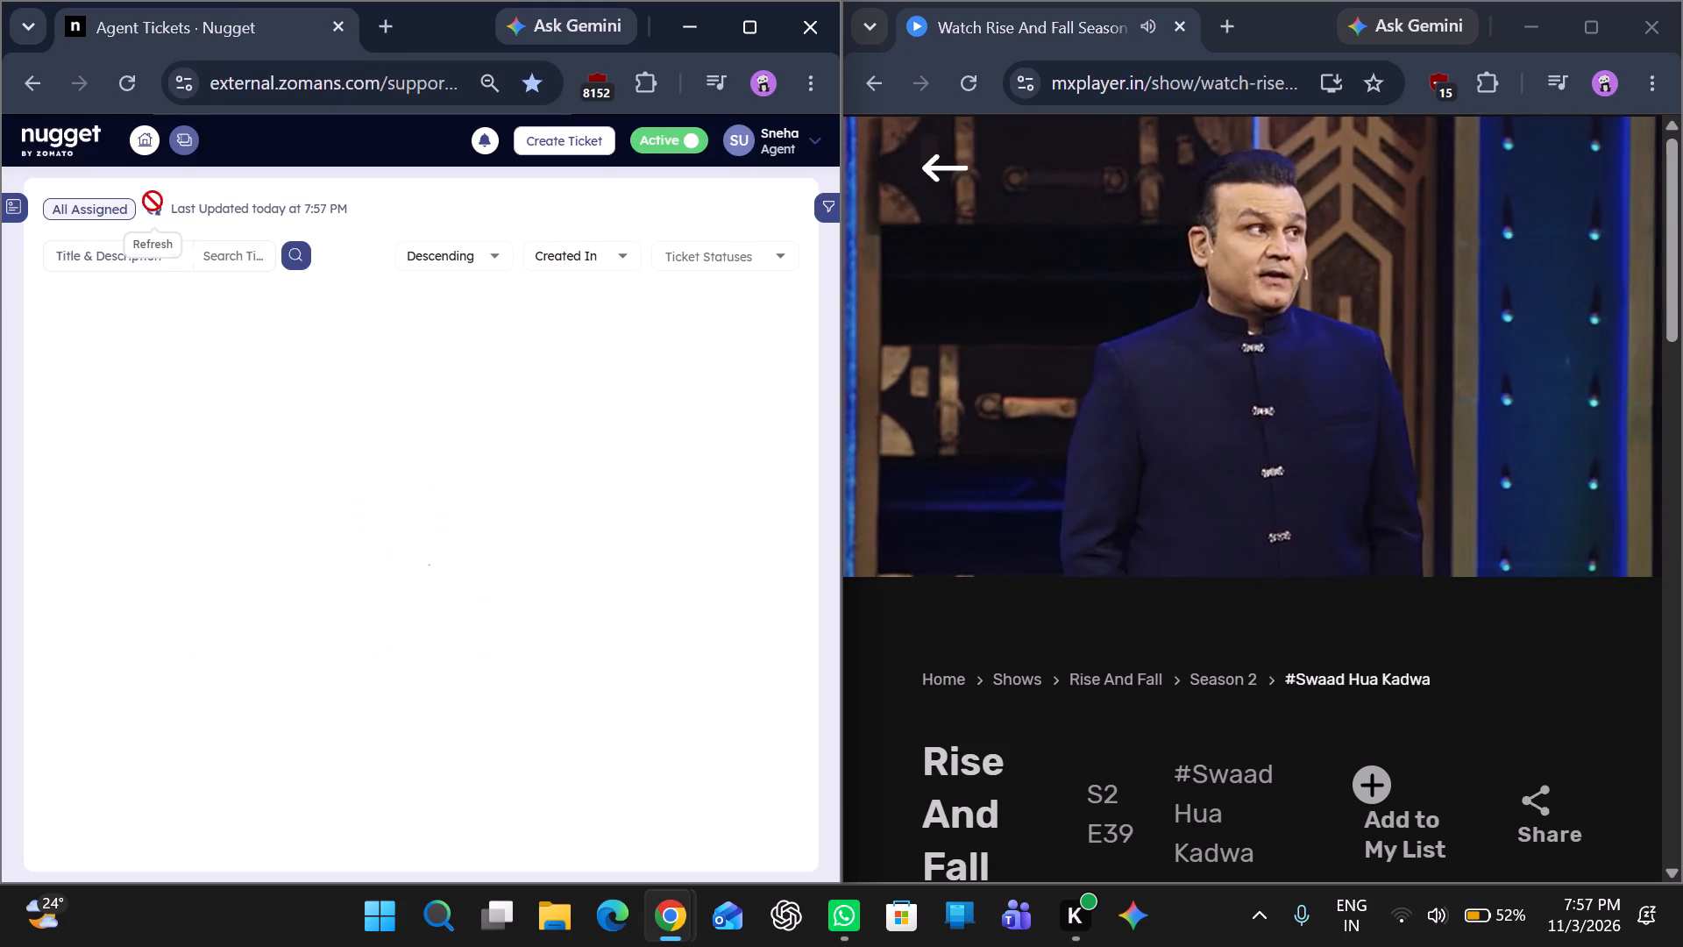
pyautogui.doubleClick(153, 201)
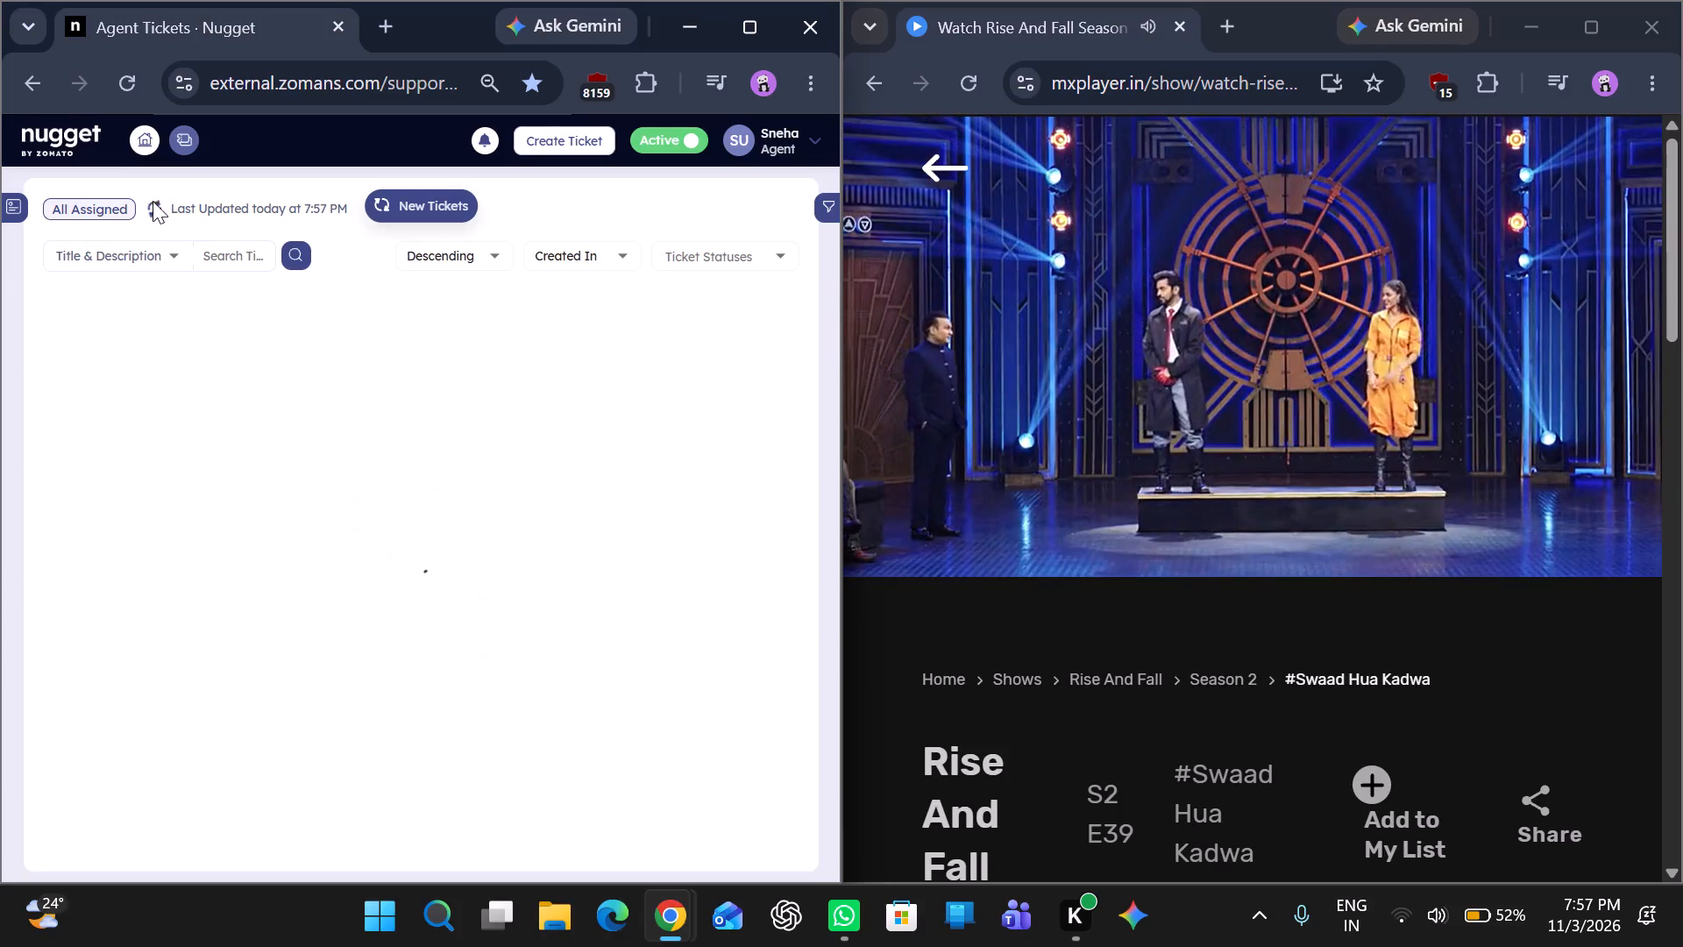
pyautogui.tripleClick(155, 377)
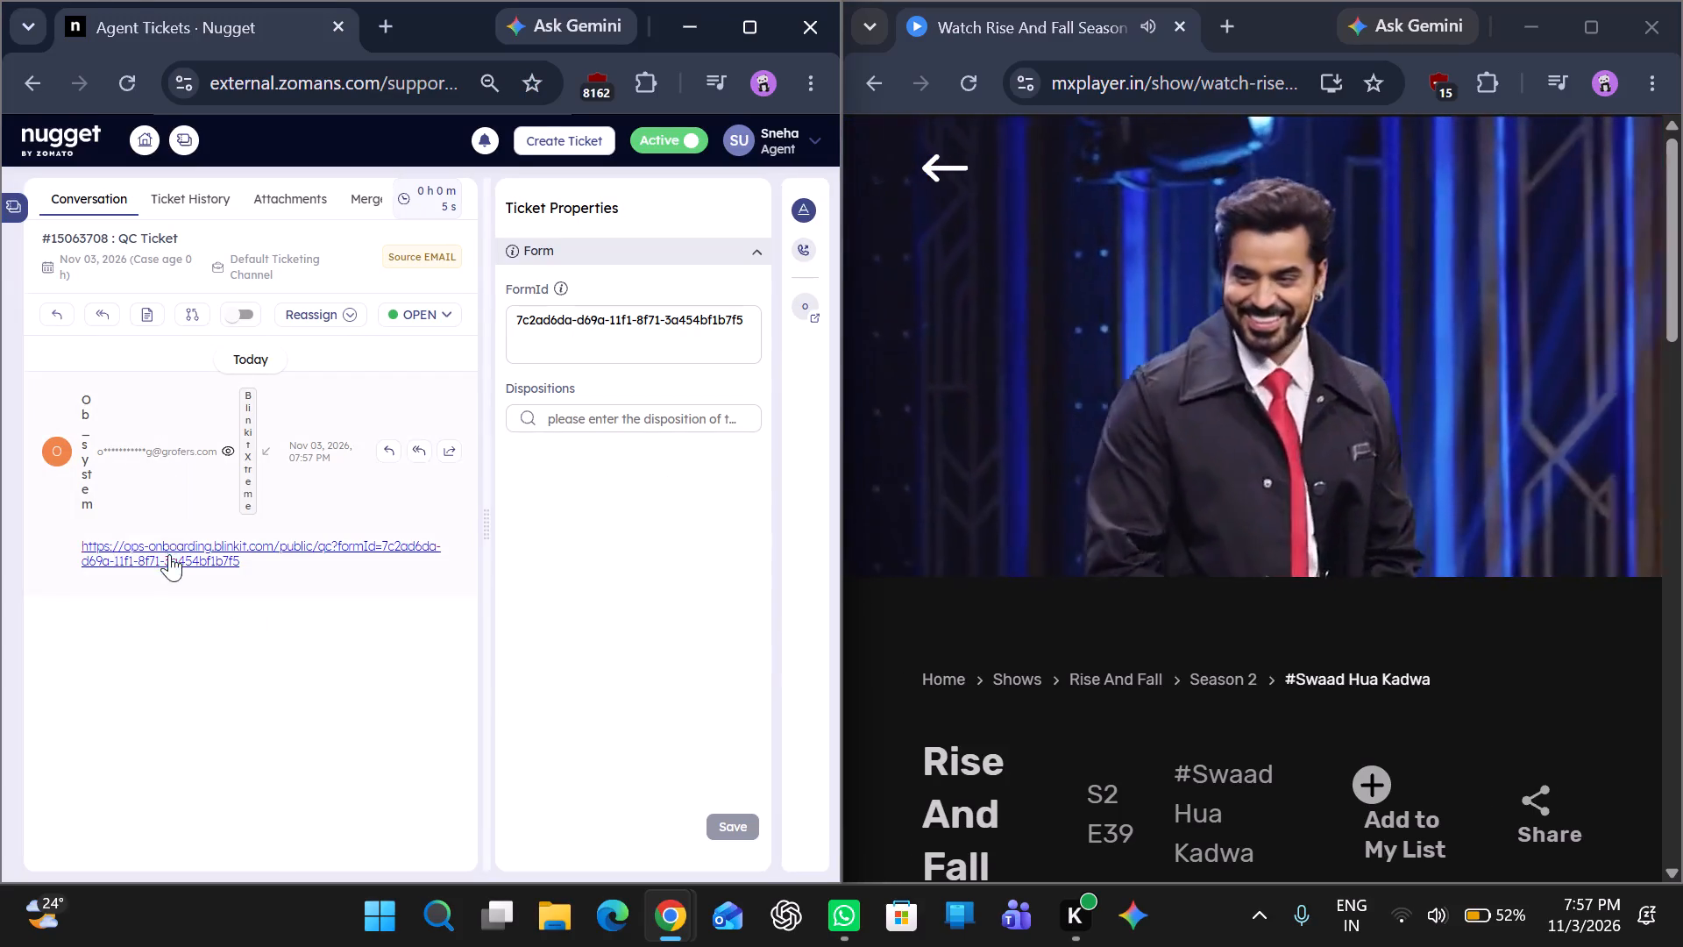
pyautogui.tripleClick(169, 554)
pyautogui.doubleClick(169, 554)
# Approve the selfie and its match with the Aadhar photo in the onboarding form, and close the form.
pyautogui.scroll(-5, 477, 538)
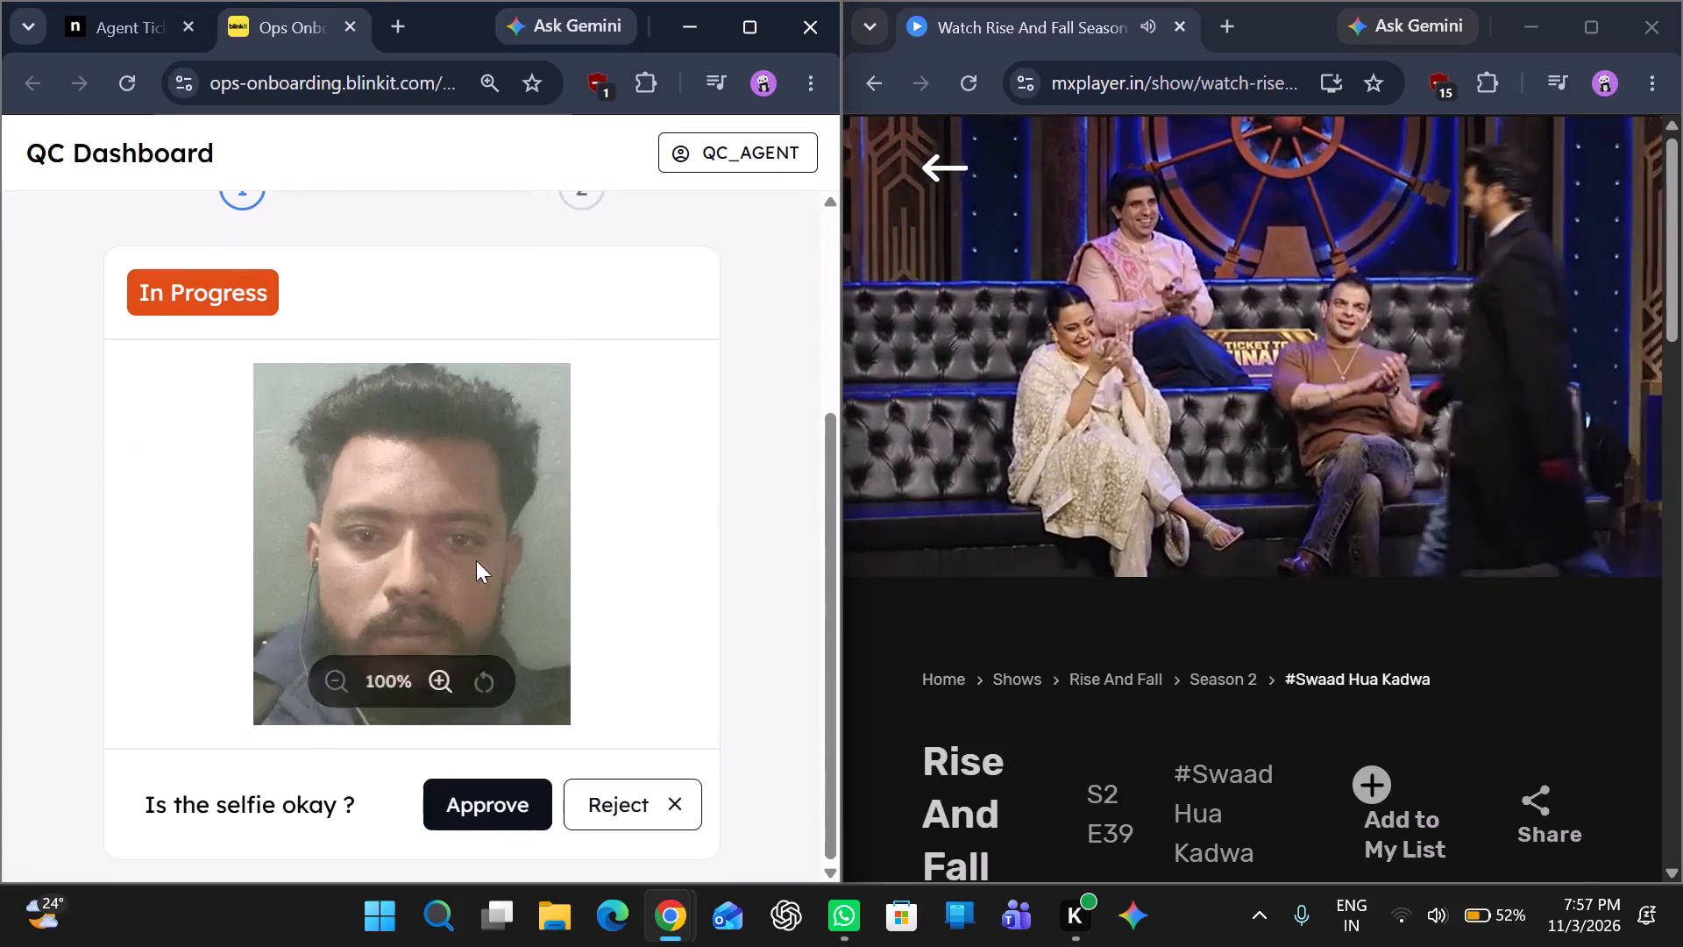
pyautogui.click(486, 801)
pyautogui.scroll(-3, 486, 801)
pyautogui.click(486, 794)
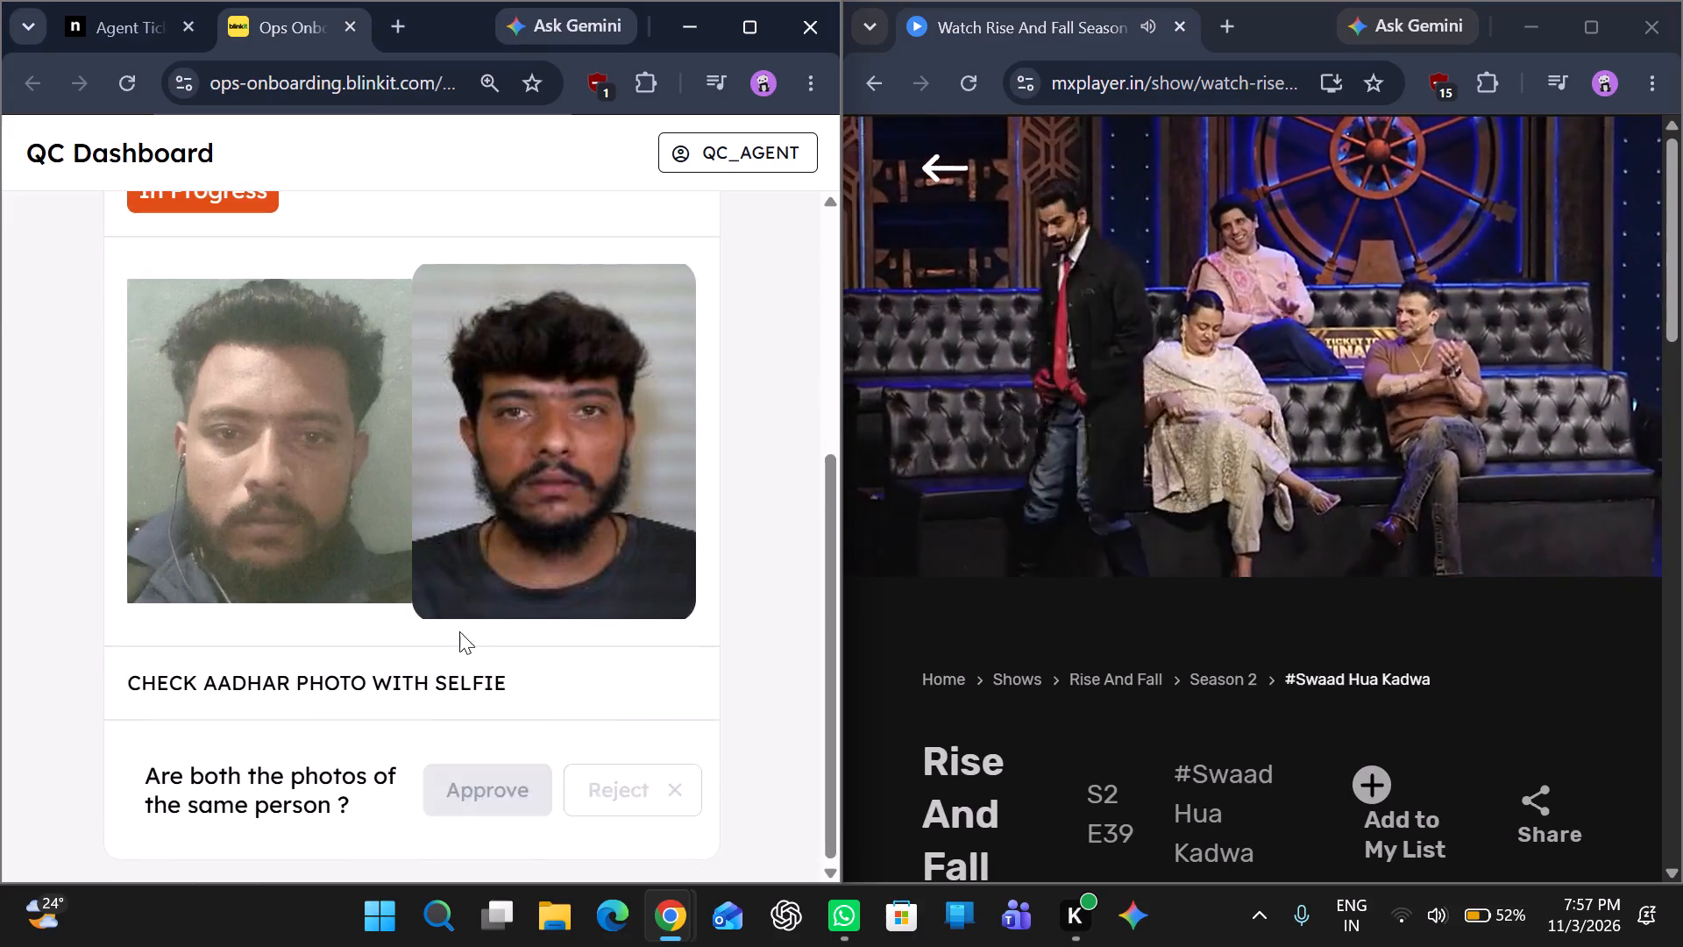
pyautogui.click(354, 32)
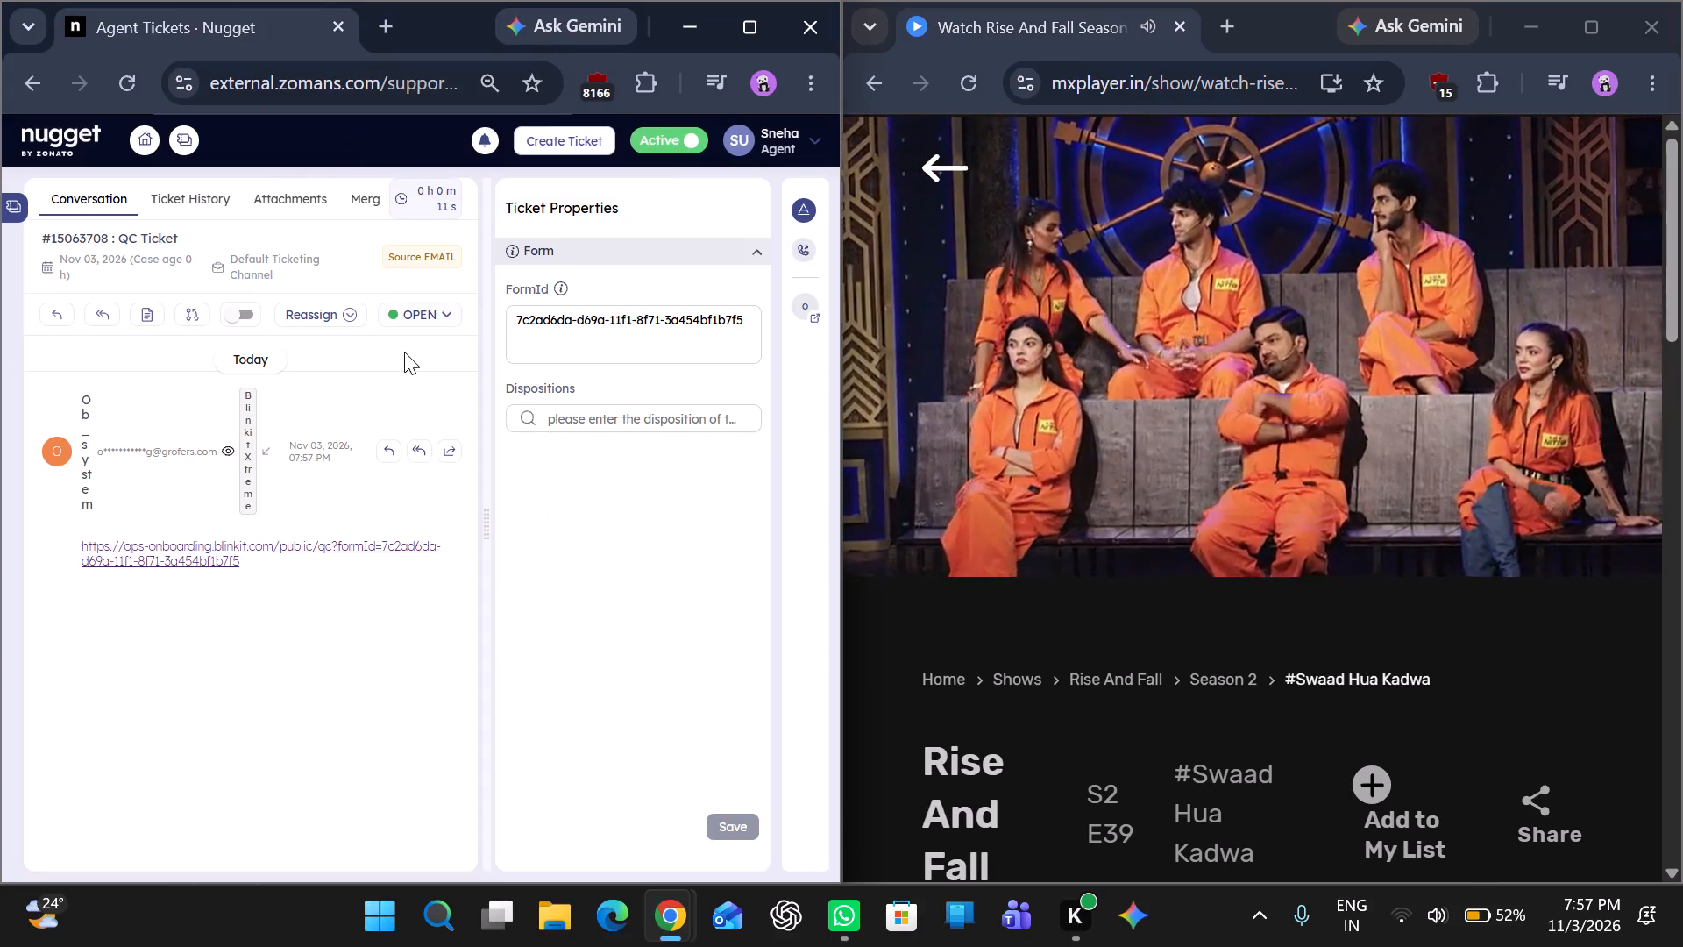
# Change the status of QC ticket #15063708 to CLOSED and return to the All Assigned ticket list.
pyautogui.click(417, 322)
pyautogui.click(414, 356)
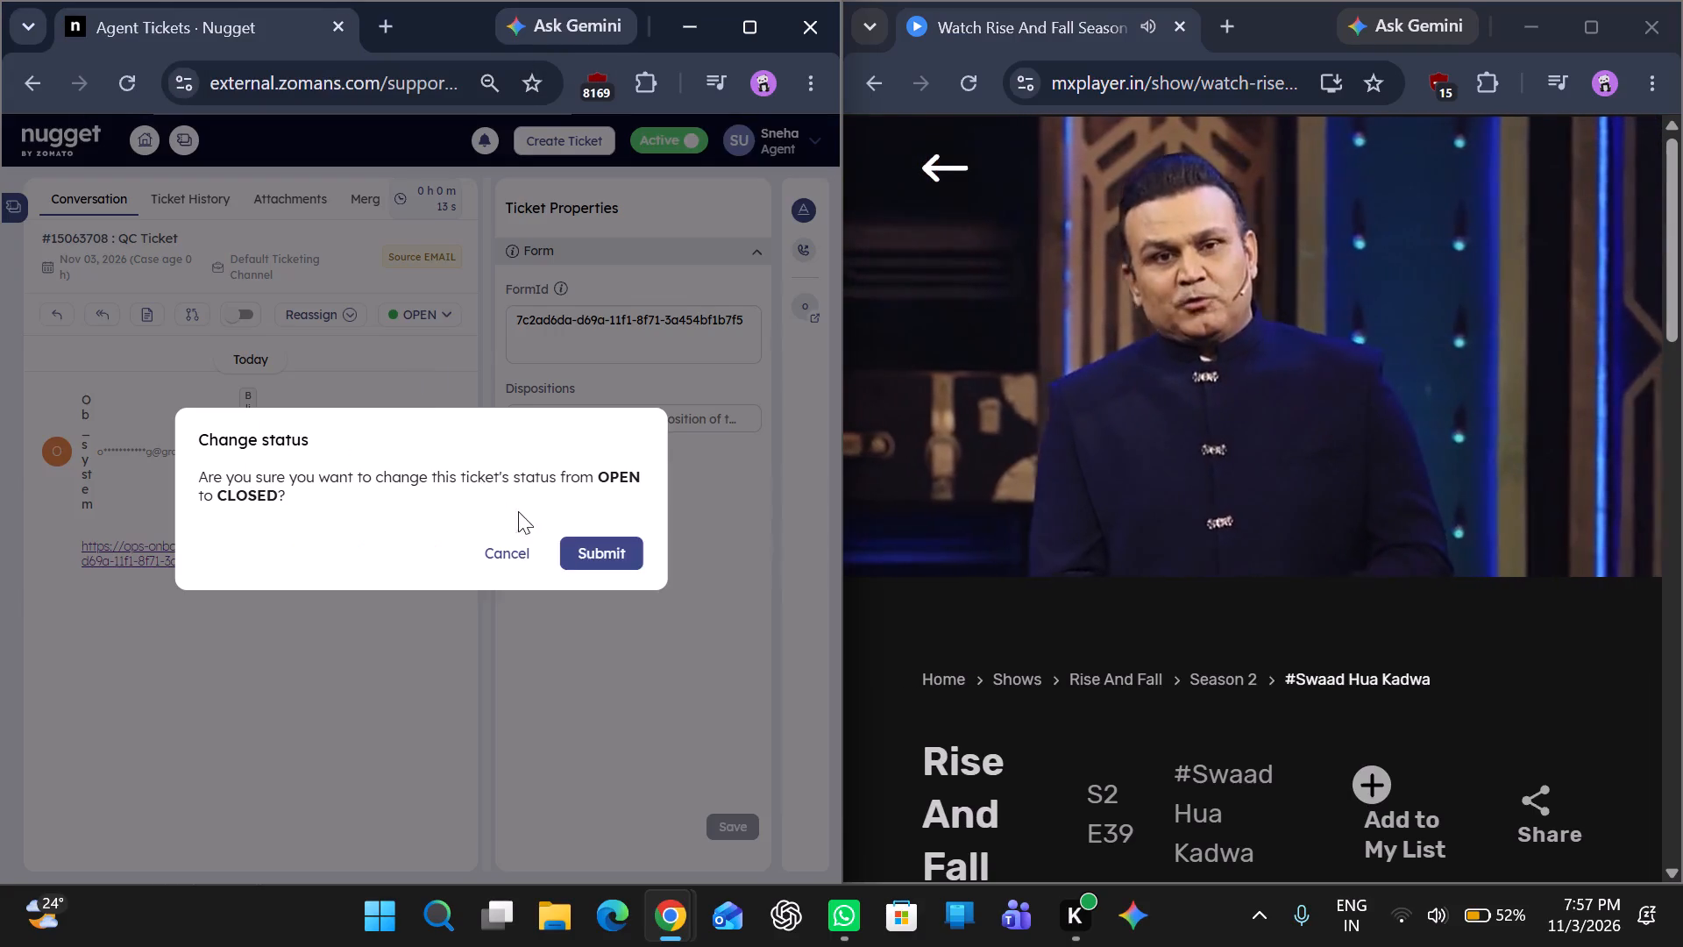
pyautogui.doubleClick(596, 556)
pyautogui.doubleClick(465, 705)
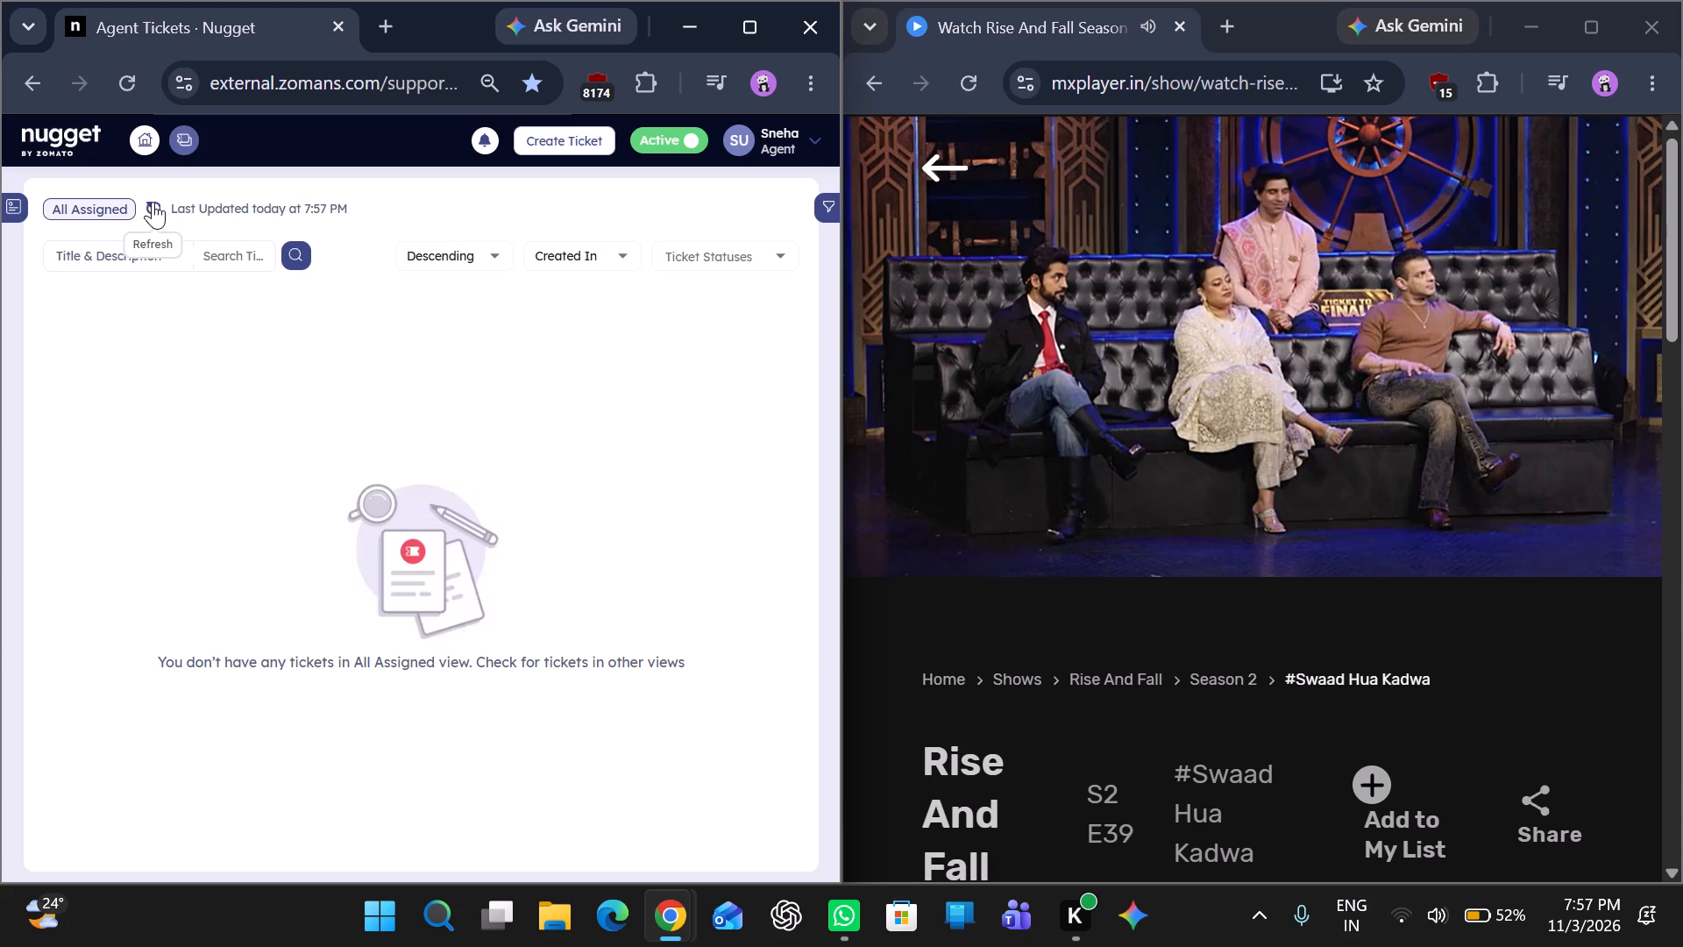
# Refresh the All Assigned list until a new QC ticket arrives, and open the onboarding form linked in it.
pyautogui.doubleClick(153, 202)
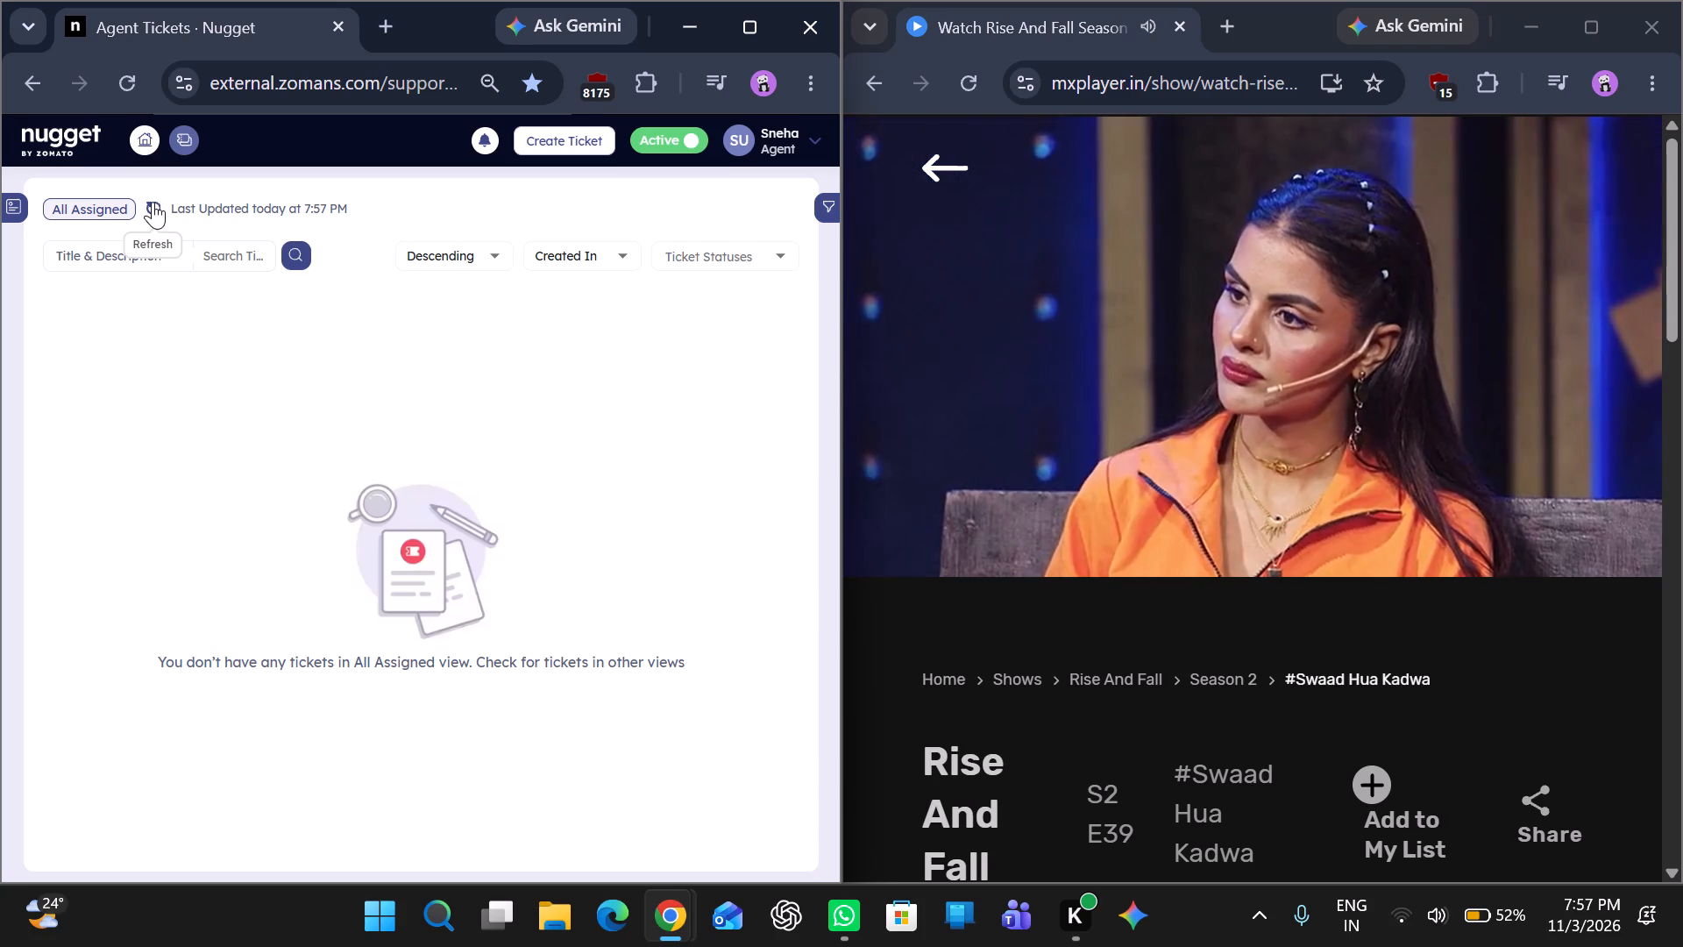
pyautogui.tripleClick(153, 202)
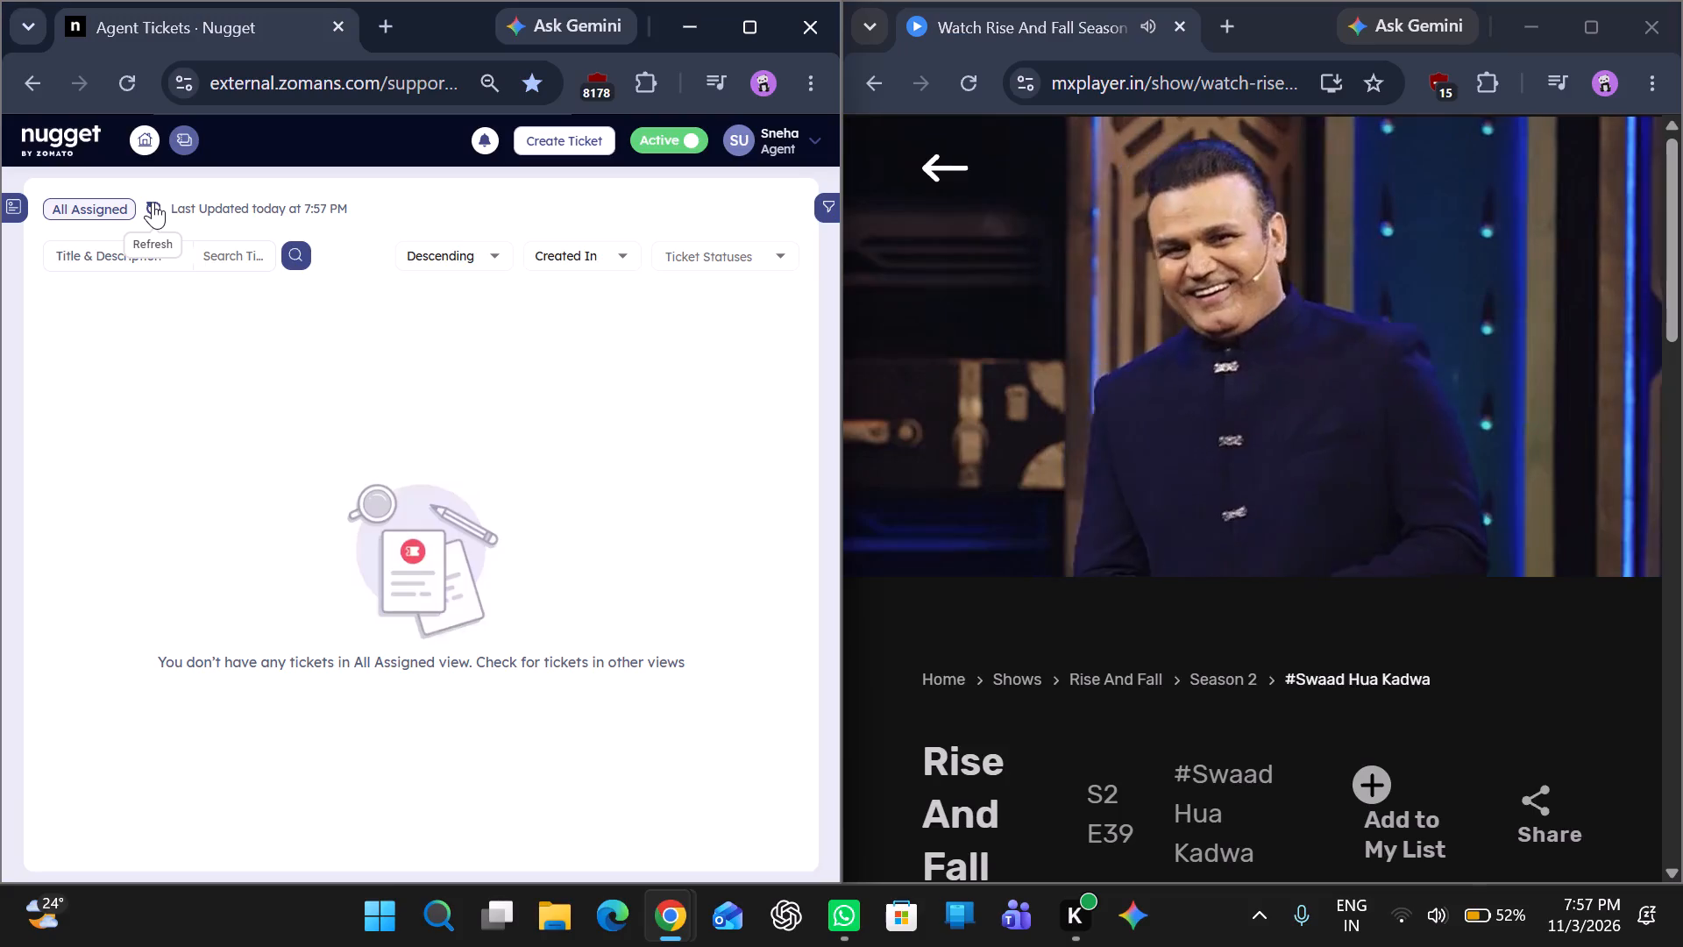
pyautogui.tripleClick(153, 202)
pyautogui.click(200, 345)
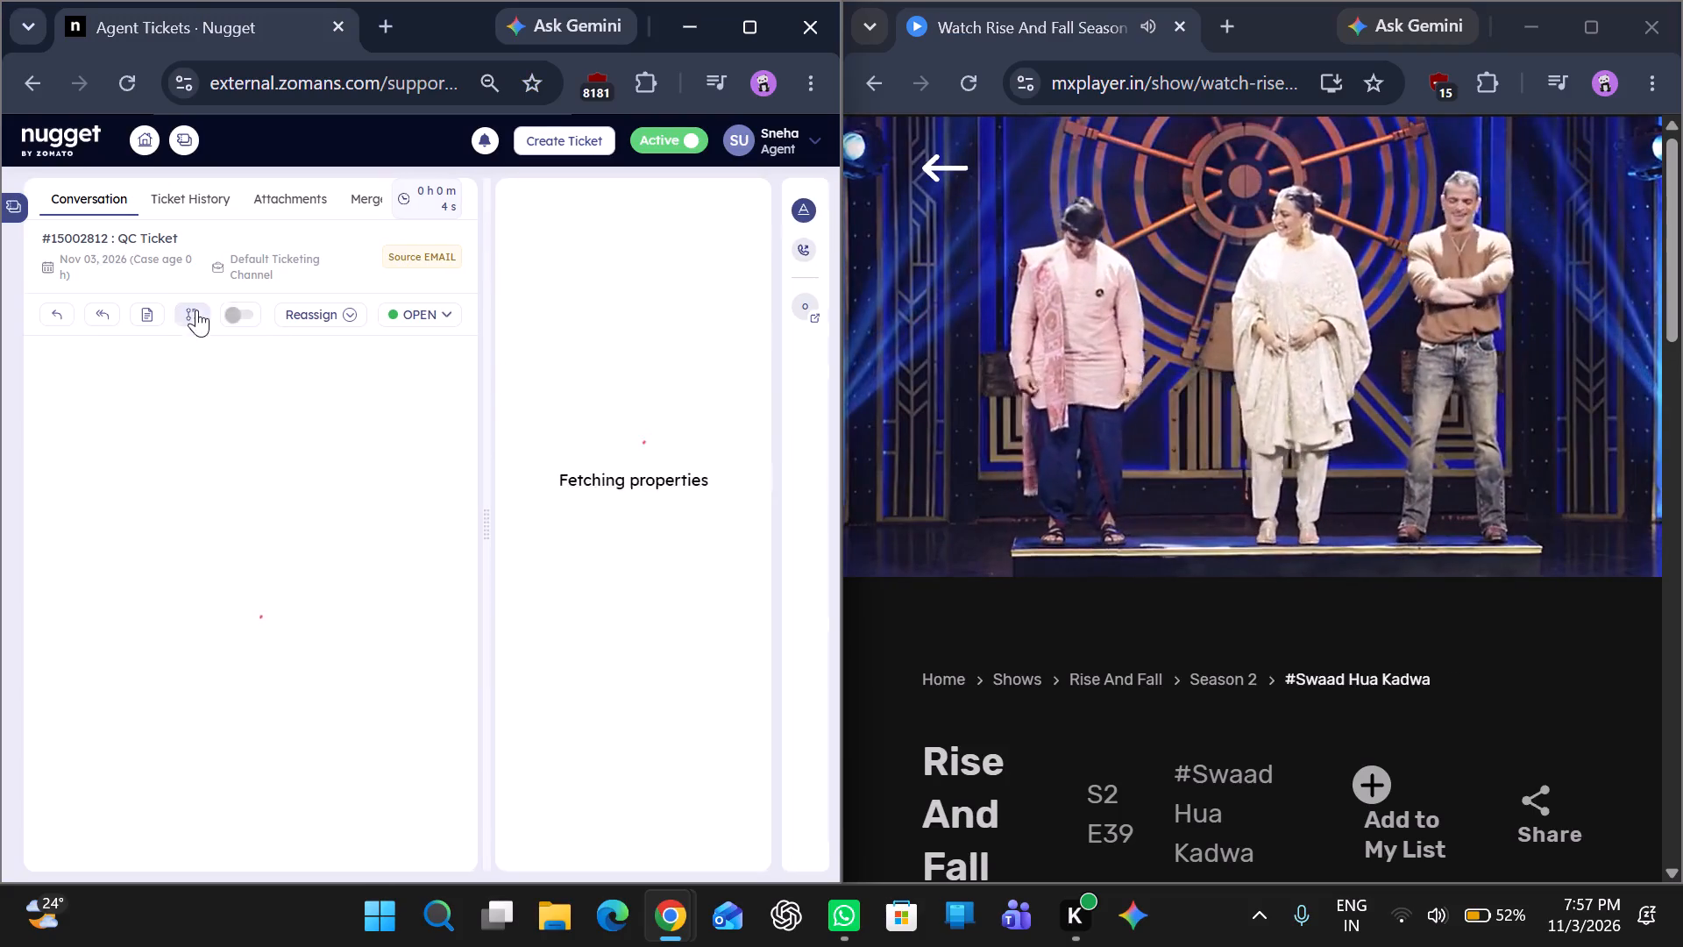
pyautogui.tripleClick(195, 553)
pyautogui.tripleClick(195, 553)
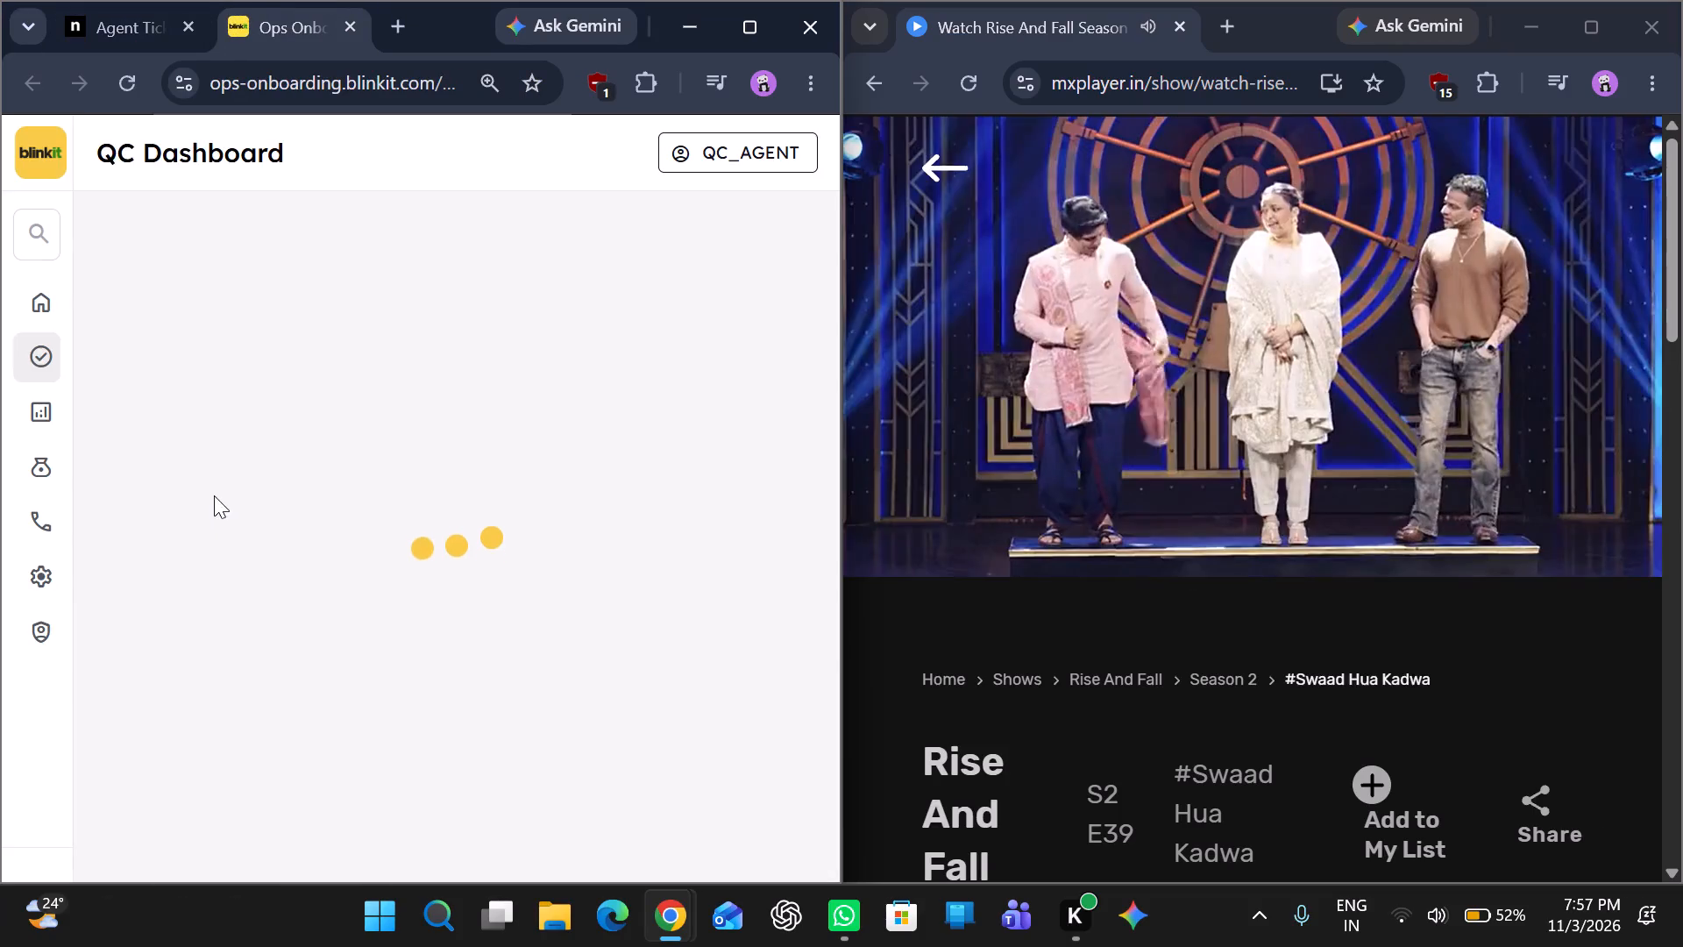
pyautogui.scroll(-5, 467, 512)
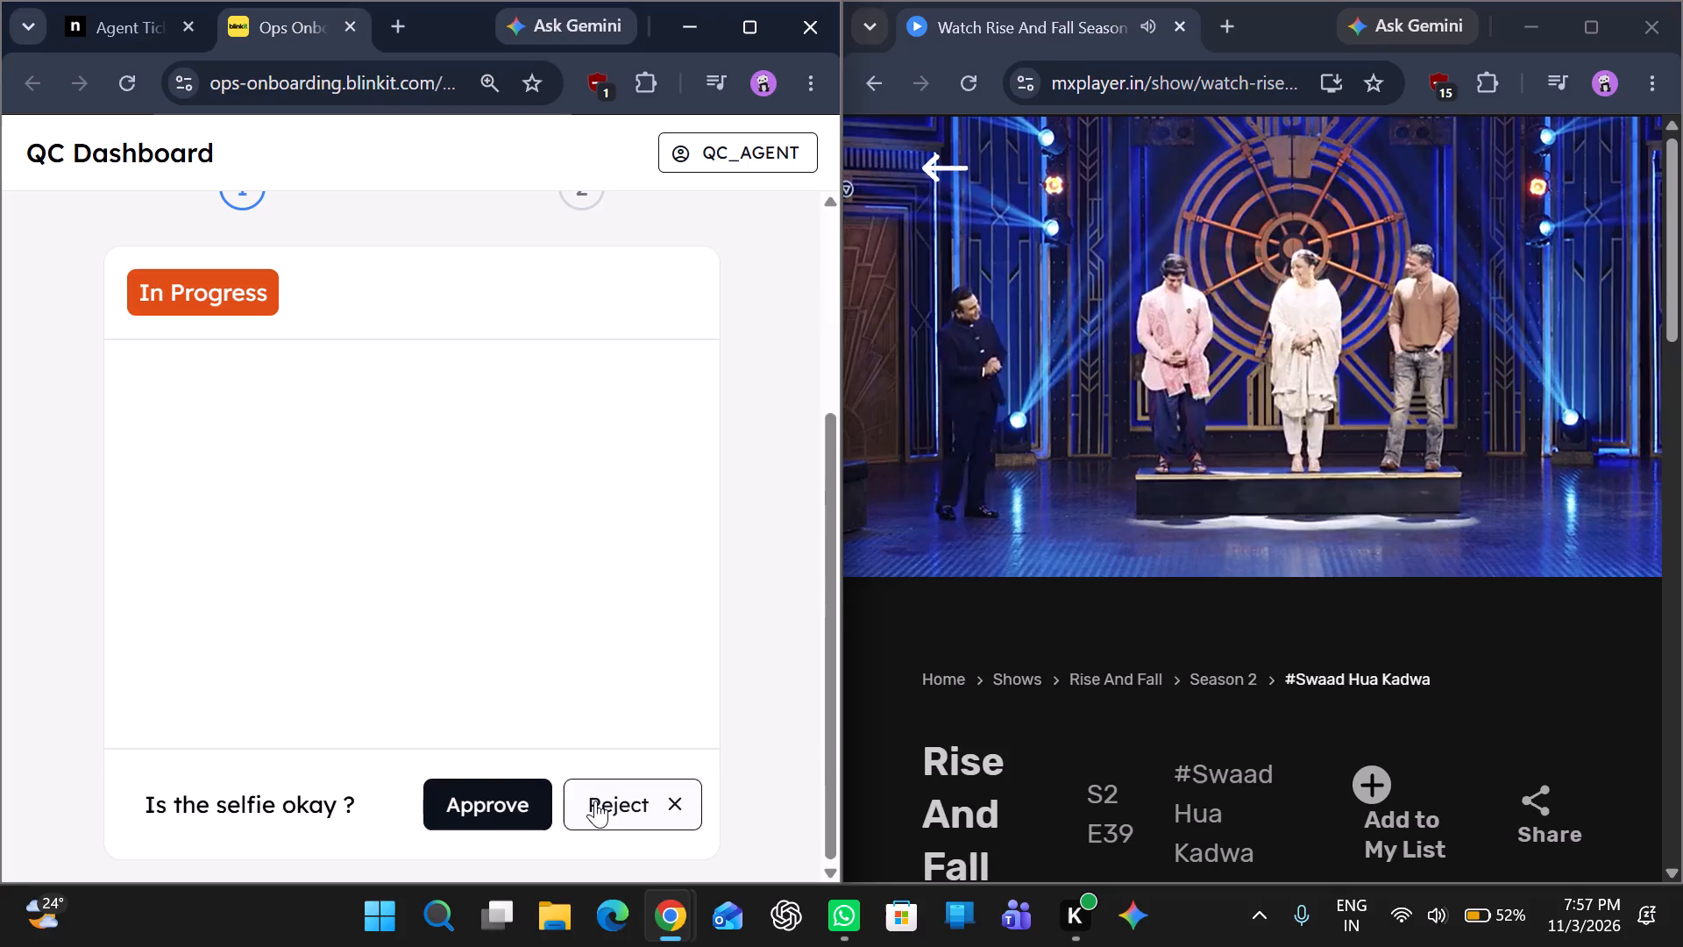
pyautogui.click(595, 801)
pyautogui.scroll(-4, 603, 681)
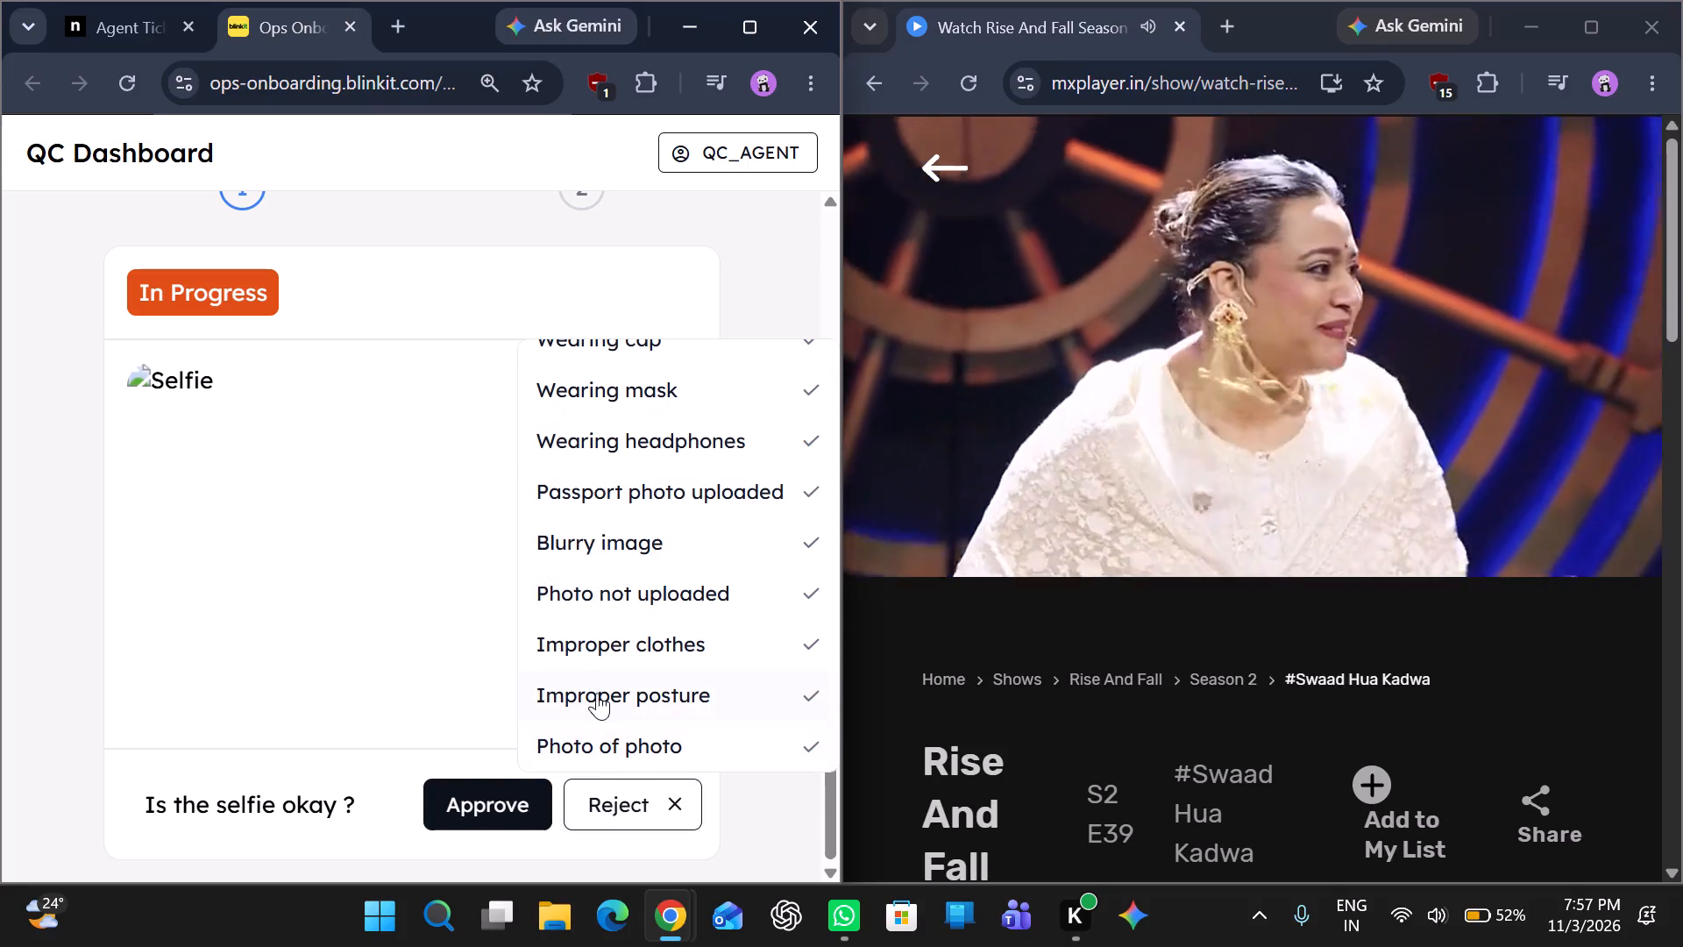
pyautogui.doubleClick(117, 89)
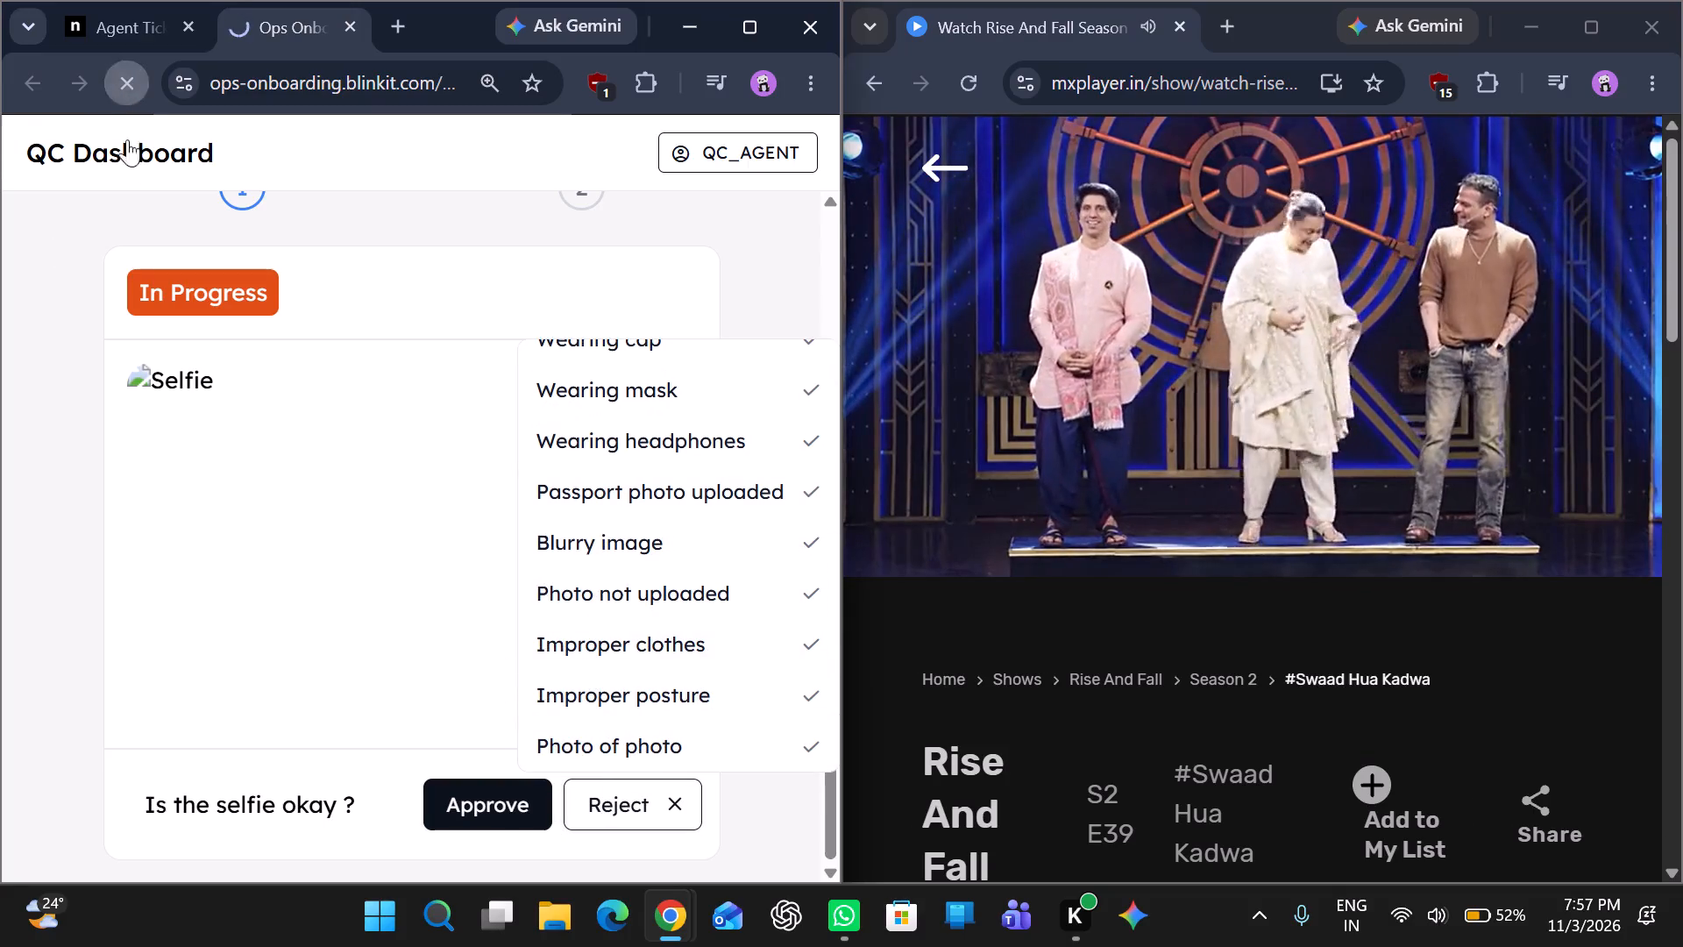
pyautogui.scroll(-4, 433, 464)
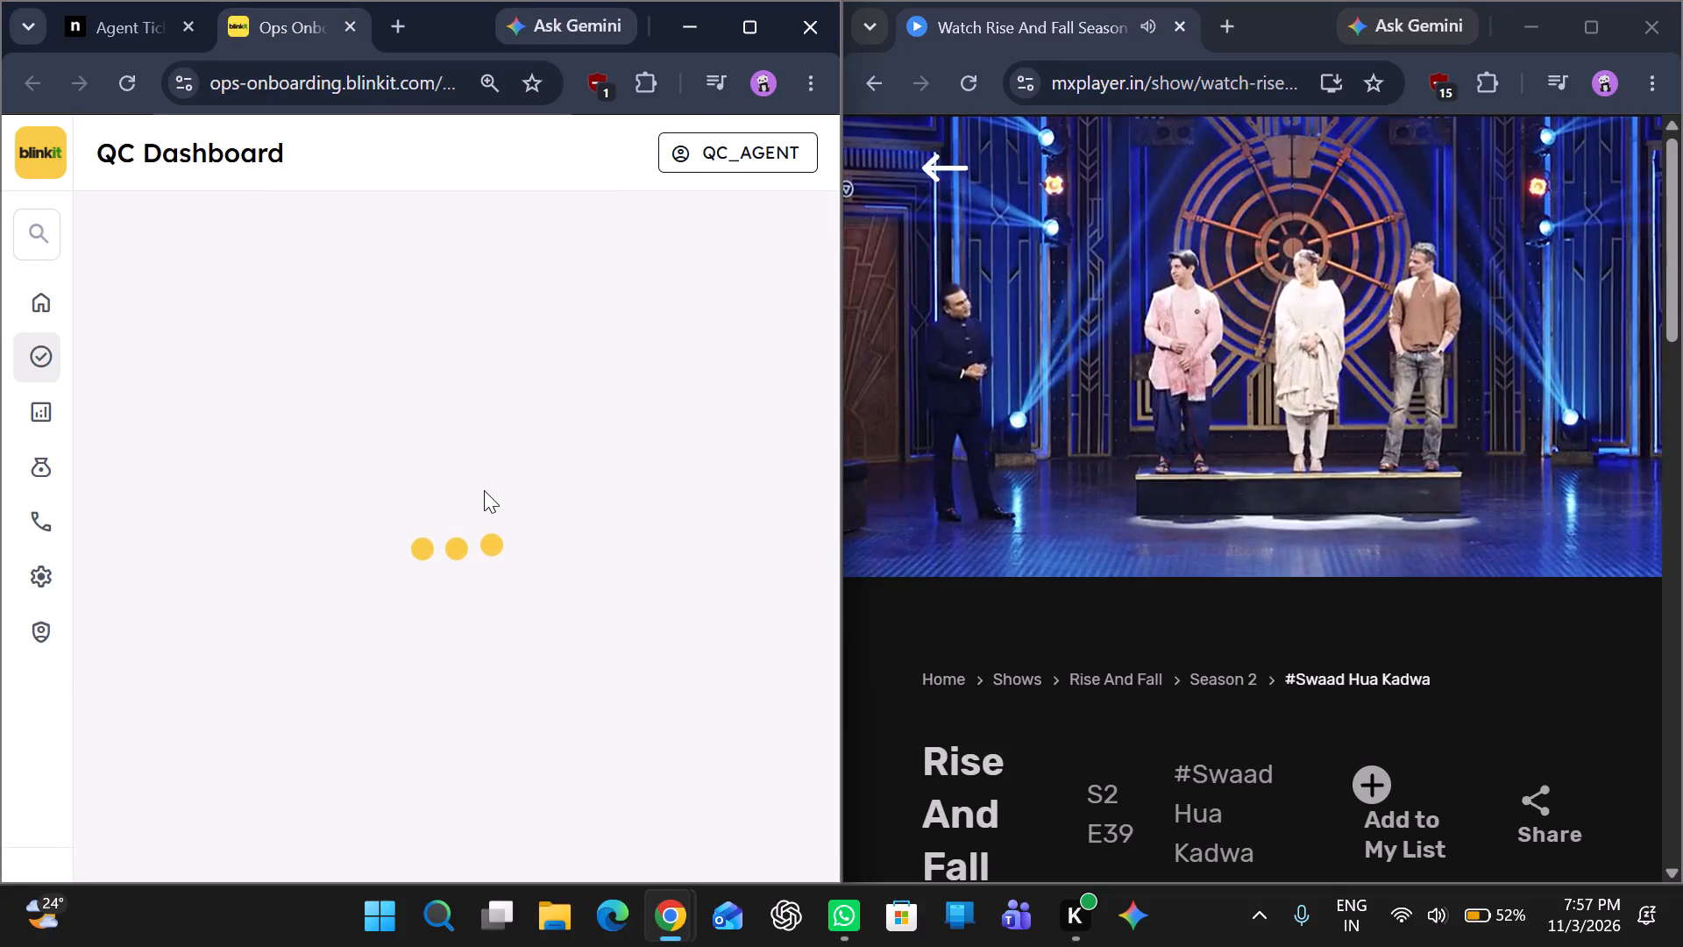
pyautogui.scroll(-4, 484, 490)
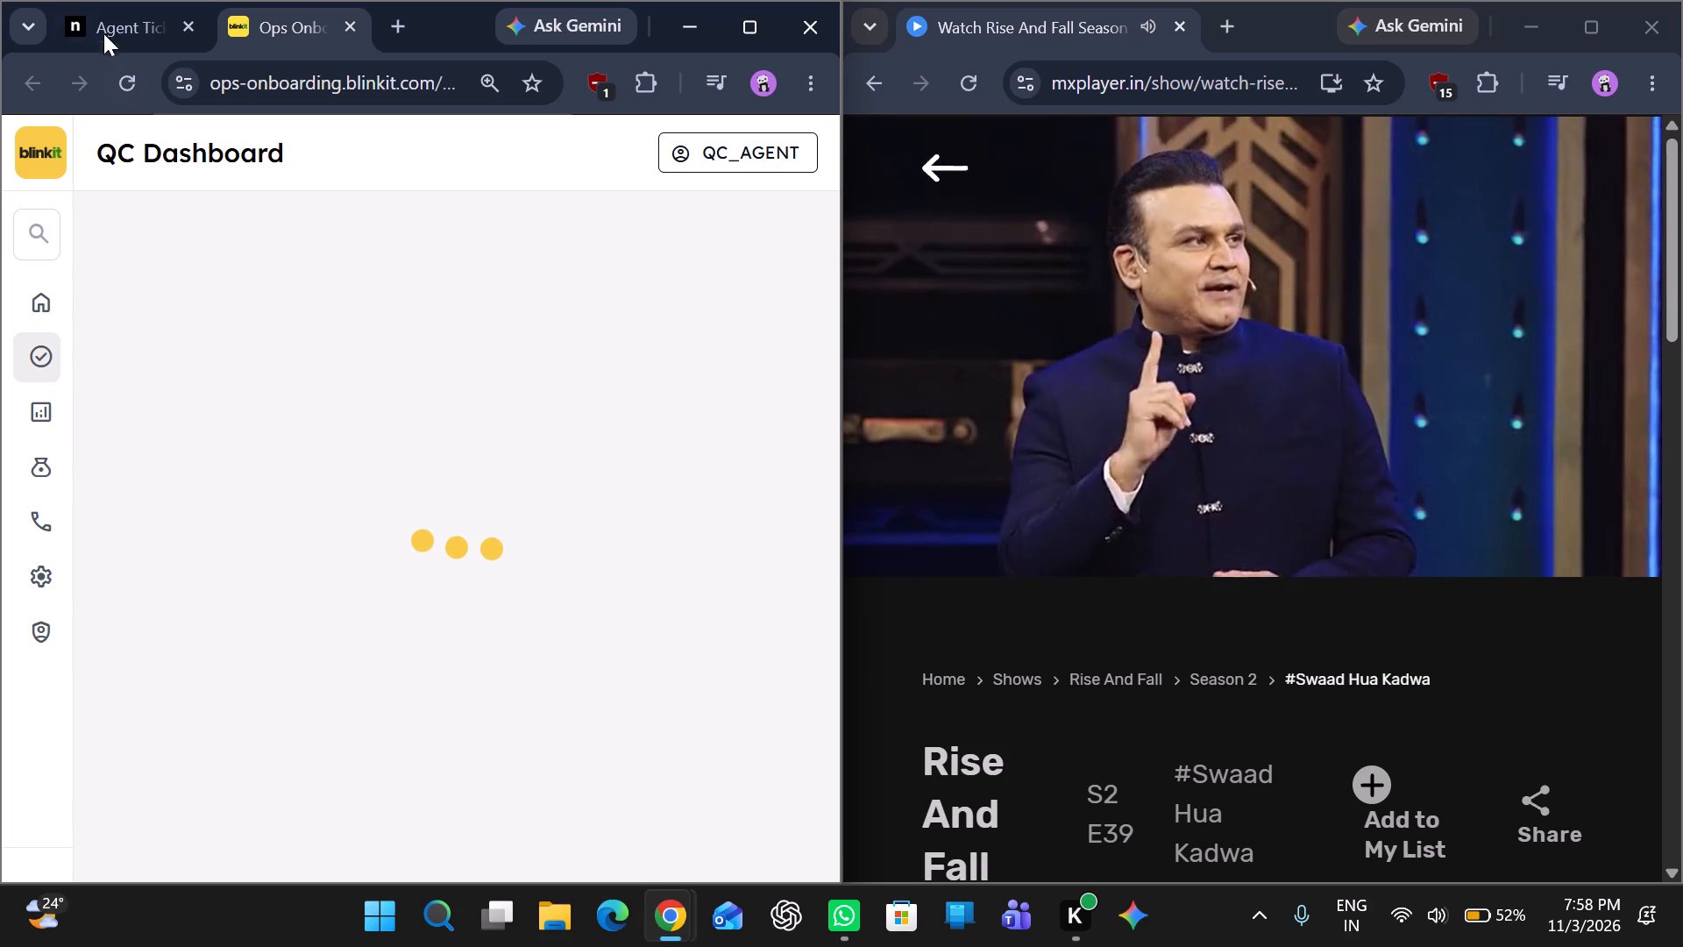
# Return to QC ticket #15002812, change its status to CLOSED, and go back to the All Assigned list.
pyautogui.click(96, 12)
pyautogui.click(401, 313)
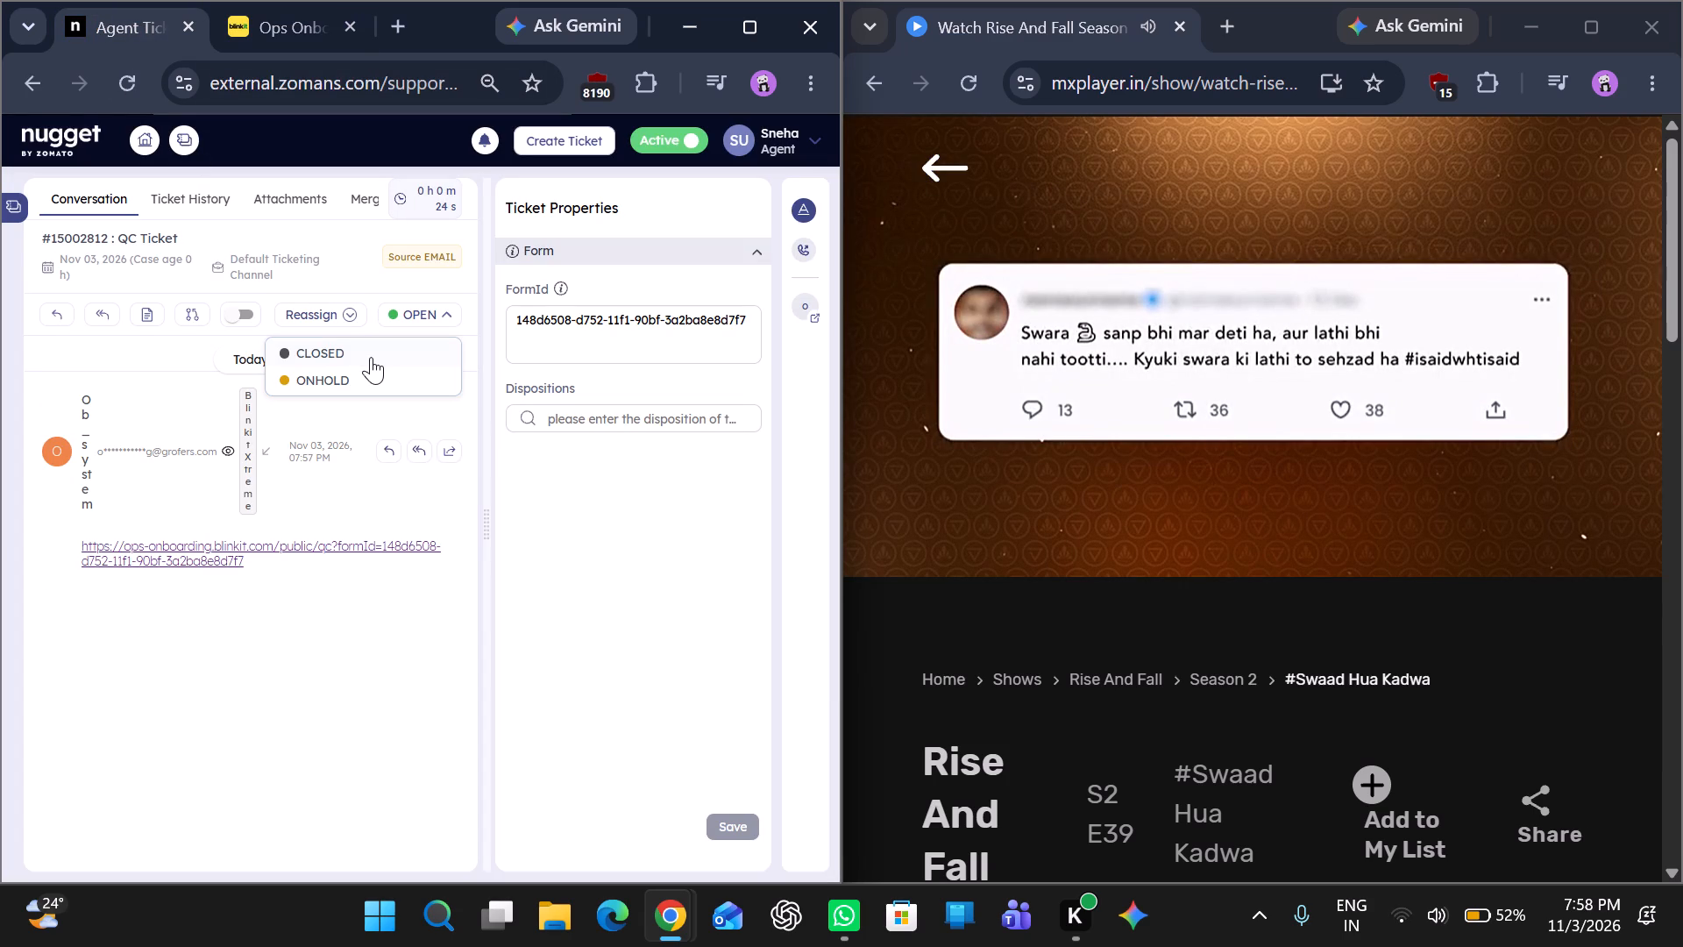
pyautogui.click(371, 357)
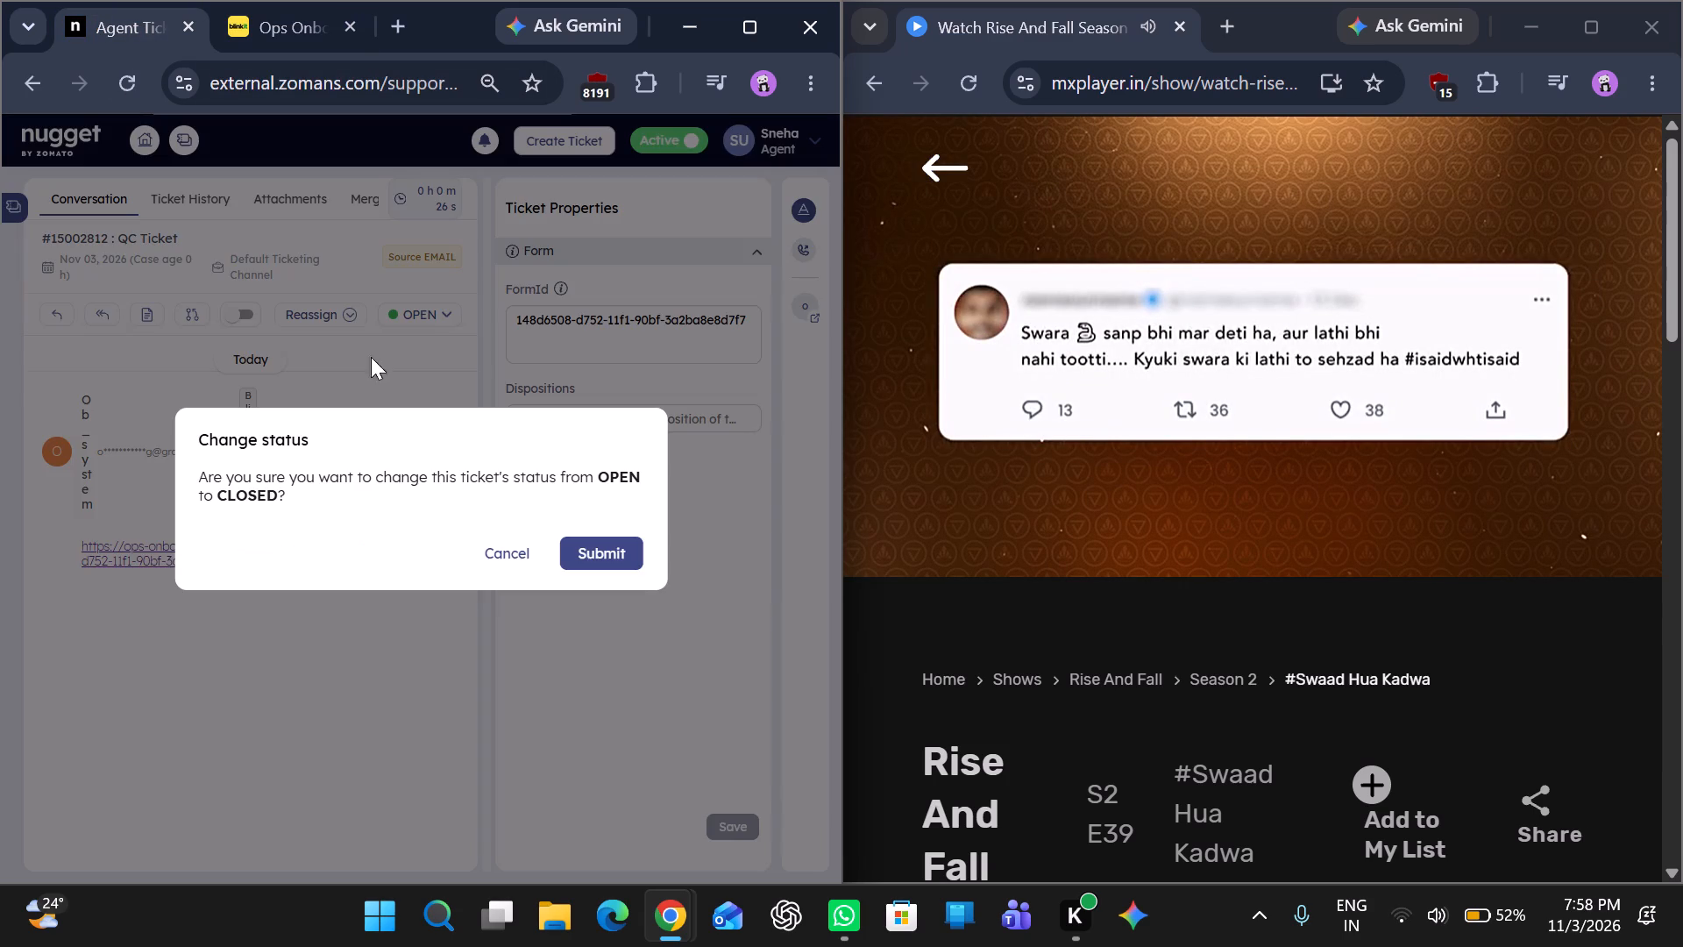
pyautogui.doubleClick(603, 545)
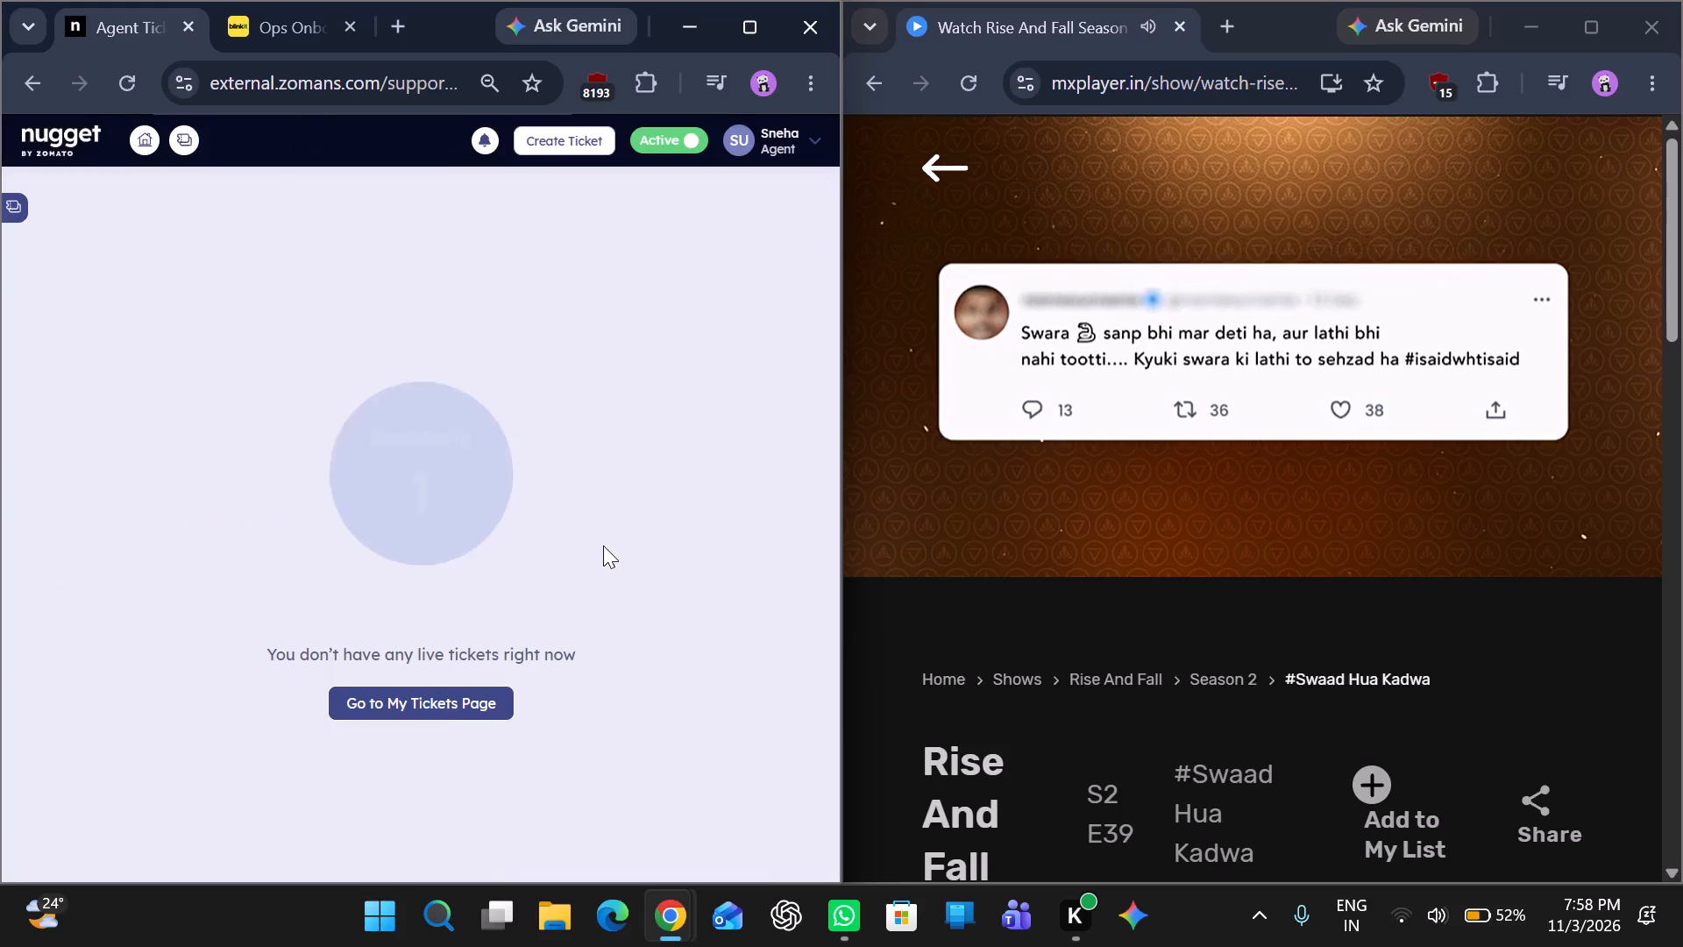
pyautogui.doubleClick(451, 701)
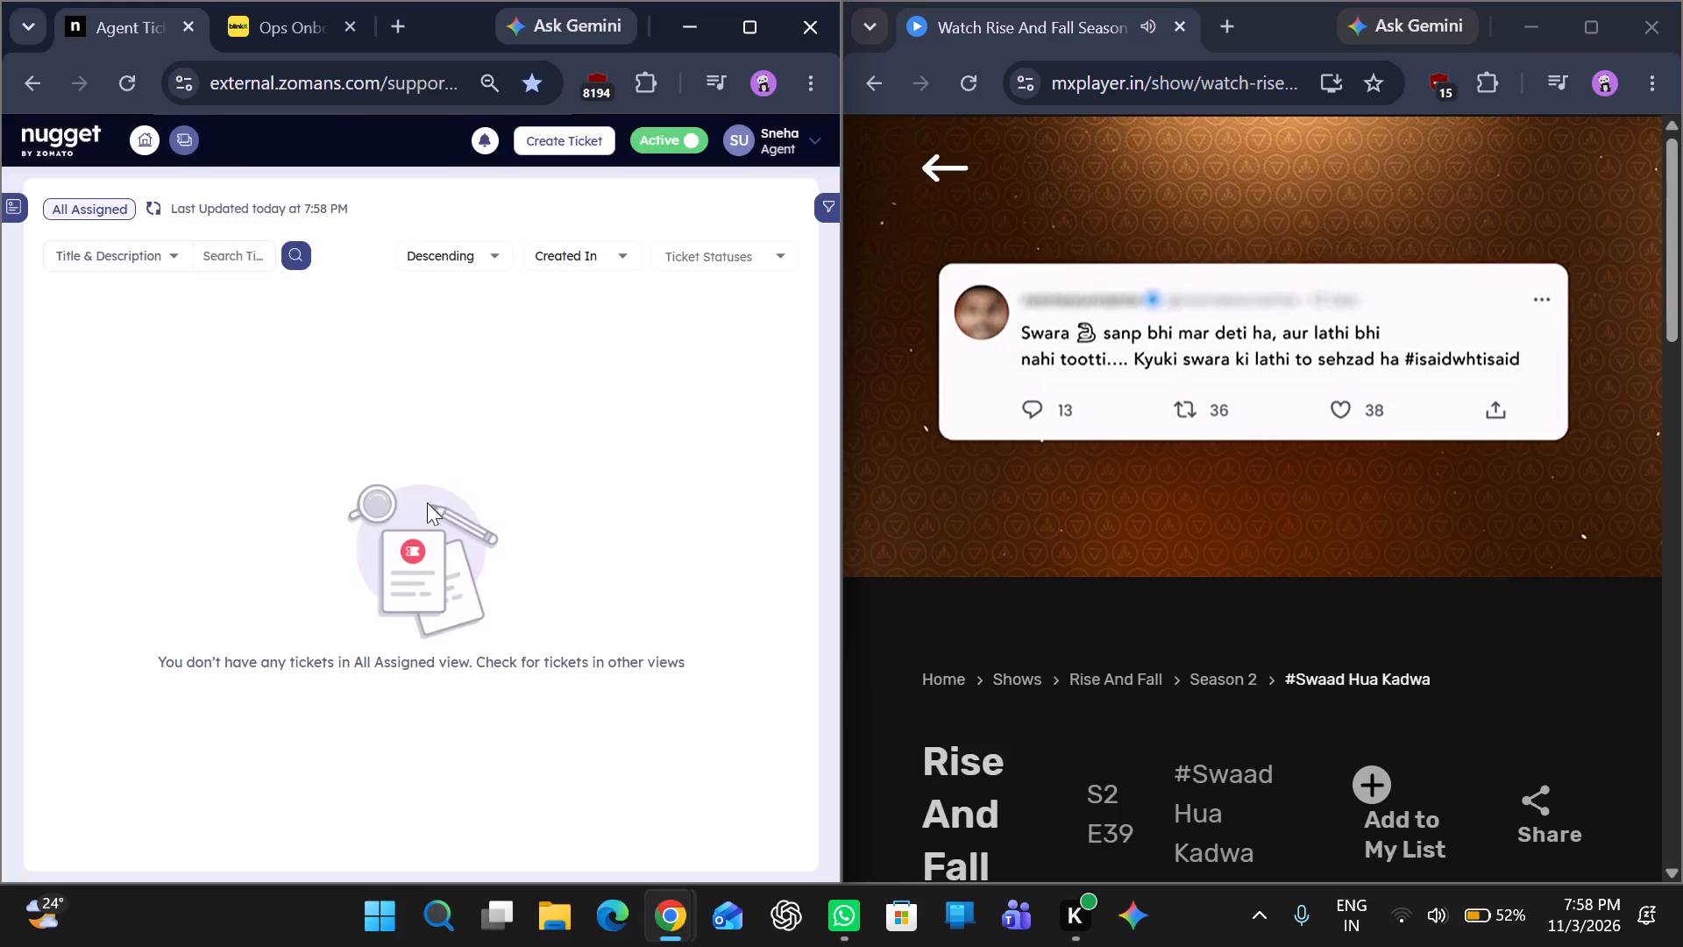
# Reload the still-open onboarding form, approve its selfie and Aadhar photo match, and close the form.
pyautogui.click(303, 53)
pyautogui.scroll(-3, 379, 432)
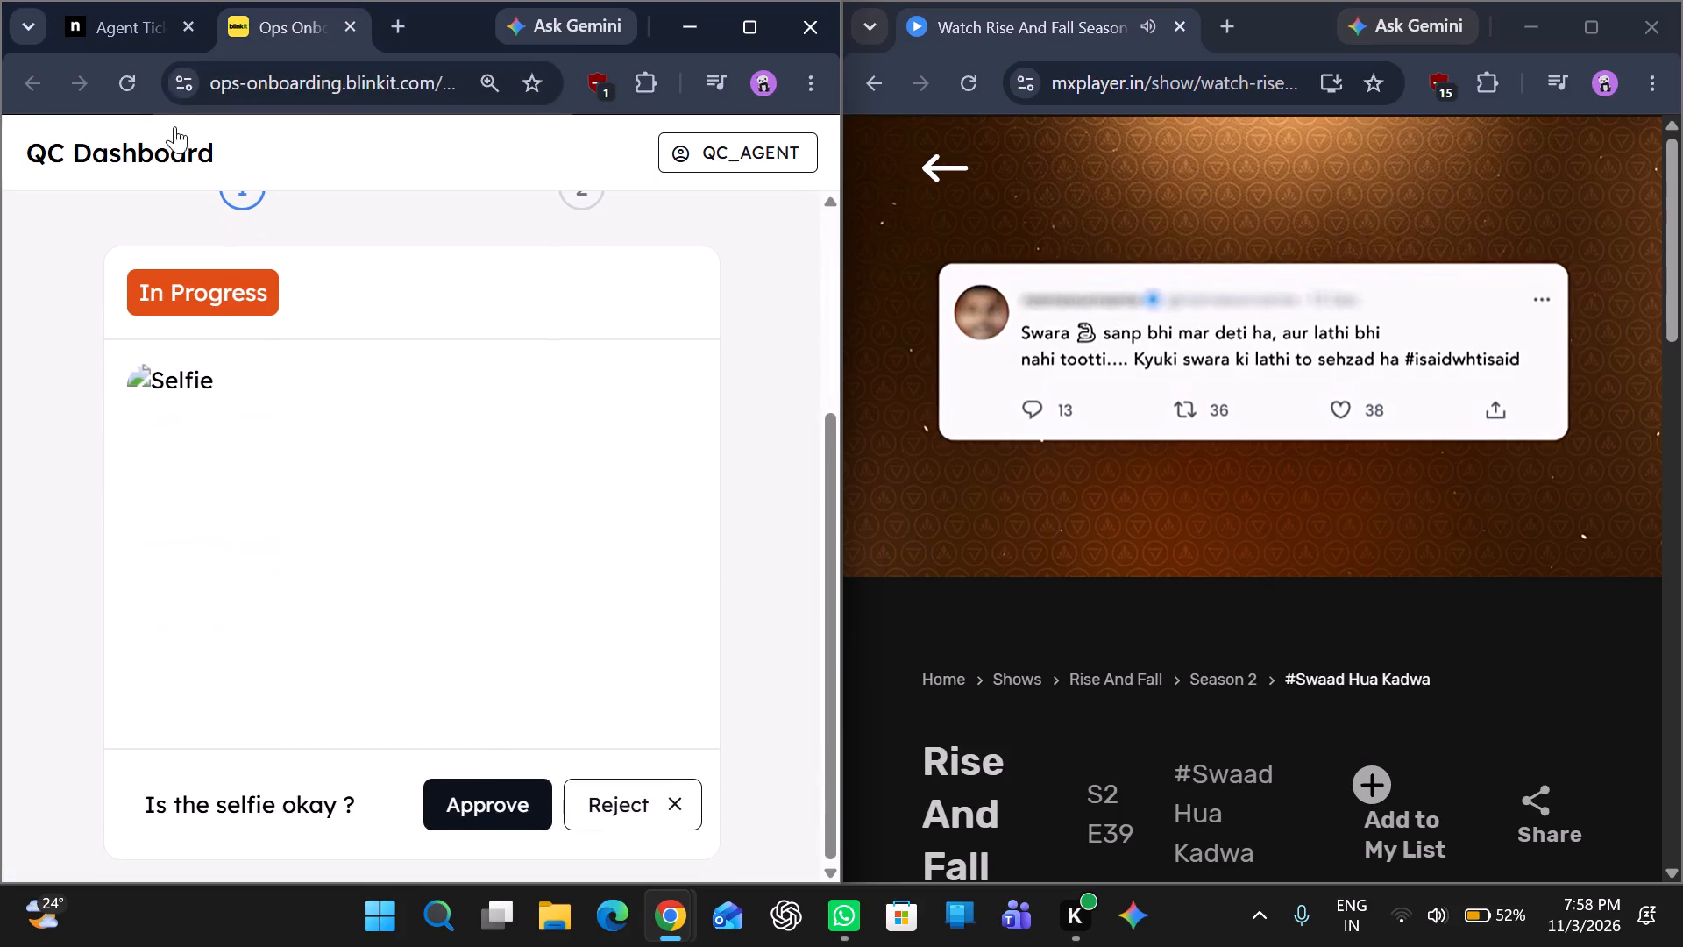
pyautogui.doubleClick(135, 85)
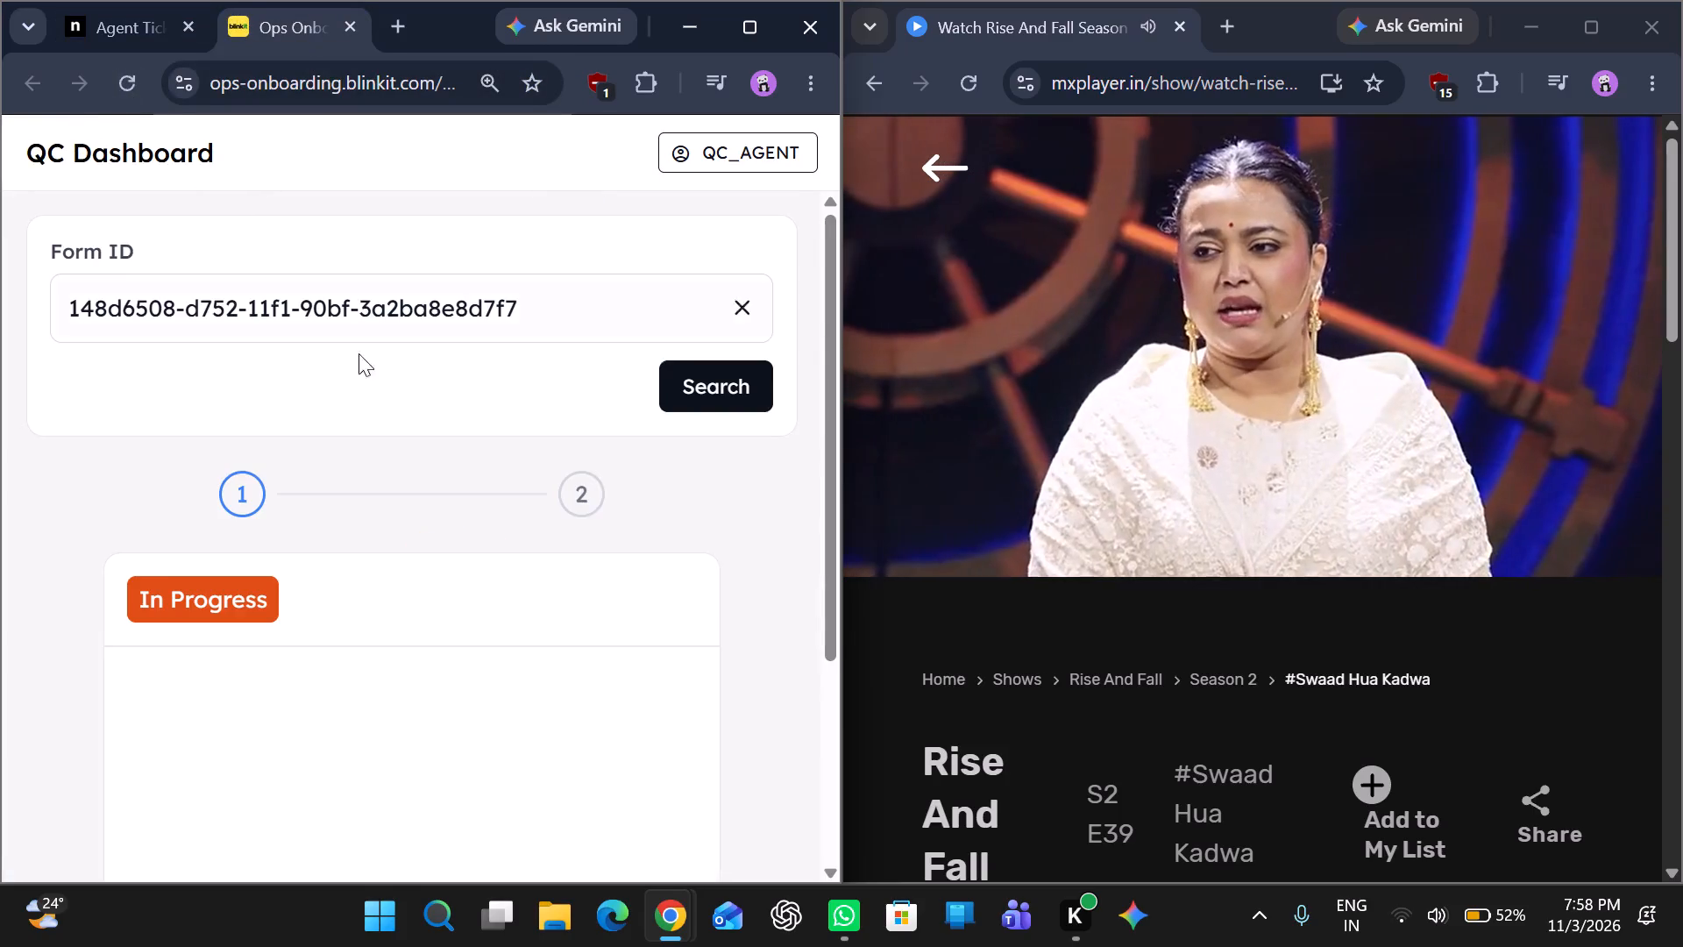
pyautogui.scroll(-5, 401, 400)
pyautogui.click(486, 801)
pyautogui.scroll(-4, 486, 801)
pyautogui.click(496, 785)
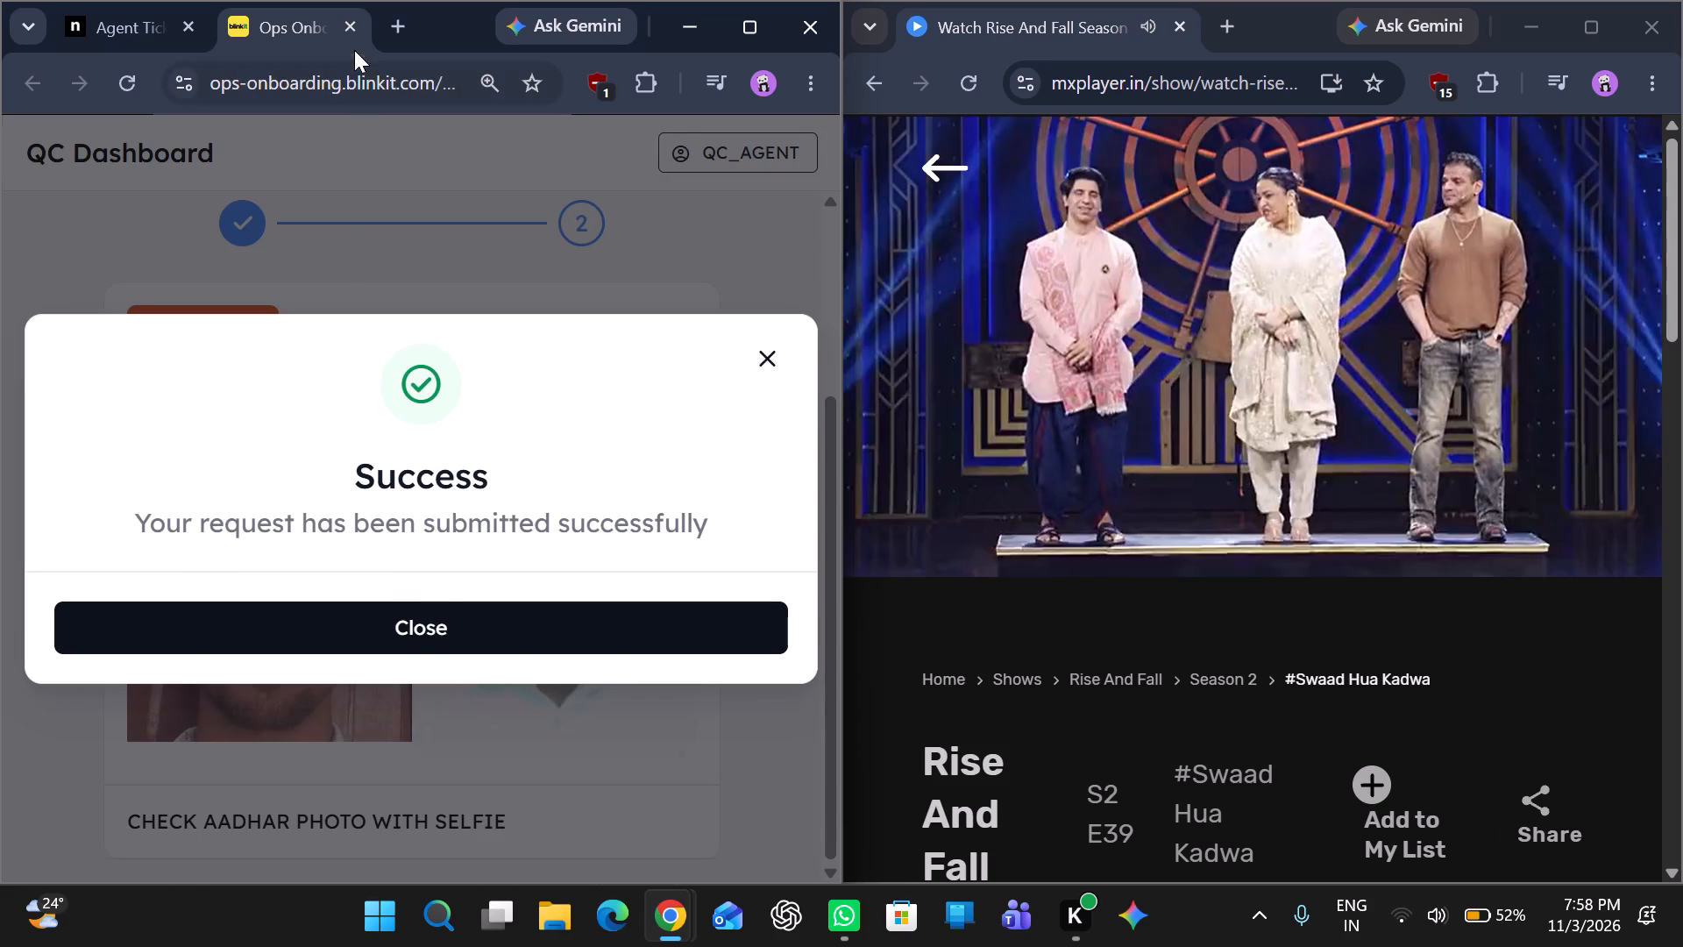
pyautogui.click(354, 27)
# Refresh the All Assigned list until another QC ticket arrives, and open the onboarding form linked in it.
pyautogui.doubleClick(153, 201)
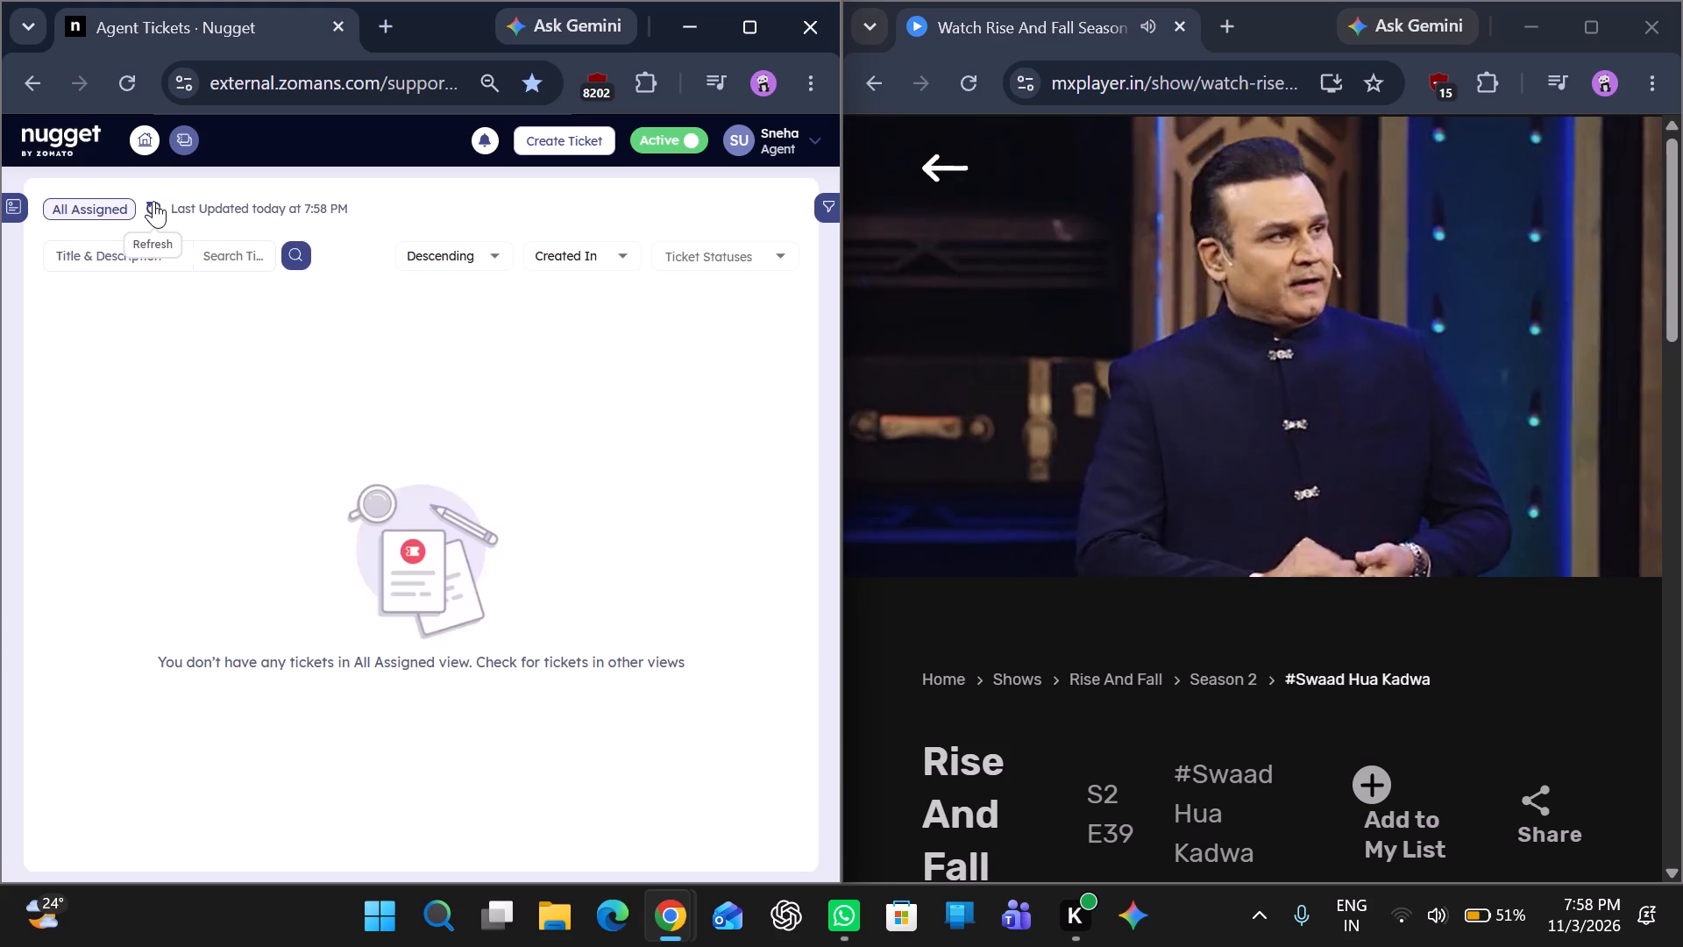
pyautogui.doubleClick(153, 201)
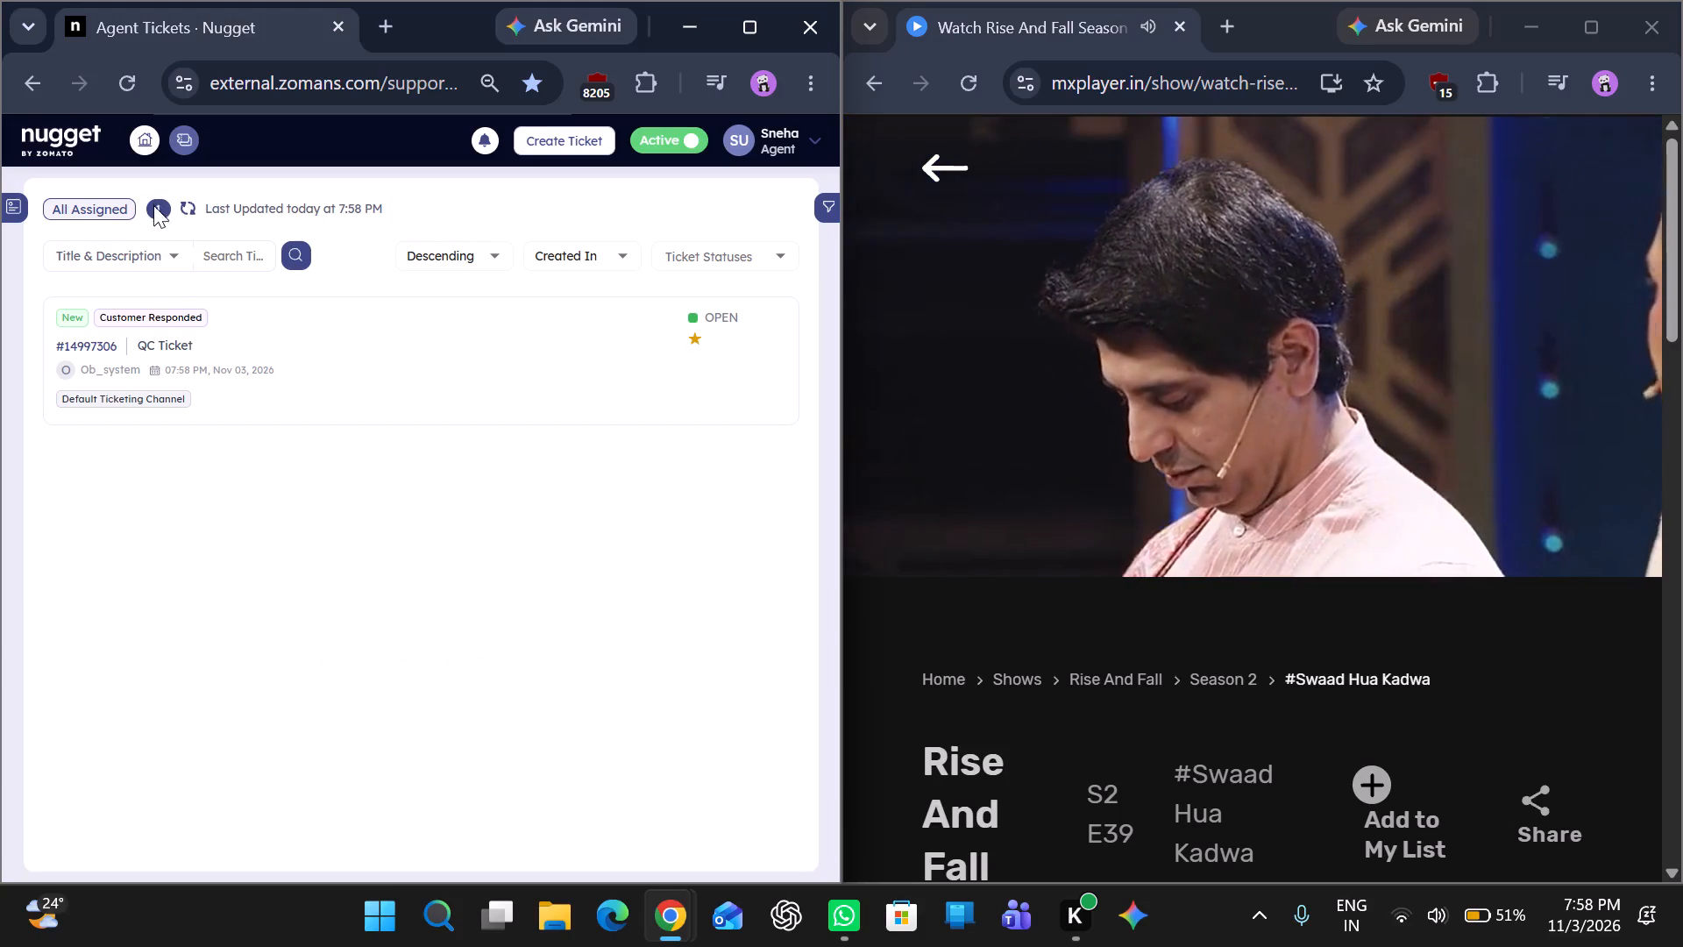
pyautogui.doubleClick(167, 291)
pyautogui.doubleClick(167, 344)
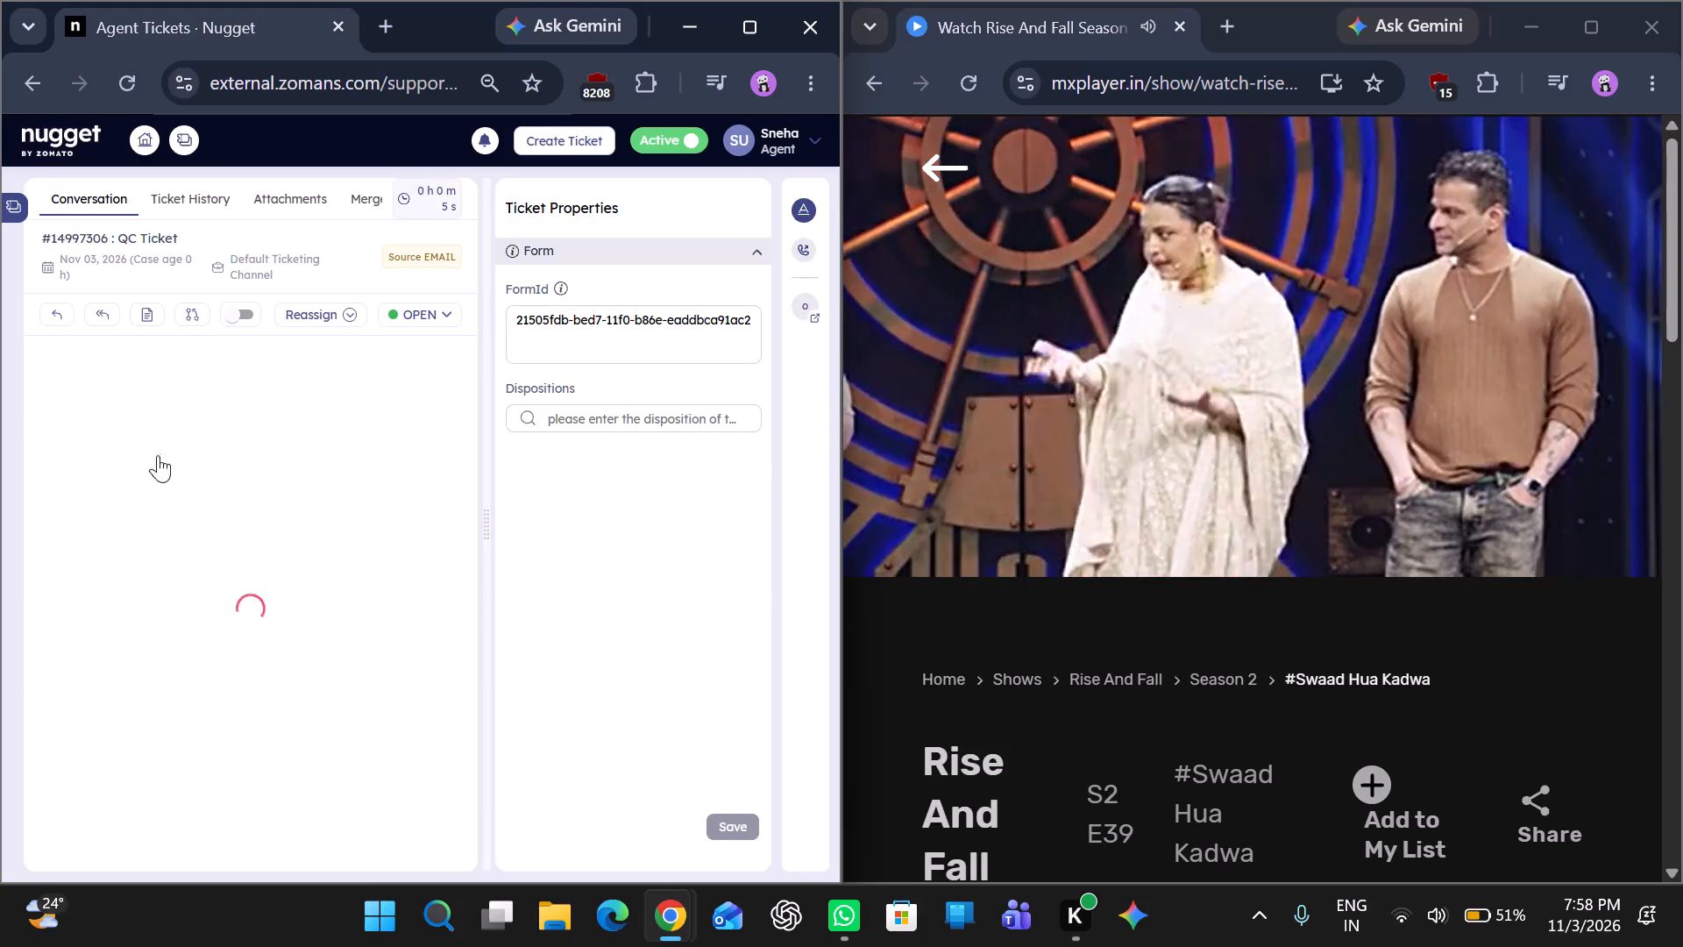
pyautogui.tripleClick(160, 552)
pyautogui.tripleClick(160, 552)
pyautogui.click(160, 552)
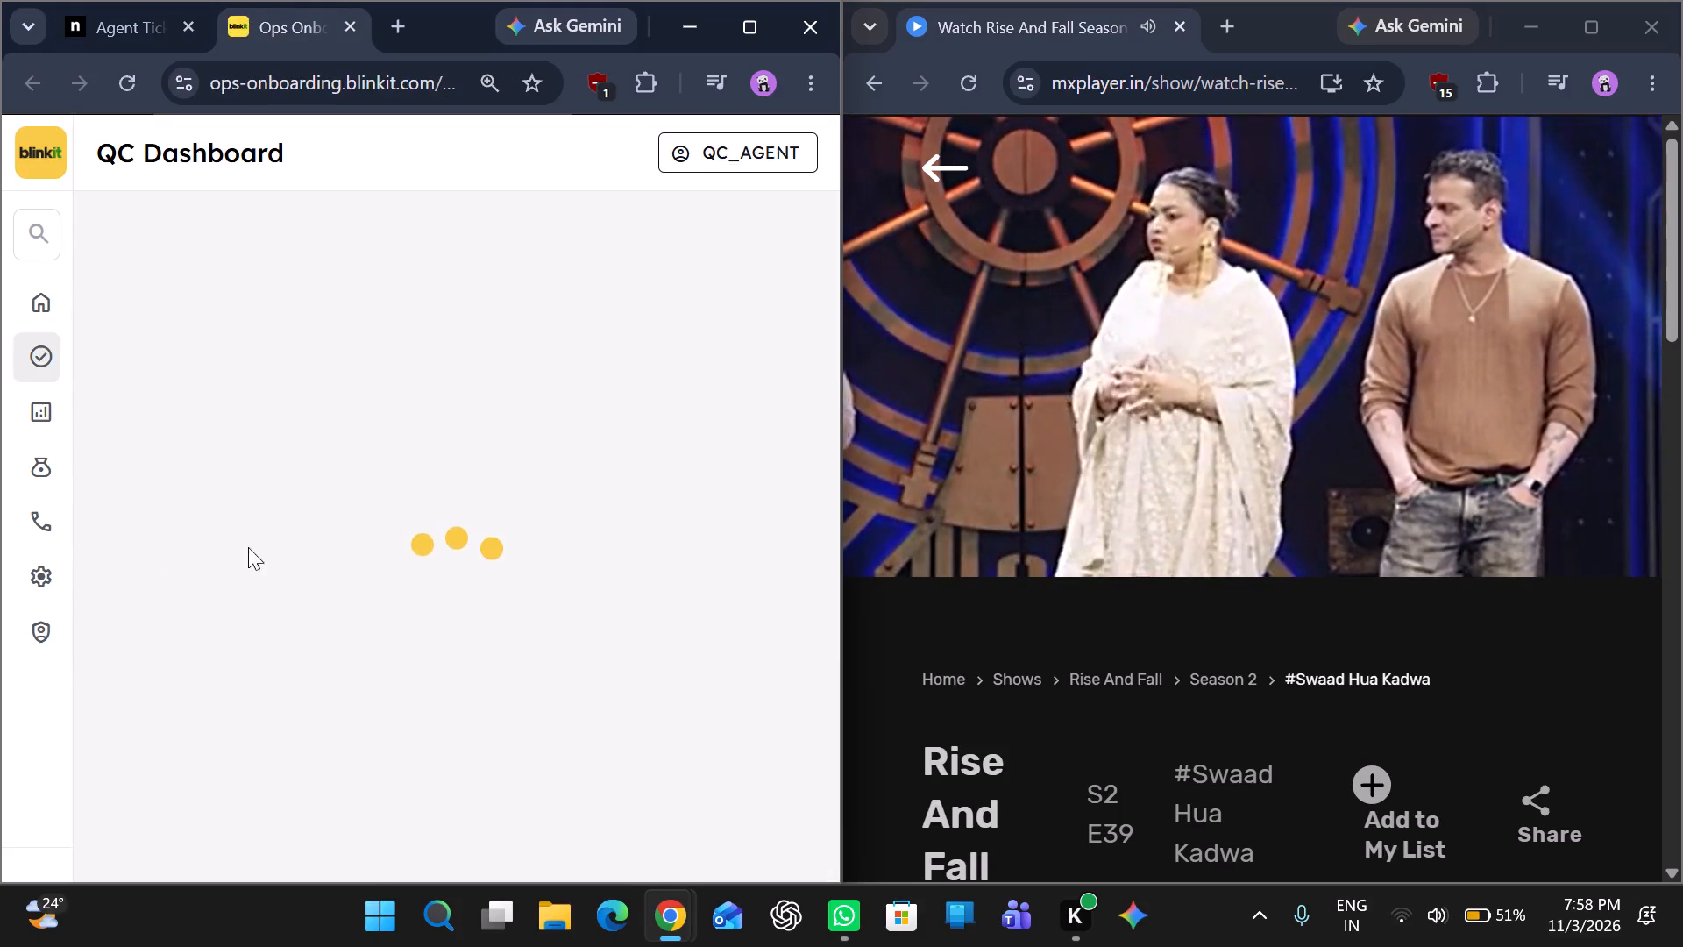
# Reject the selfie in the onboarding form with the reason Improper clothes.
pyautogui.scroll(-6, 468, 523)
pyautogui.doubleClick(604, 790)
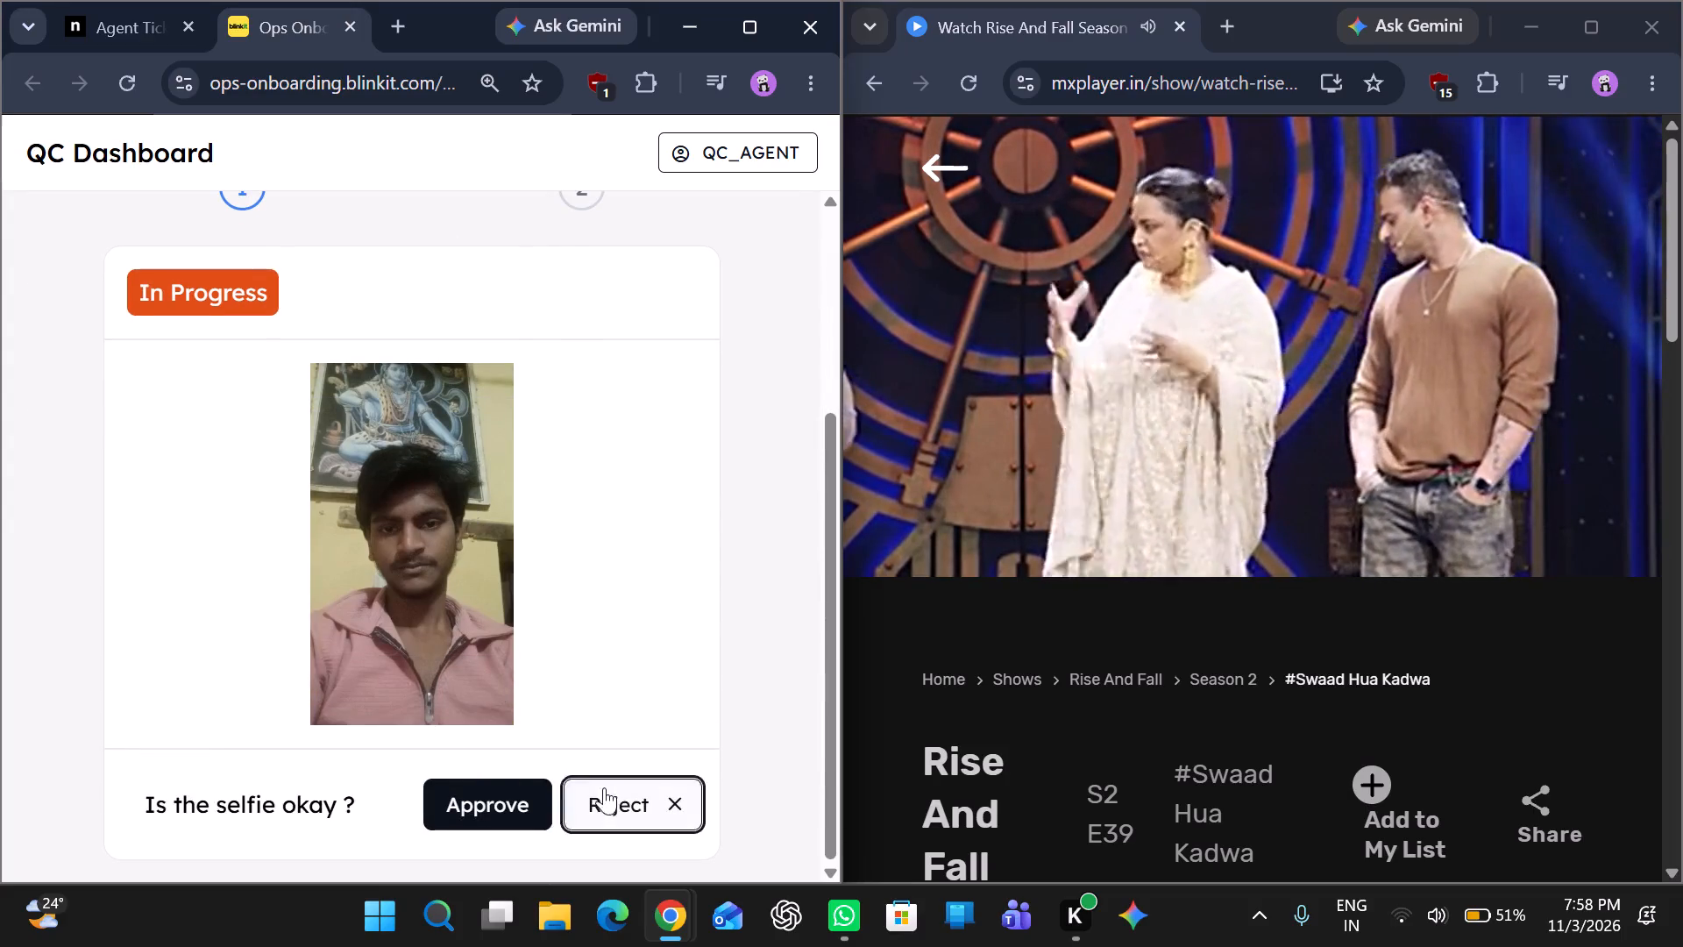
pyautogui.scroll(-4, 600, 692)
pyautogui.doubleClick(634, 649)
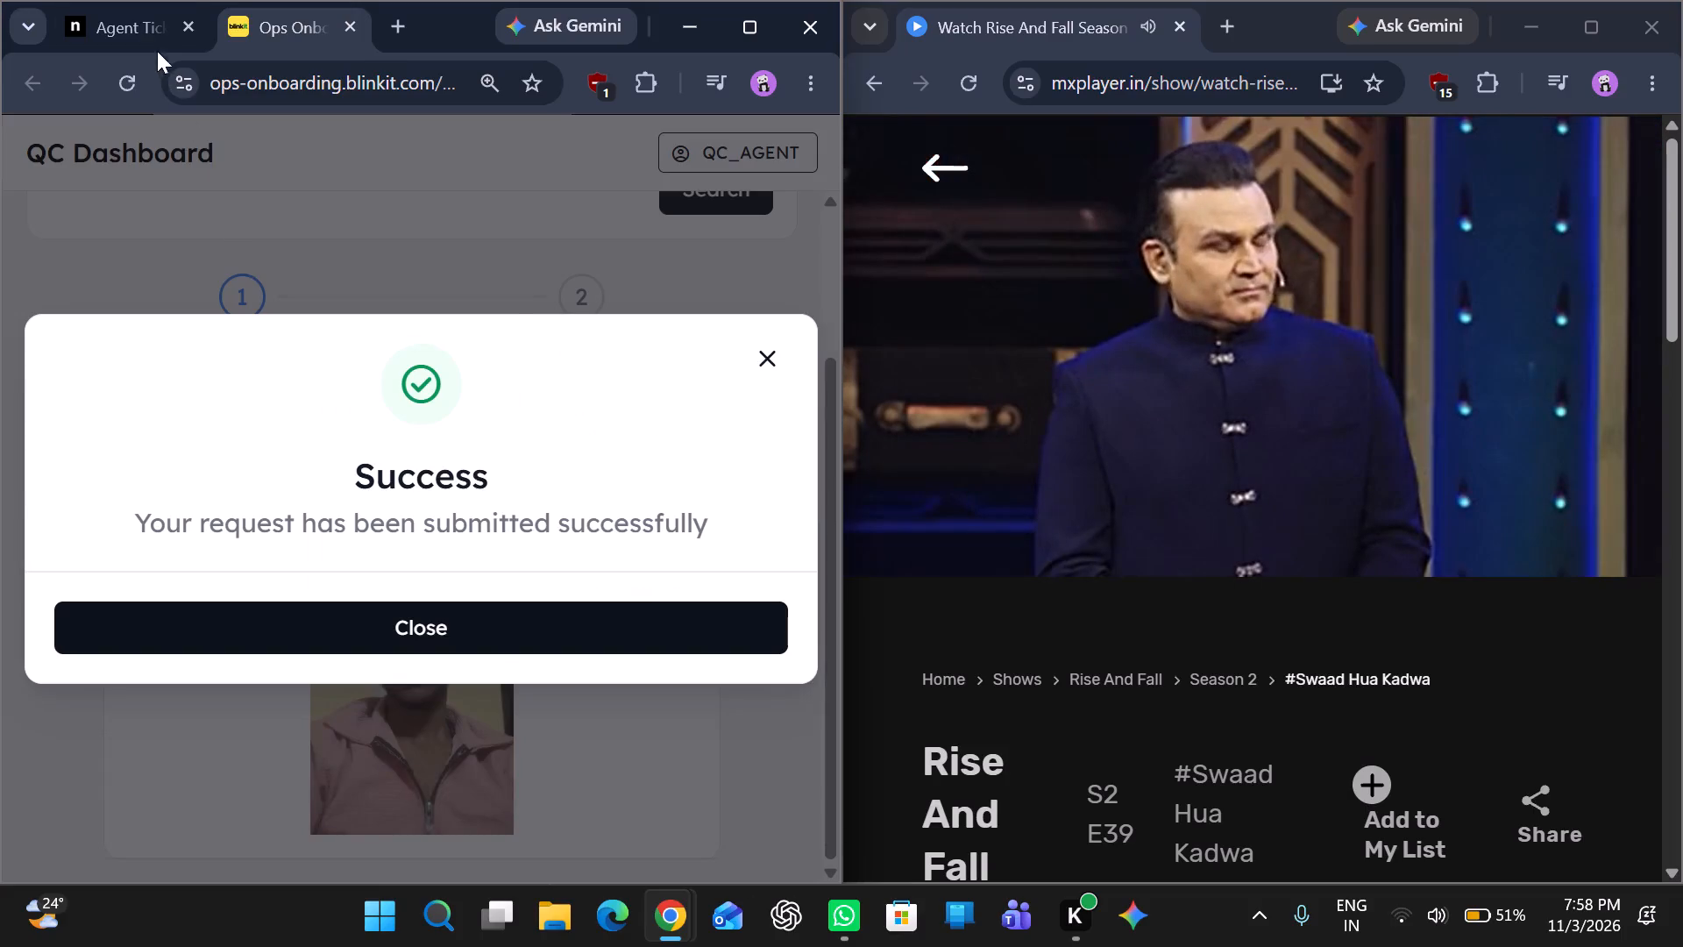
pyautogui.click(153, 36)
pyautogui.doubleClick(431, 304)
pyautogui.click(408, 349)
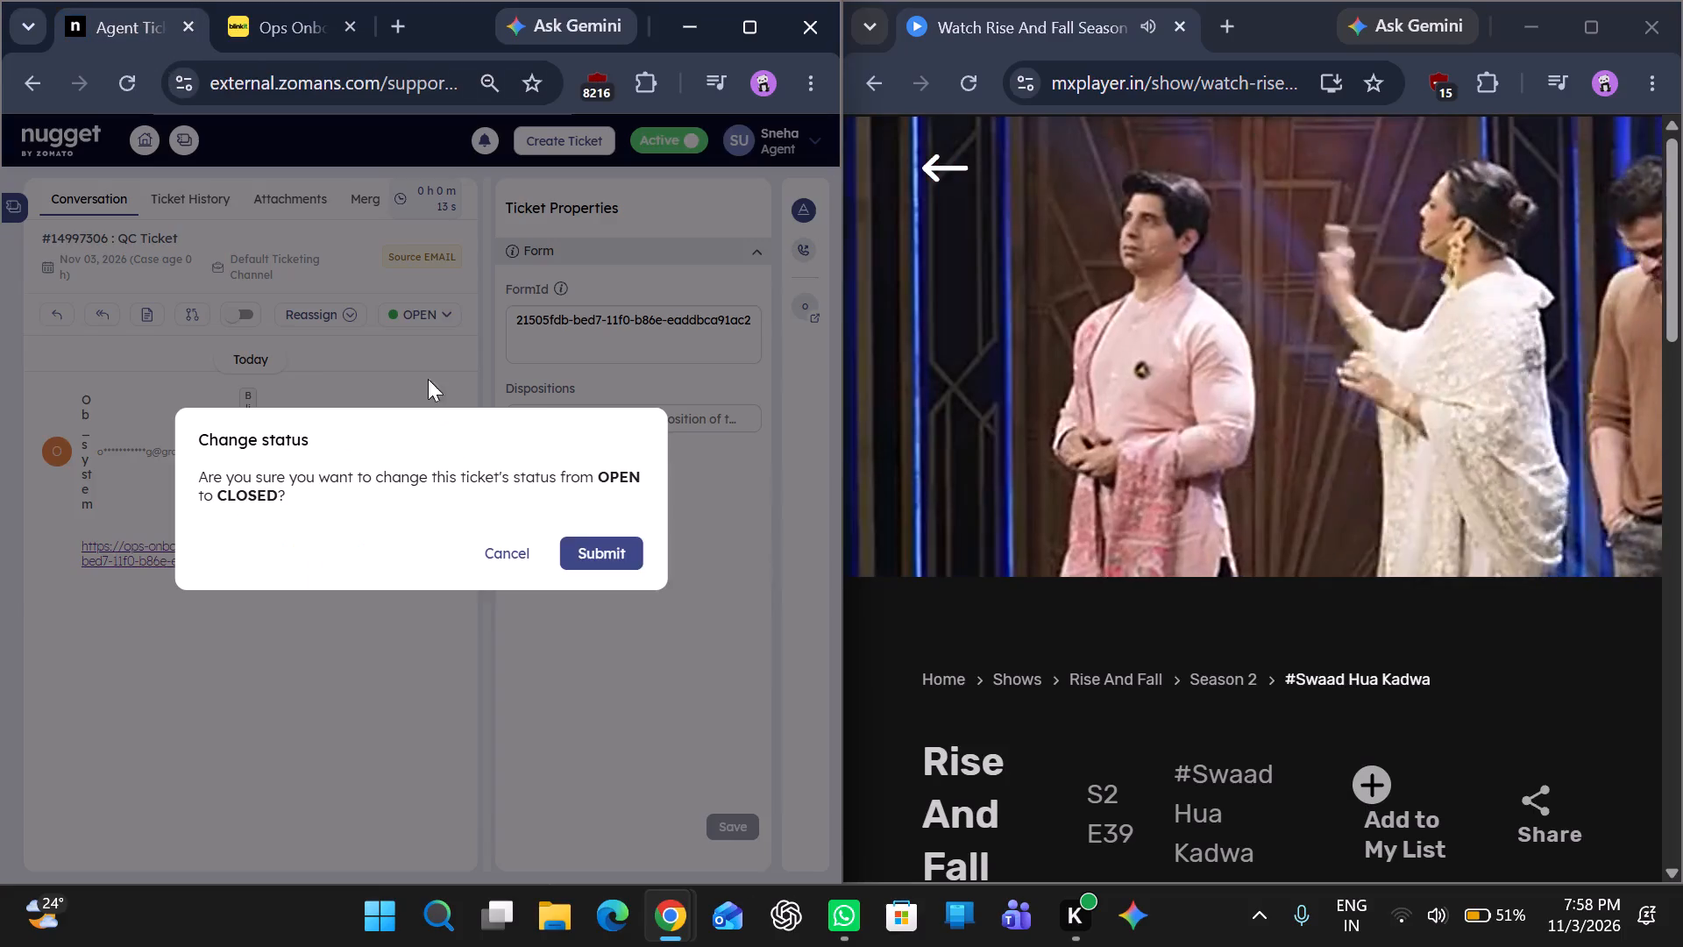
pyautogui.doubleClick(593, 541)
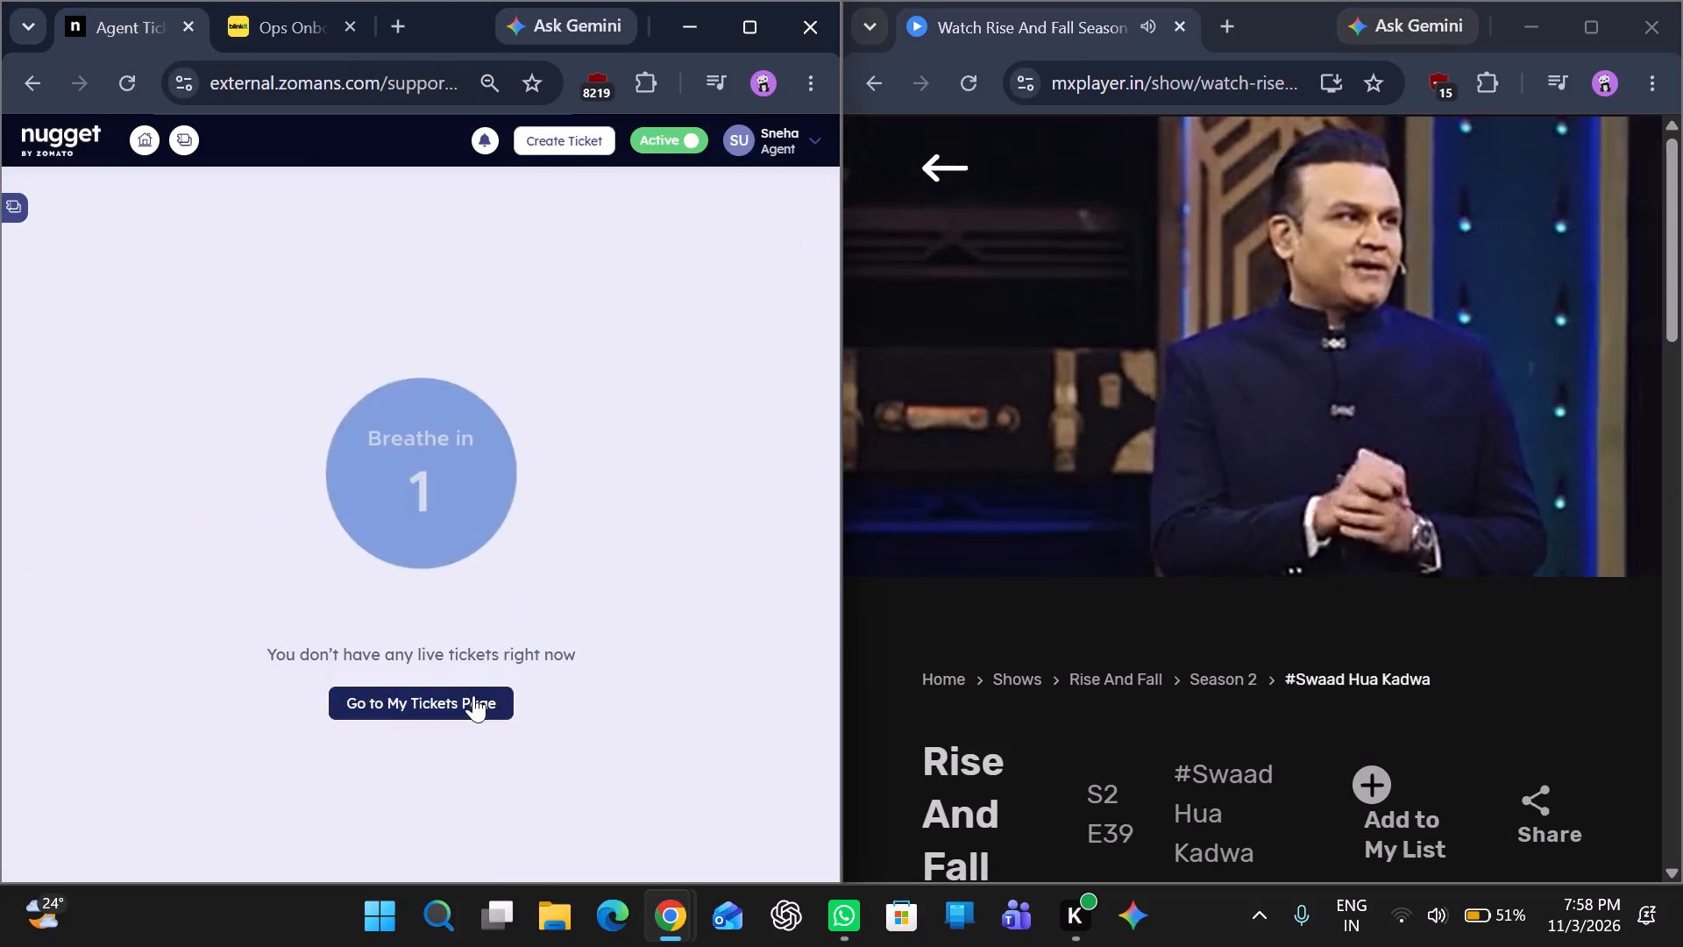
pyautogui.click(473, 695)
pyautogui.doubleClick(347, 24)
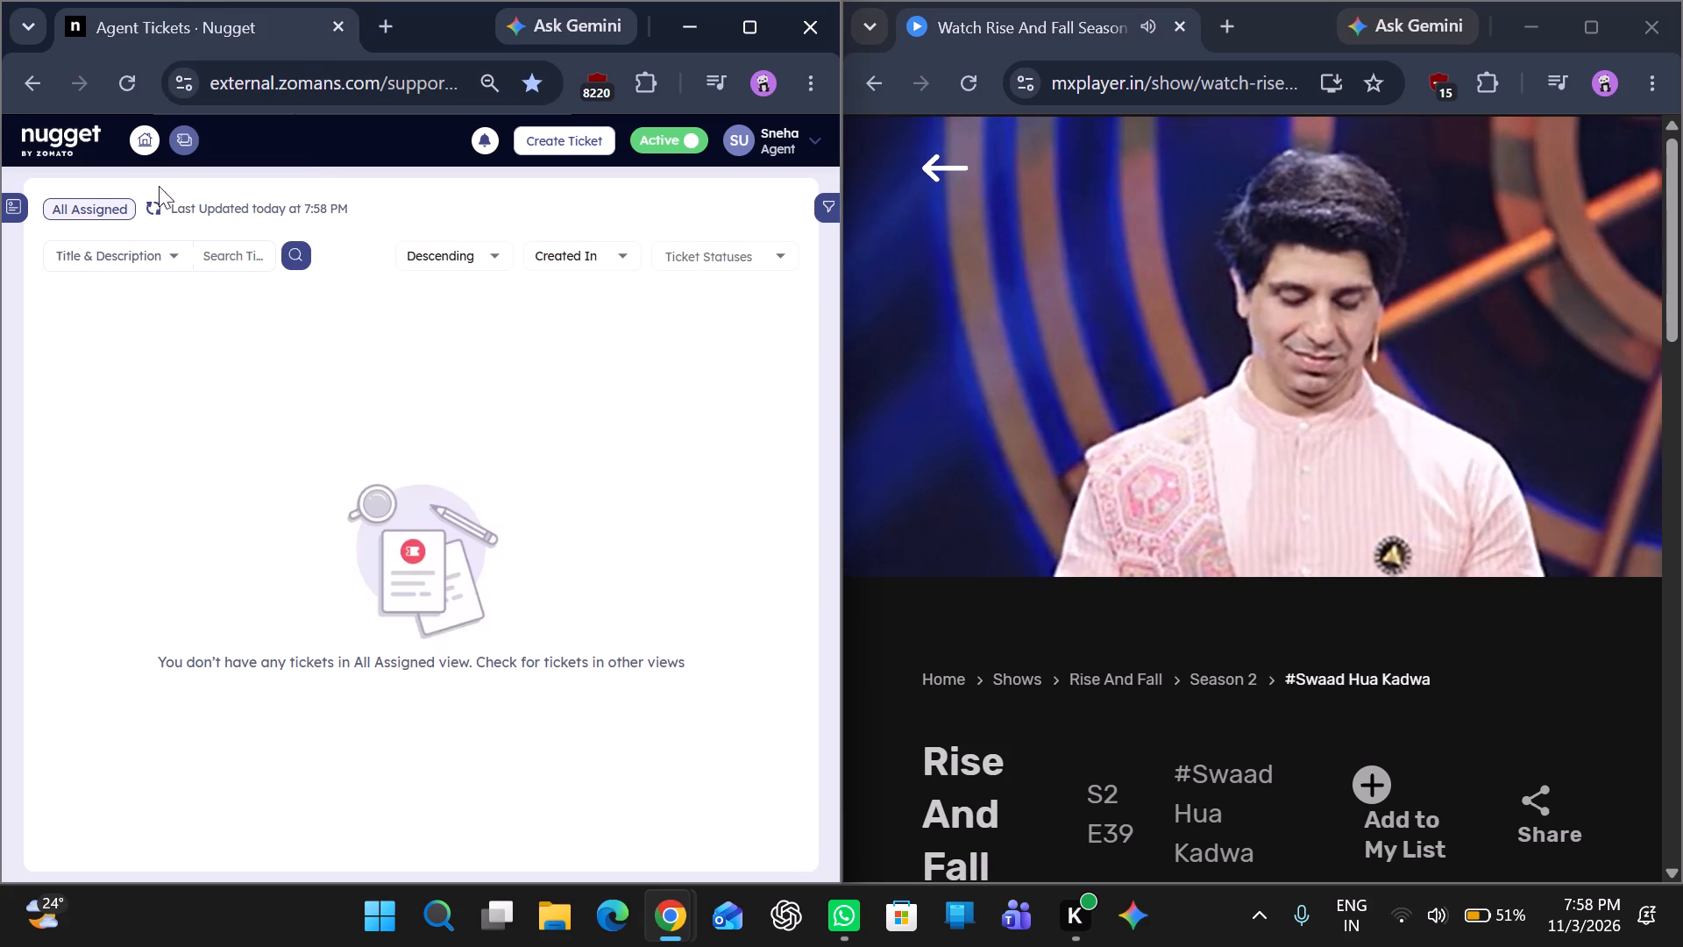
# Refresh the All Assigned list to check for new QC tickets.
pyautogui.click(152, 206)
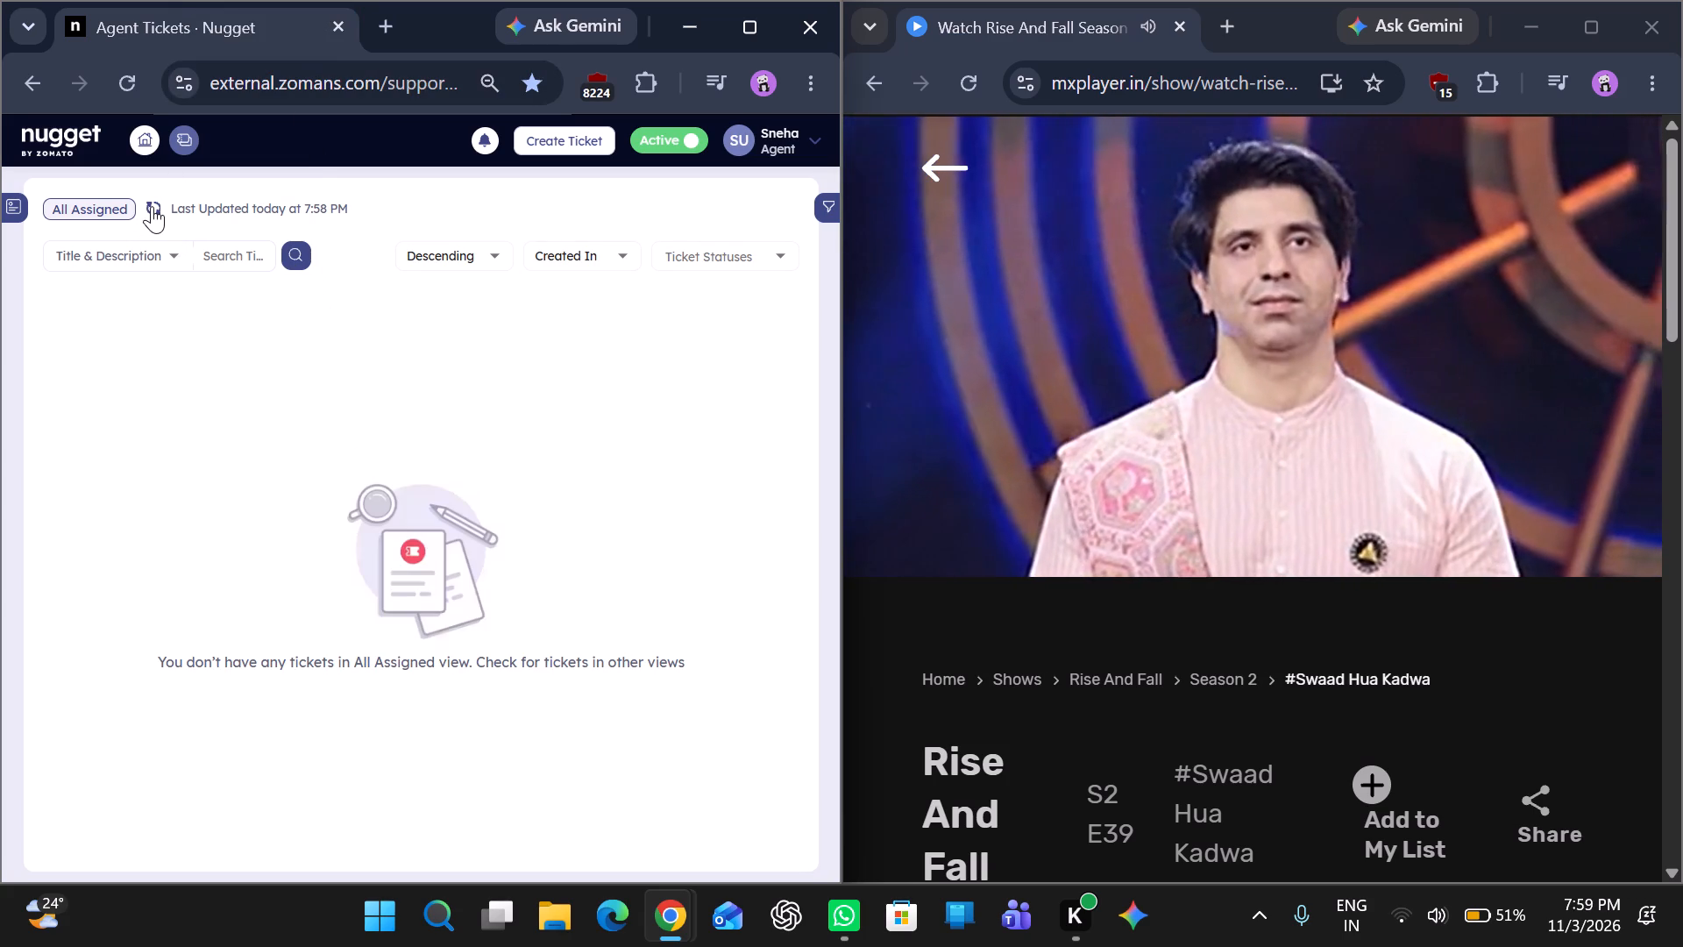
pyautogui.doubleClick(152, 206)
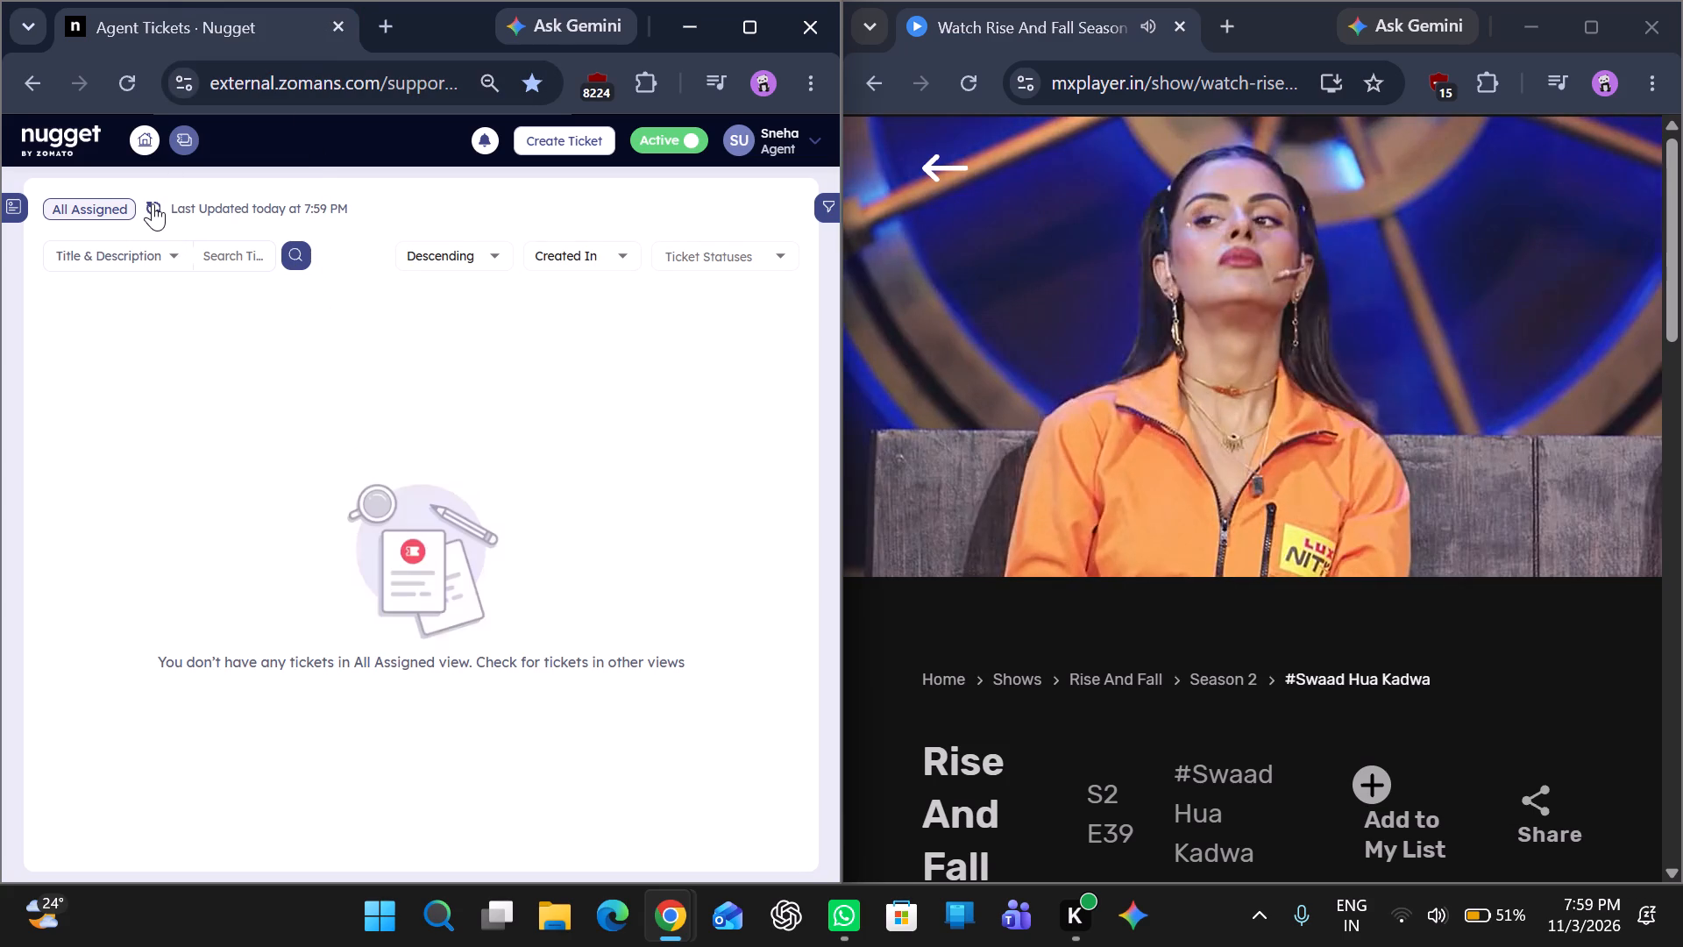
pyautogui.doubleClick(153, 203)
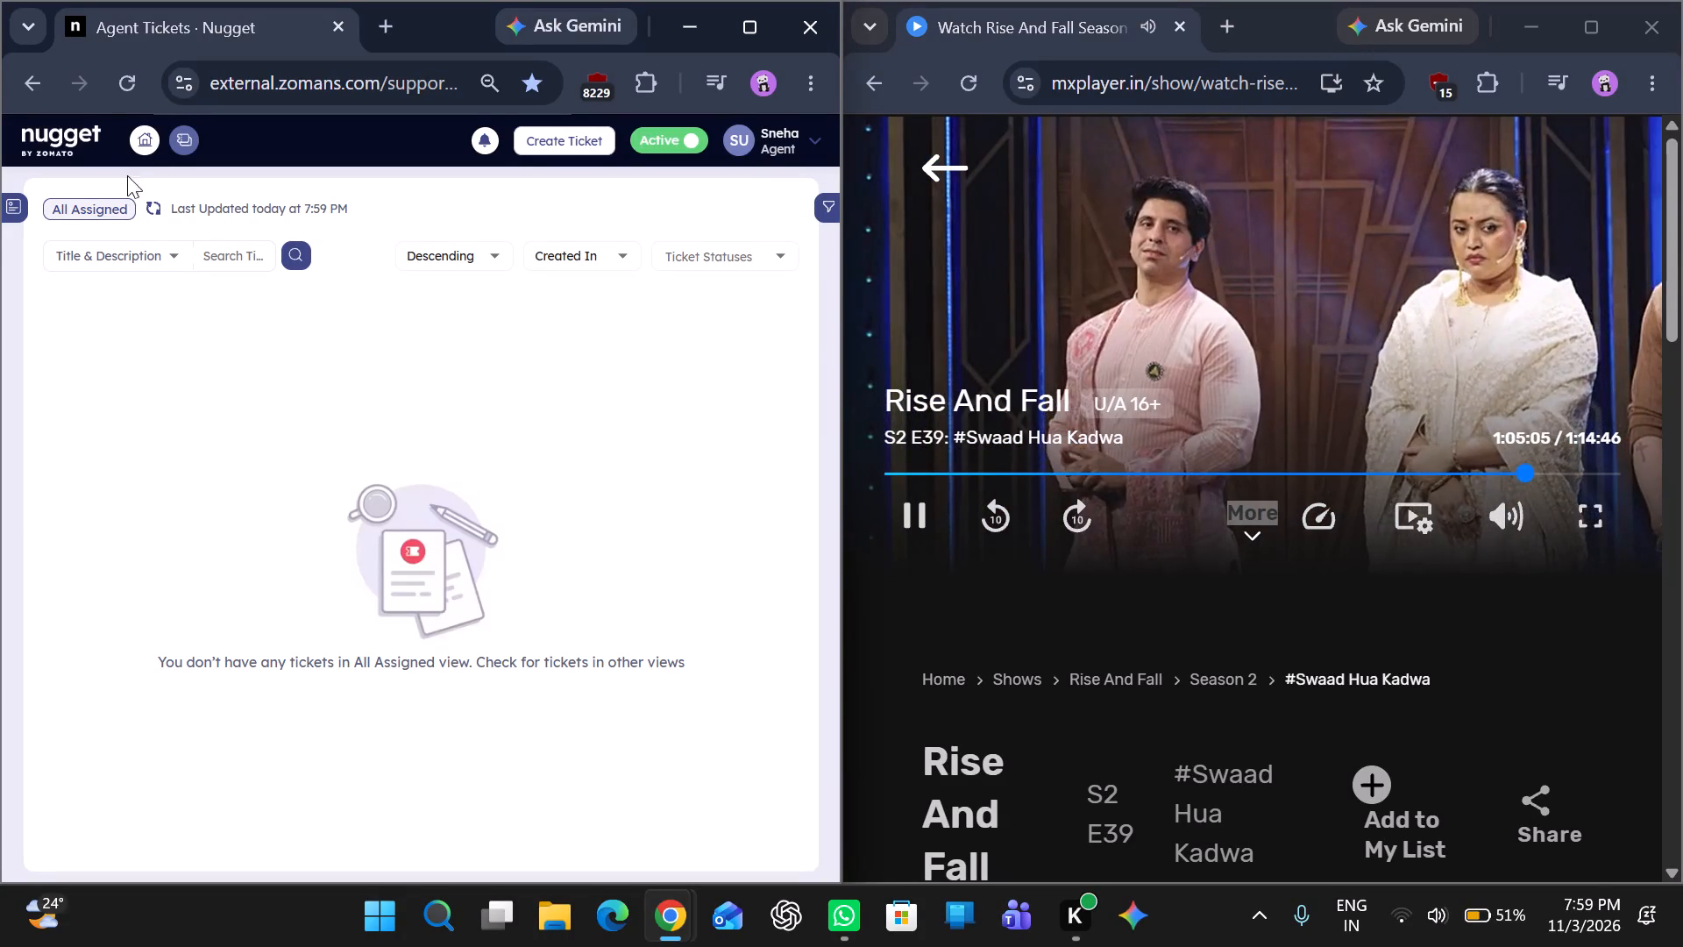
pyautogui.click(157, 204)
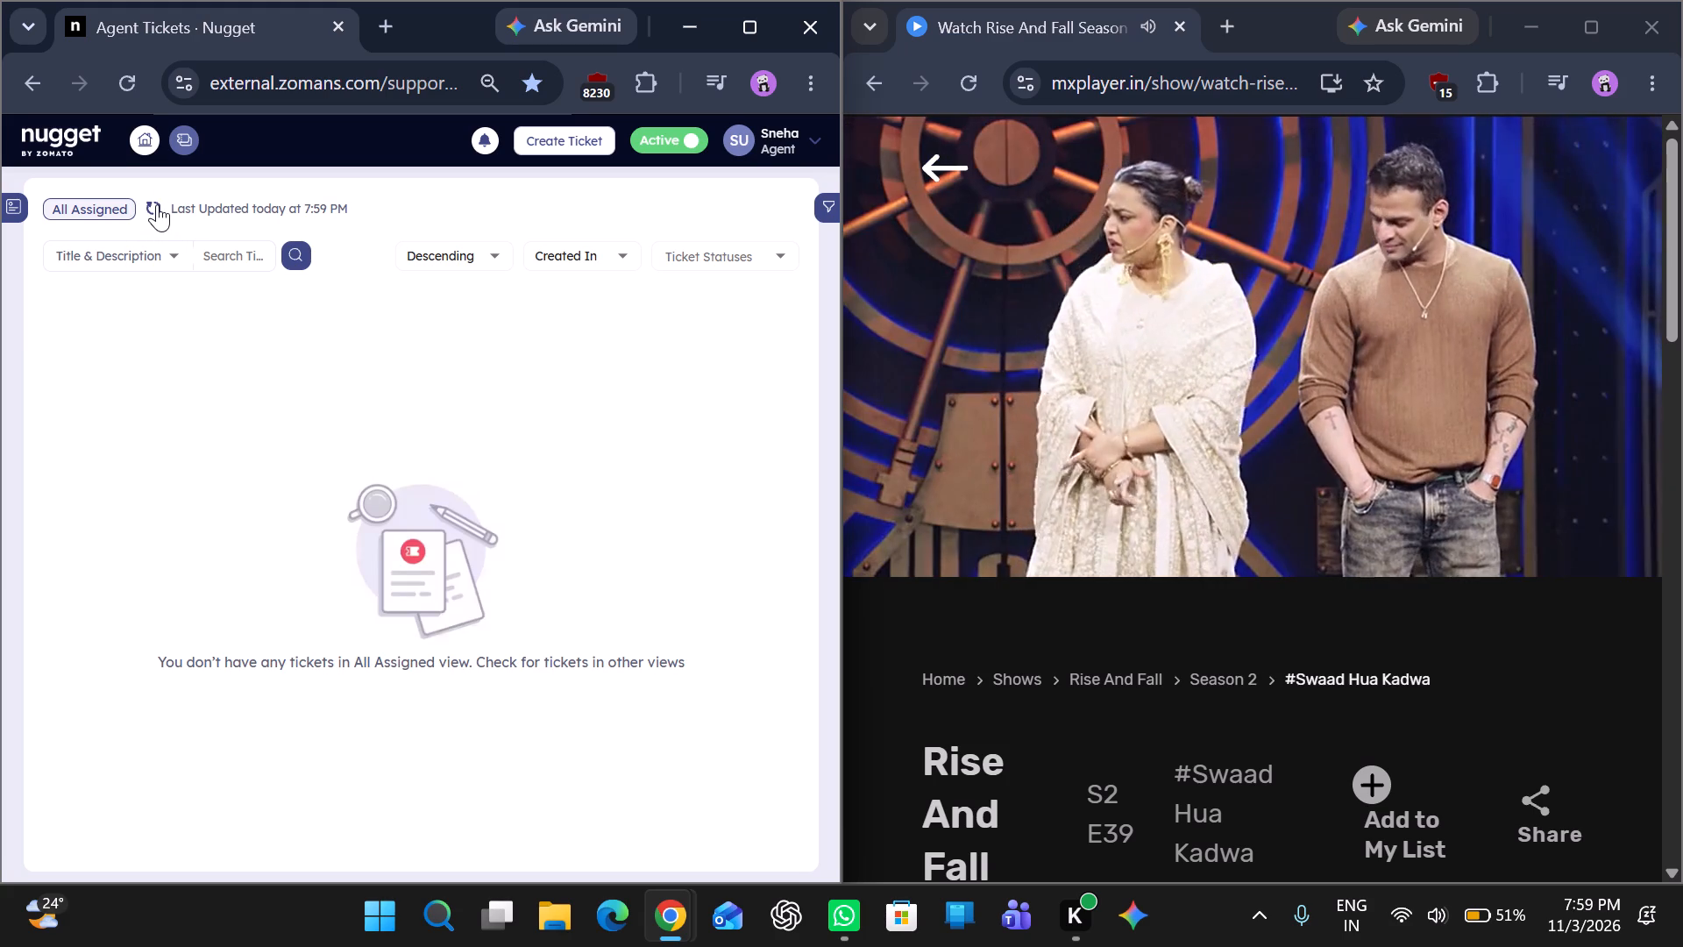
# Refresh the All Assigned list until a QC ticket arrives, and open the onboarding form linked in it.
pyautogui.click(157, 204)
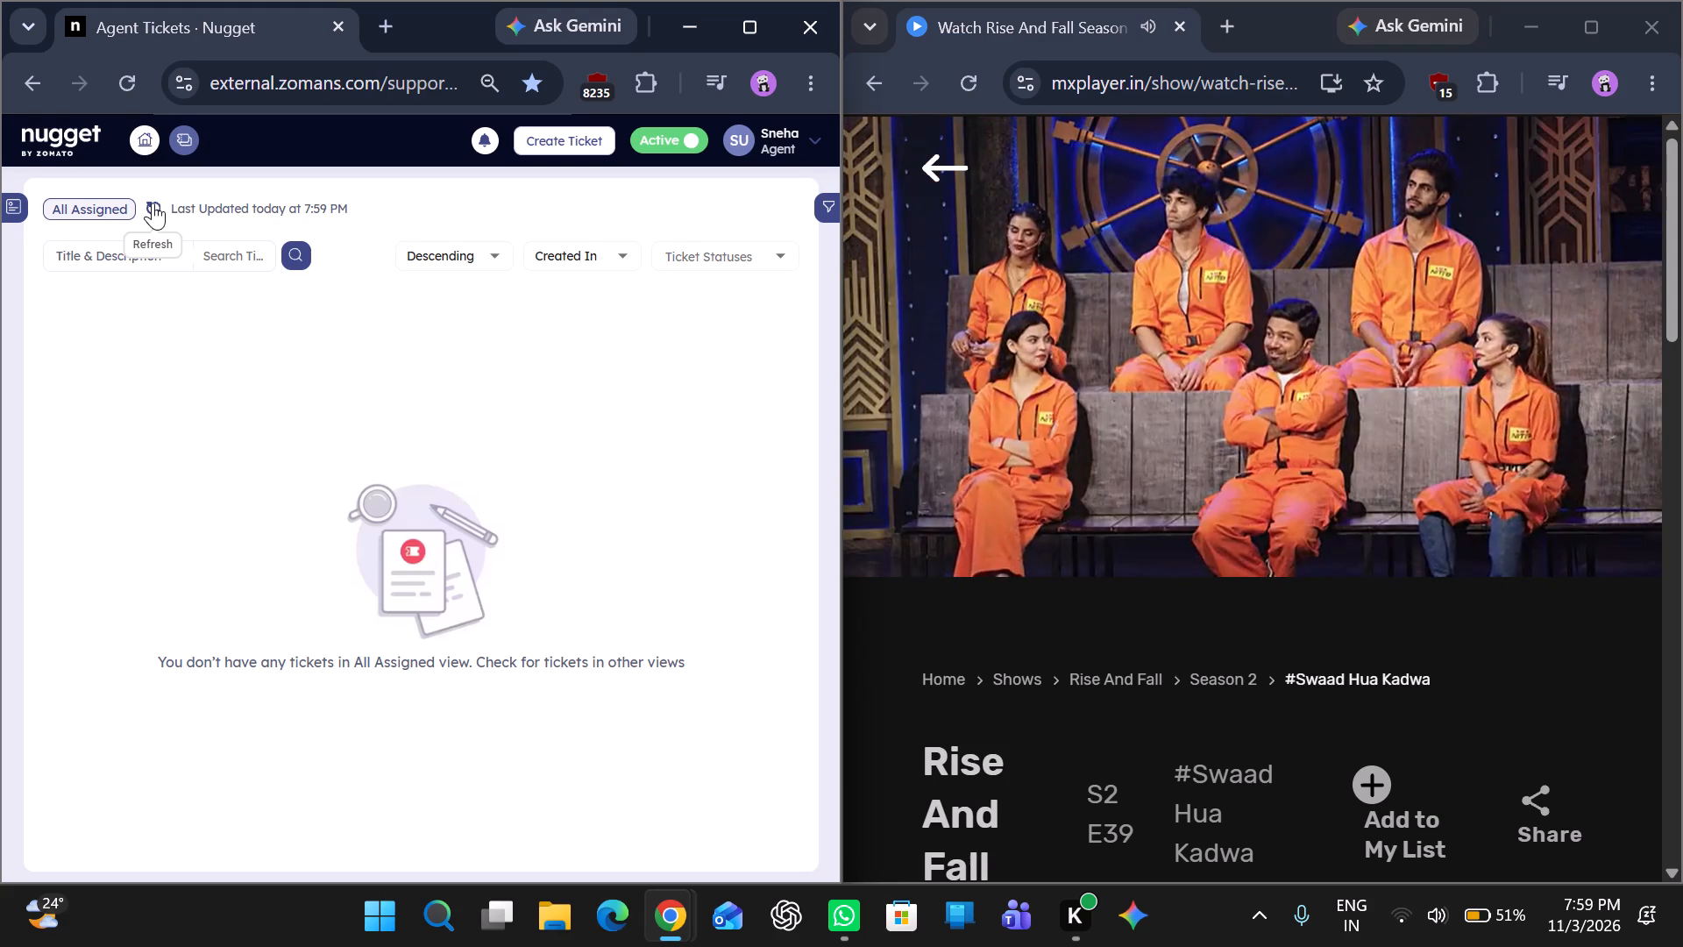
pyautogui.doubleClick(153, 203)
pyautogui.doubleClick(155, 340)
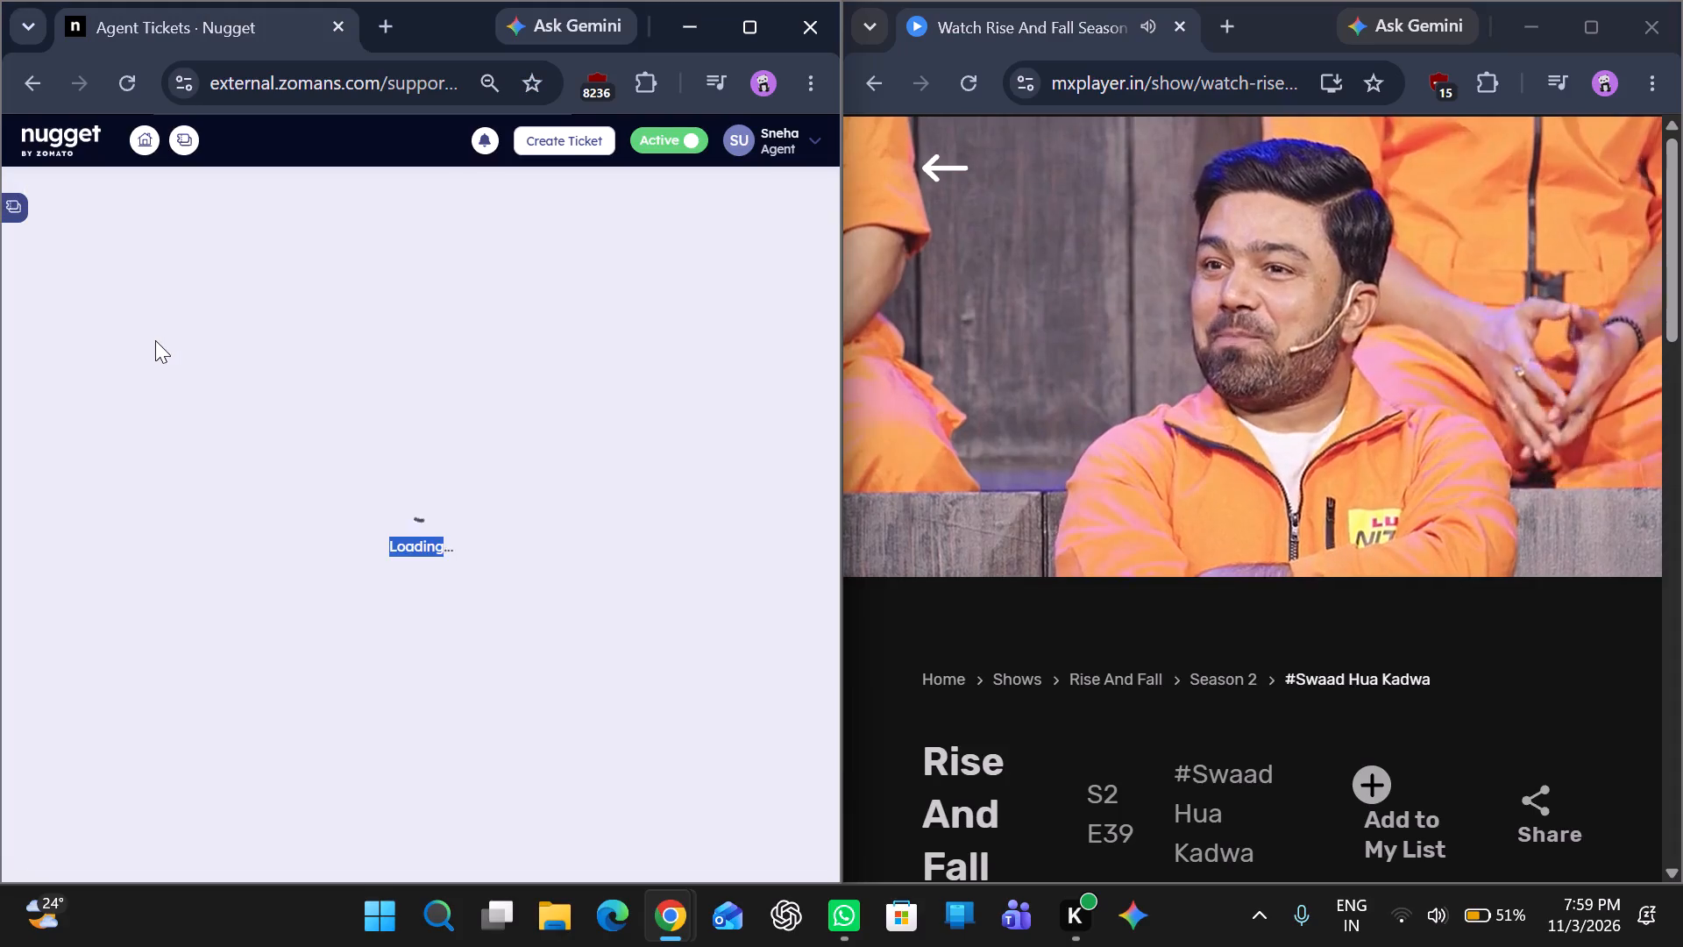
pyautogui.doubleClick(159, 534)
pyautogui.tripleClick(159, 545)
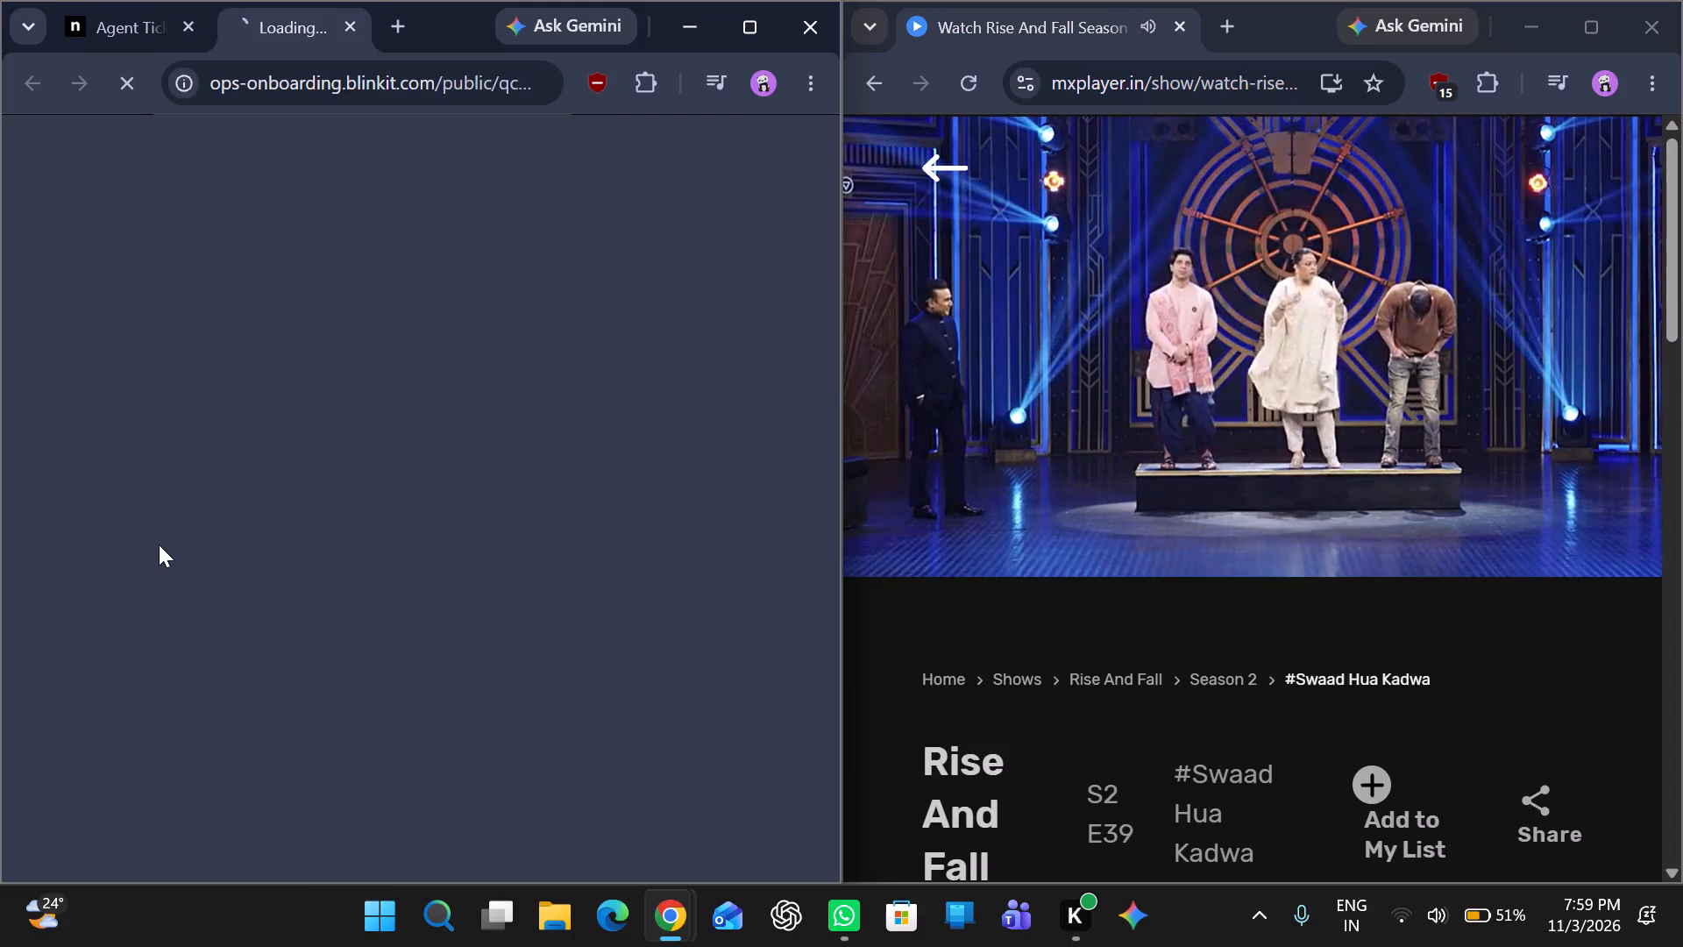
pyautogui.doubleClick(159, 545)
# Review the selfie and Aadhar photo check in the onboarding form, close the form, and return to the All Assigned list.
pyautogui.scroll(-6, 500, 462)
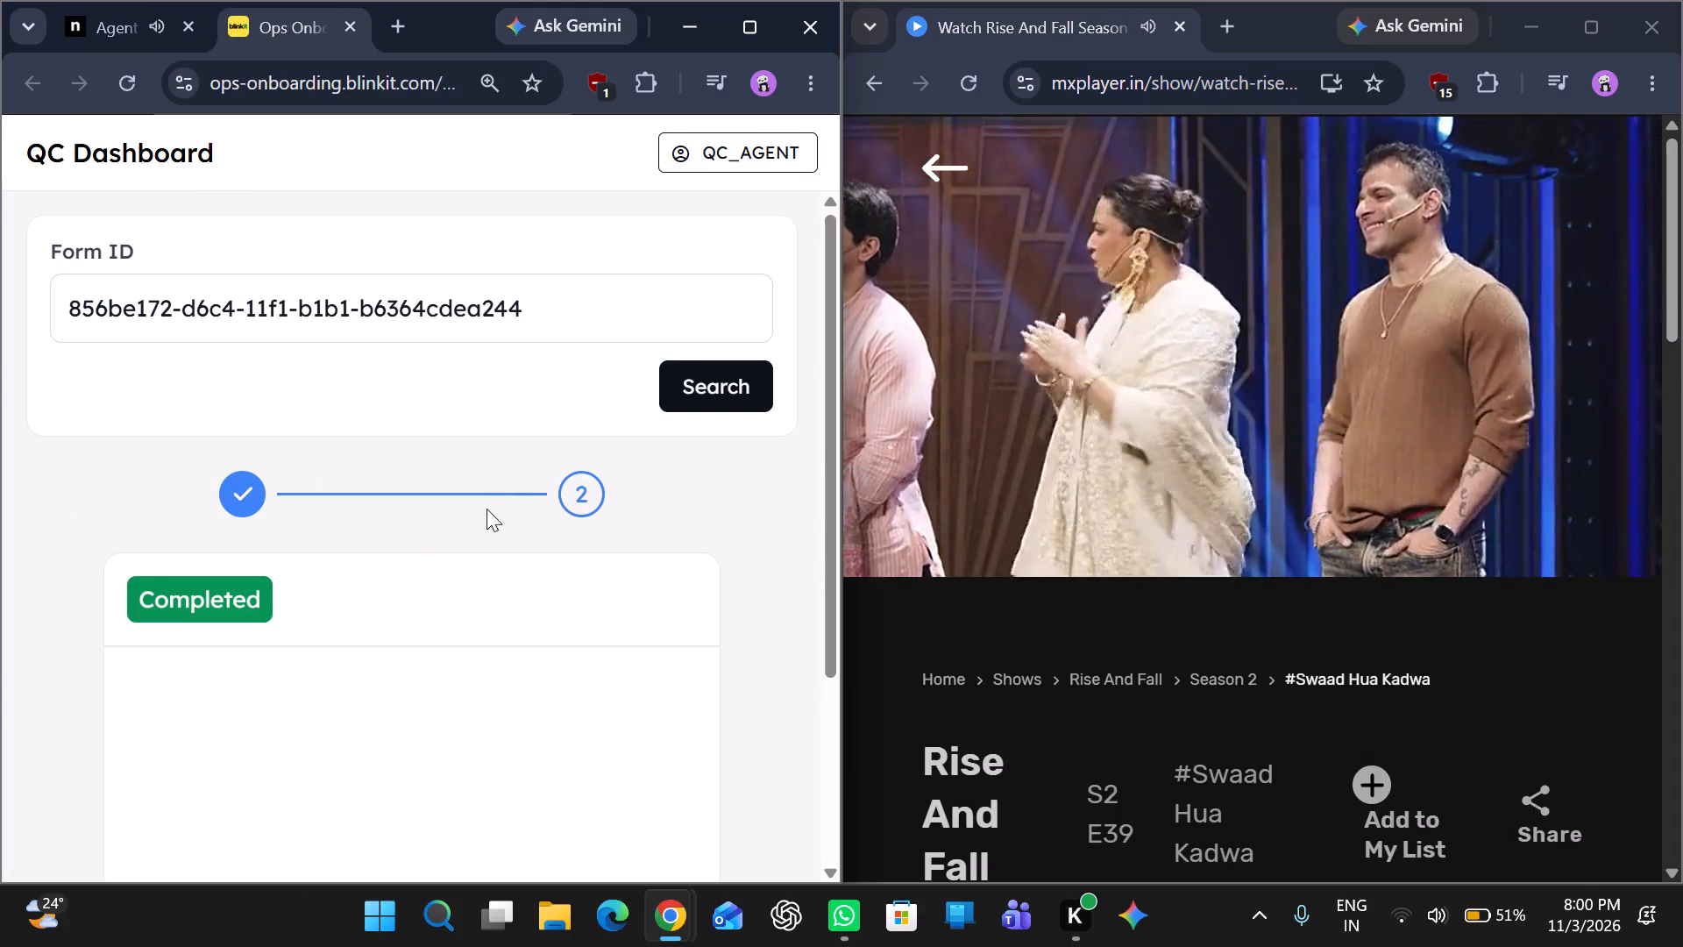
pyautogui.scroll(-5, 459, 614)
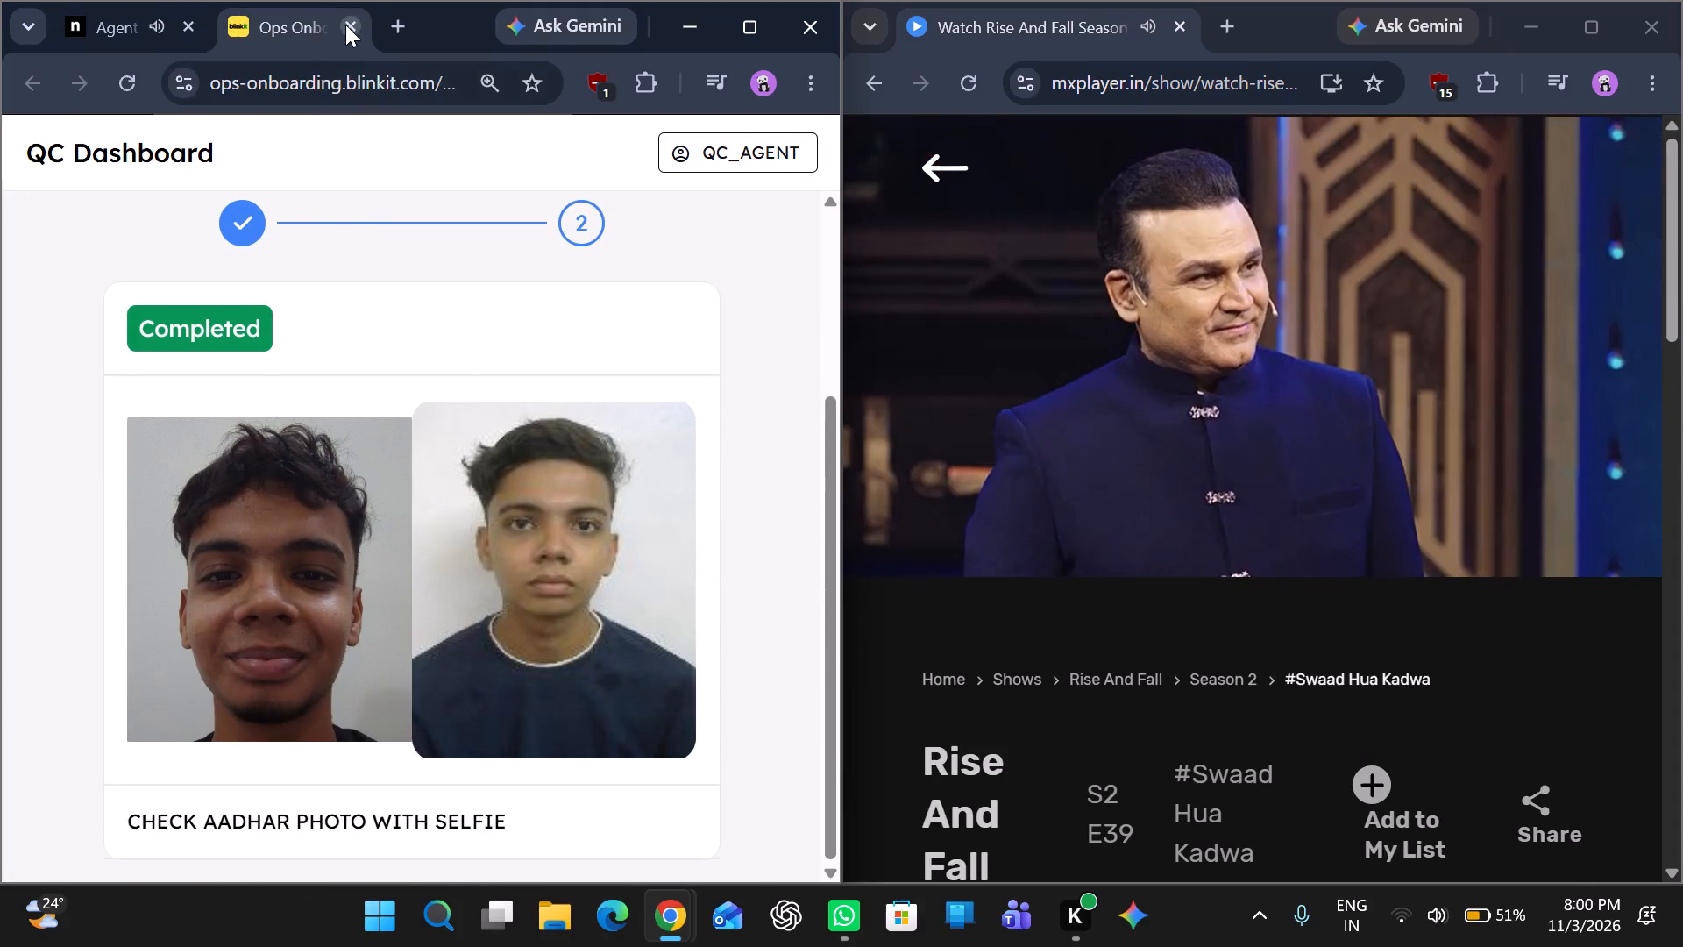
pyautogui.click(345, 25)
pyautogui.doubleClick(382, 694)
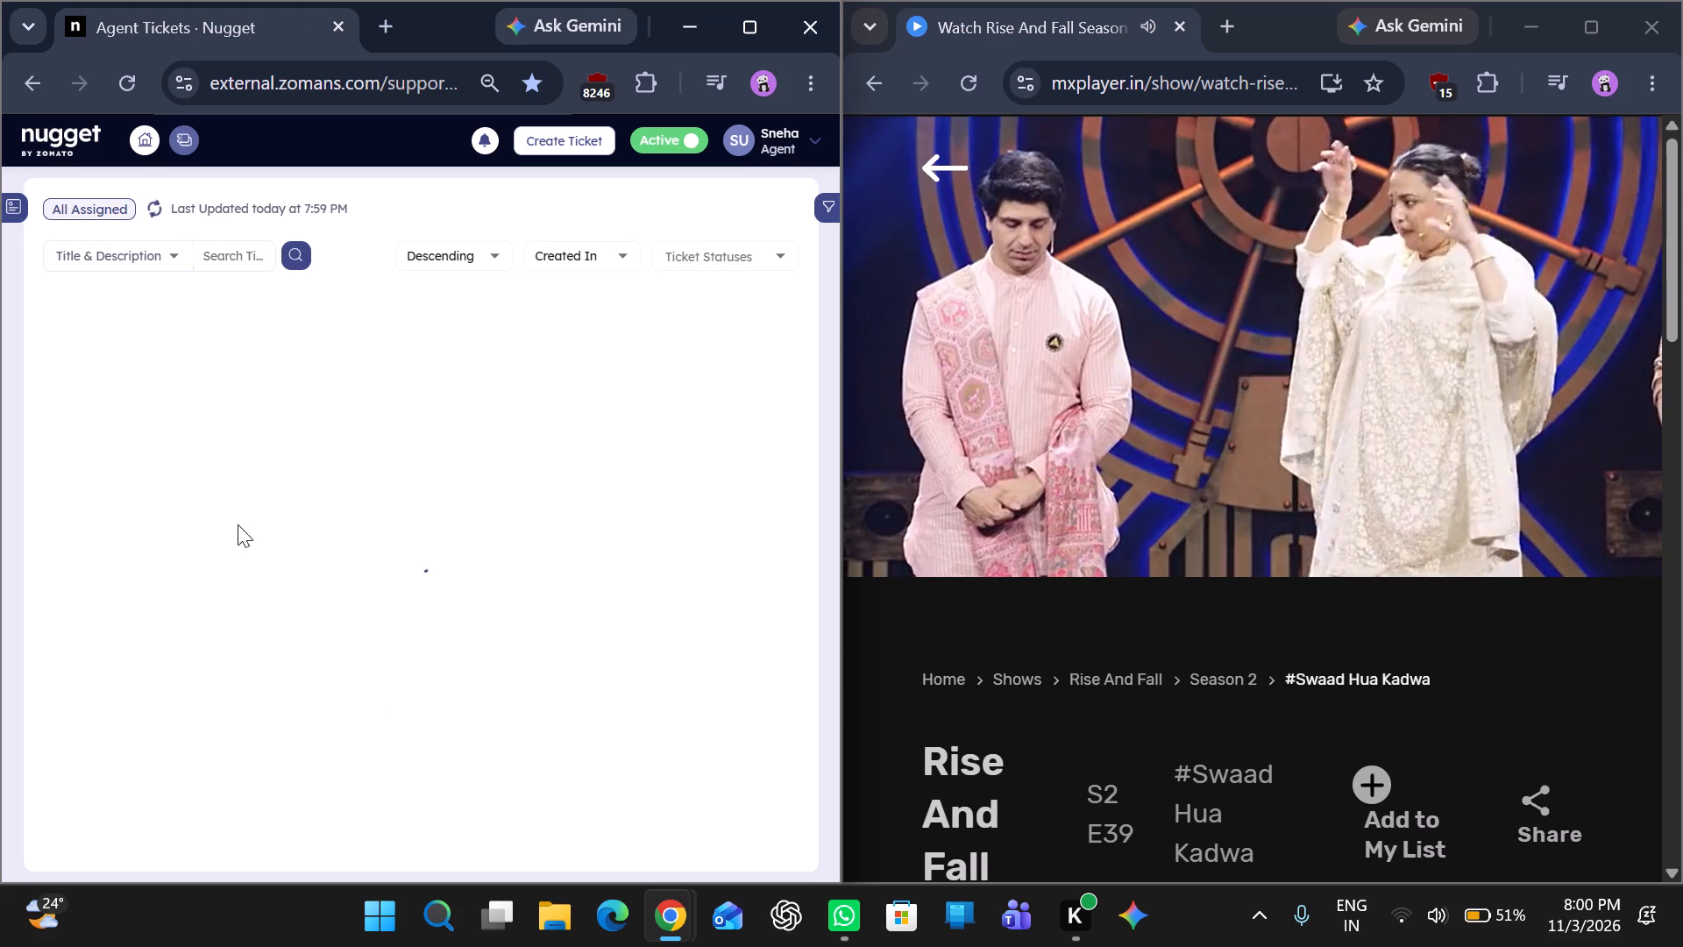
# Refresh the All Assigned list until another QC ticket arrives, and open the onboarding form linked in it.
pyautogui.click(153, 200)
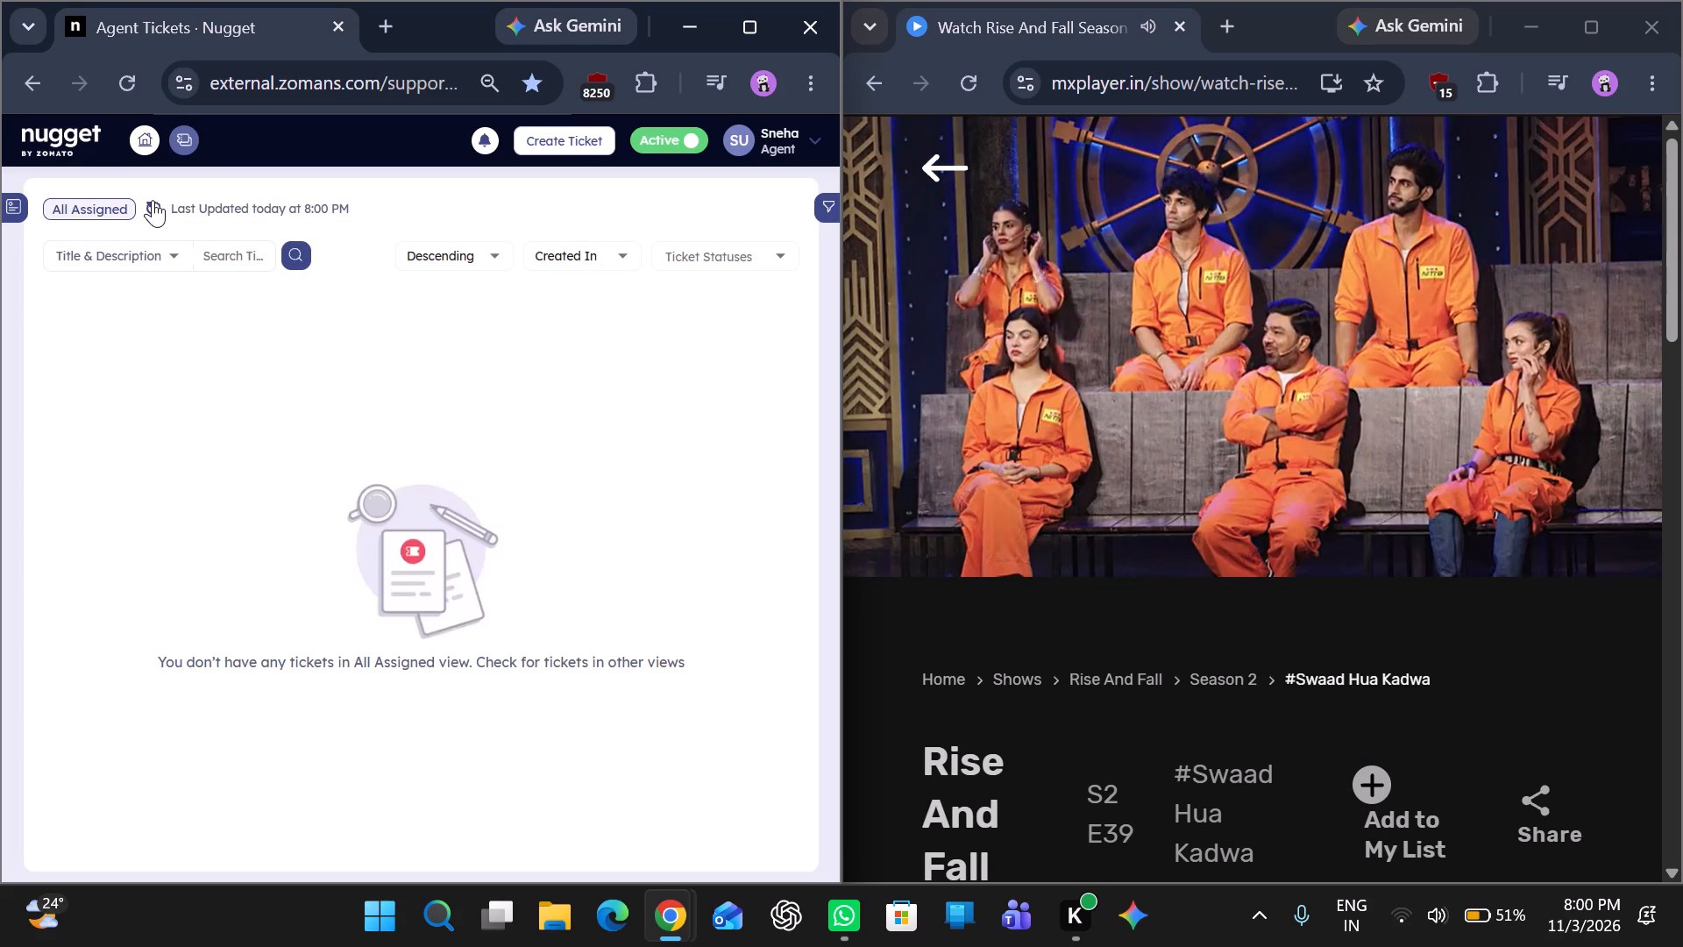
pyautogui.doubleClick(153, 200)
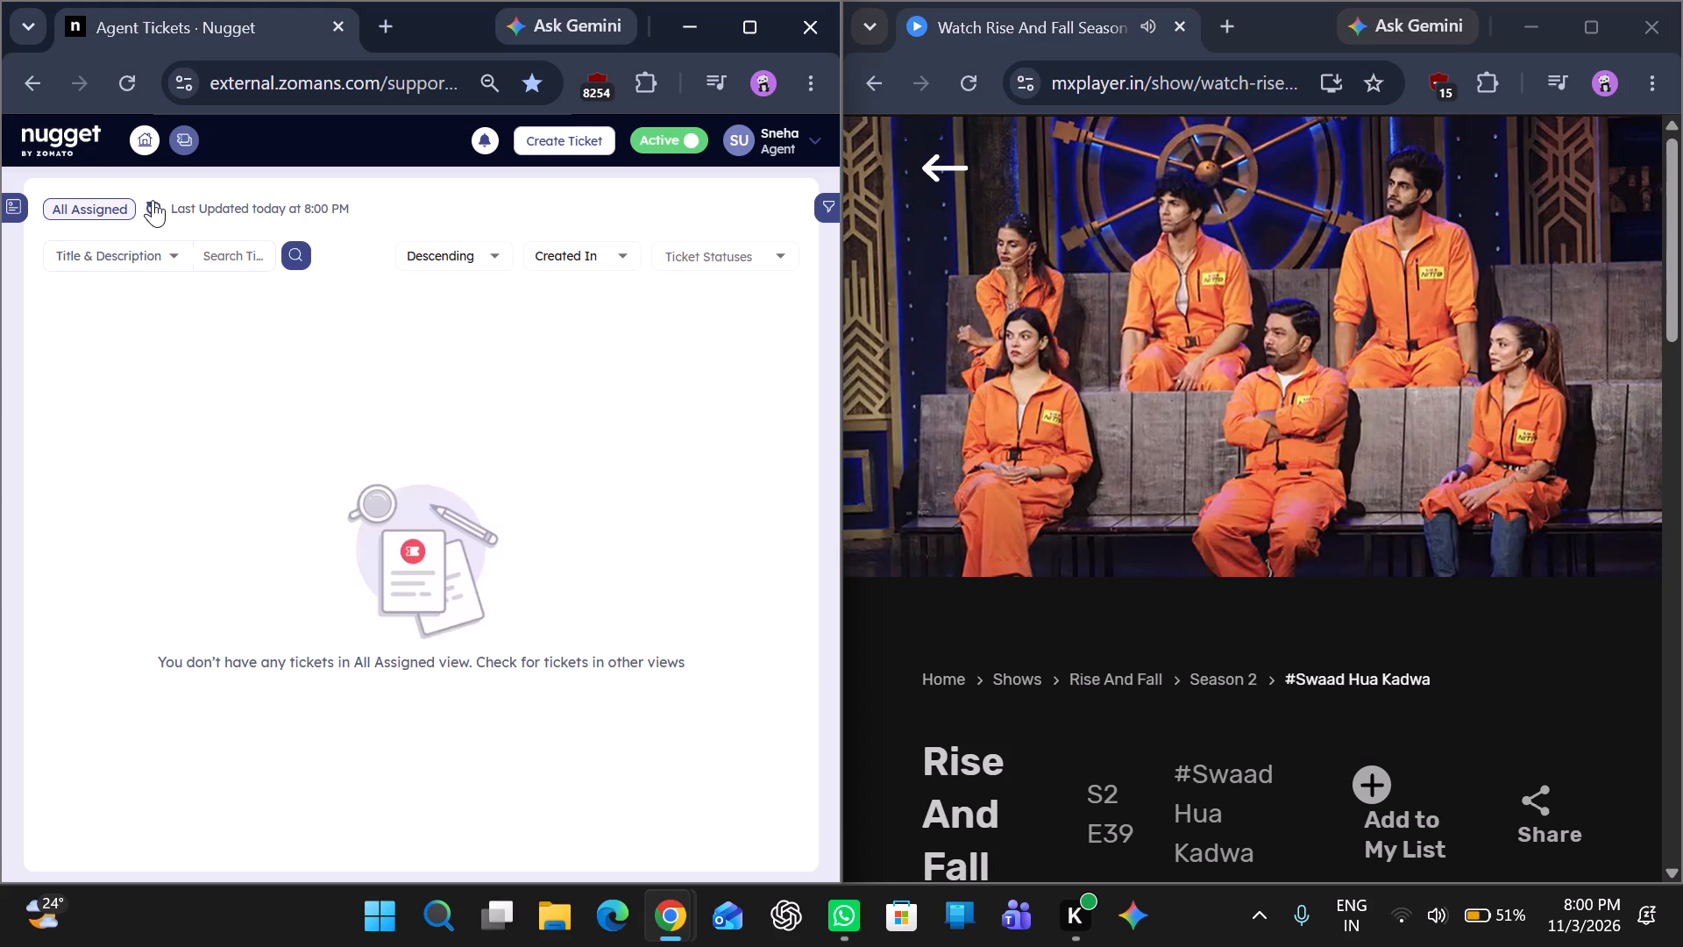
pyautogui.doubleClick(153, 200)
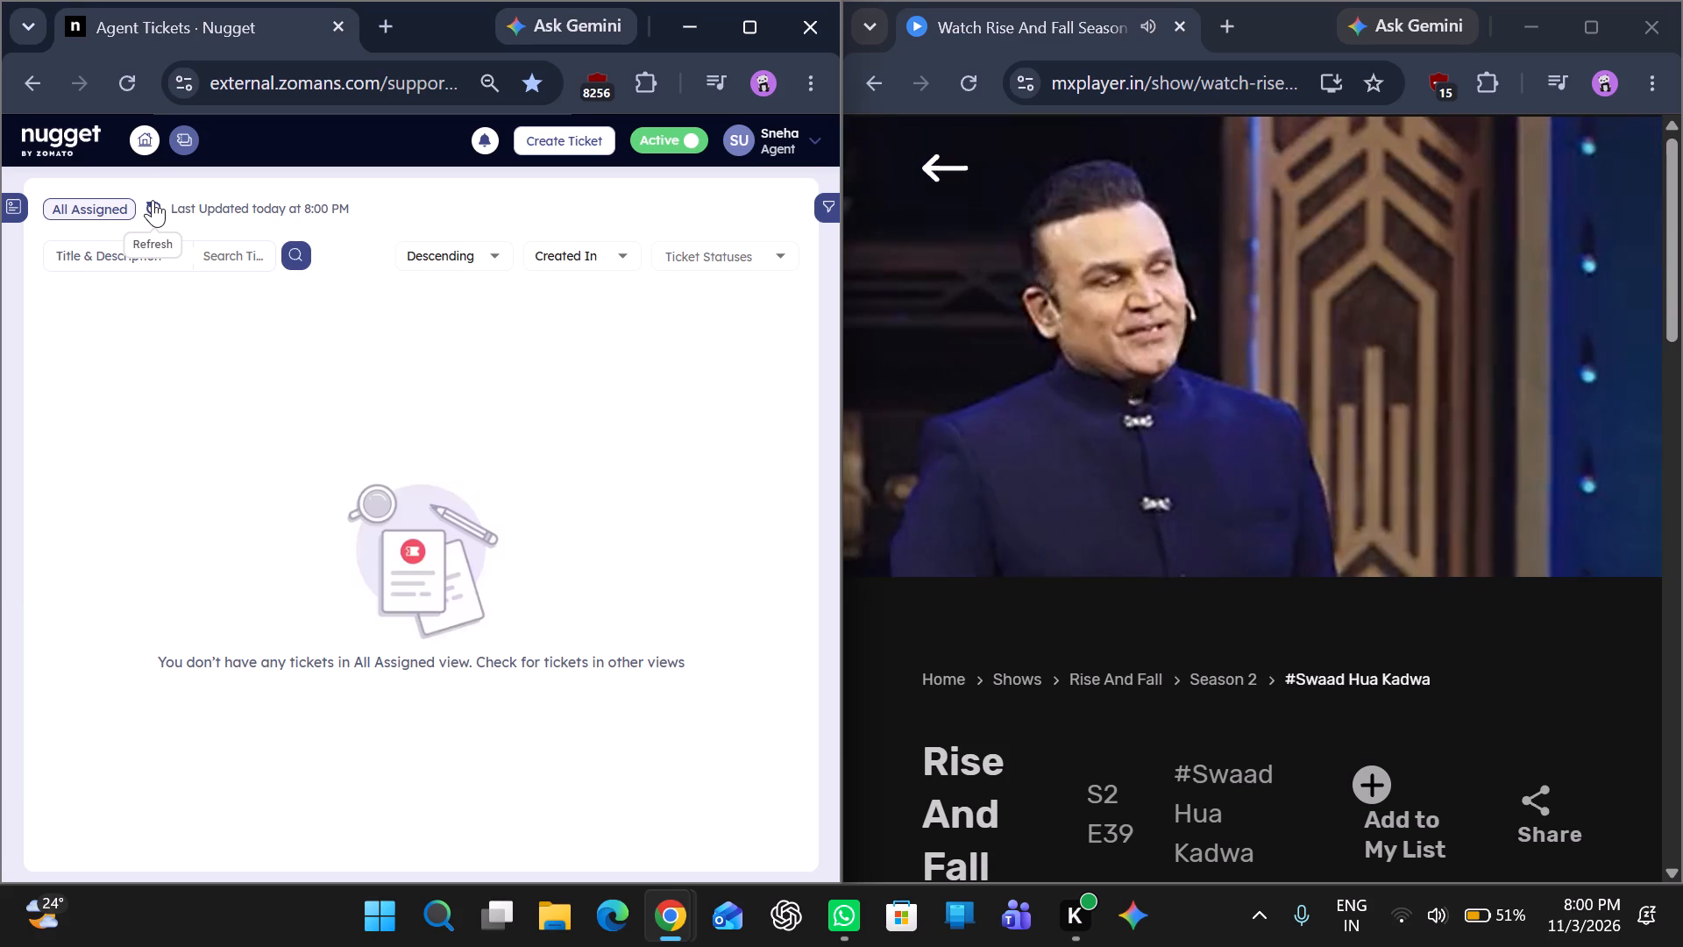
pyautogui.doubleClick(153, 200)
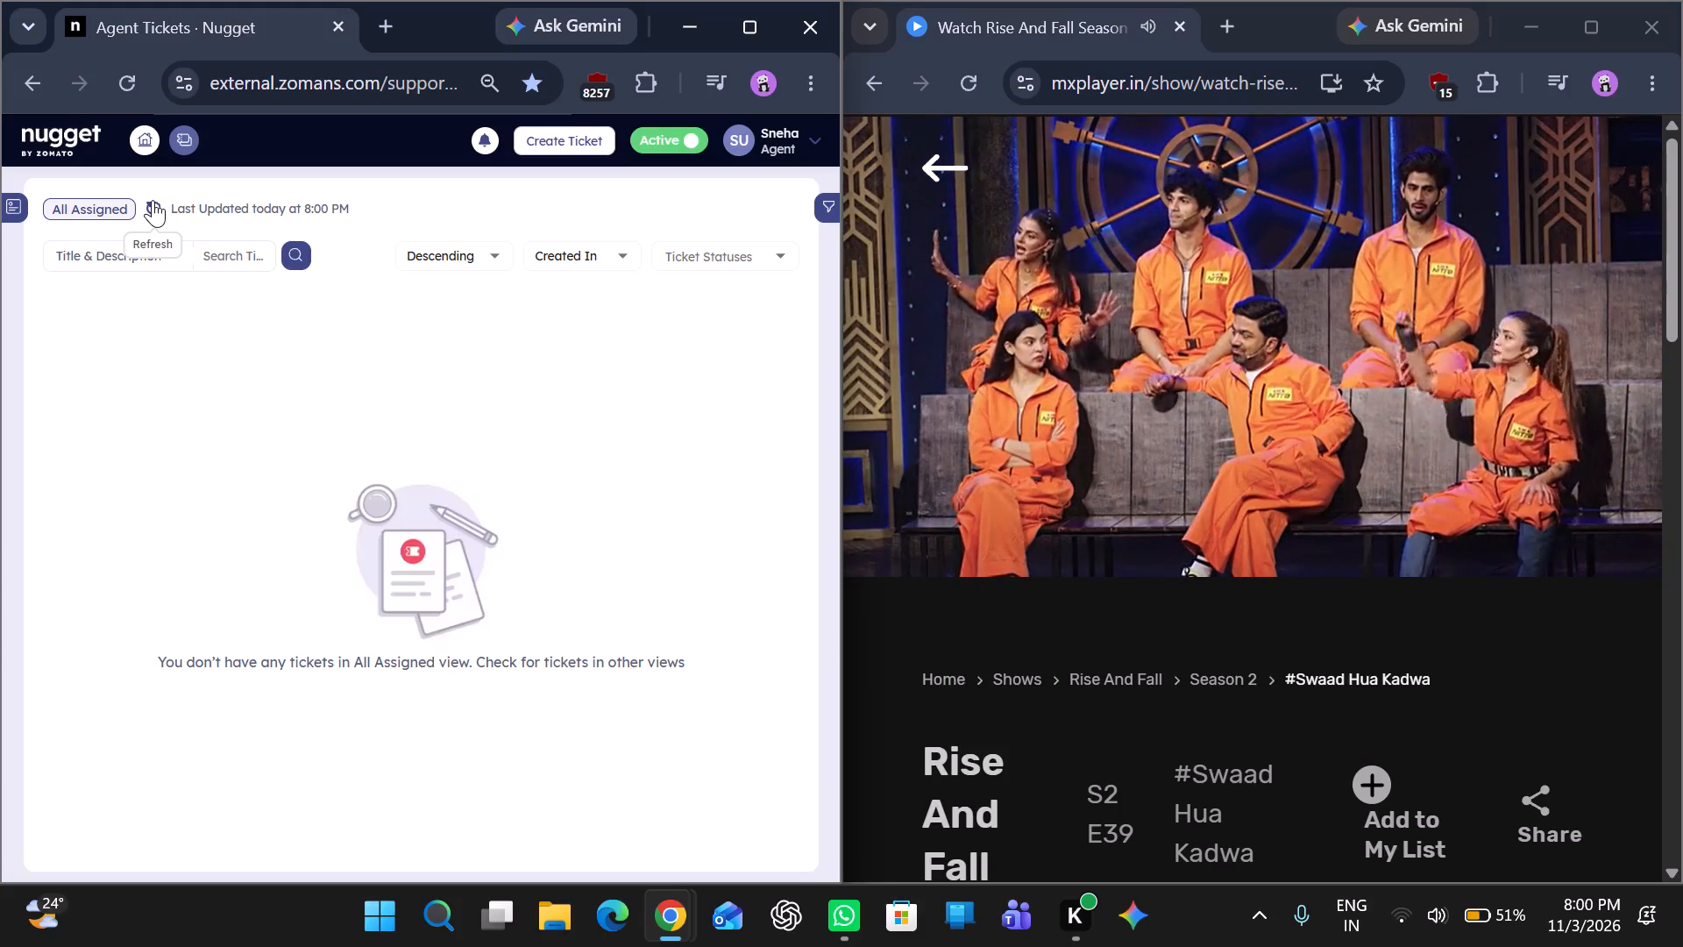
pyautogui.doubleClick(153, 200)
pyautogui.doubleClick(249, 366)
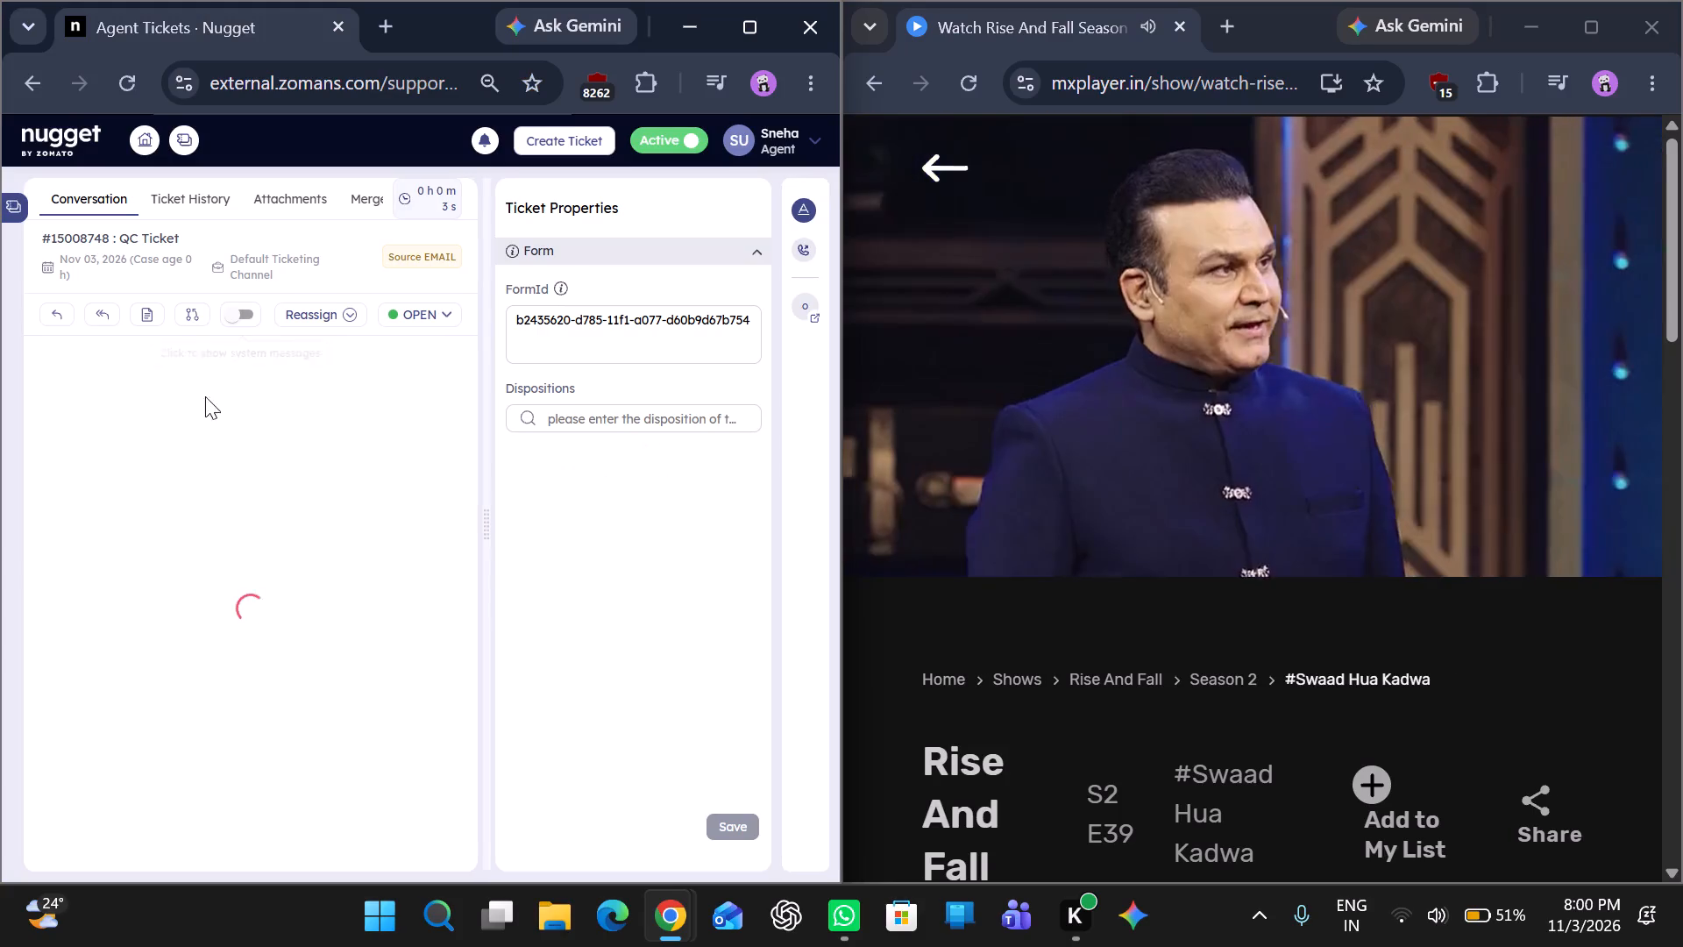
pyautogui.tripleClick(192, 561)
pyautogui.doubleClick(192, 562)
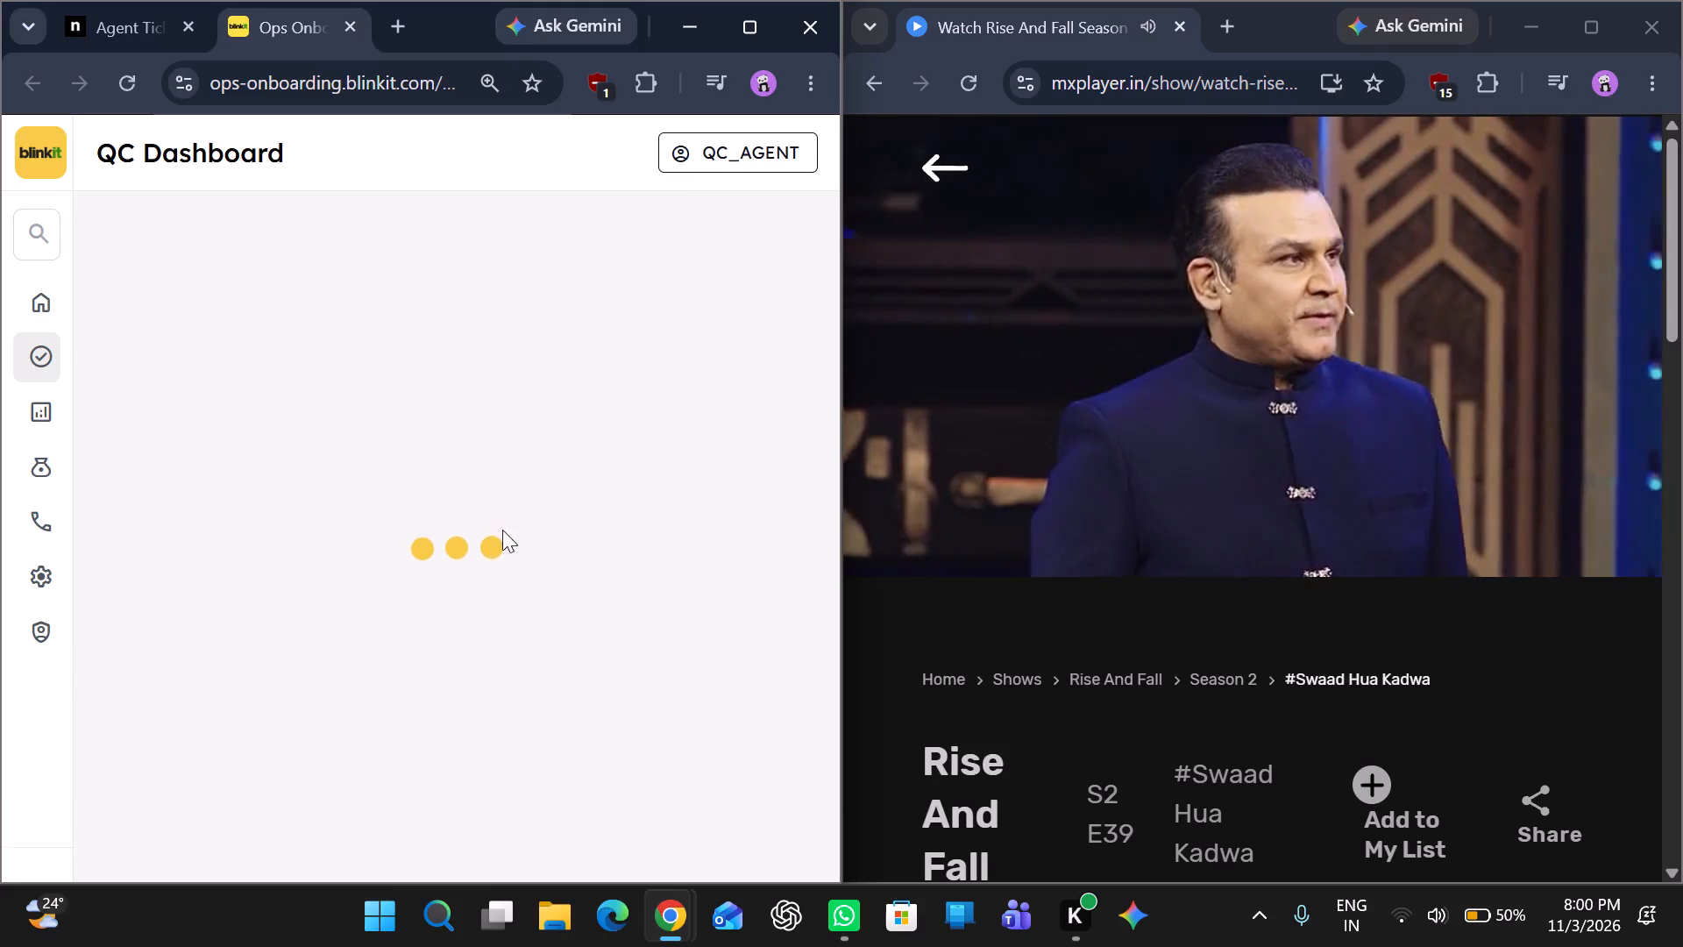
# Reject the selfie in the onboarding form with the reason Improper clothes.
pyautogui.scroll(-5, 543, 523)
pyautogui.scroll(-6, 487, 431)
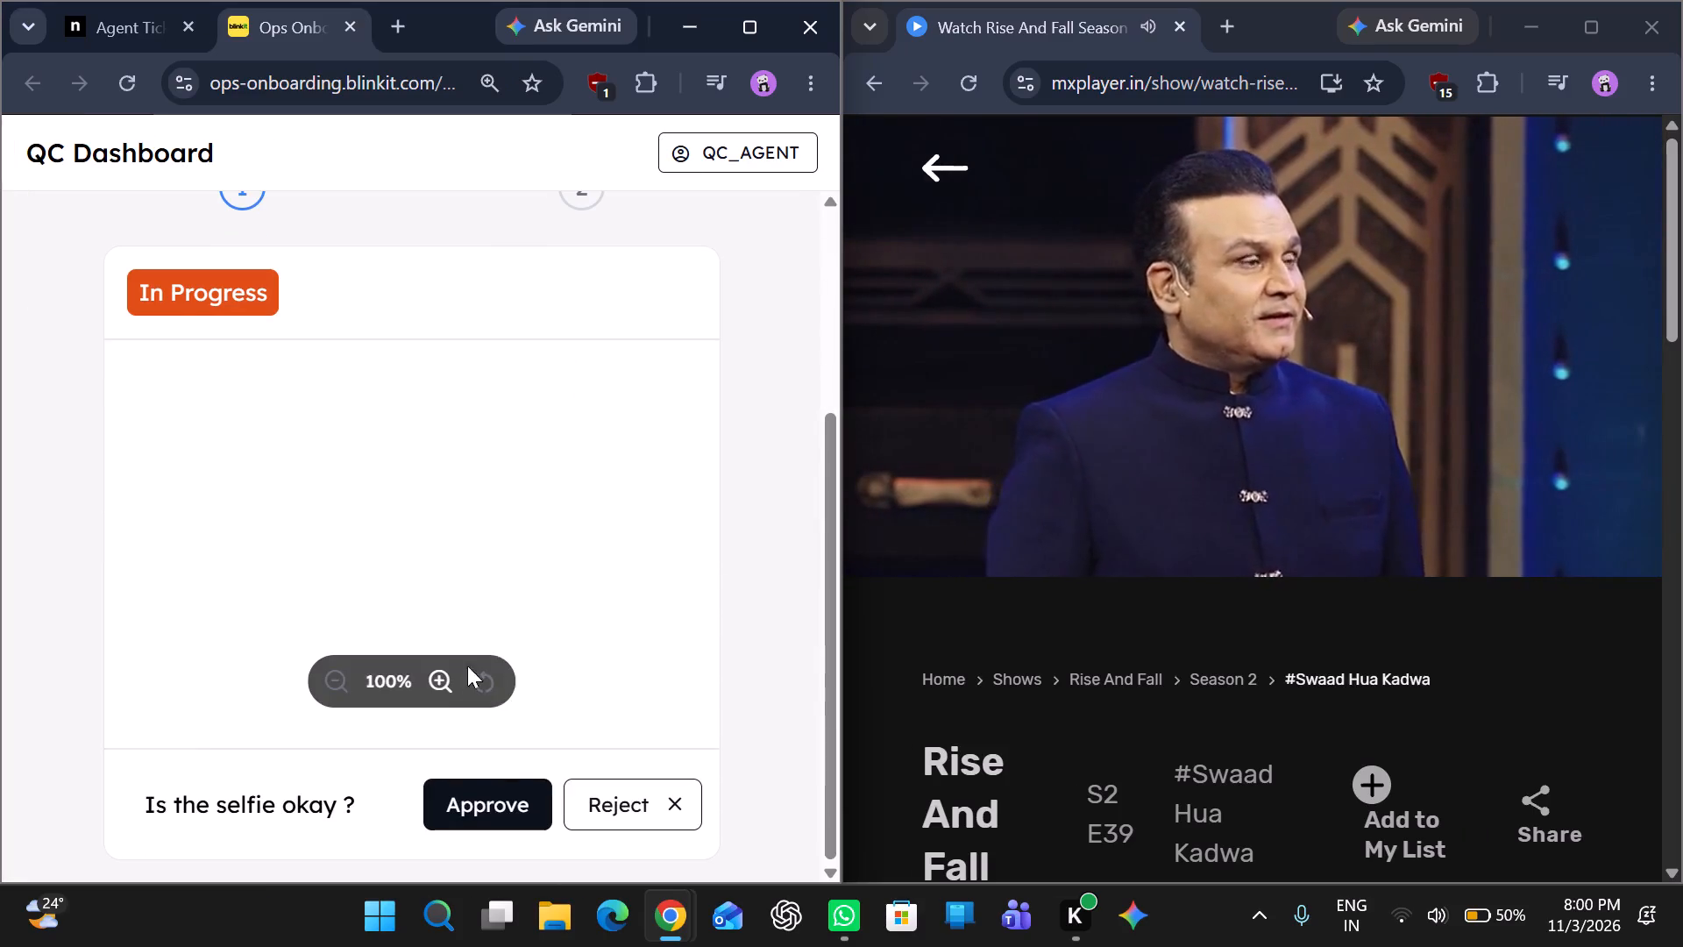
pyautogui.doubleClick(617, 801)
pyautogui.scroll(-4, 651, 561)
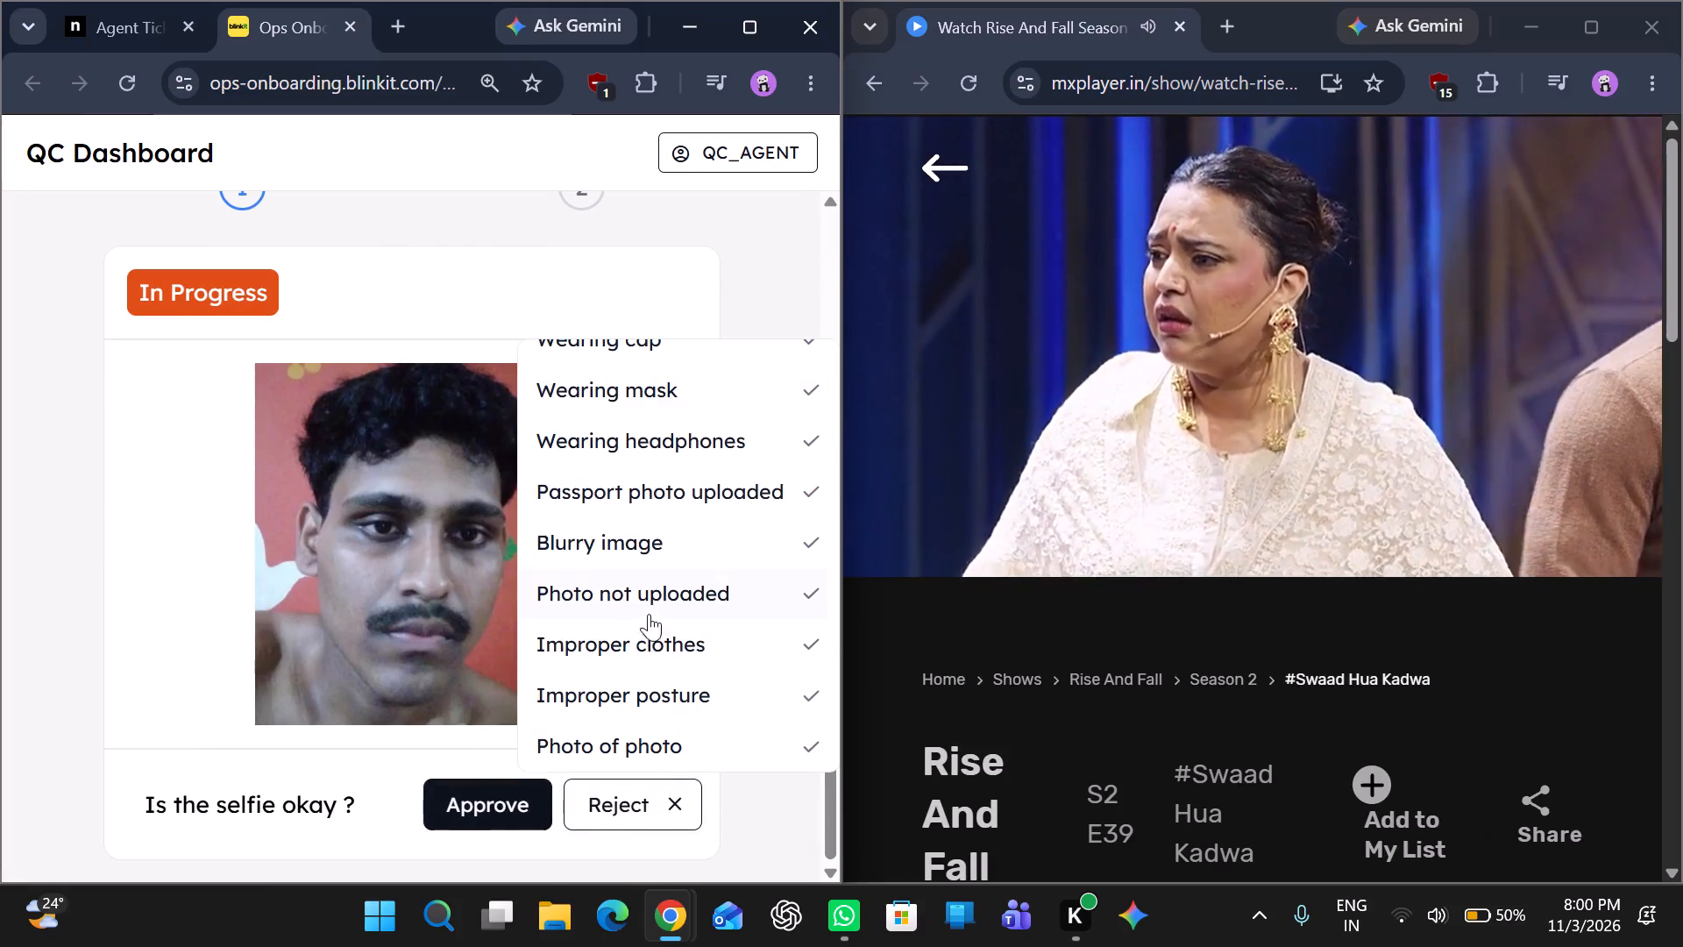
pyautogui.click(650, 630)
pyautogui.click(131, 26)
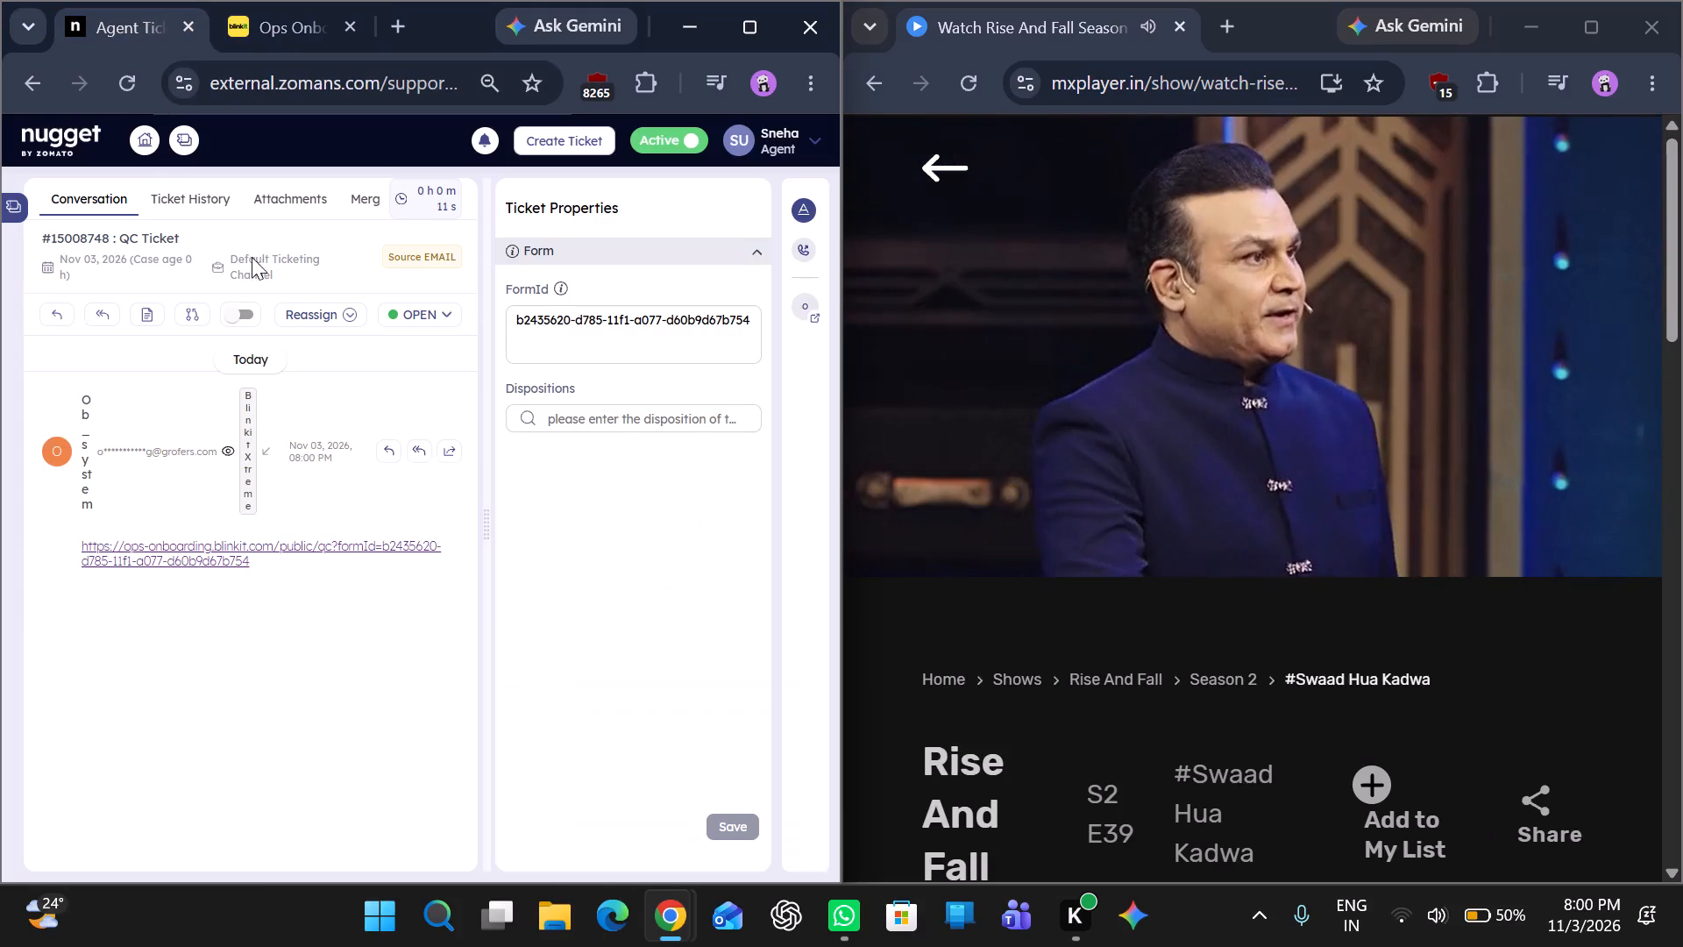
pyautogui.doubleClick(433, 303)
pyautogui.doubleClick(415, 356)
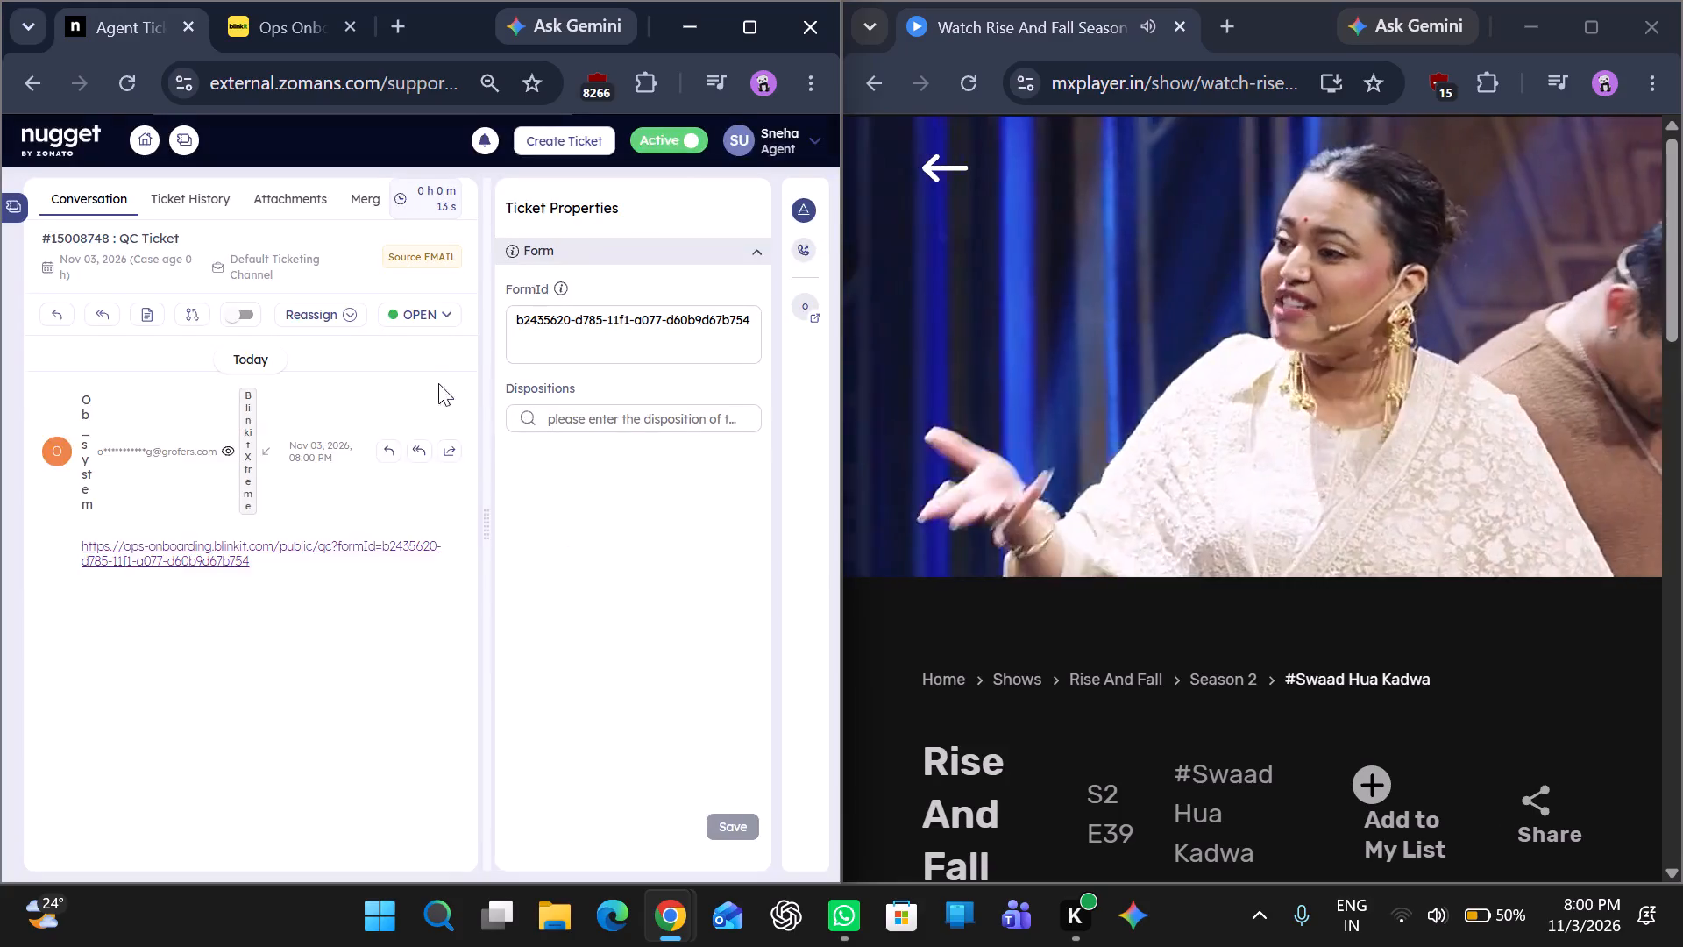
pyautogui.doubleClick(415, 323)
pyautogui.click(415, 323)
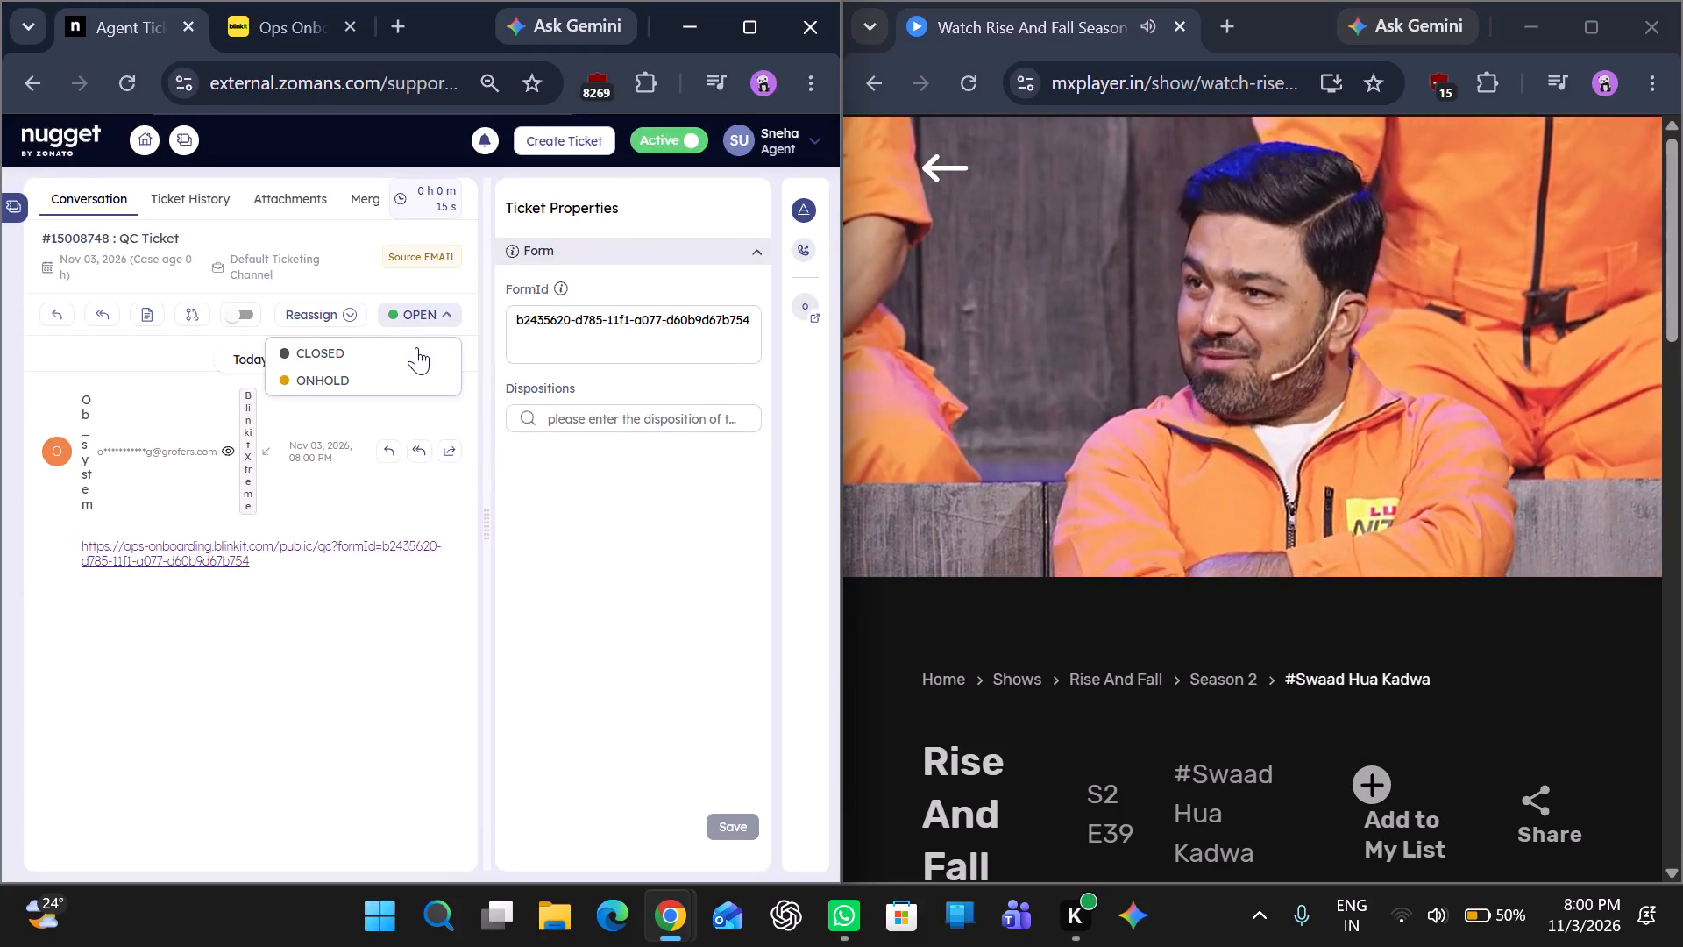
pyautogui.click(416, 347)
pyautogui.click(586, 545)
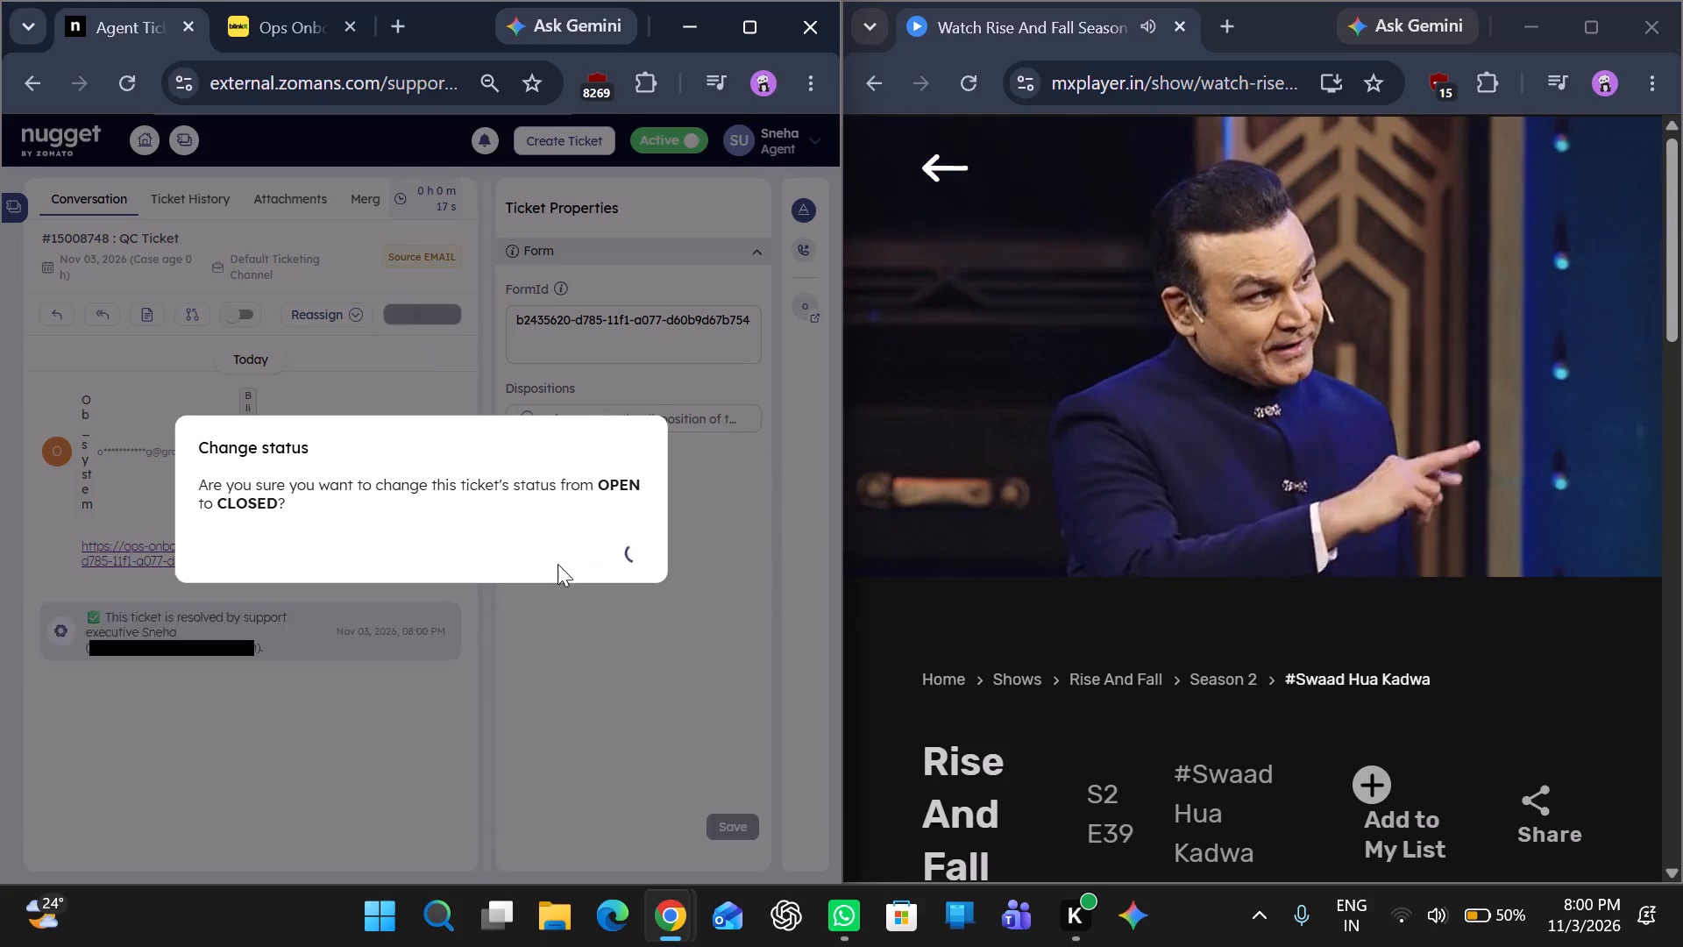
pyautogui.doubleClick(476, 705)
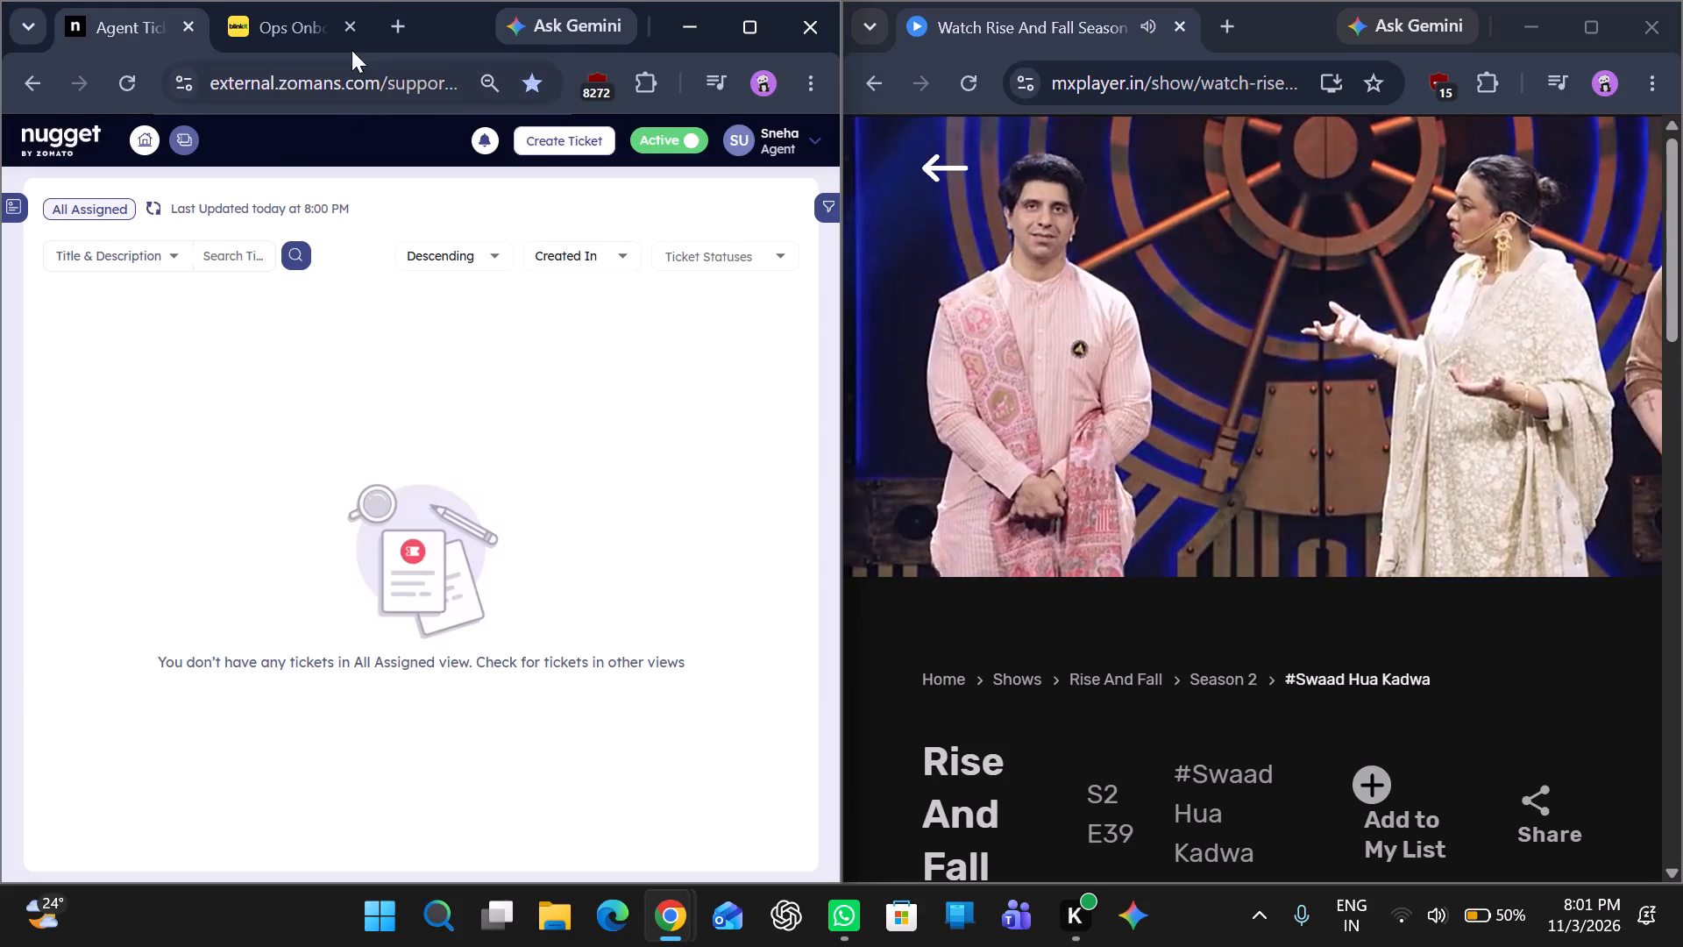
pyautogui.doubleClick(350, 28)
# Refresh the All Assigned list repeatedly to check for new QC tickets.
pyautogui.tripleClick(150, 203)
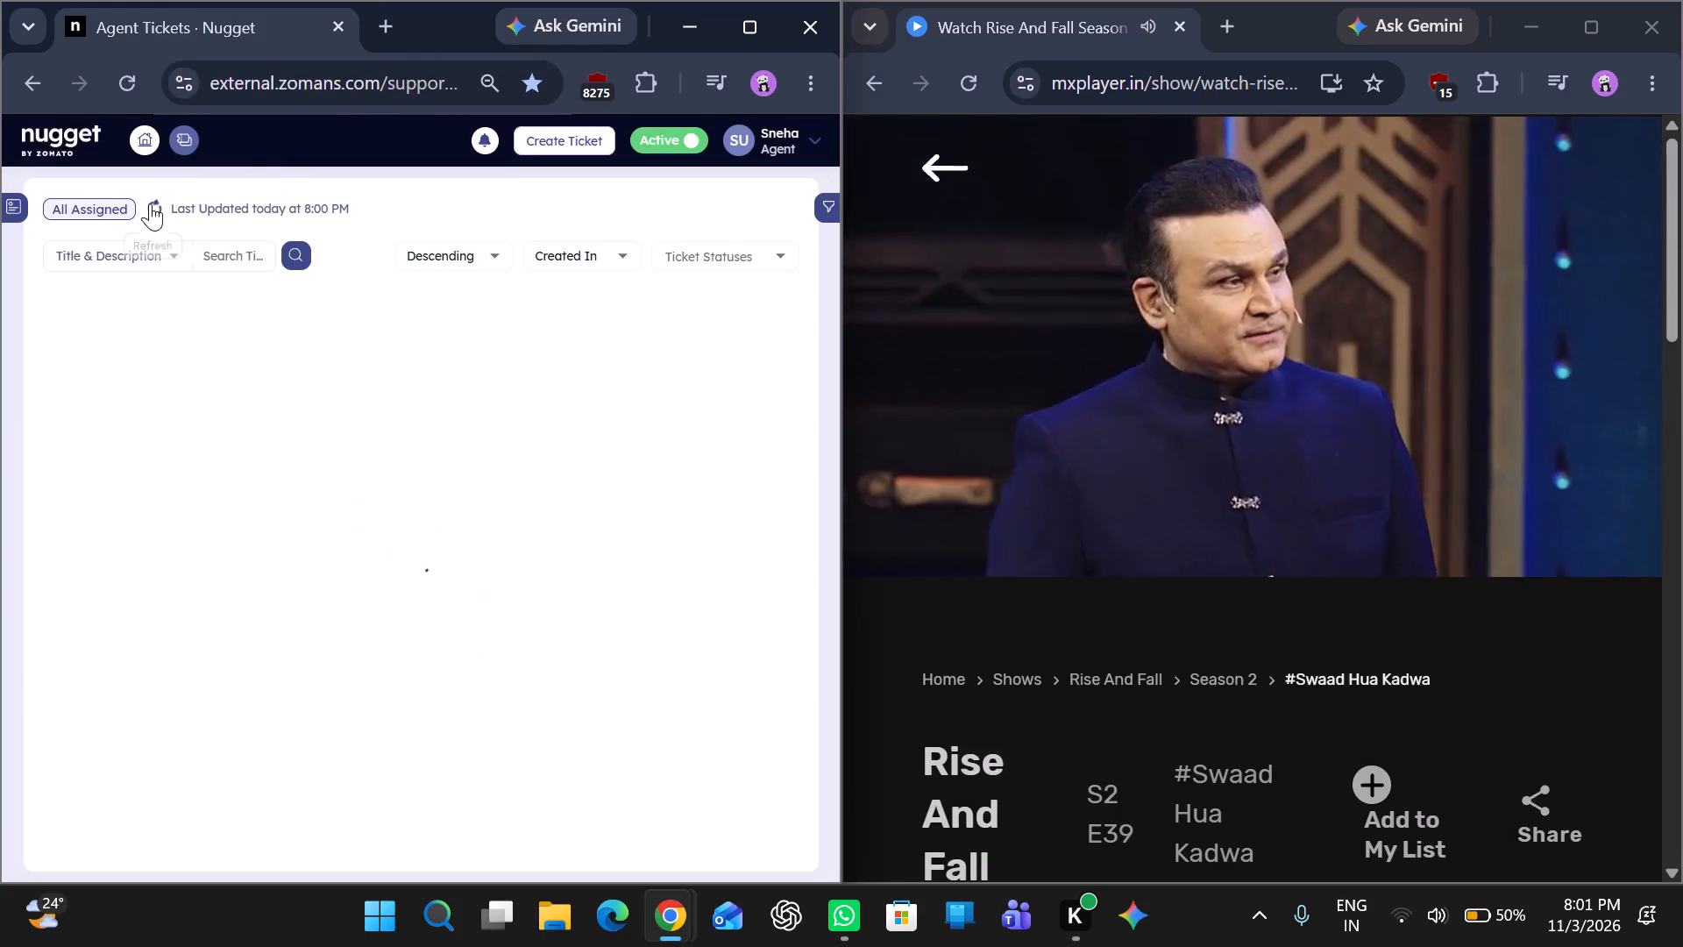
pyautogui.doubleClick(150, 203)
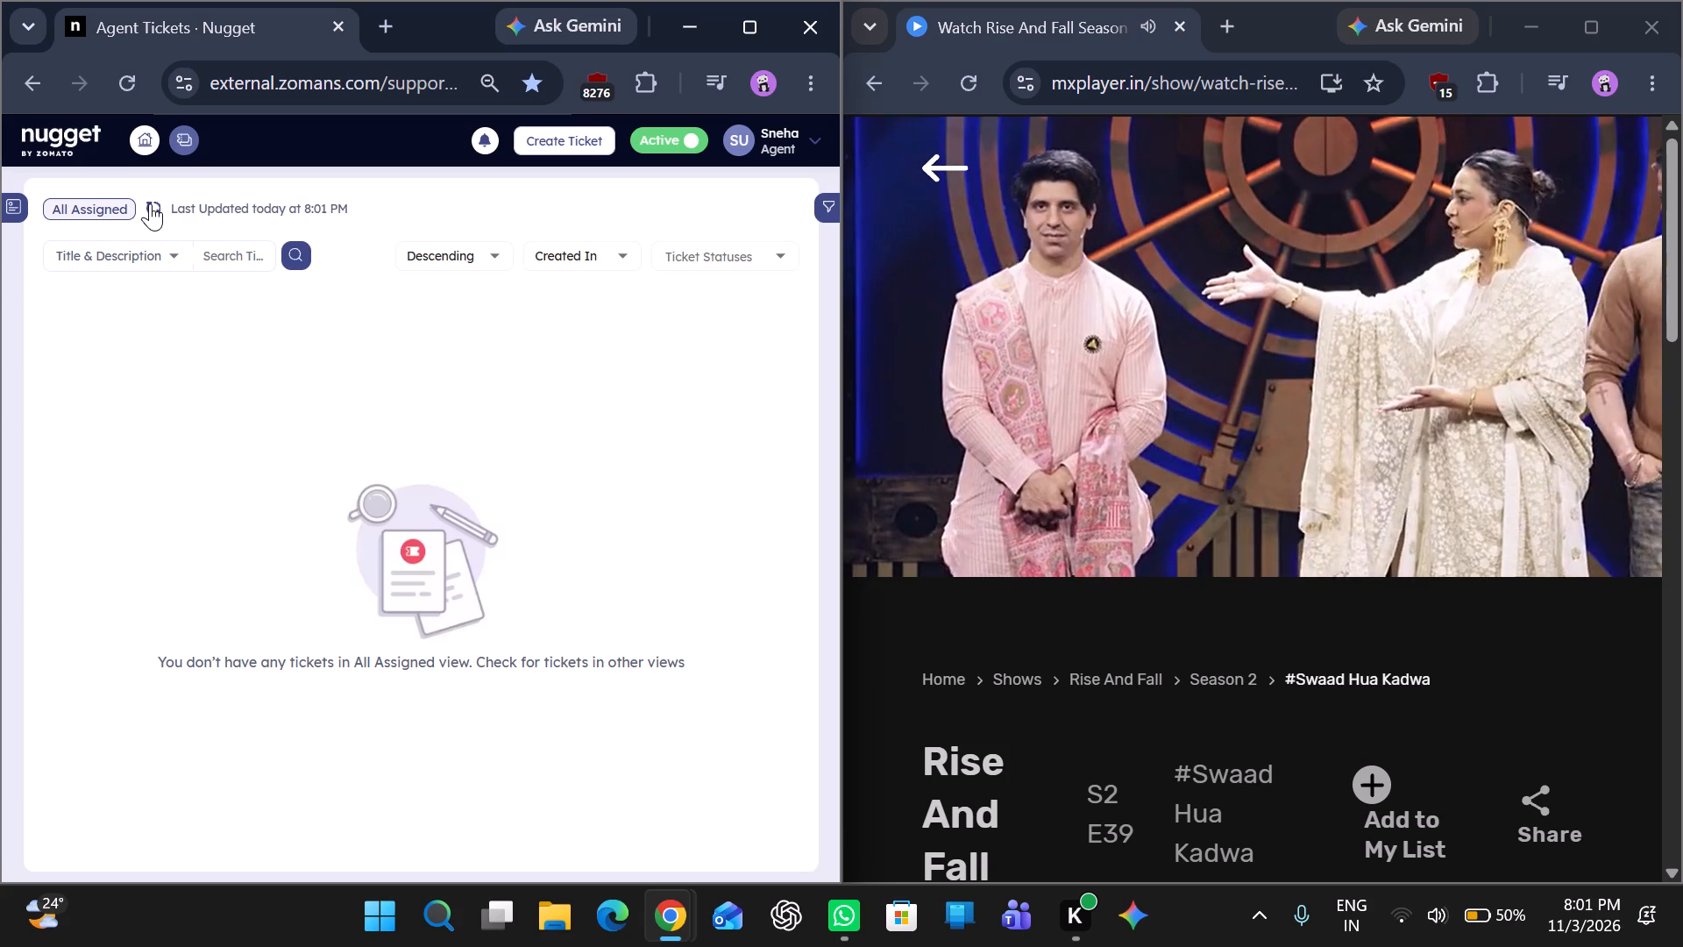
pyautogui.doubleClick(150, 203)
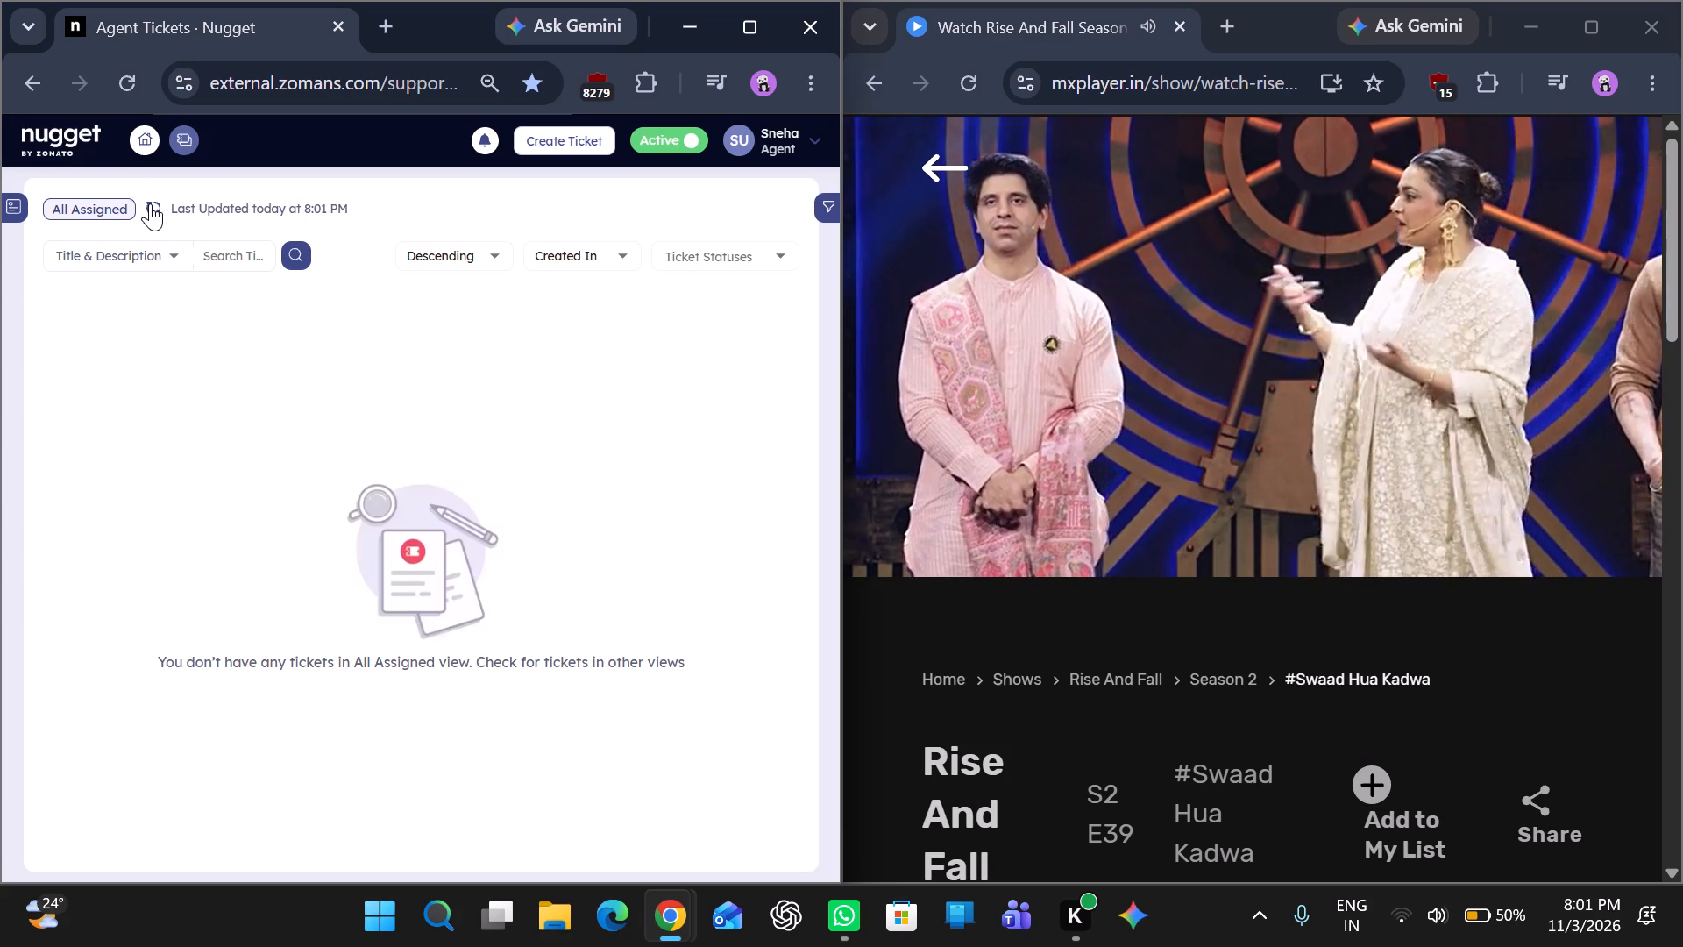
pyautogui.click(150, 203)
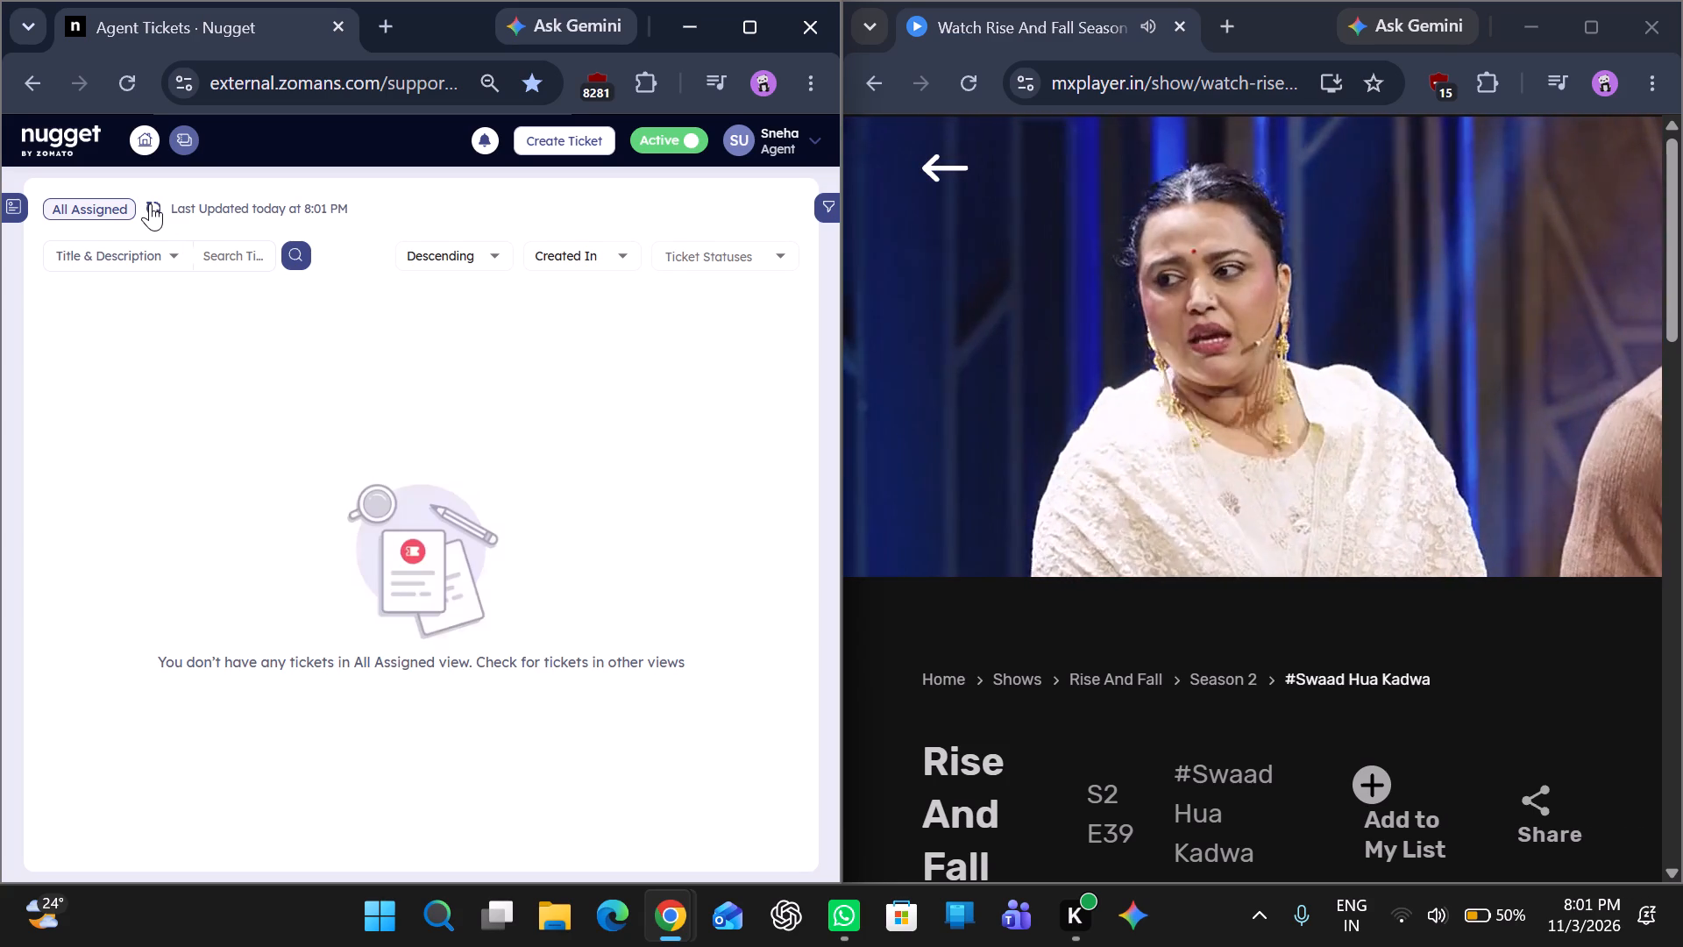
pyautogui.click(150, 203)
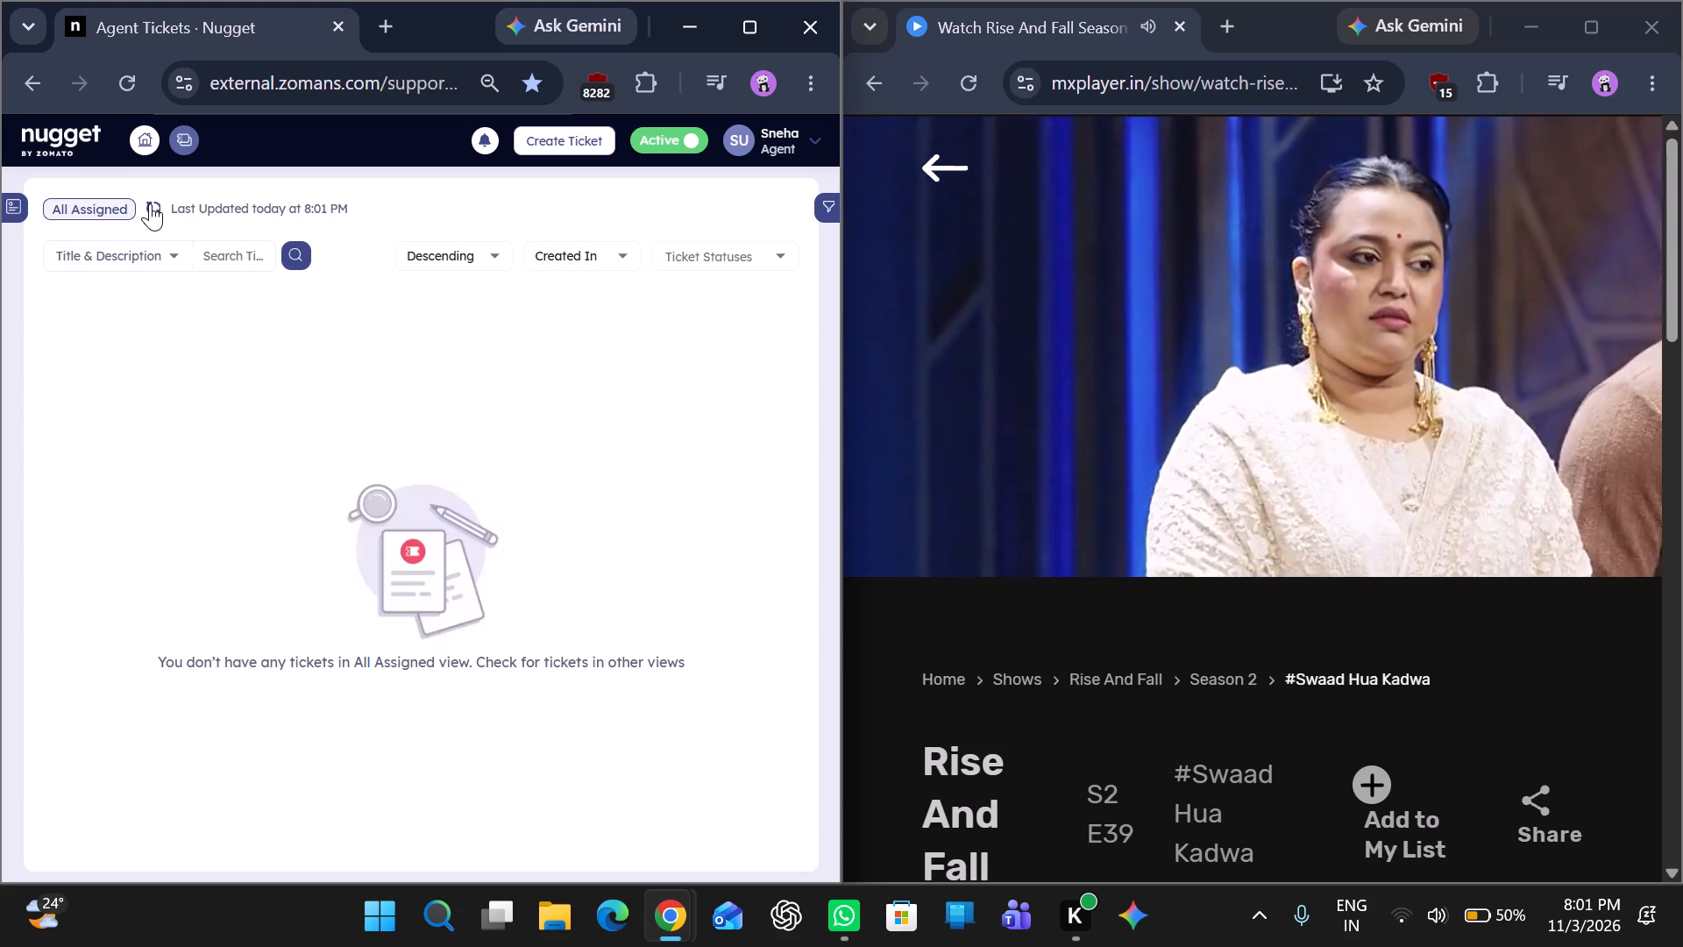
pyautogui.doubleClick(150, 203)
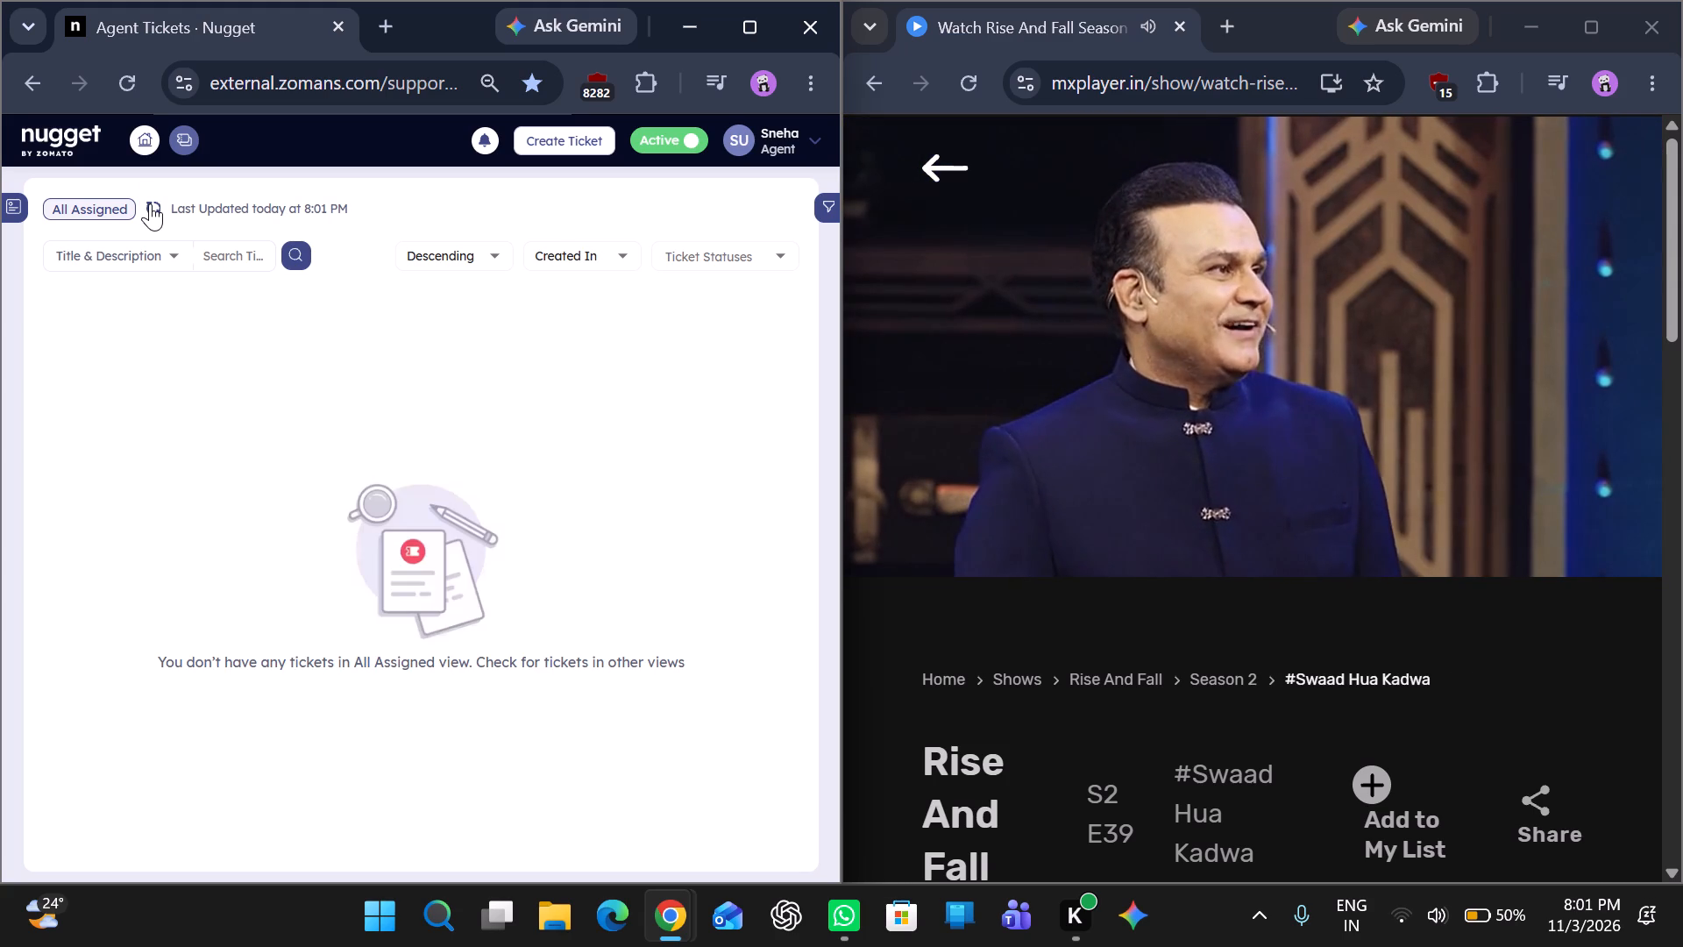
pyautogui.click(150, 203)
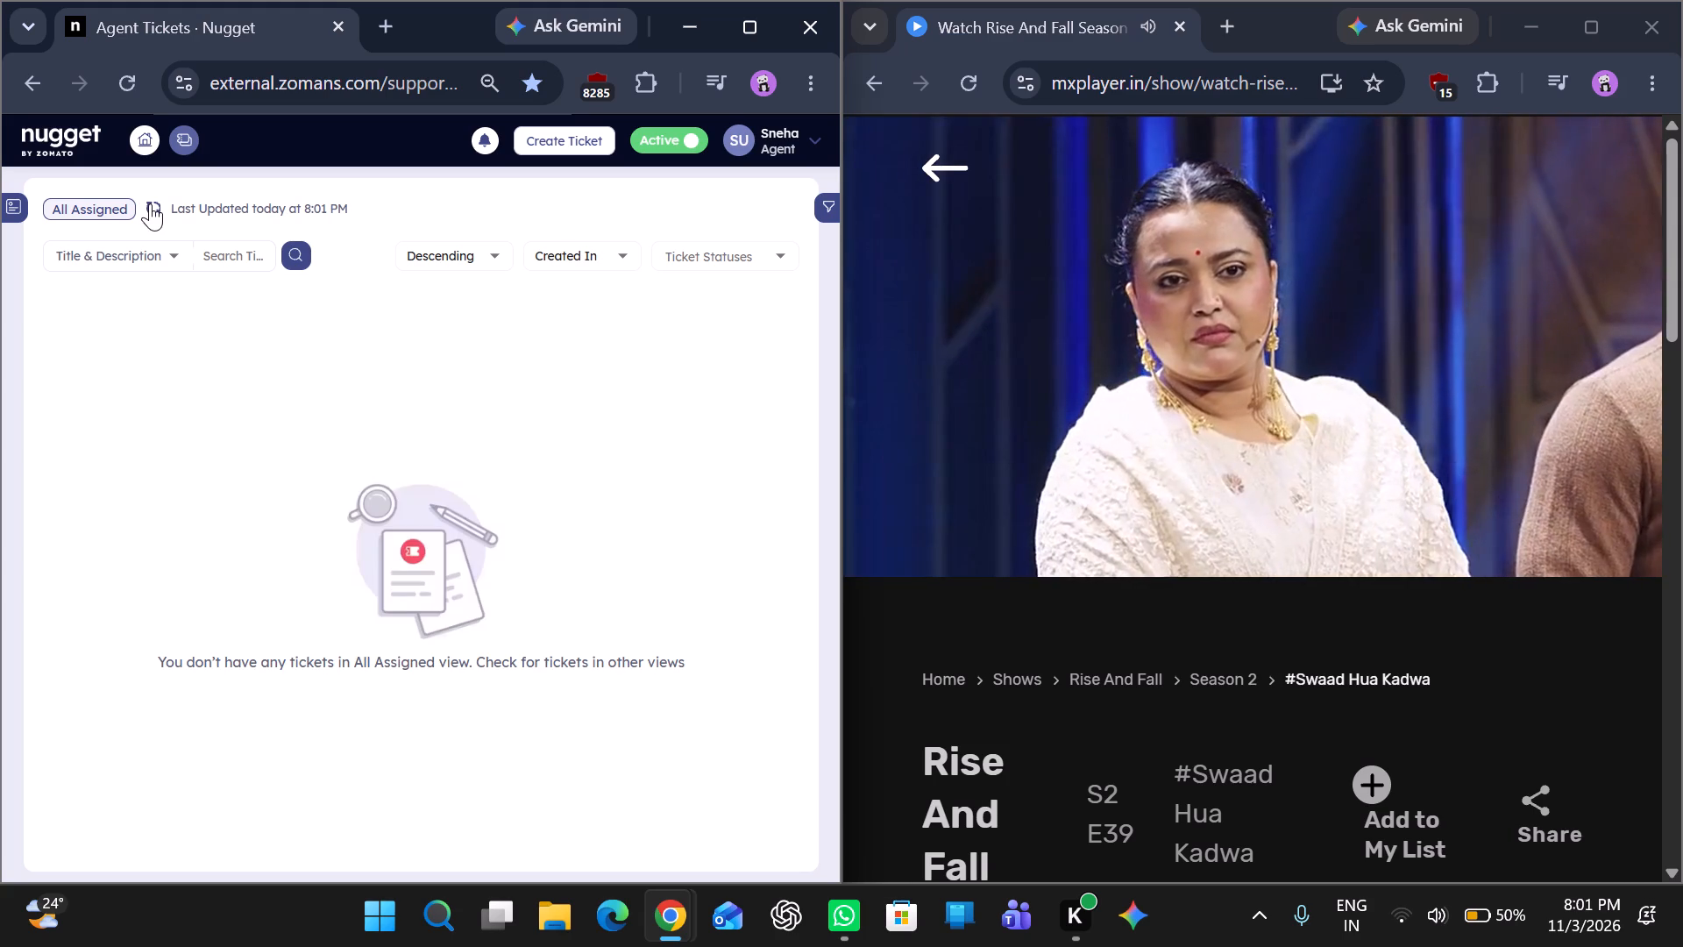
pyautogui.tripleClick(150, 203)
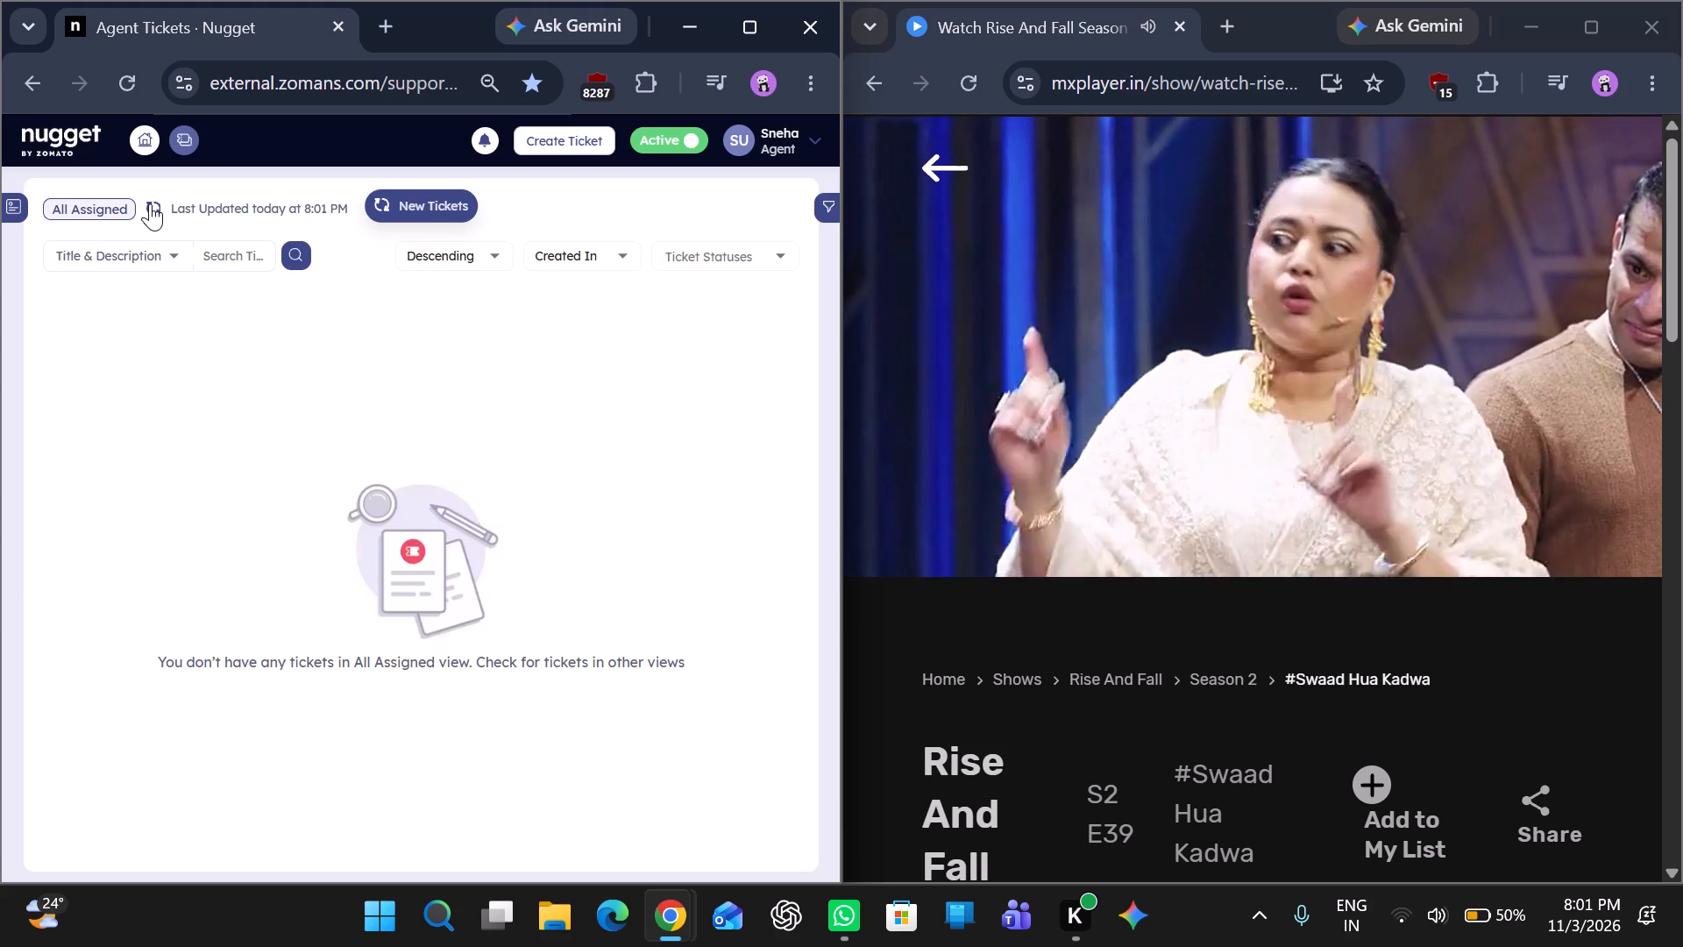
pyautogui.click(150, 203)
pyautogui.doubleClick(150, 203)
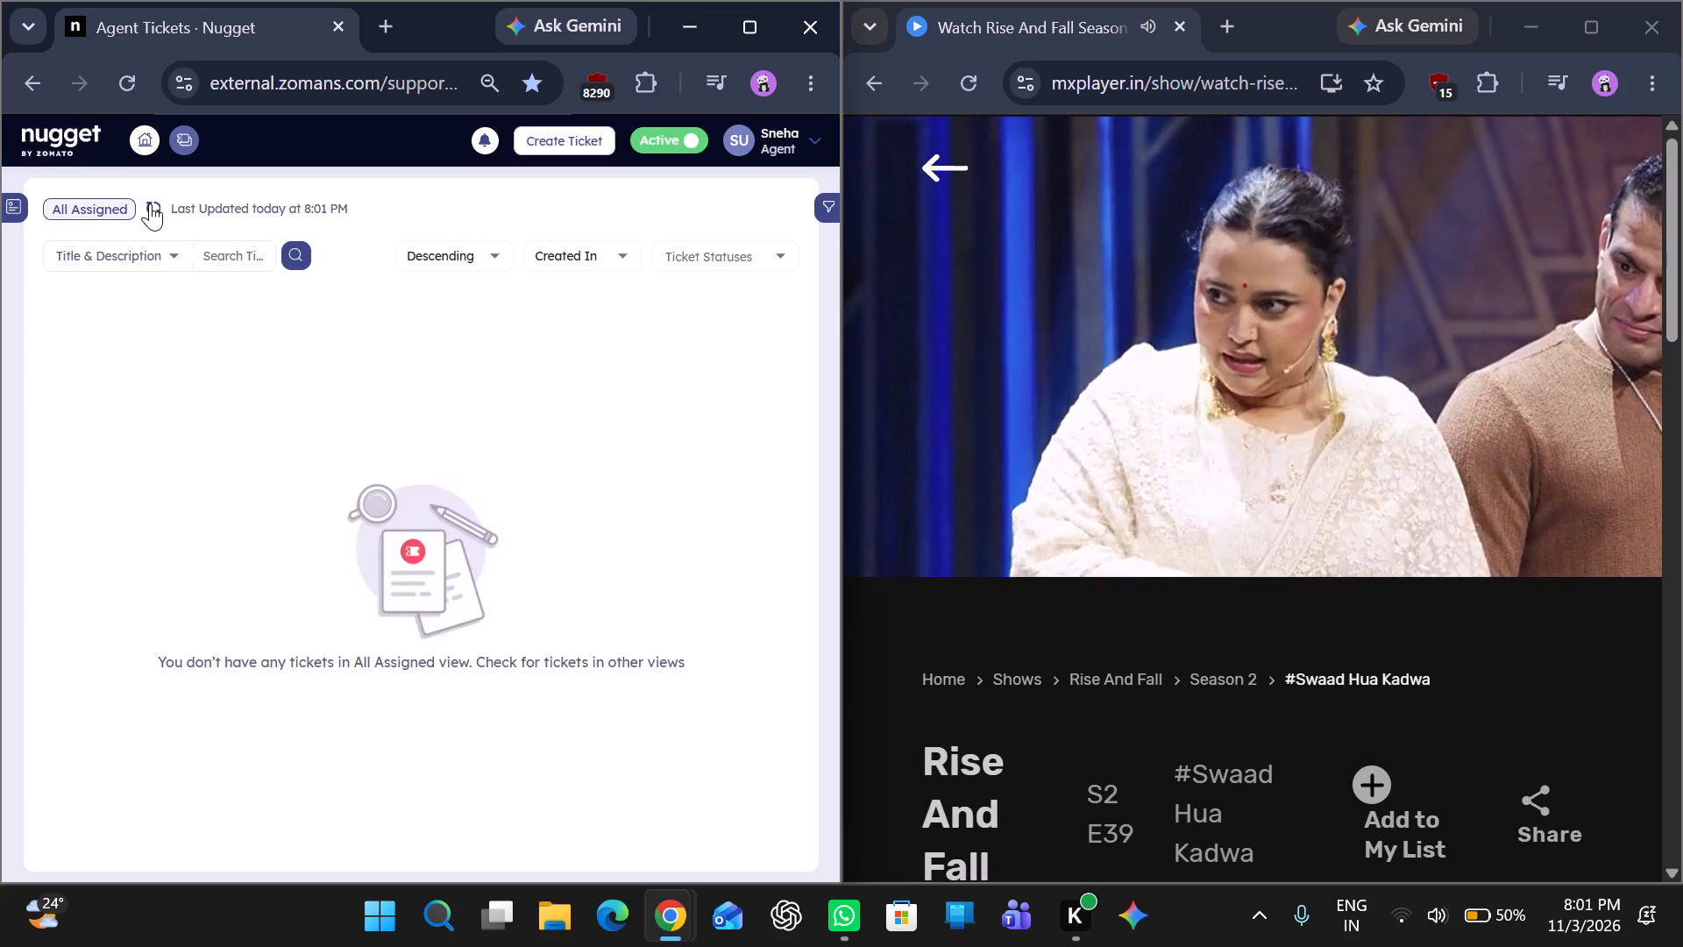
pyautogui.click(150, 203)
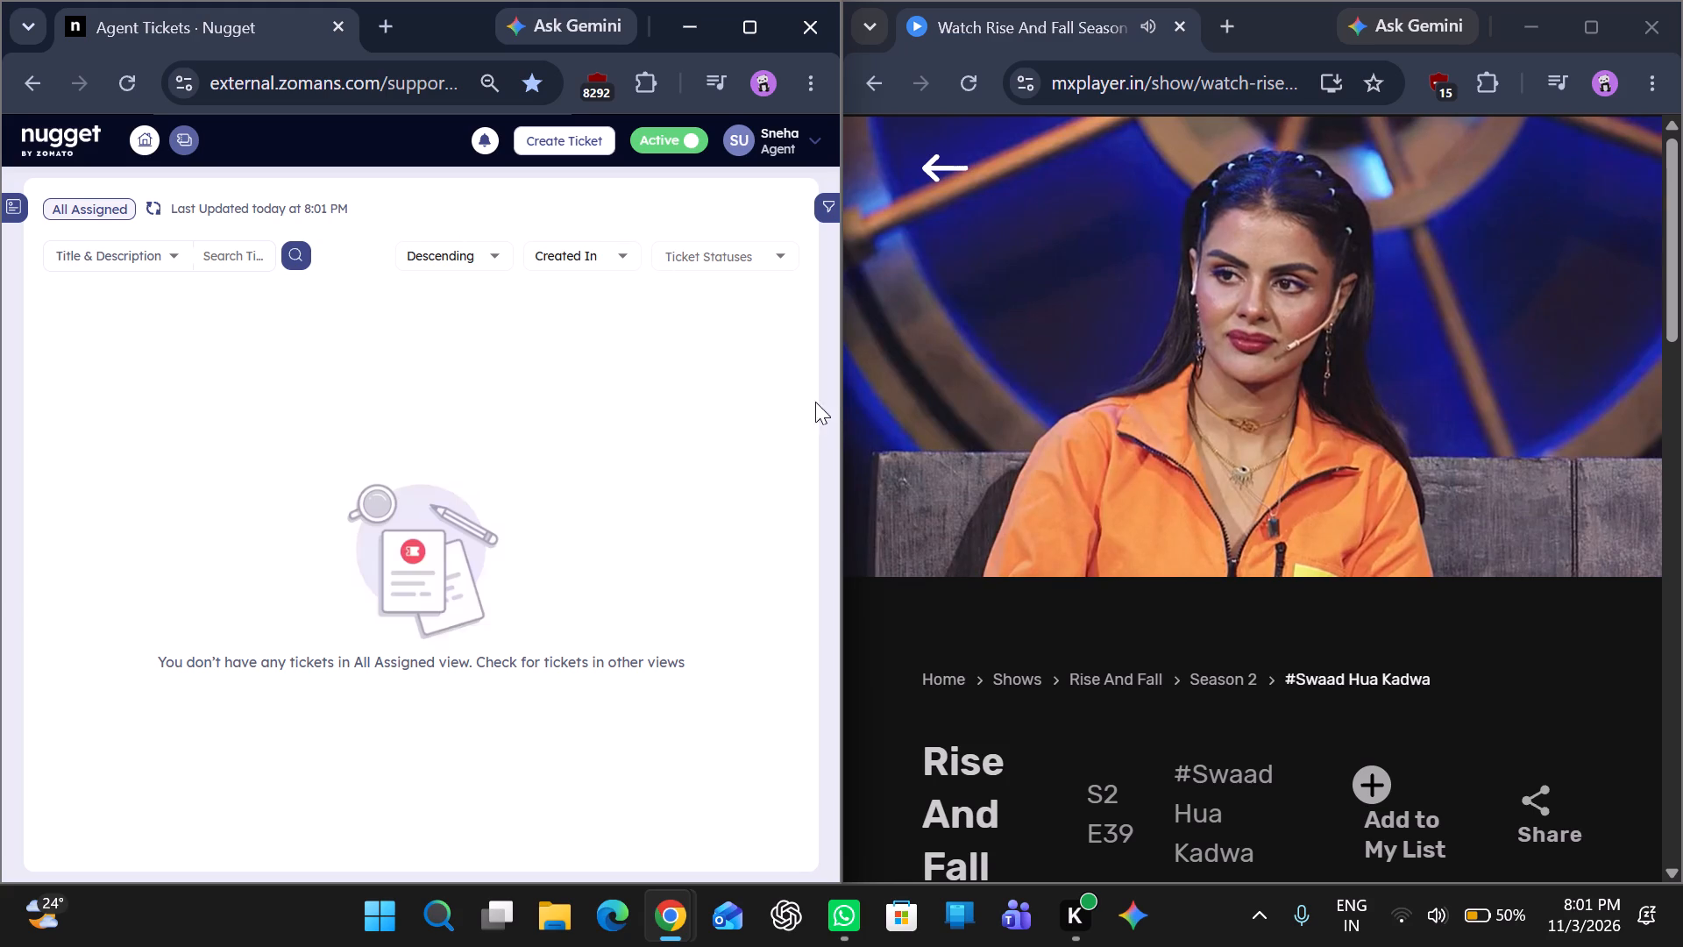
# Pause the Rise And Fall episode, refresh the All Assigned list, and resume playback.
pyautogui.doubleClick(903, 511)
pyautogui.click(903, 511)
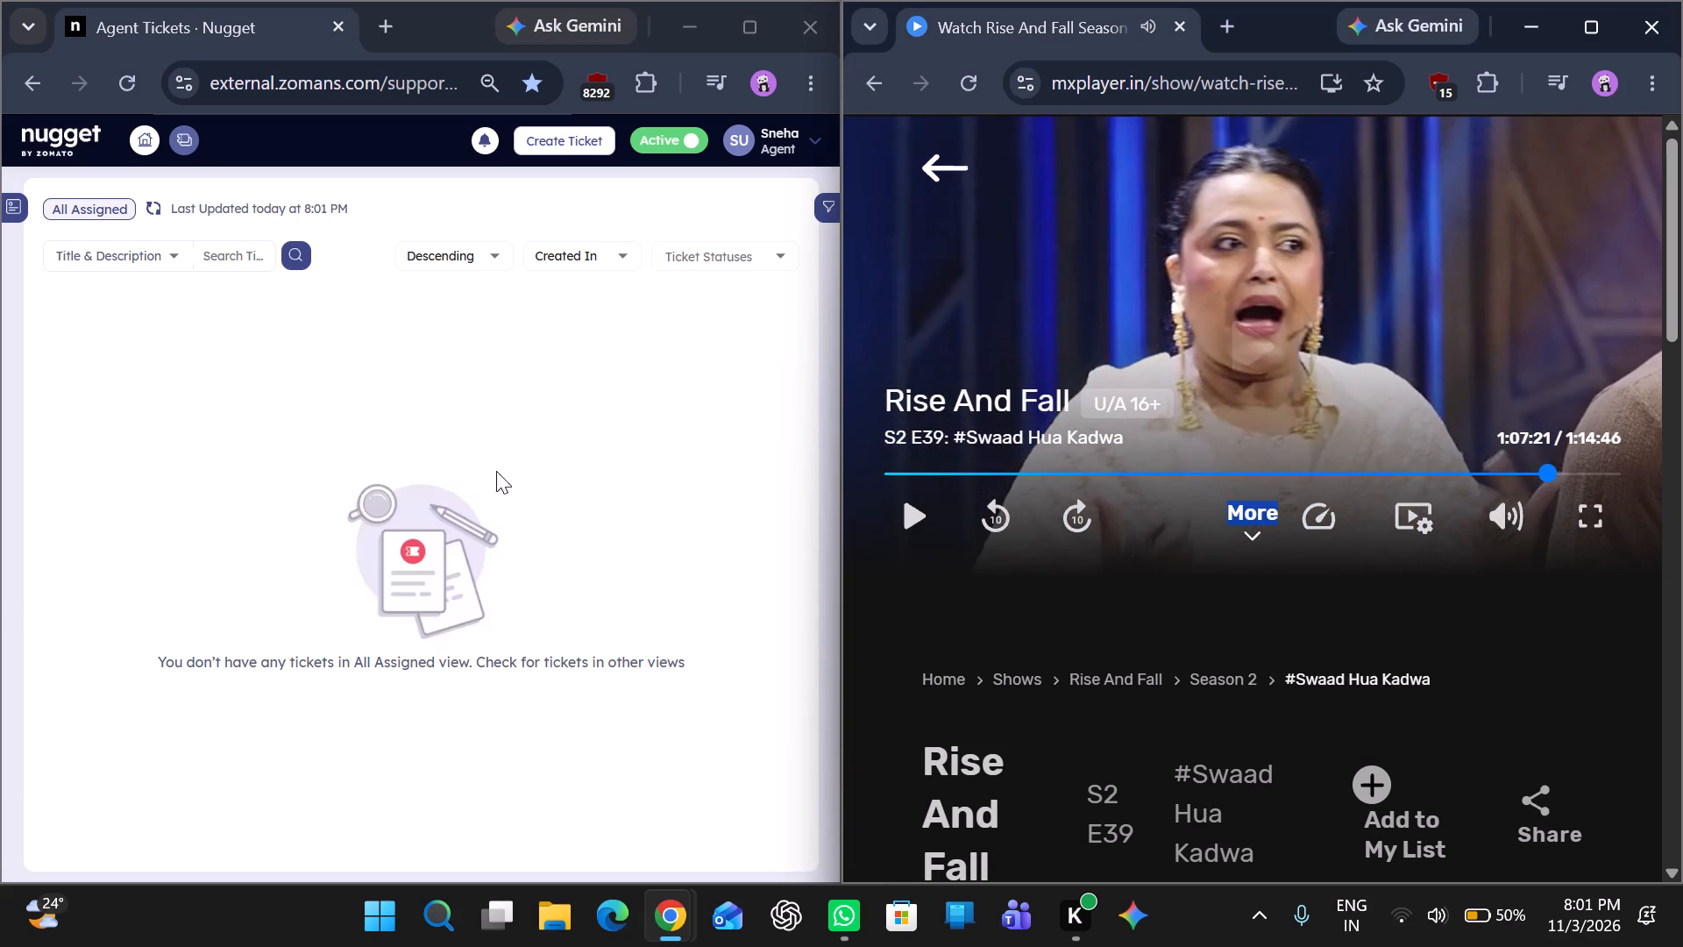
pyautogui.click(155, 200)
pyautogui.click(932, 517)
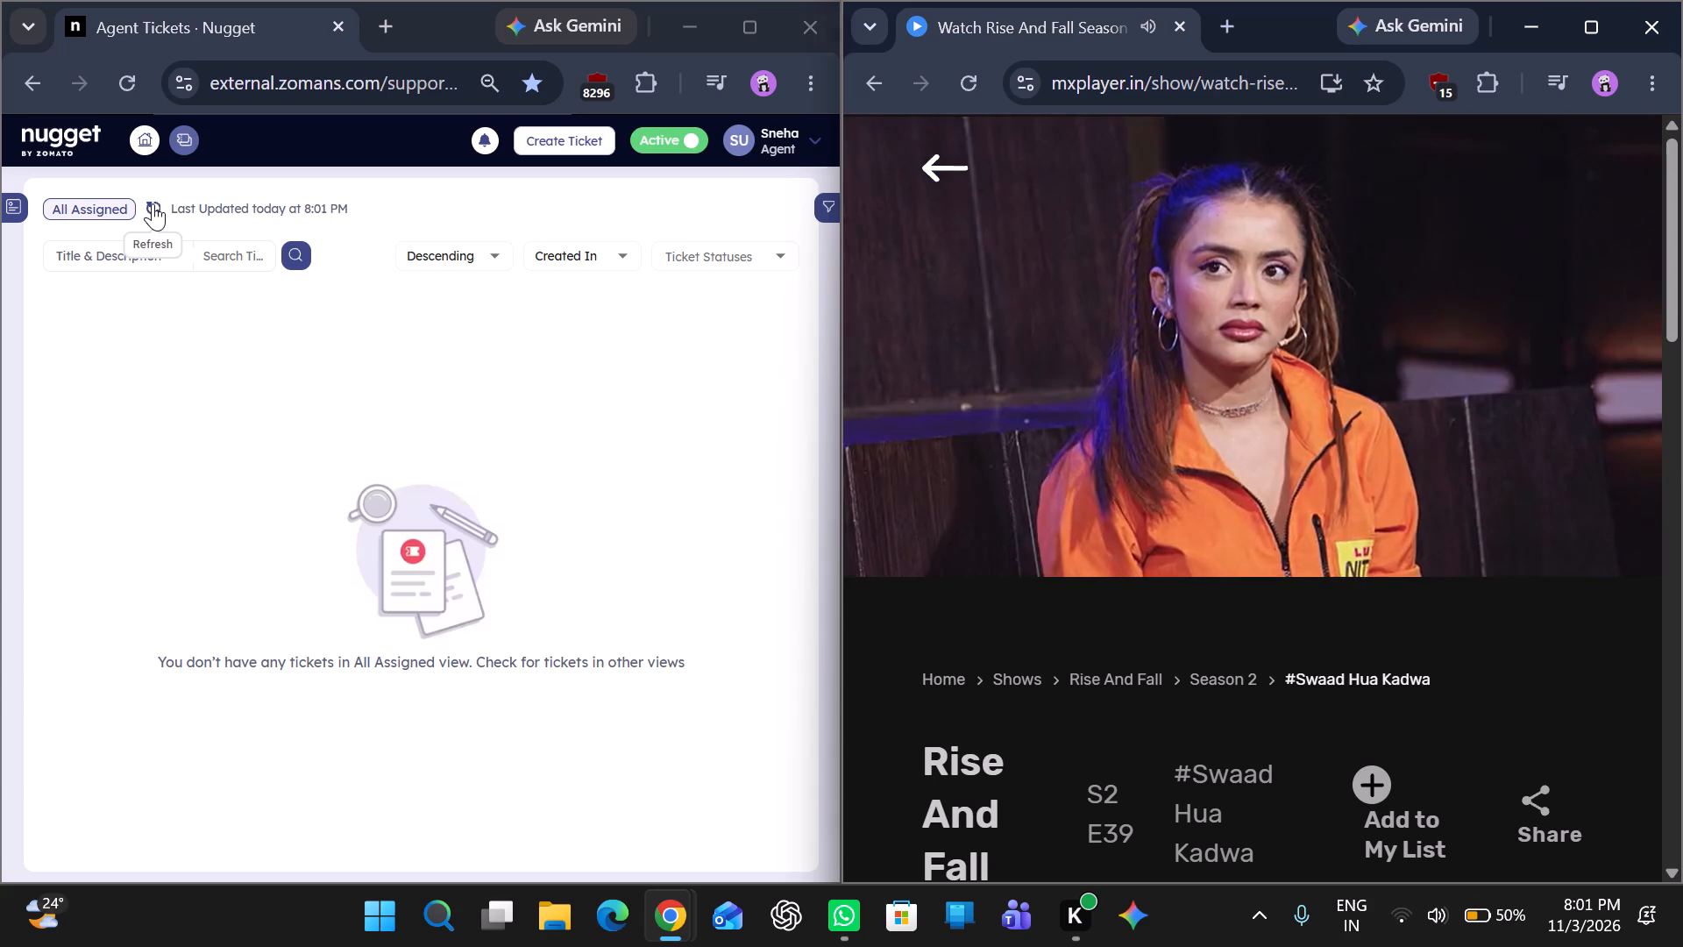
# Refresh the All Assigned list, open the newly assigned QC ticket, and open its linked onboarding form.
pyautogui.doubleClick(153, 203)
pyautogui.doubleClick(195, 360)
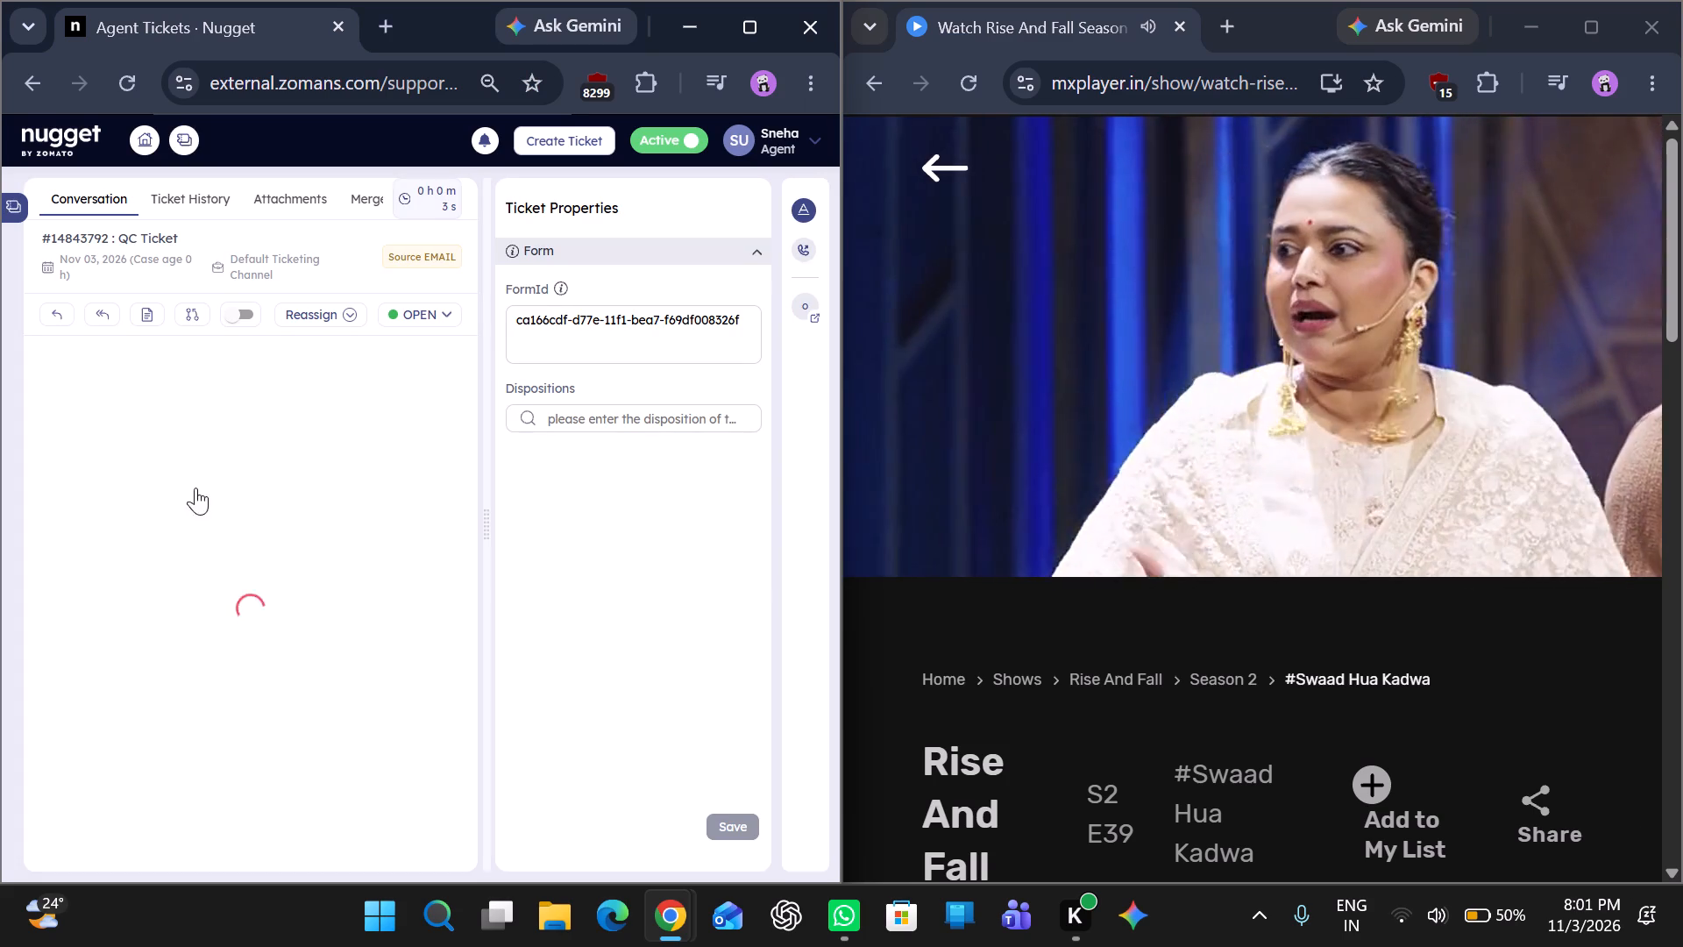
pyautogui.tripleClick(197, 550)
pyautogui.tripleClick(197, 550)
# Approve both the selfie and the Aadhar photo match in the onboarding form.
pyautogui.scroll(-5, 414, 538)
pyautogui.doubleClick(508, 801)
pyautogui.scroll(-3, 507, 797)
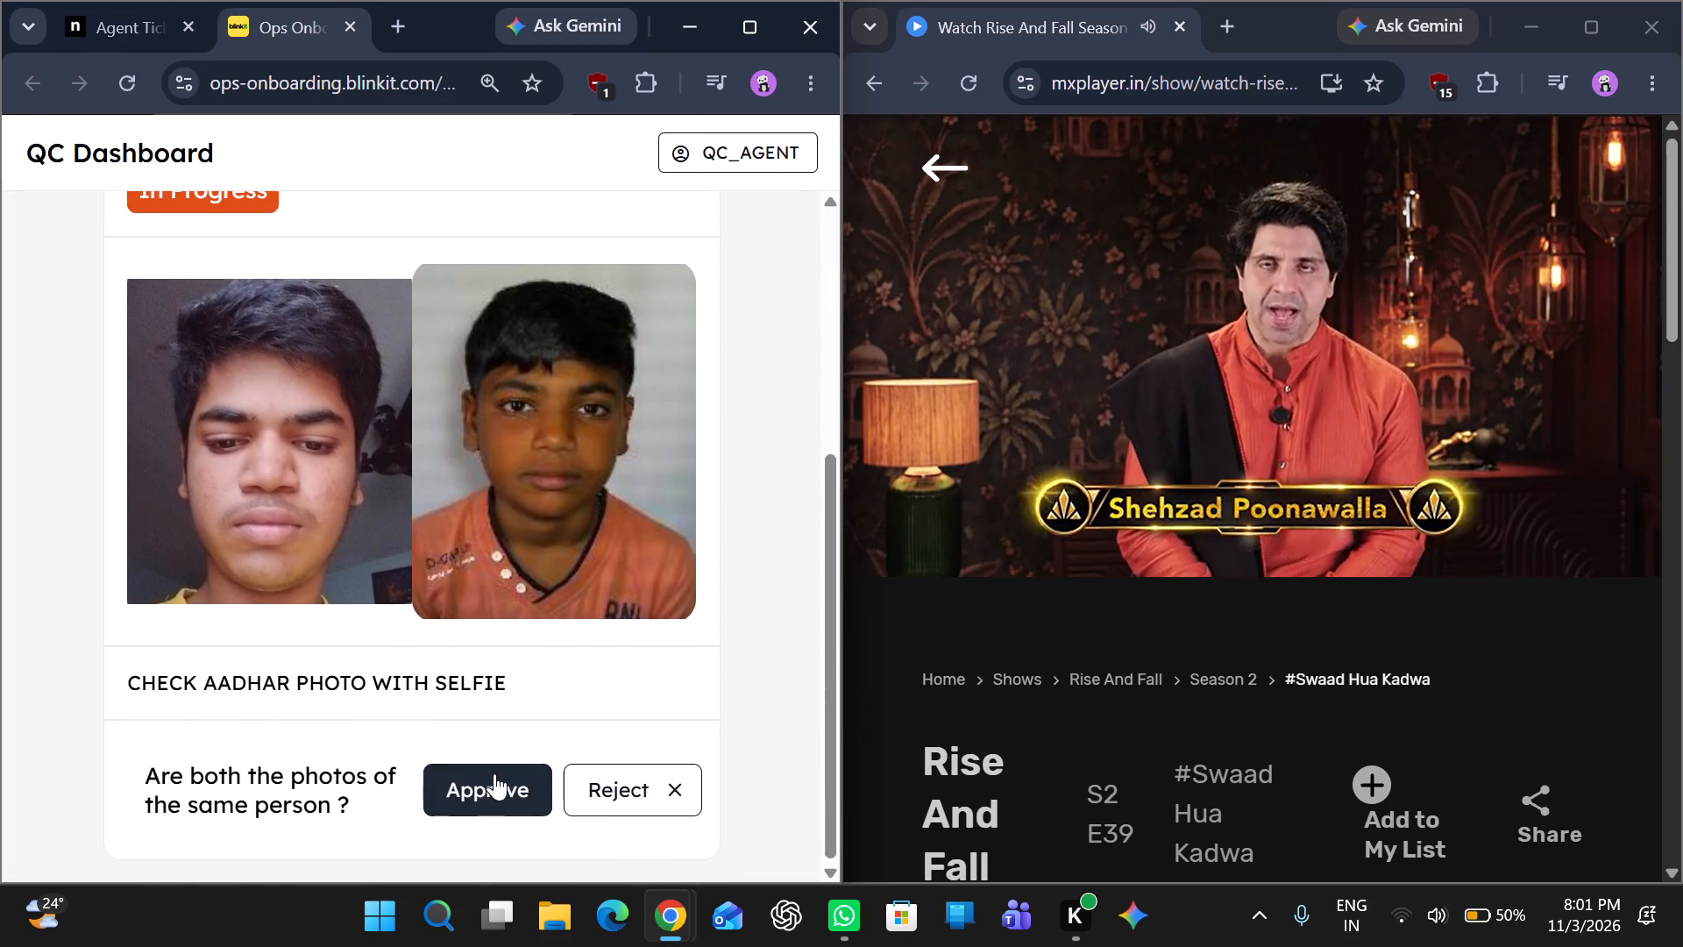
pyautogui.click(494, 773)
# Change the status of QC ticket #14843792 to CLOSED.
pyautogui.click(140, 32)
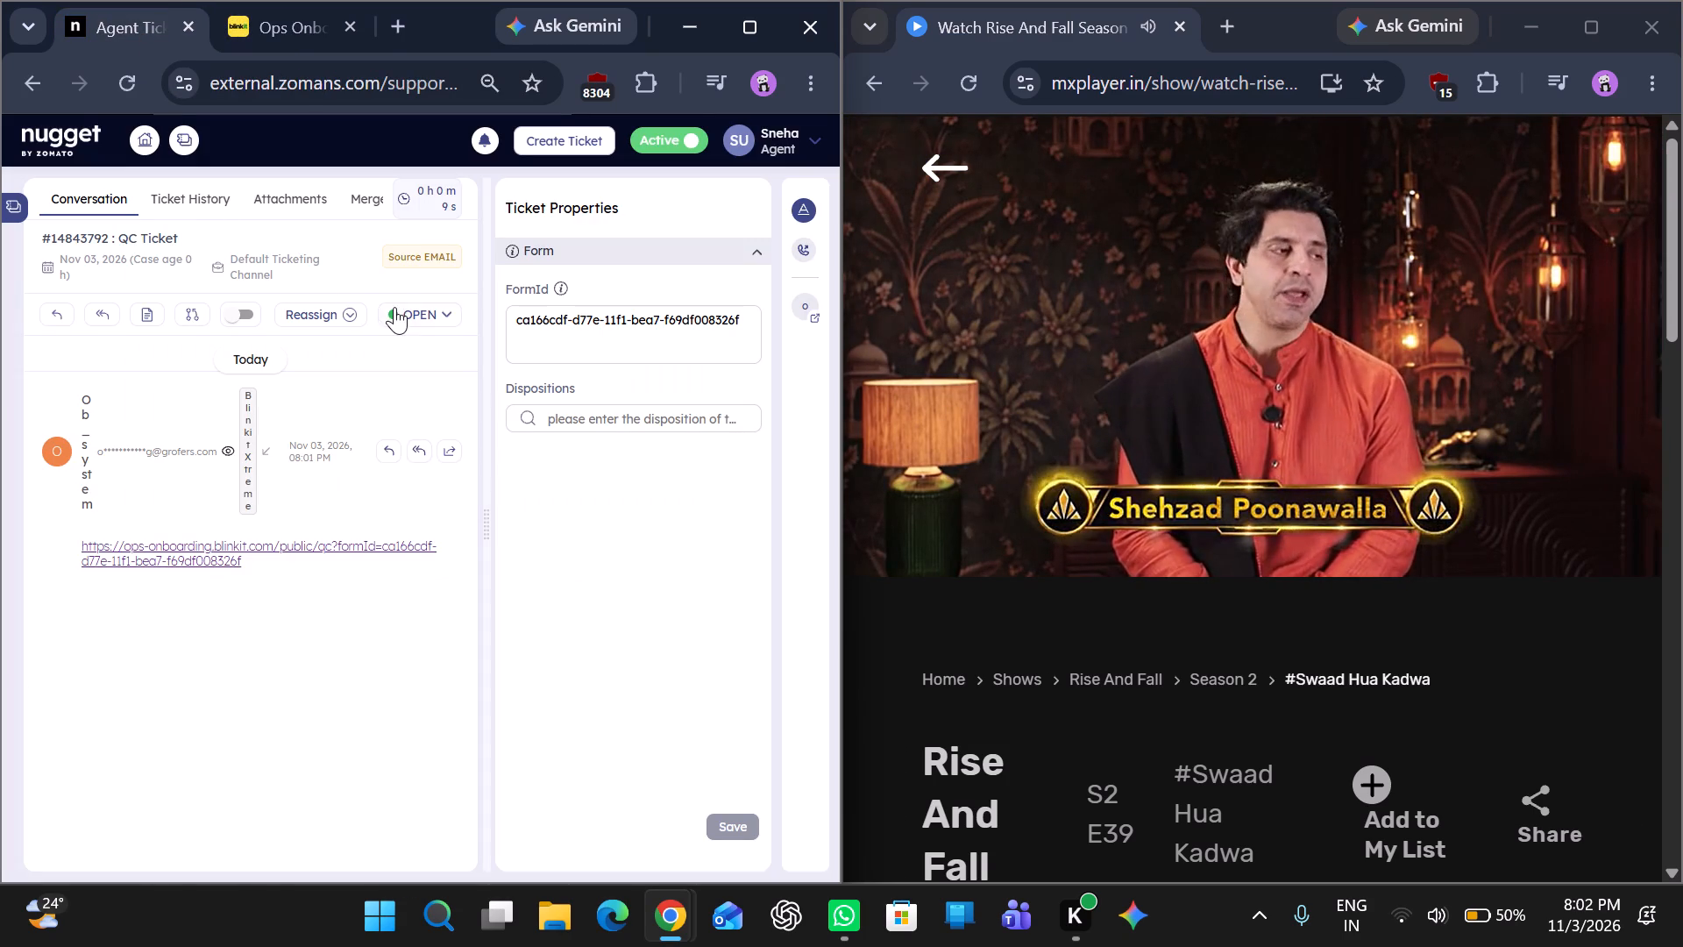
pyautogui.click(394, 307)
pyautogui.click(394, 348)
pyautogui.doubleClick(603, 538)
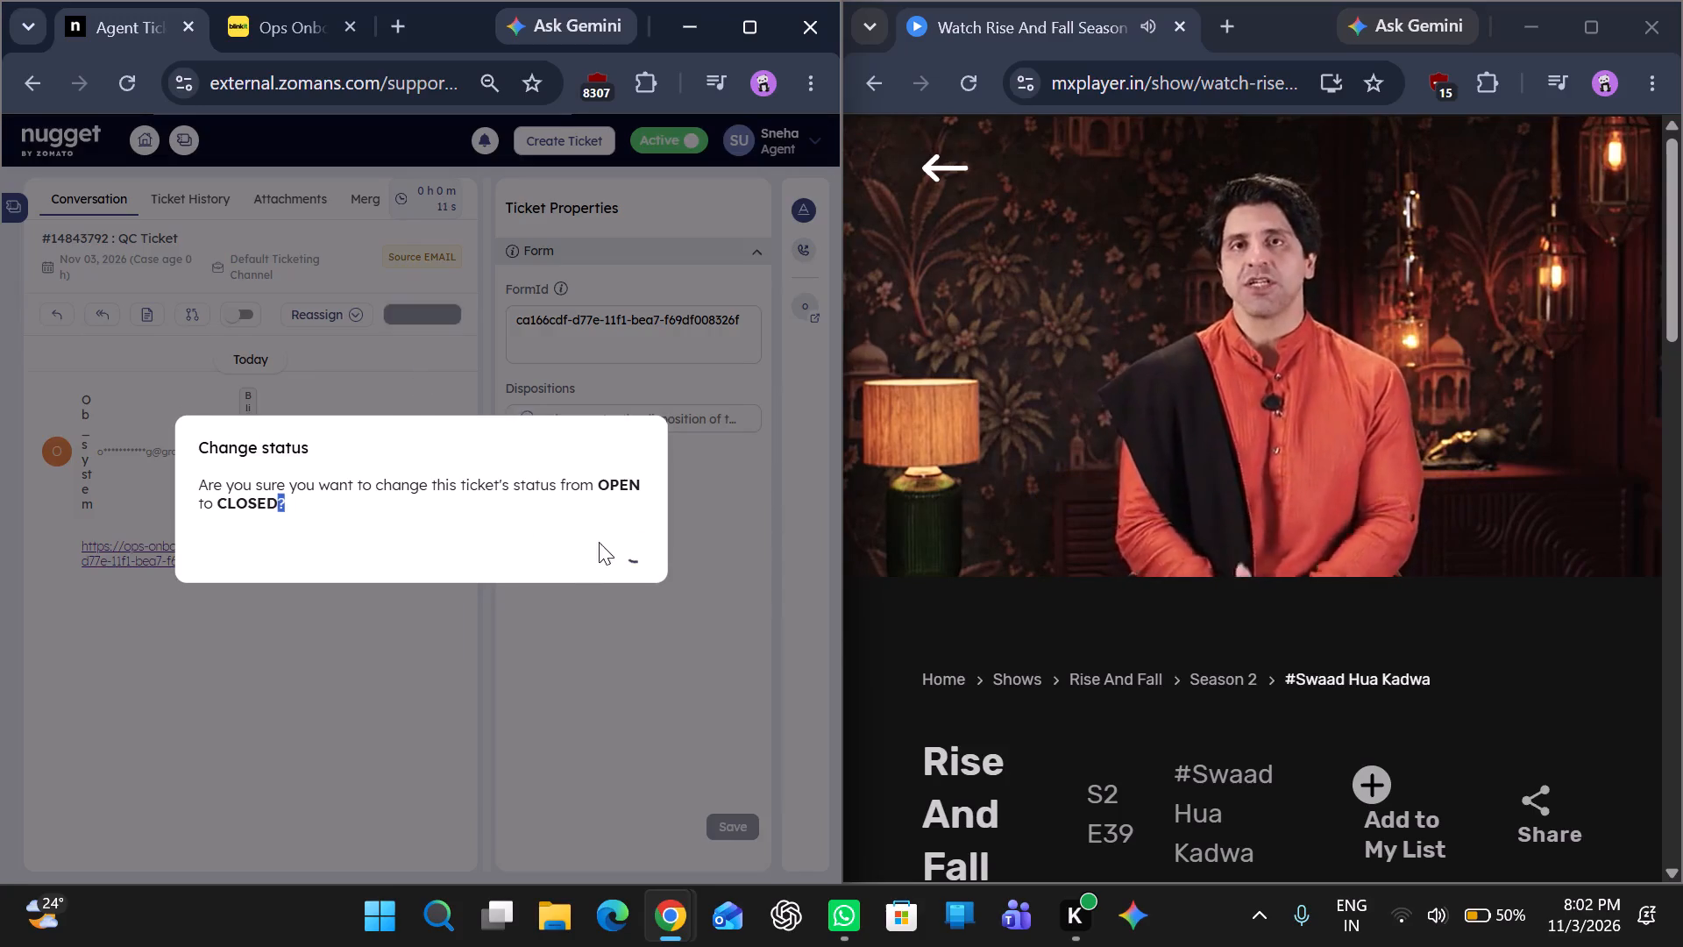
# Return to the All Assigned ticket list, close the finished onboarding form, and refresh the list for new tickets.
pyautogui.doubleClick(490, 694)
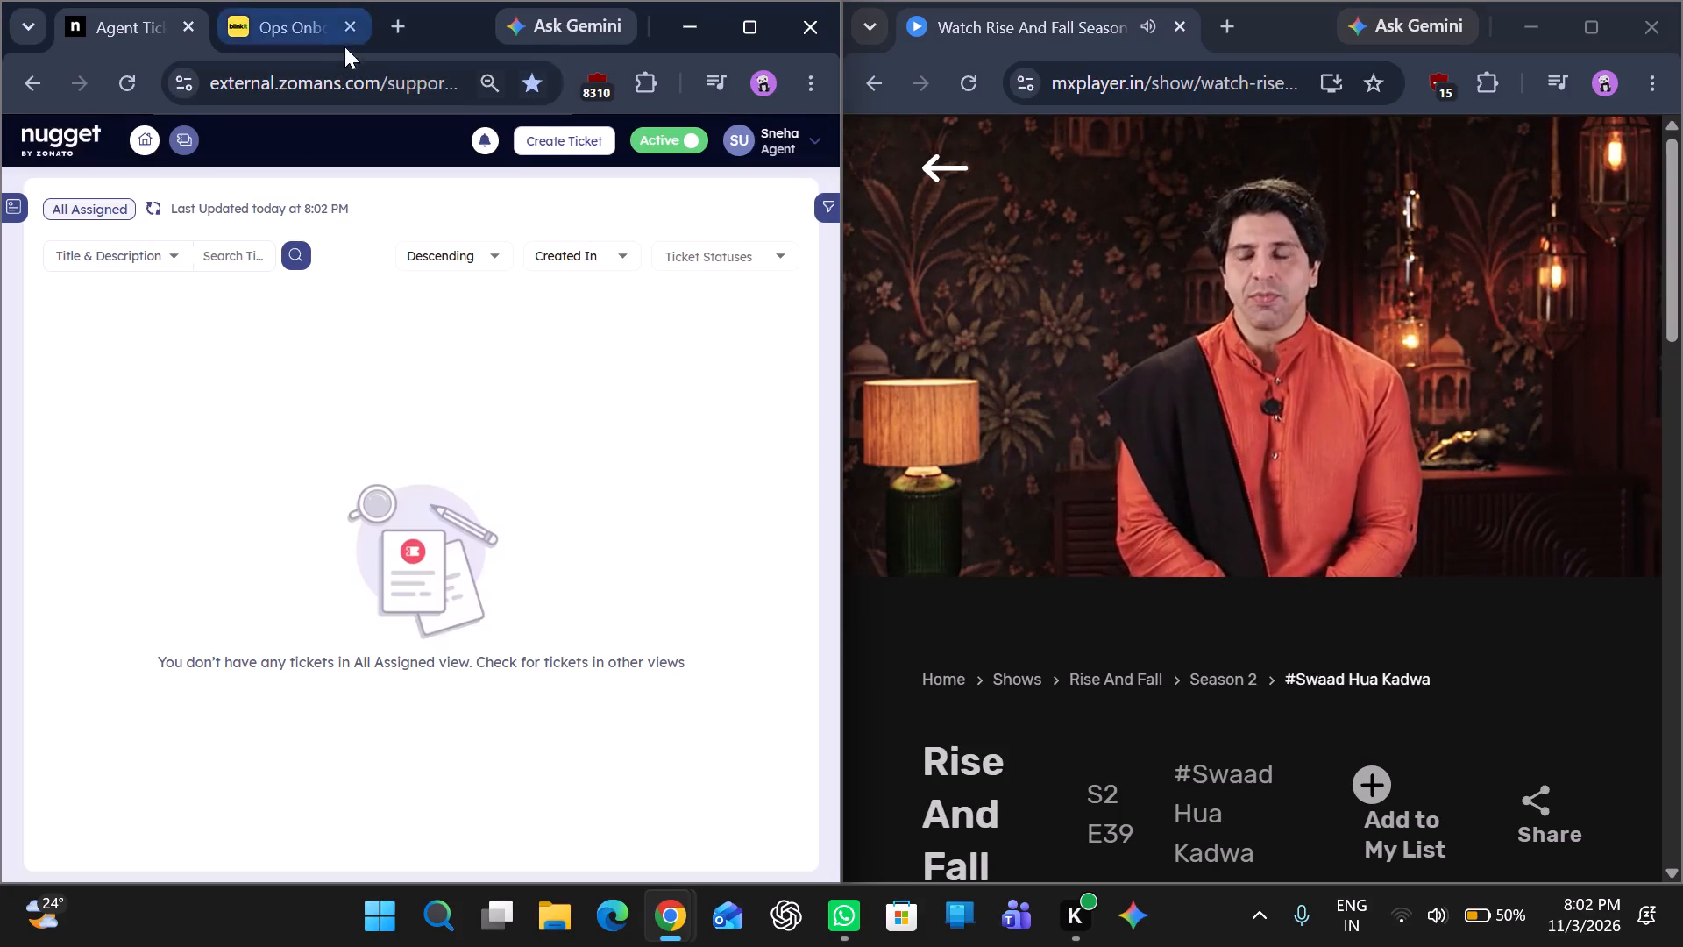
pyautogui.tripleClick(352, 32)
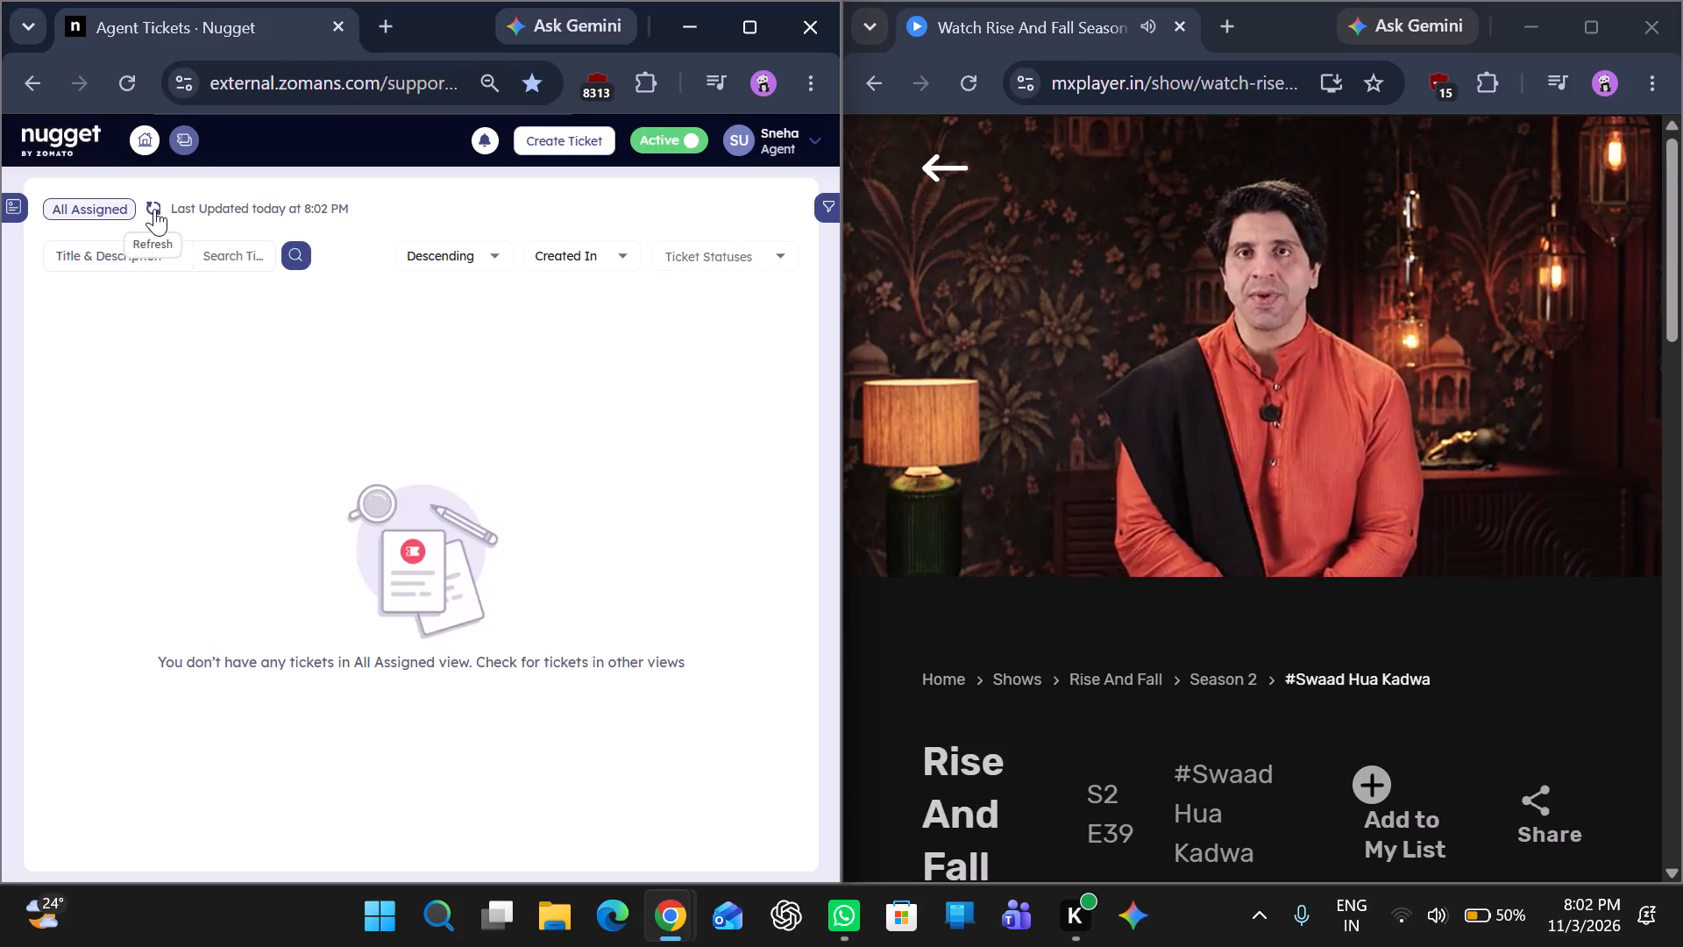
pyautogui.doubleClick(154, 209)
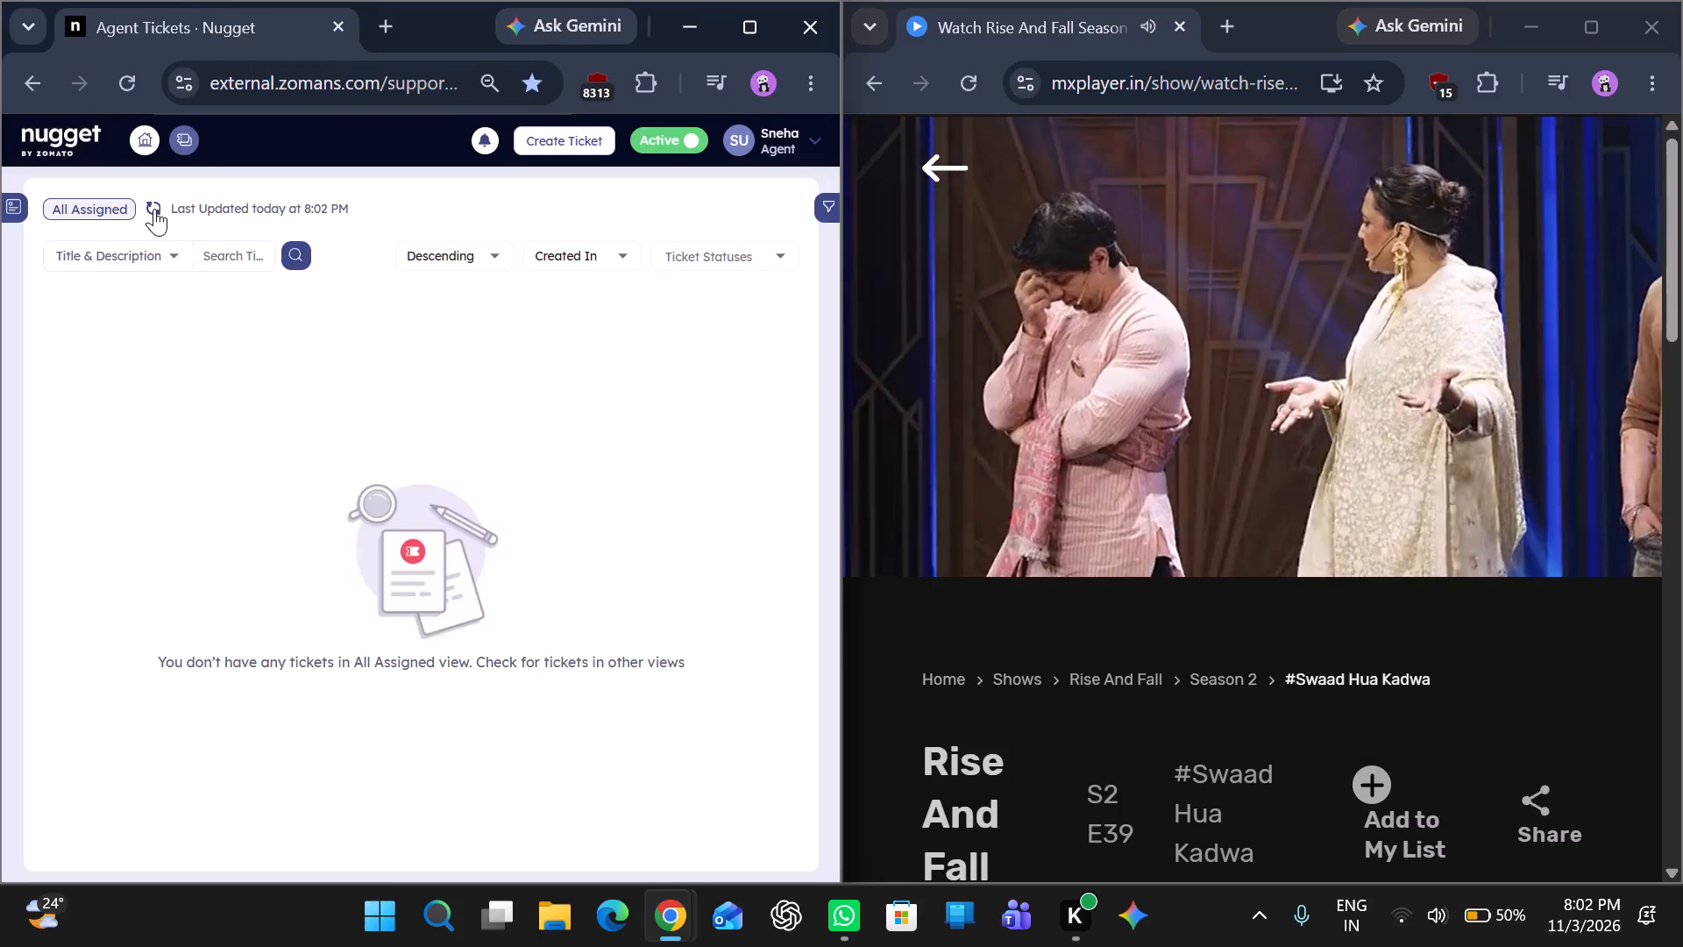
pyautogui.doubleClick(154, 209)
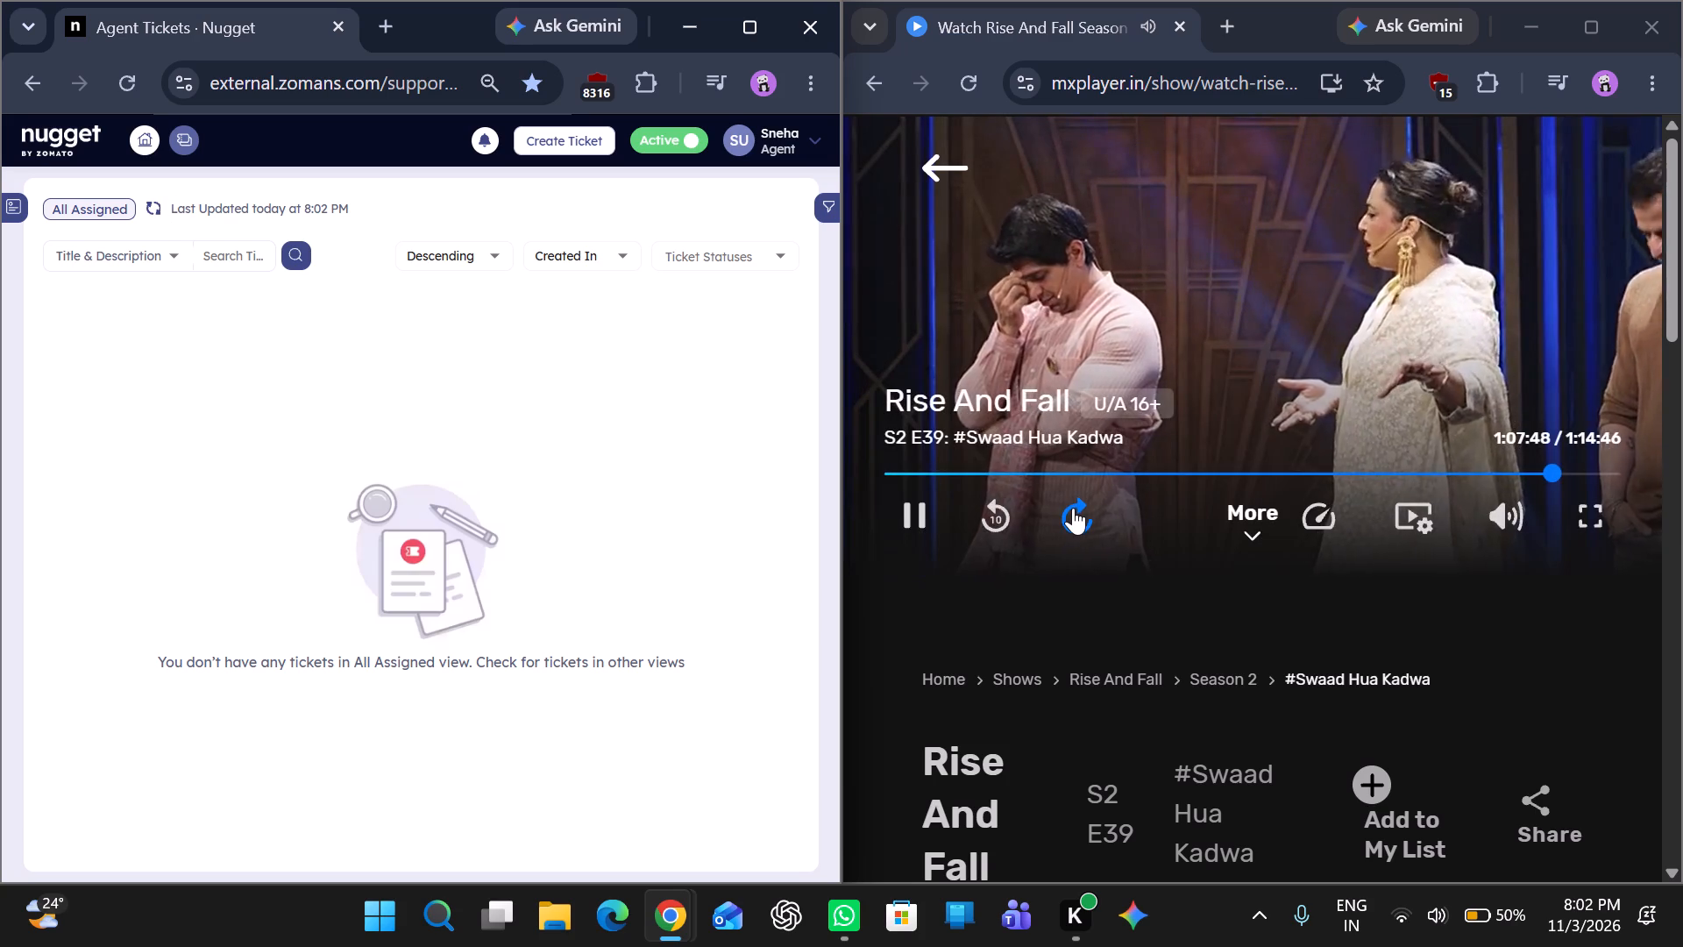
# Skip the Rise And Fall episode forward by 30 seconds.
pyautogui.click(1073, 508)
pyautogui.click(1073, 508)
pyautogui.click(1073, 508)
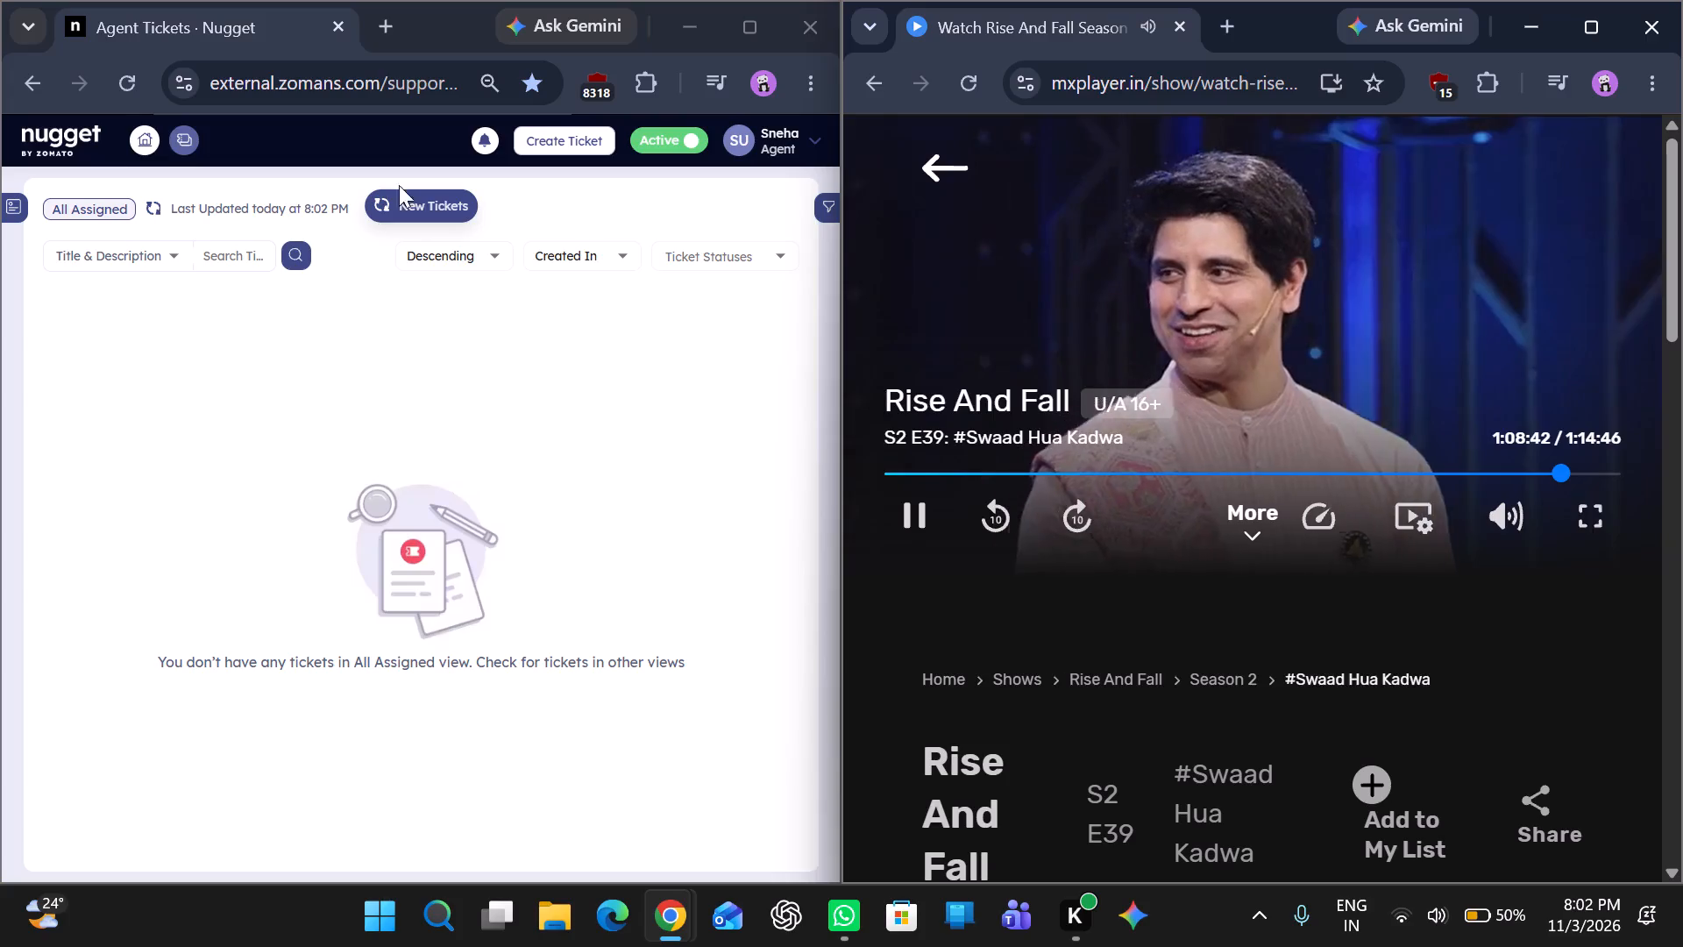
pyautogui.doubleClick(443, 204)
pyautogui.moveTo(280, 354); pyautogui.dragTo(280, 363)
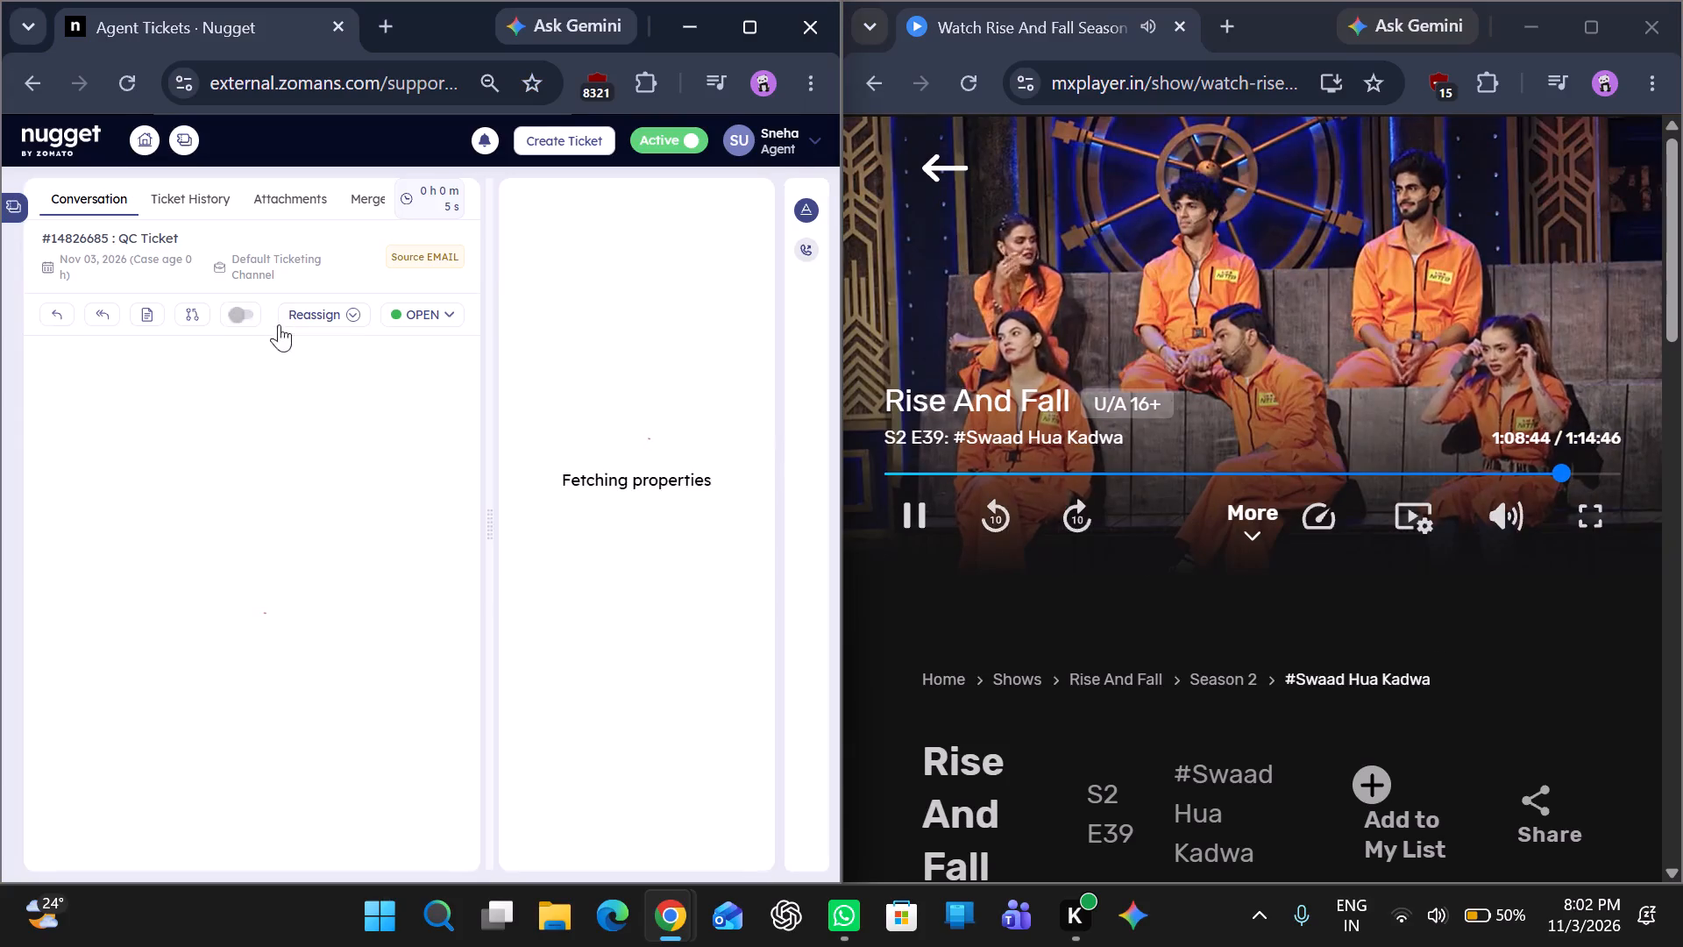
pyautogui.doubleClick(143, 549)
pyautogui.click(143, 549)
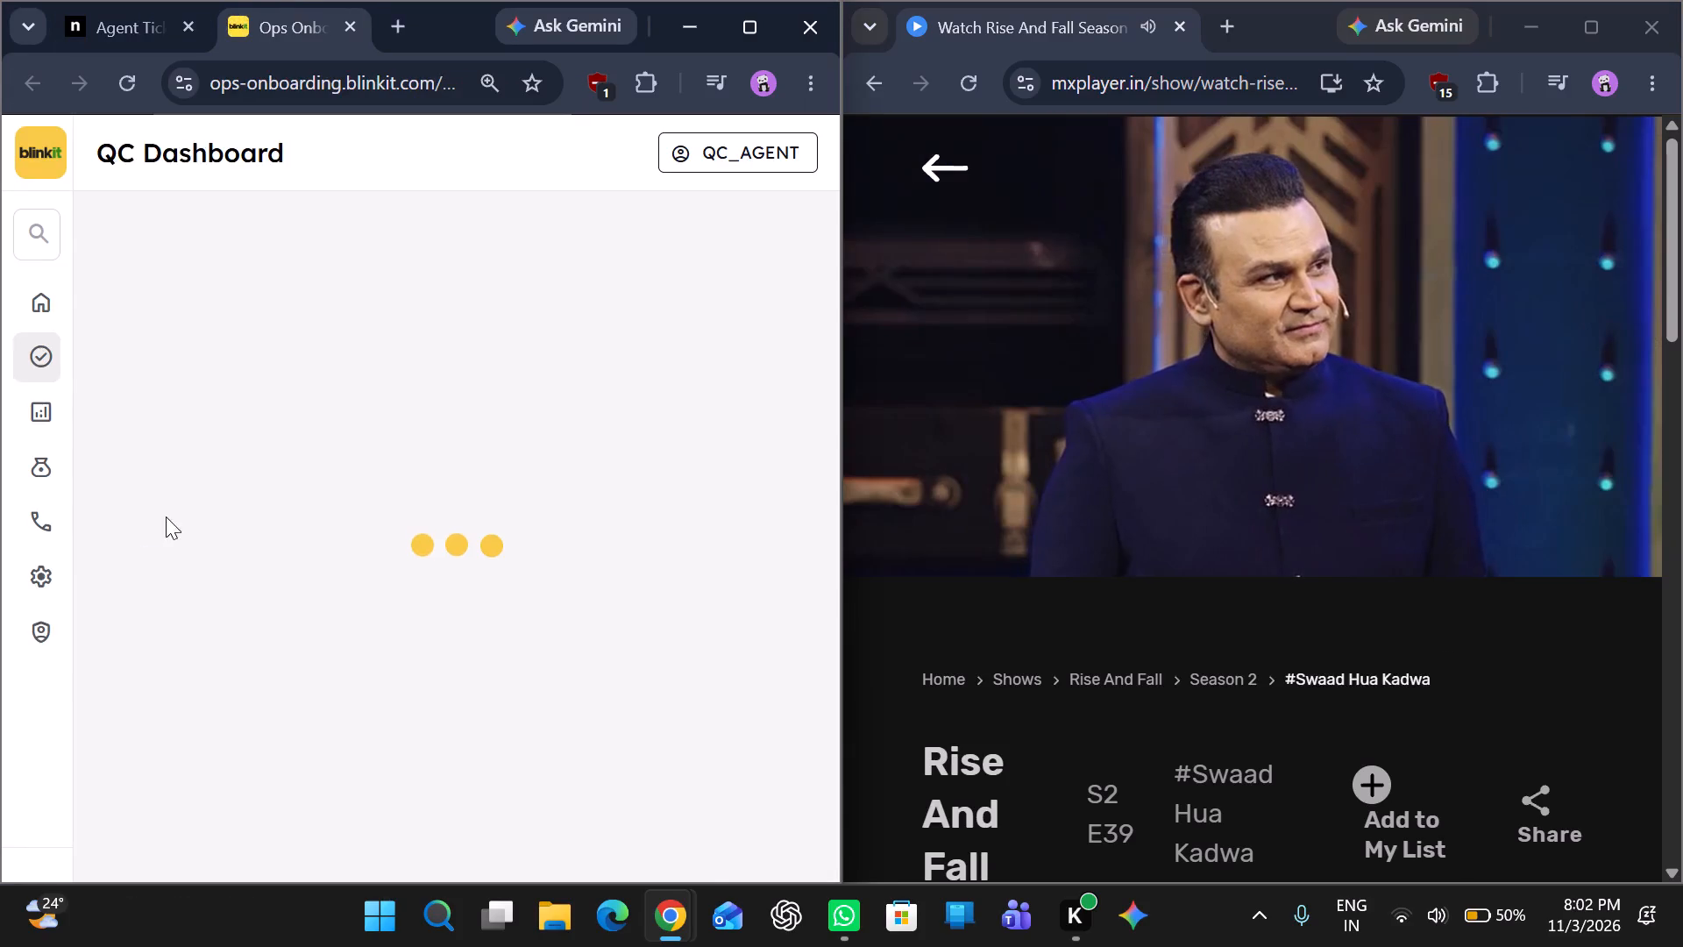
# Reject the selfie in the onboarding form, selecting a reject reason.
pyautogui.scroll(-4, 465, 519)
pyautogui.click(586, 787)
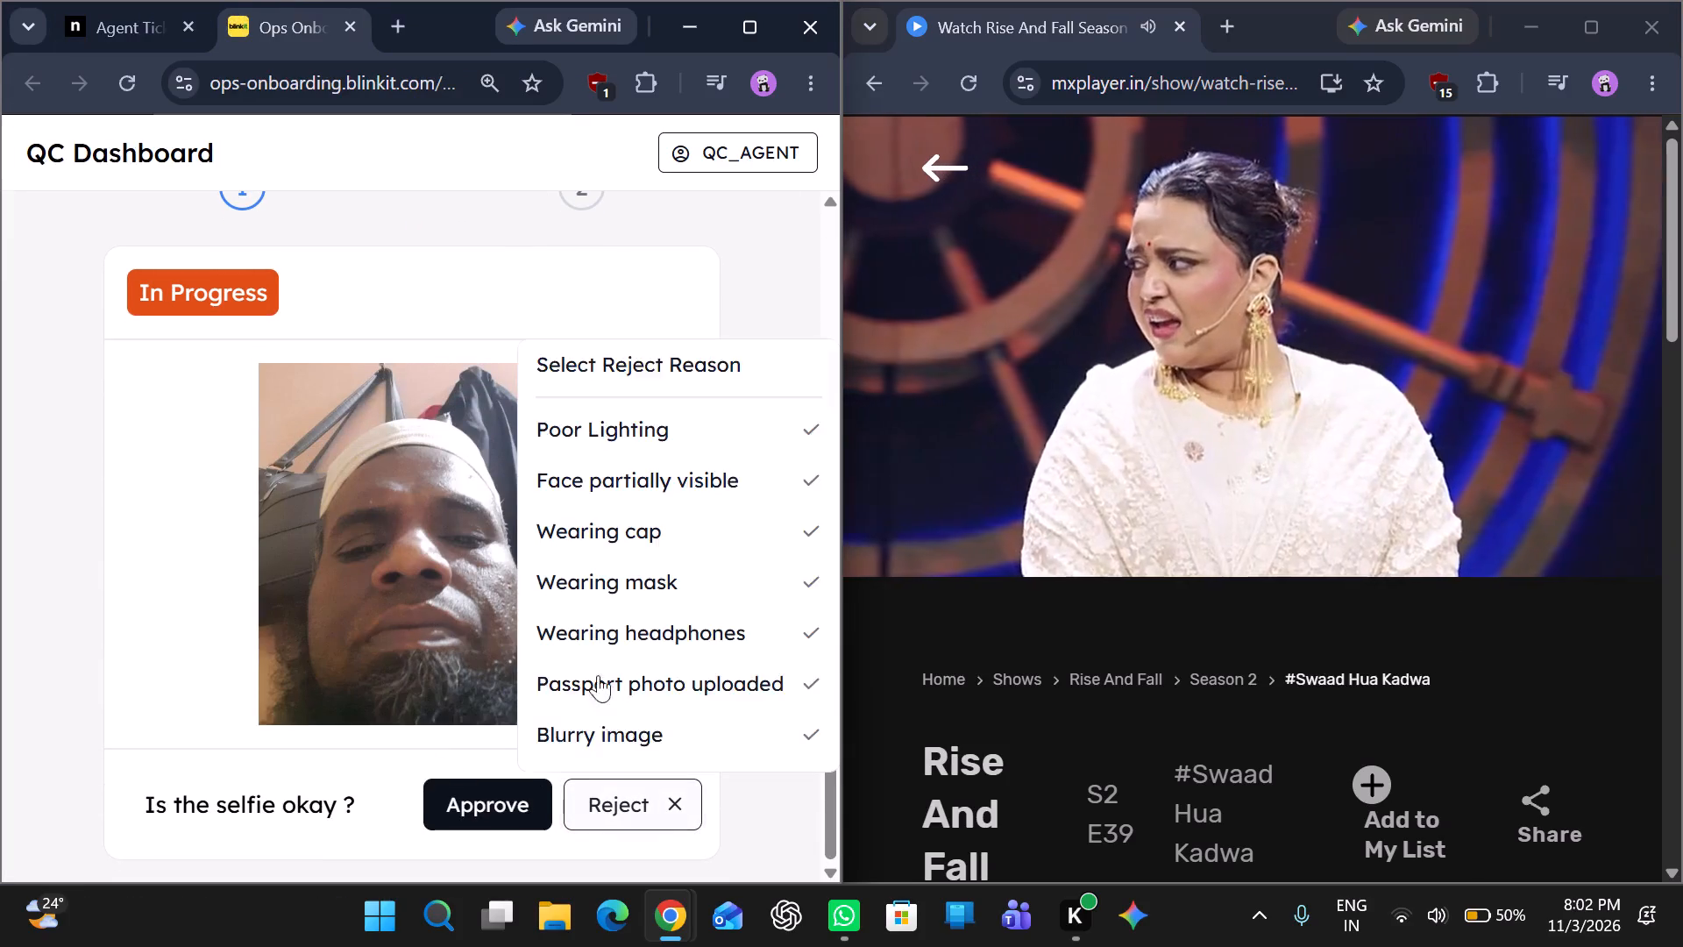
pyautogui.scroll(-2, 598, 646)
pyautogui.click(634, 687)
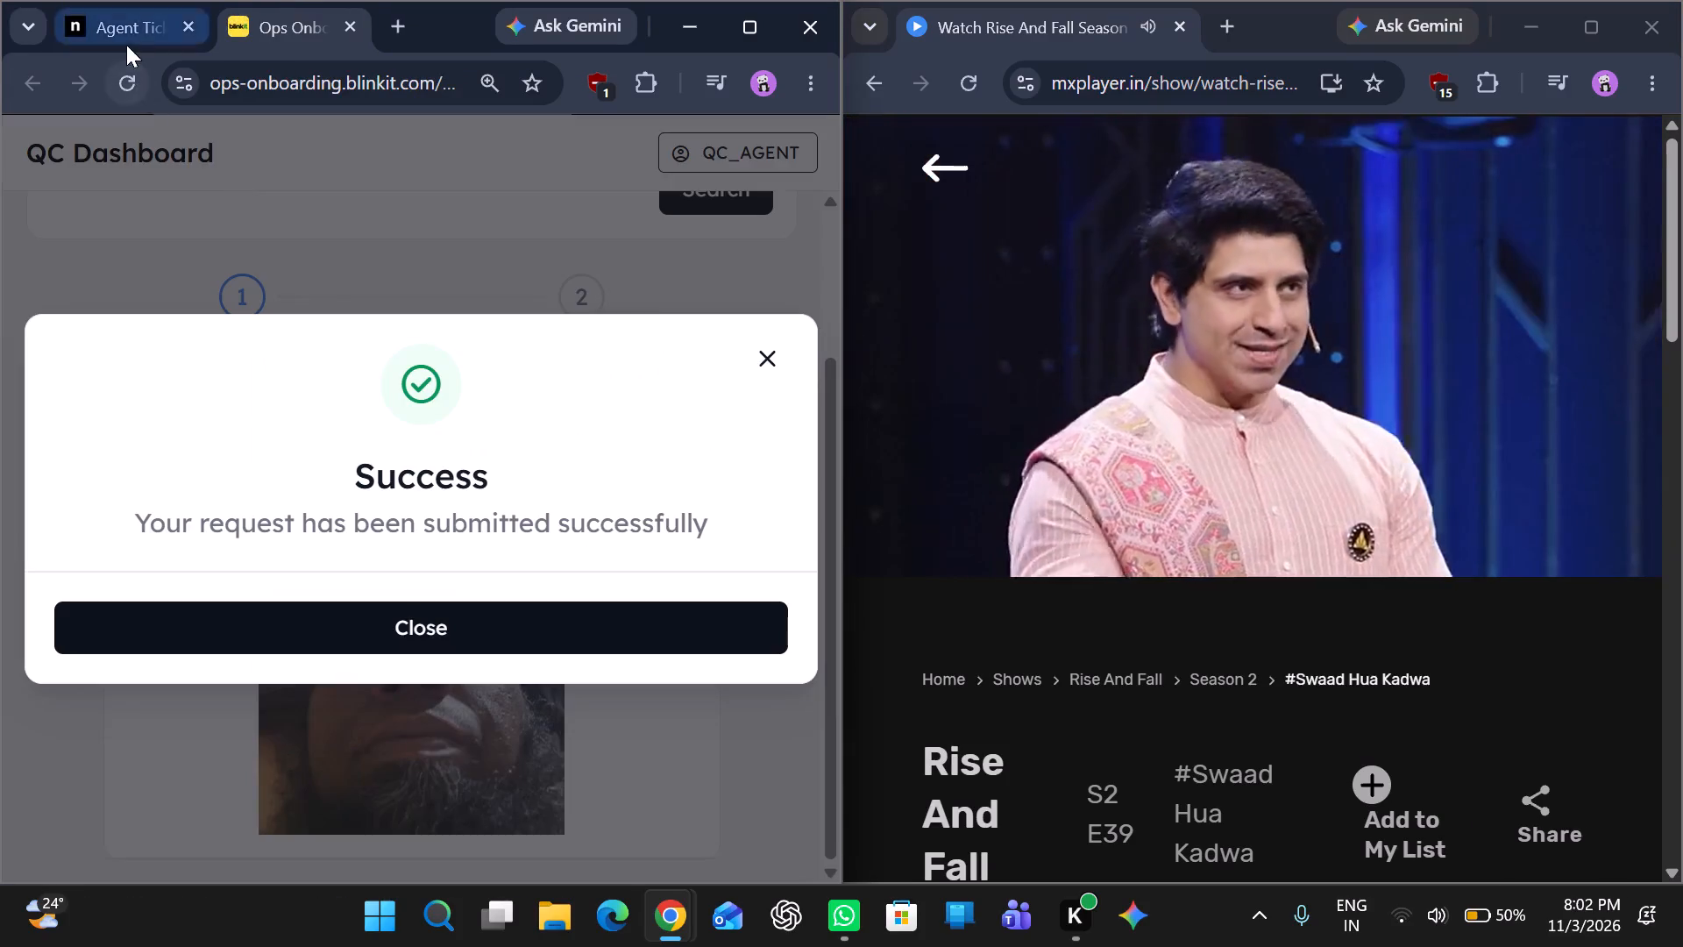
# Change the status of QC ticket #14826685 to CLOSED, return to the ticket list, and close its finished onboarding form.
pyautogui.click(126, 45)
pyautogui.doubleClick(405, 307)
pyautogui.click(401, 352)
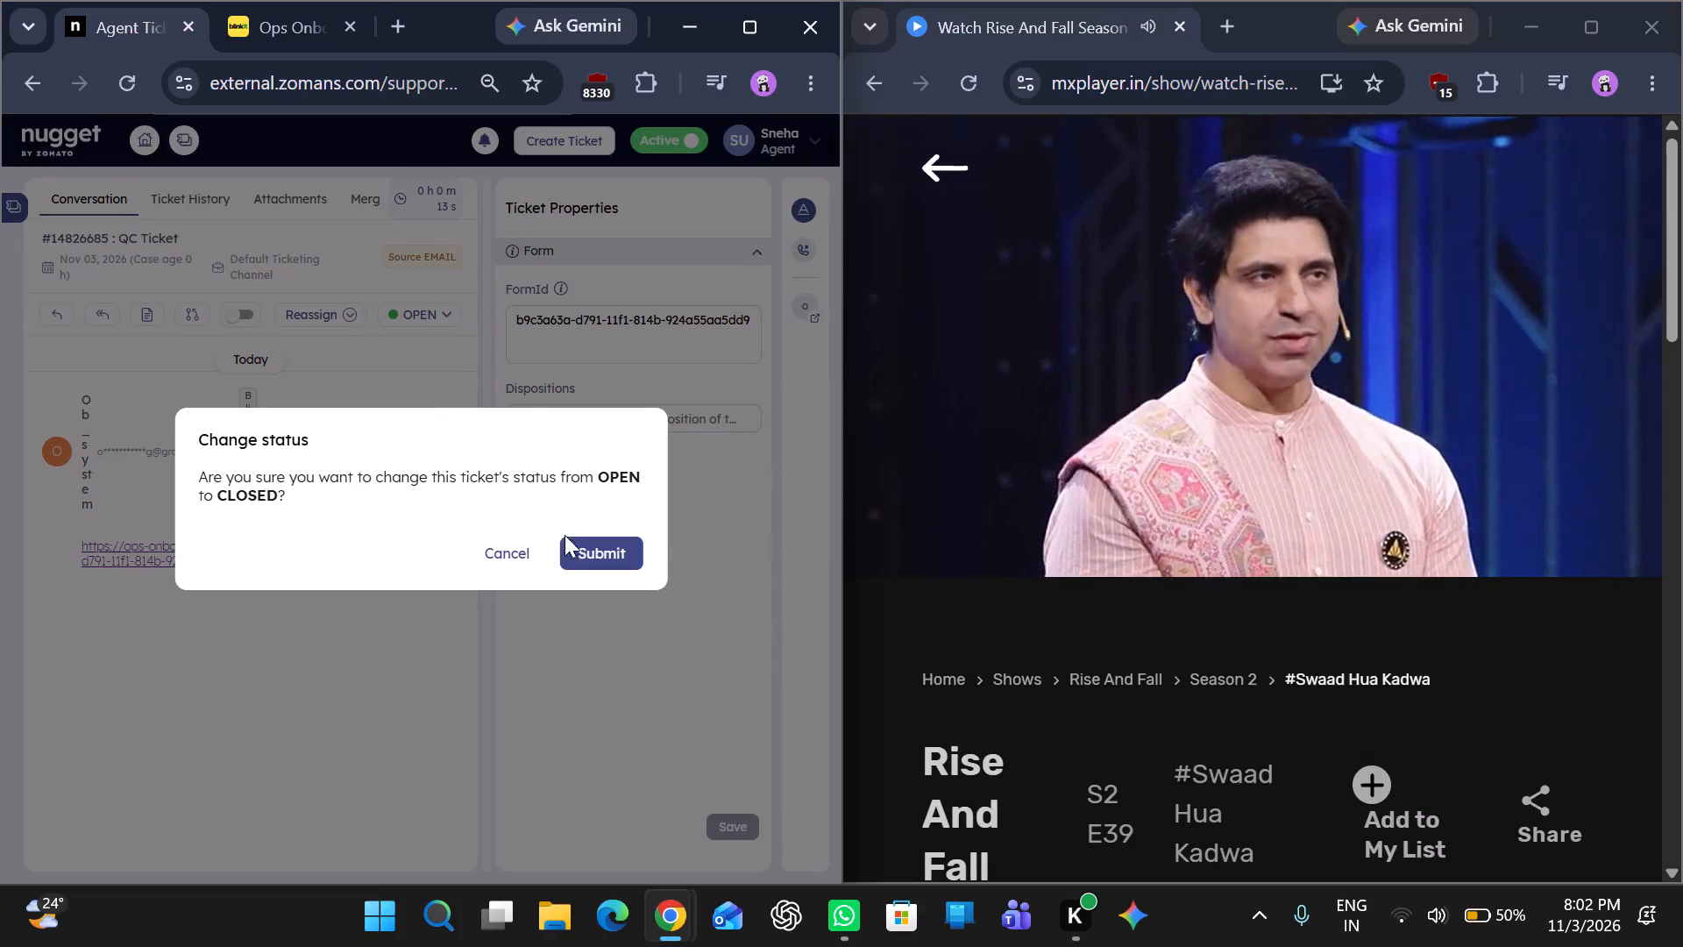
pyautogui.doubleClick(585, 548)
pyautogui.doubleClick(478, 702)
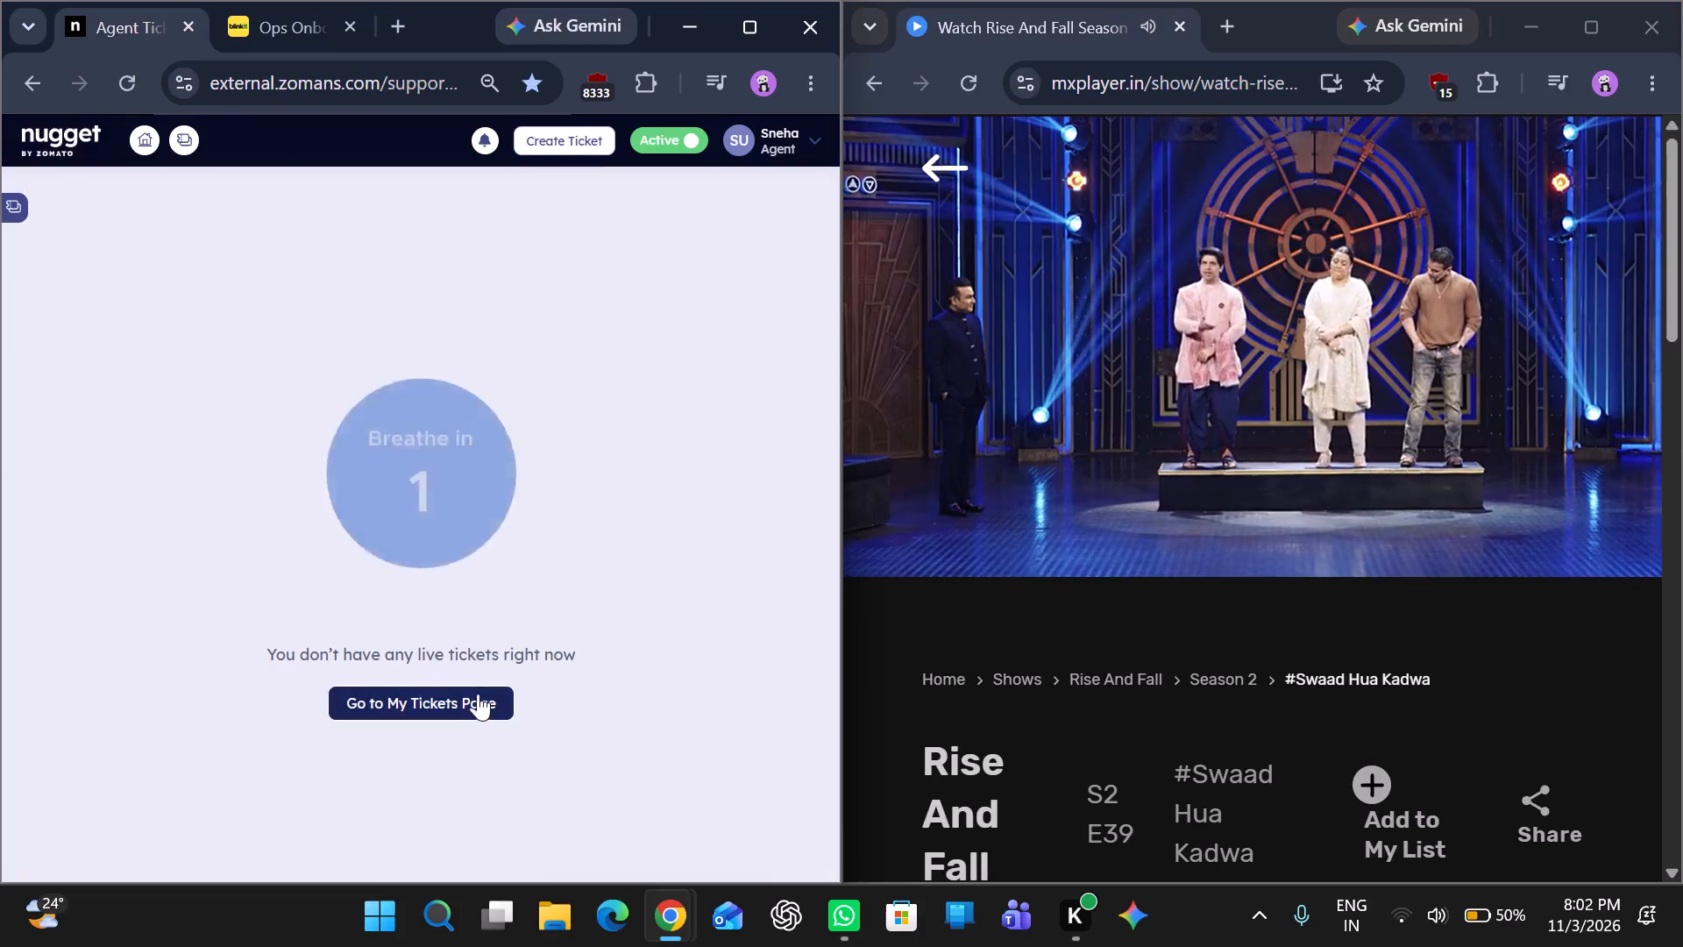
pyautogui.doubleClick(364, 21)
pyautogui.doubleClick(357, 27)
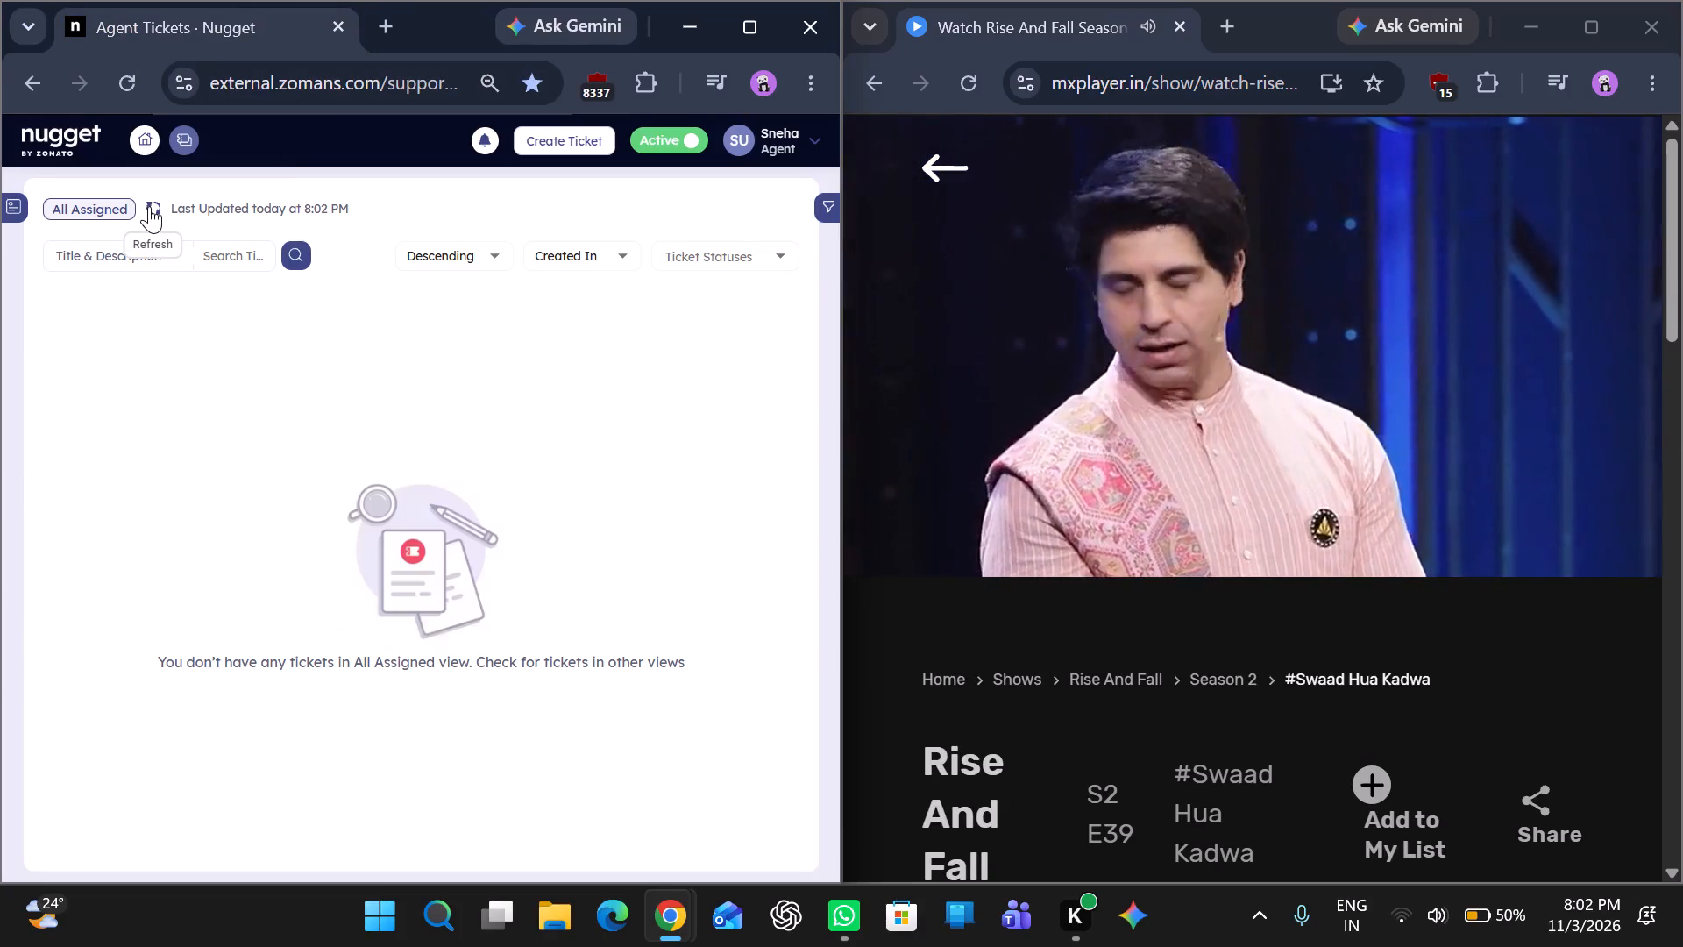
pyautogui.doubleClick(153, 205)
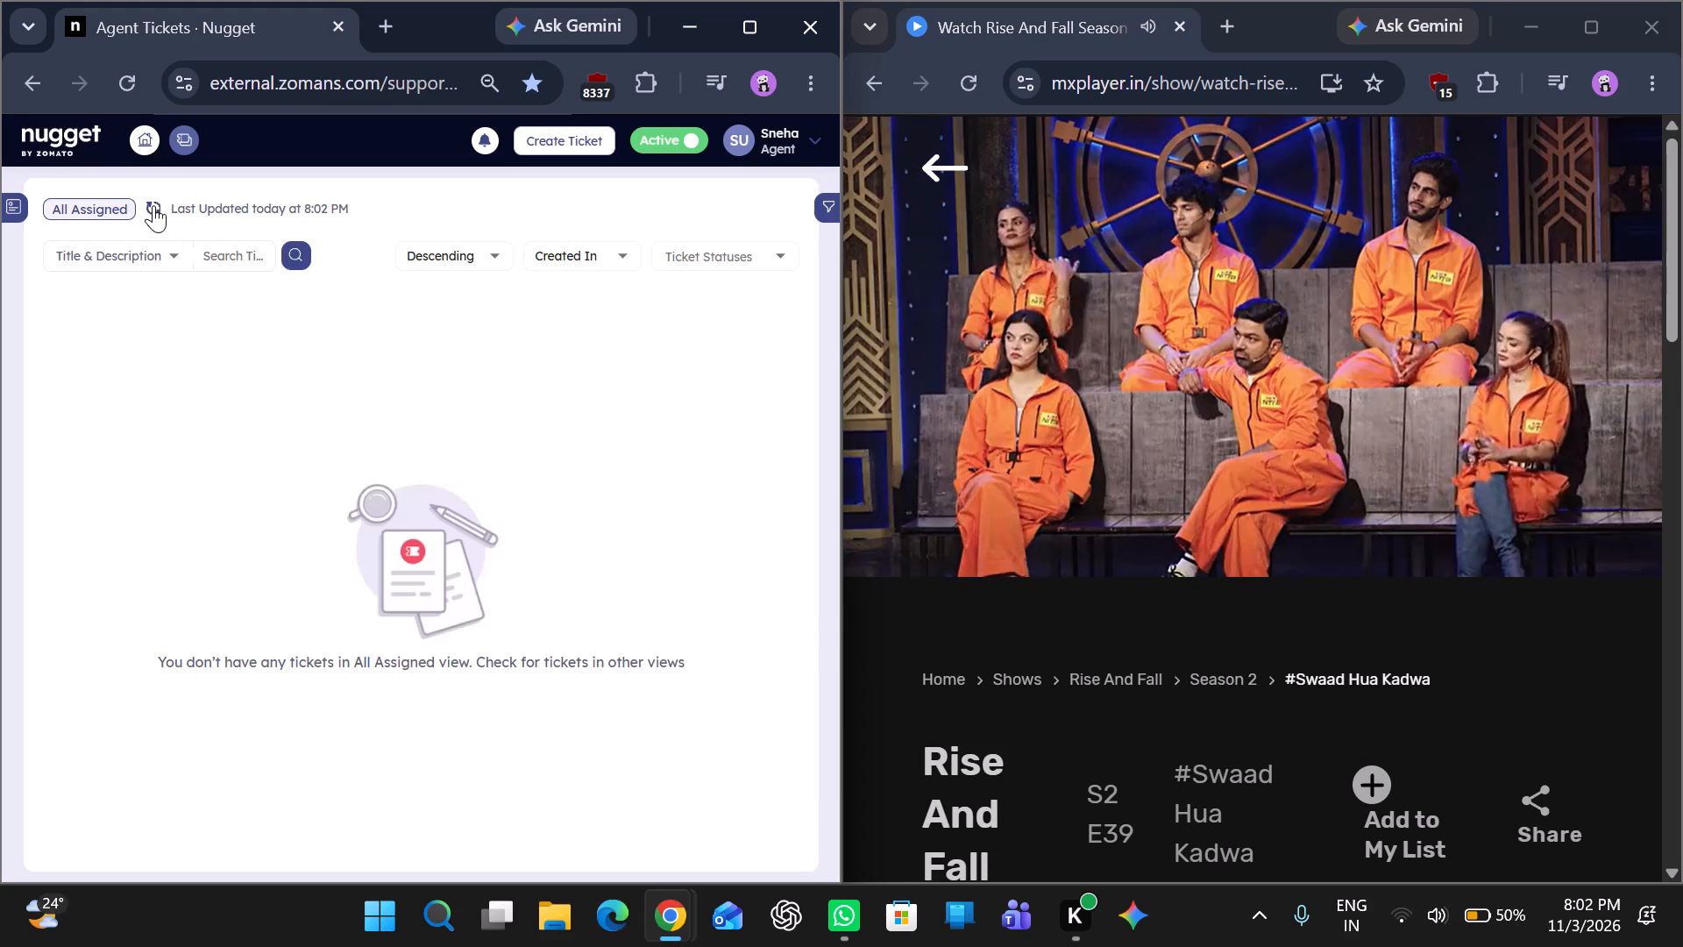
pyautogui.click(153, 205)
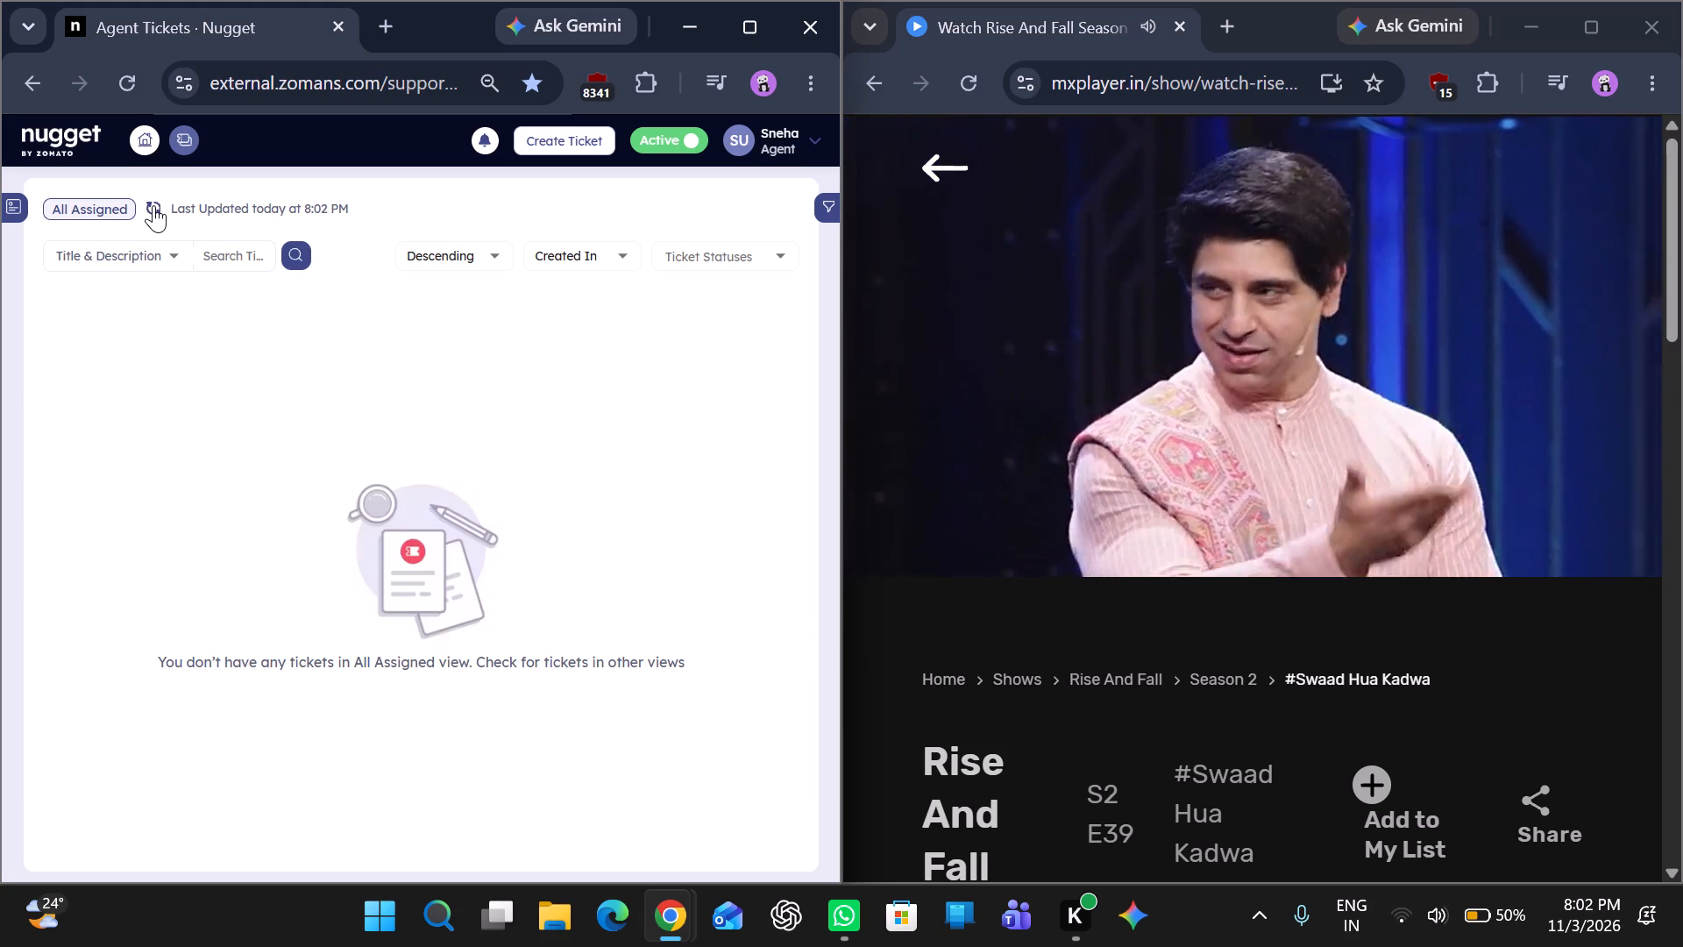
pyautogui.click(153, 205)
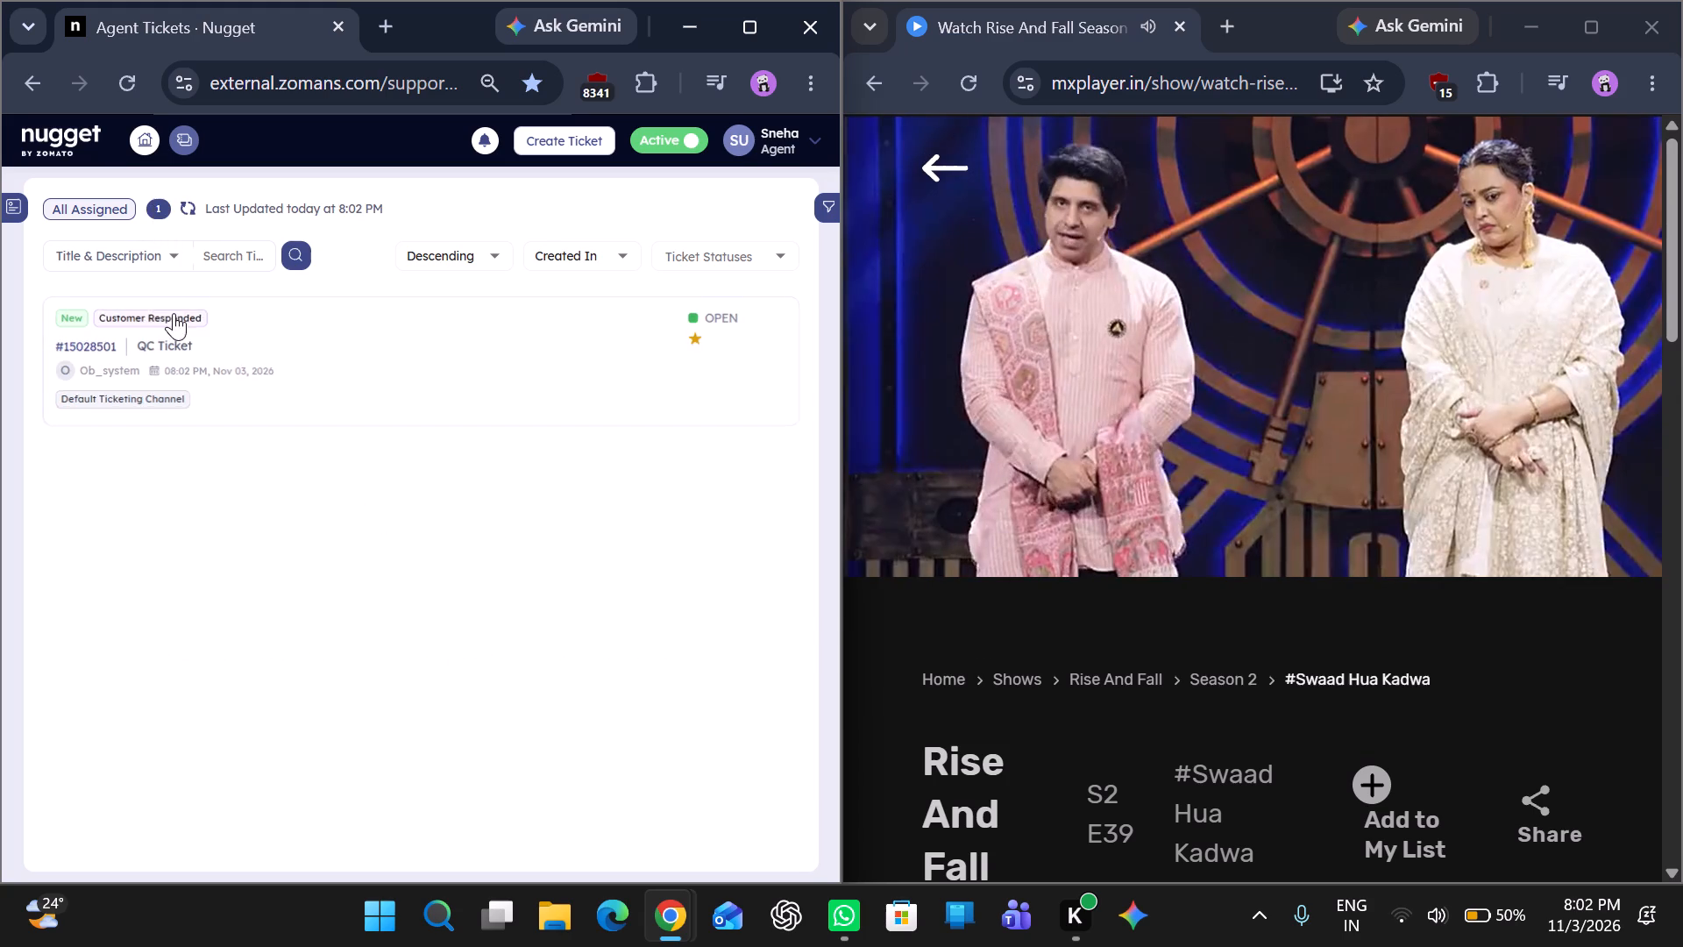
pyautogui.doubleClick(174, 313)
pyautogui.tripleClick(191, 546)
pyautogui.tripleClick(191, 546)
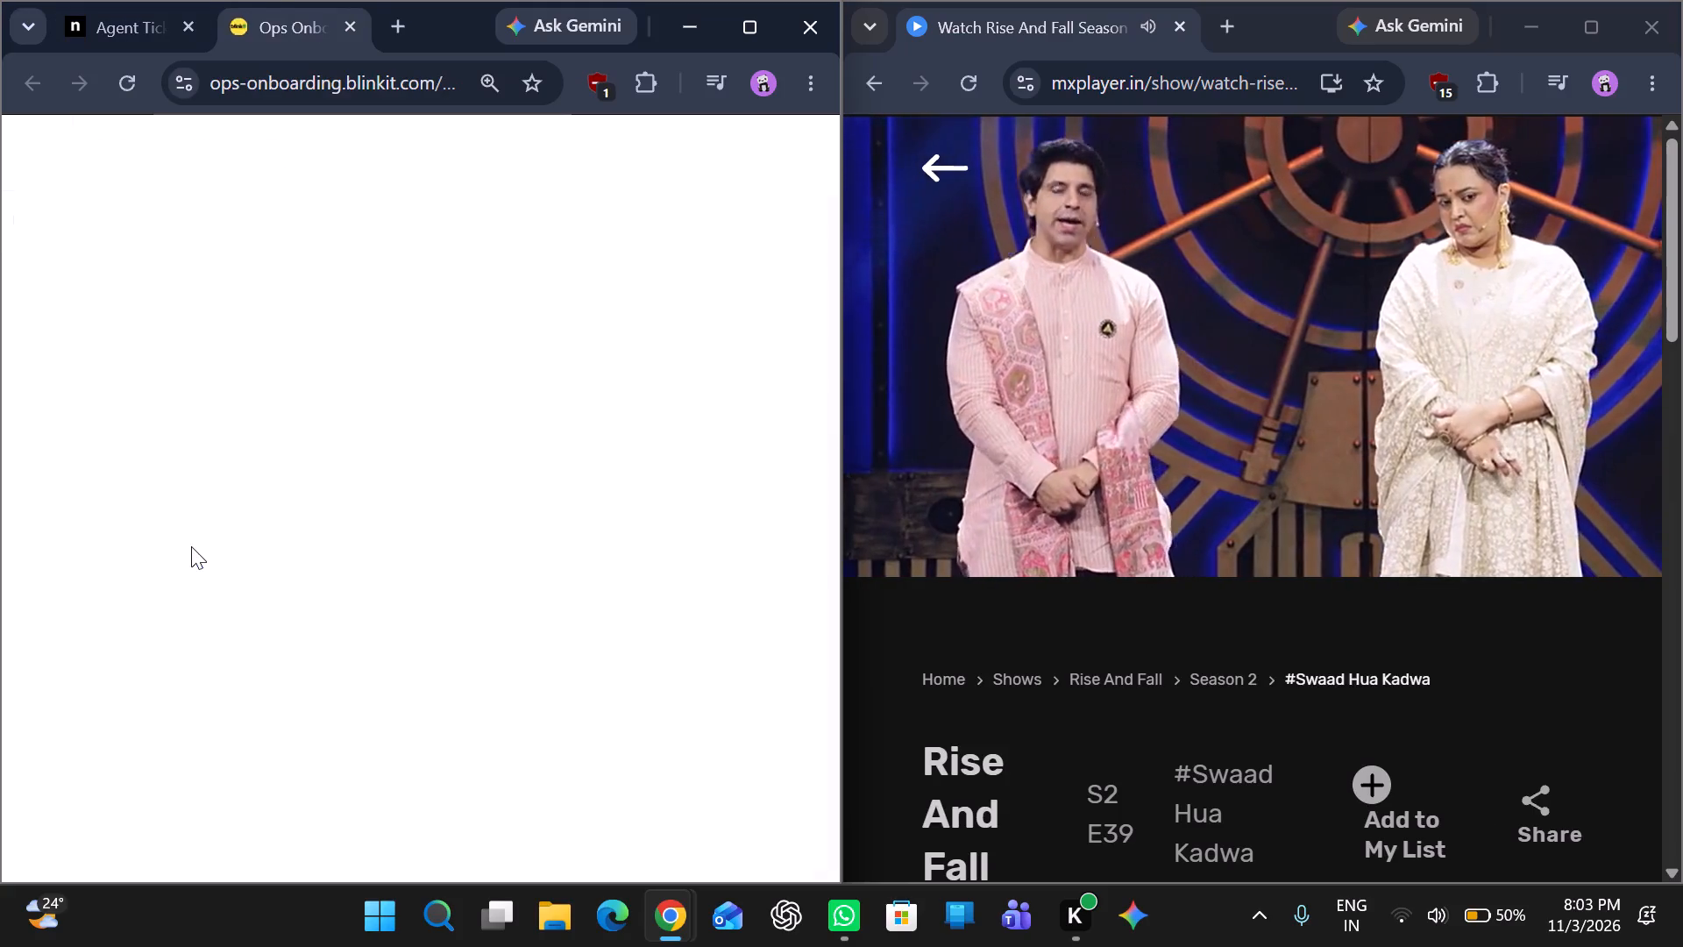
pyautogui.click(191, 546)
# Approve both the selfie and the Aadhar photo match in the onboarding form.
pyautogui.scroll(-4, 429, 440)
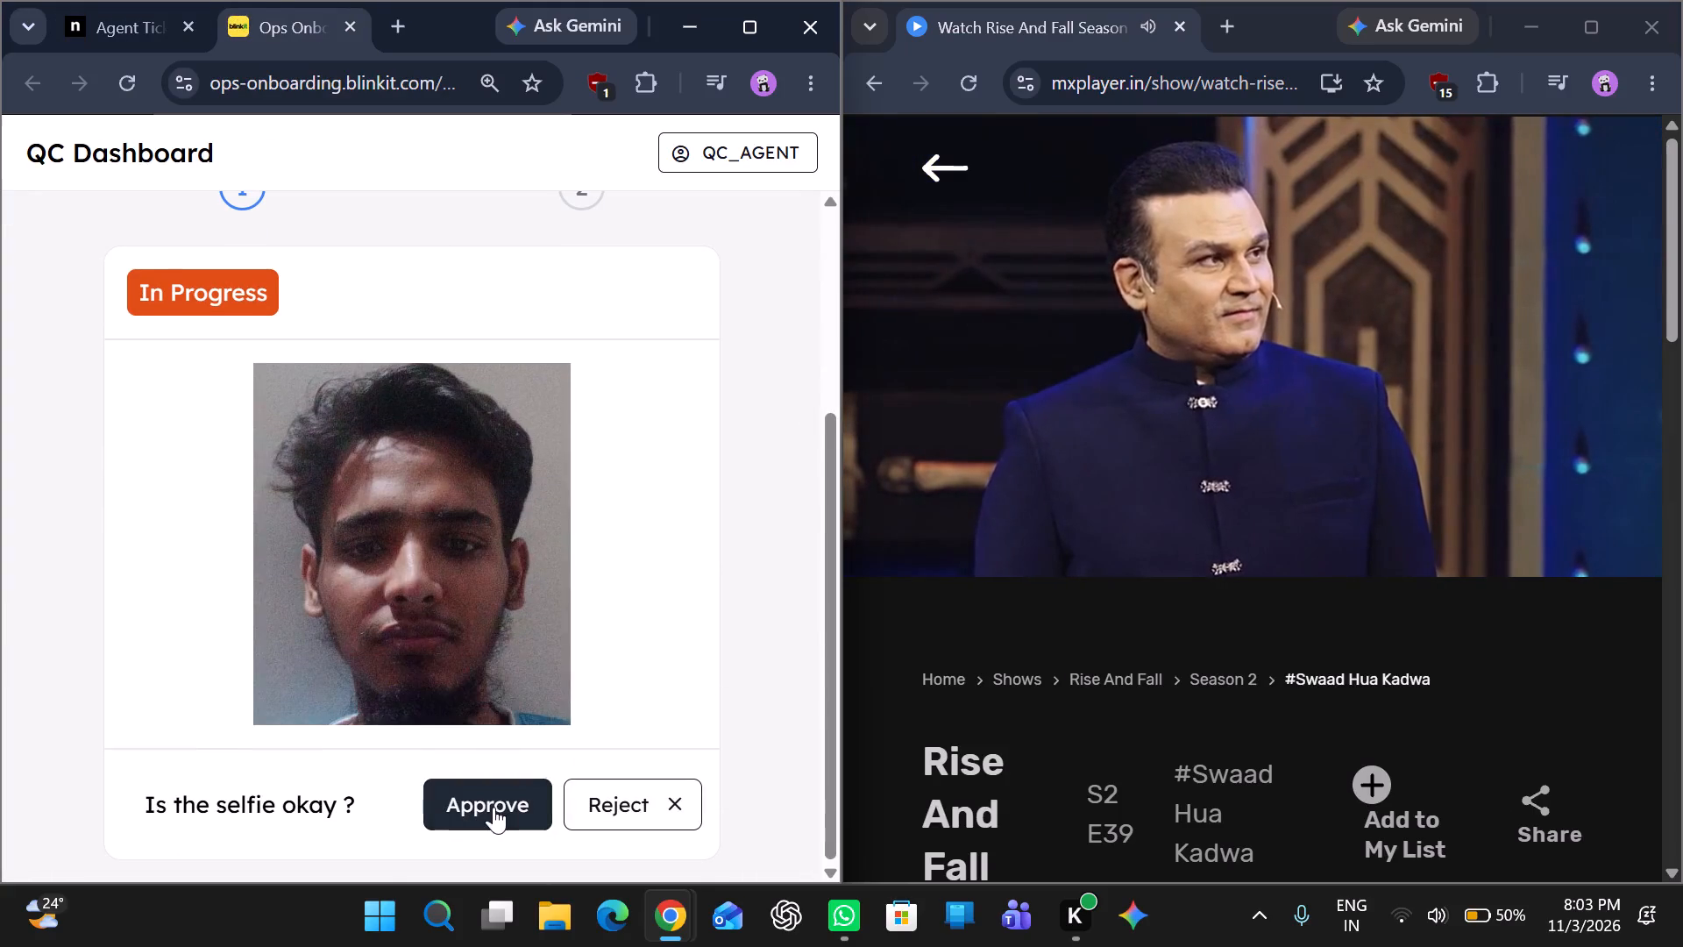
pyautogui.click(494, 807)
pyautogui.scroll(-3, 496, 792)
pyautogui.doubleClick(490, 778)
# Change the status of QC ticket #15028501 to CLOSED, return to the ticket list, and close its finished onboarding form.
pyautogui.doubleClick(108, 28)
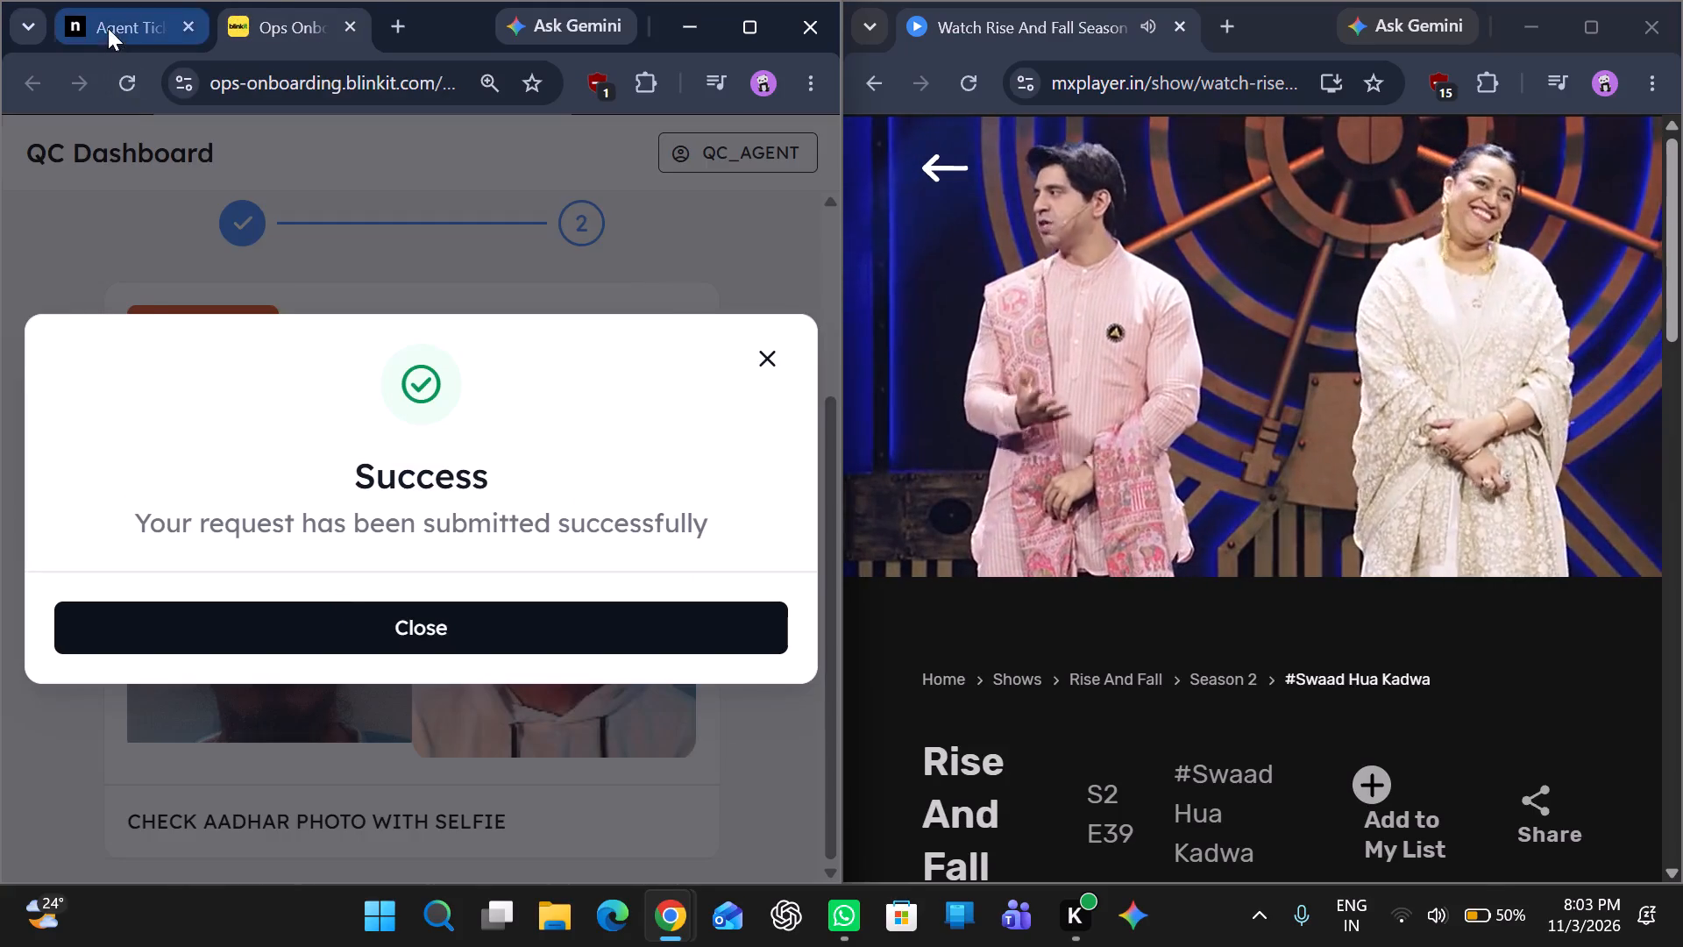
pyautogui.click(414, 325)
pyautogui.doubleClick(401, 359)
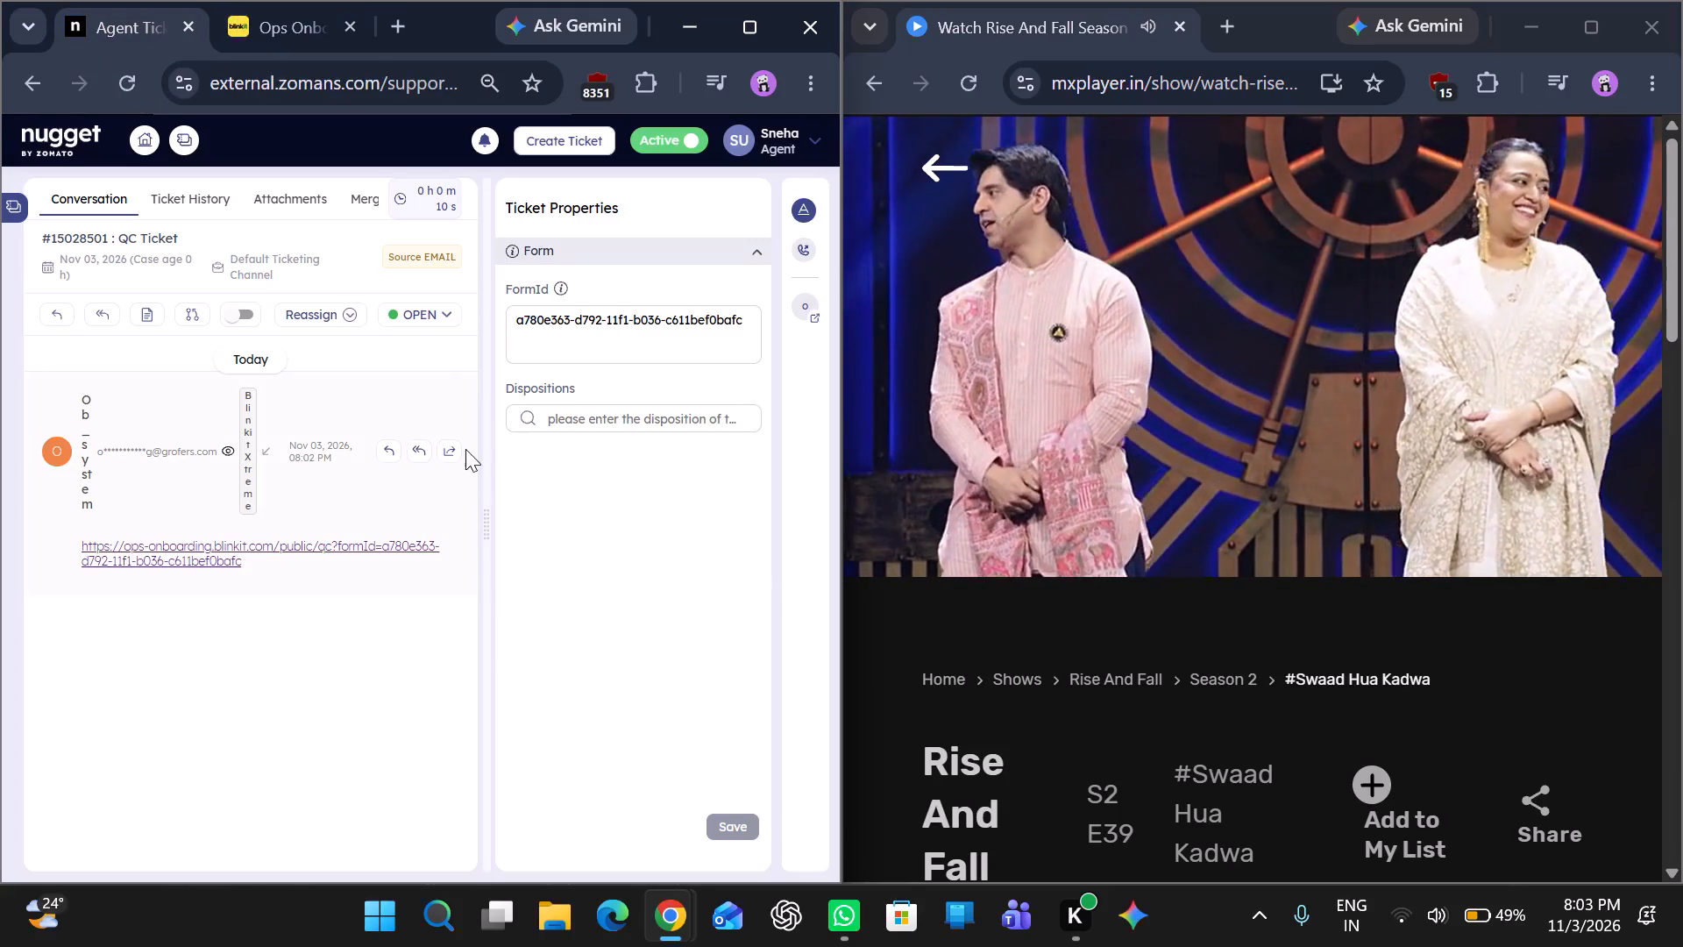
pyautogui.click(418, 319)
pyautogui.click(422, 359)
pyautogui.tripleClick(559, 535)
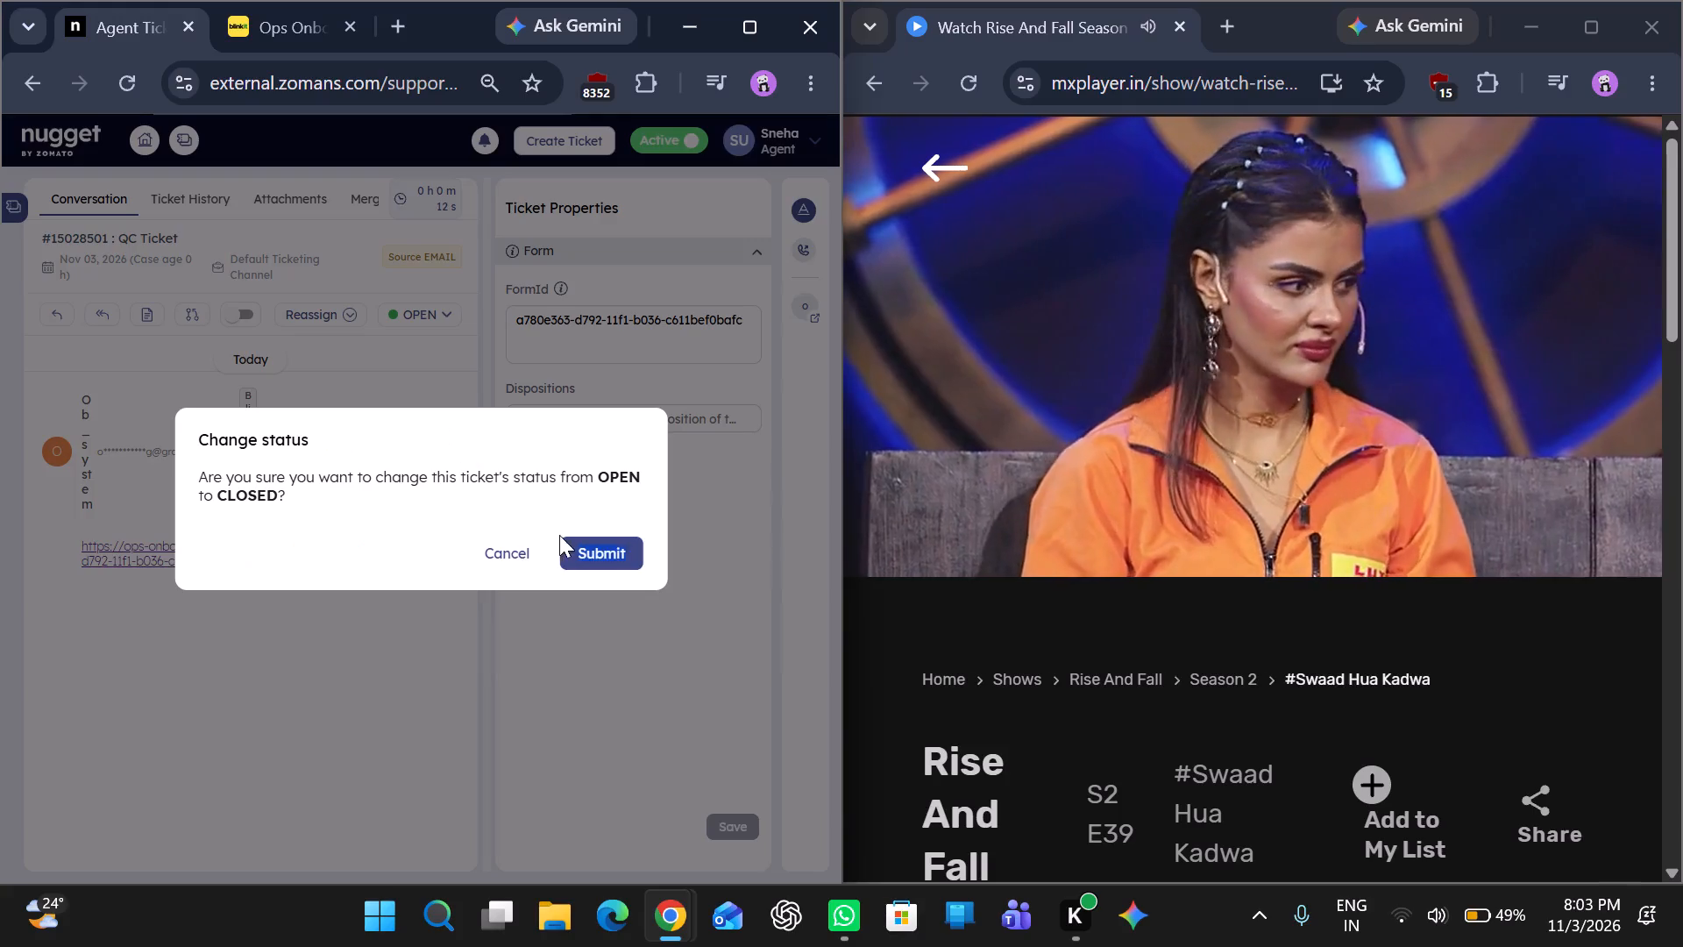
pyautogui.tripleClick(604, 562)
pyautogui.click(489, 705)
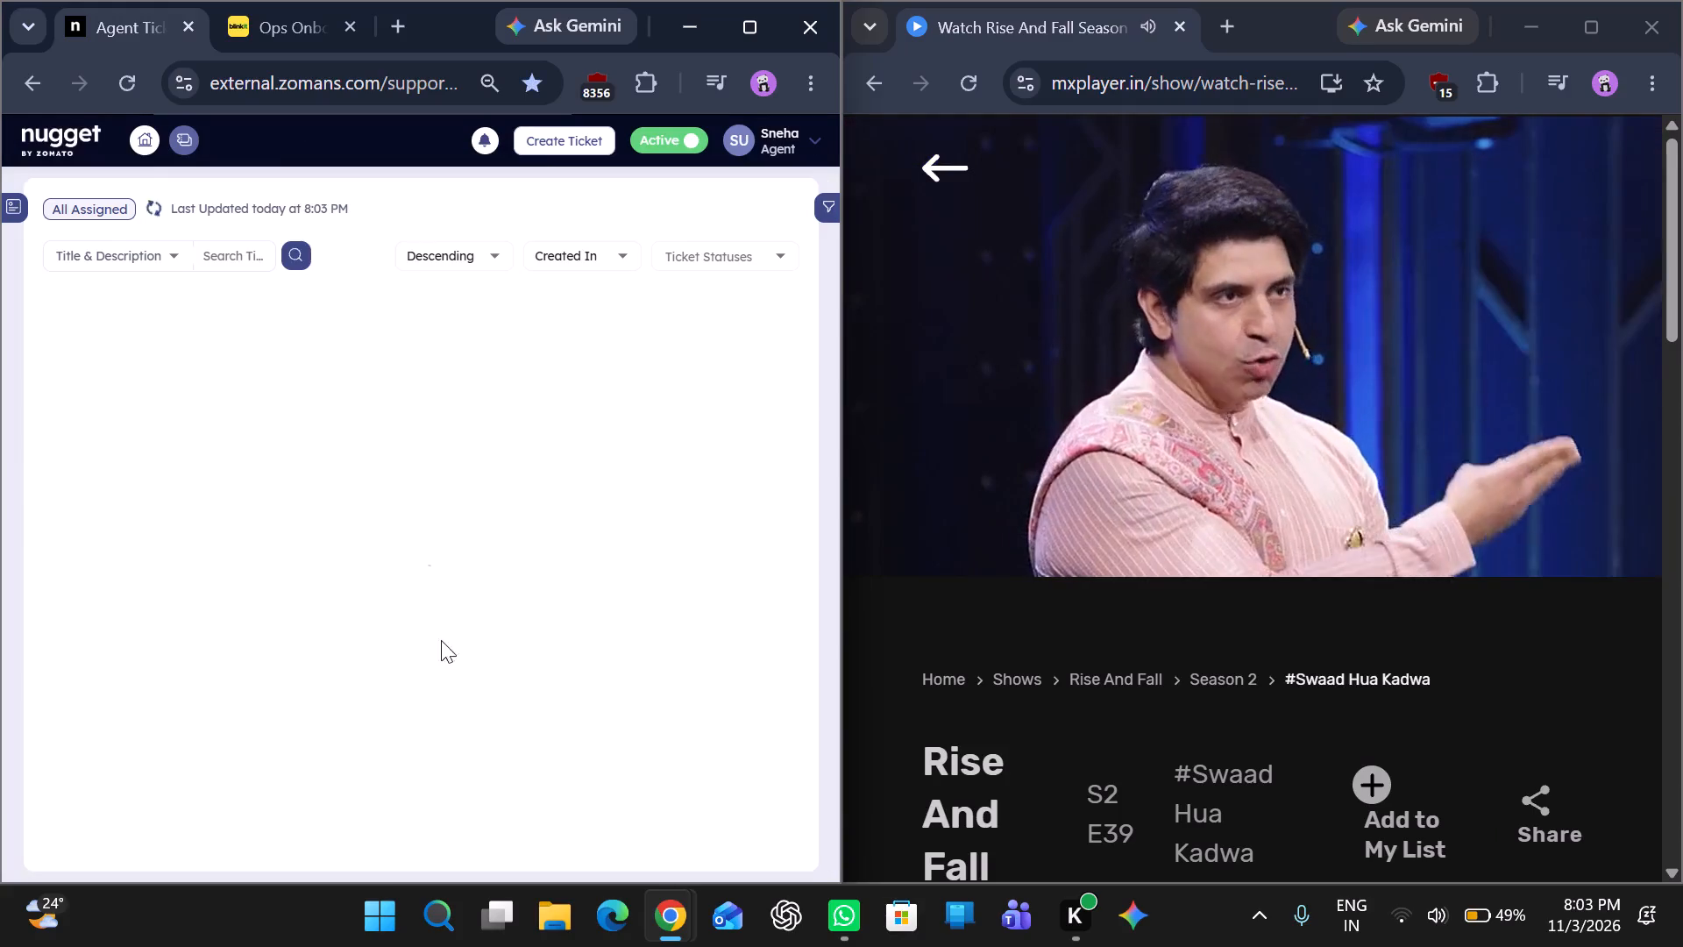
pyautogui.doubleClick(354, 35)
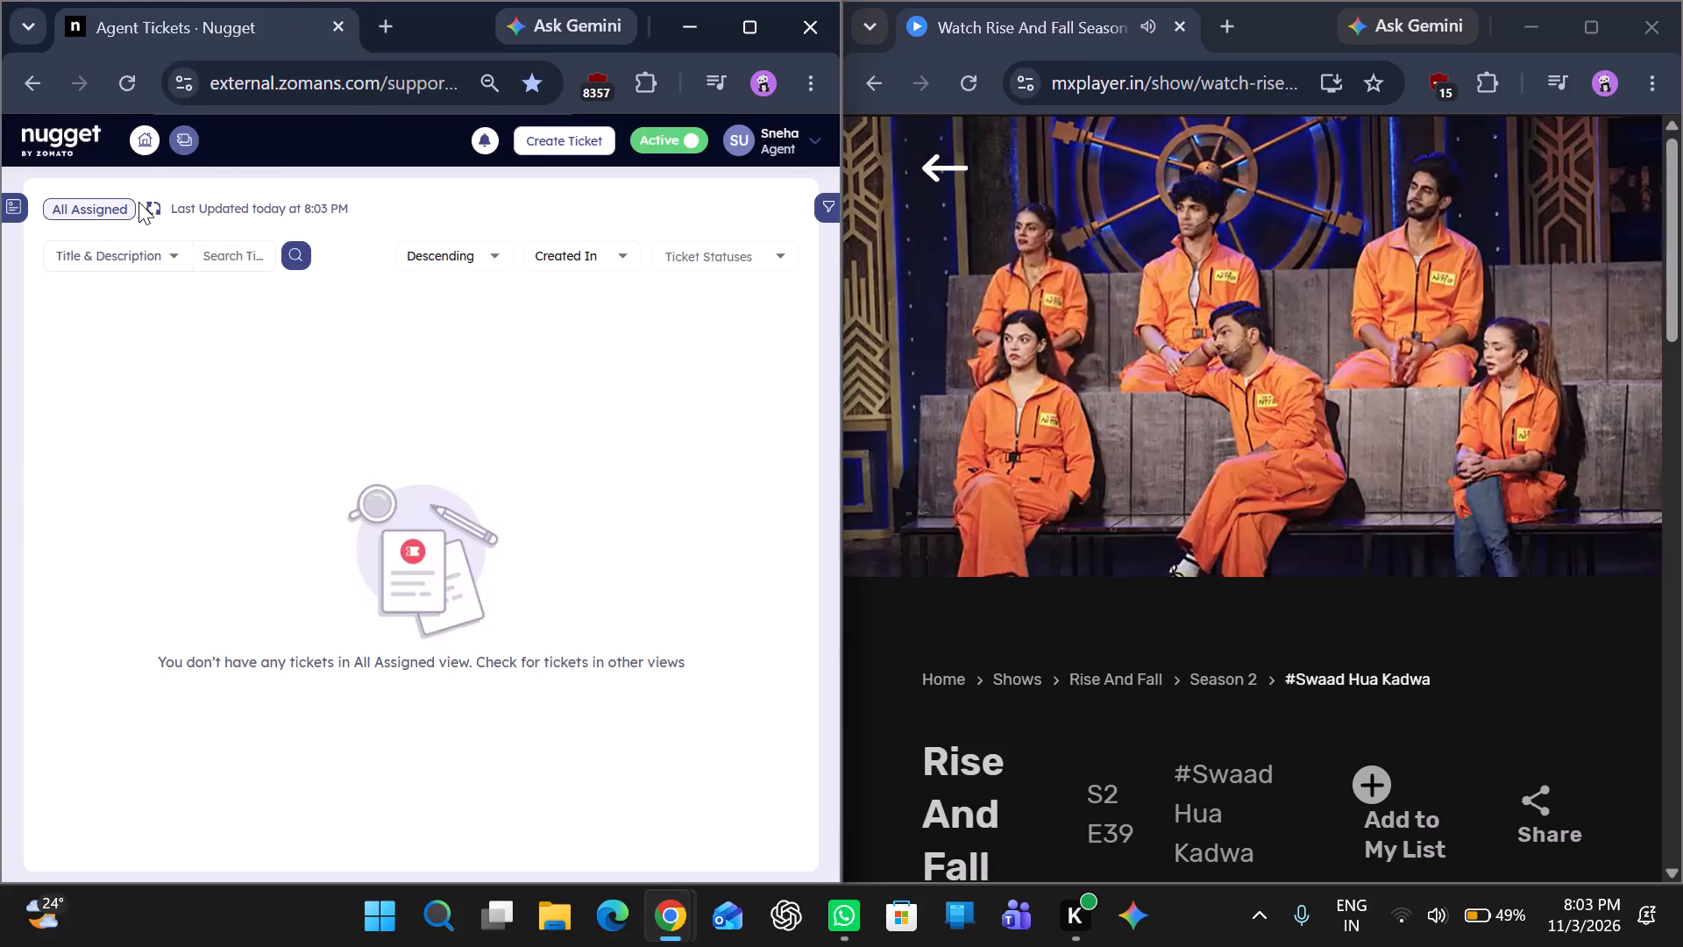
# Refresh the All Assigned list, open QC ticket #15009534, and review the photos in its linked onboarding form.
pyautogui.doubleClick(155, 206)
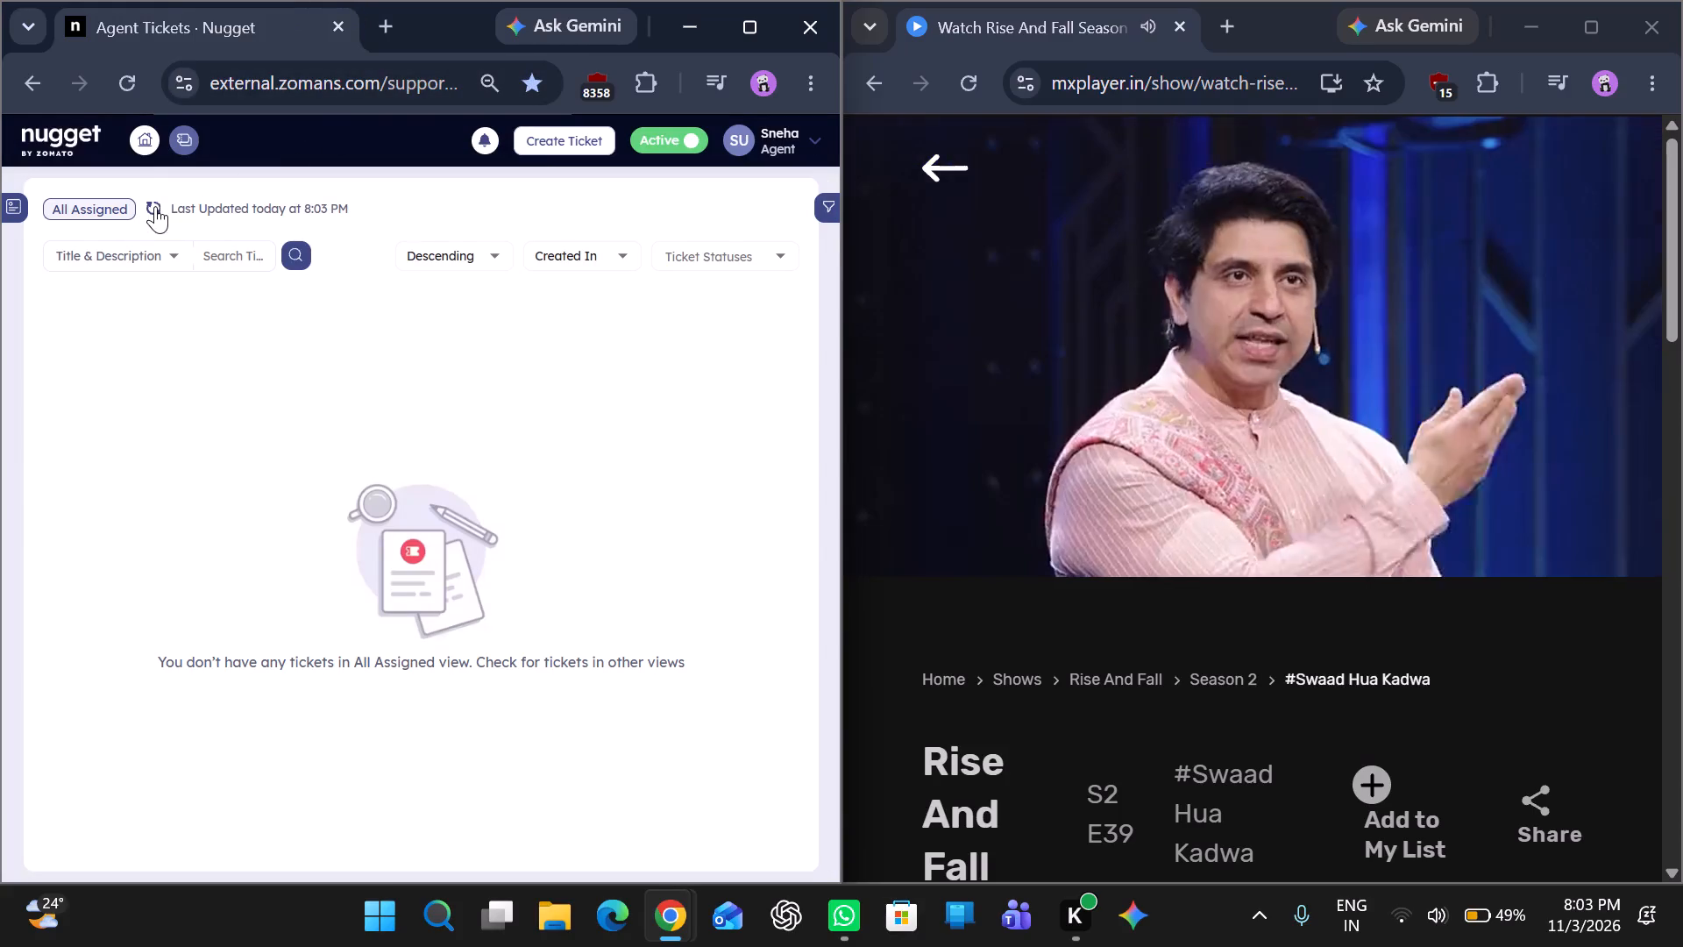
pyautogui.doubleClick(155, 206)
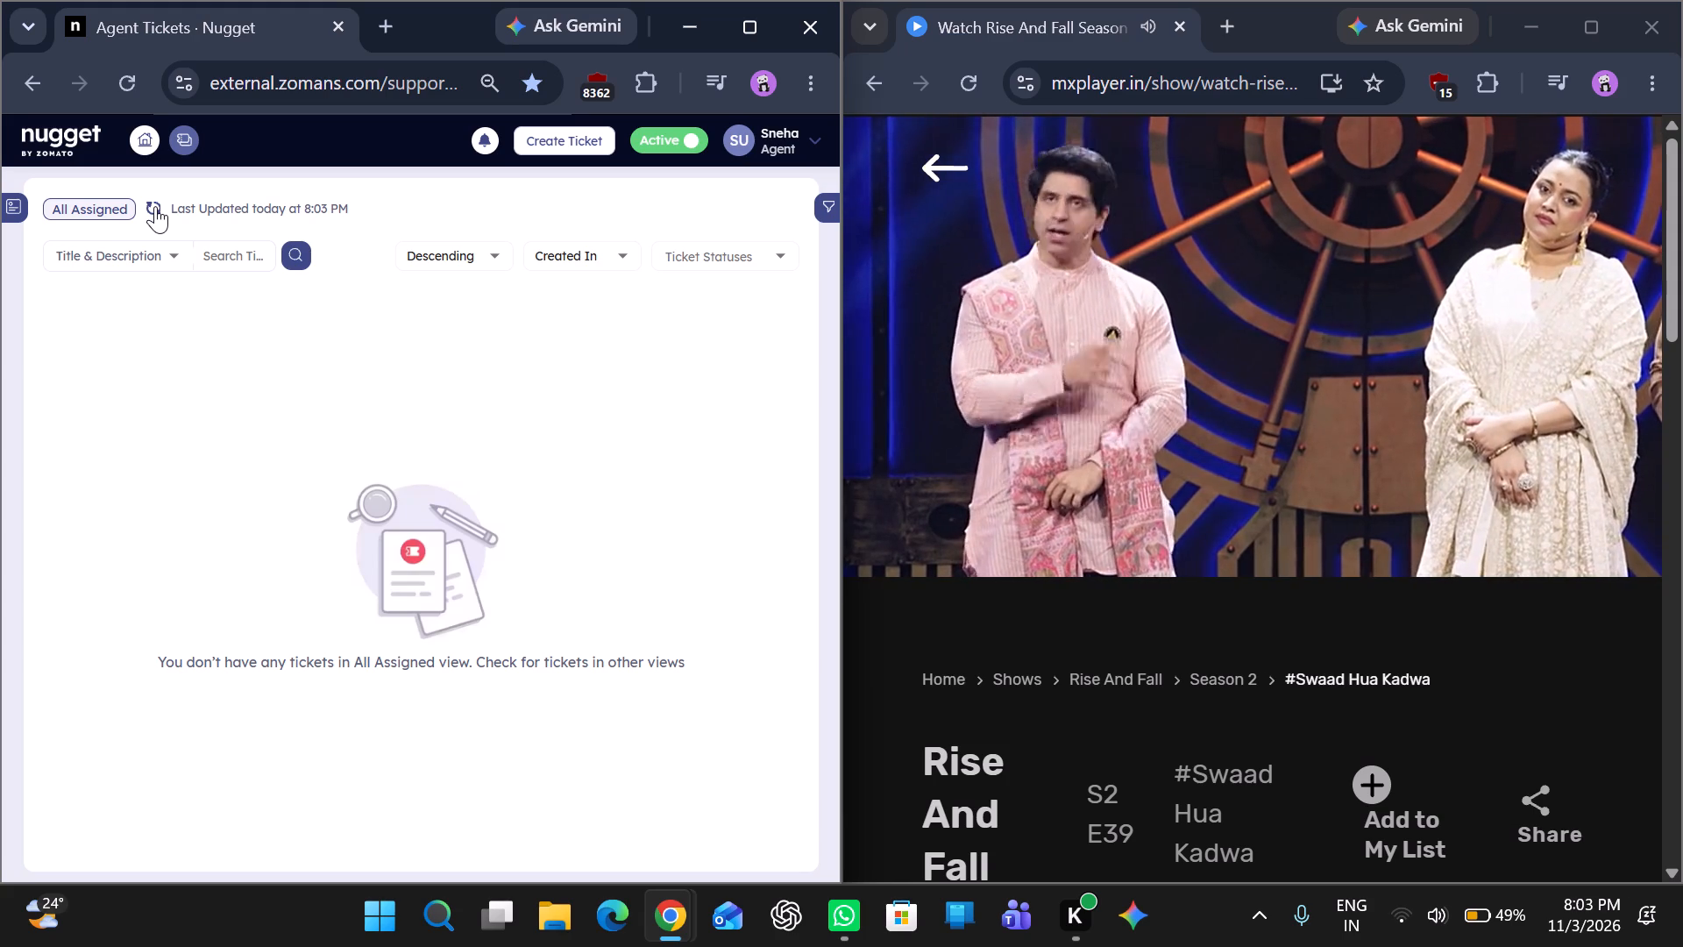
pyautogui.click(155, 206)
pyautogui.doubleClick(193, 342)
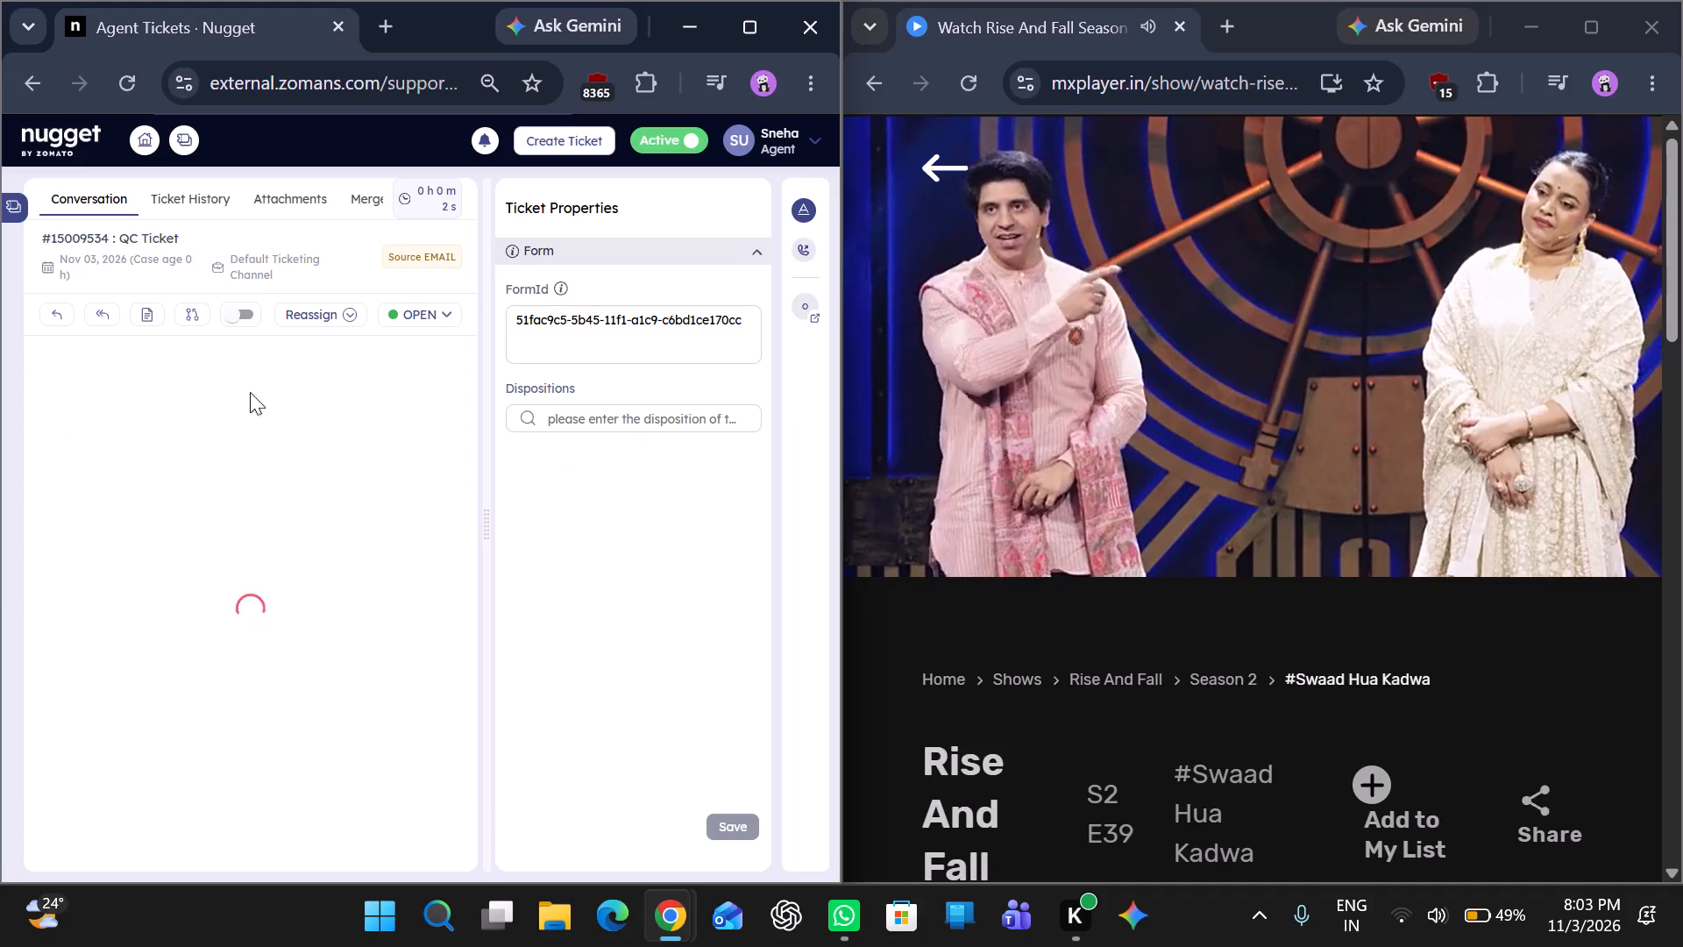
pyautogui.doubleClick(247, 551)
pyautogui.scroll(-2, 626, 538)
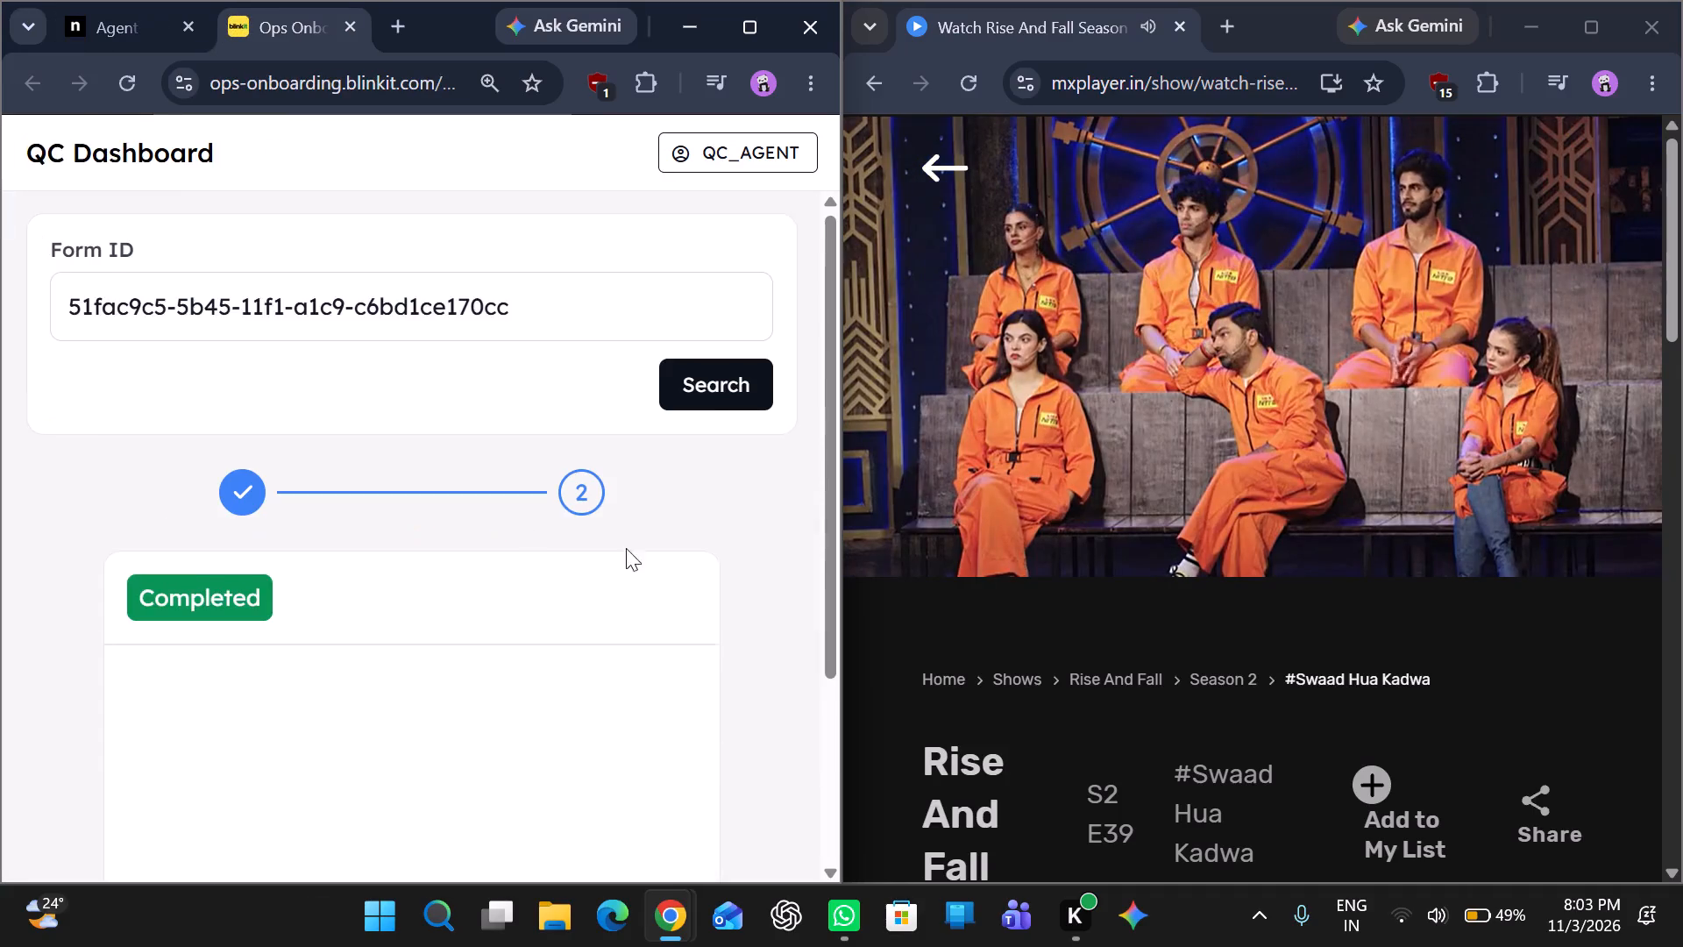
pyautogui.scroll(-4, 626, 548)
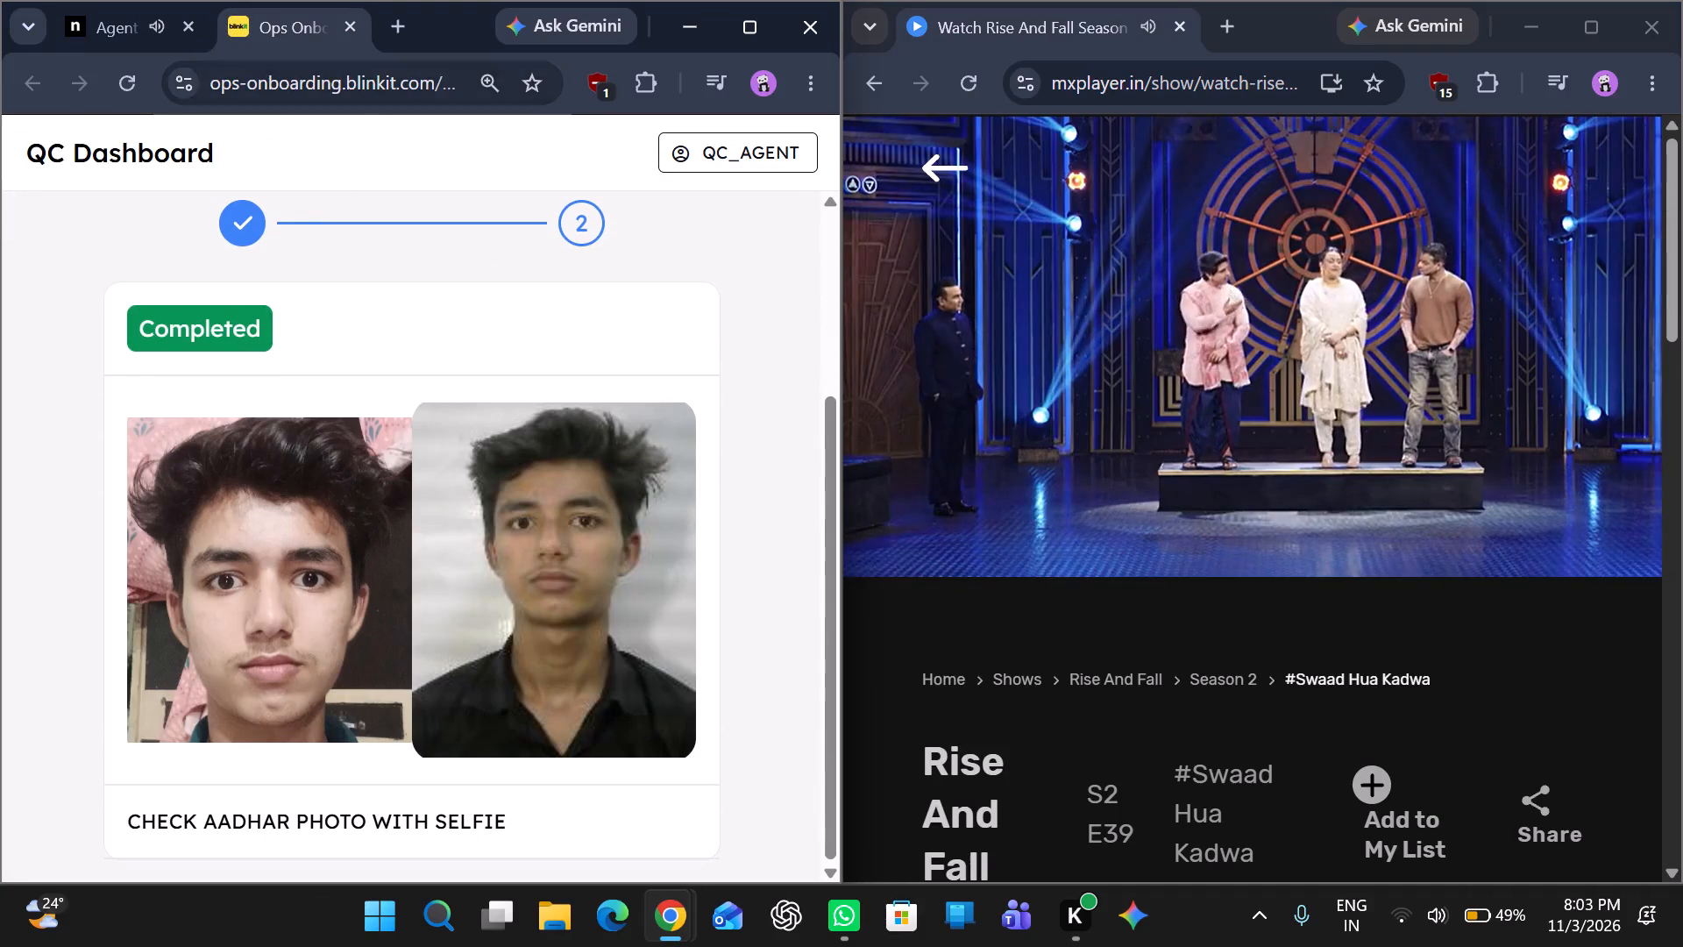
# Close the onboarding form, return to the All Assigned list, and refresh it repeatedly to check for new tickets.
pyautogui.click(352, 27)
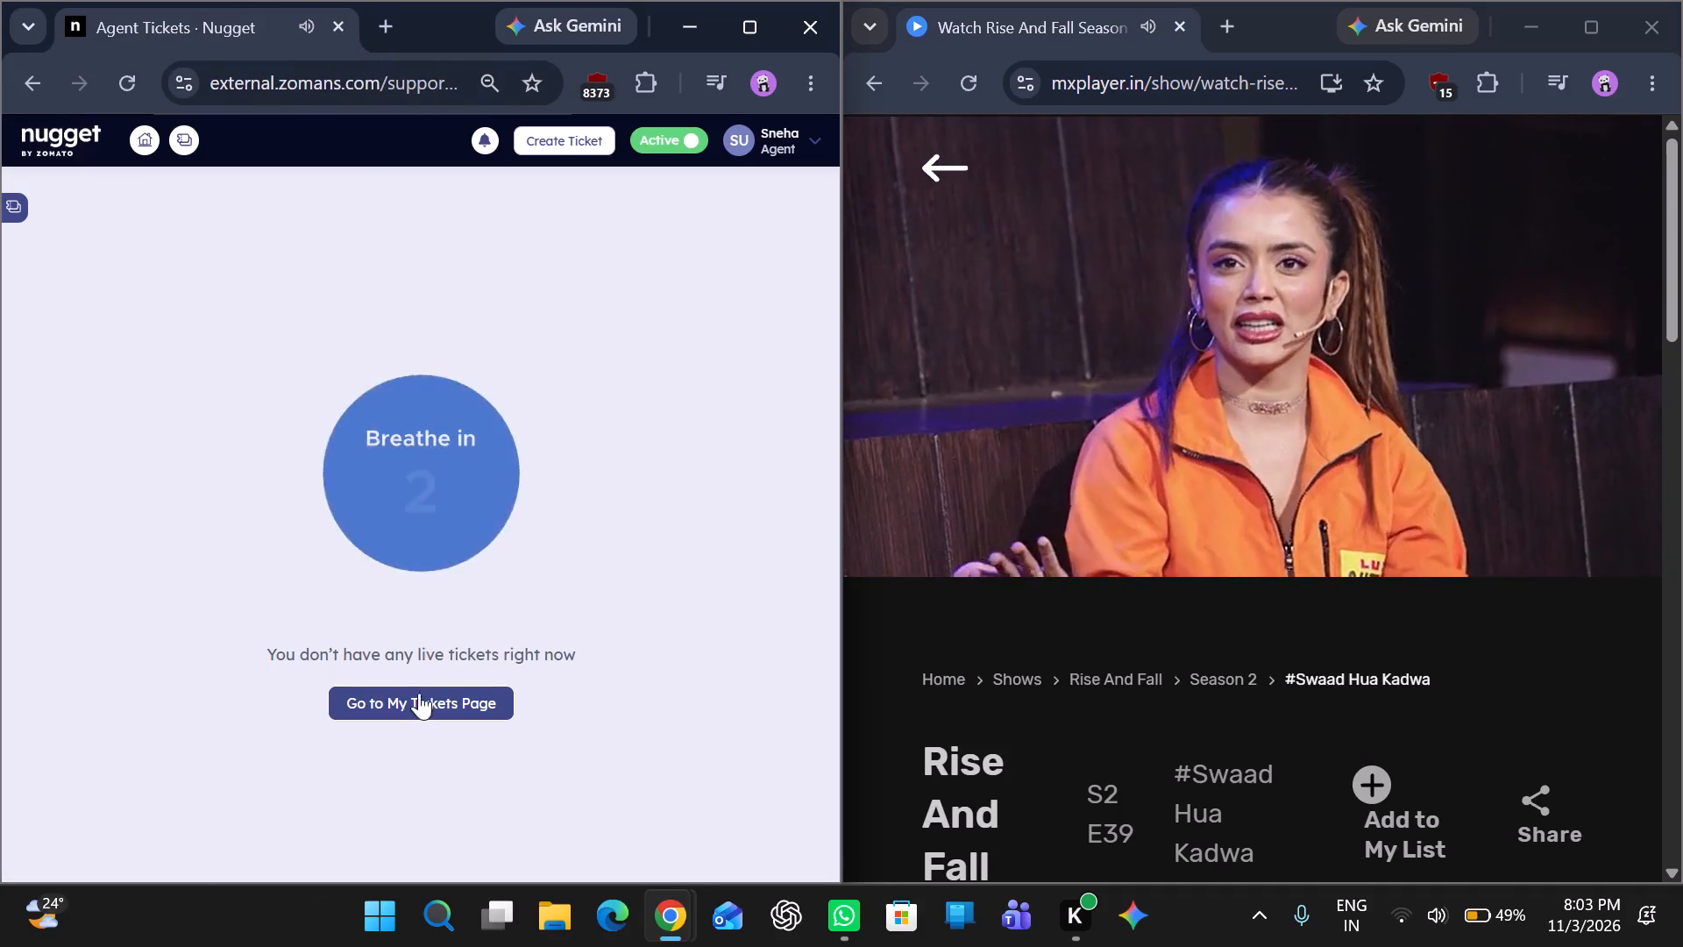
pyautogui.tripleClick(419, 703)
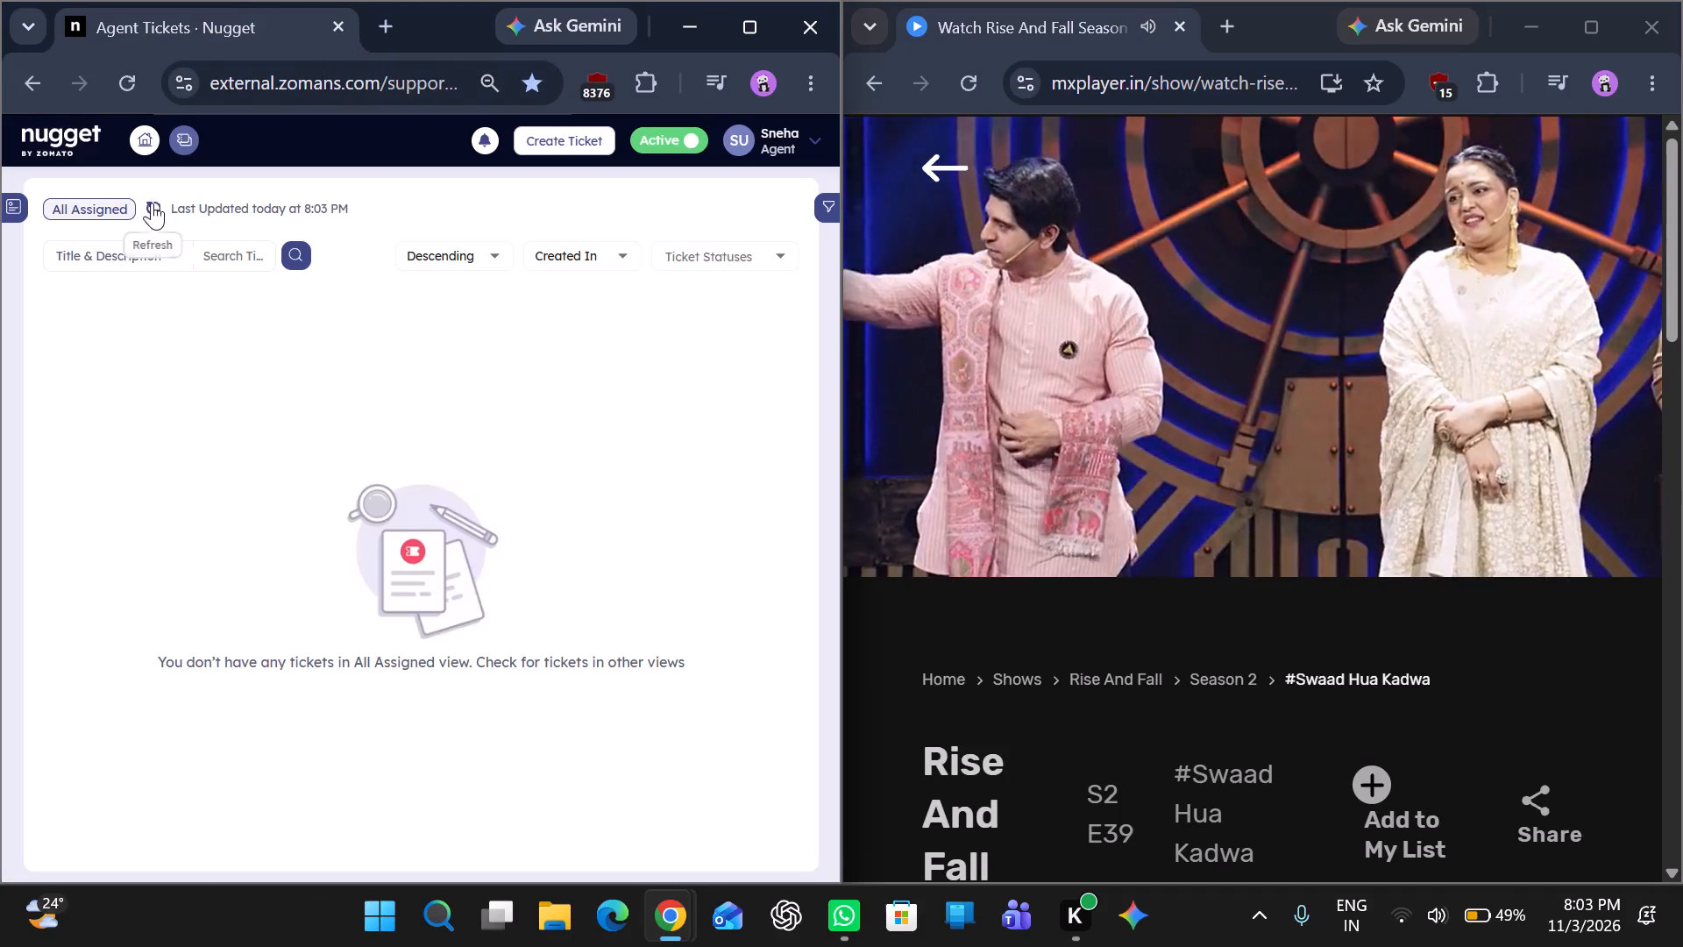
pyautogui.tripleClick(152, 203)
pyautogui.doubleClick(152, 203)
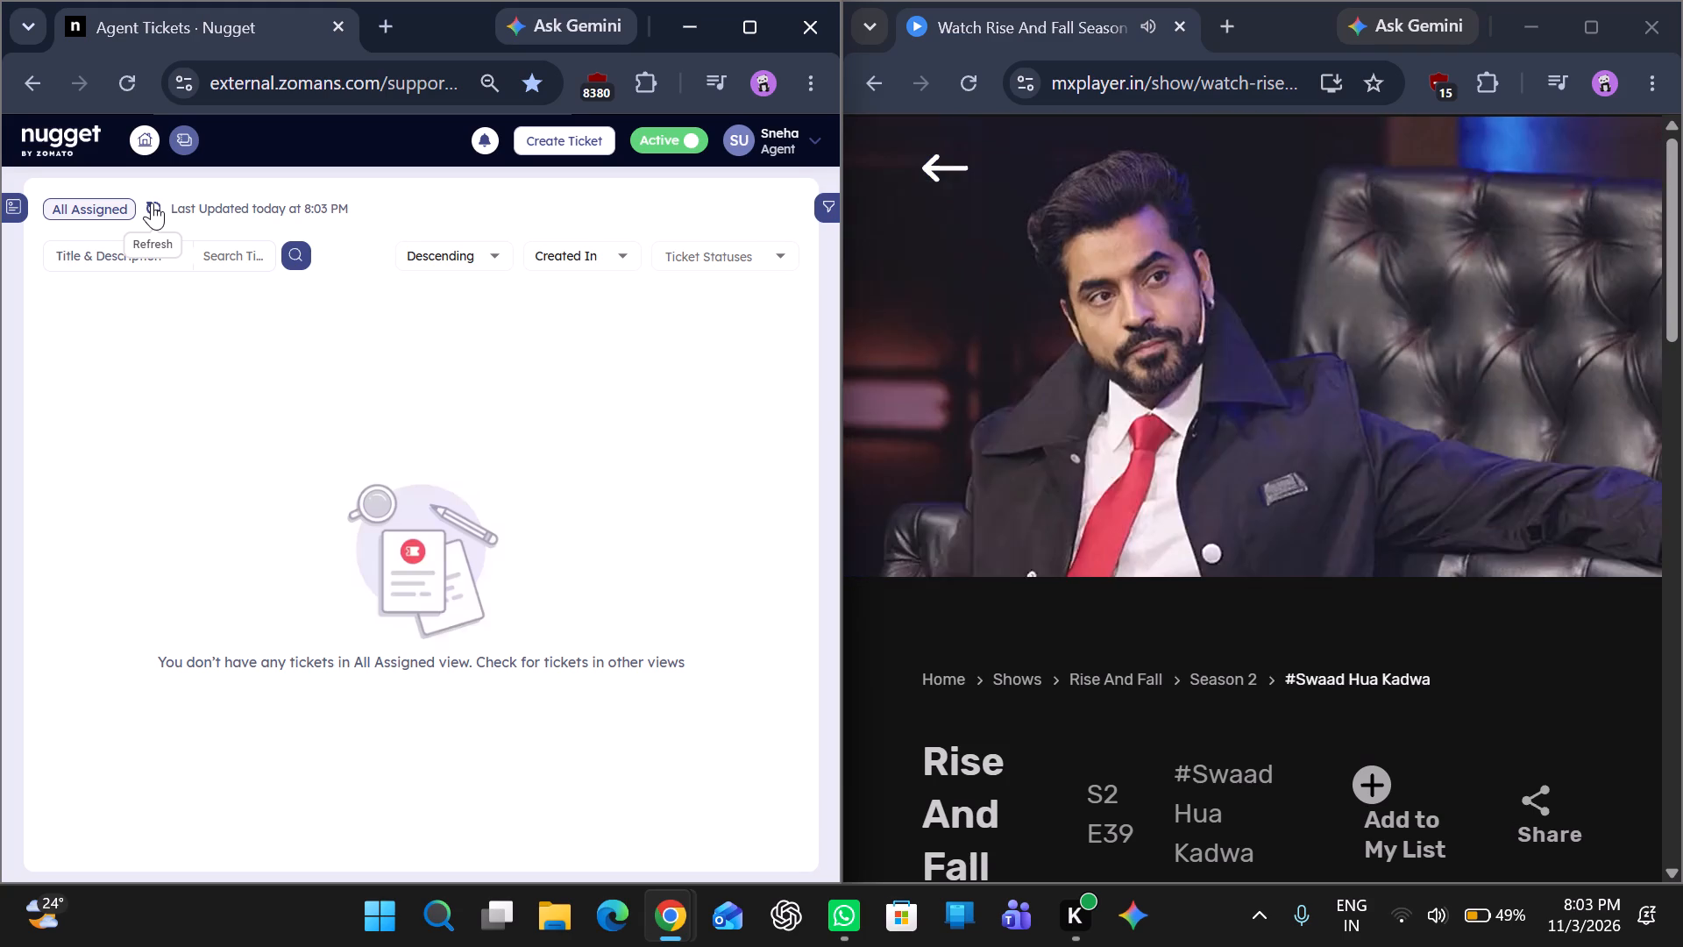
pyautogui.click(152, 203)
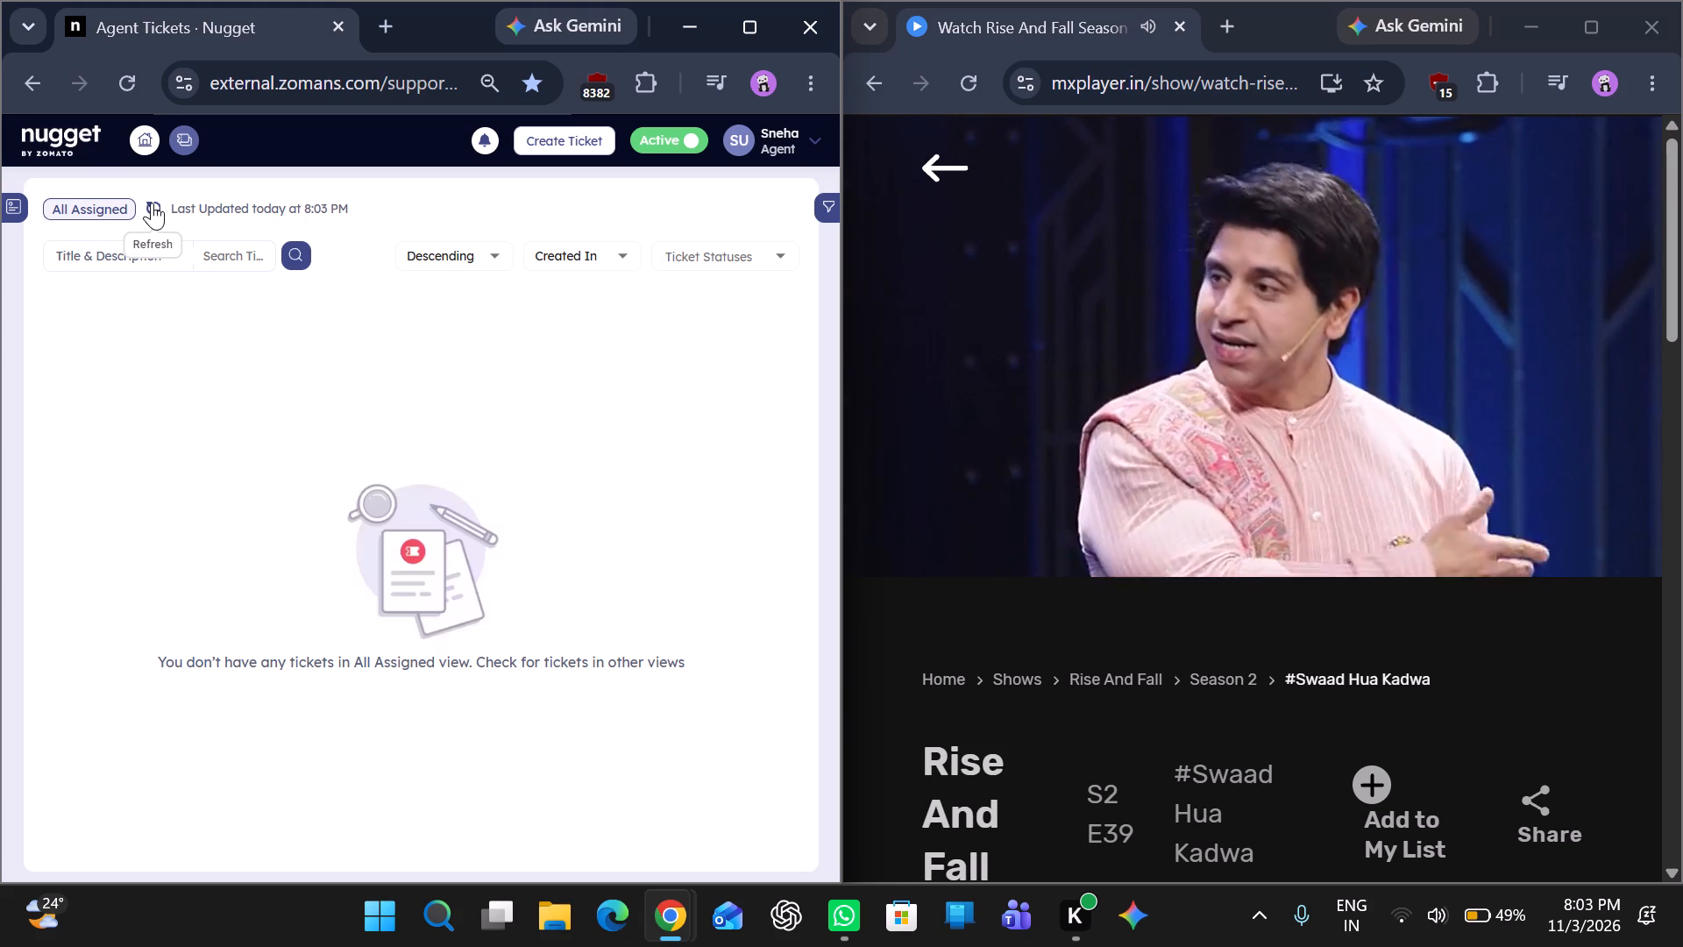
pyautogui.click(152, 203)
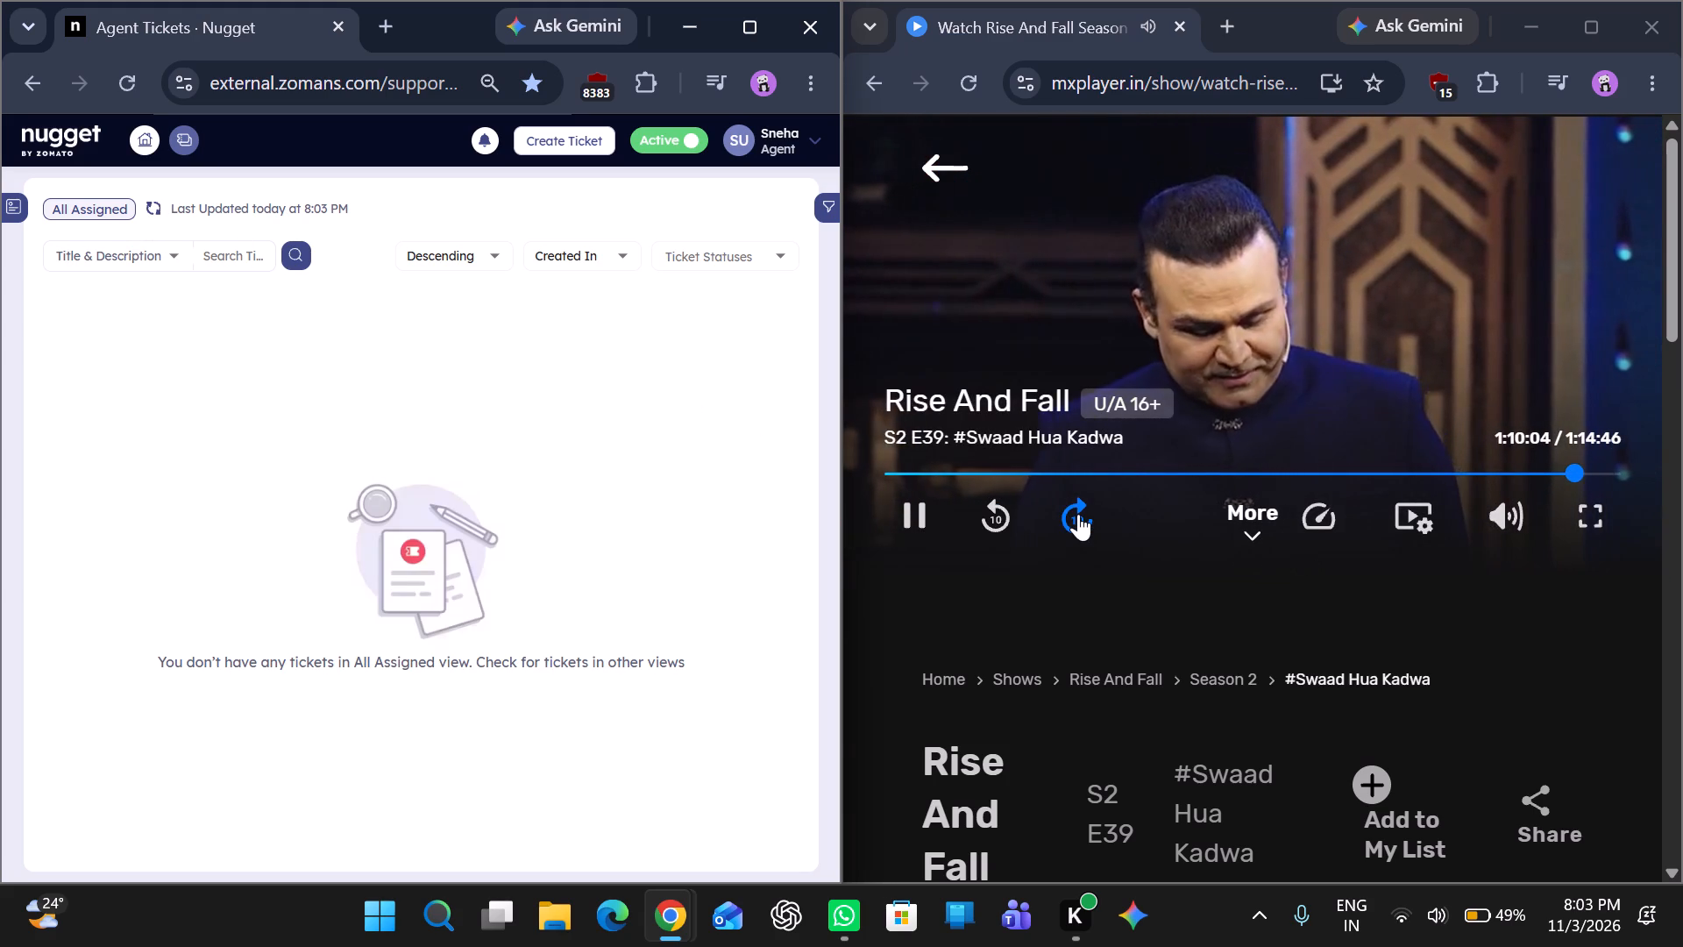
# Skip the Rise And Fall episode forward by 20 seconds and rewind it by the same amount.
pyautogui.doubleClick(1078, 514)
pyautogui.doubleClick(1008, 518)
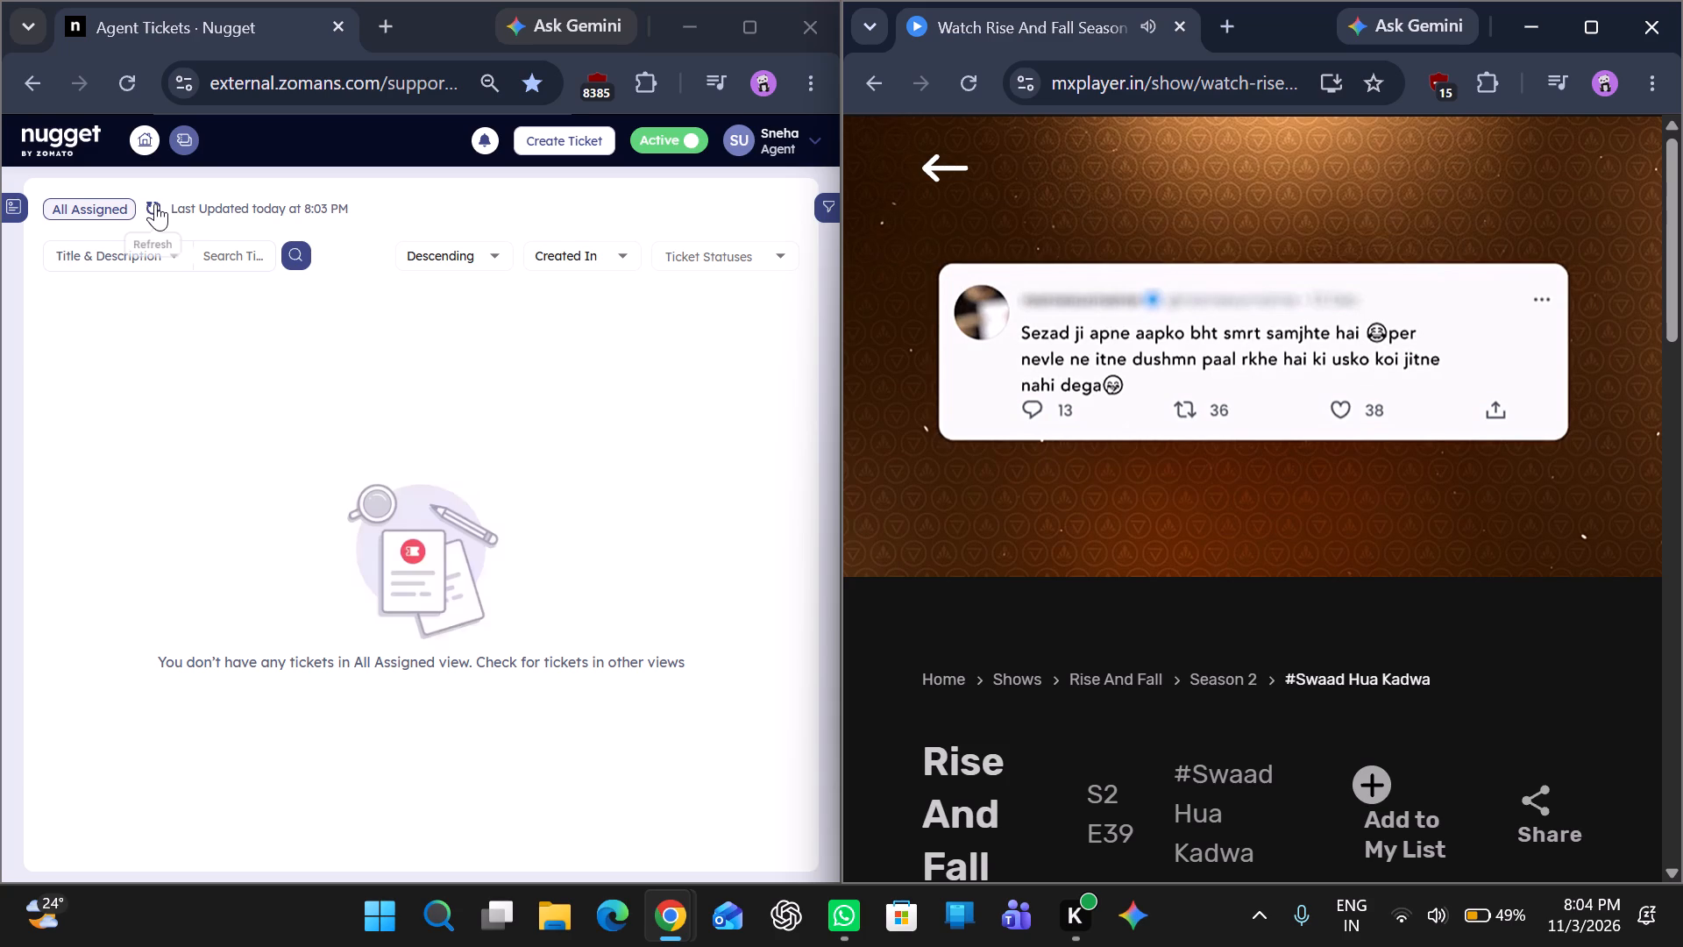
# Refresh the All Assigned list to check for new tickets.
pyautogui.click(157, 205)
pyautogui.doubleClick(157, 205)
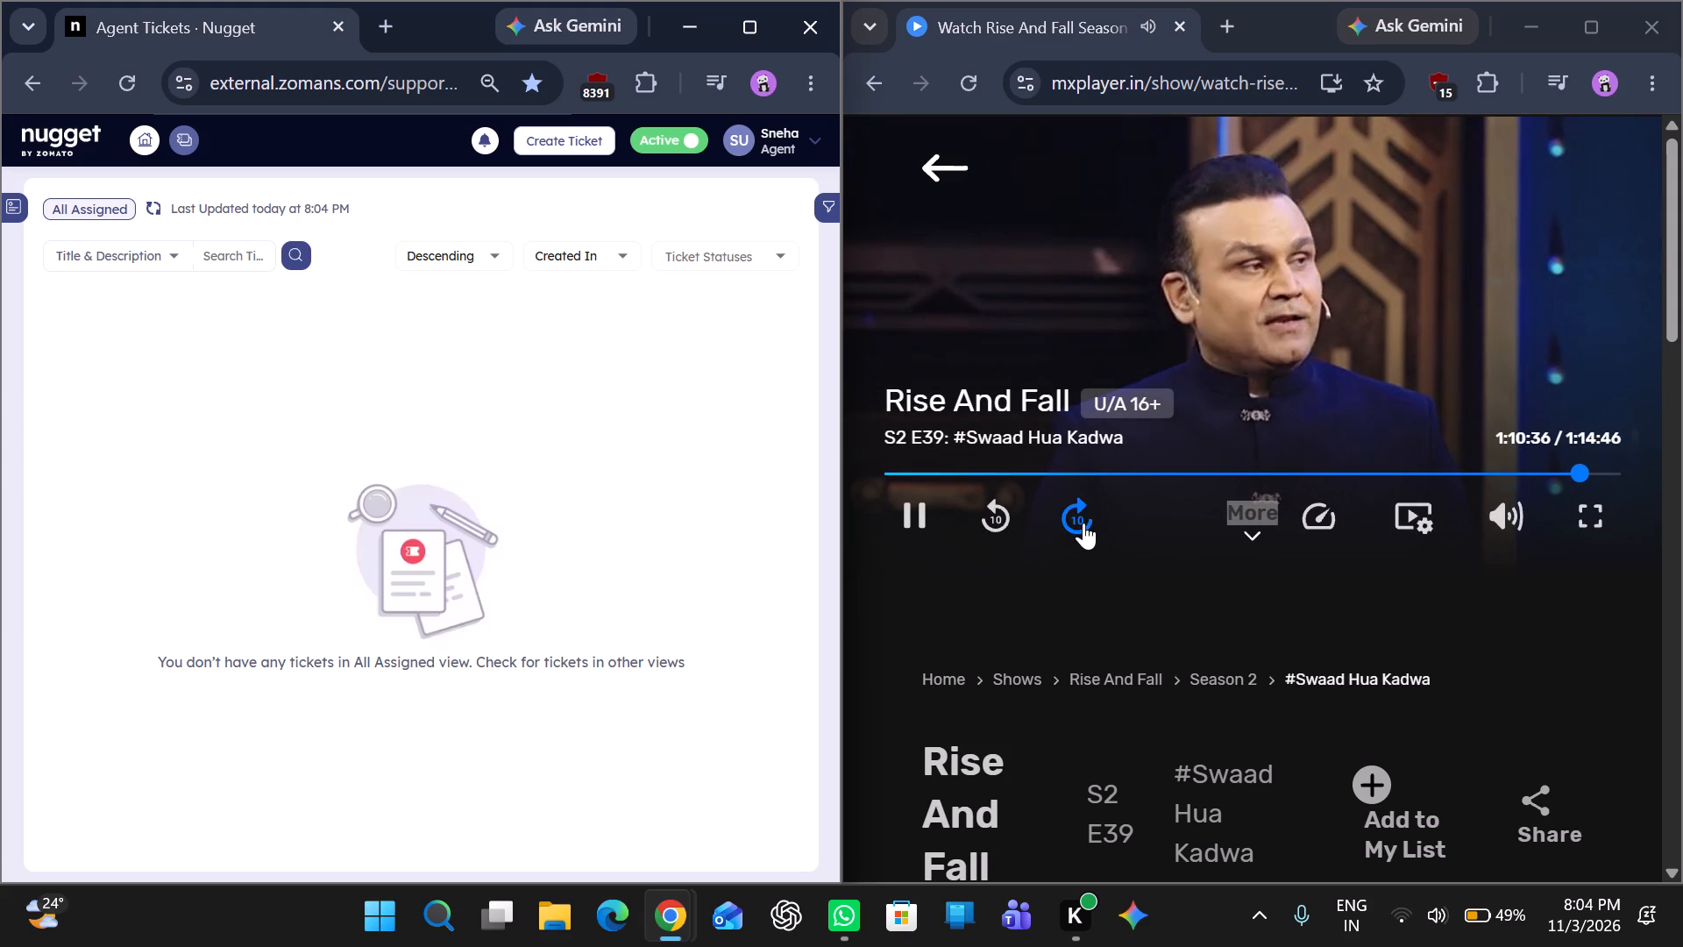
# Skip the Rise And Fall episode forward.
pyautogui.doubleClick(1083, 523)
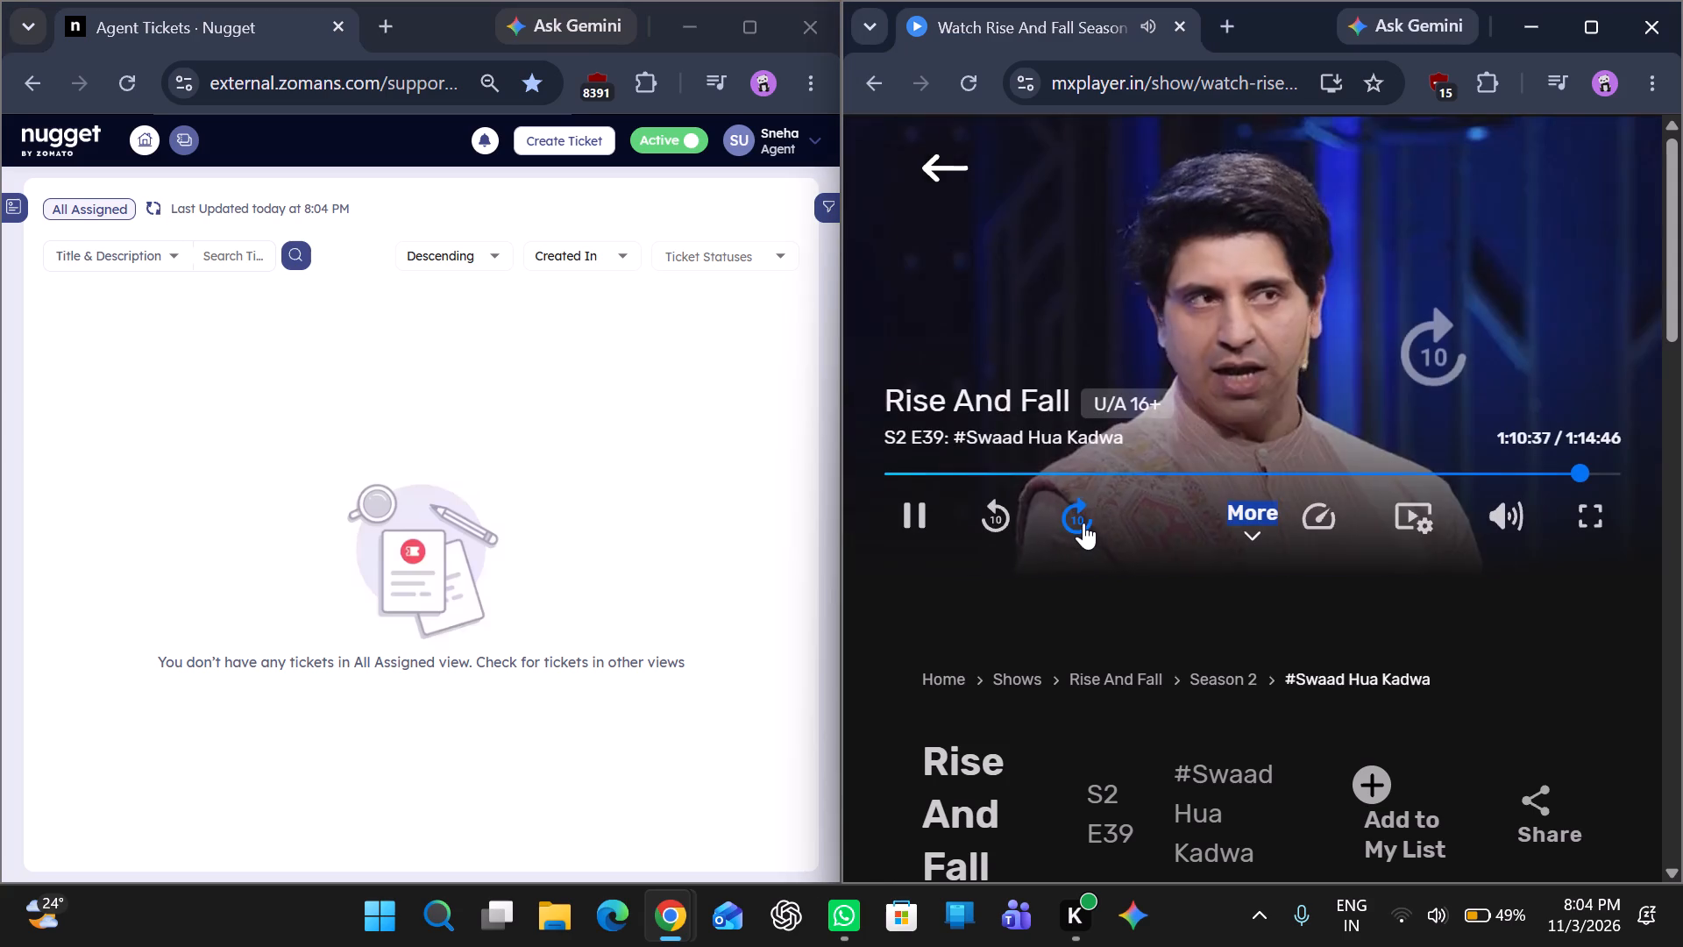
# Skip the Rise And Fall episode forward.
pyautogui.doubleClick(1083, 523)
pyautogui.doubleClick(1083, 523)
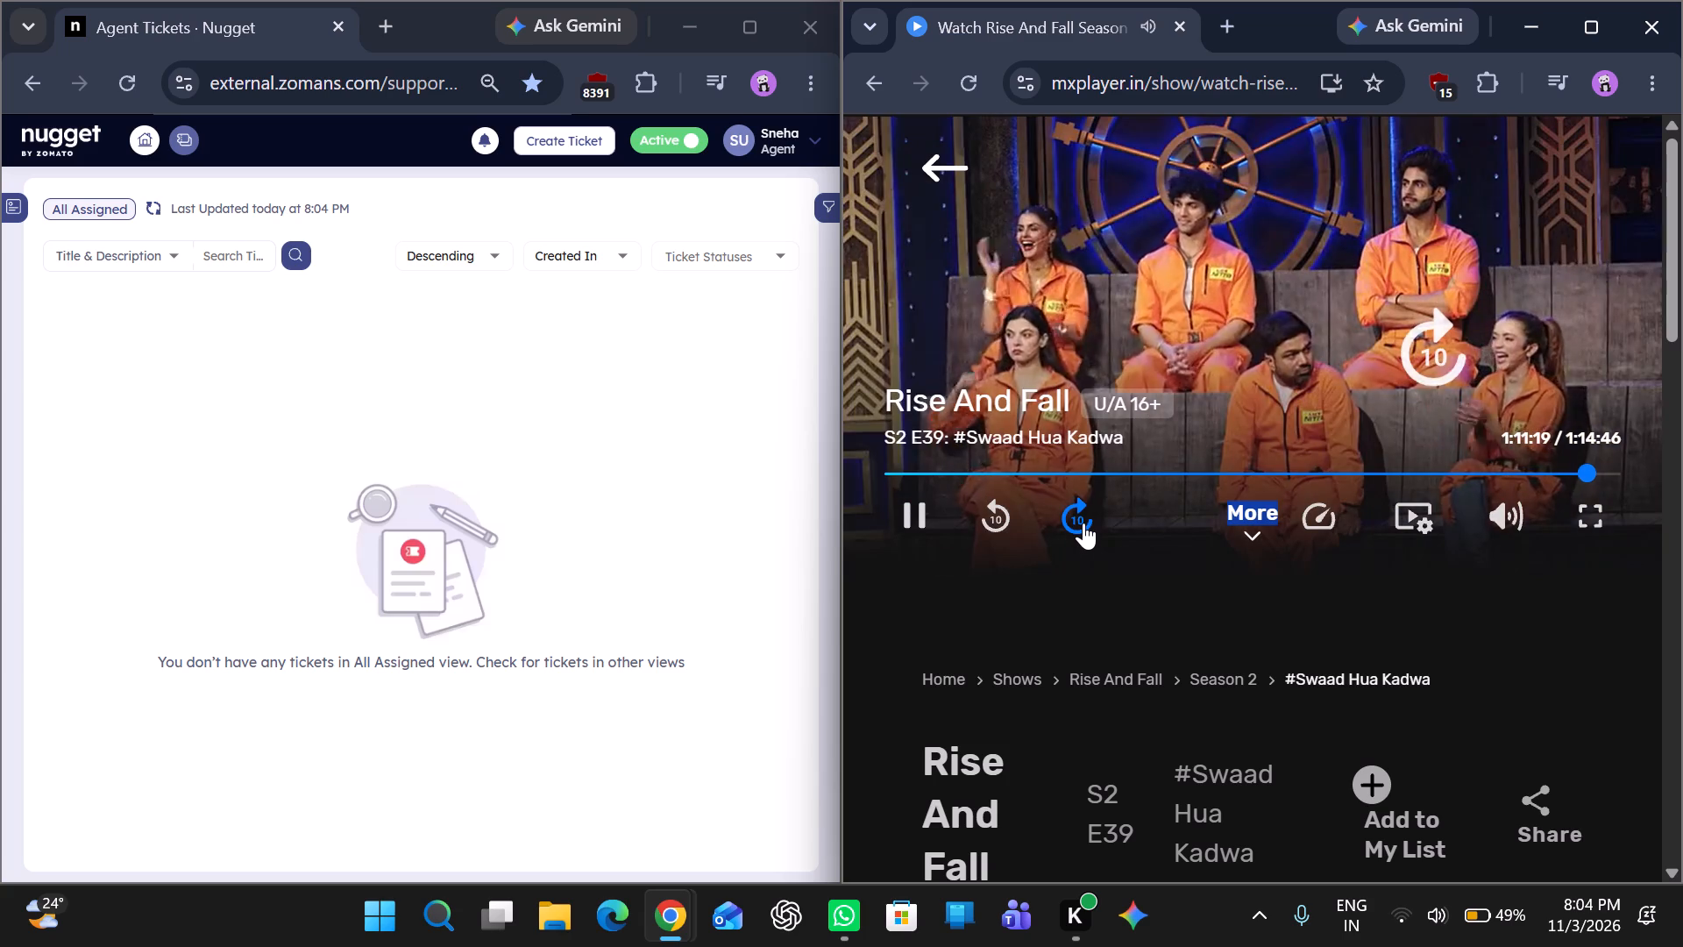
pyautogui.doubleClick(1083, 523)
pyautogui.doubleClick(1083, 523)
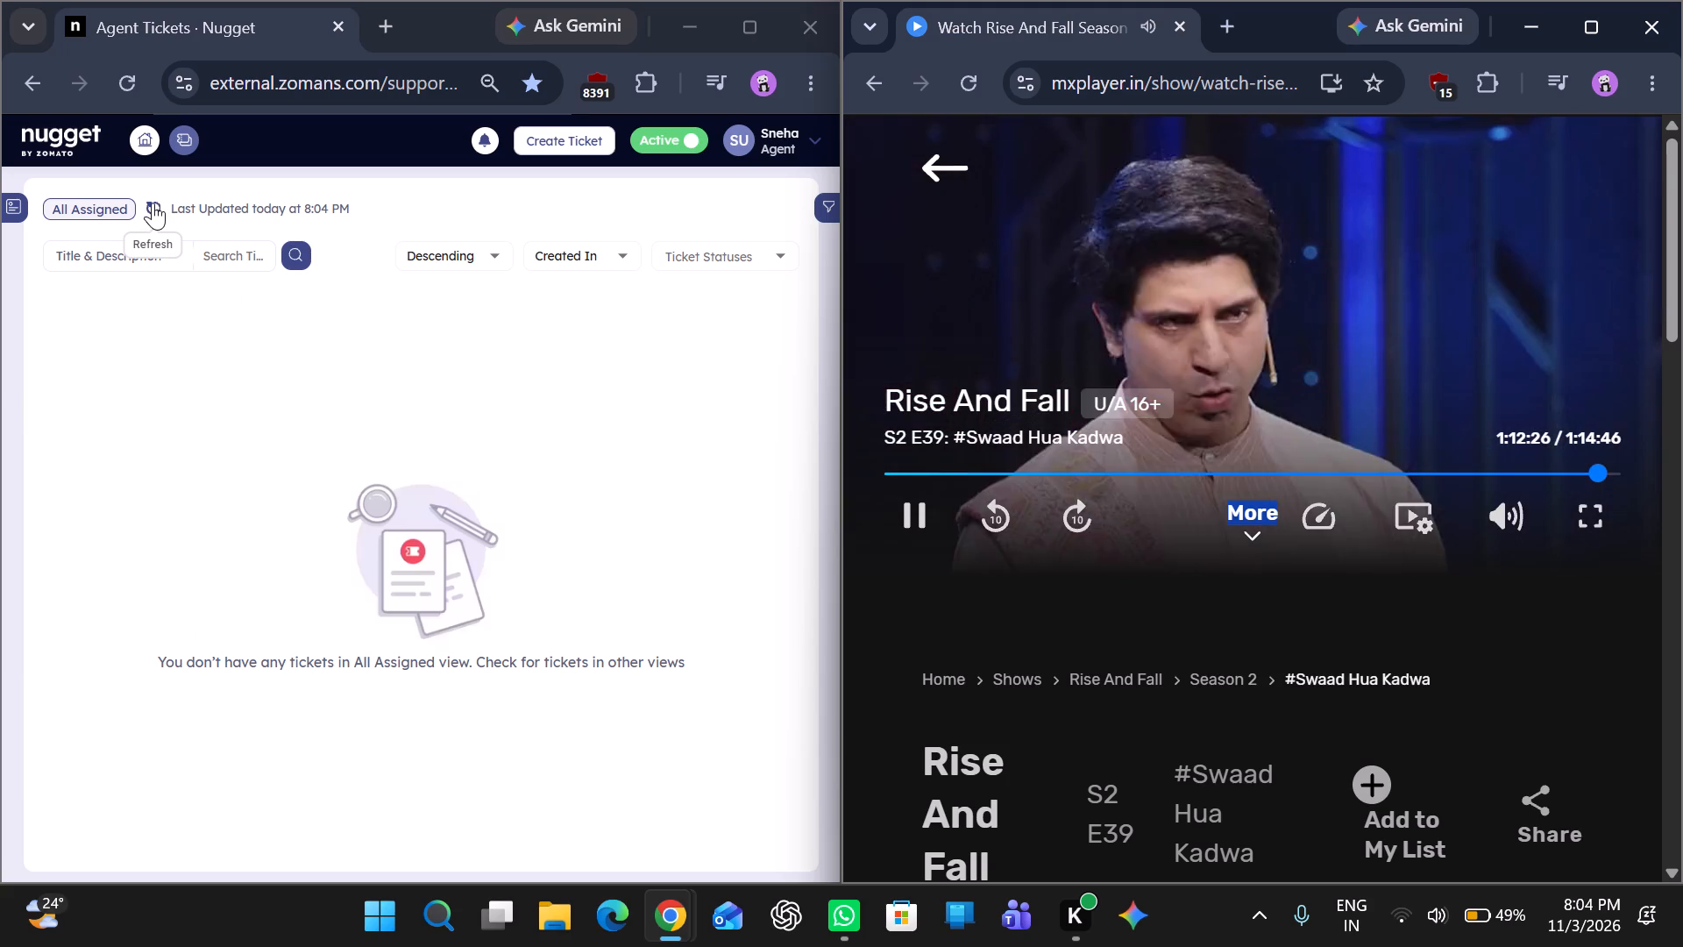
# Refresh the All Assigned list twice to check for new tickets.
pyautogui.click(153, 203)
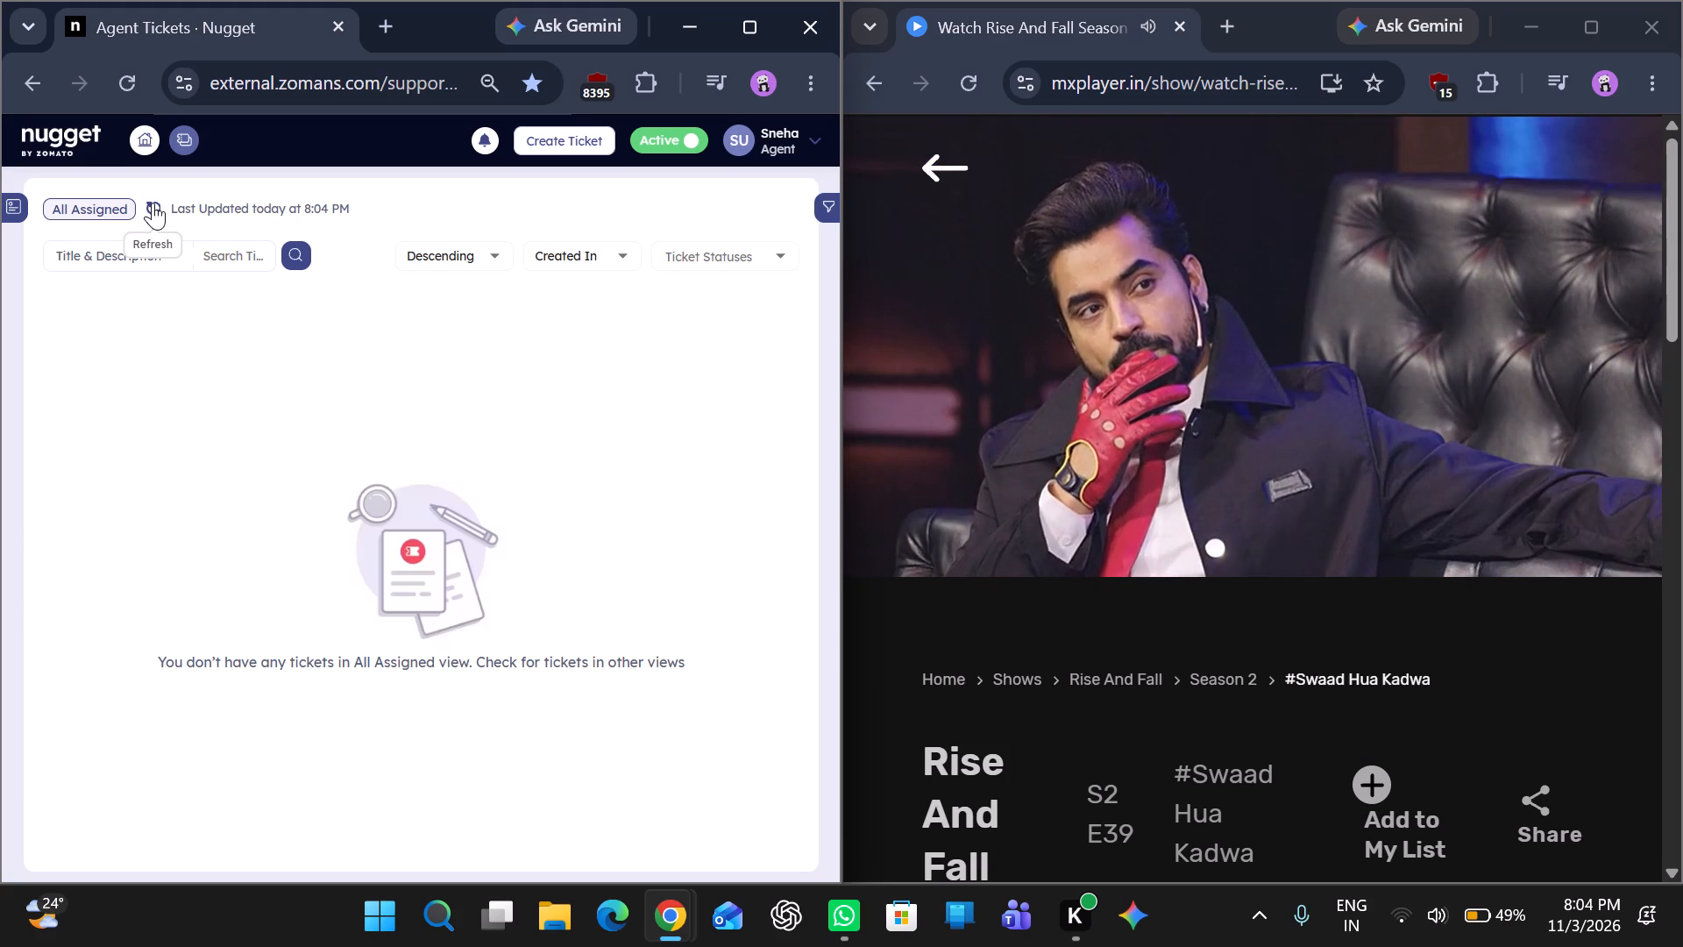
pyautogui.click(153, 203)
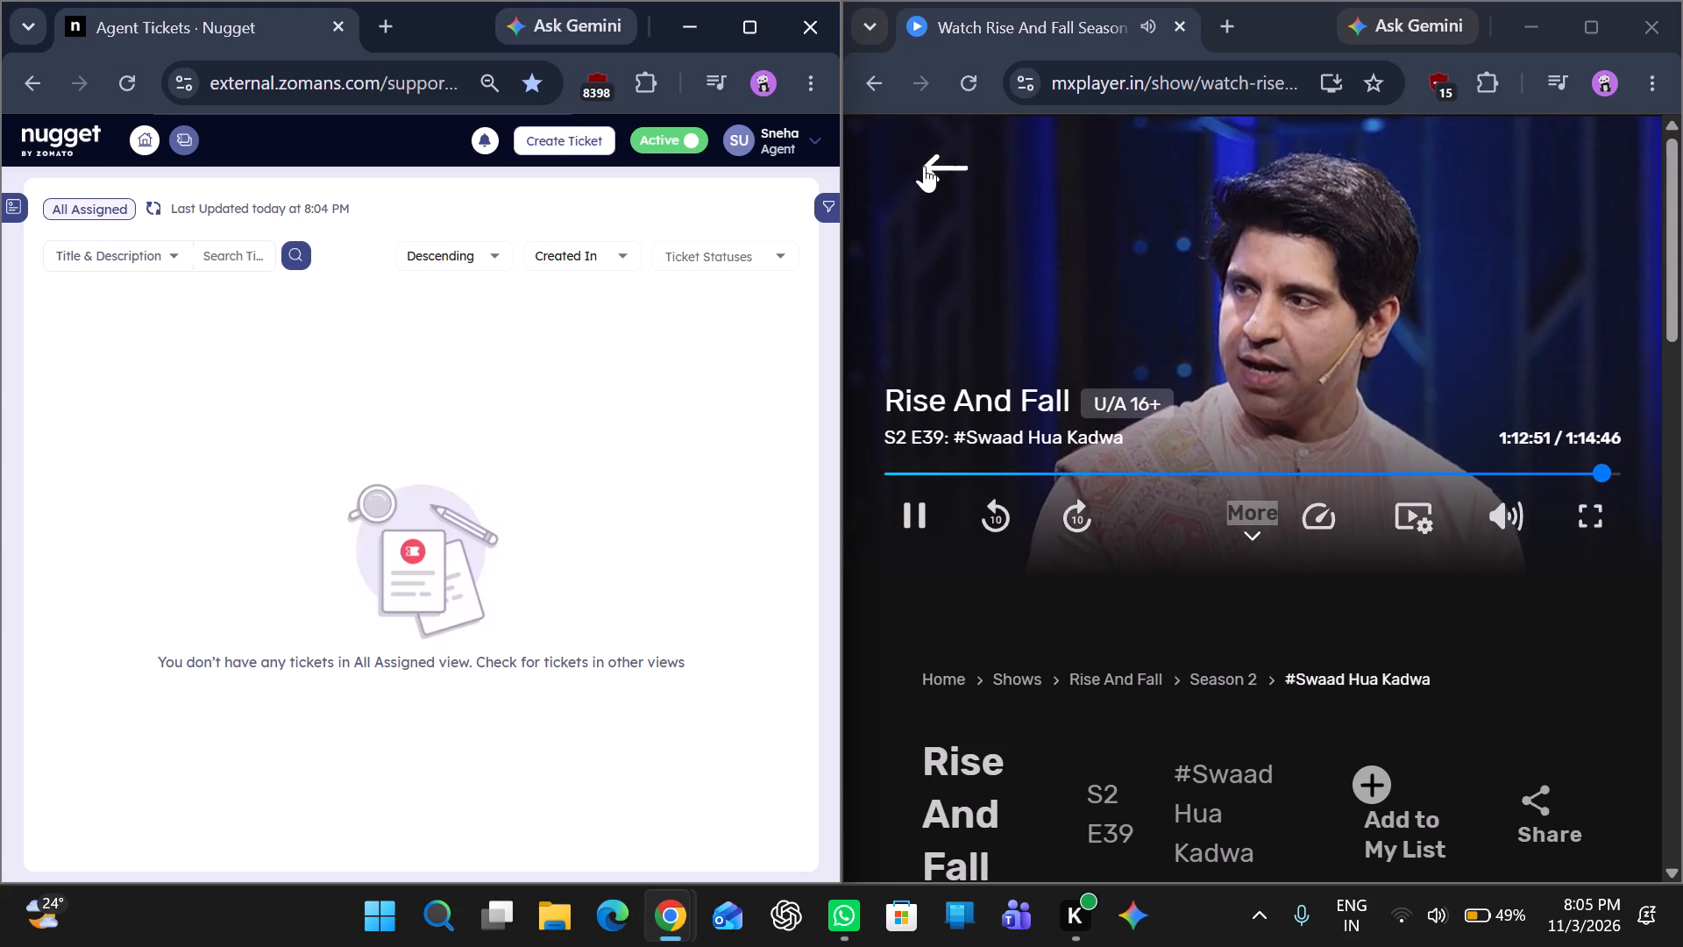
# Skip the Rise And Fall episode further forward and leave it for the show's main page.
pyautogui.doubleClick(1074, 524)
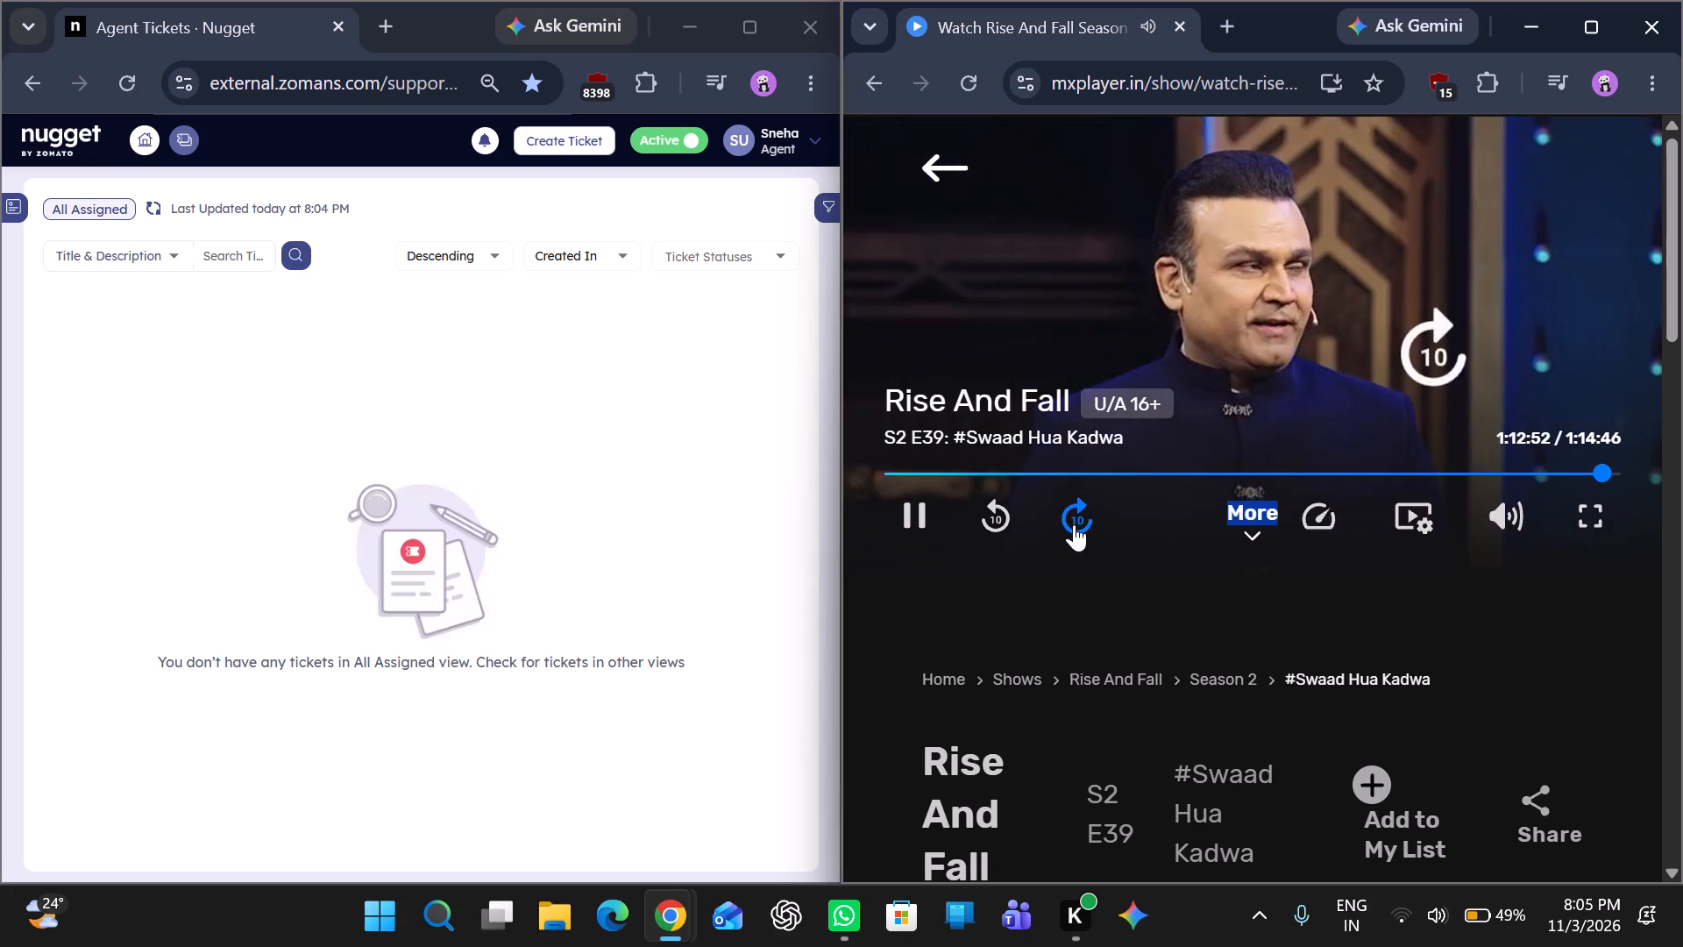
pyautogui.click(1074, 524)
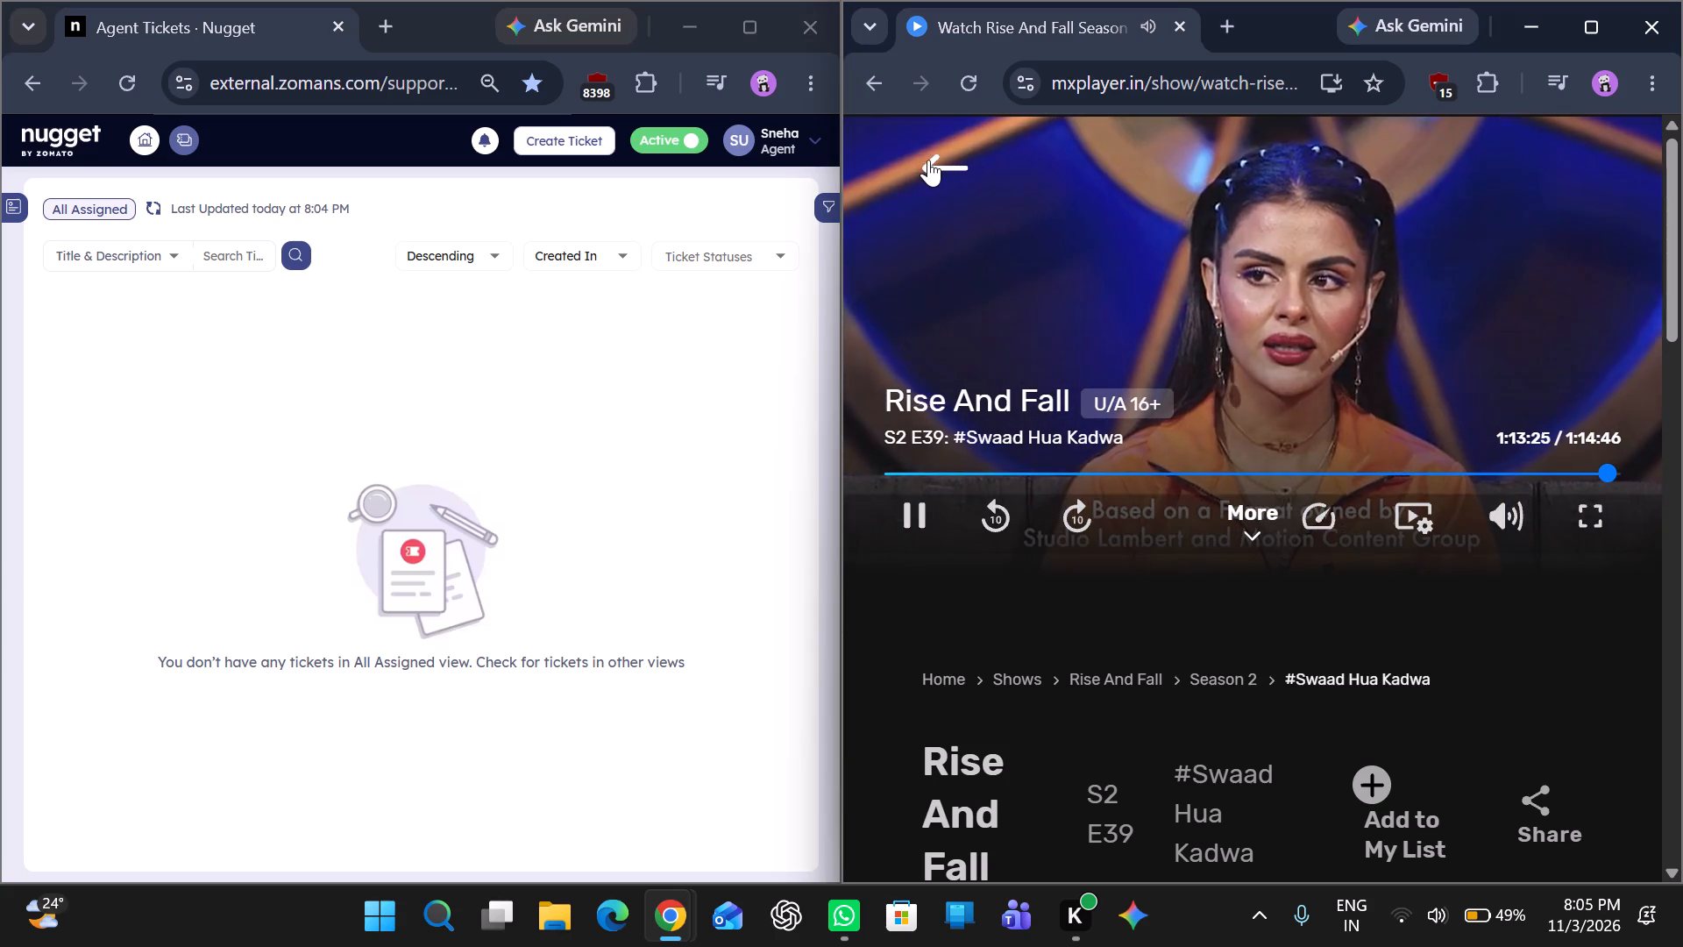
pyautogui.click(928, 160)
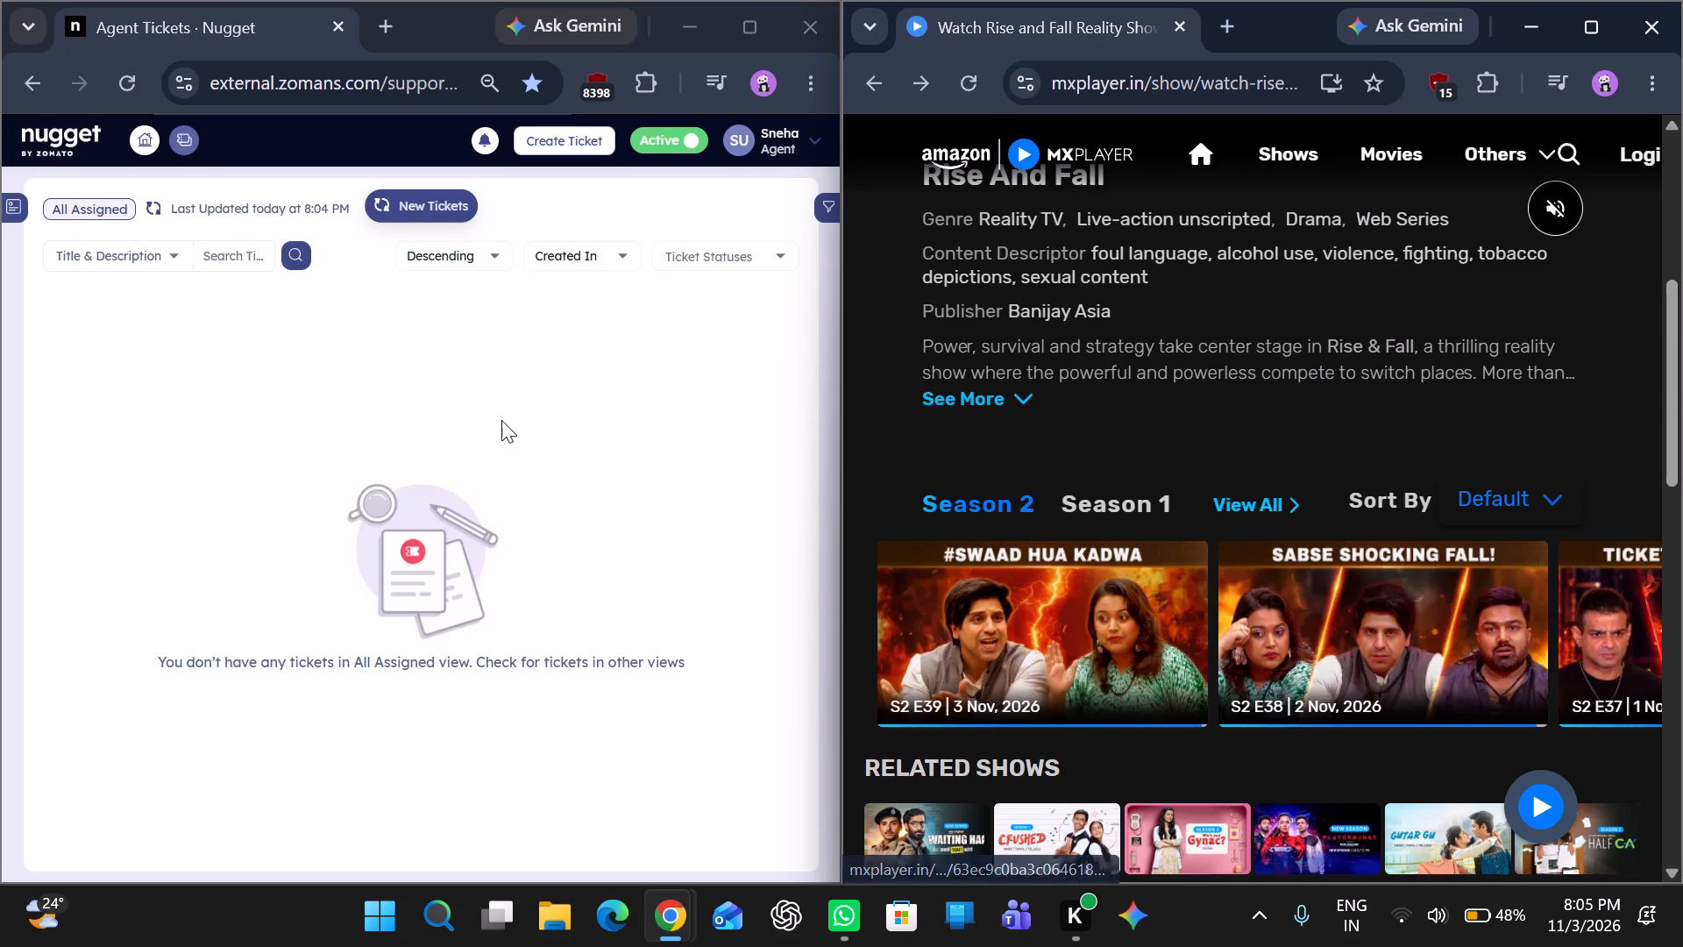
pyautogui.doubleClick(424, 202)
pyautogui.click(76, 335)
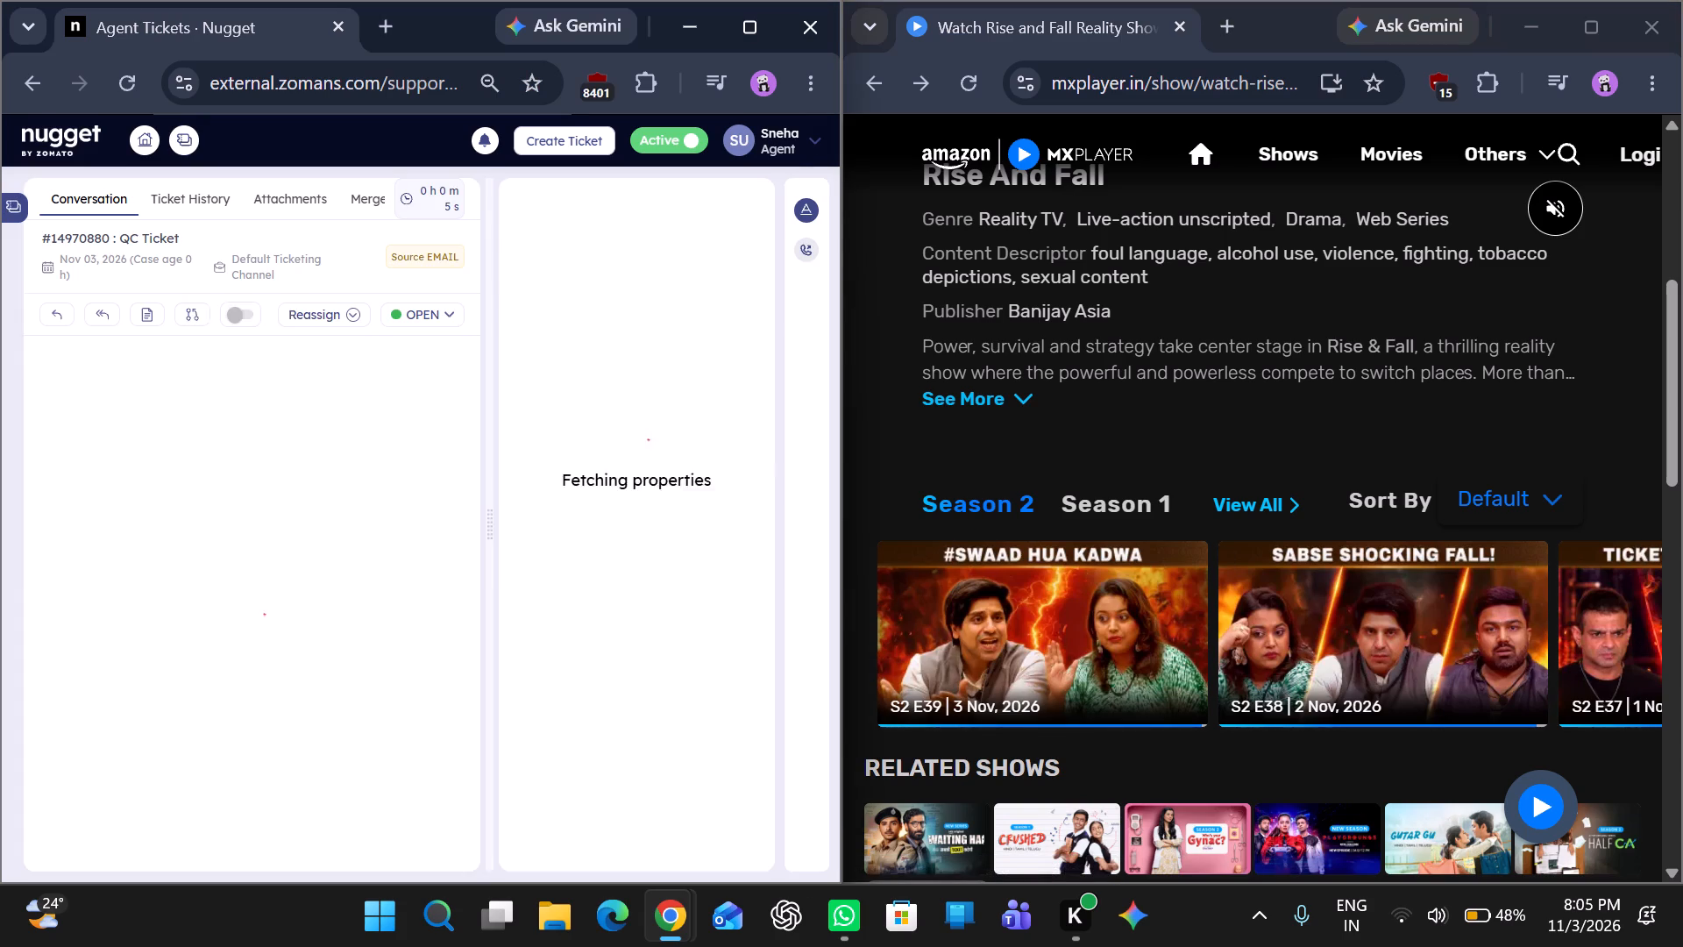
pyautogui.click(174, 566)
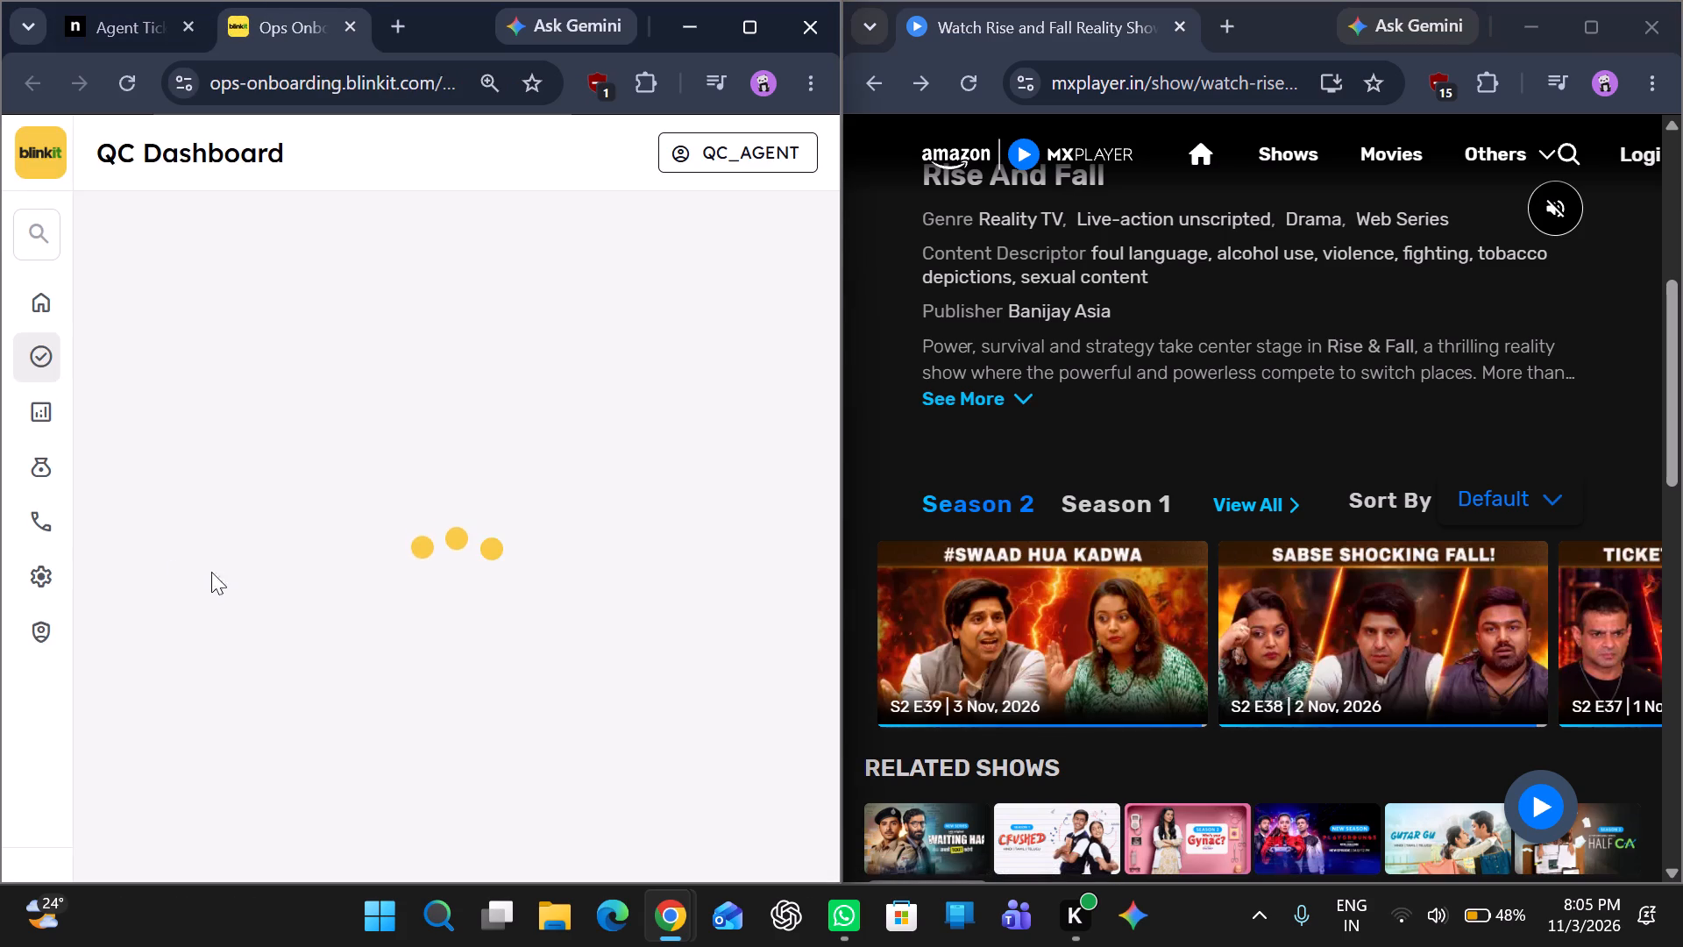
# Review the onboarding form and approve both the selfie and the Aadhar photo match.
pyautogui.scroll(-1, 515, 559)
pyautogui.scroll(1, 515, 566)
pyautogui.scroll(-1, 515, 569)
pyautogui.scroll(1, 515, 570)
pyautogui.scroll(-2, 515, 570)
pyautogui.doubleClick(591, 839)
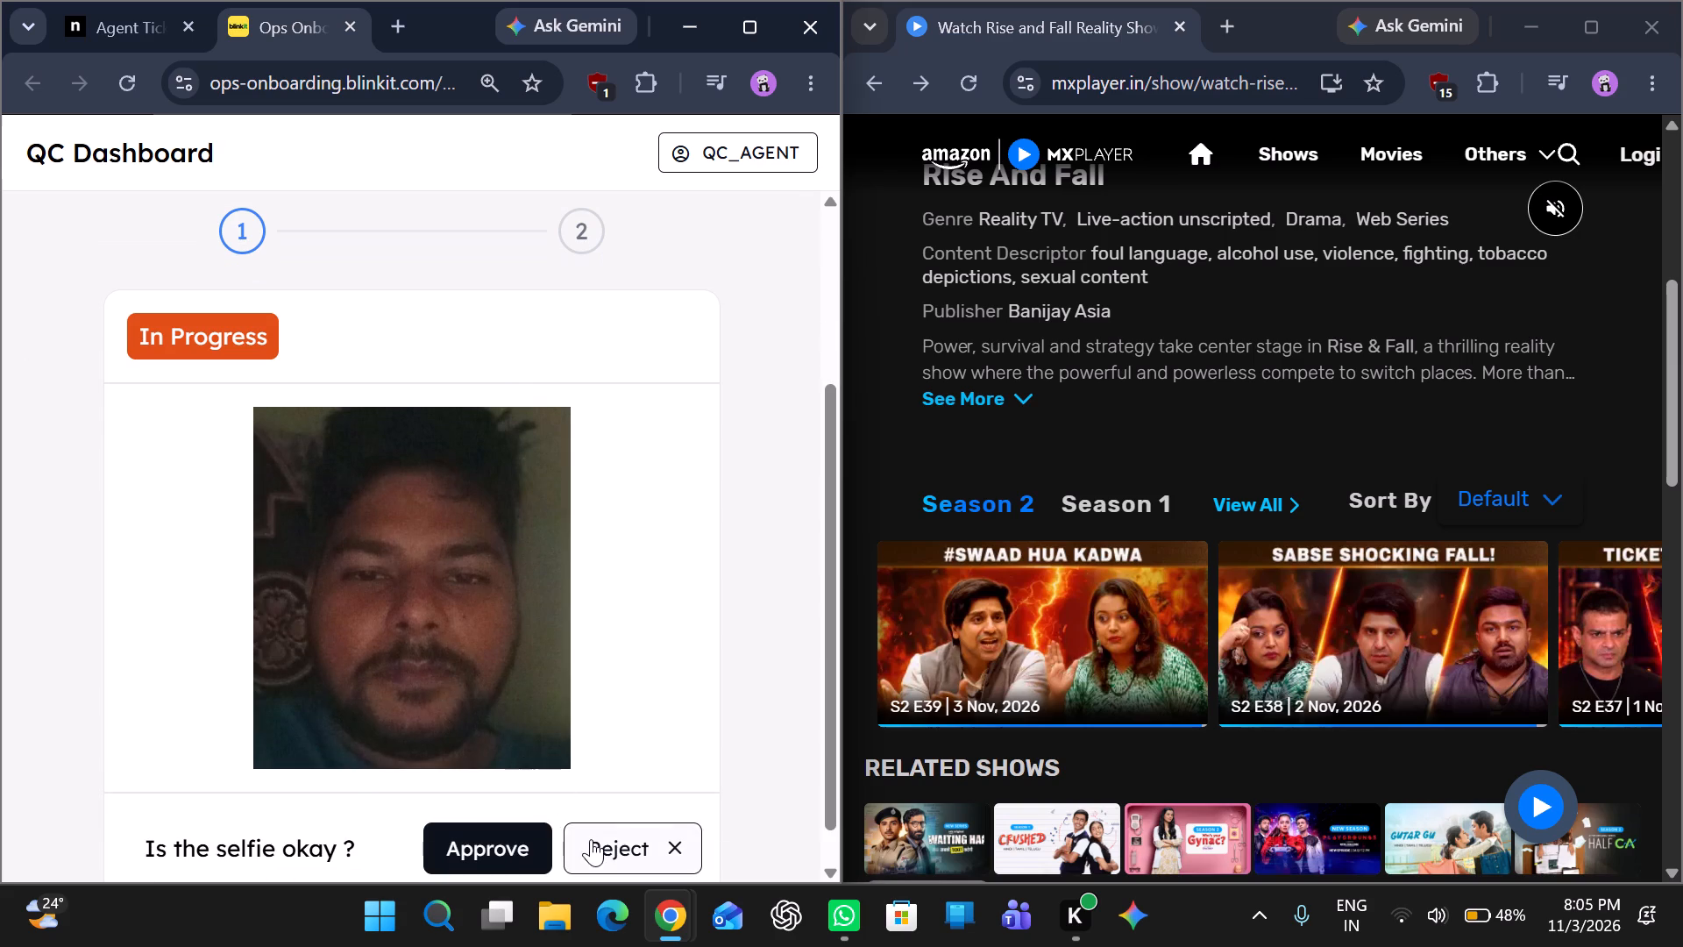
pyautogui.doubleClick(511, 849)
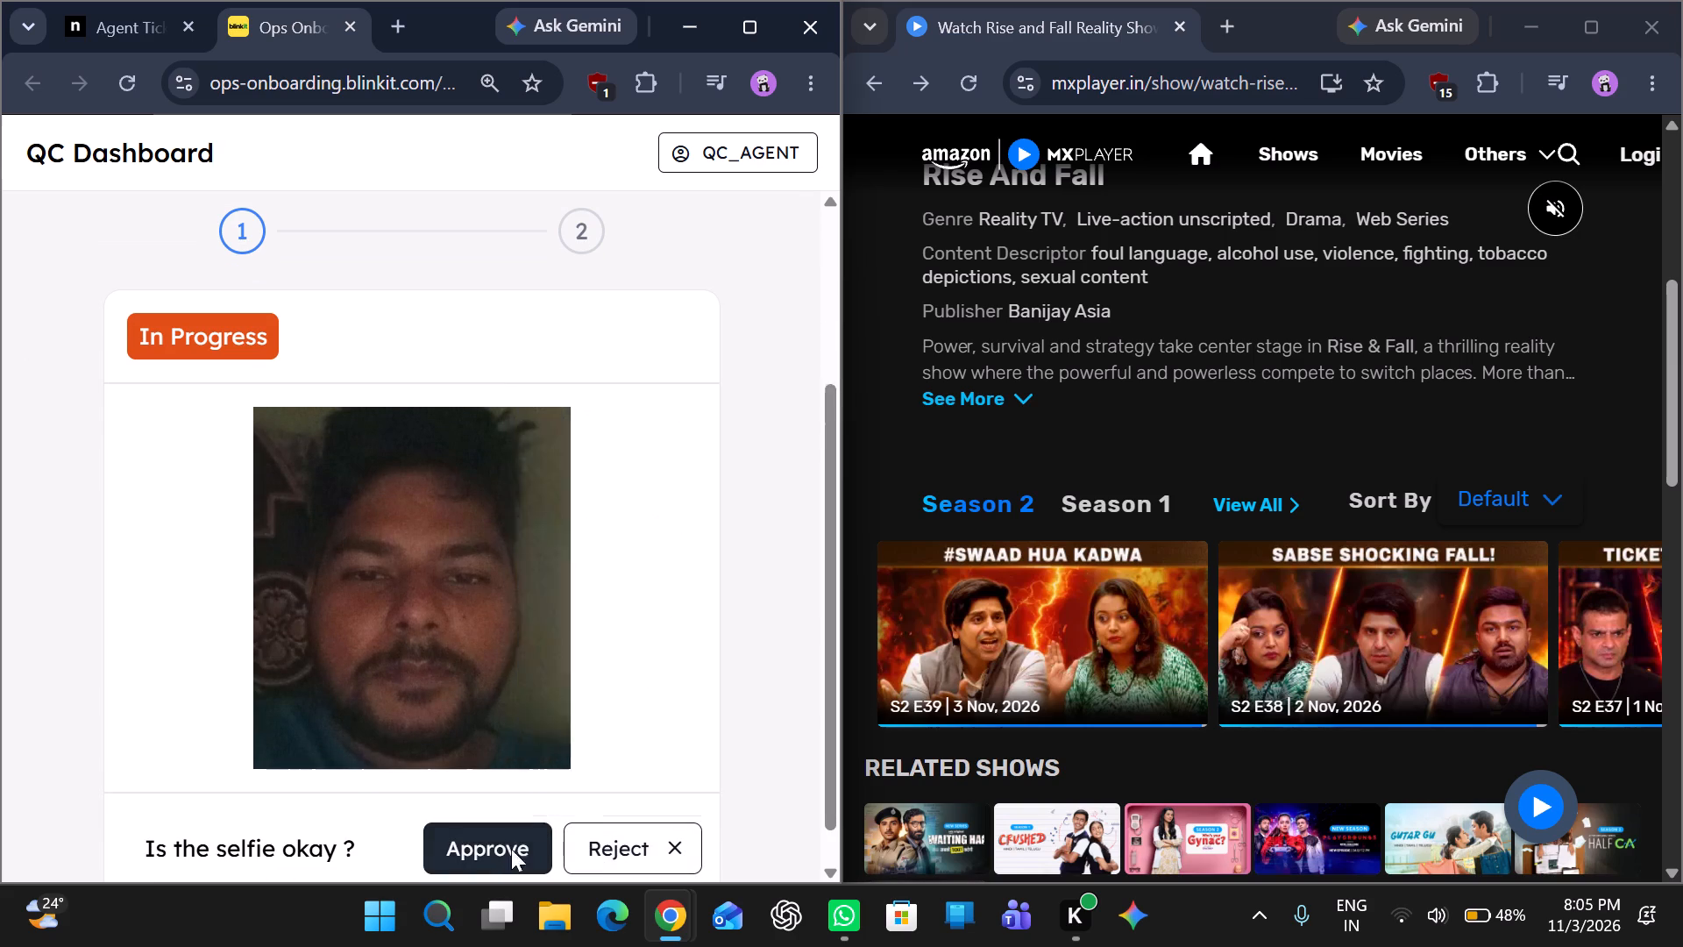
pyautogui.scroll(-2, 511, 841)
pyautogui.doubleClick(491, 814)
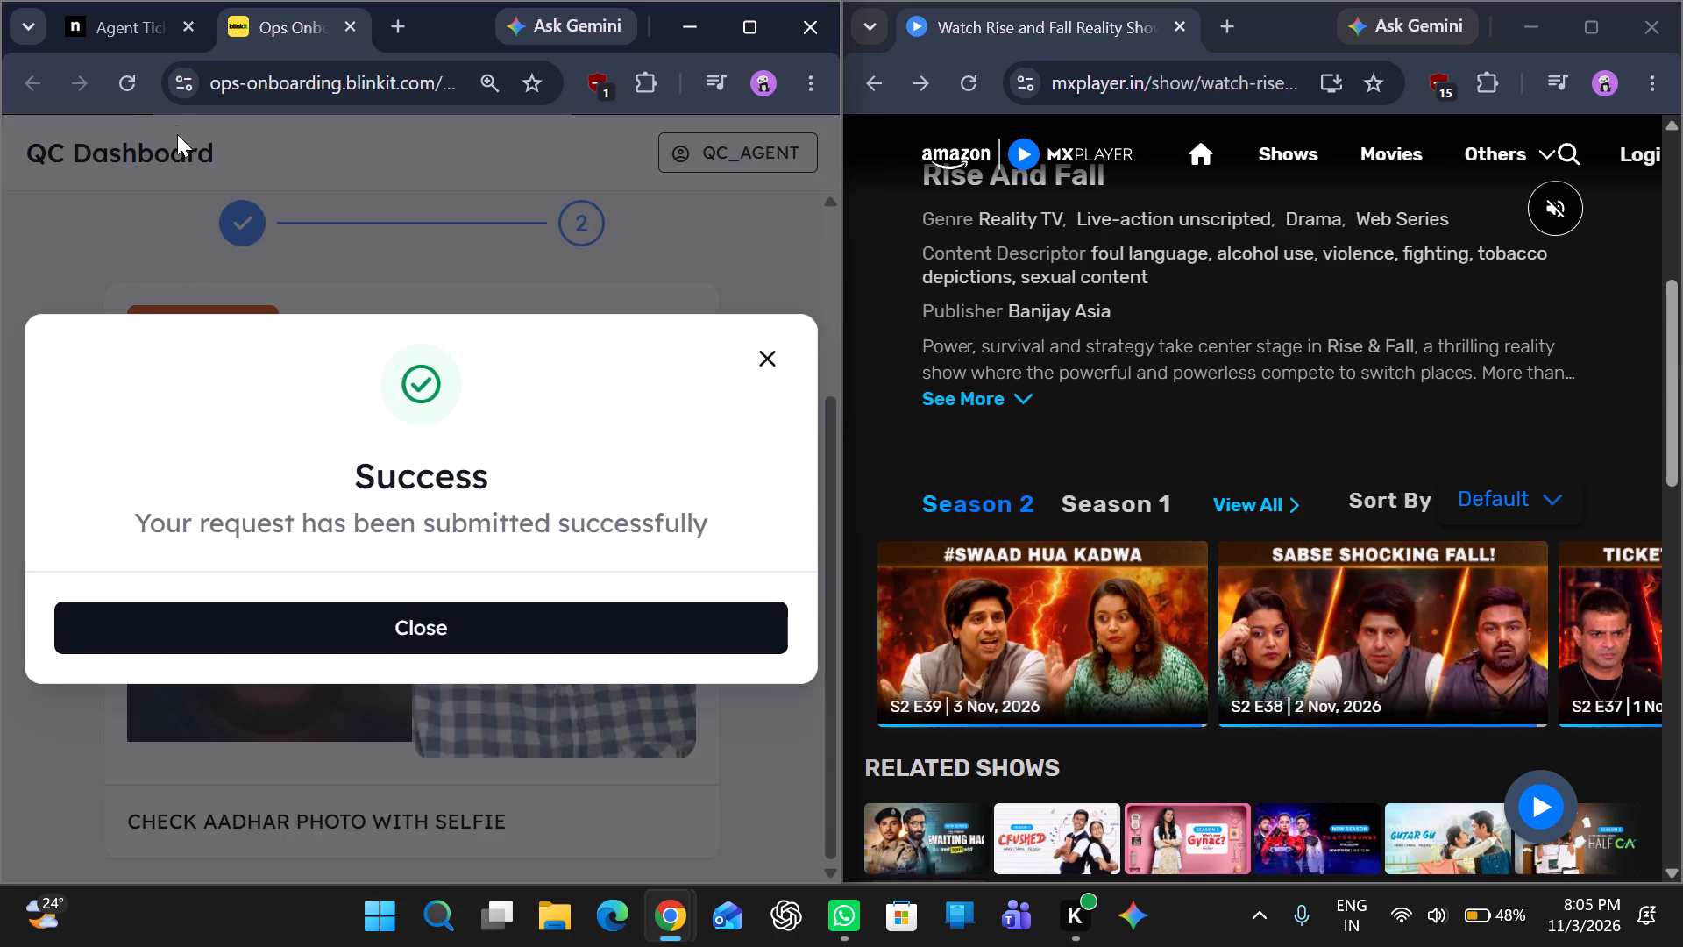
# Return to QC ticket #14970880 and set its status to CLOSED.
pyautogui.click(153, 17)
pyautogui.click(427, 305)
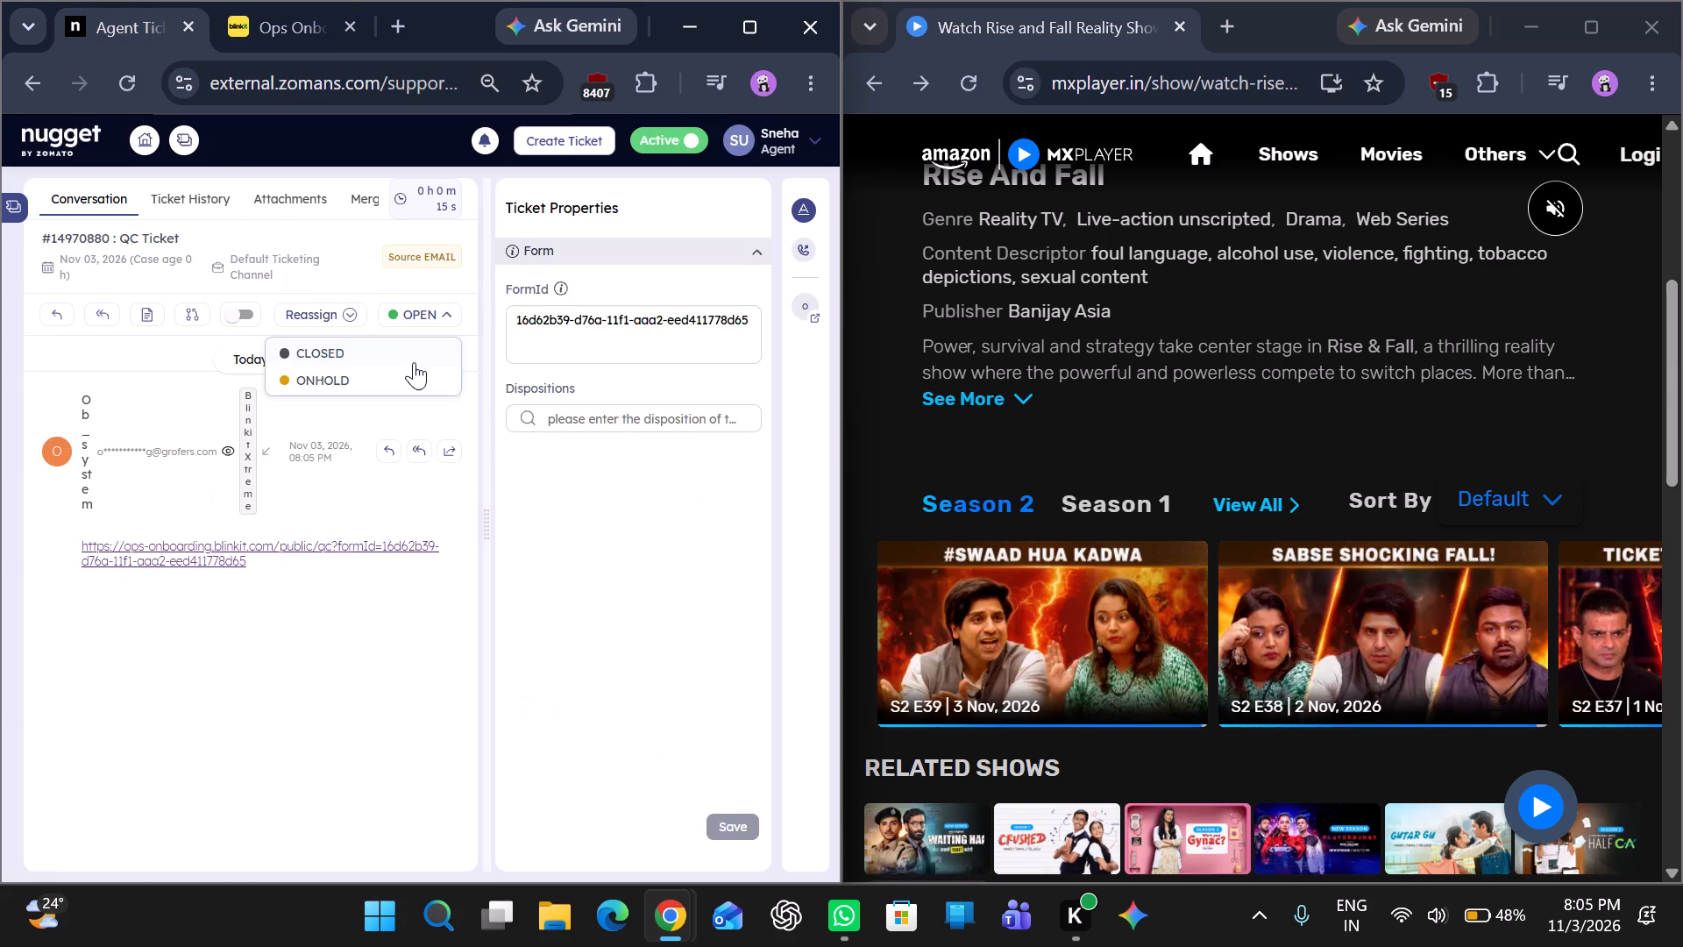
pyautogui.click(414, 362)
pyautogui.click(620, 541)
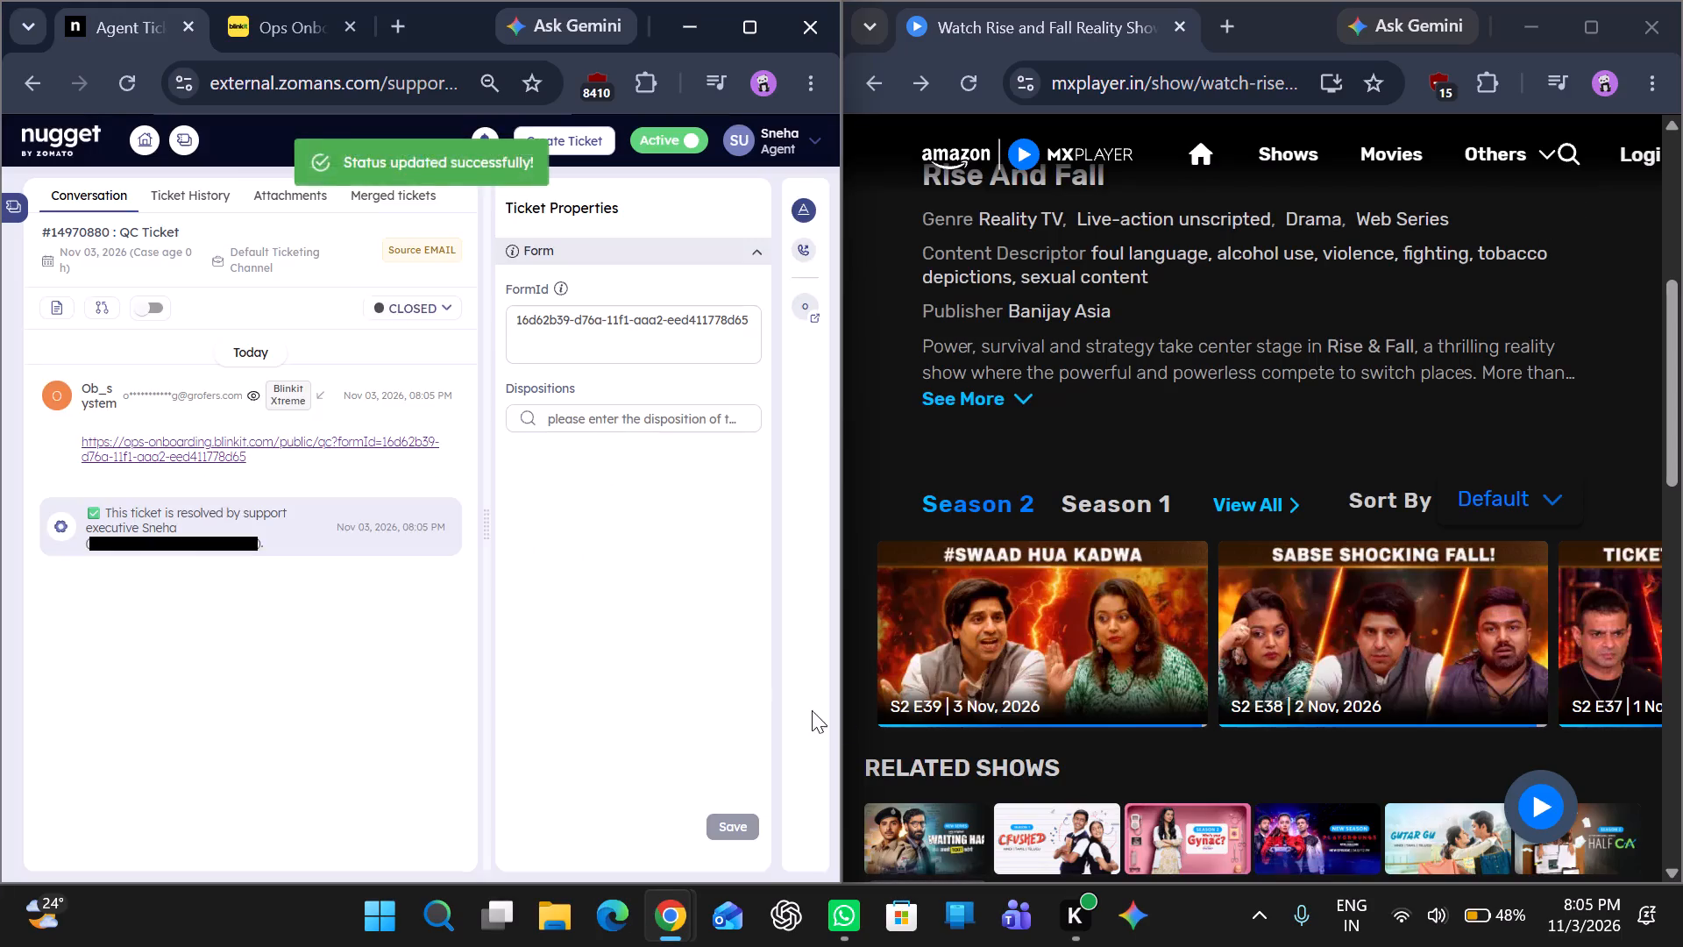
# Return to the All Assigned list, close the onboarding form, and refresh the list for new tickets.
pyautogui.click(444, 701)
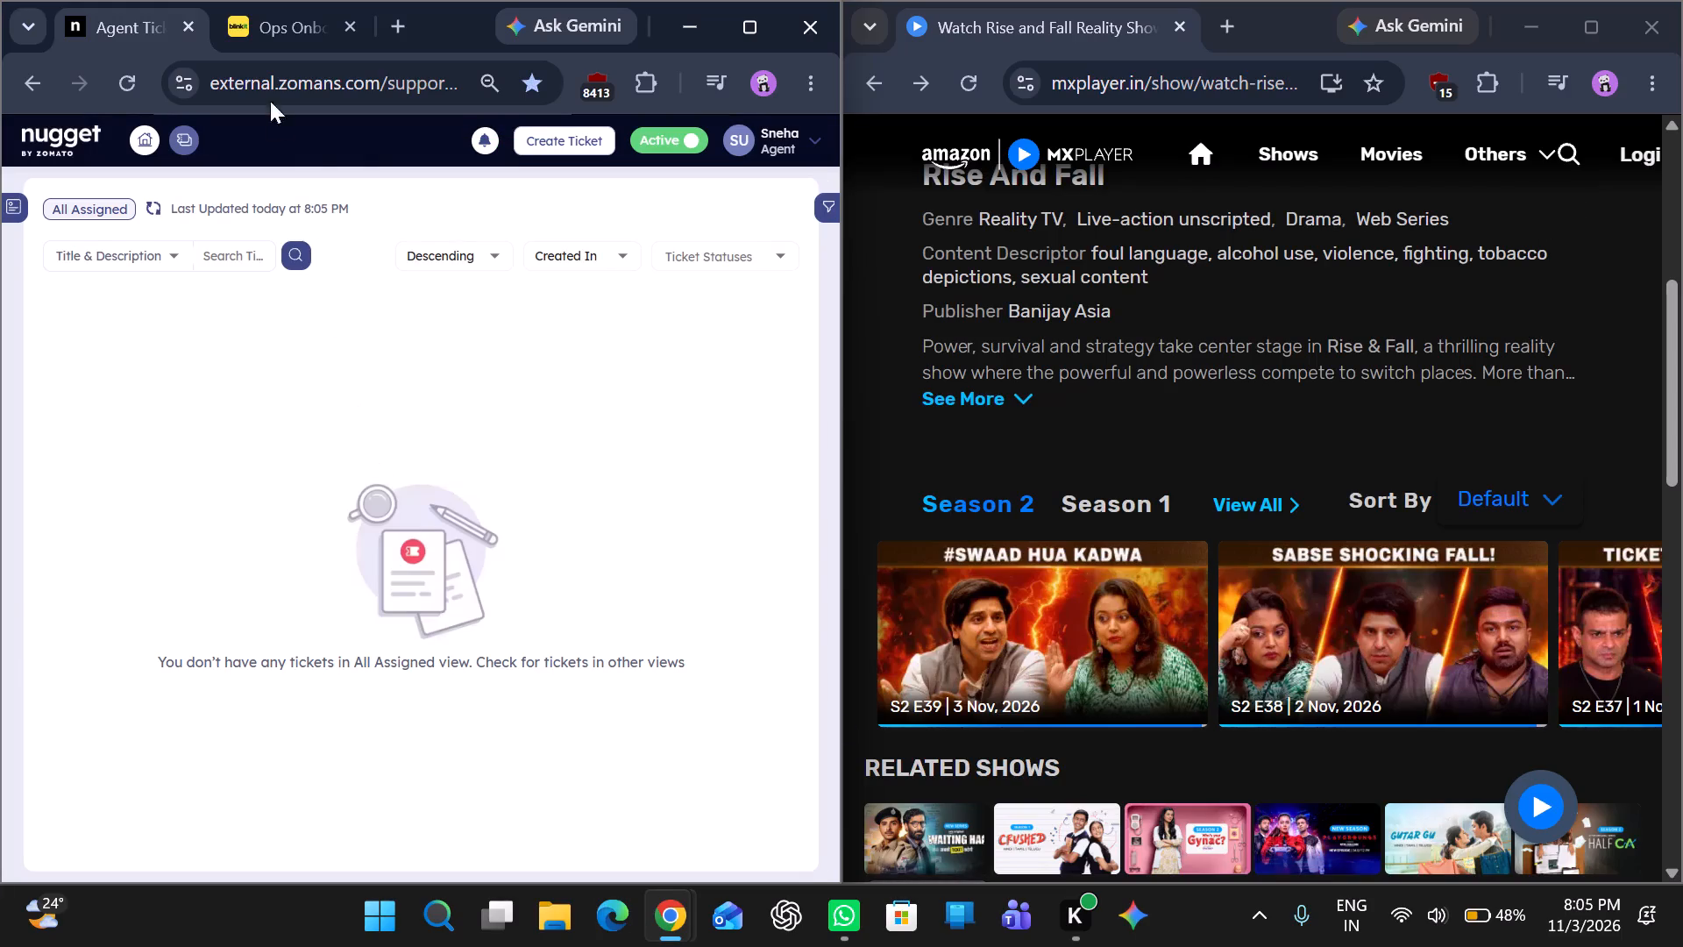
pyautogui.click(274, 43)
pyautogui.click(354, 28)
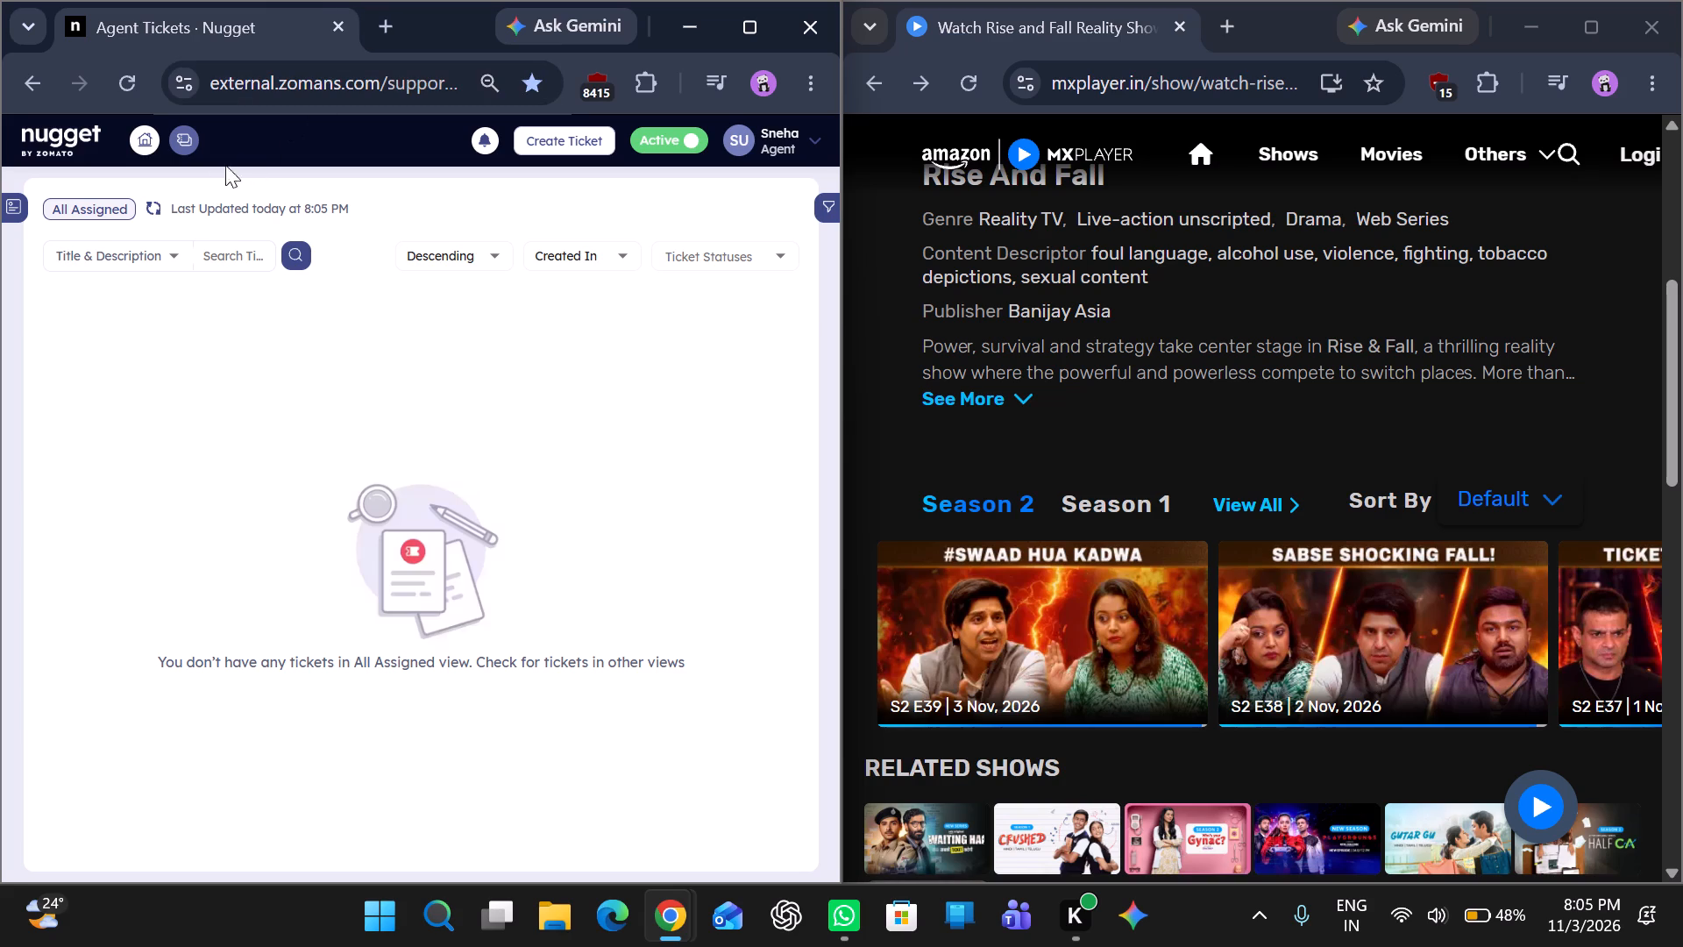
pyautogui.doubleClick(154, 213)
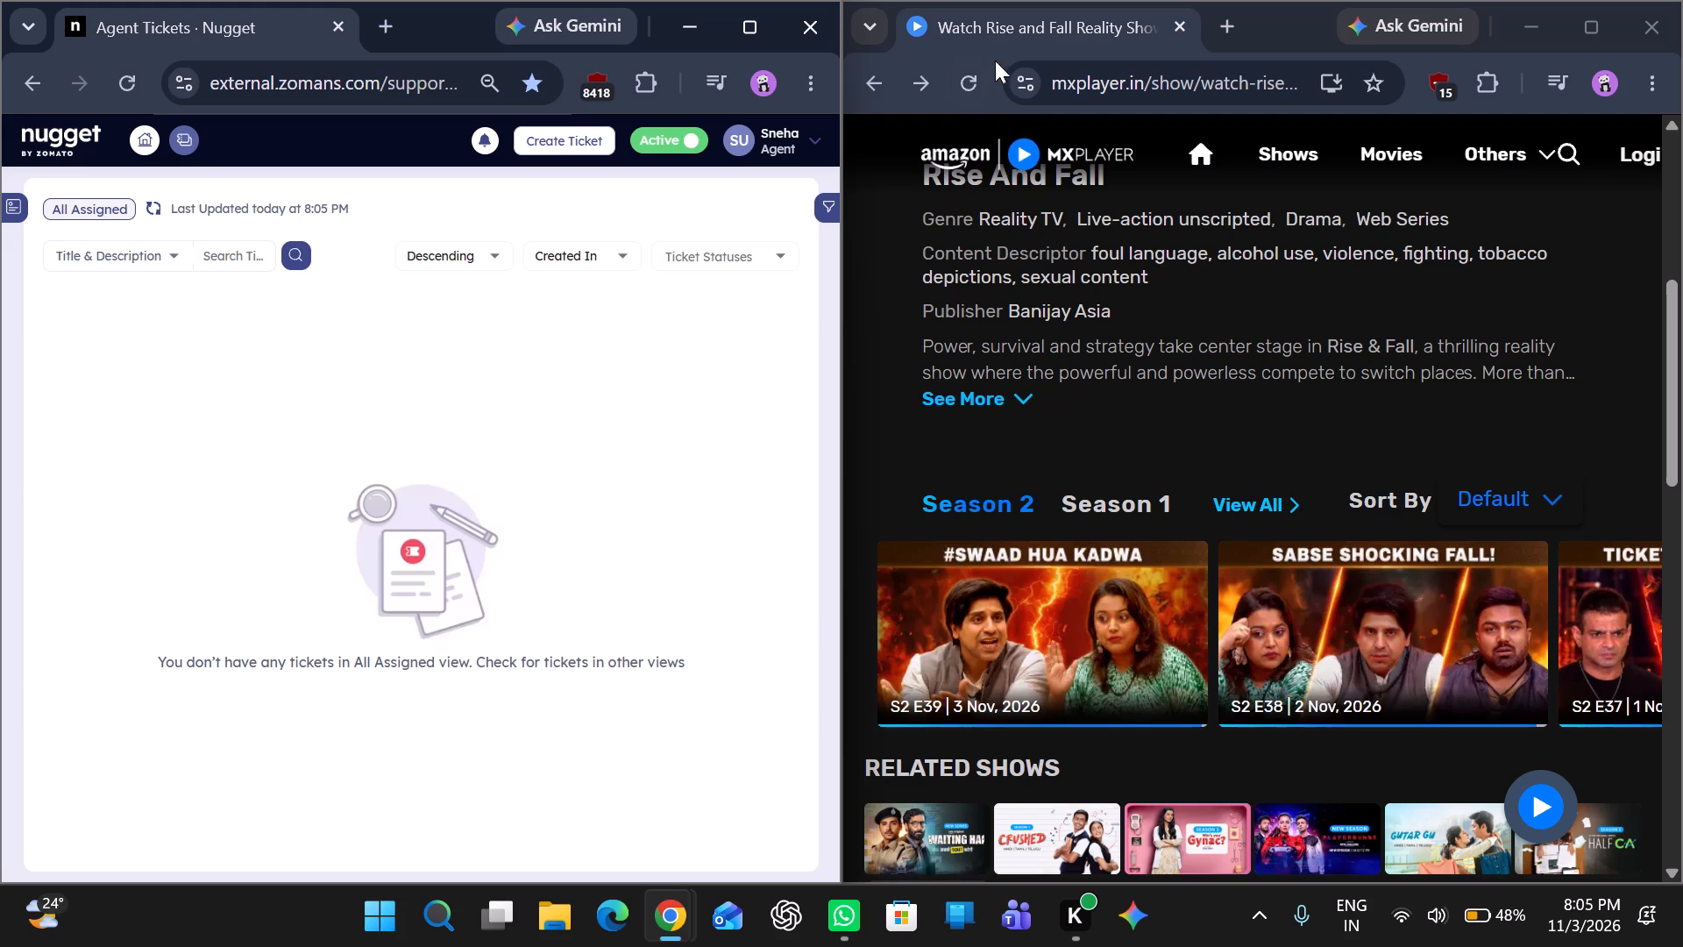
# Close the Rise And Fall show page and its browser window.
pyautogui.click(1224, 25)
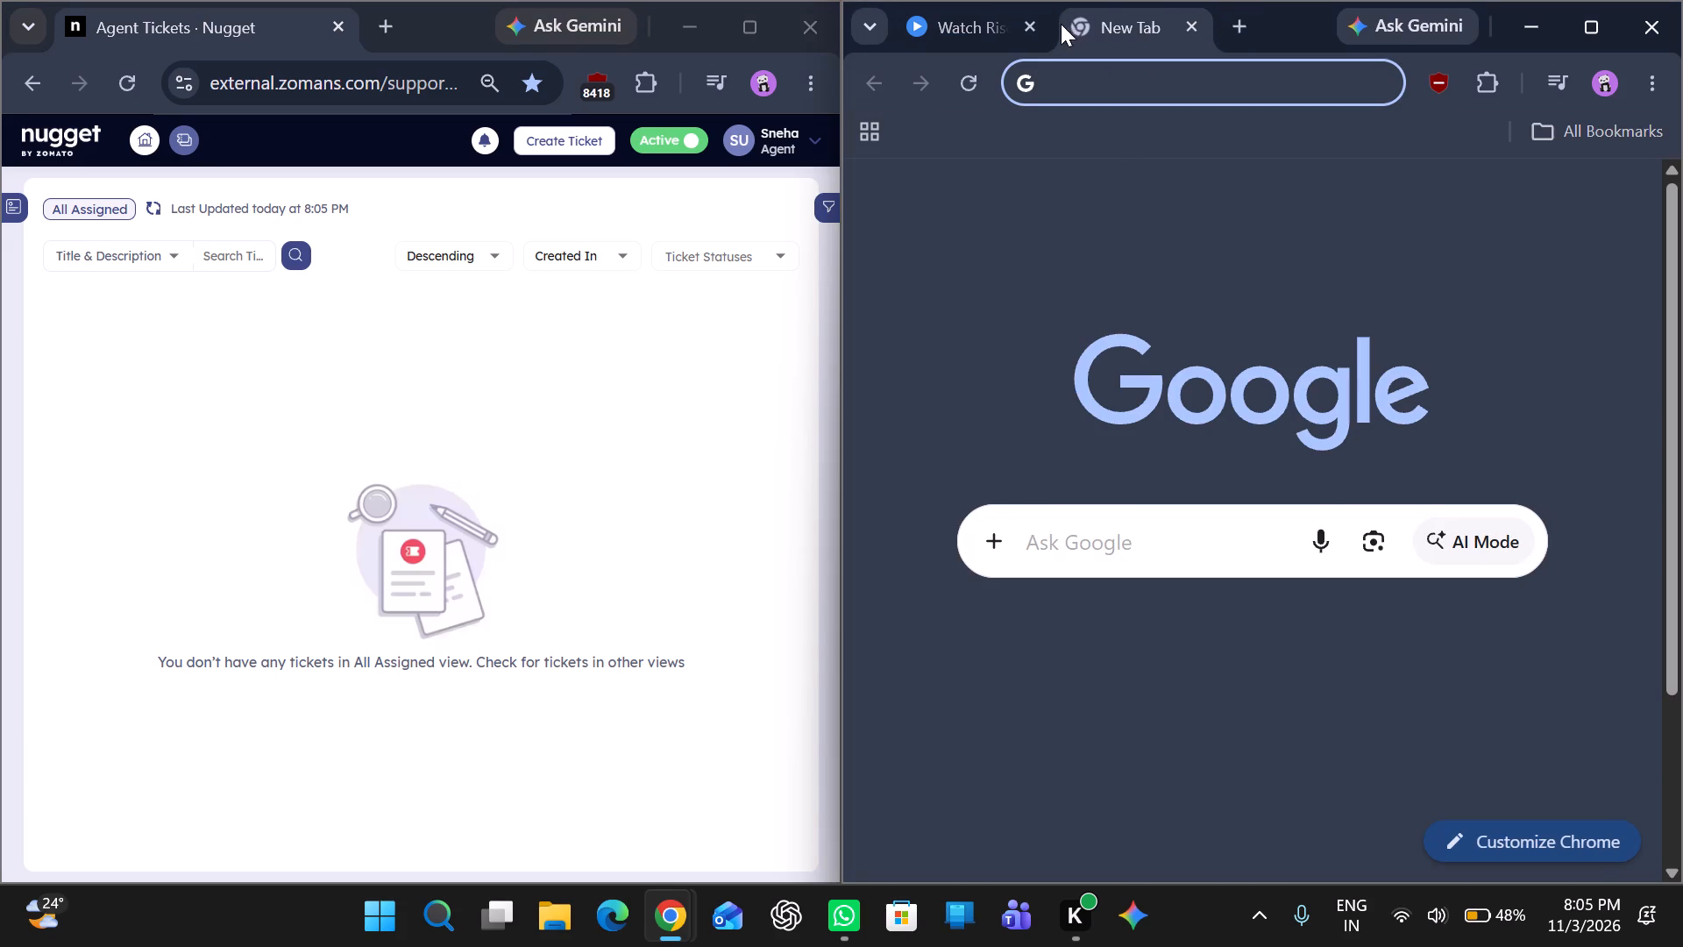
pyautogui.click(1031, 23)
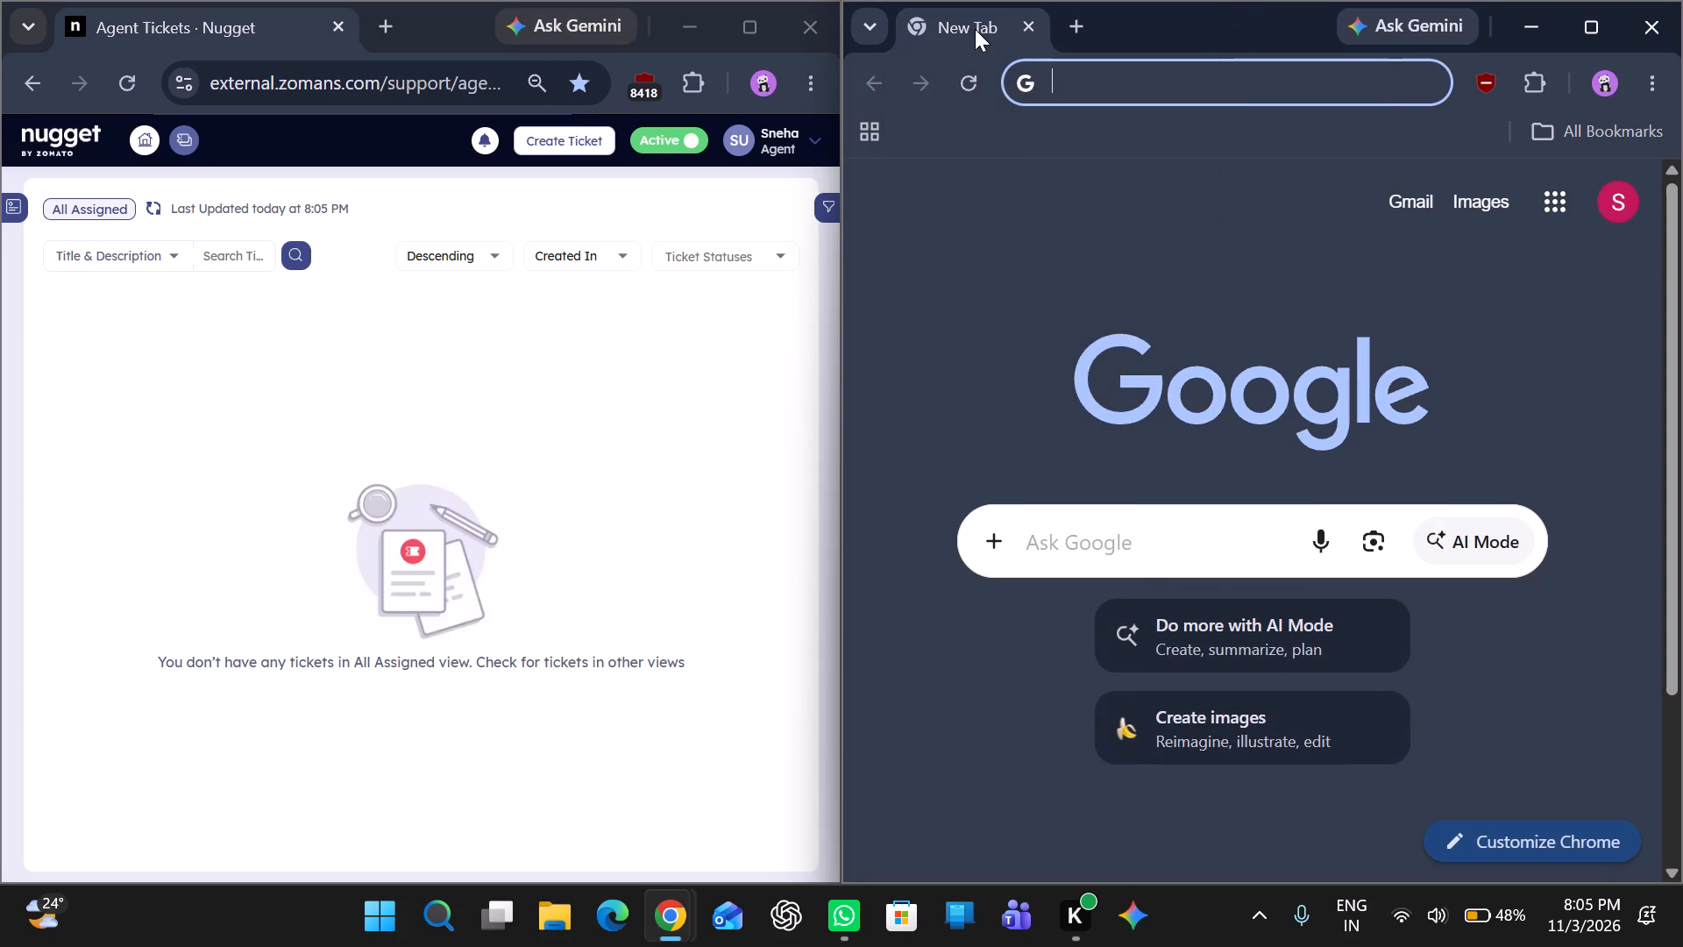
pyautogui.click(1029, 22)
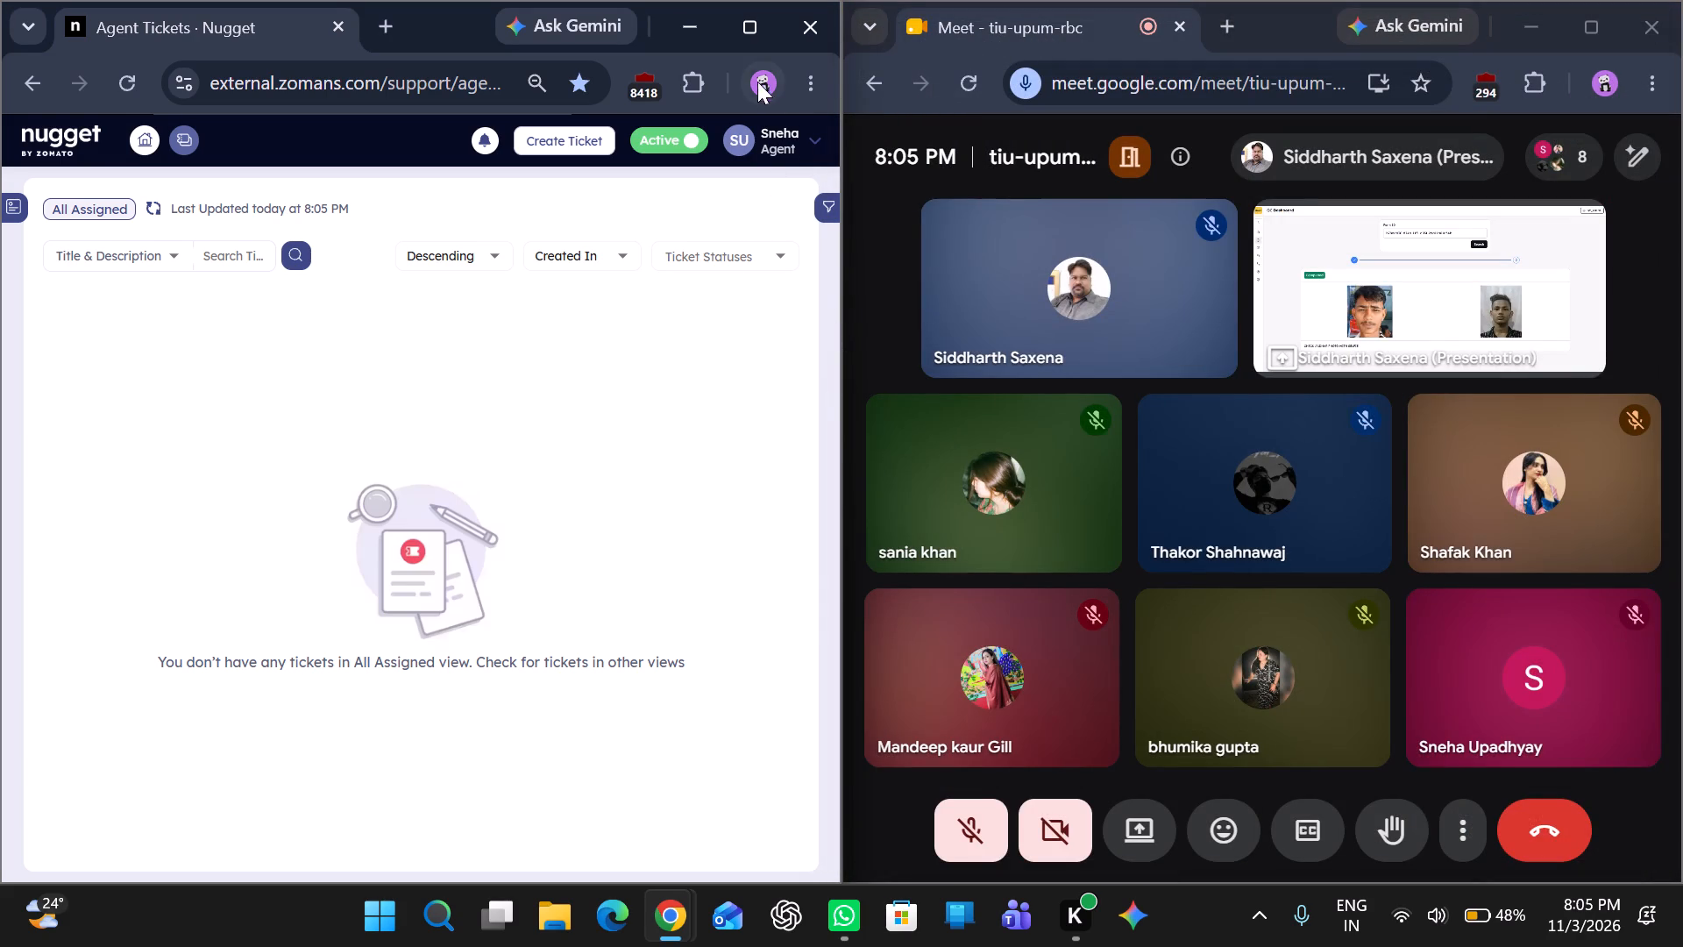
# Maximize the ticket list window and enlarge the page zoom by four levels.
pyautogui.click(742, 11)
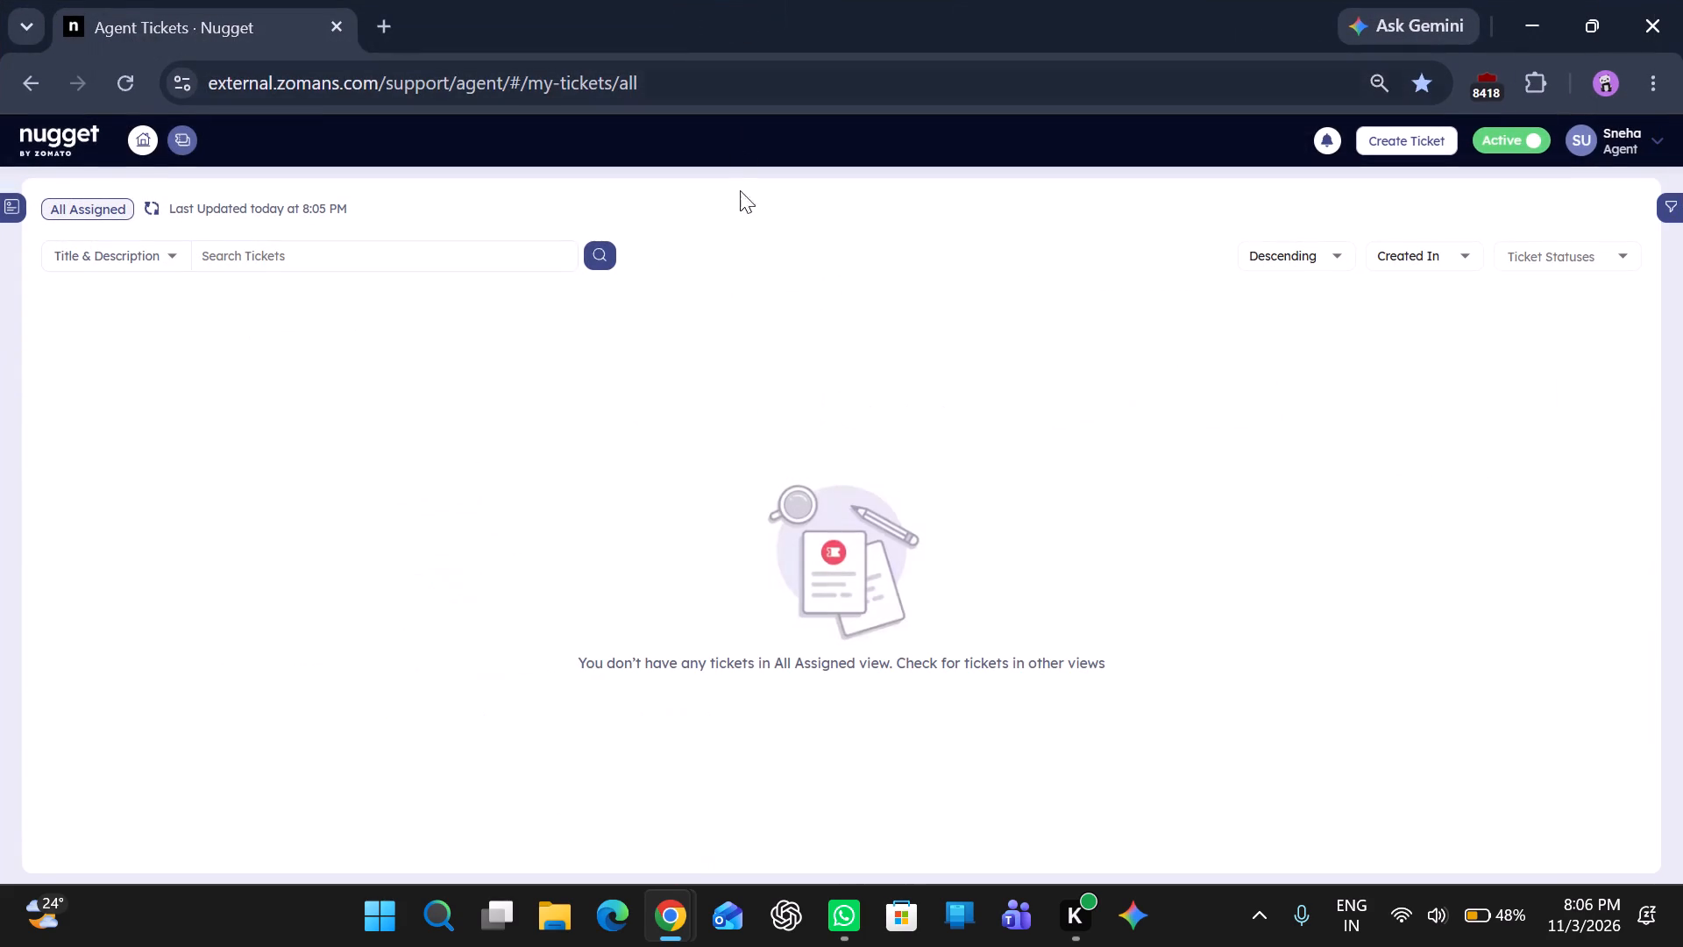
pyautogui.doubleClick(738, 298)
pyautogui.hotkey('ctrl', '=')
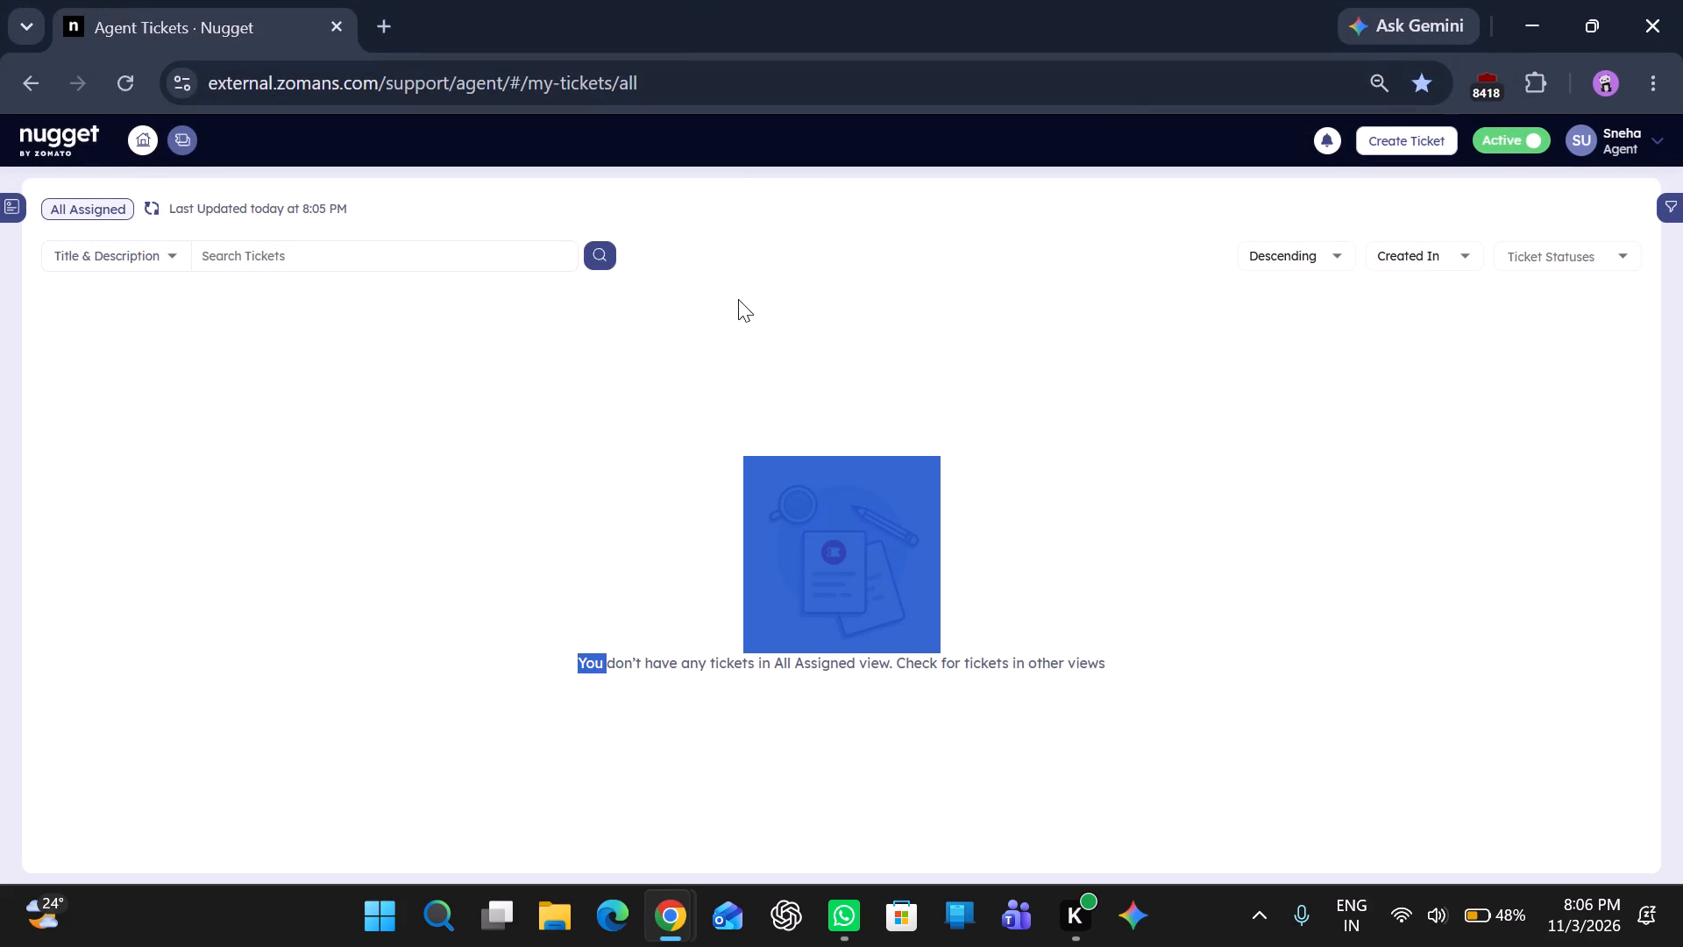
pyautogui.hotkey('ctrl', '=')
pyautogui.hotkey('ctrl', '=')
pyautogui.hotkey('ctrl', '=')
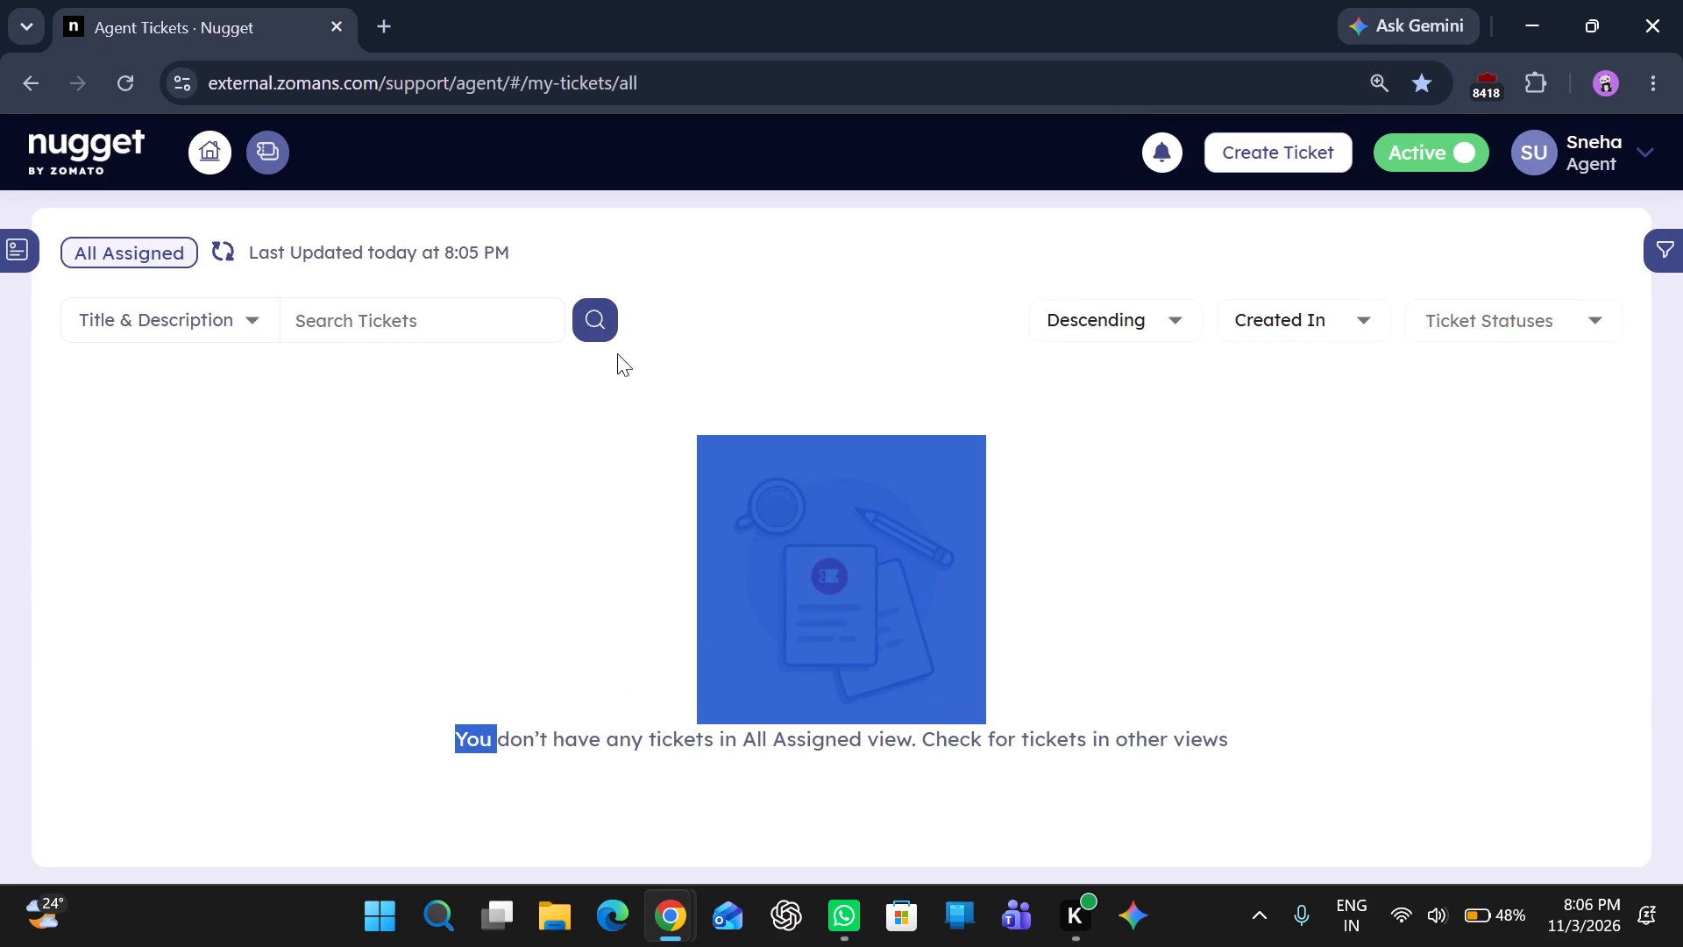
pyautogui.click(560, 380)
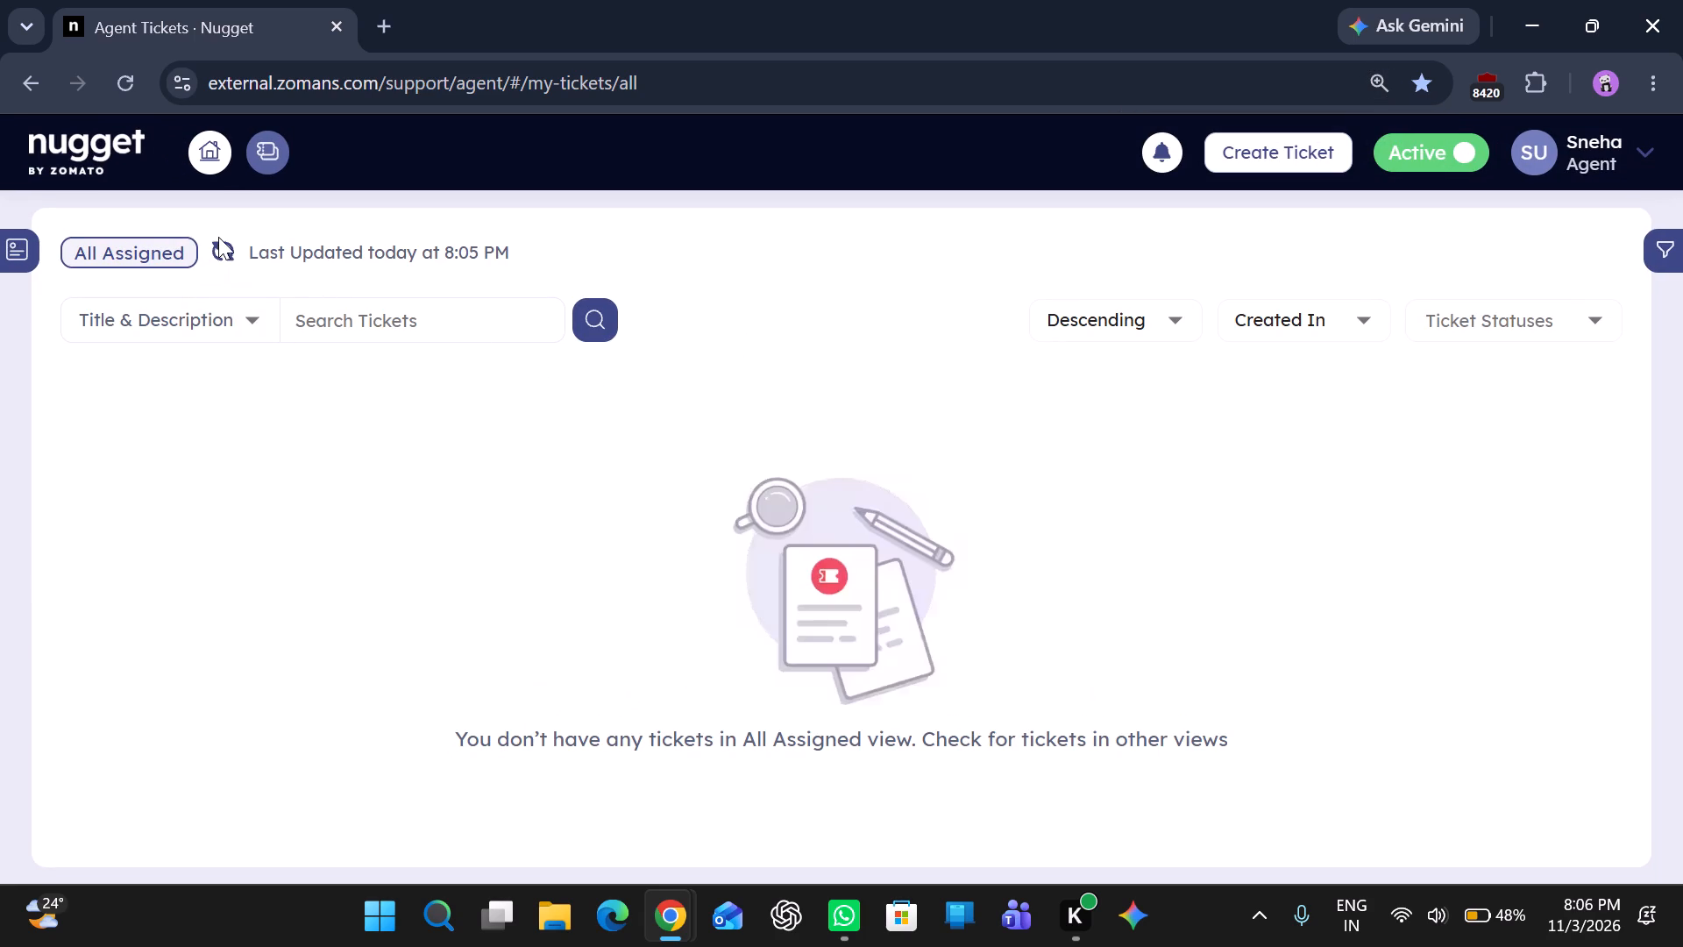
# Refresh the All Assigned list repeatedly to check for new tickets.
pyautogui.doubleClick(218, 245)
pyautogui.click(218, 245)
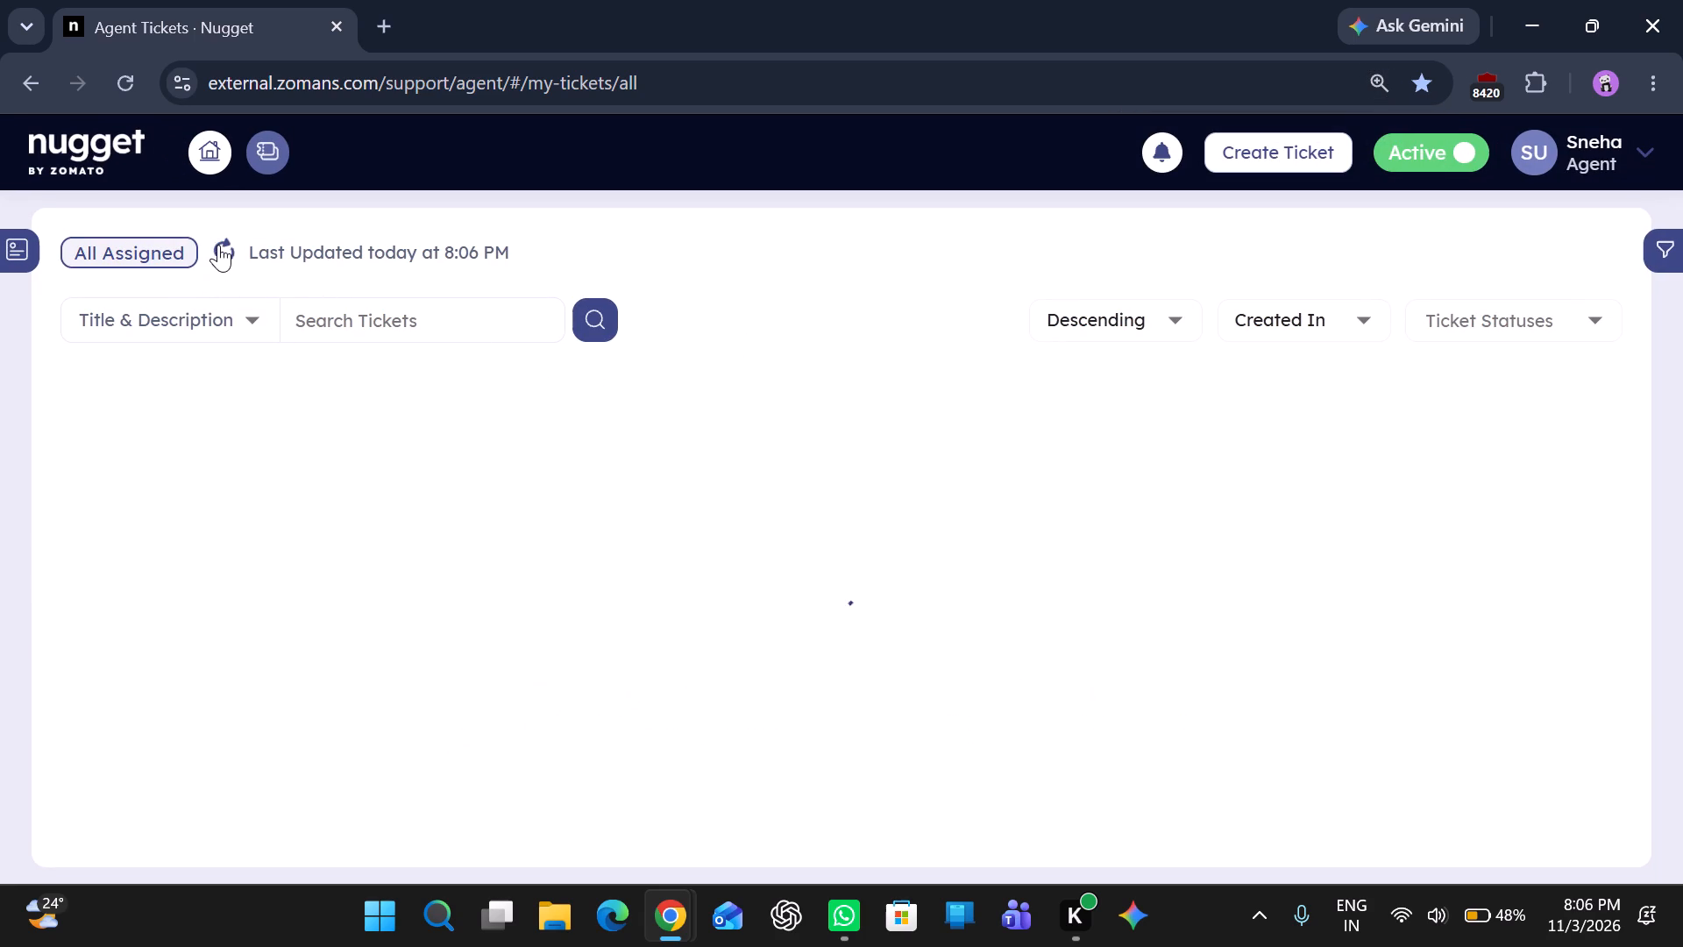
pyautogui.click(218, 245)
pyautogui.click(218, 245)
pyautogui.click(218, 245)
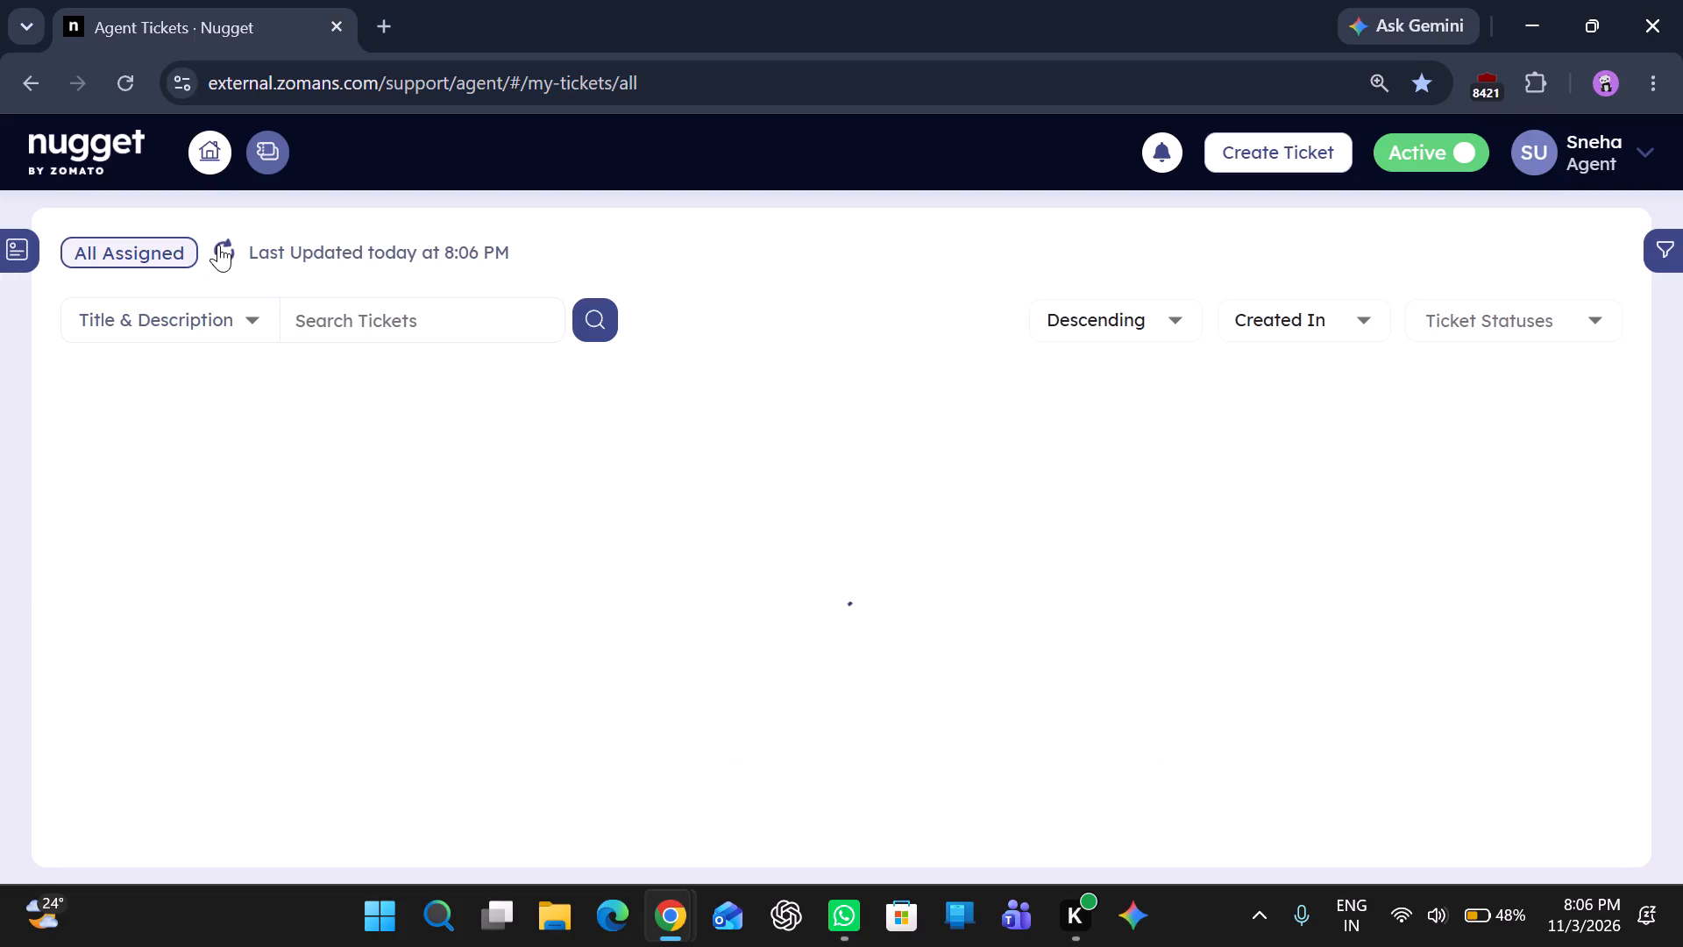
pyautogui.click(218, 245)
pyautogui.click(411, 533)
pyautogui.tripleClick(845, 565)
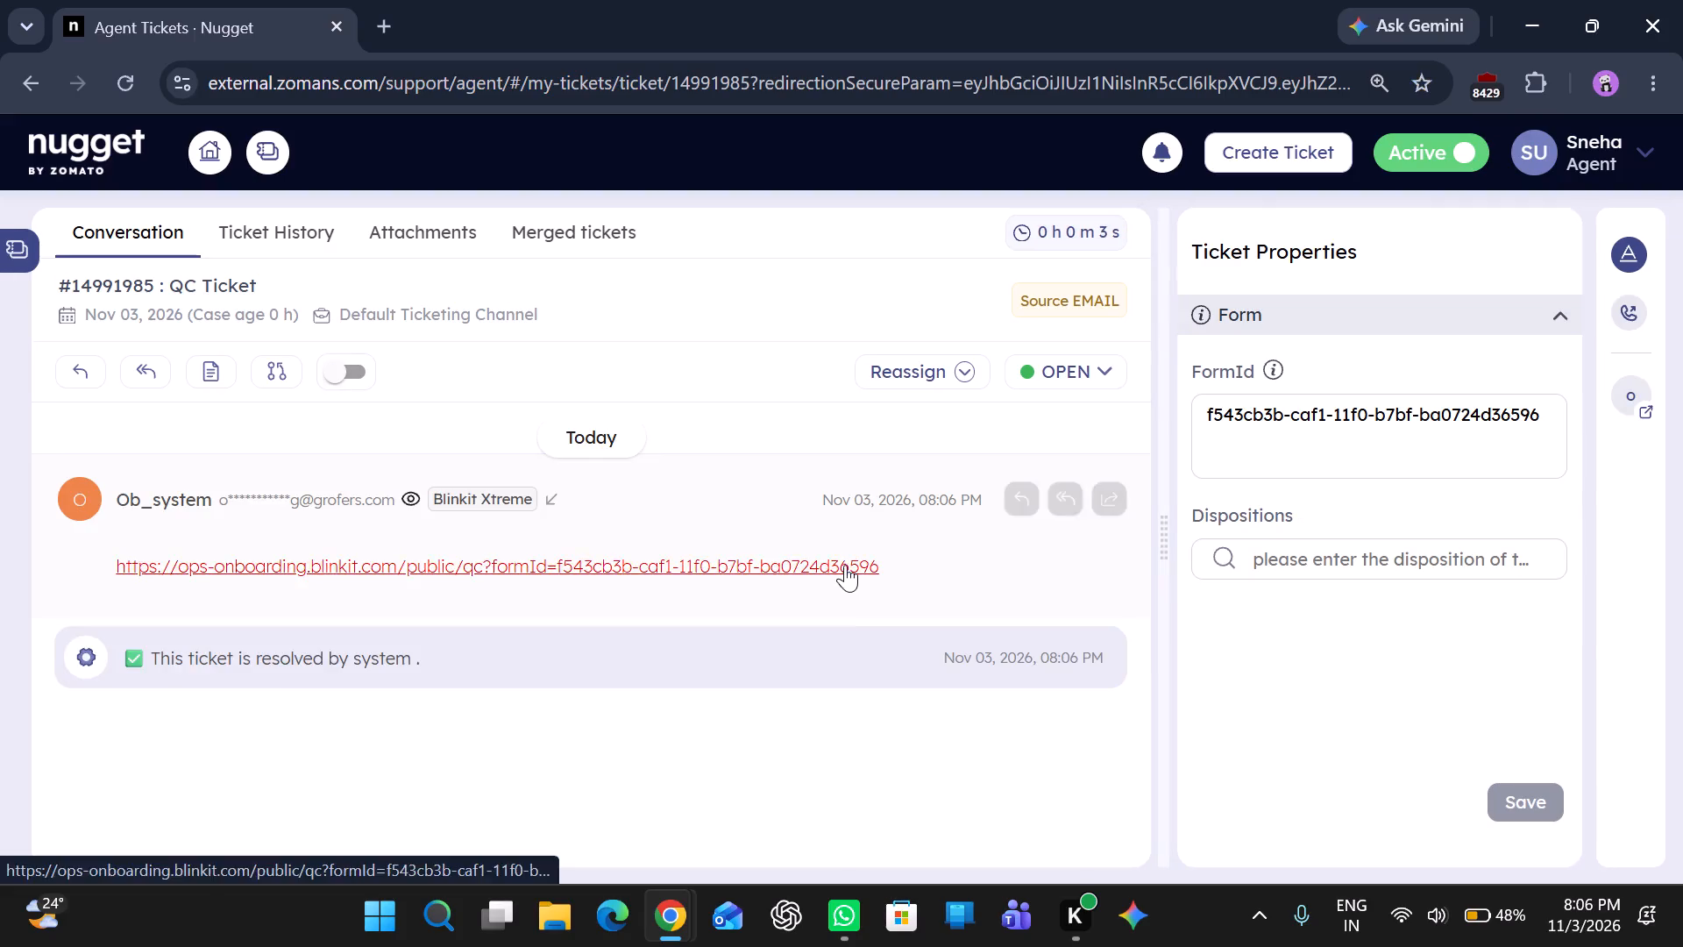
pyautogui.click(845, 565)
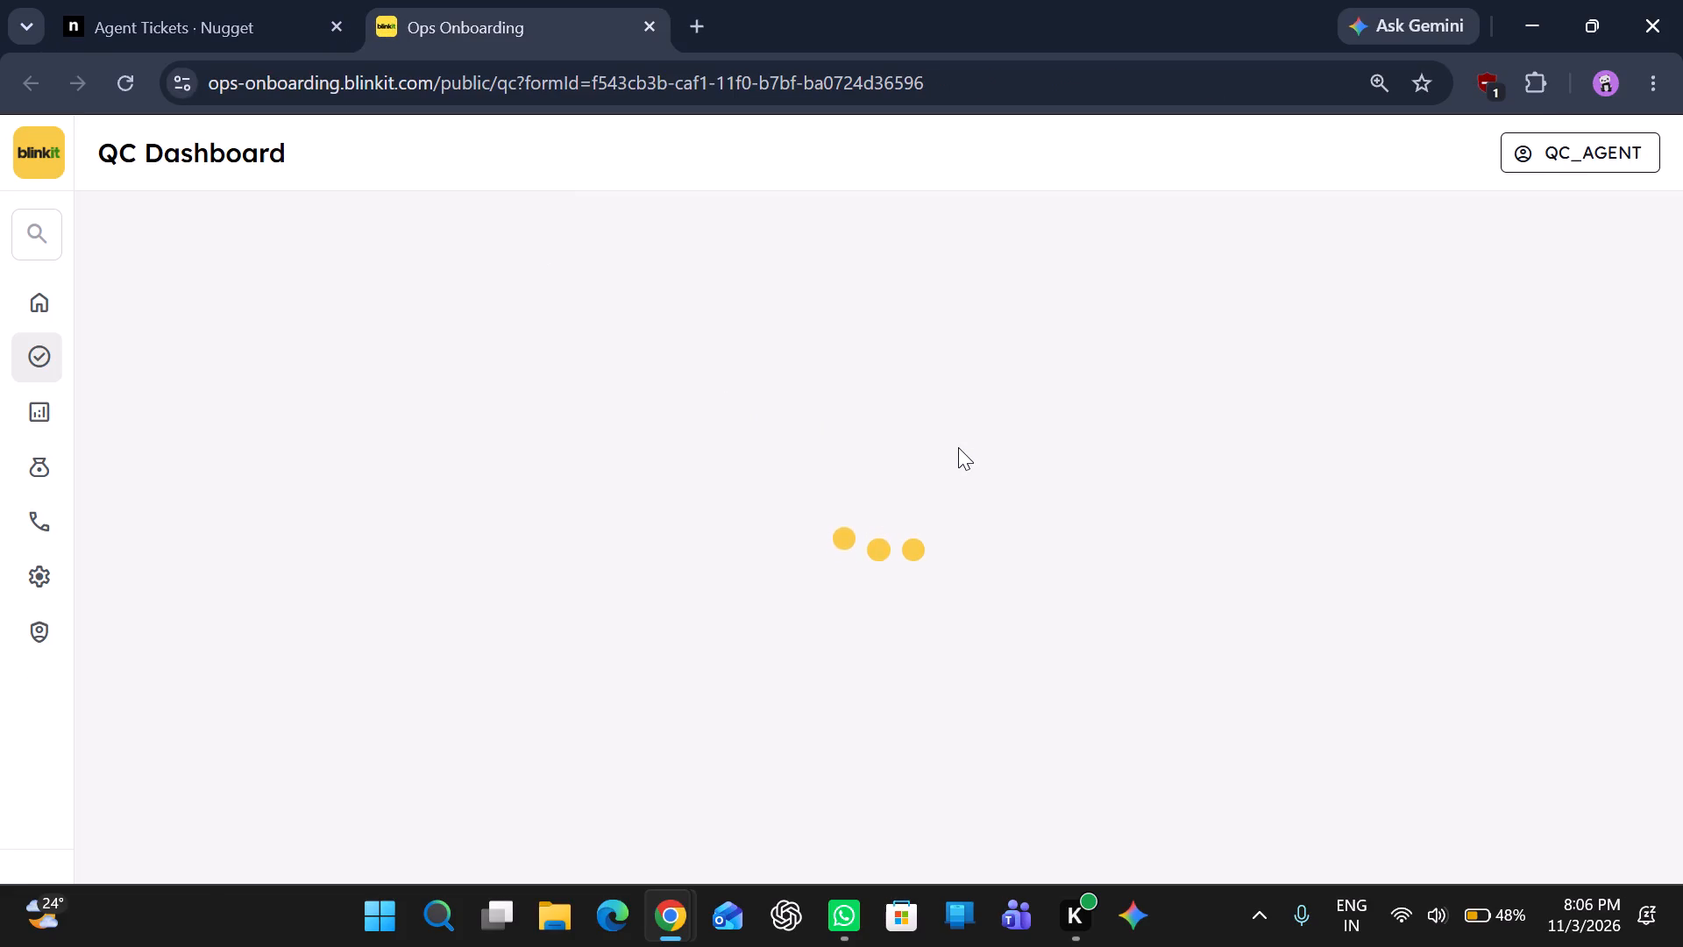
pyautogui.scroll(-6, 960, 448)
pyautogui.scroll(-4, 907, 513)
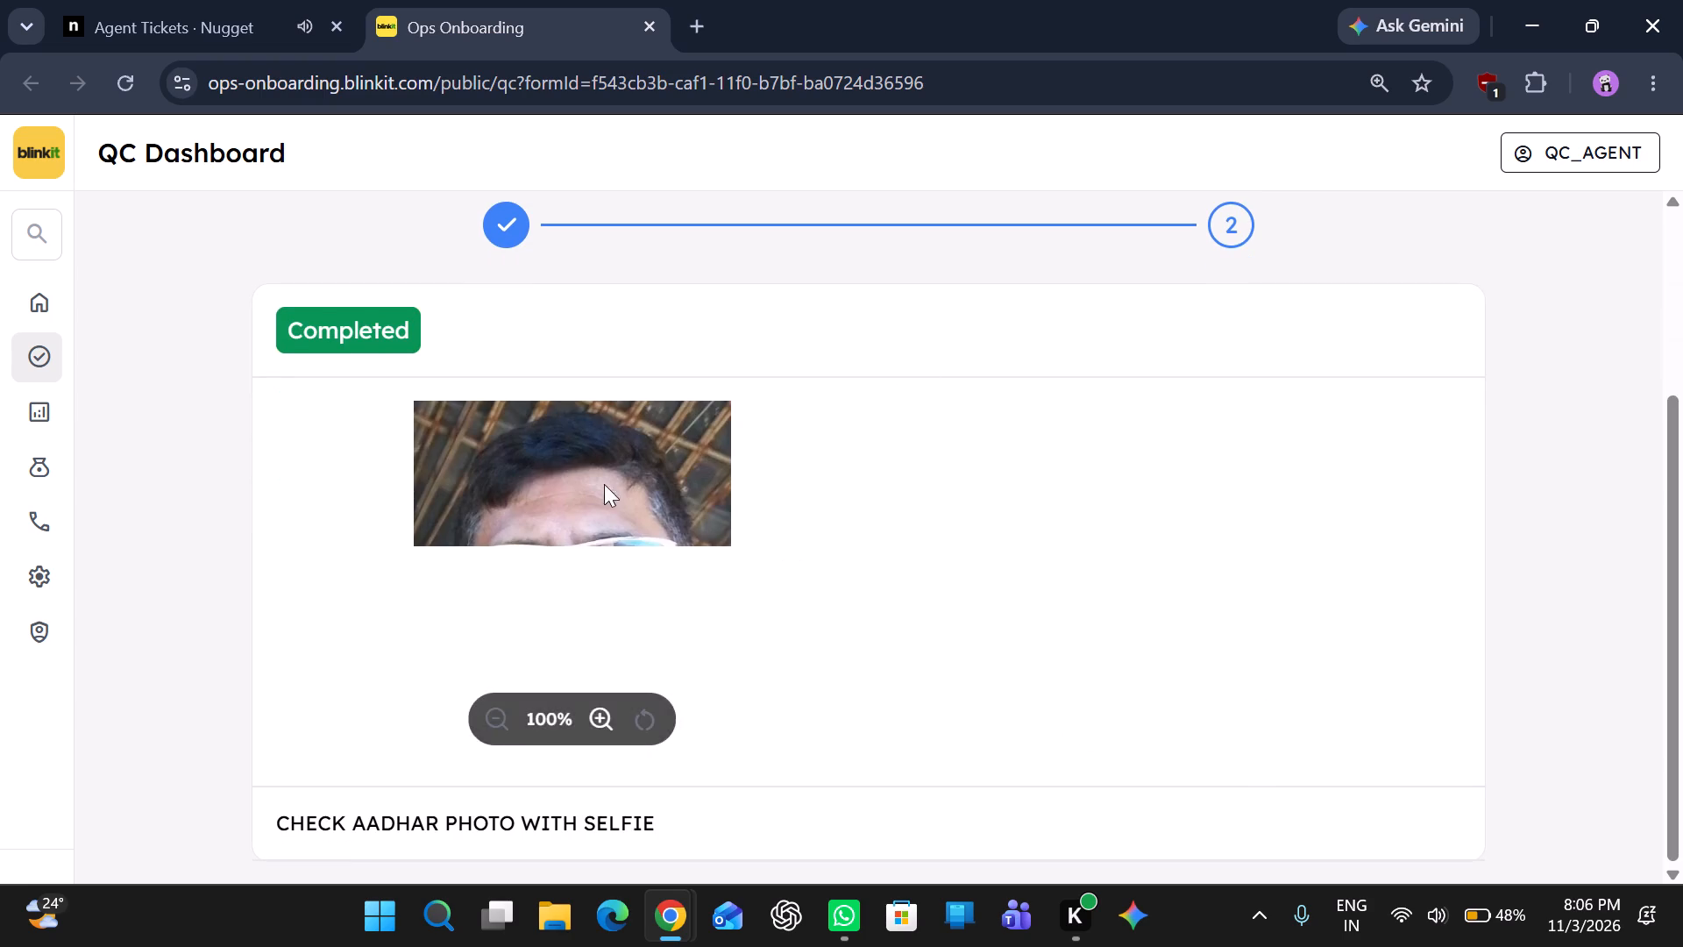
pyautogui.scroll(-4, 727, 554)
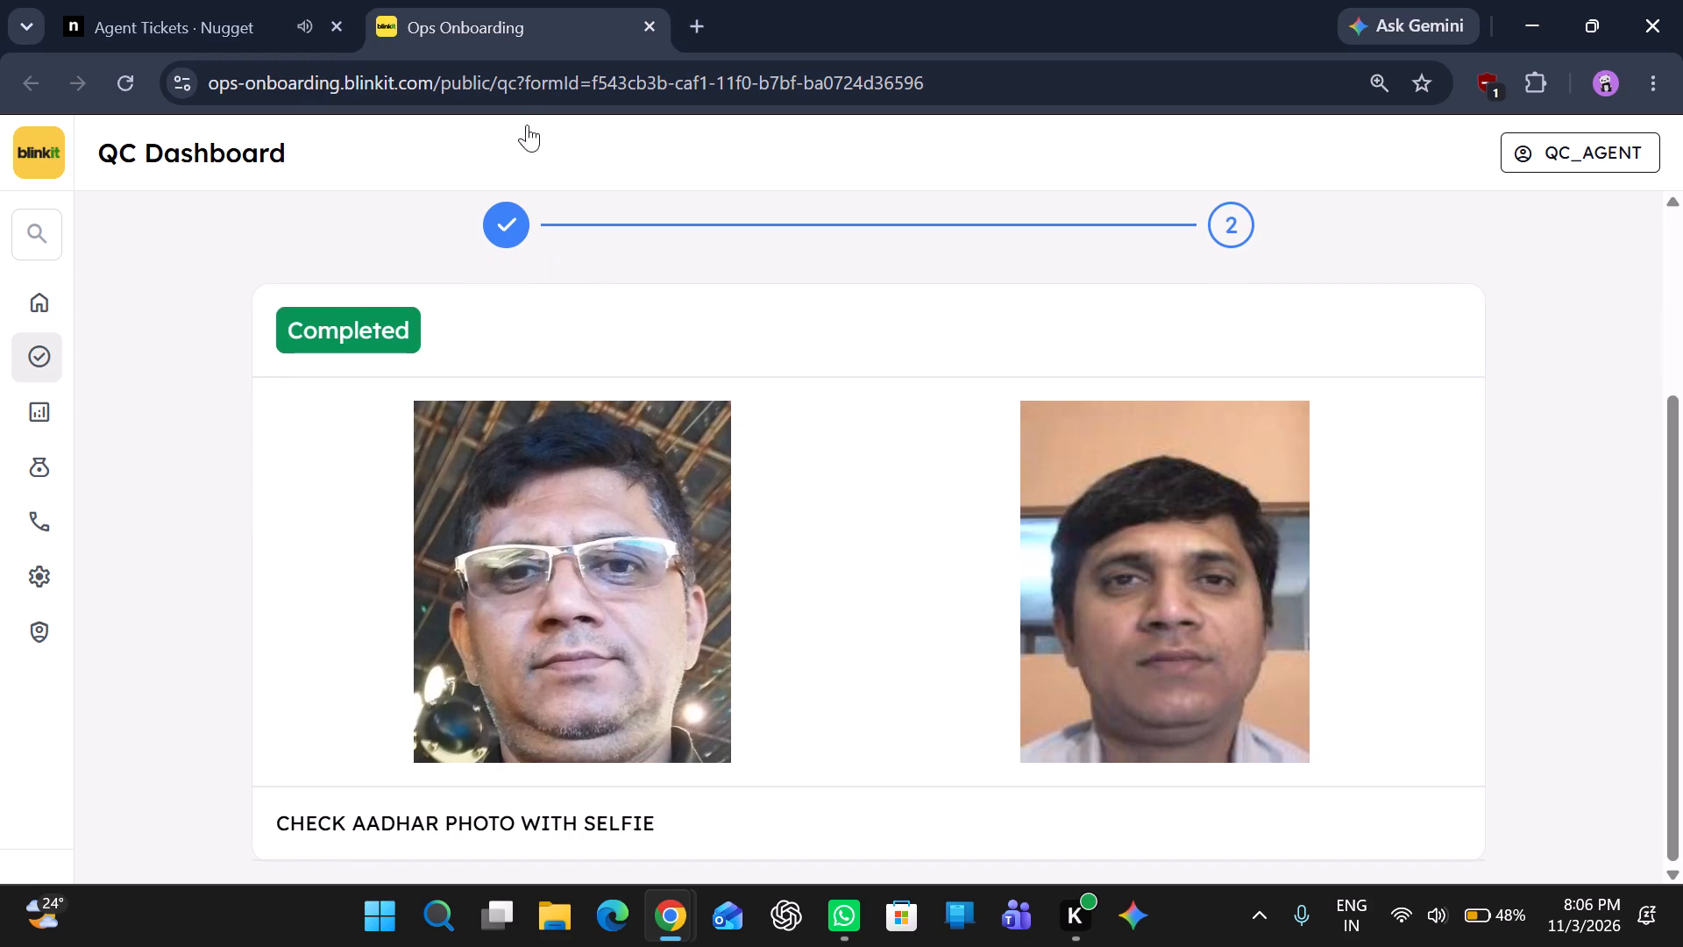
# Close the onboarding form, return to the All Assigned list, and refresh it for new tickets.
pyautogui.click(655, 26)
pyautogui.click(816, 788)
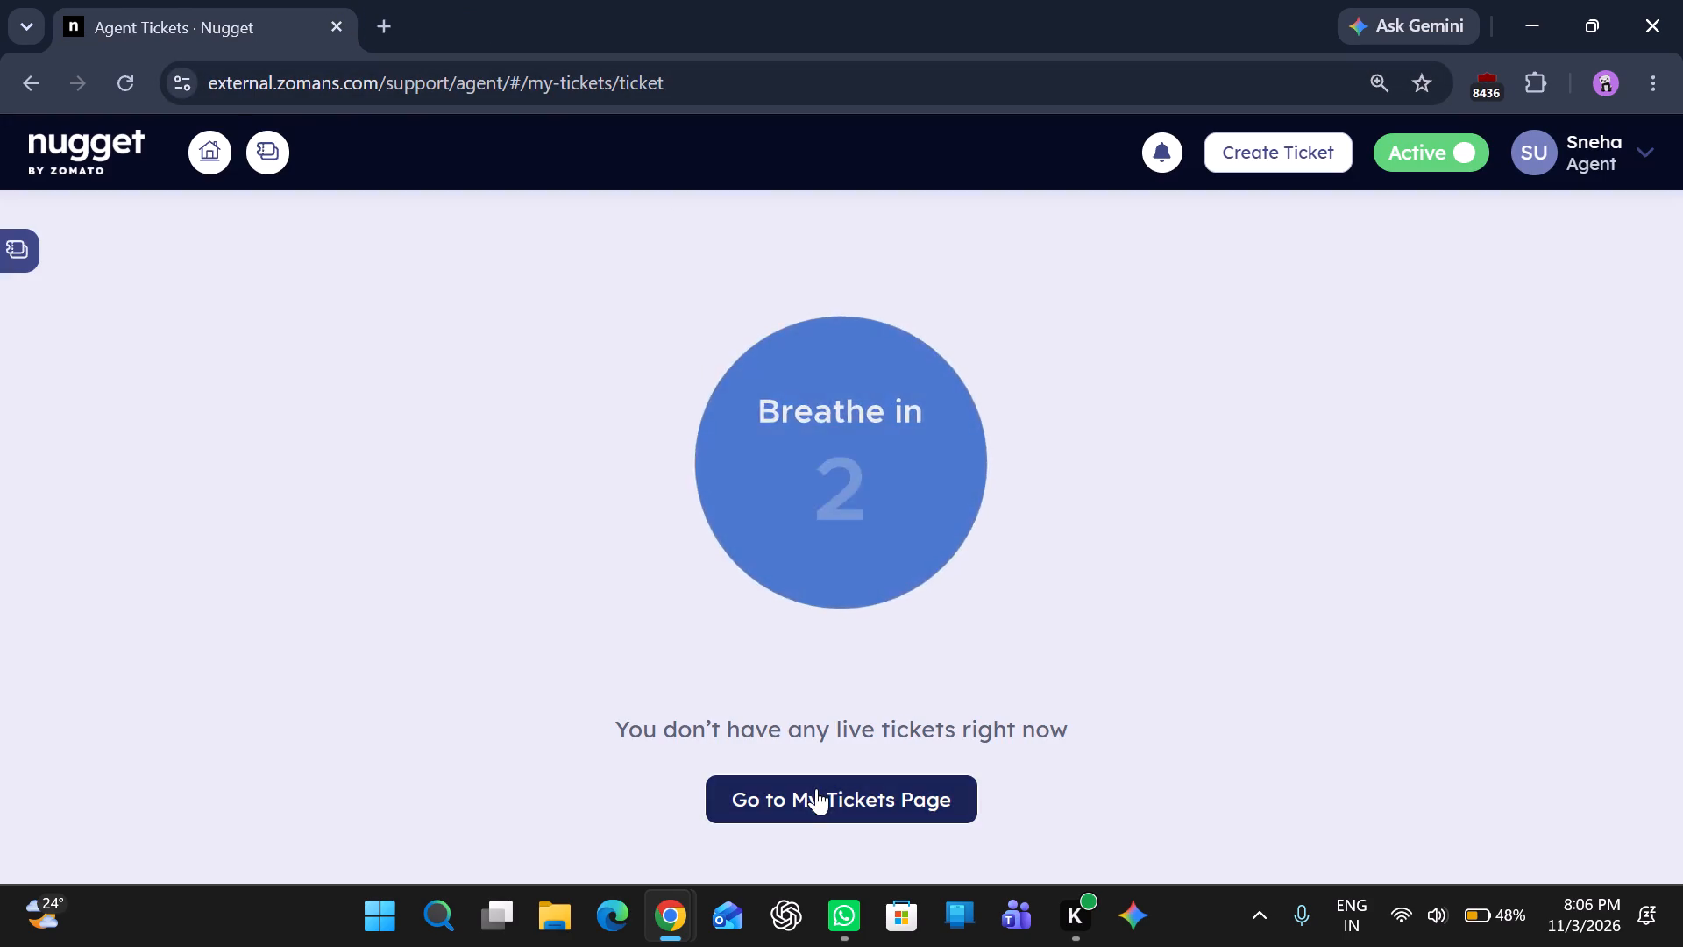
pyautogui.click(226, 253)
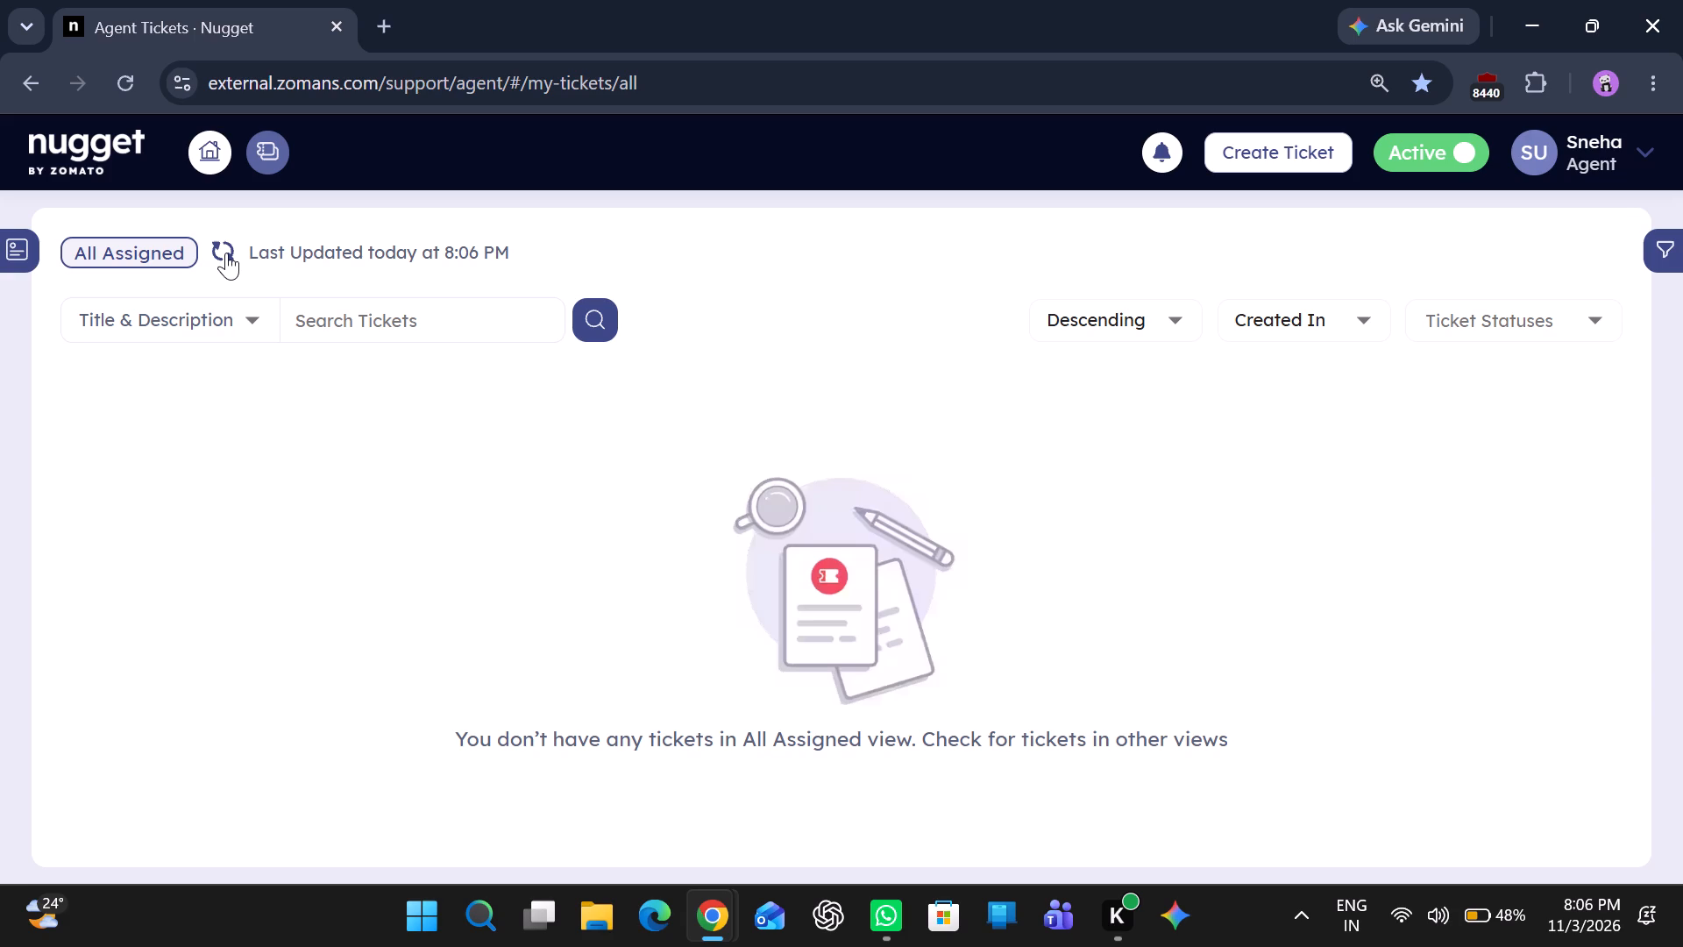
pyautogui.click(226, 253)
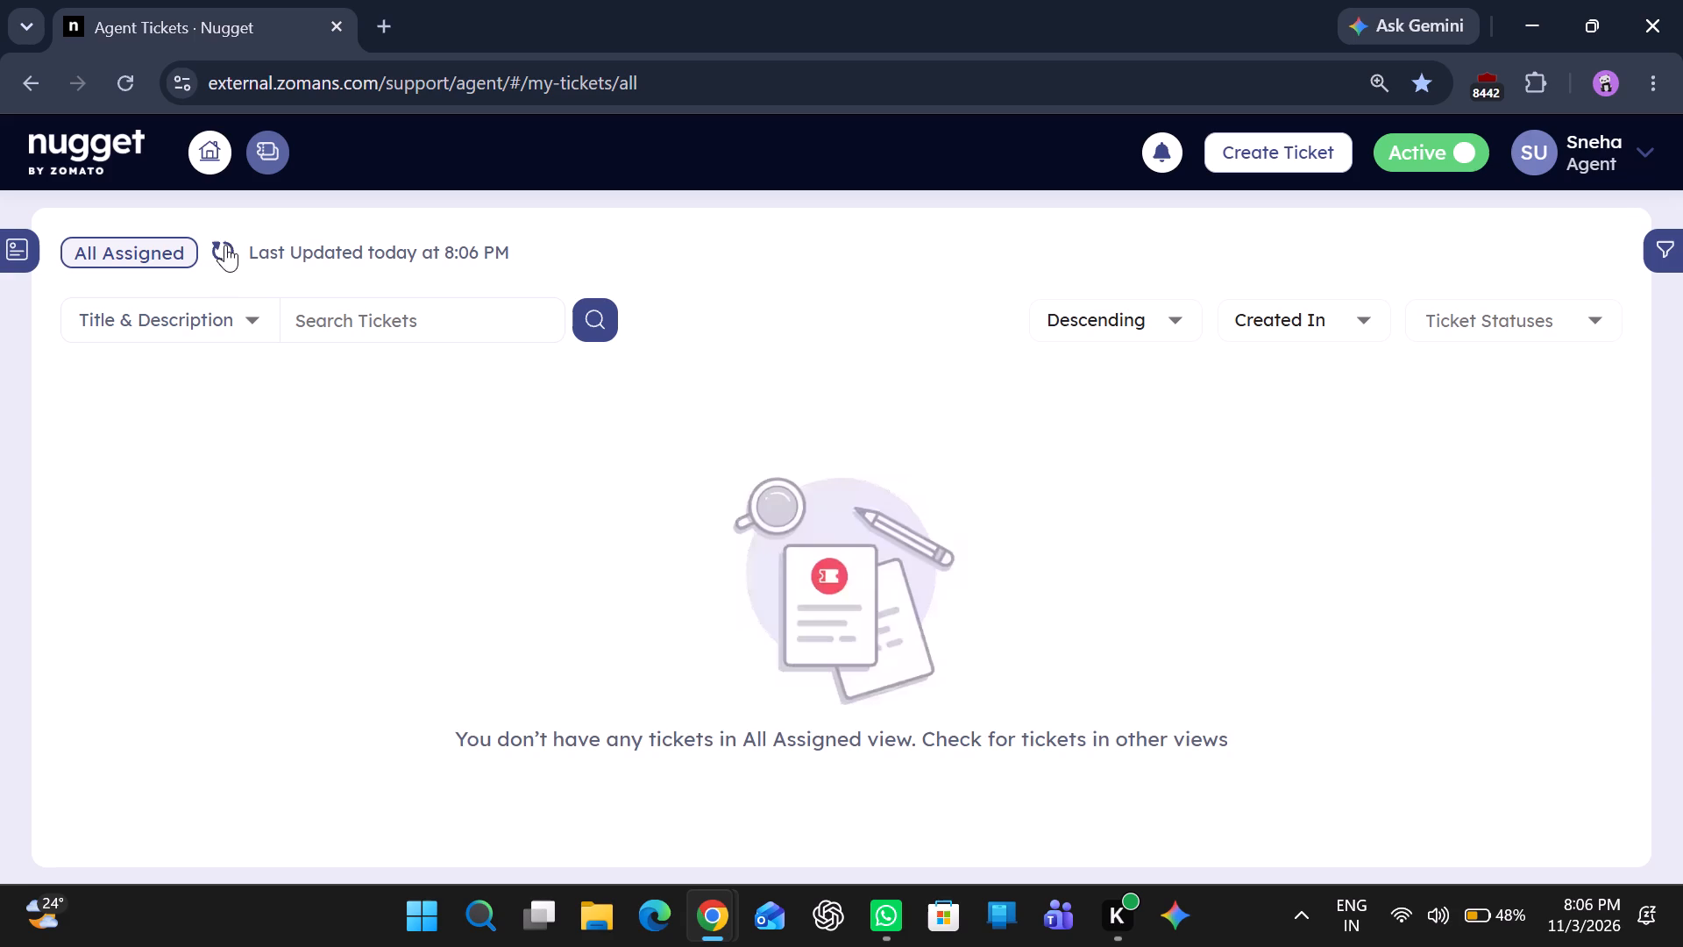
# Refresh the All Assigned list repeatedly to check for new tickets.
pyautogui.doubleClick(225, 245)
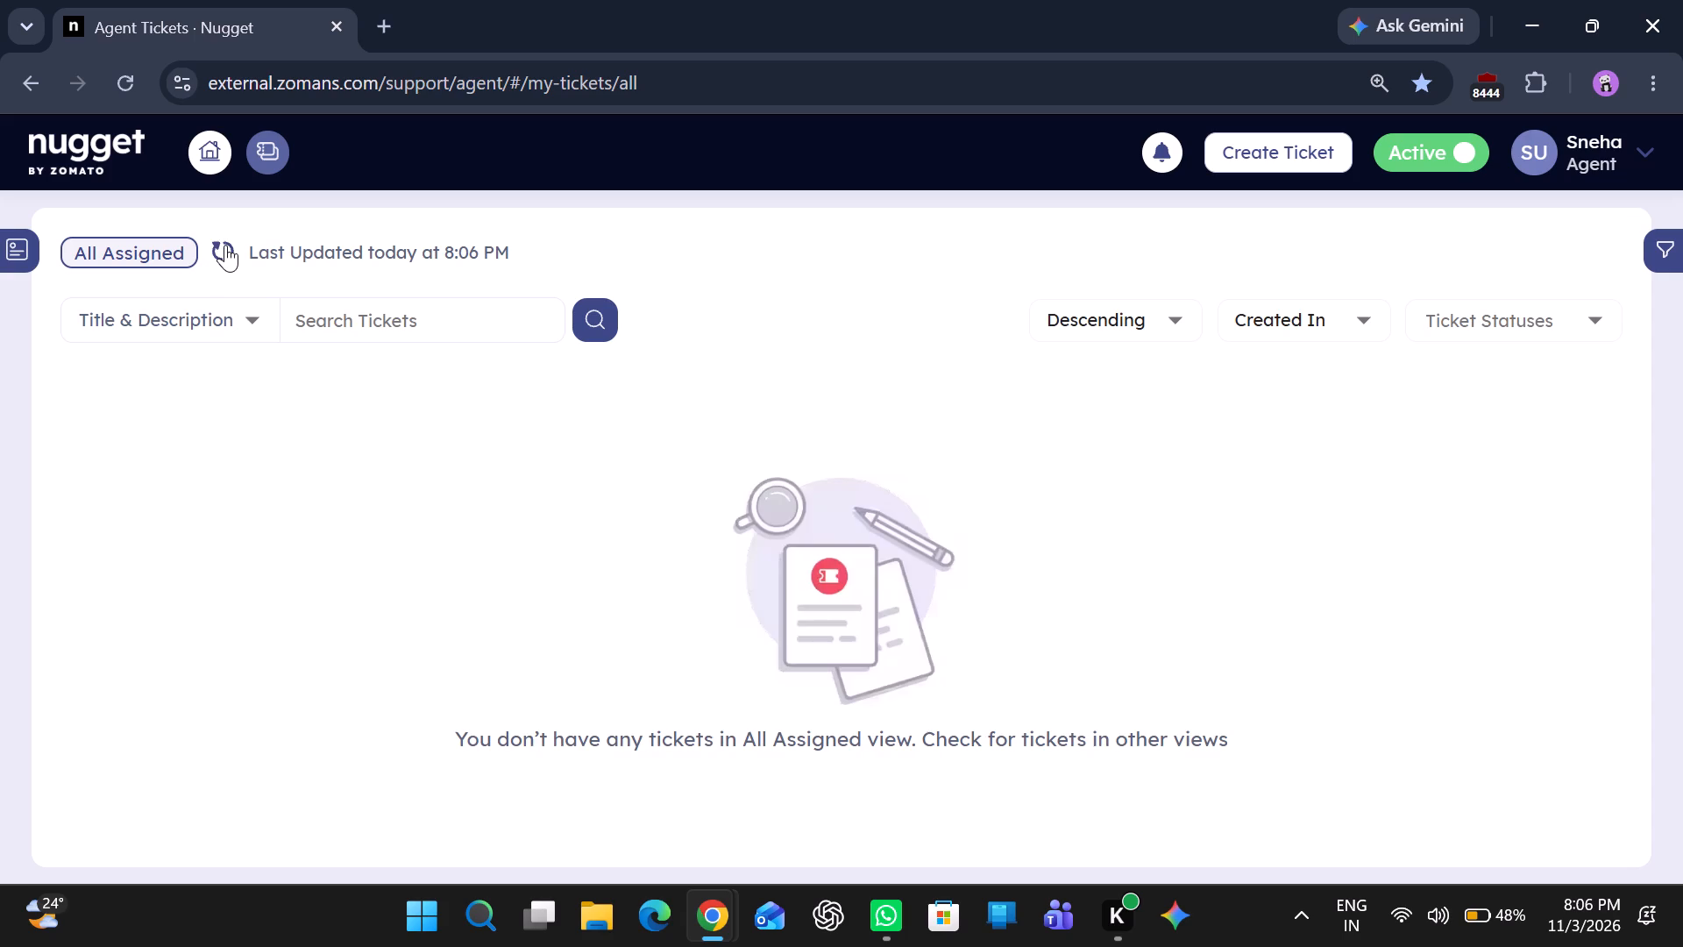
pyautogui.tripleClick(225, 245)
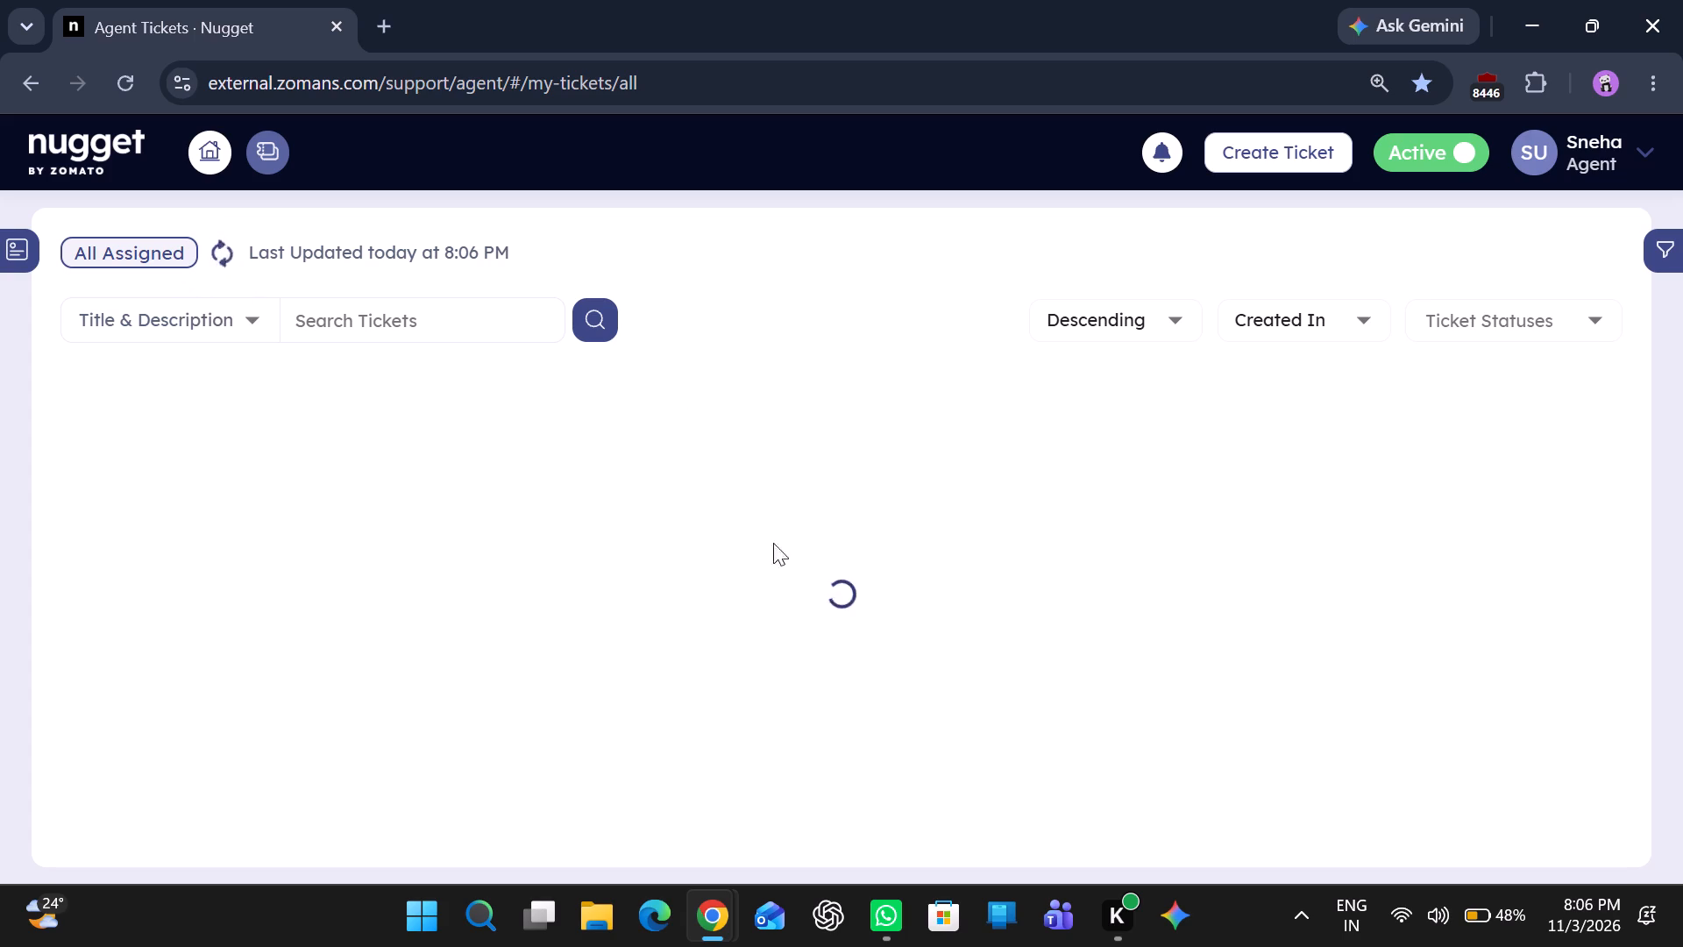
# Open the system's list of available Wi-Fi networks to check the connection.
pyautogui.doubleClick(1395, 912)
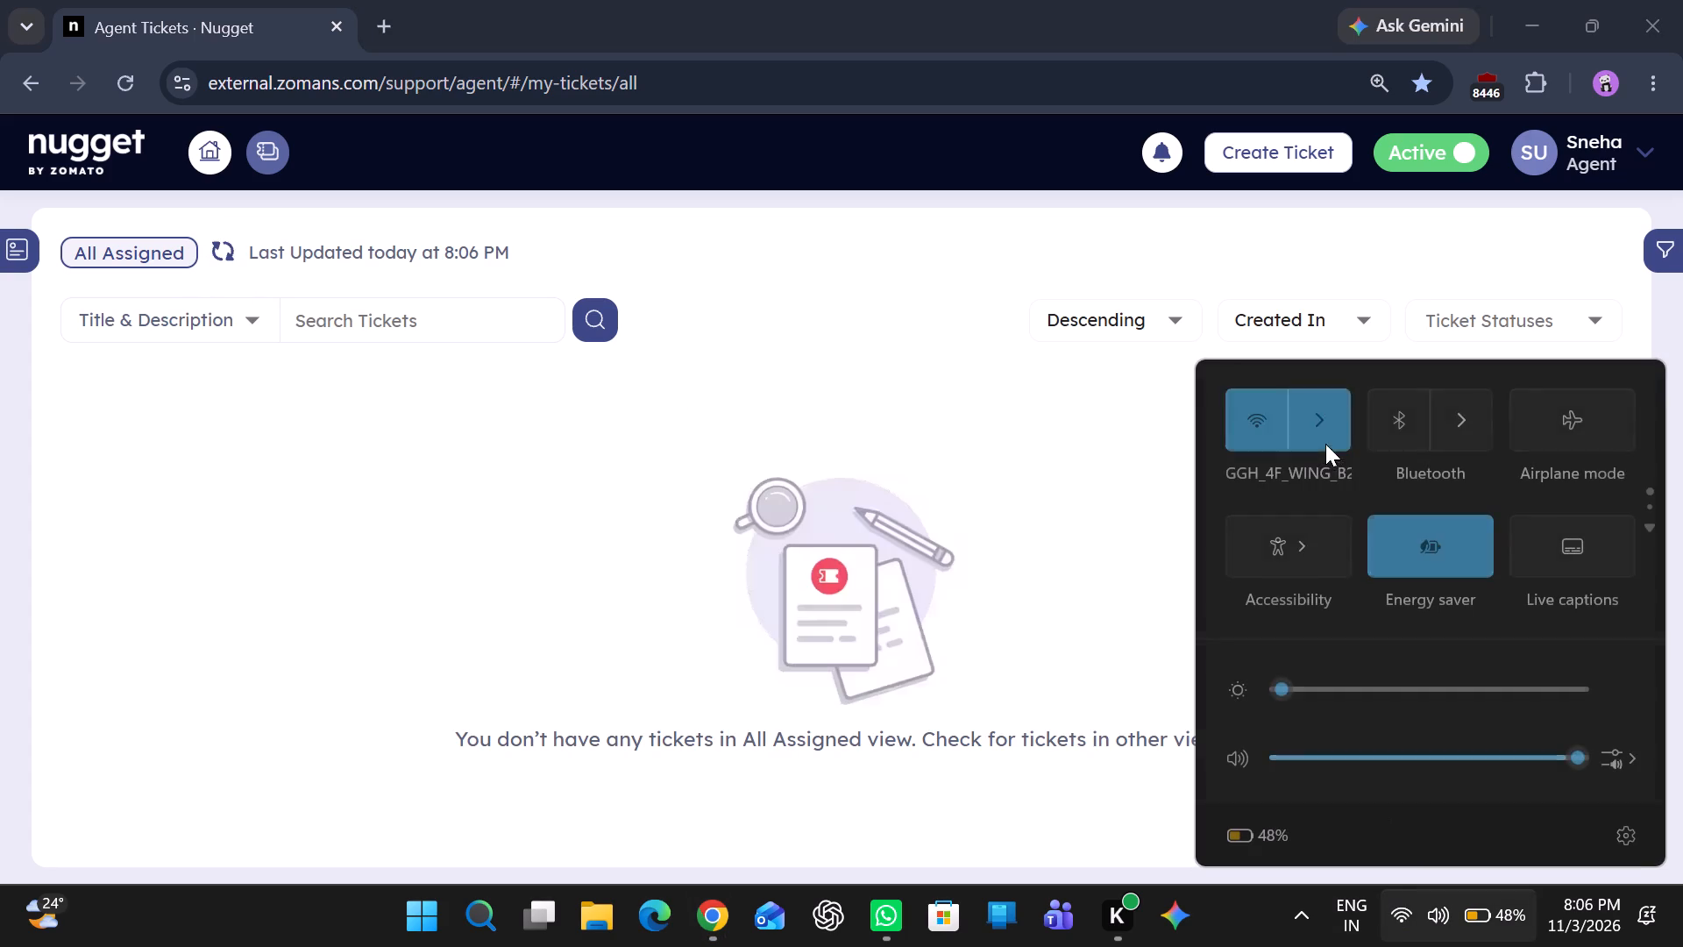
pyautogui.doubleClick(1325, 435)
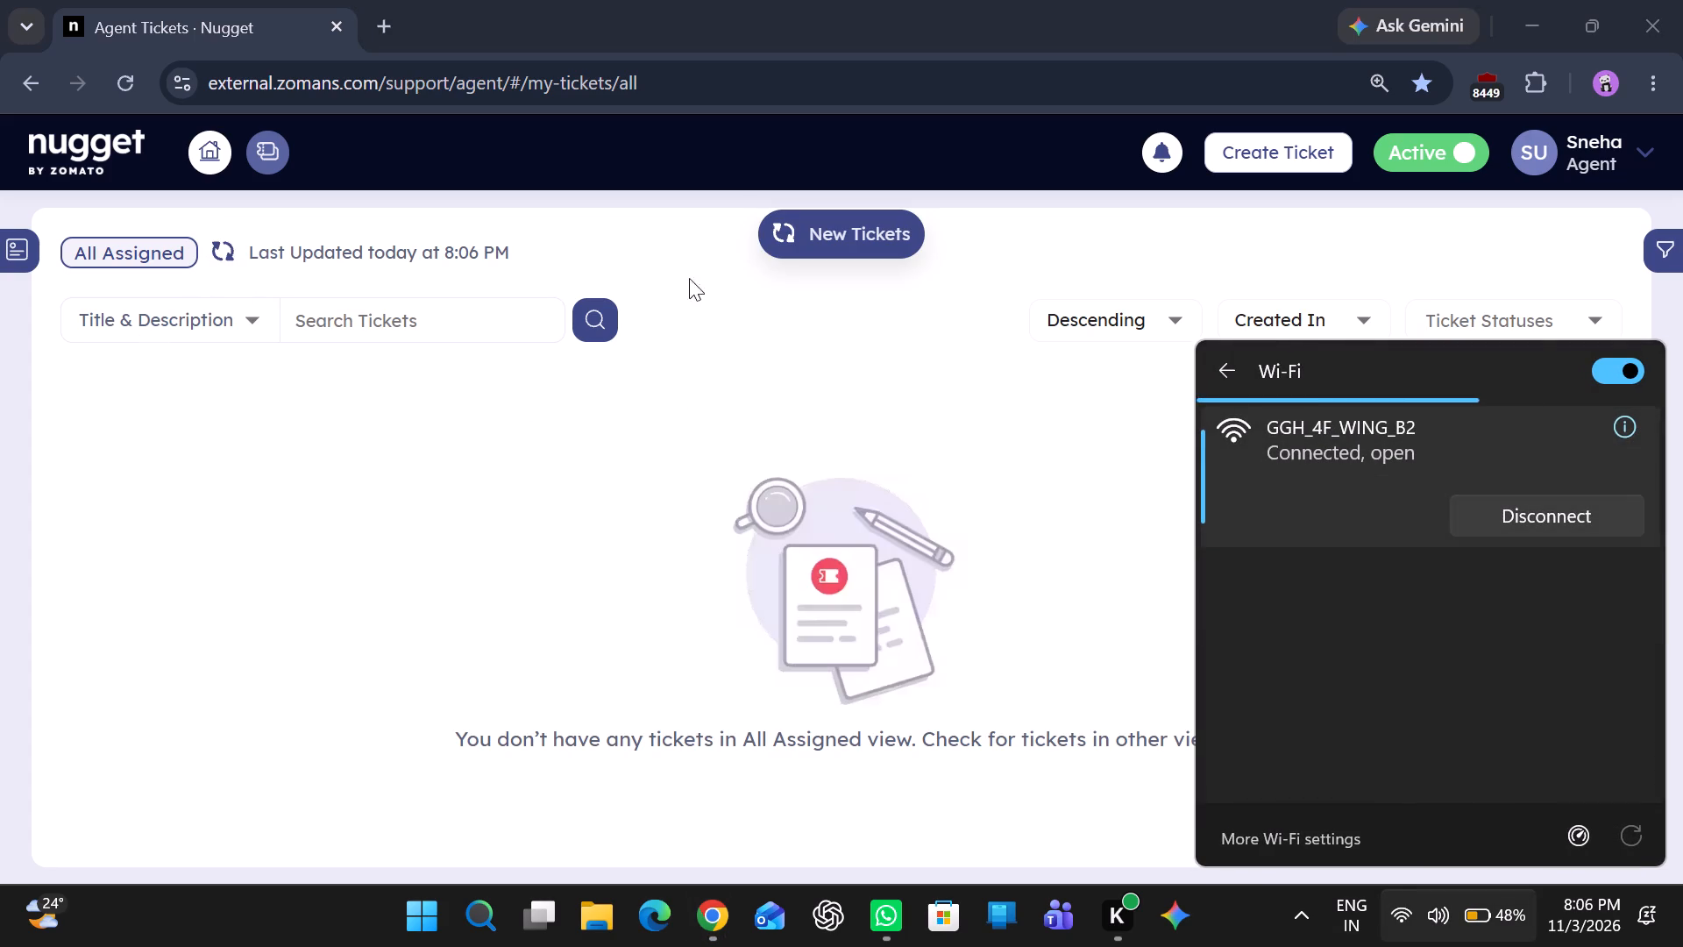
# Load the new tickets, open the incoming QC ticket and follow its onboarding form link.
pyautogui.click(841, 228)
pyautogui.click(610, 461)
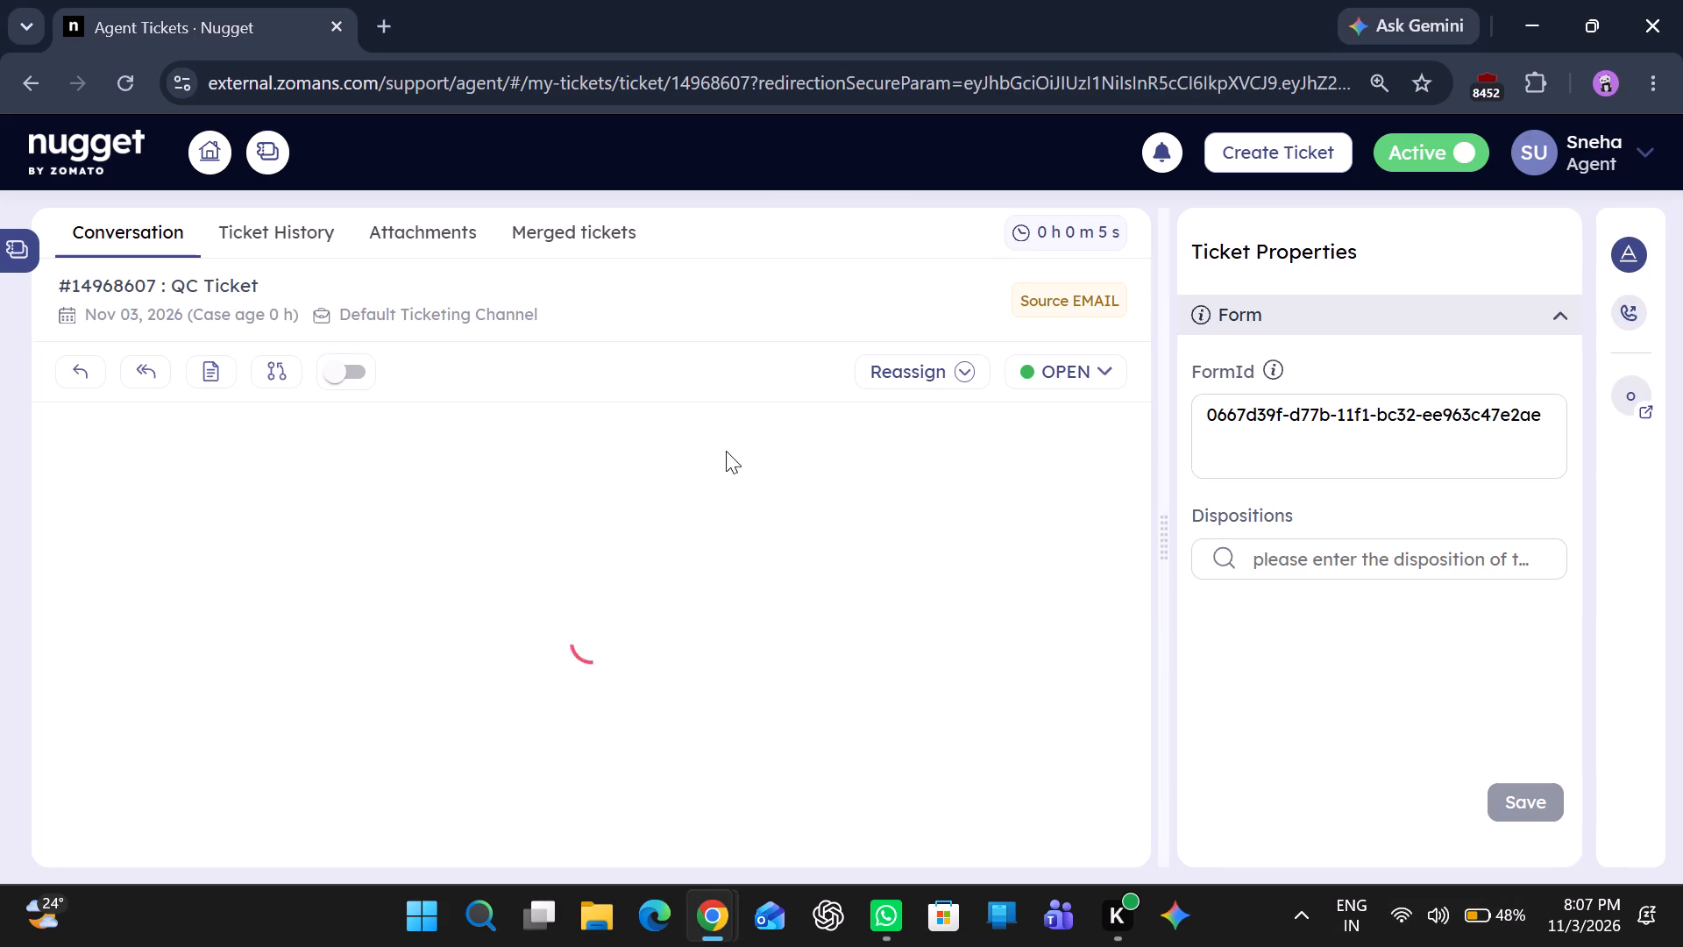
pyautogui.doubleClick(724, 552)
pyautogui.tripleClick(724, 563)
pyautogui.click(724, 563)
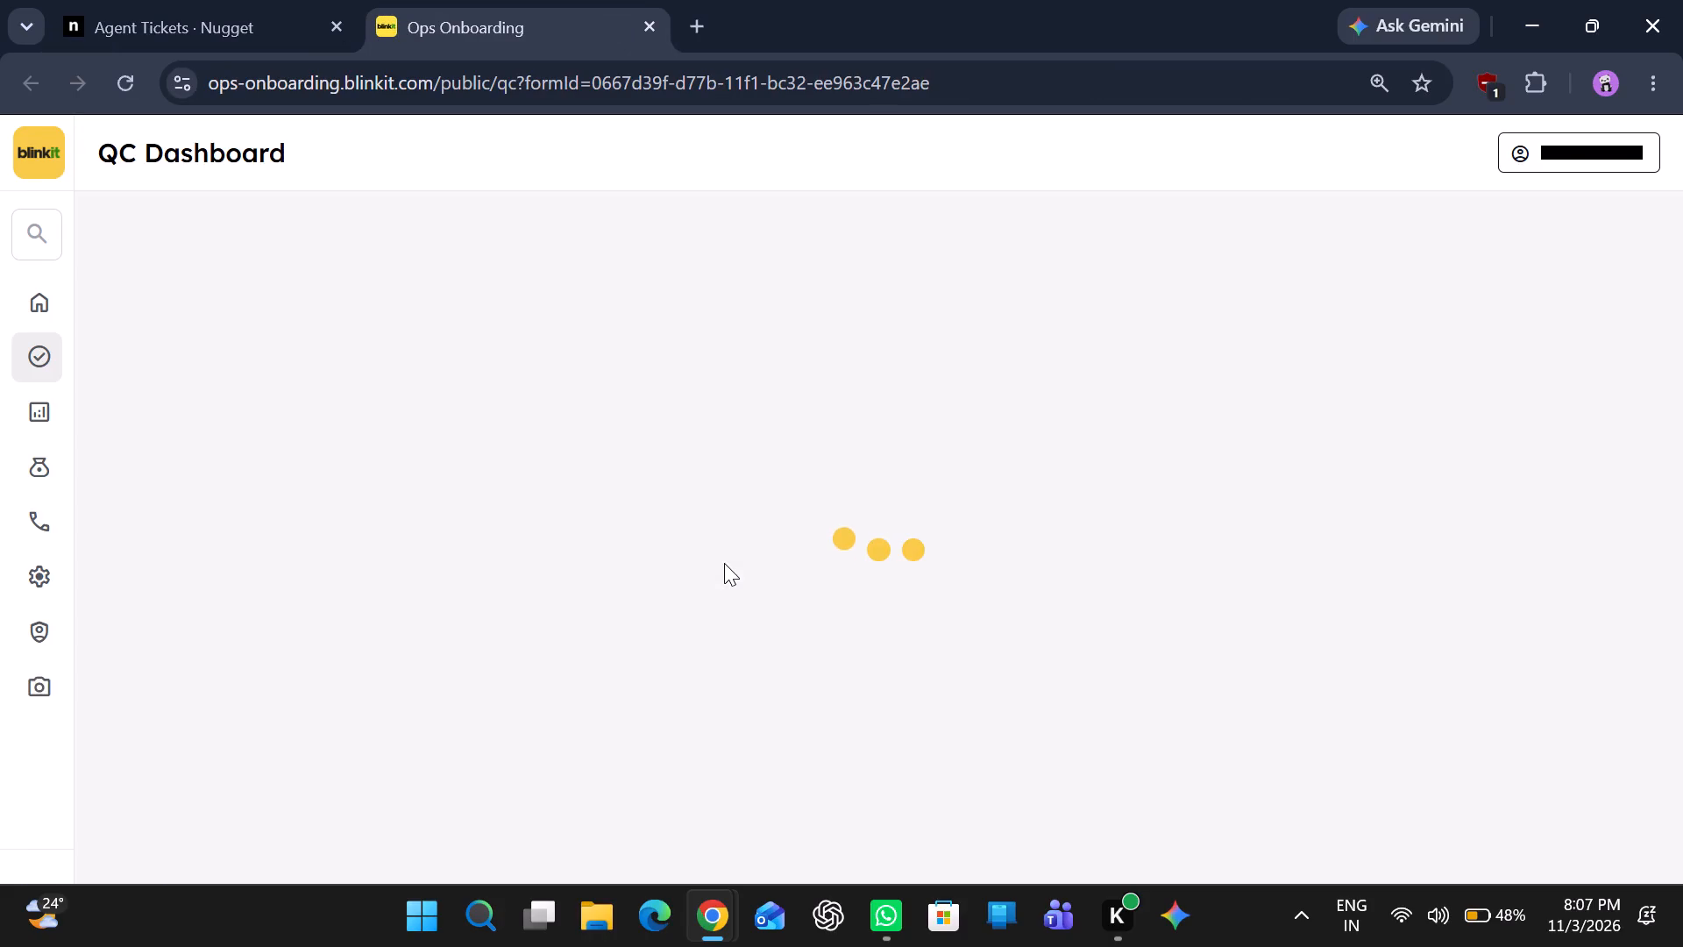
# Review the selfie on the onboarding form, approve it and submit the decision.
pyautogui.scroll(-5, 1040, 548)
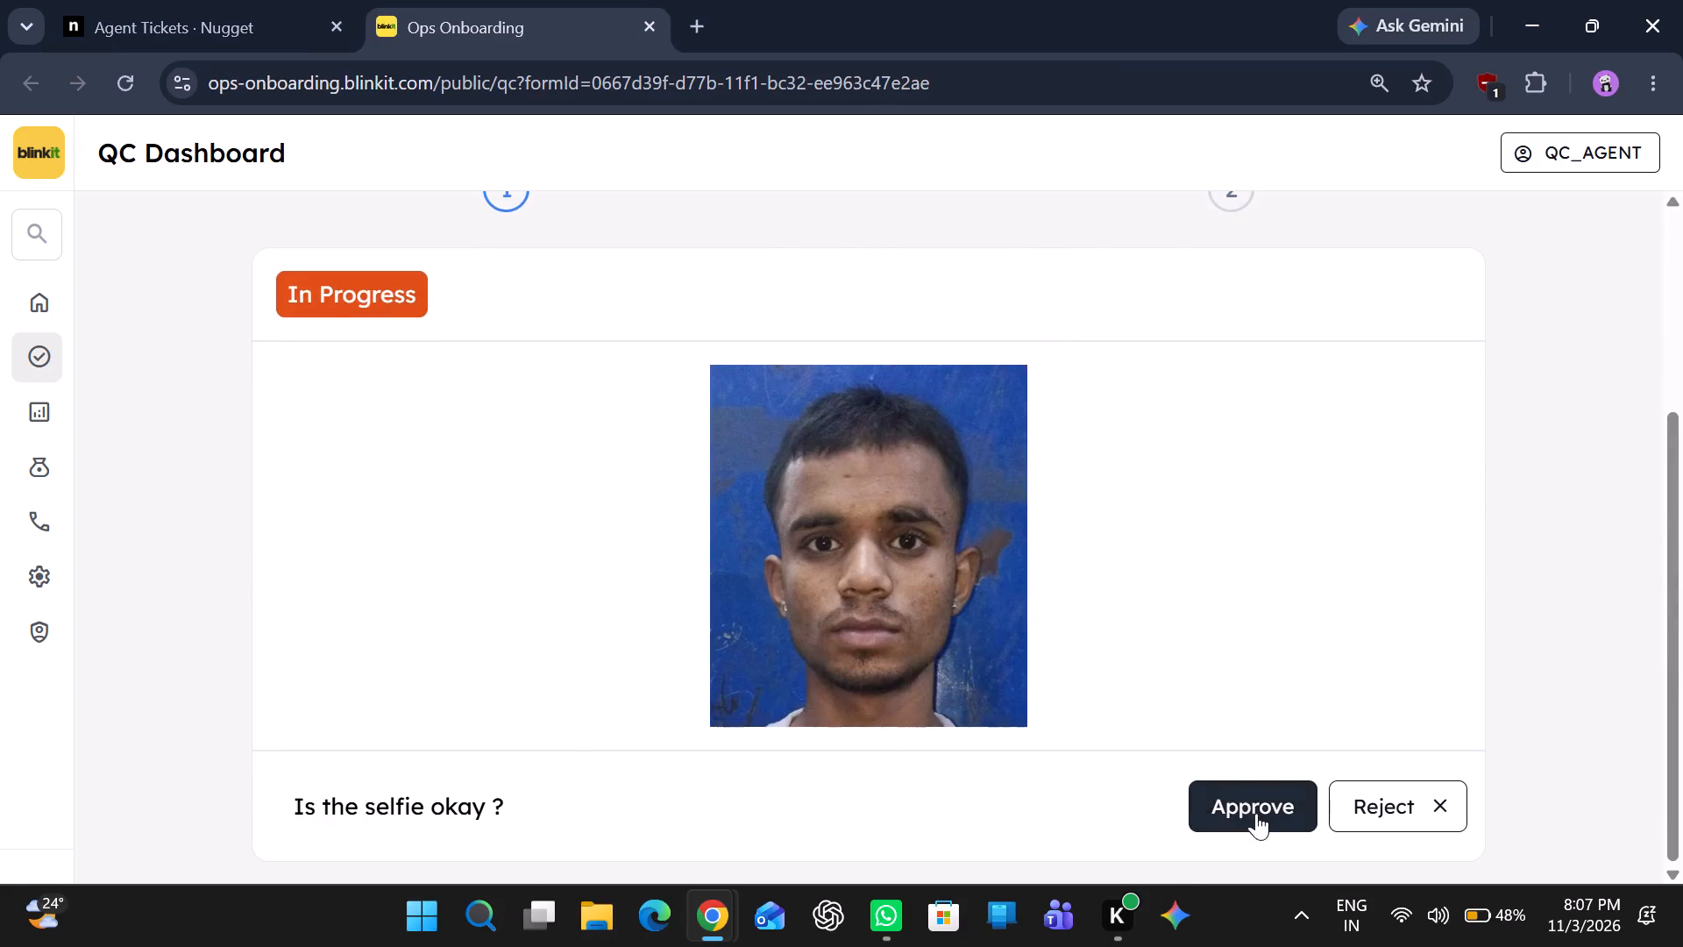
pyautogui.click(1256, 813)
pyautogui.scroll(-2, 1310, 816)
pyautogui.doubleClick(1291, 813)
# Return to the QC ticket and change its status from OPEN to CLOSED.
pyautogui.click(277, 0)
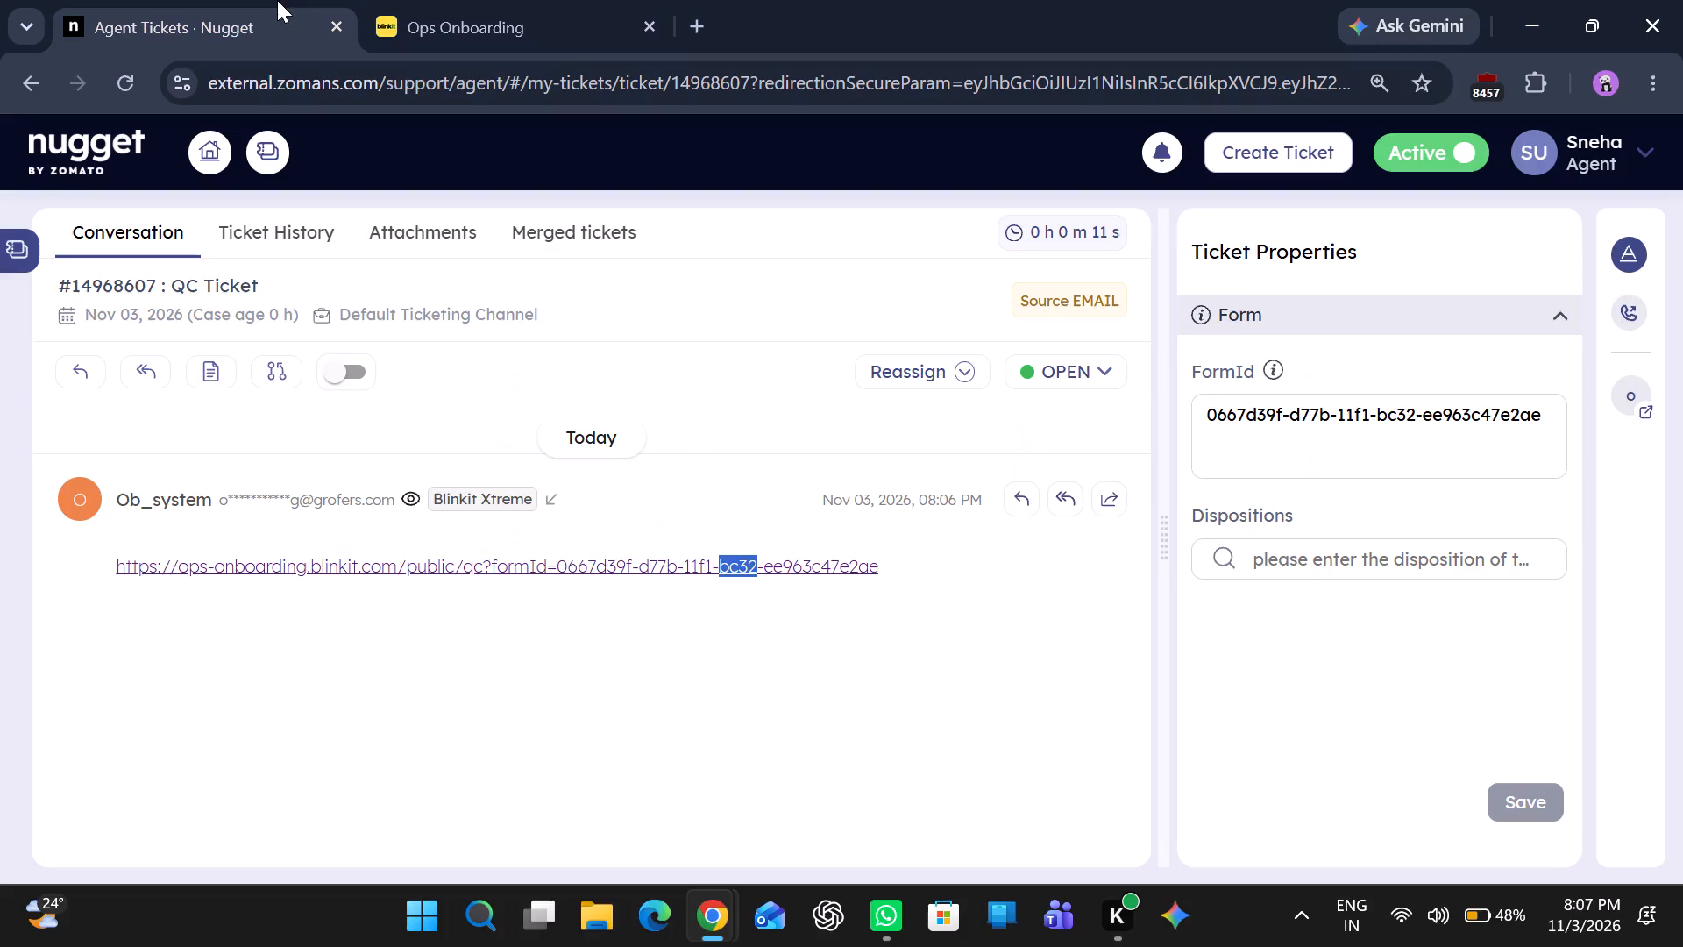
pyautogui.click(1065, 374)
pyautogui.click(1051, 429)
pyautogui.click(1114, 607)
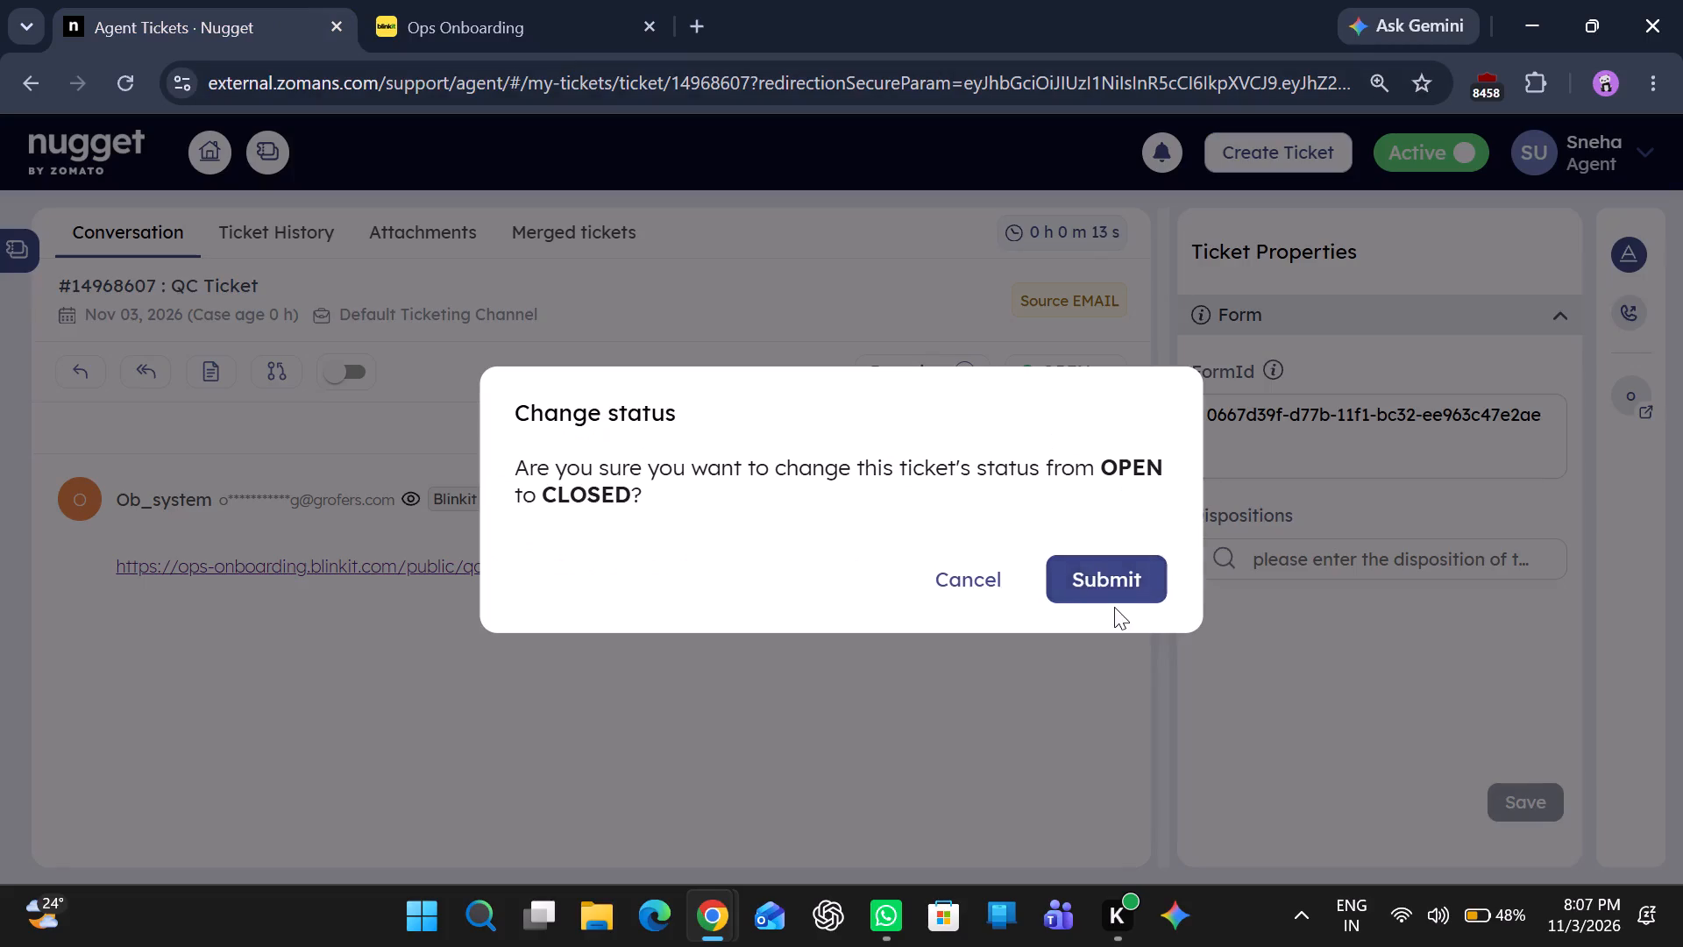
pyautogui.doubleClick(1114, 575)
pyautogui.doubleClick(949, 787)
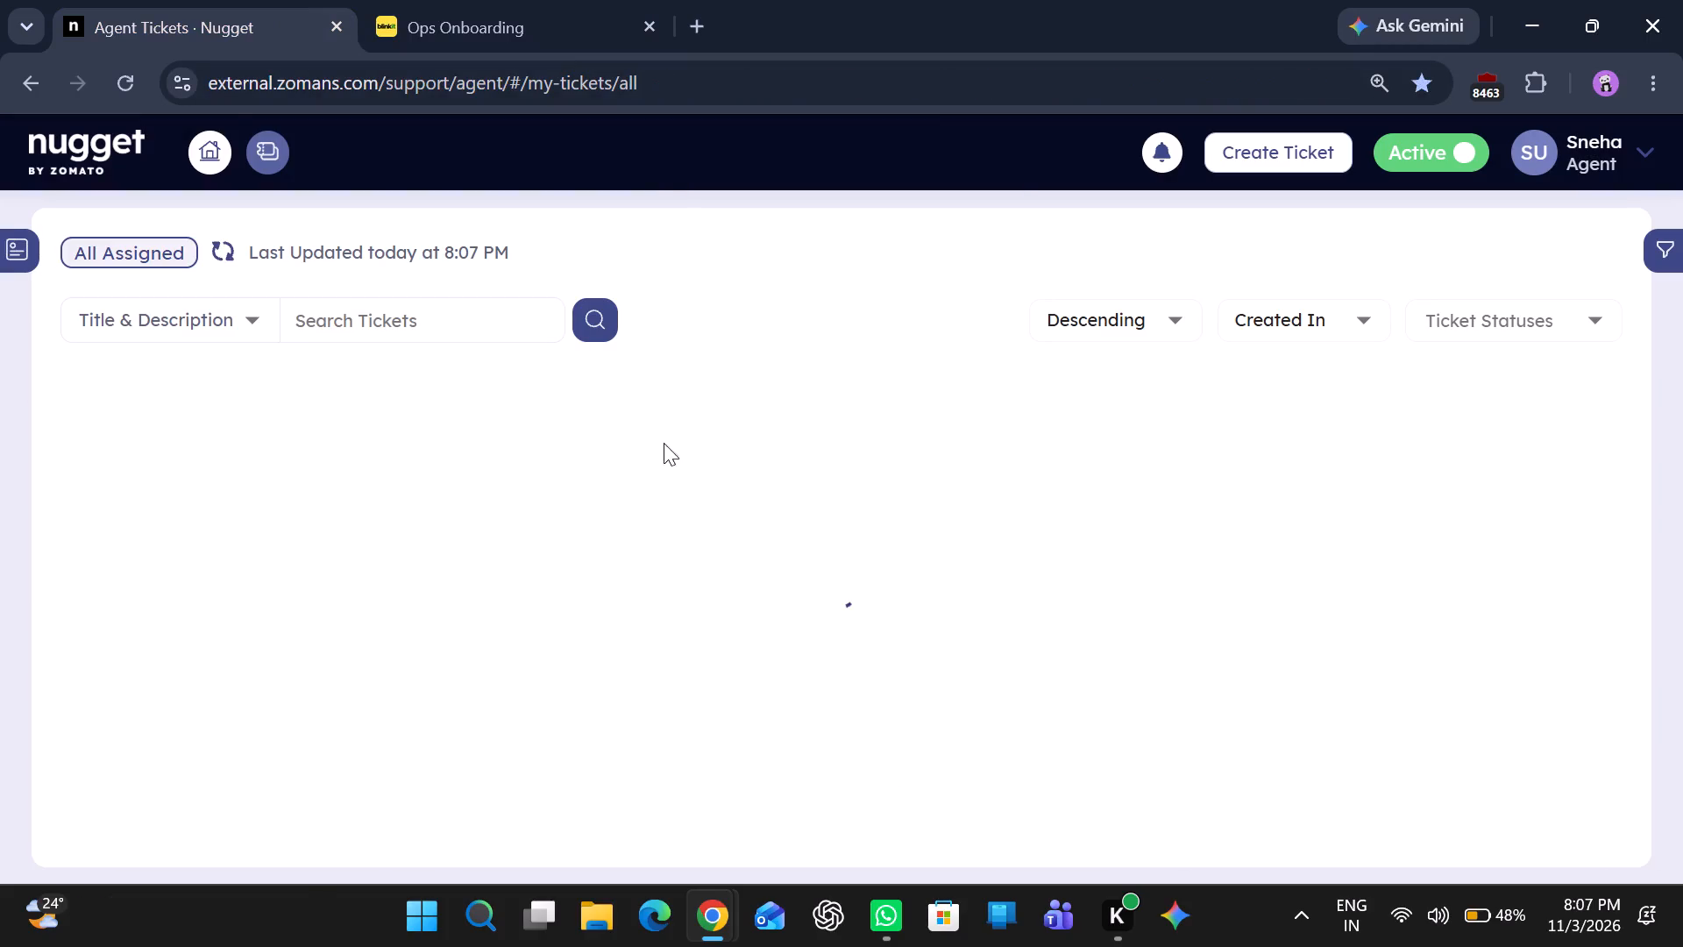
# Close the onboarding form and refresh the All Assigned list for new tickets.
pyautogui.tripleClick(643, 23)
pyautogui.click(212, 246)
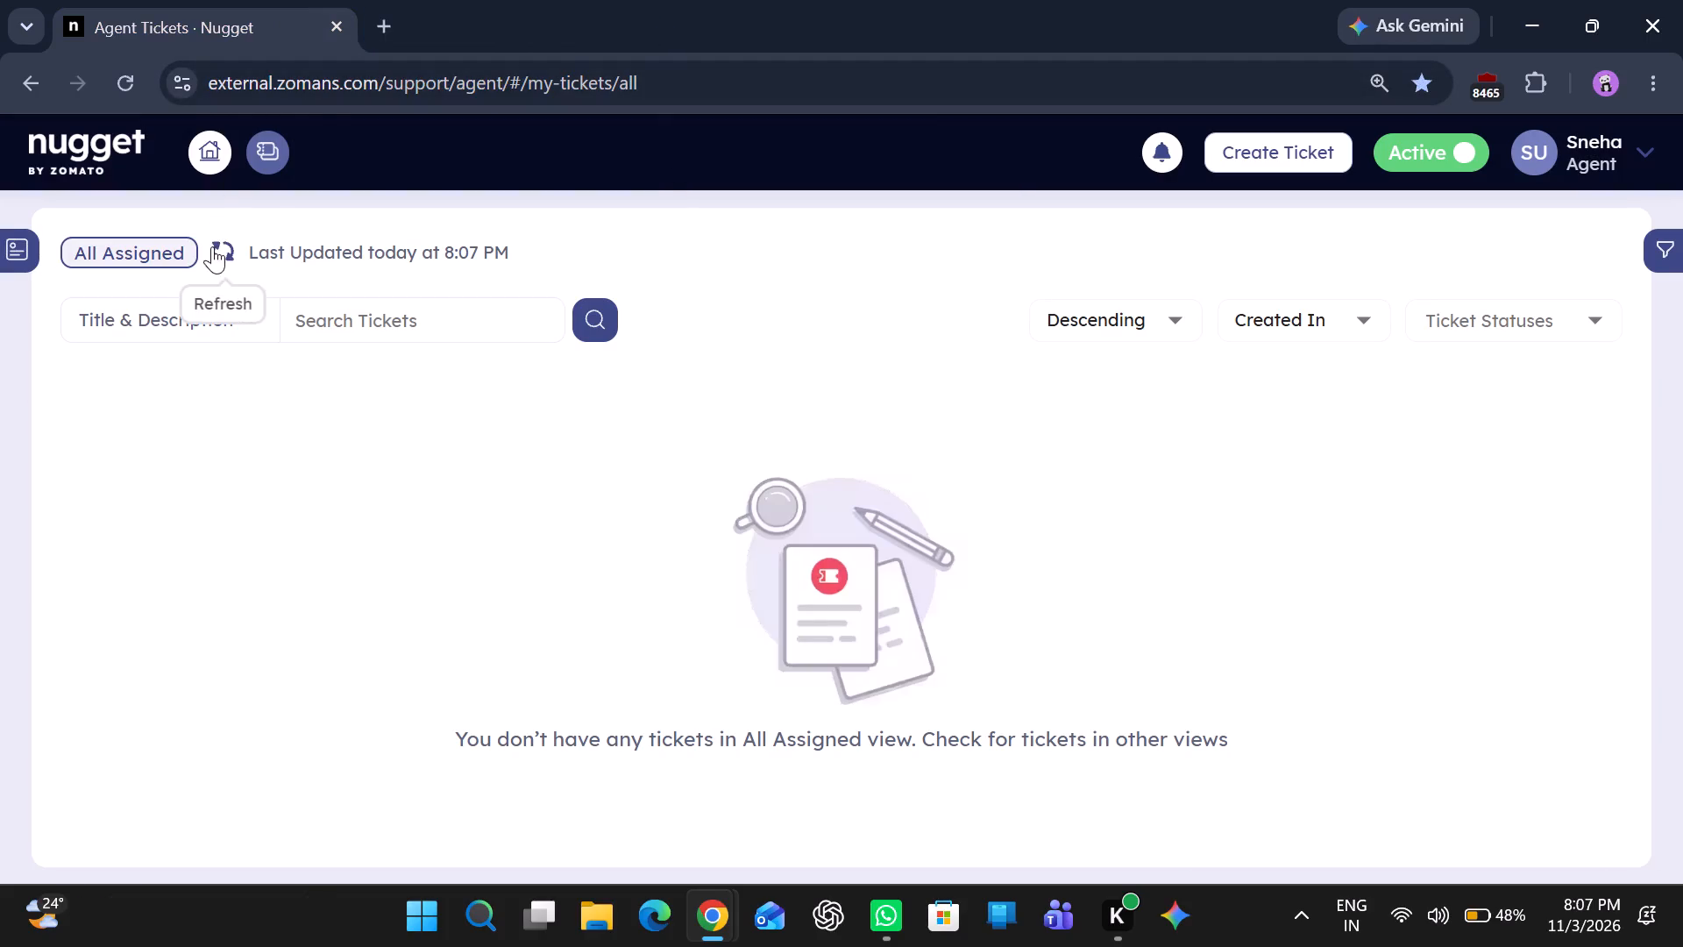
pyautogui.doubleClick(216, 245)
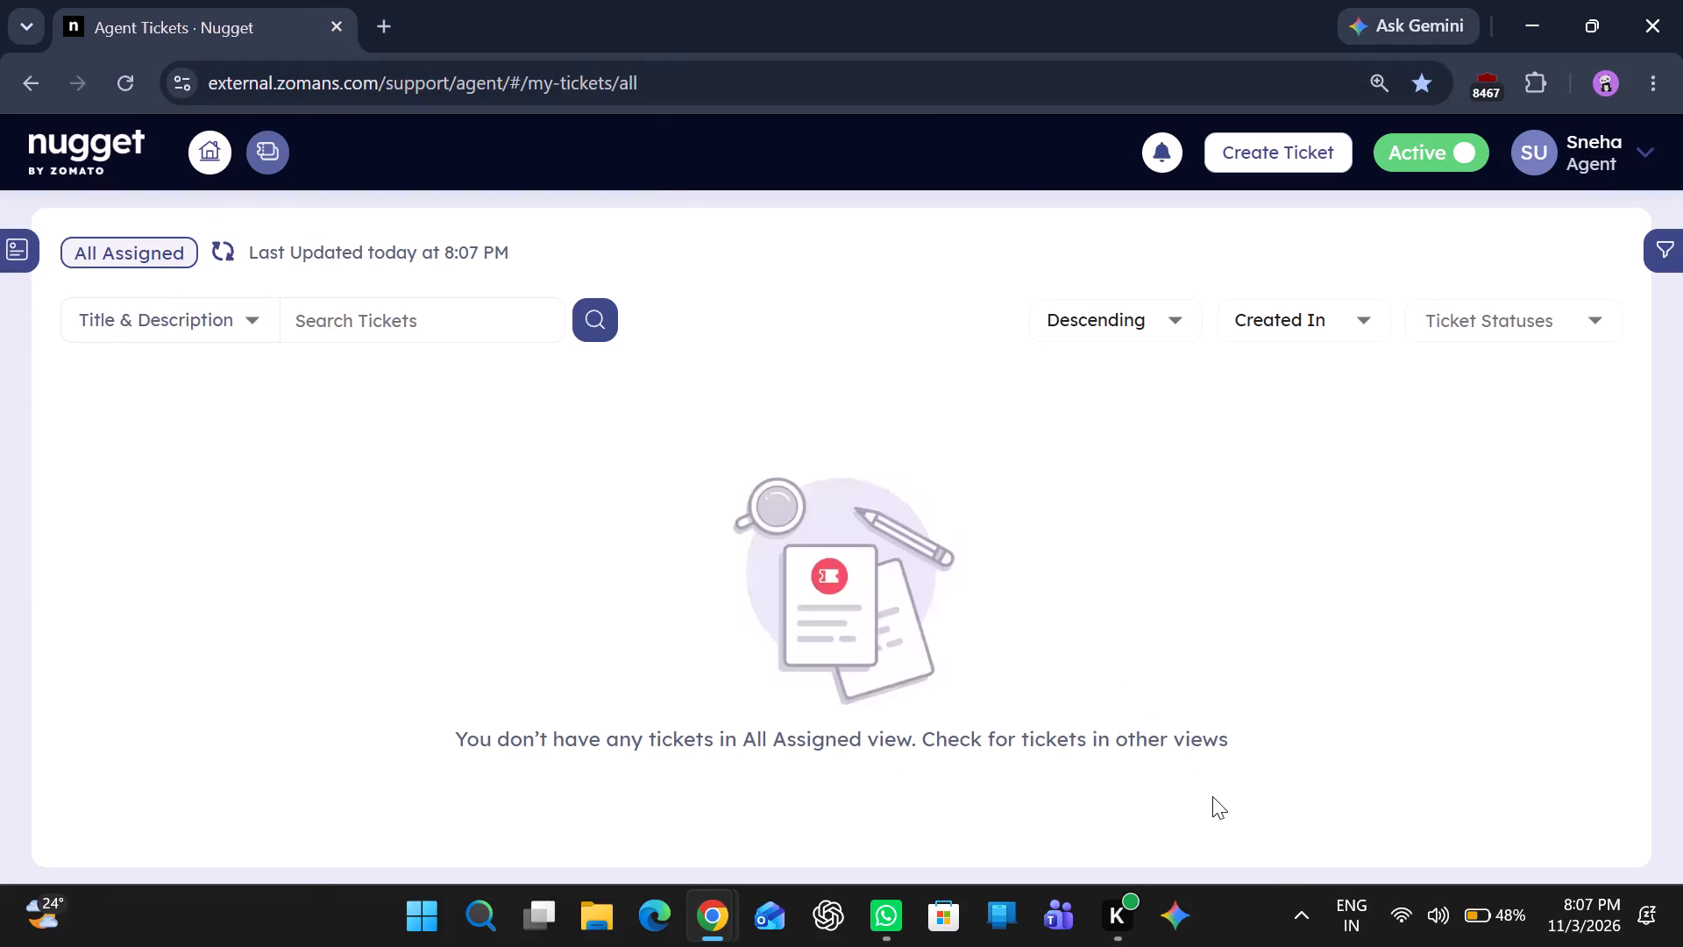
# Open the system's list of available Wi-Fi networks again to check the connection.
pyautogui.doubleClick(1402, 909)
pyautogui.doubleClick(1335, 418)
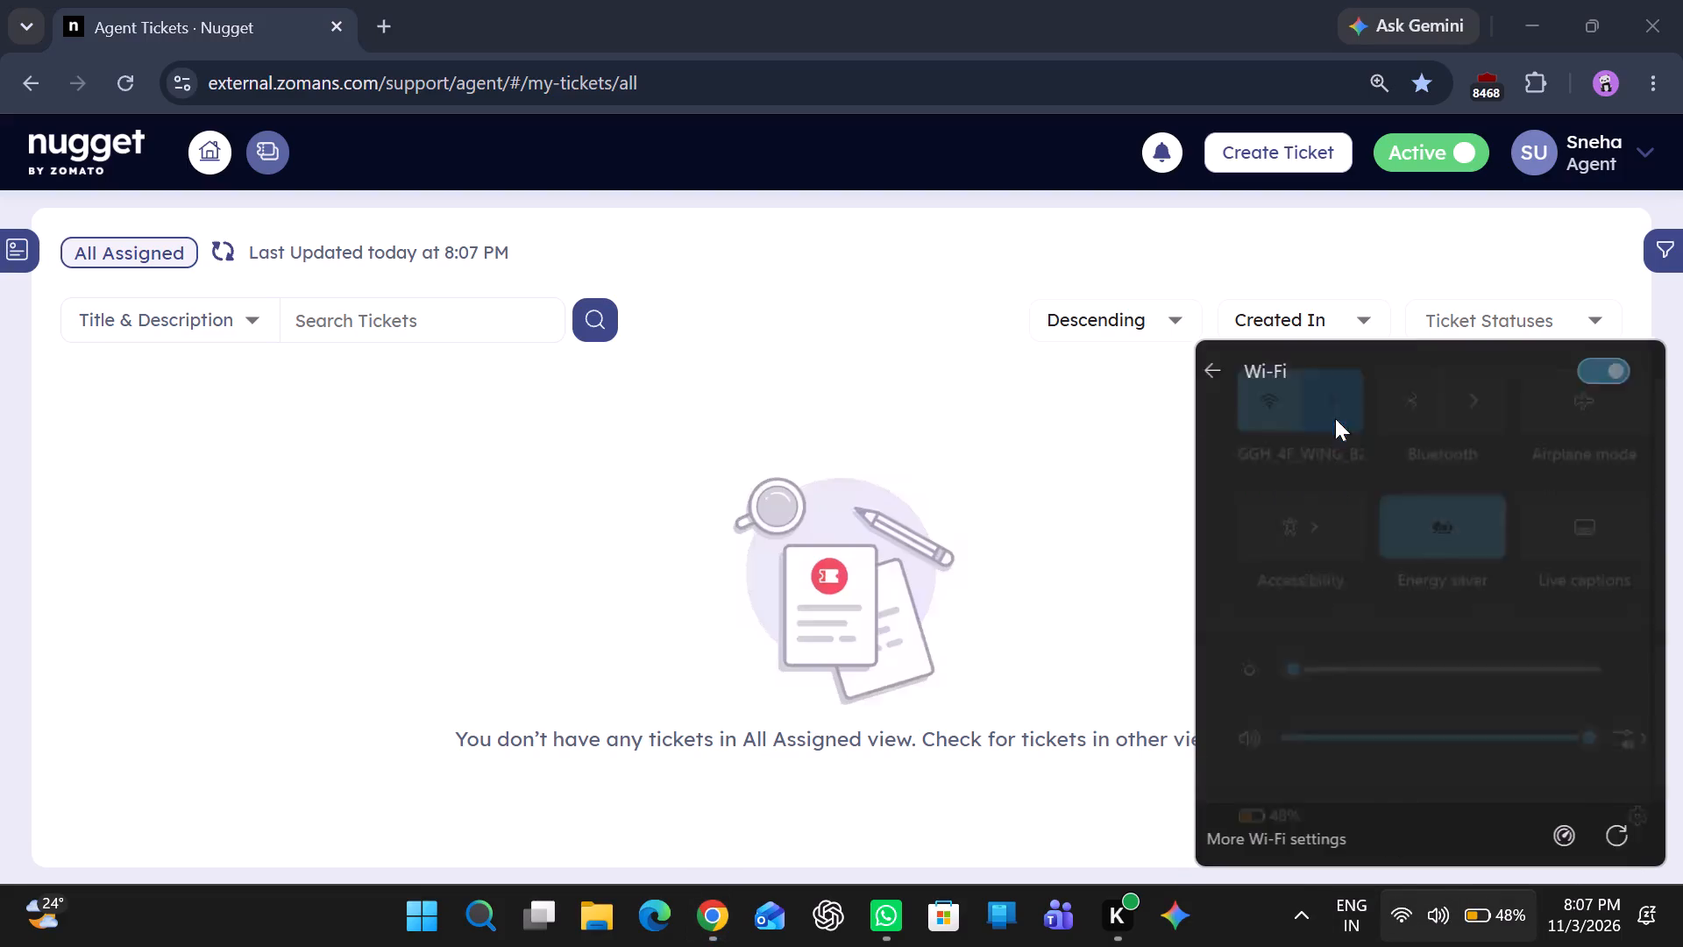
pyautogui.tripleClick(222, 252)
pyautogui.doubleClick(258, 473)
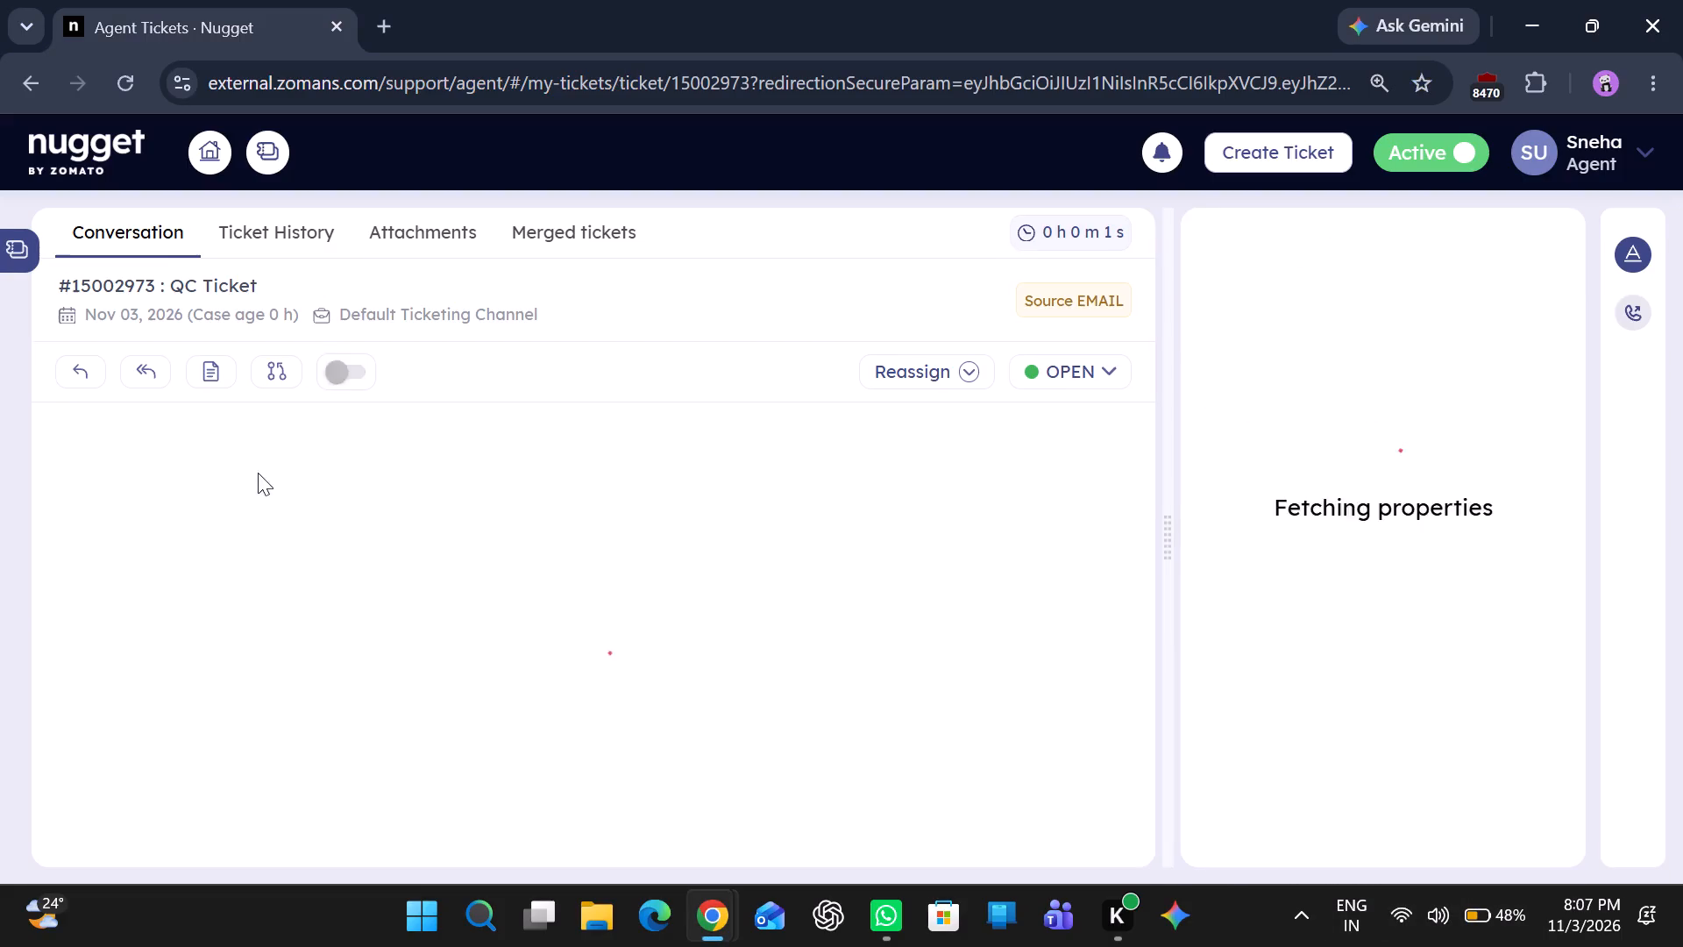
pyautogui.doubleClick(472, 574)
pyautogui.doubleClick(472, 562)
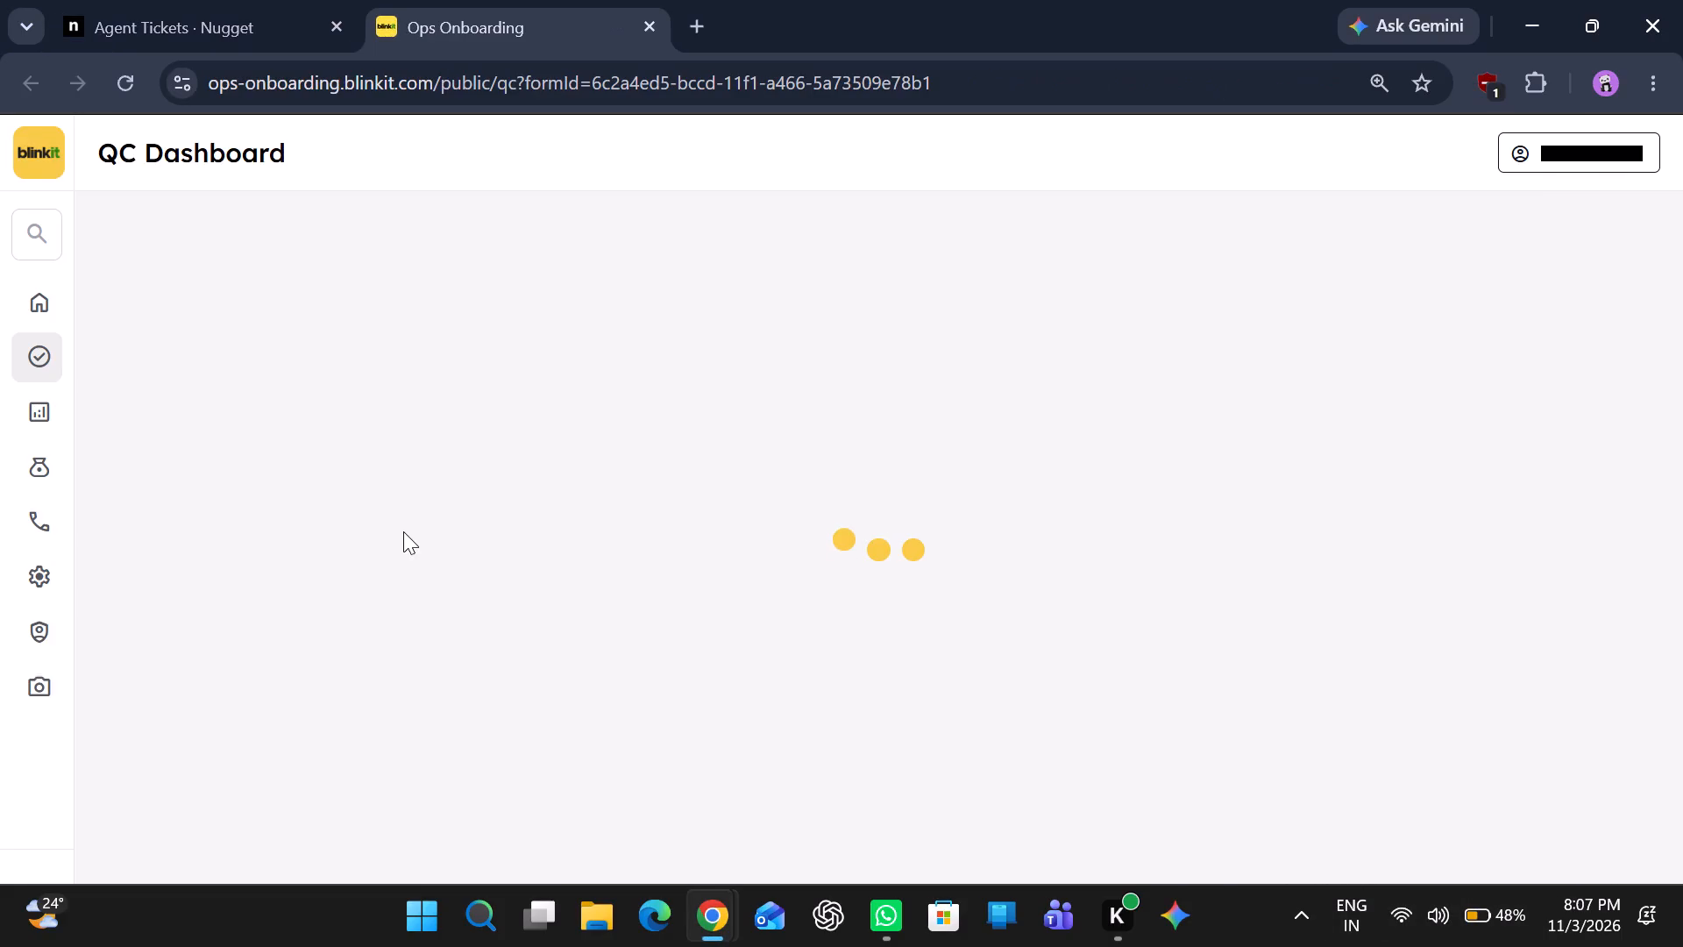
pyautogui.scroll(-5, 873, 548)
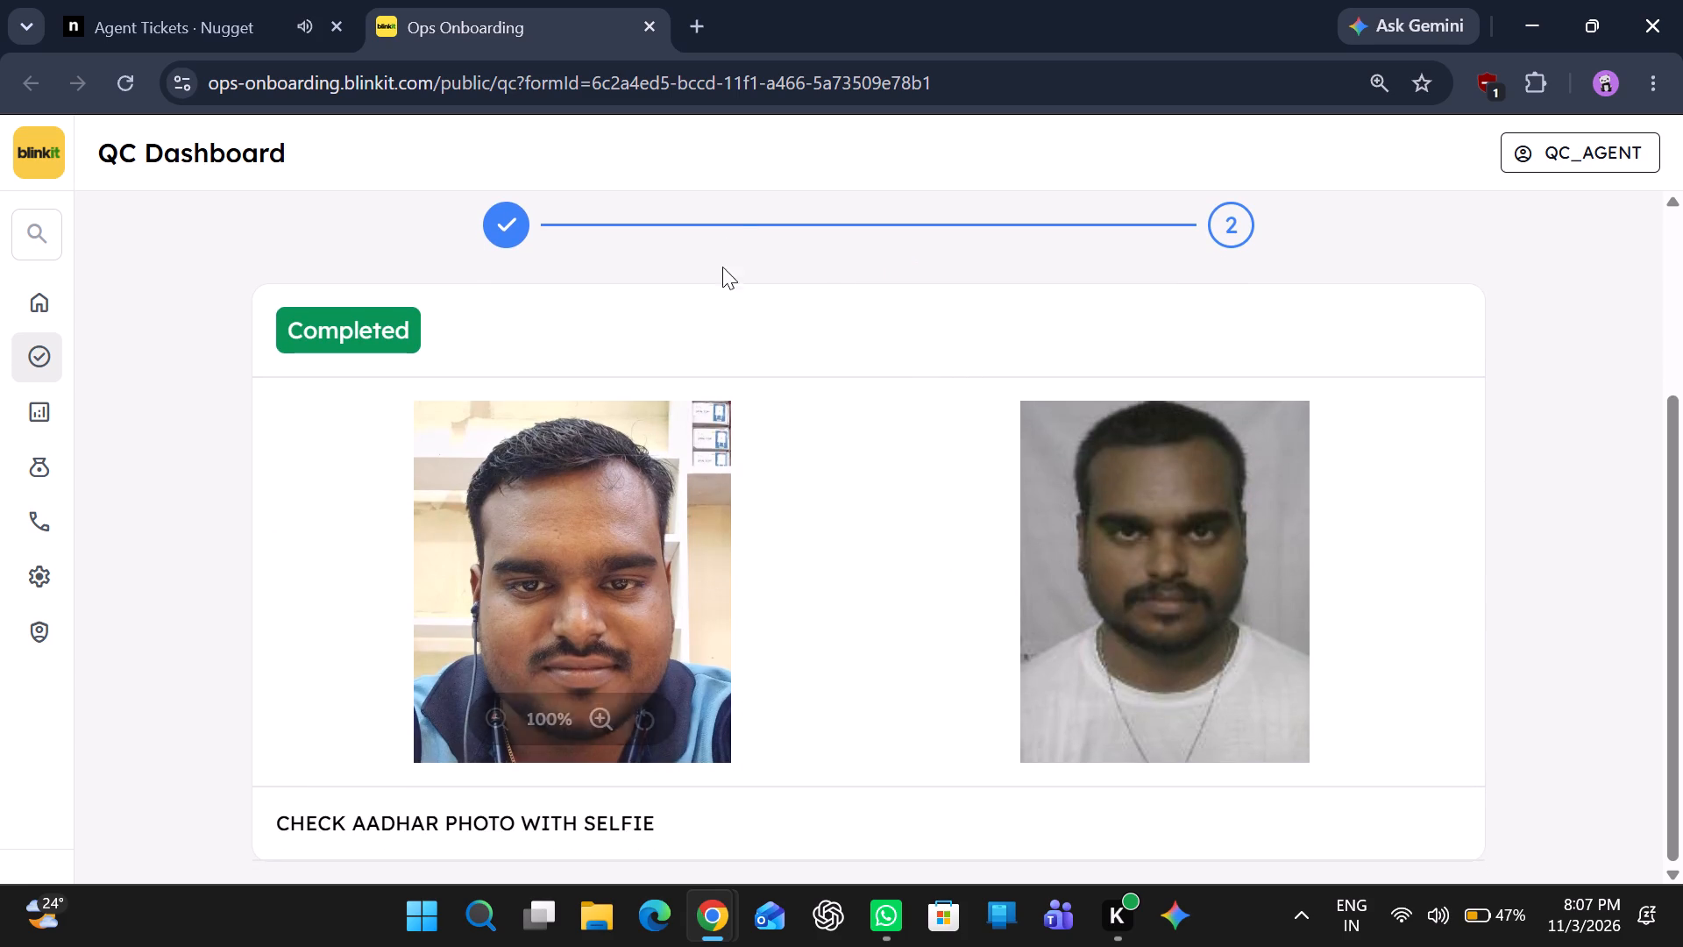
# Close the onboarding form, return to the All Assigned list, and refresh it for new tickets.
pyautogui.click(650, 28)
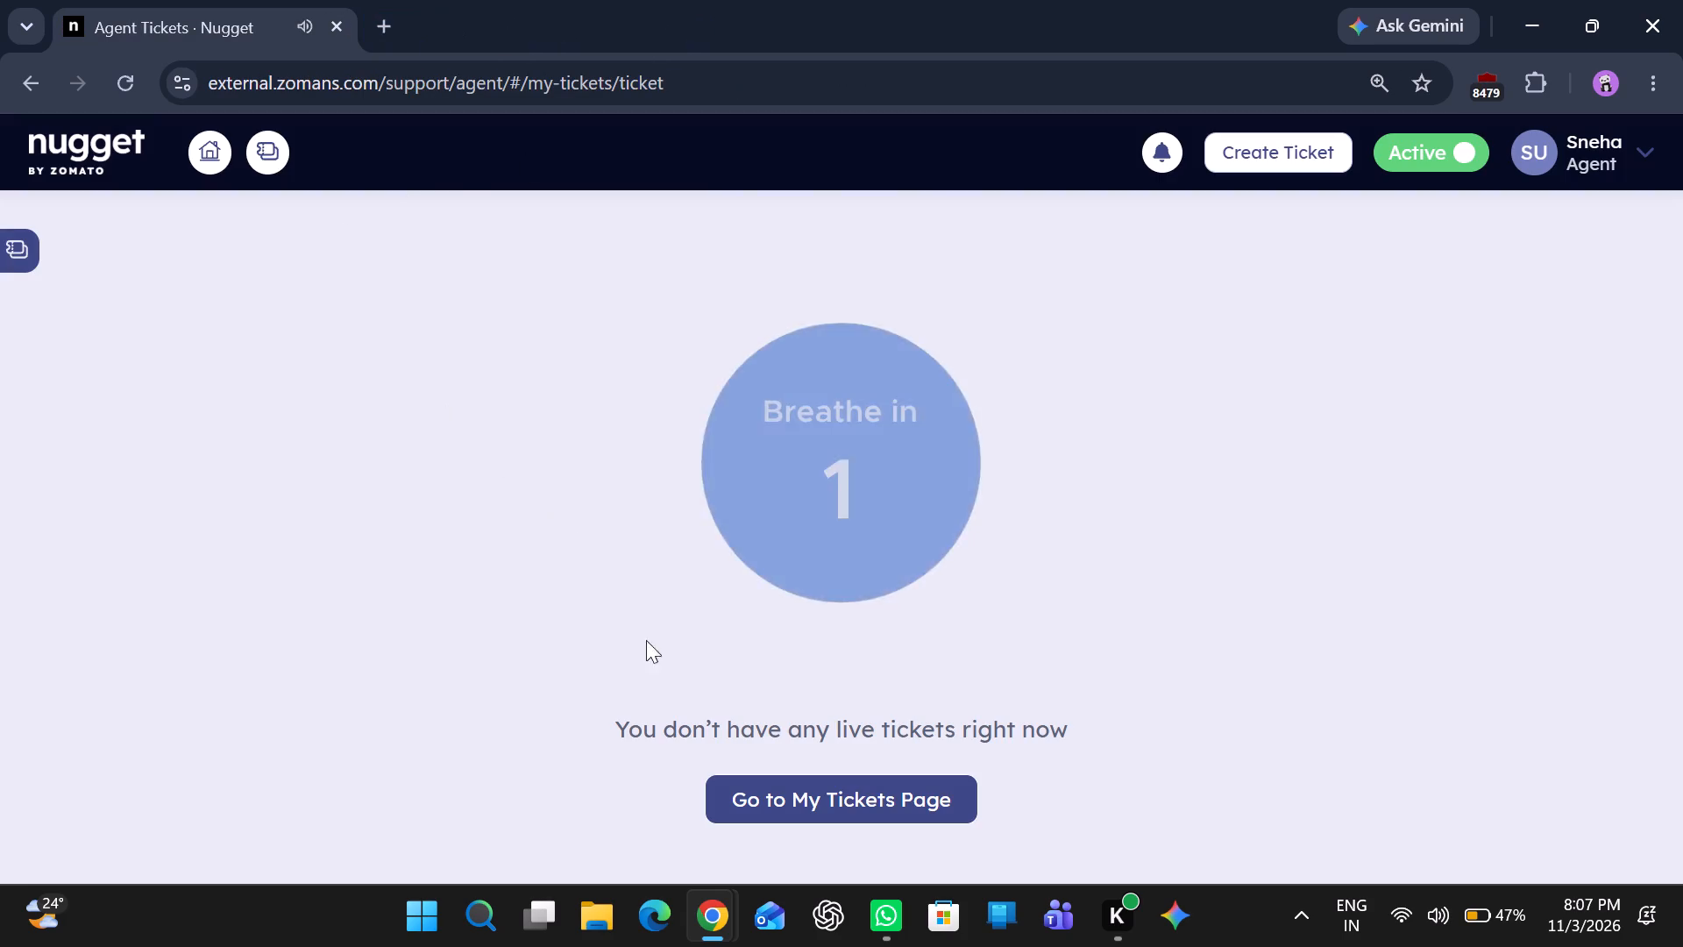
pyautogui.doubleClick(739, 787)
pyautogui.click(222, 246)
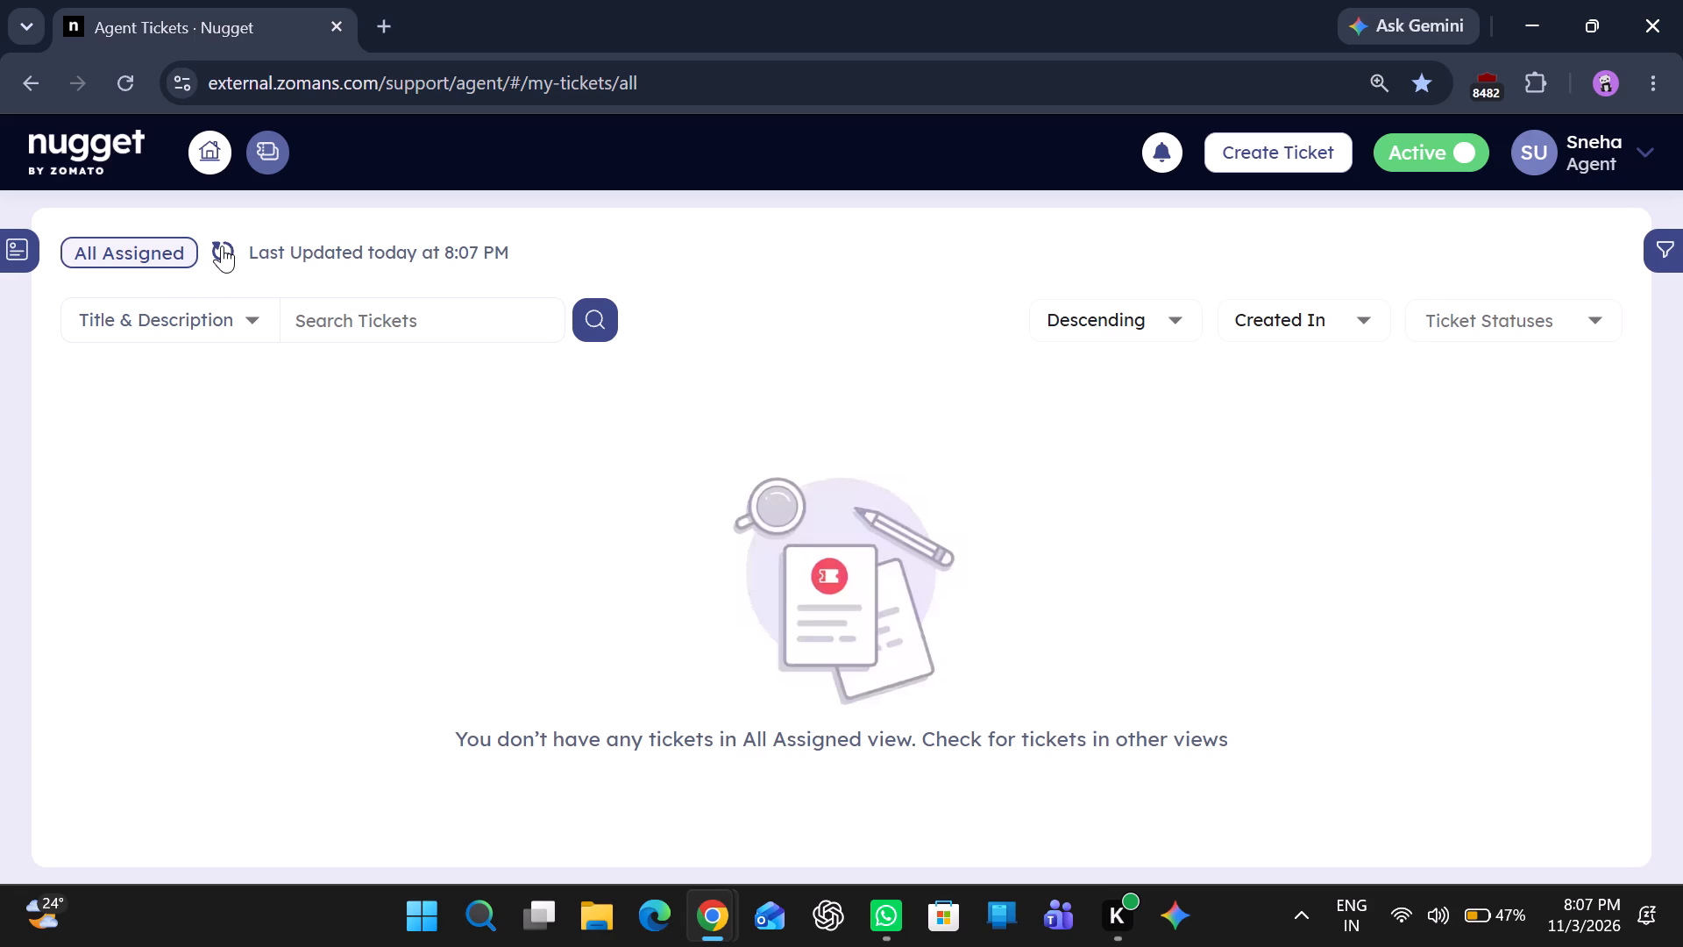
pyautogui.click(222, 246)
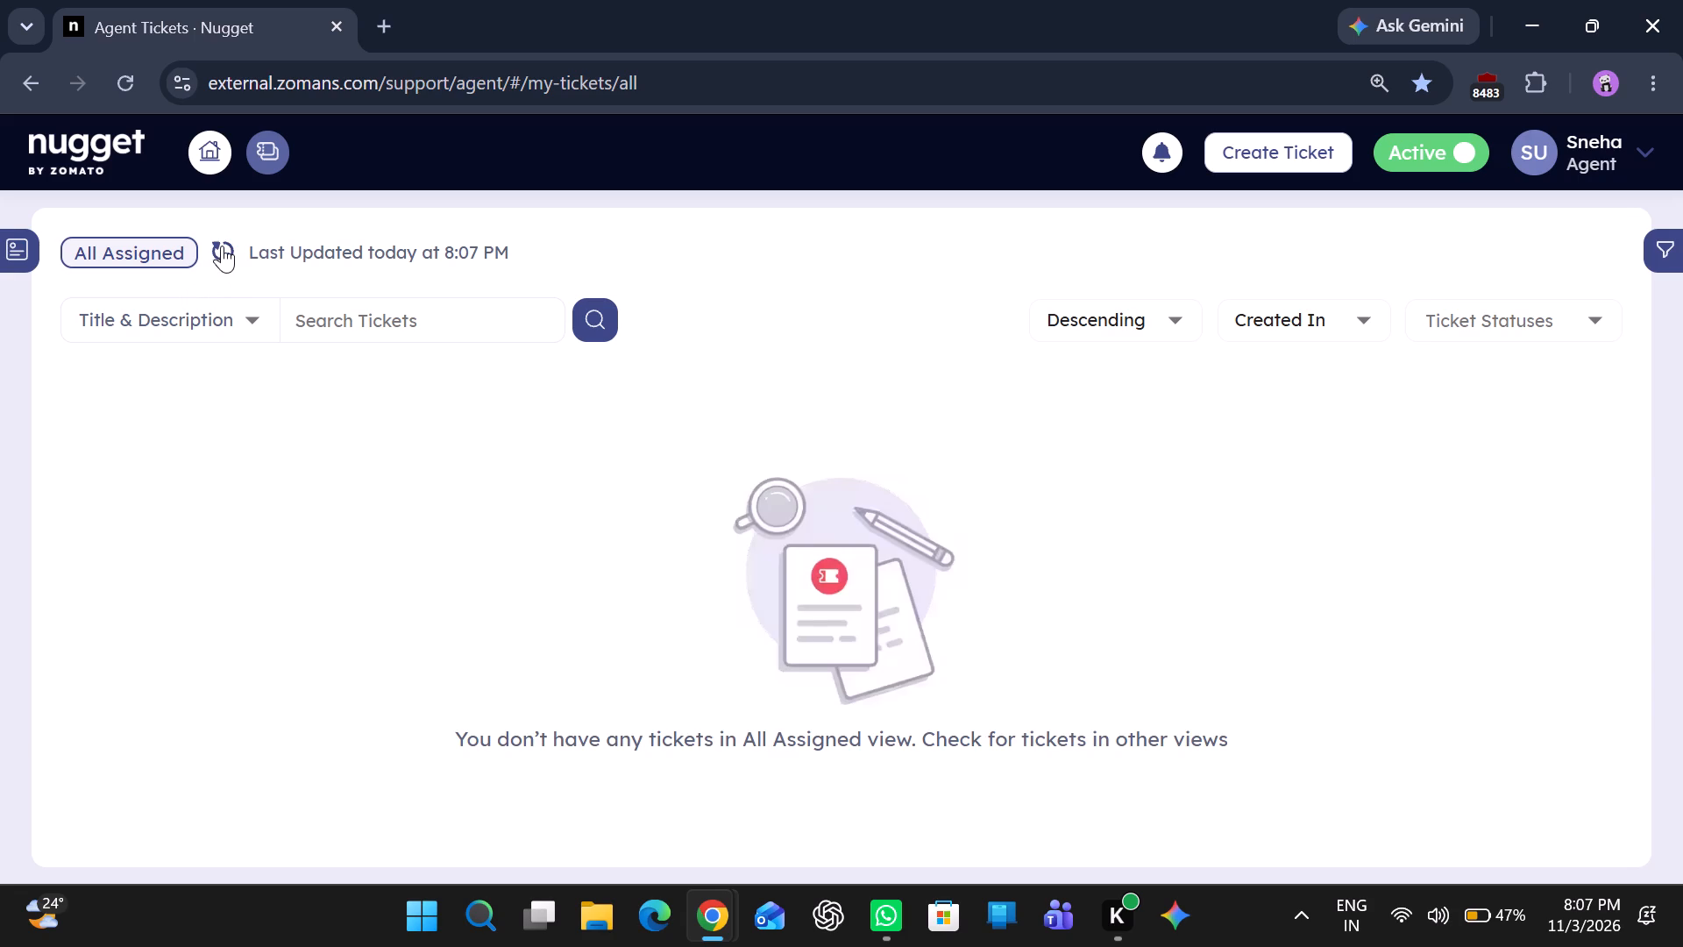
pyautogui.doubleClick(222, 246)
pyautogui.doubleClick(222, 246)
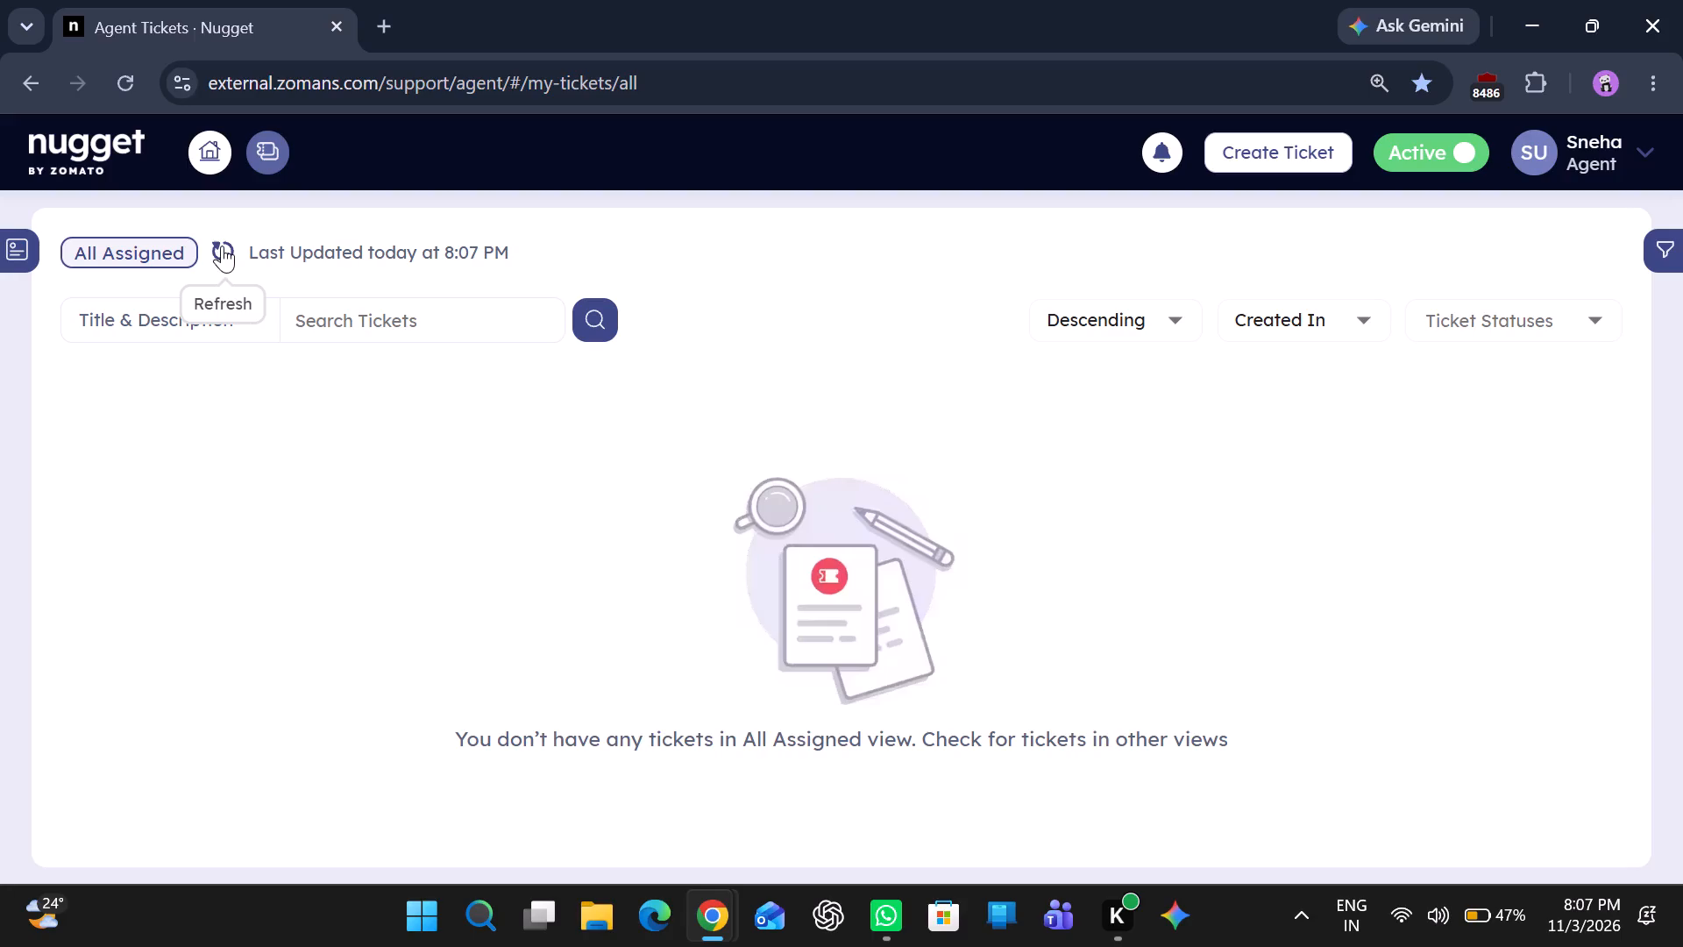
pyautogui.doubleClick(222, 246)
pyautogui.click(268, 402)
pyautogui.click(270, 409)
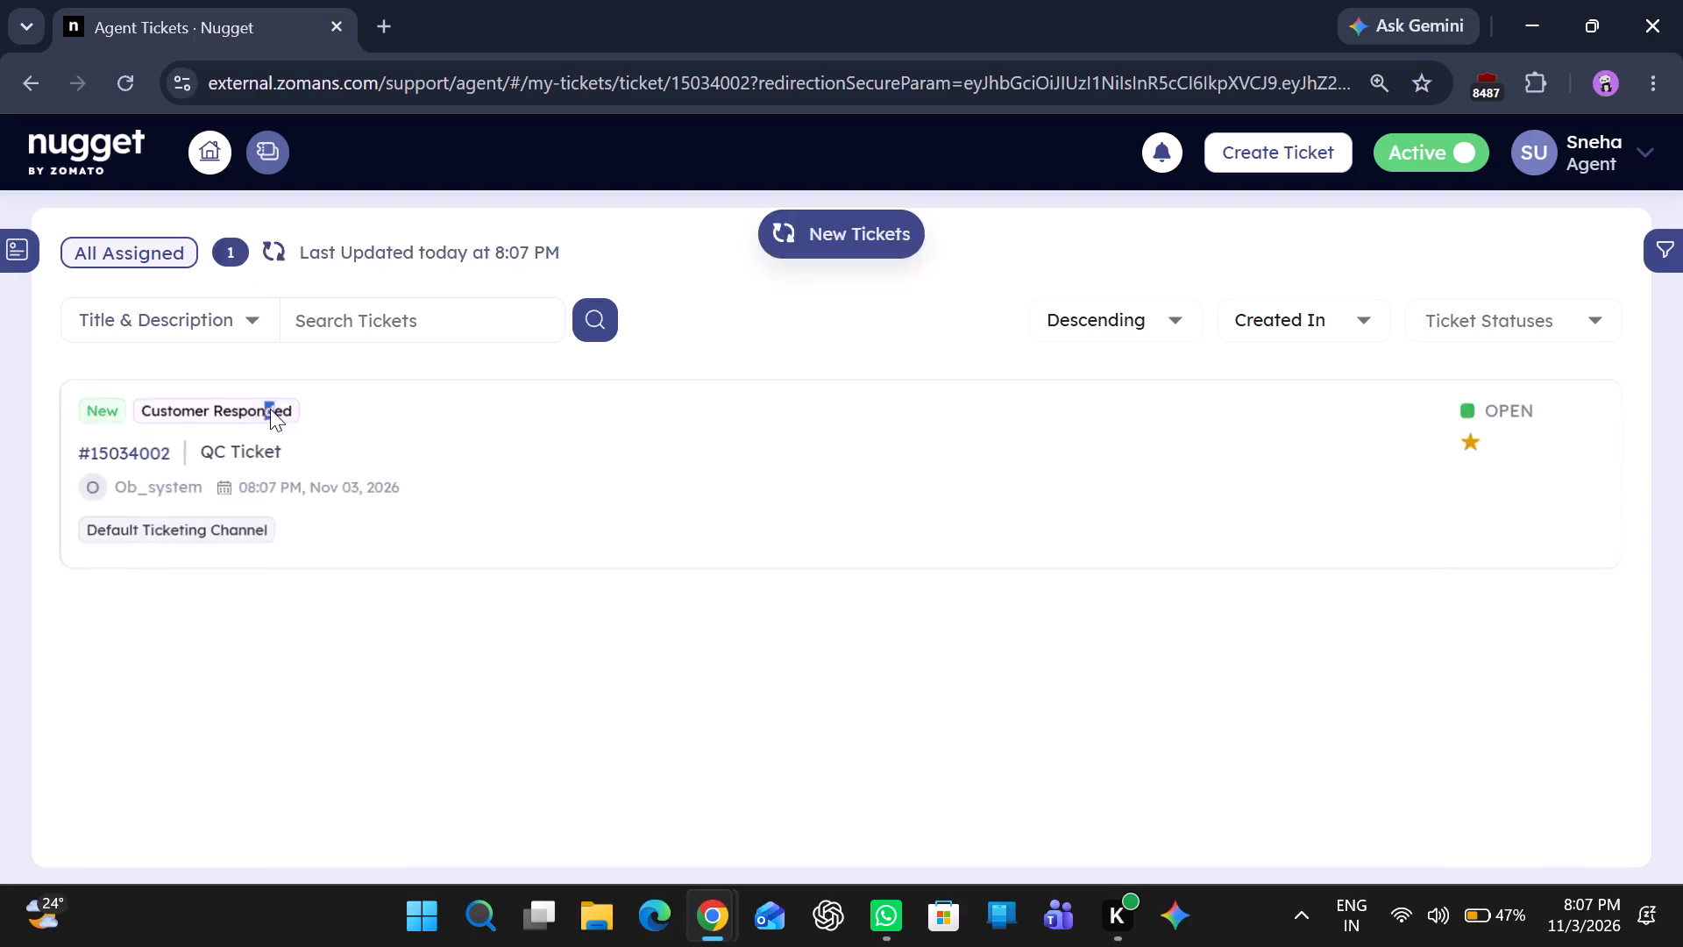
pyautogui.doubleClick(749, 563)
pyautogui.click(763, 567)
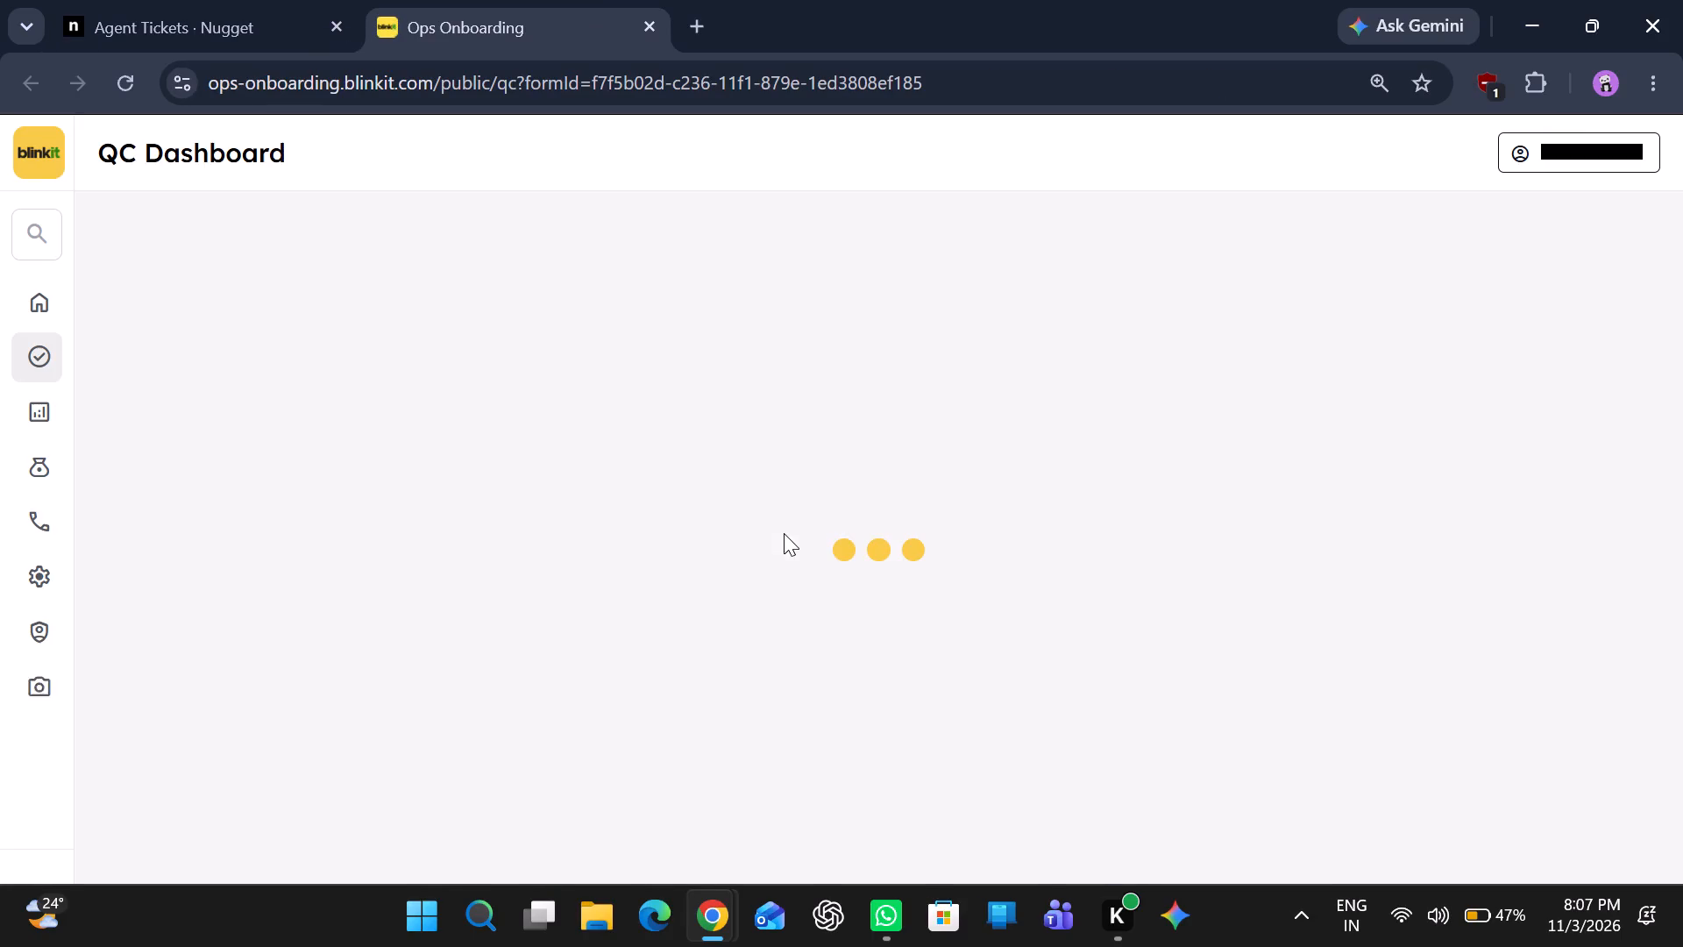
pyautogui.scroll(-5, 811, 521)
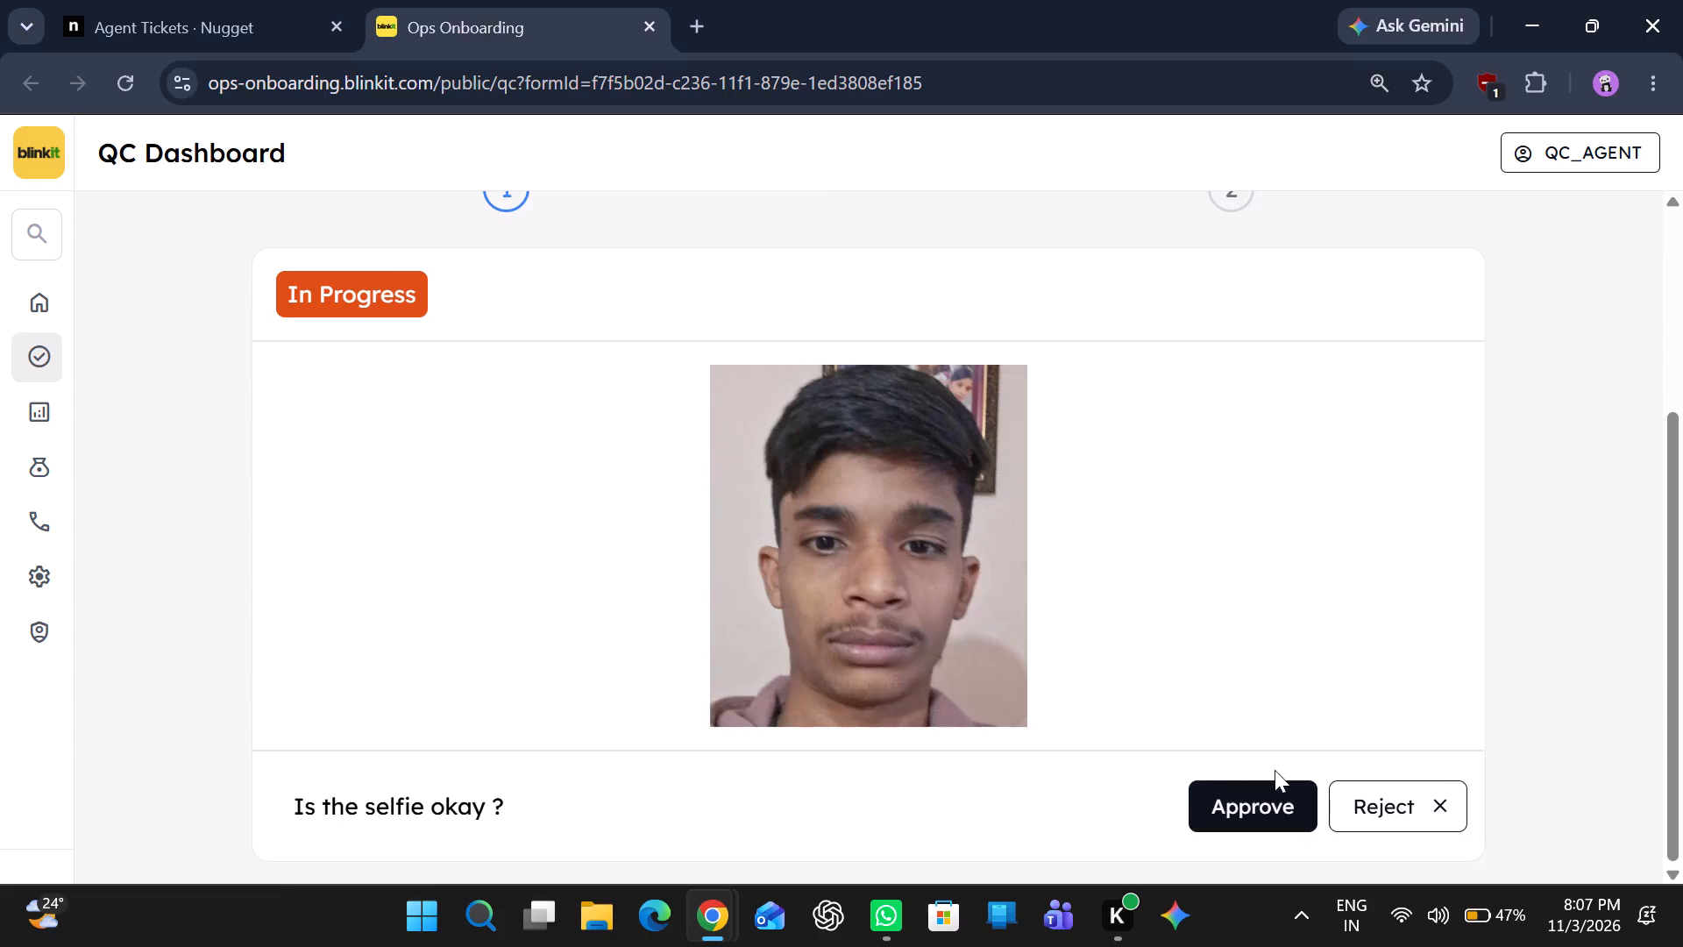
pyautogui.click(1271, 792)
pyautogui.scroll(-3, 1271, 793)
pyautogui.doubleClick(1271, 807)
pyautogui.doubleClick(90, 0)
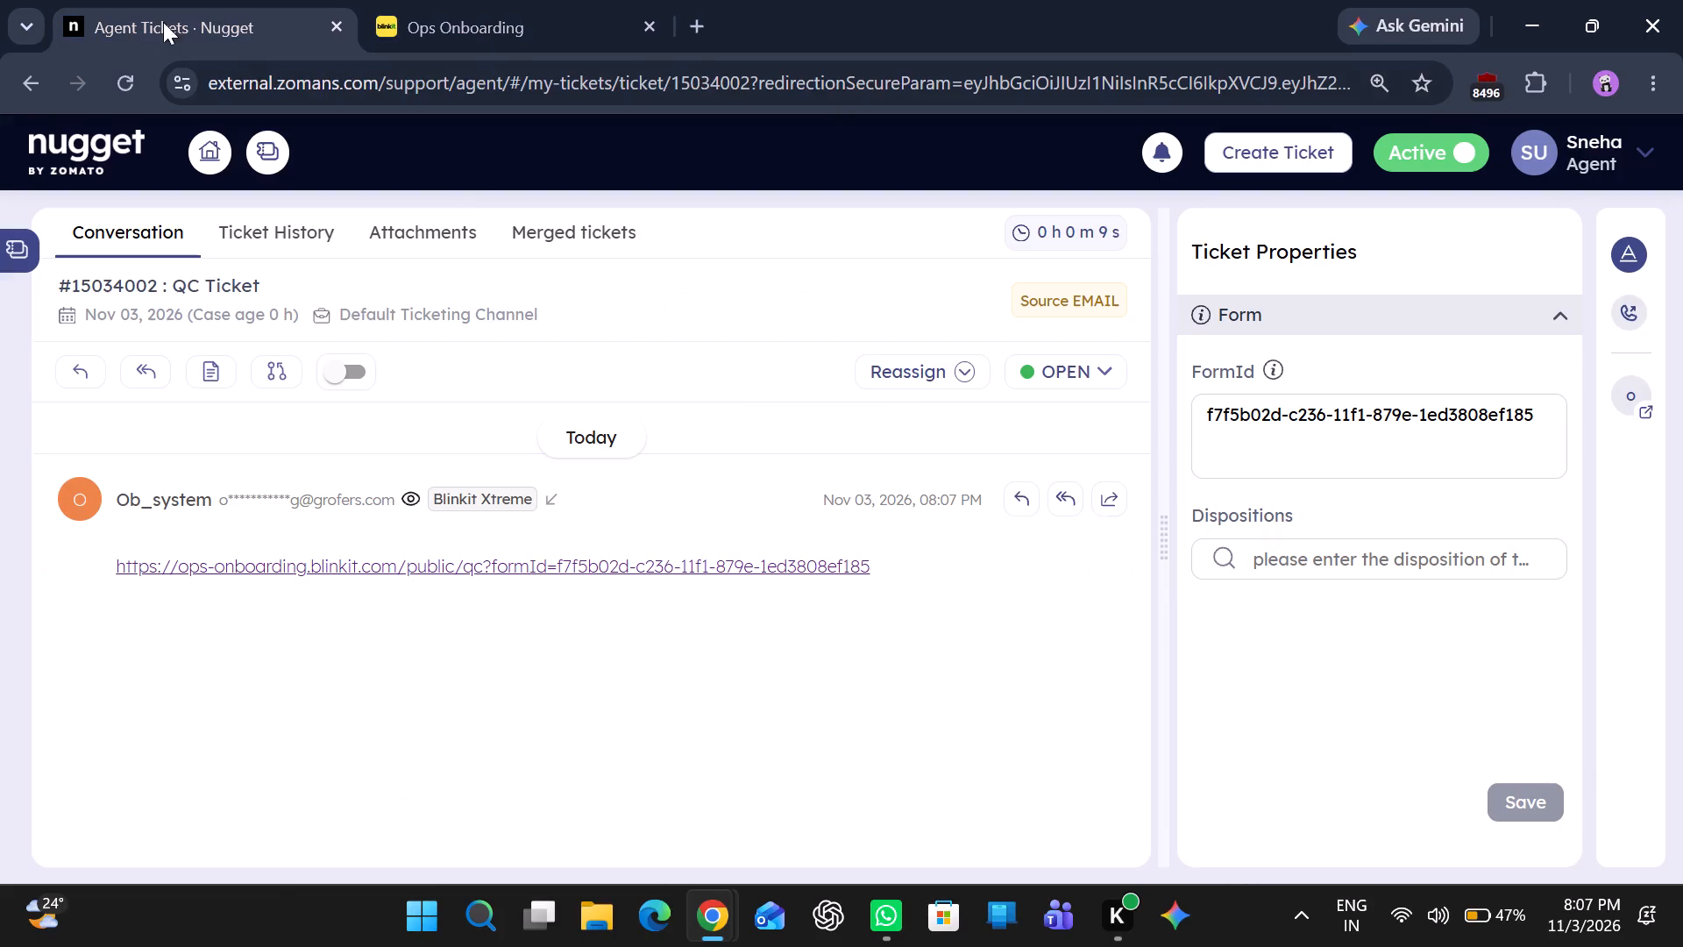
pyautogui.click(1077, 373)
pyautogui.tripleClick(1031, 429)
pyautogui.click(1081, 347)
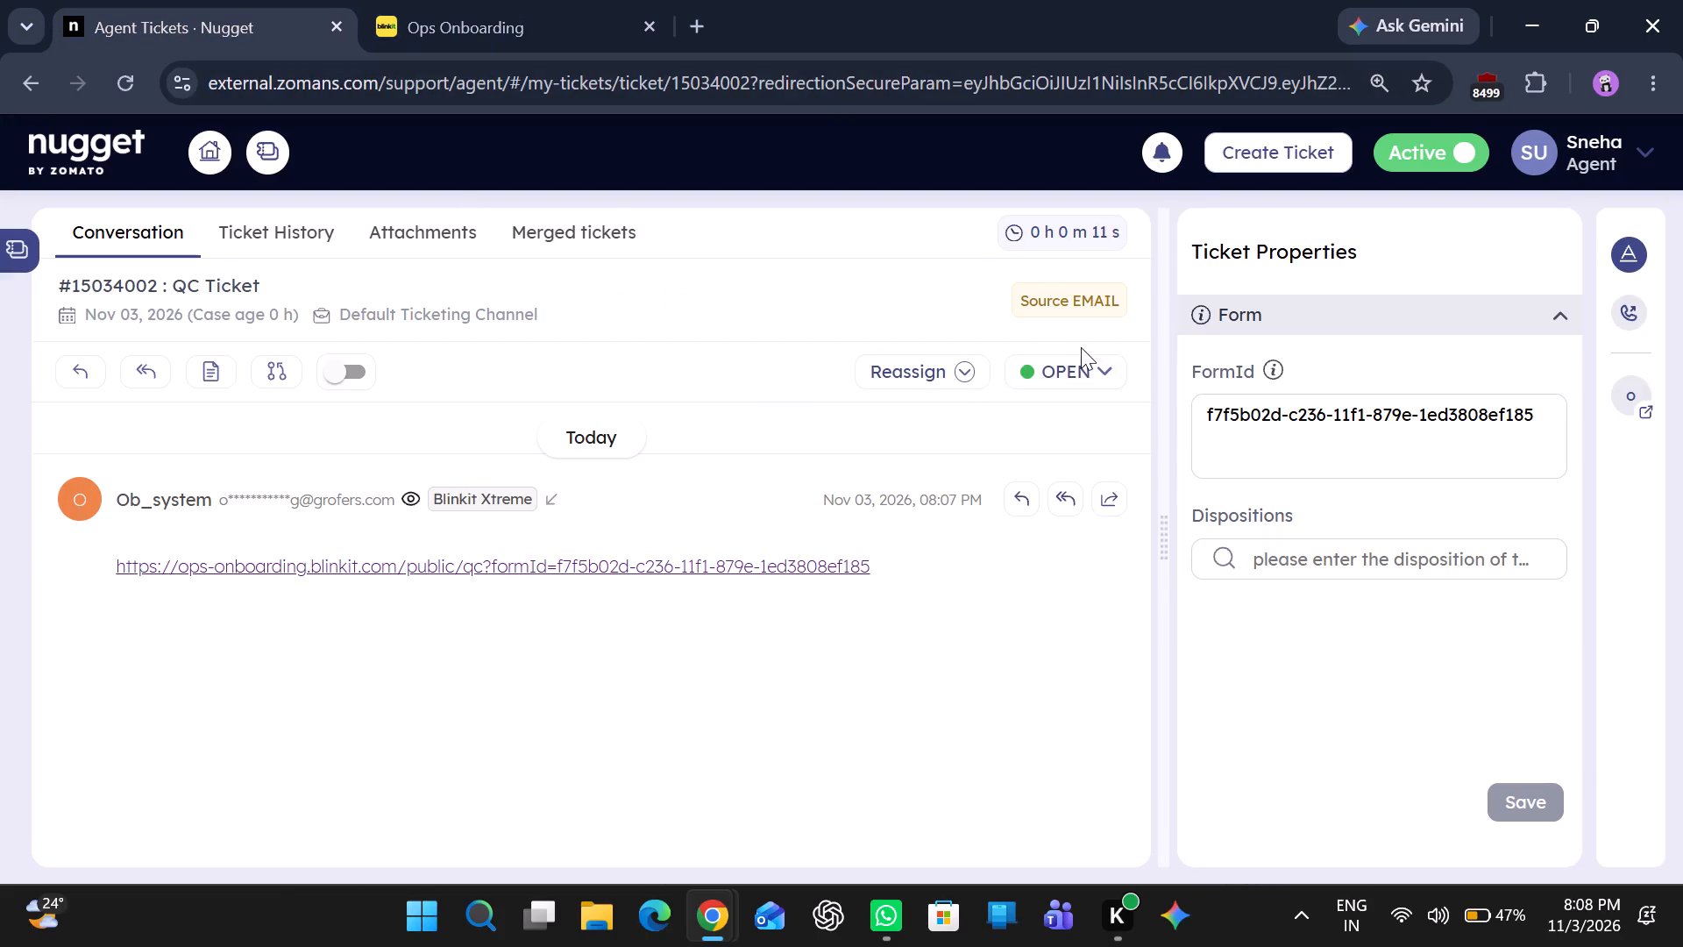
pyautogui.doubleClick(1081, 367)
pyautogui.tripleClick(1029, 378)
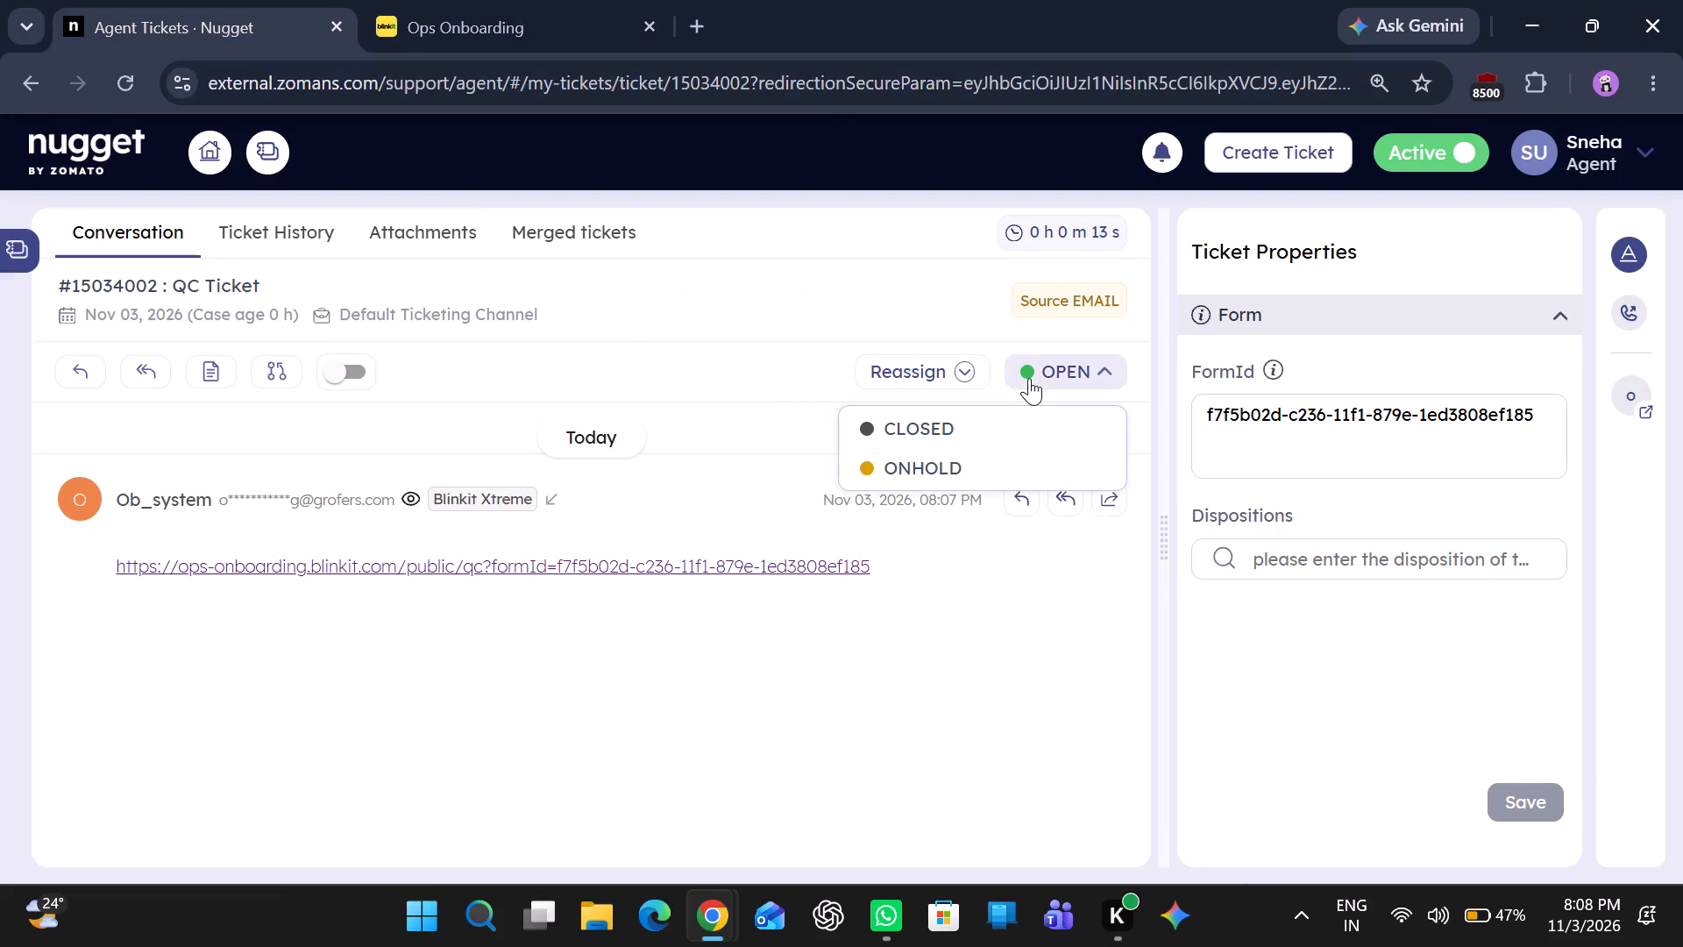
pyautogui.doubleClick(1012, 439)
pyautogui.doubleClick(1097, 573)
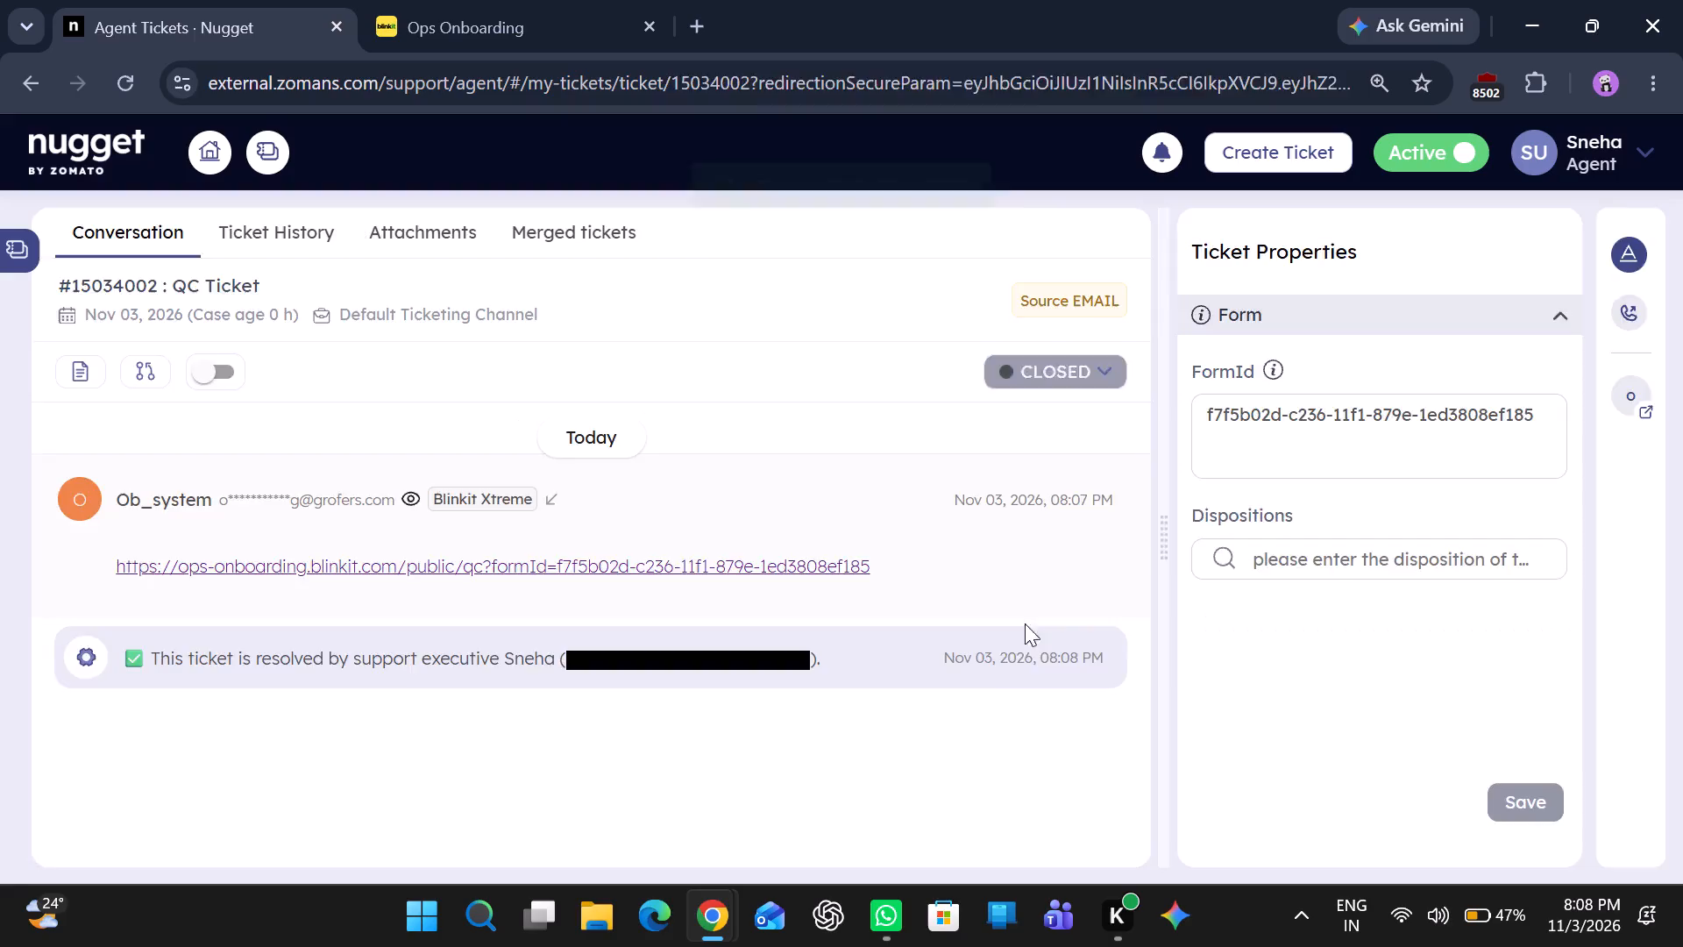
# Return to the All Assigned list, close the finished onboarding form, and refresh the list repeatedly for new tickets.
pyautogui.click(938, 780)
pyautogui.click(938, 786)
pyautogui.click(639, 26)
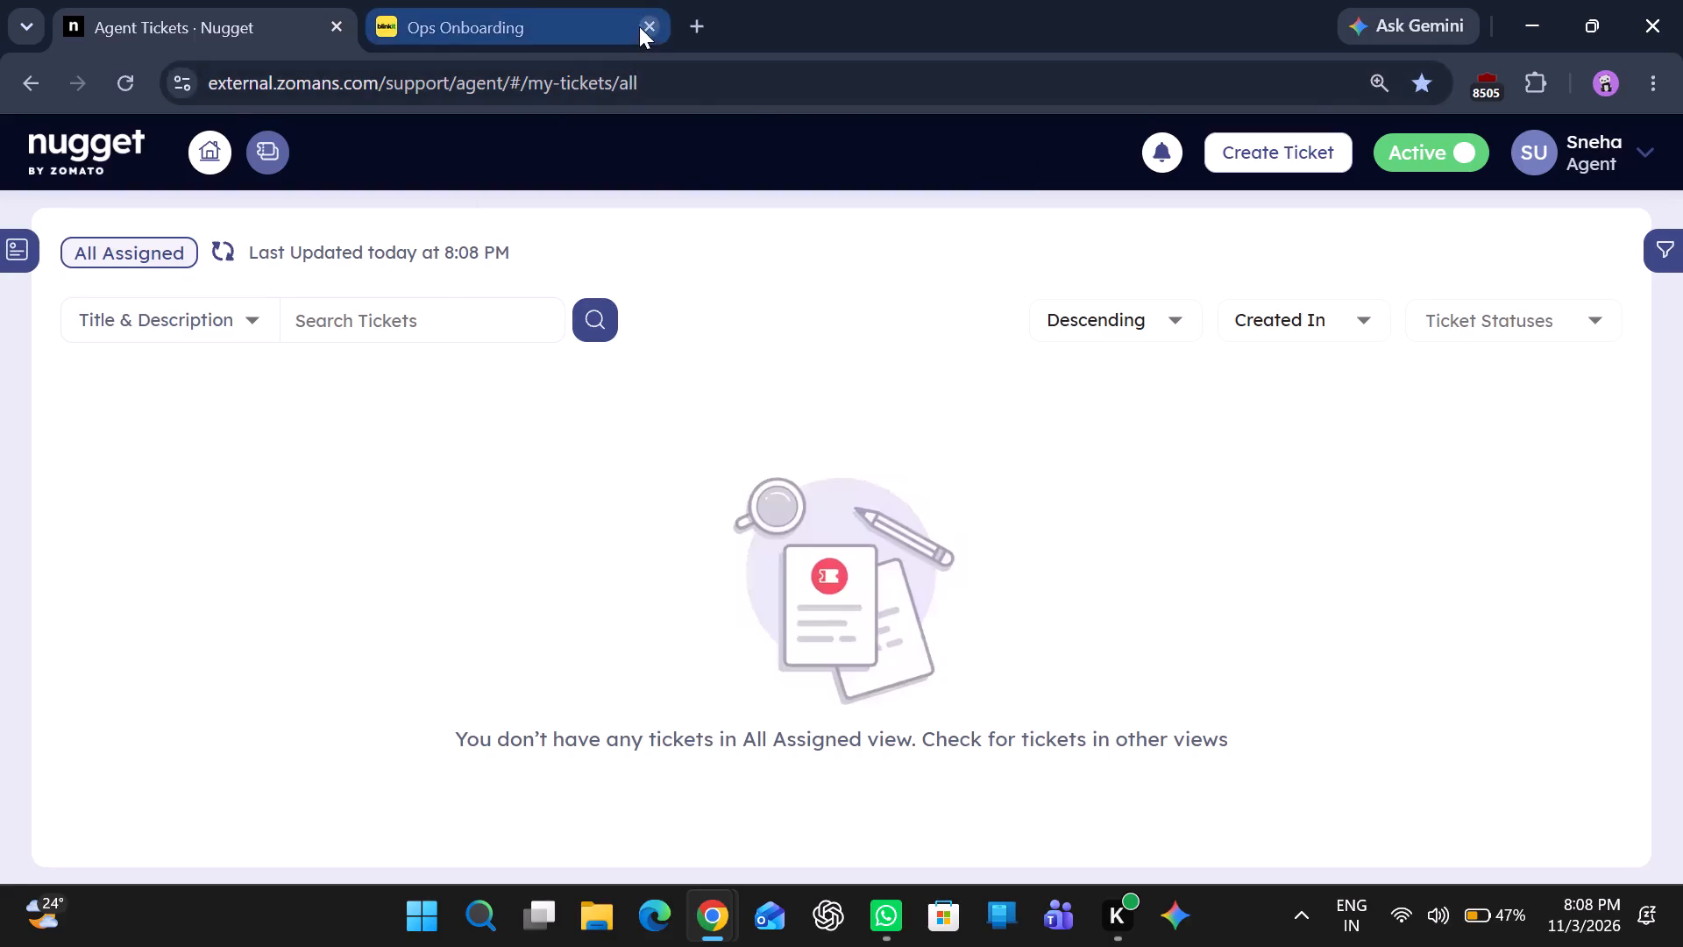
pyautogui.click(223, 246)
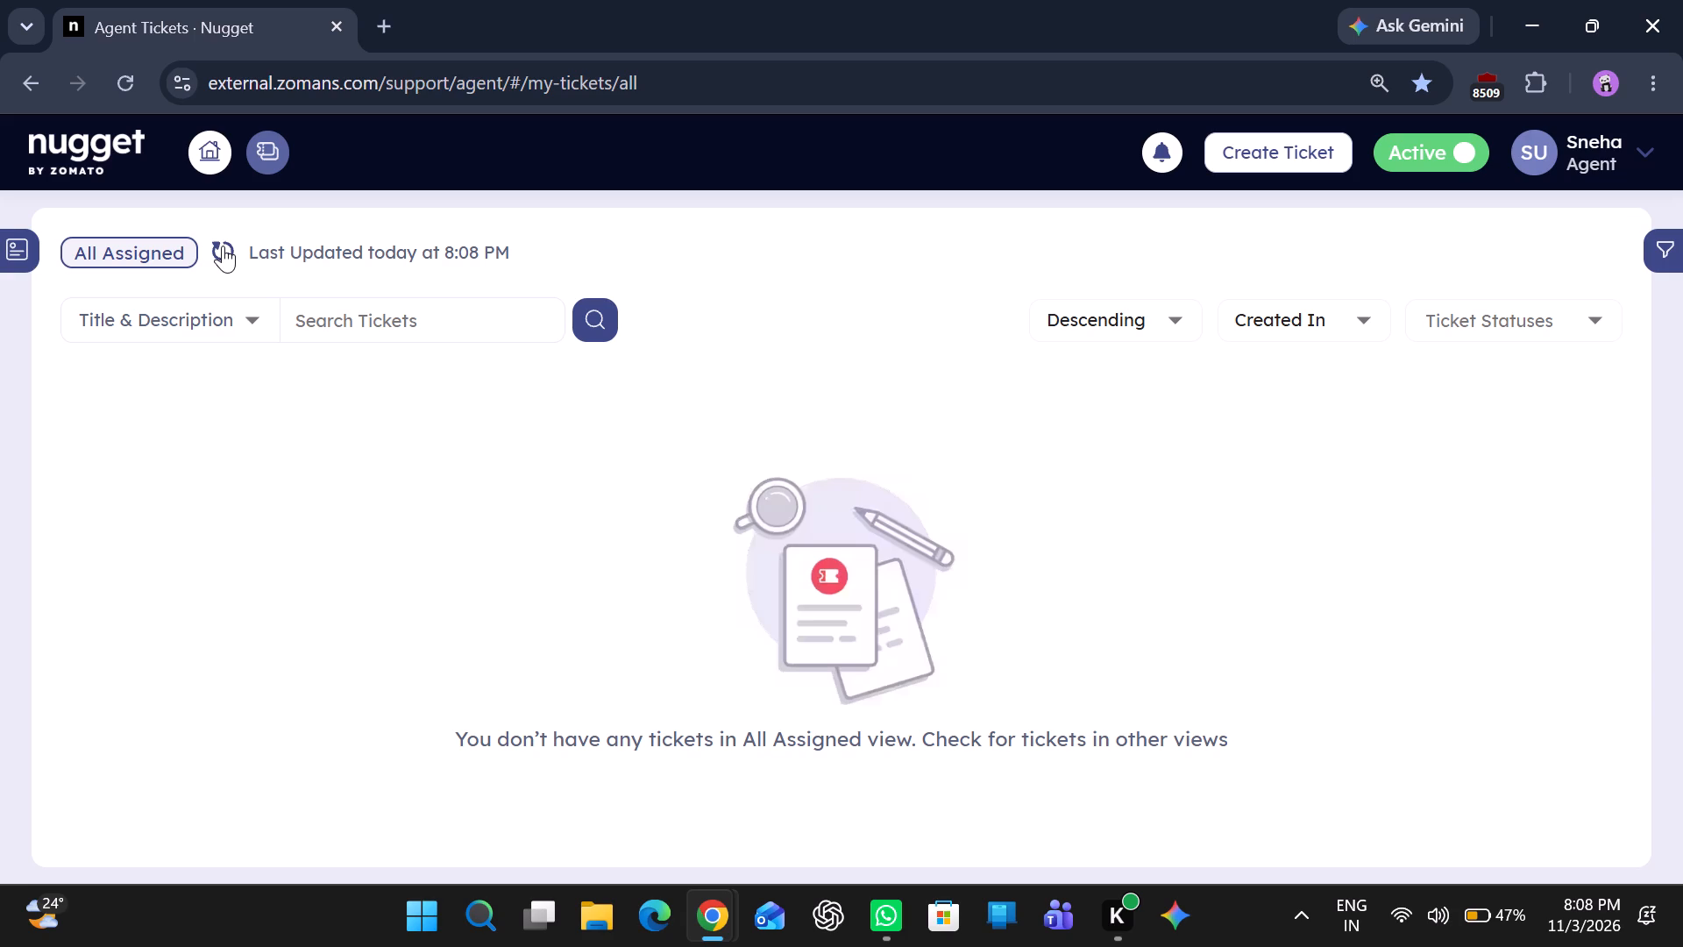
pyautogui.click(223, 246)
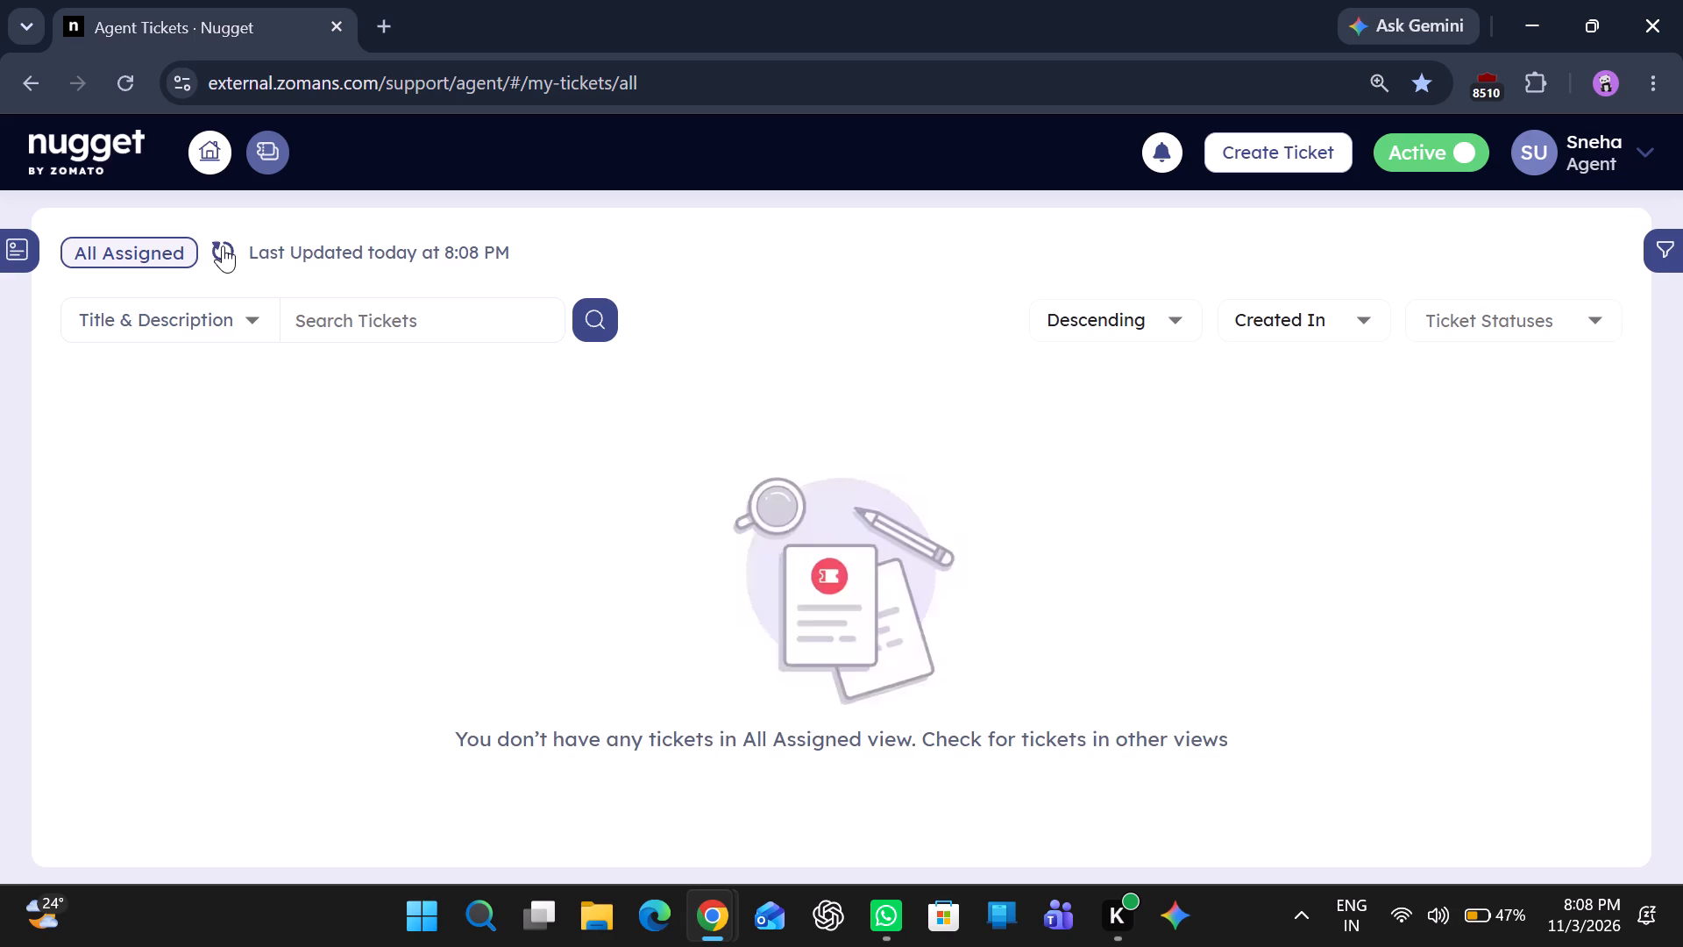
pyautogui.click(223, 246)
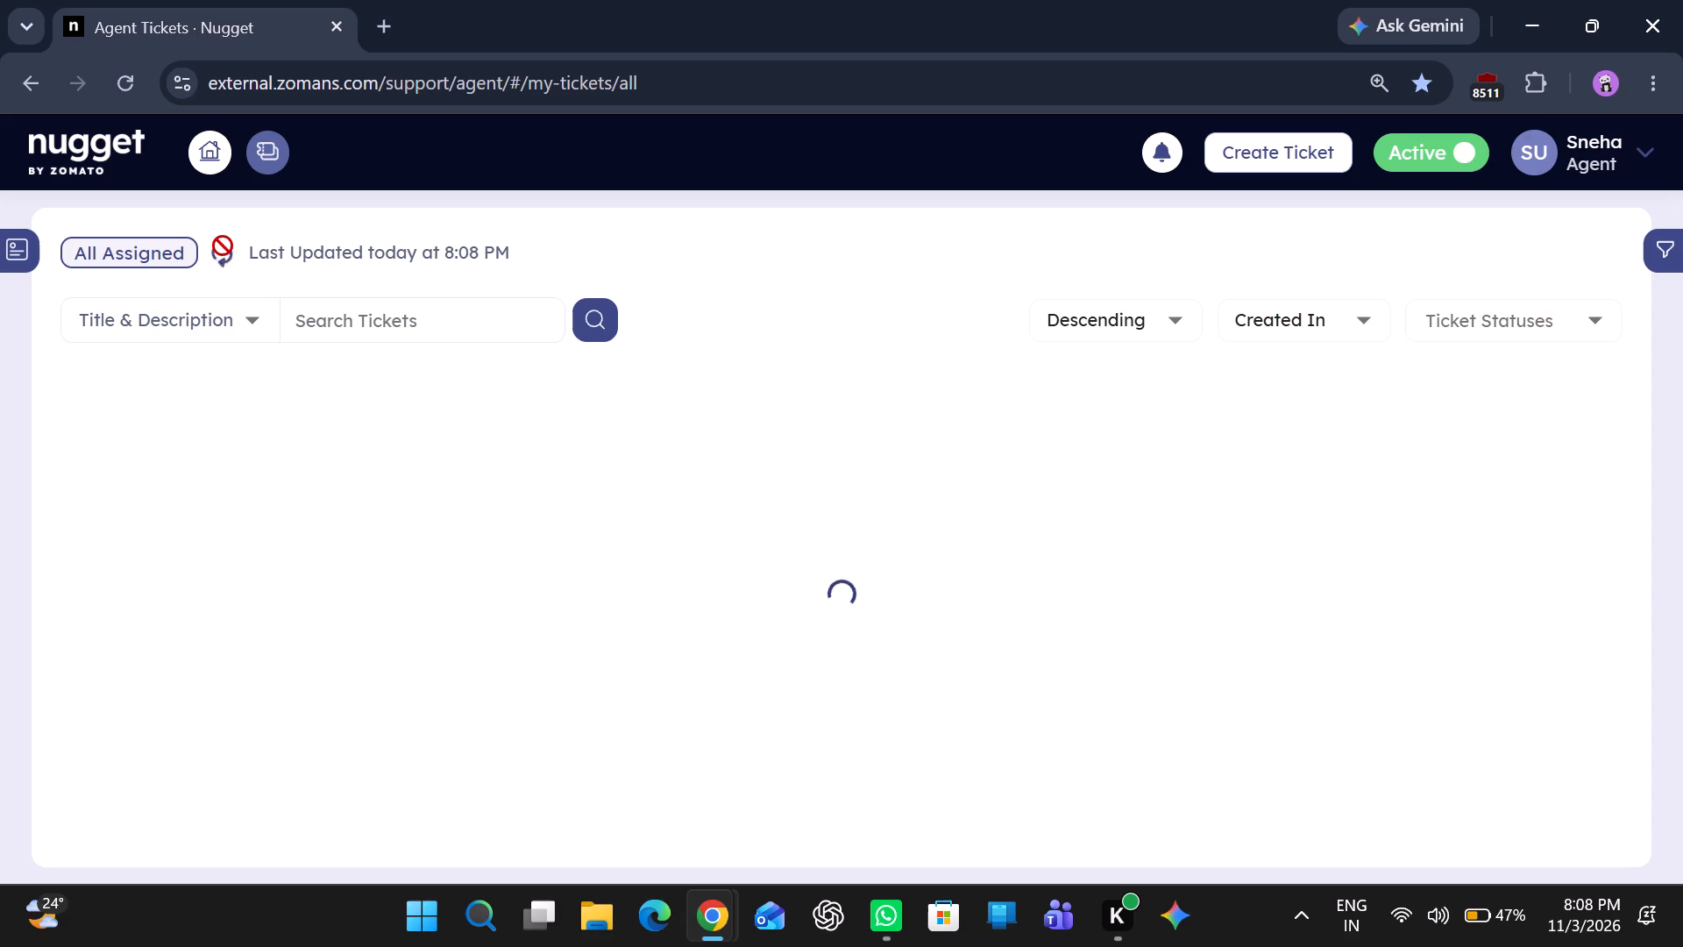
pyautogui.doubleClick(223, 246)
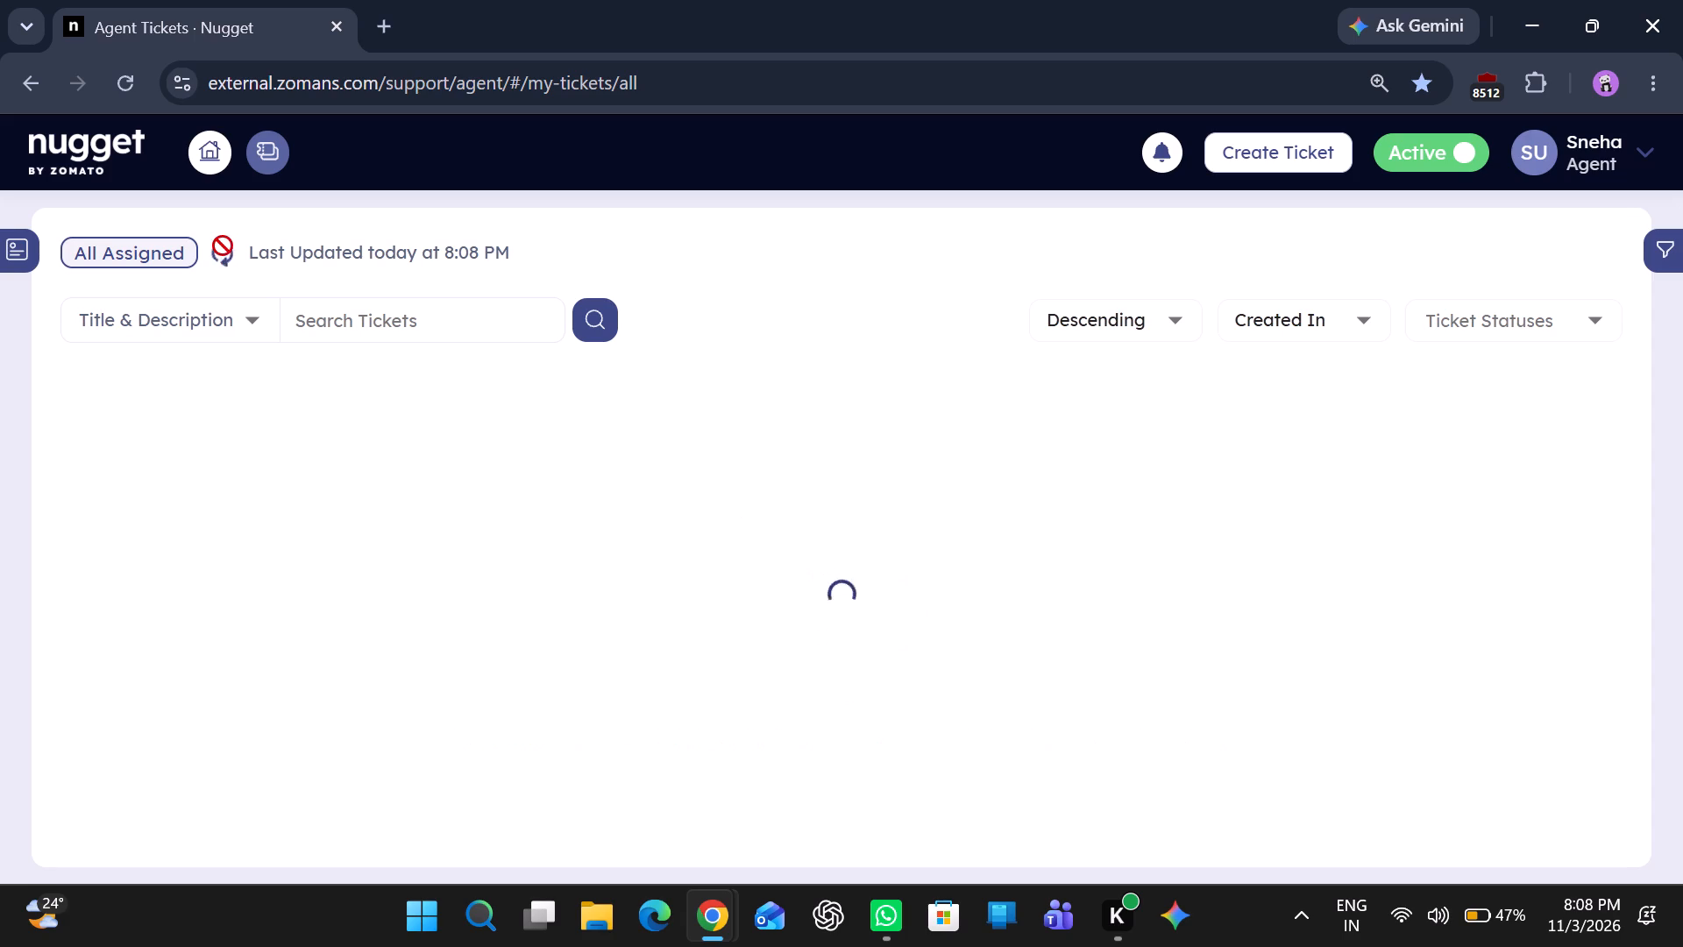
pyautogui.click(223, 246)
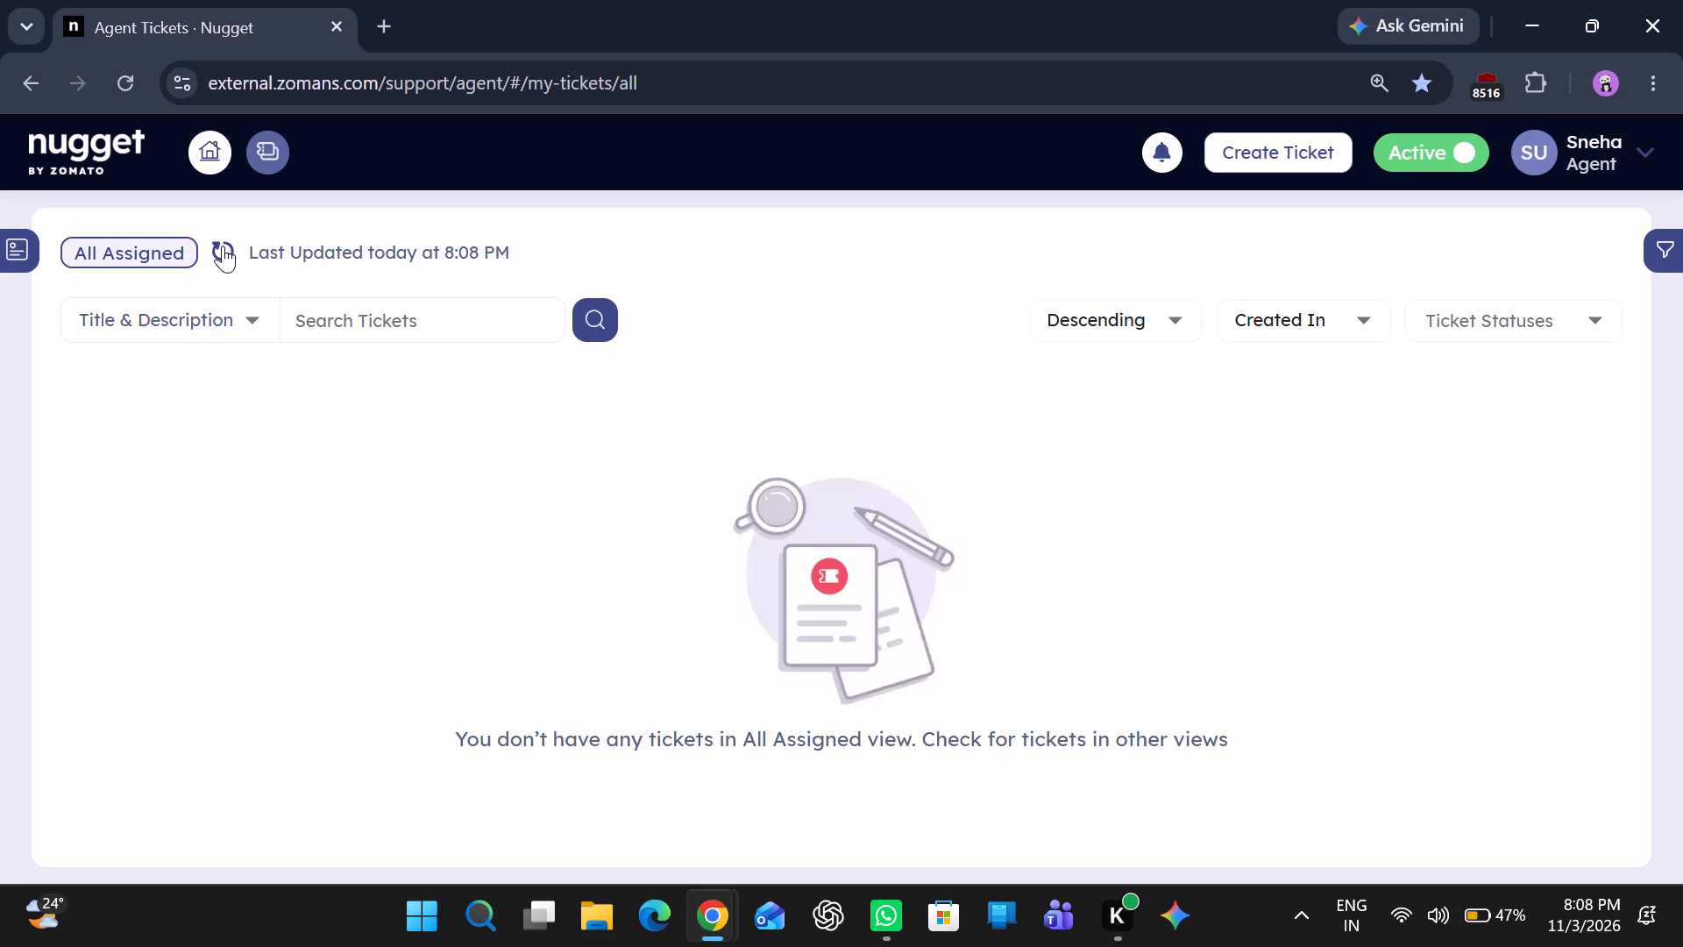
pyautogui.doubleClick(223, 246)
pyautogui.click(223, 246)
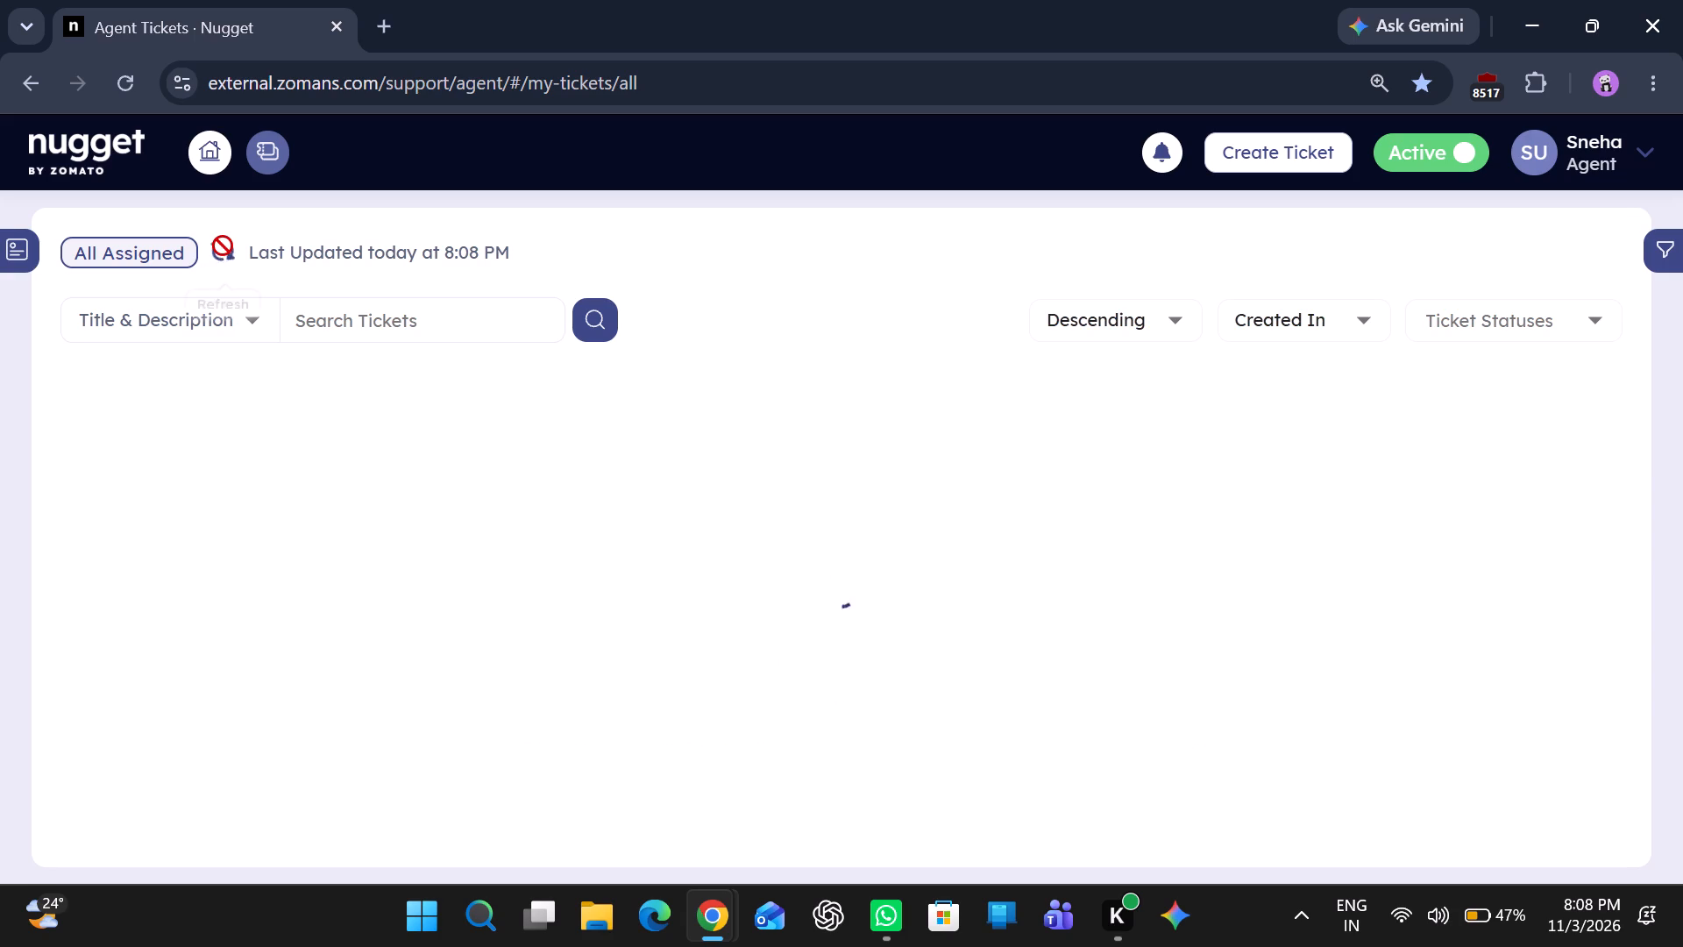
# Open the list of available Wi-Fi networks.
pyautogui.click(1391, 910)
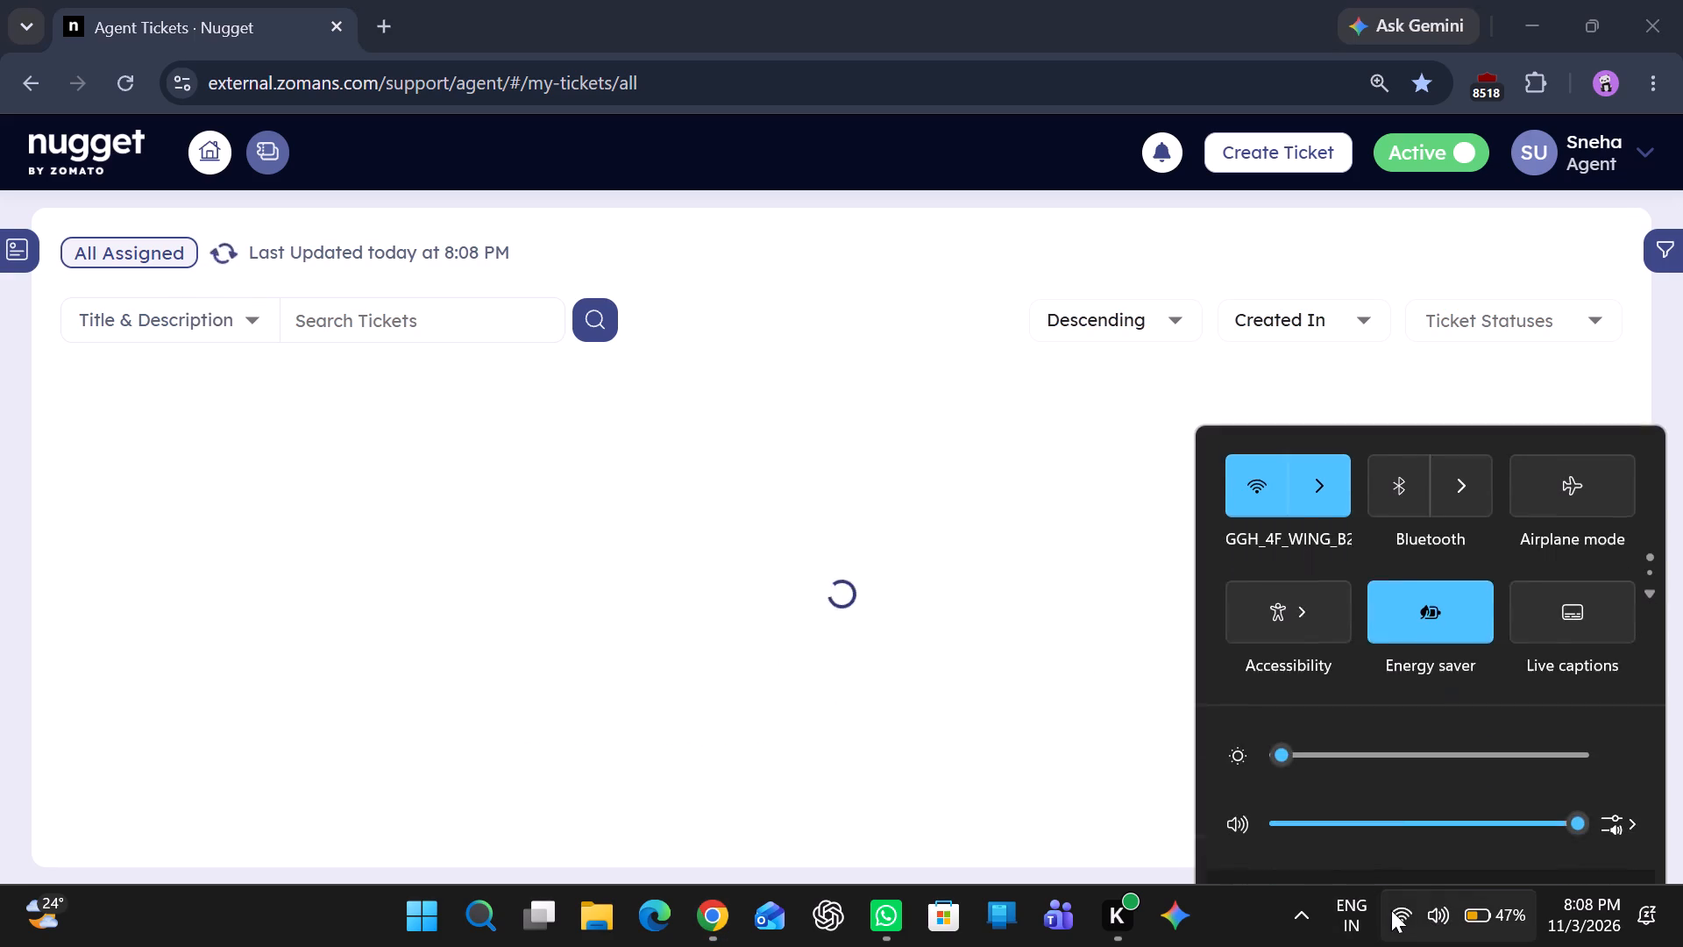
pyautogui.doubleClick(1324, 426)
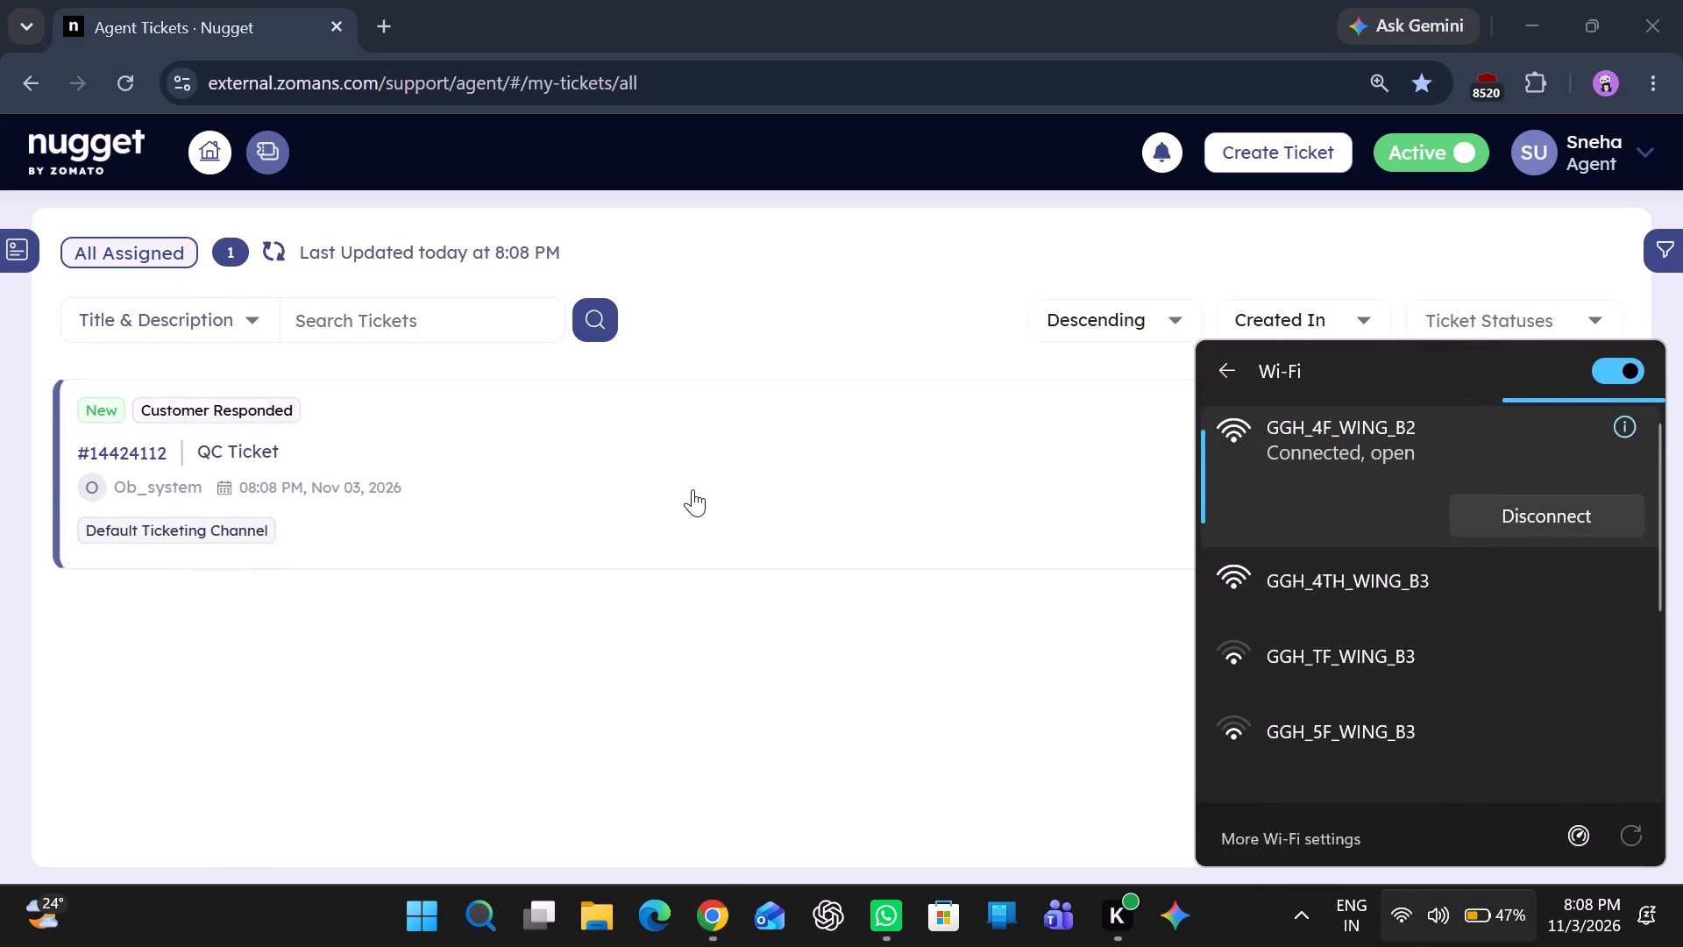
# Open the new QC ticket #14424112 and its linked onboarding form.
pyautogui.click(692, 489)
pyautogui.tripleClick(532, 561)
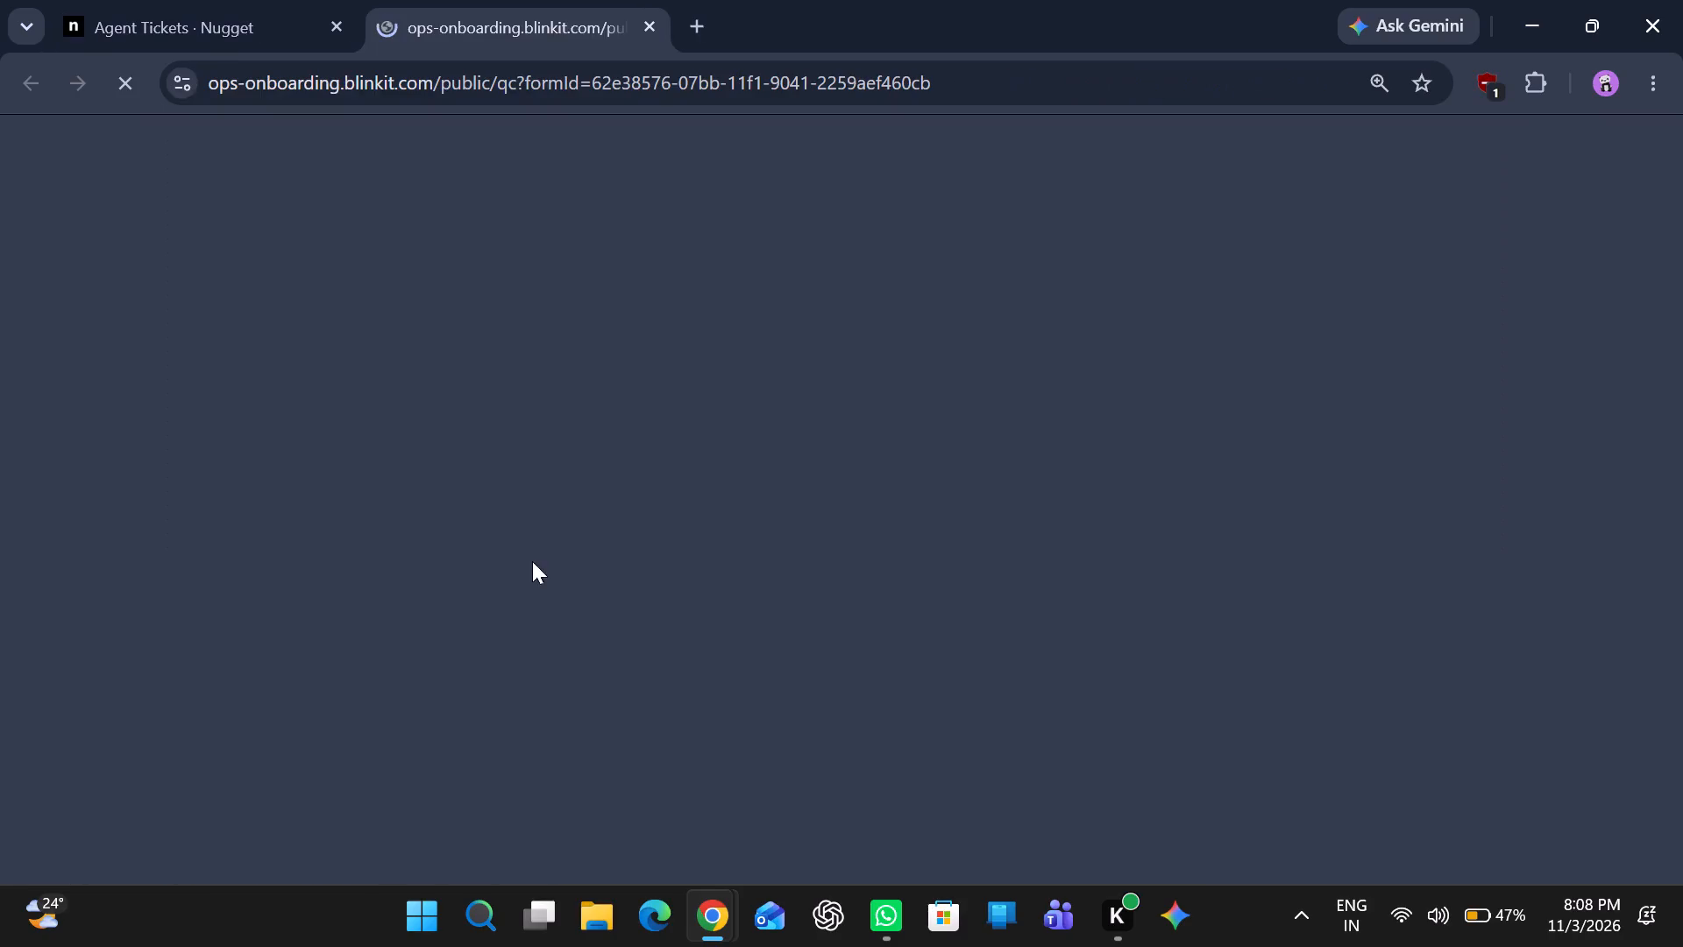
# Change the status of QC ticket #14424112 to CLOSED and return to the All Assigned list.
pyautogui.click(289, 39)
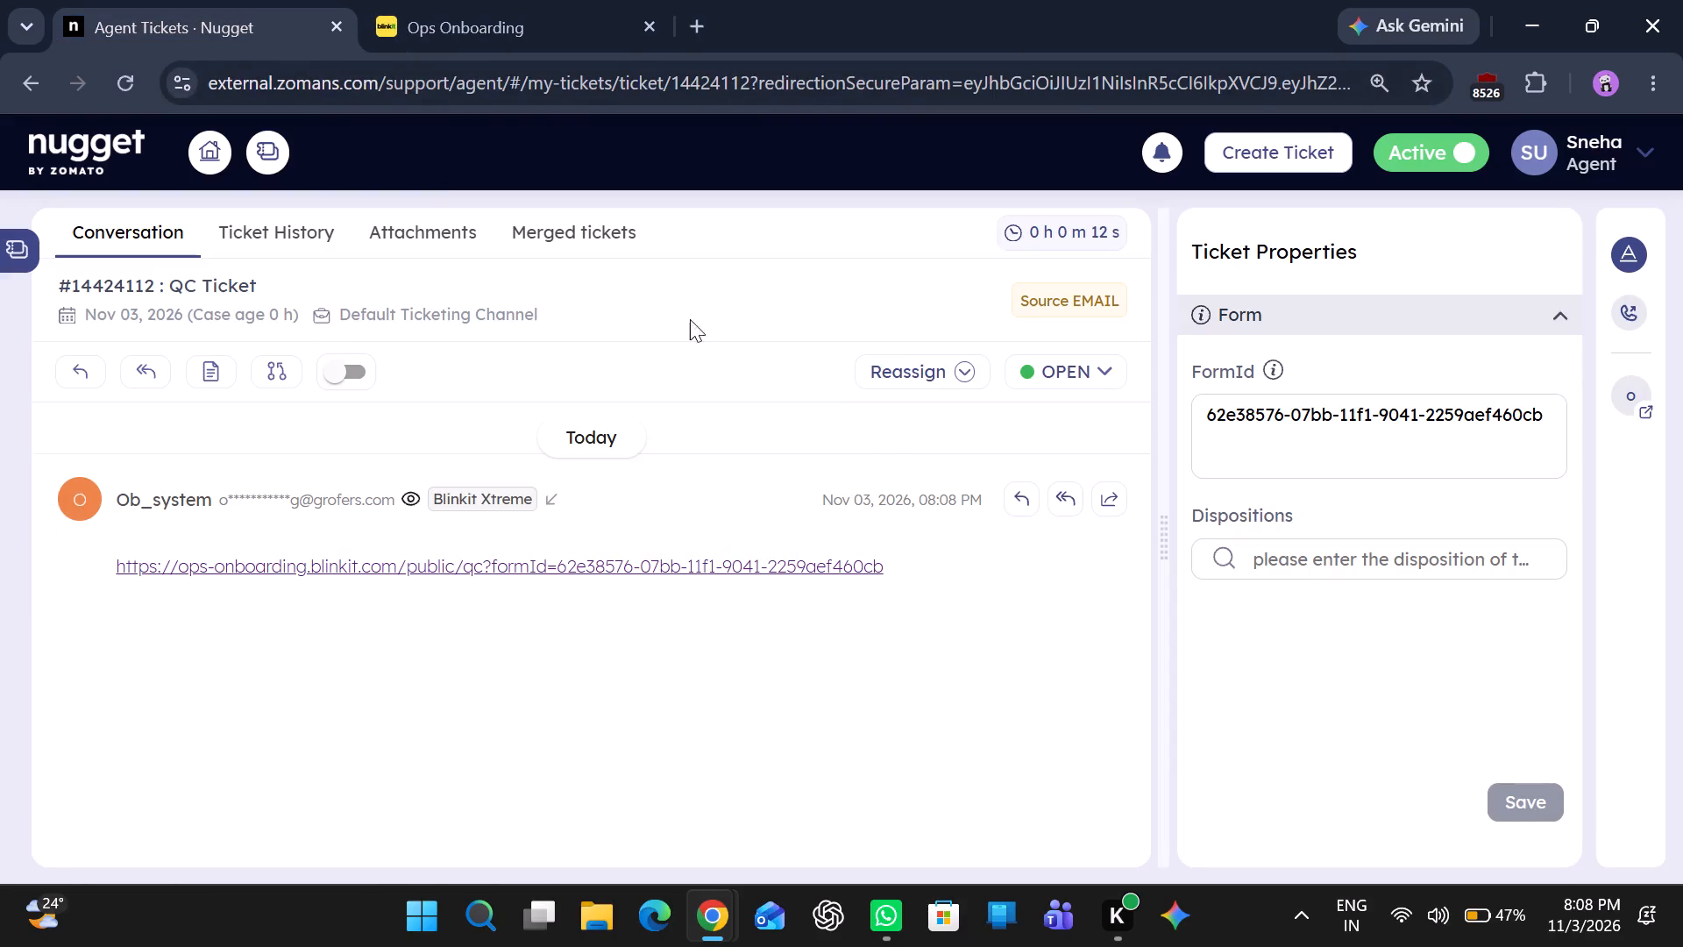
pyautogui.click(1060, 376)
pyautogui.click(1012, 437)
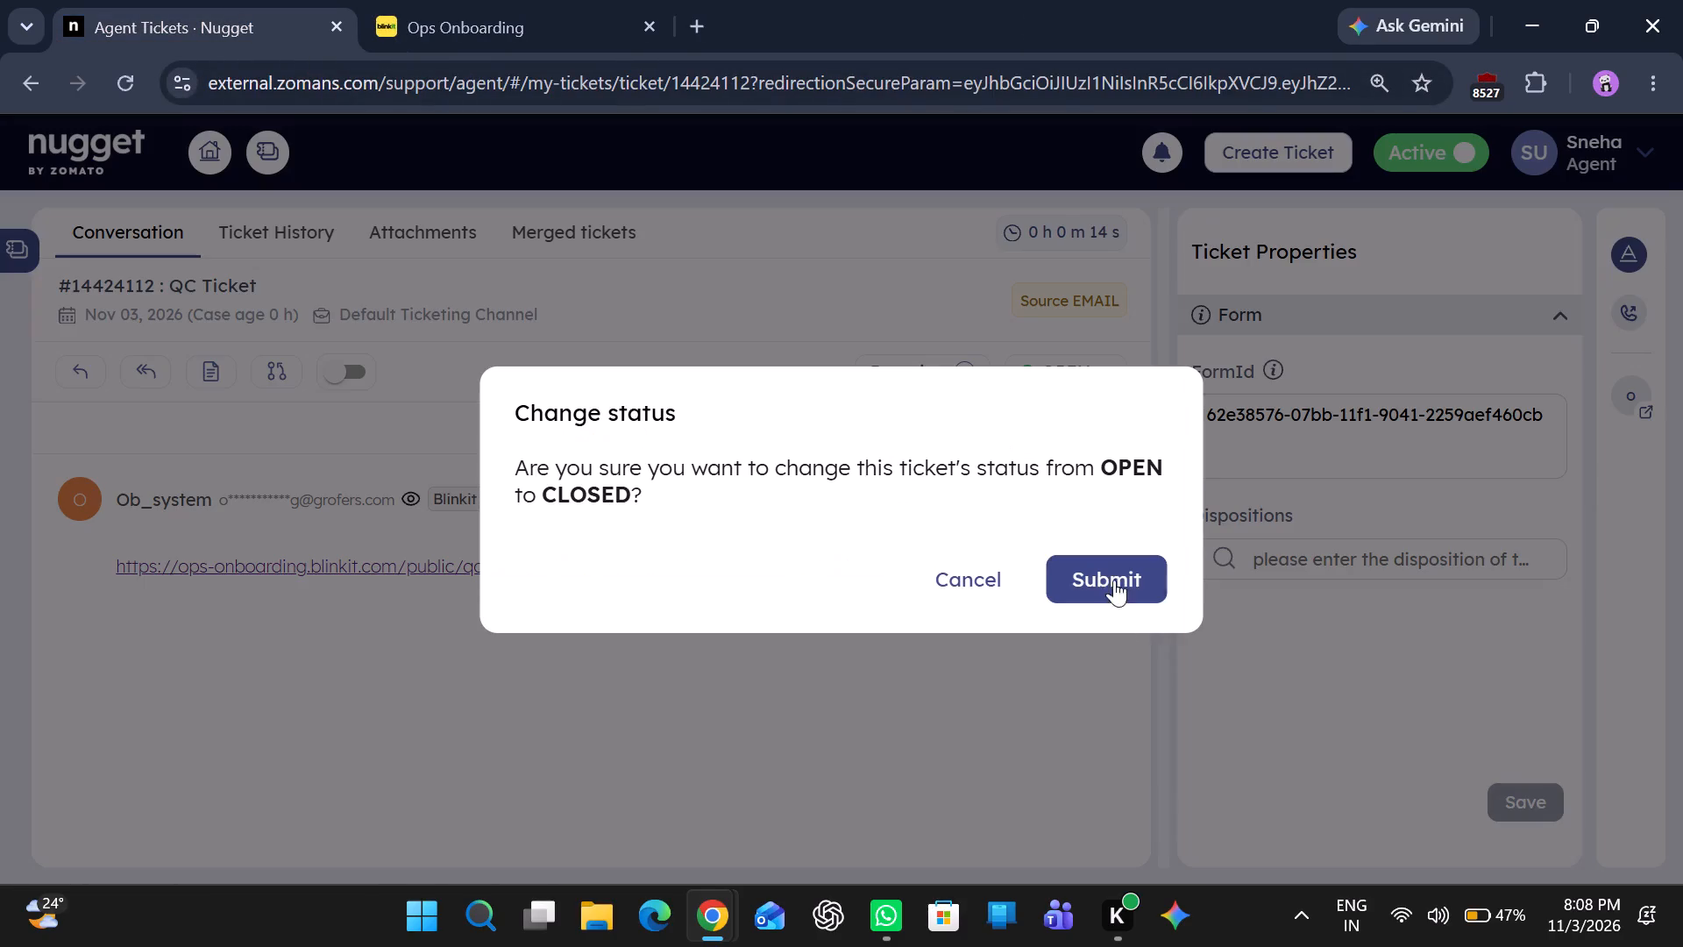
pyautogui.doubleClick(1106, 568)
pyautogui.click(912, 790)
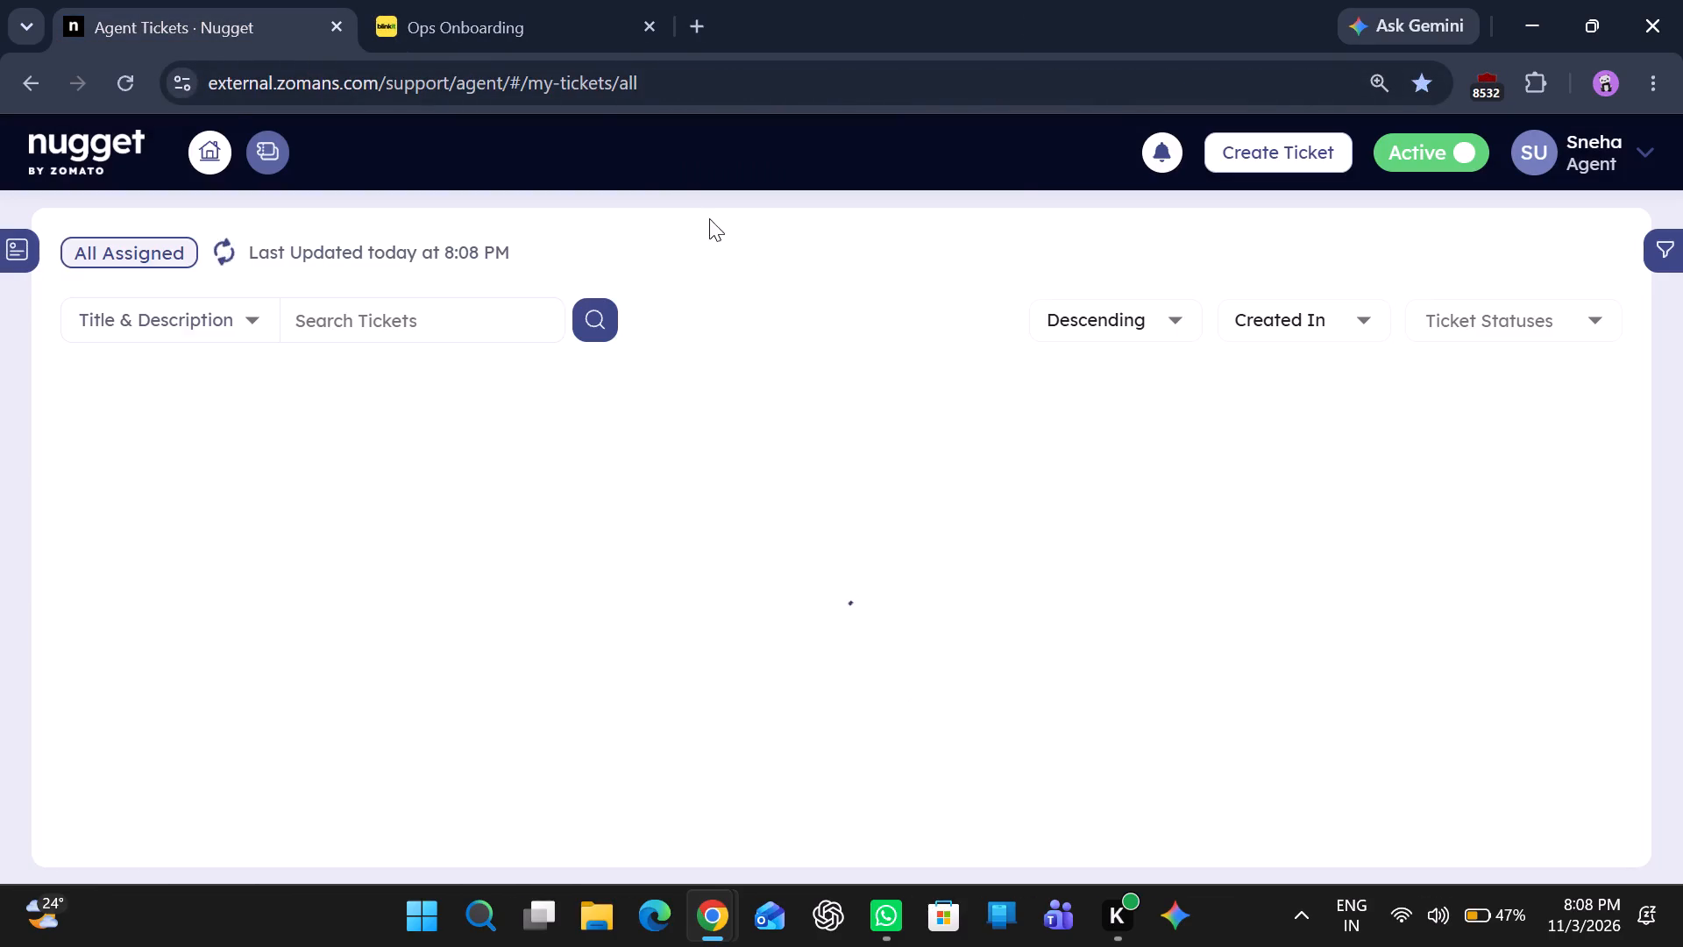
# Reject the selfie in the open onboarding form with the reason Blurry image, and close the form.
pyautogui.click(522, 23)
pyautogui.scroll(-4, 1118, 784)
pyautogui.click(1345, 812)
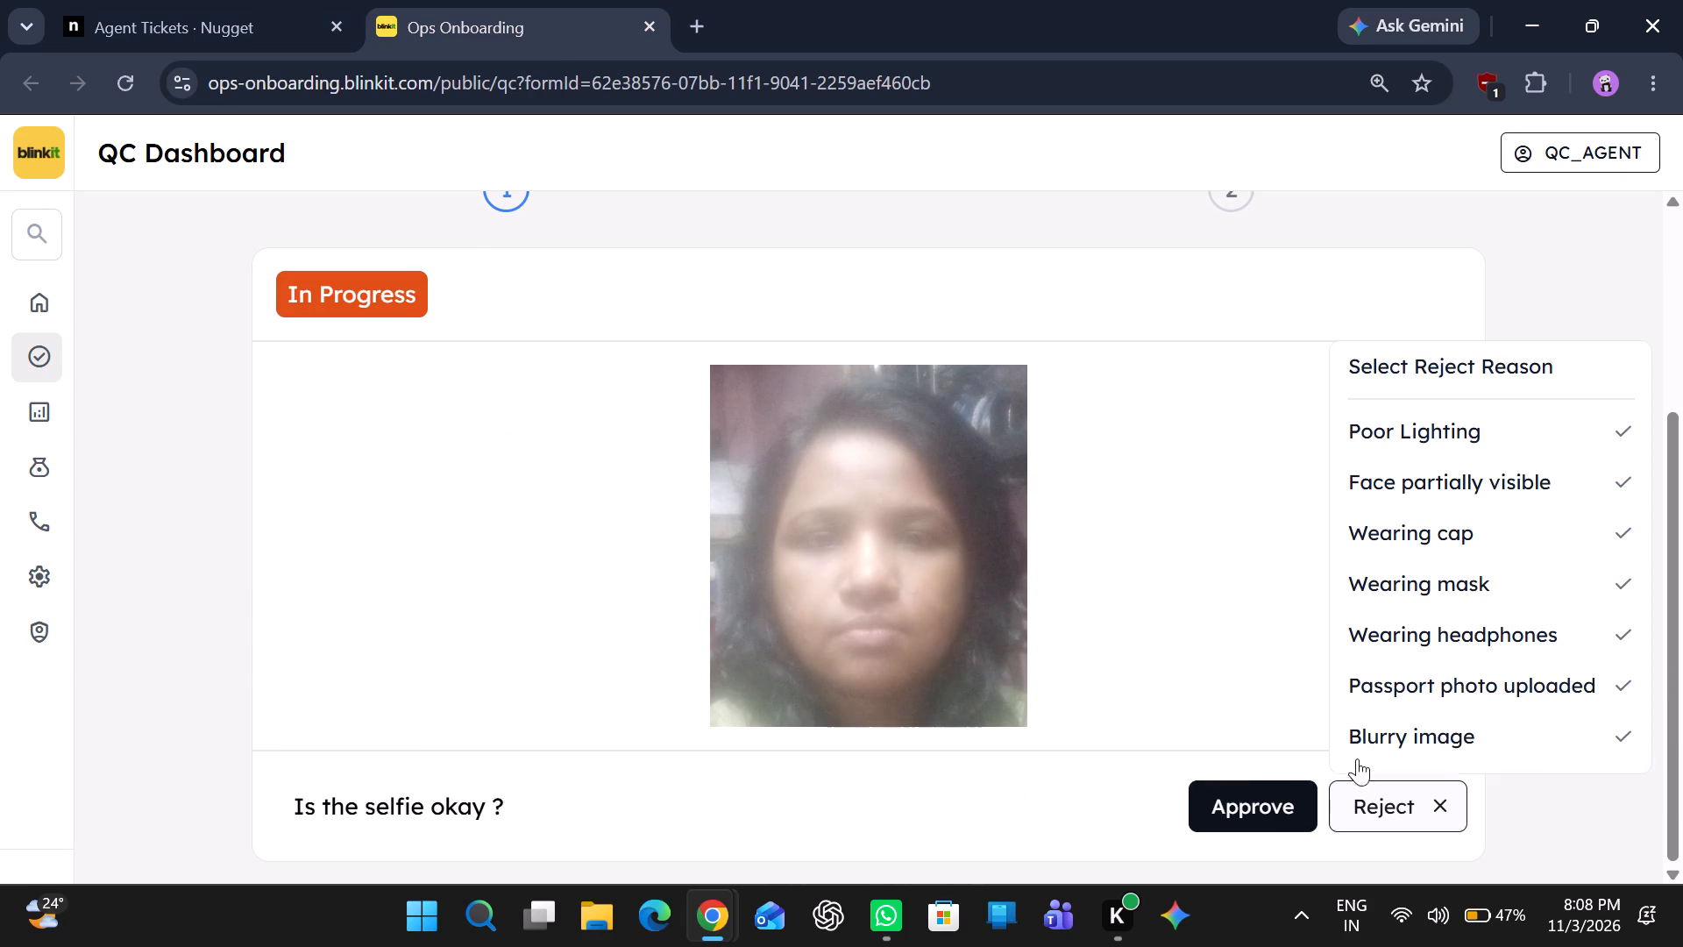
pyautogui.click(1357, 732)
pyautogui.click(657, 25)
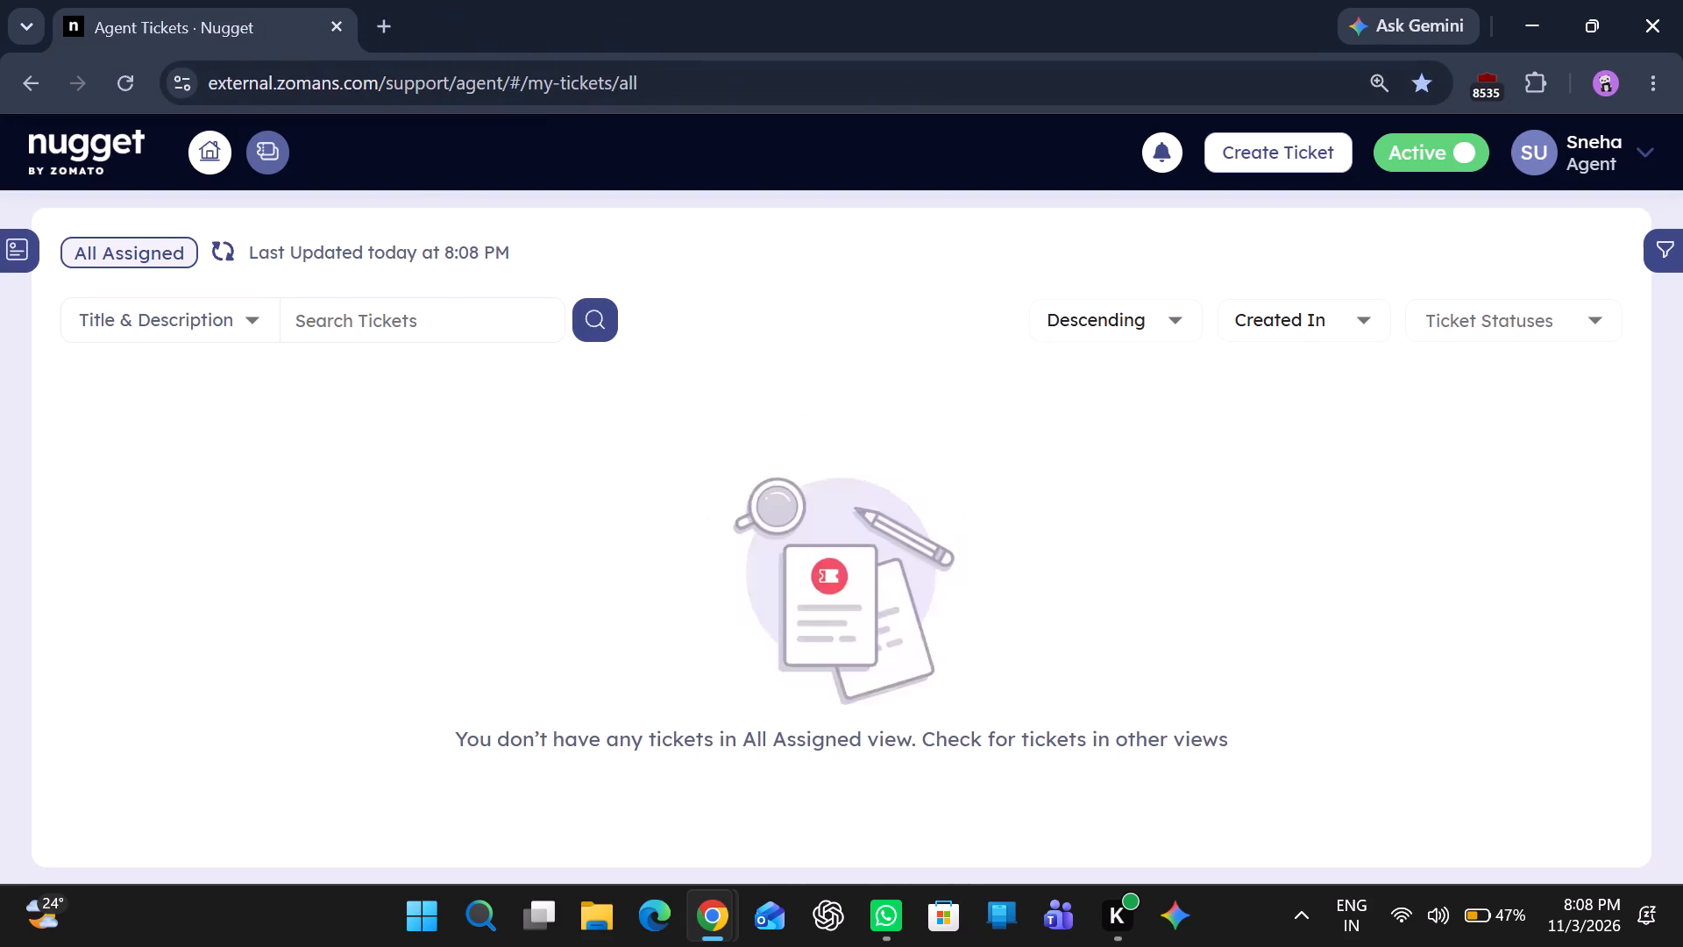
# Refresh the All Assigned list to check for new tickets.
pyautogui.click(220, 250)
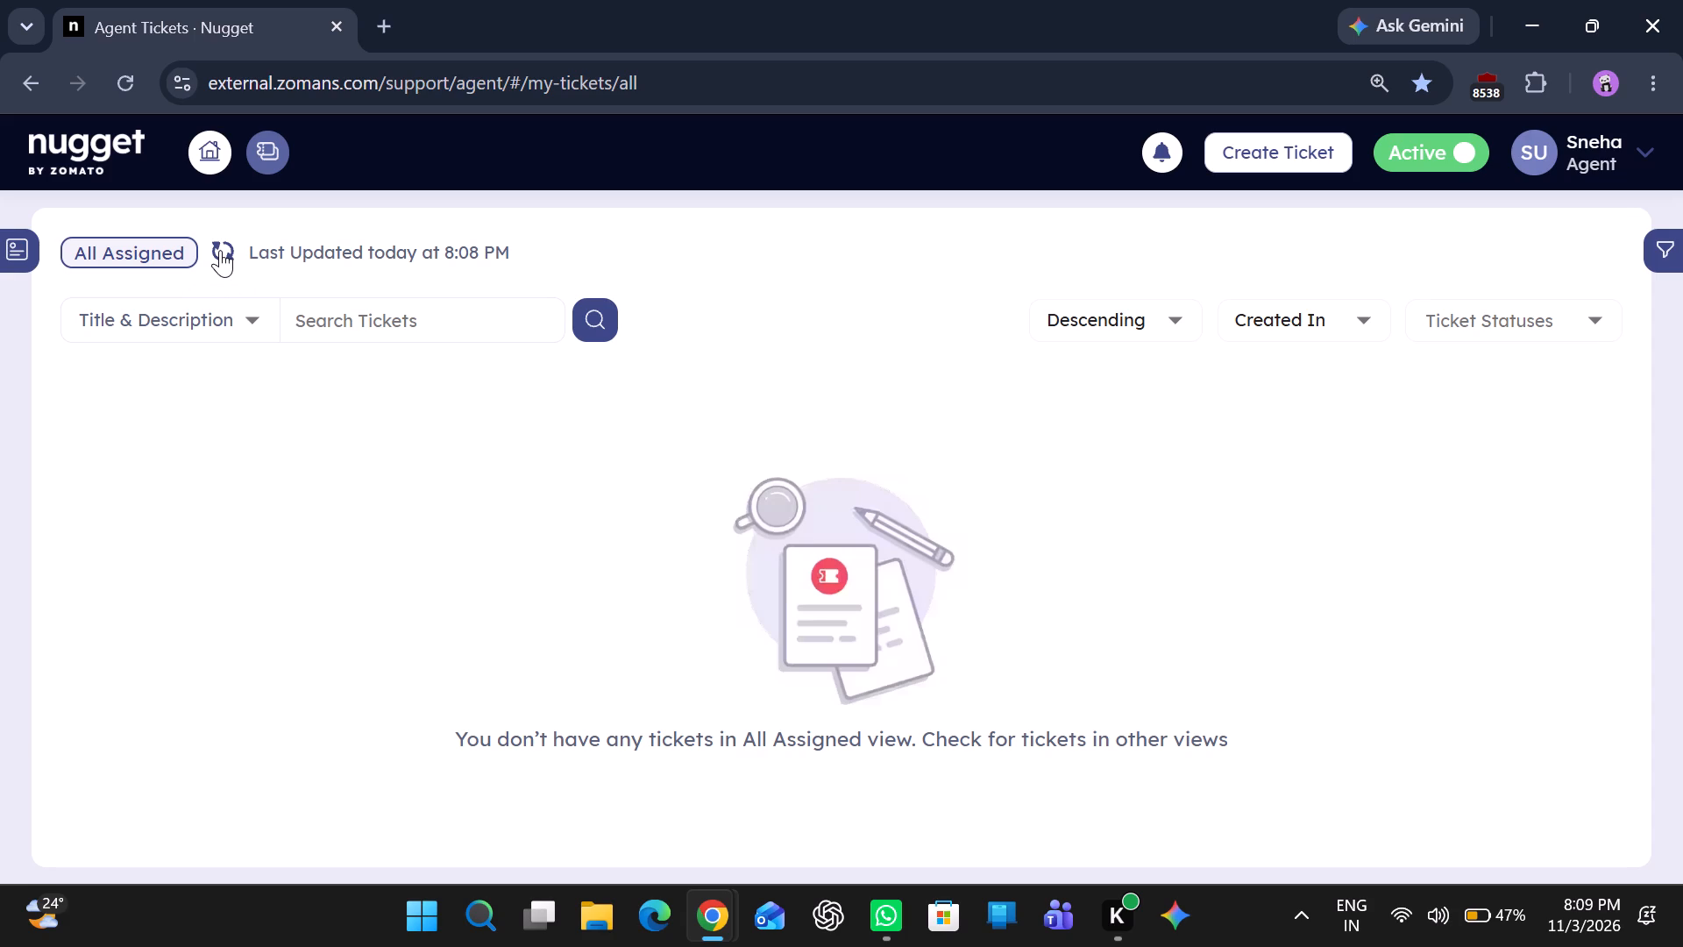
pyautogui.click(220, 250)
pyautogui.doubleClick(220, 250)
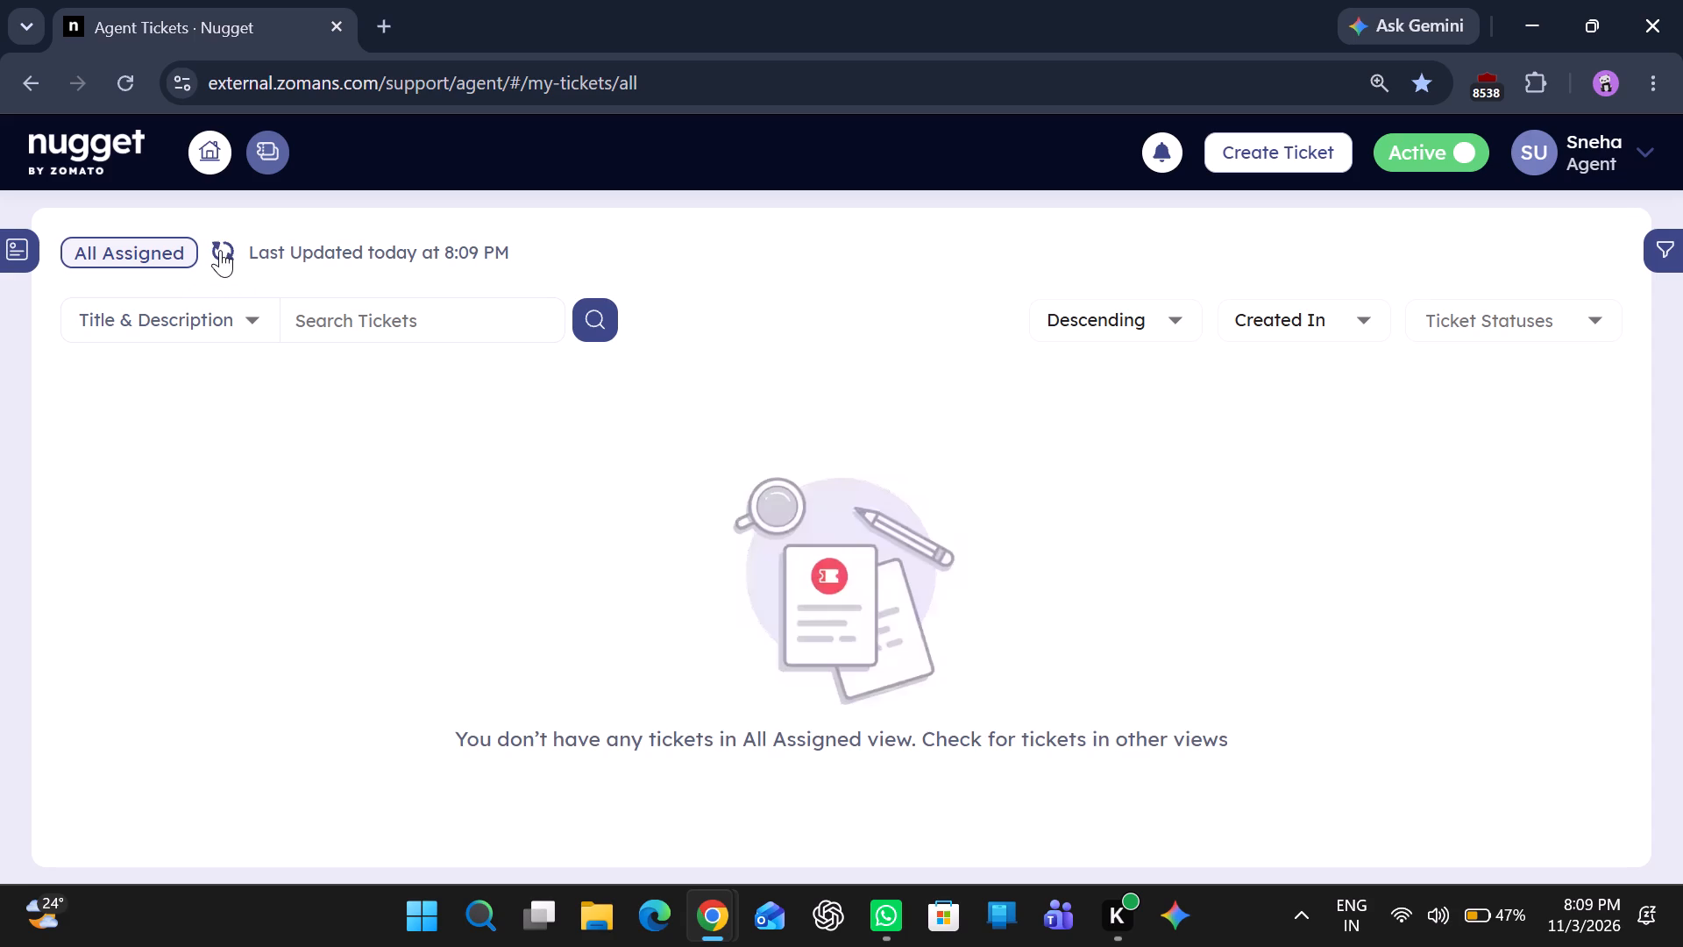